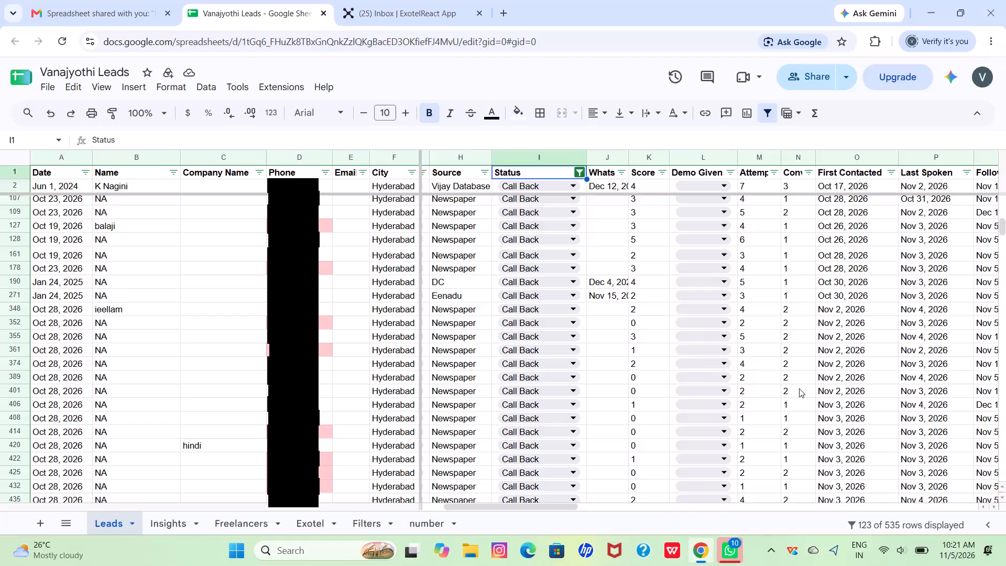
Open a new browser tab and bring up the Google search suggestions.
scroll(721, 341, "up", 7)
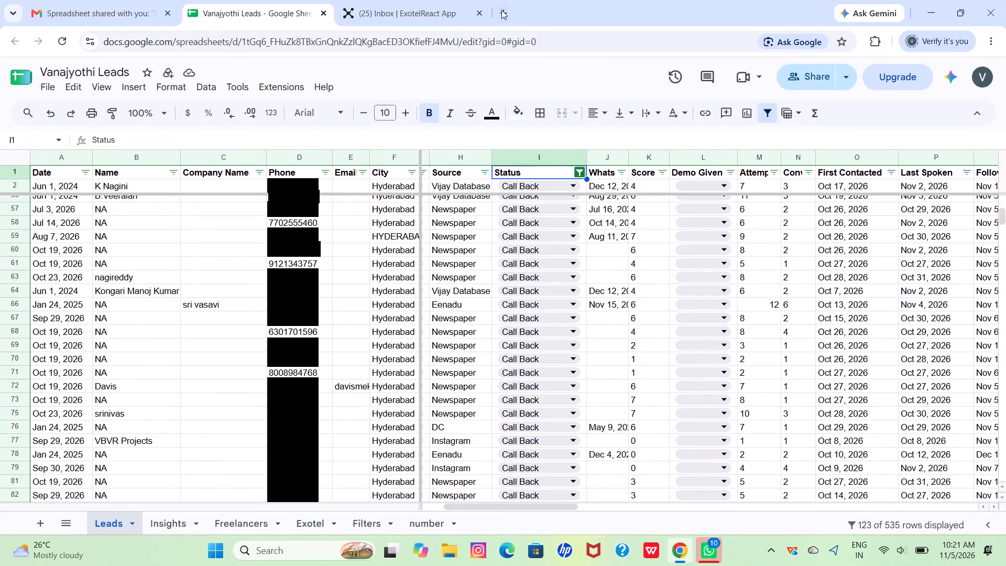
left_click(500, 10)
left_click(410, 256)
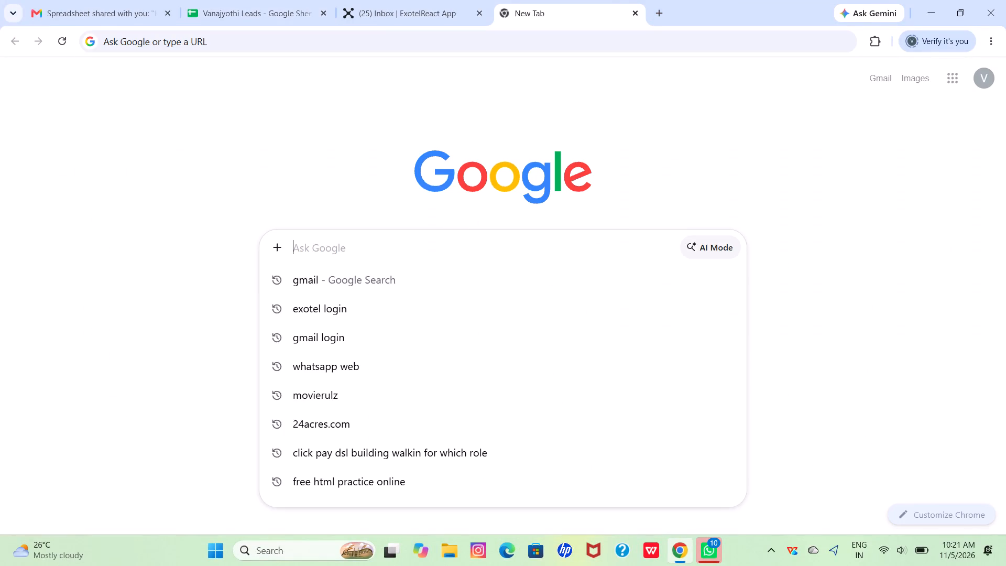
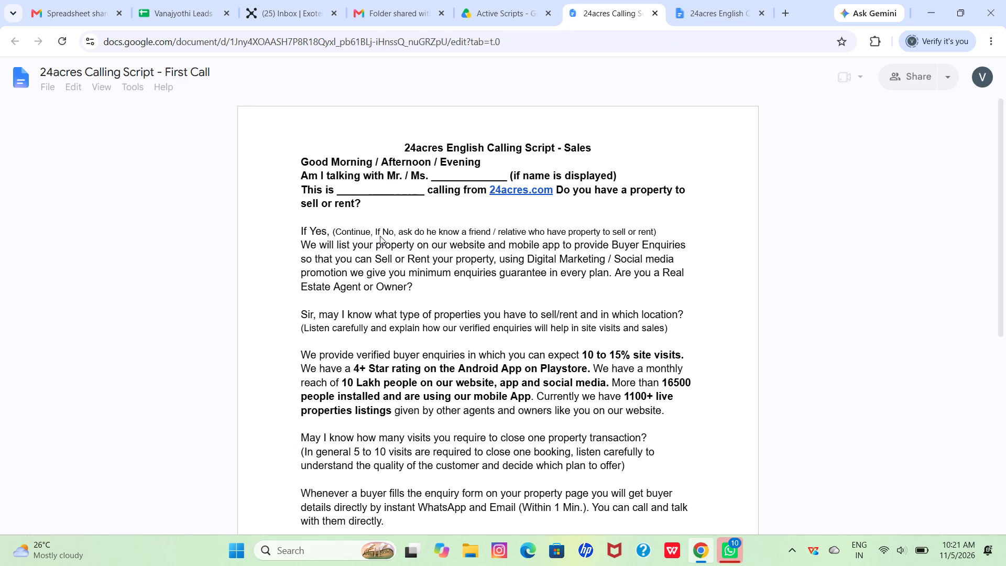
Close the Active Scripts Drive folder tab and the shared-folder Gmail tab, keeping both 24acres calling script documents open.
left_click(709, 0)
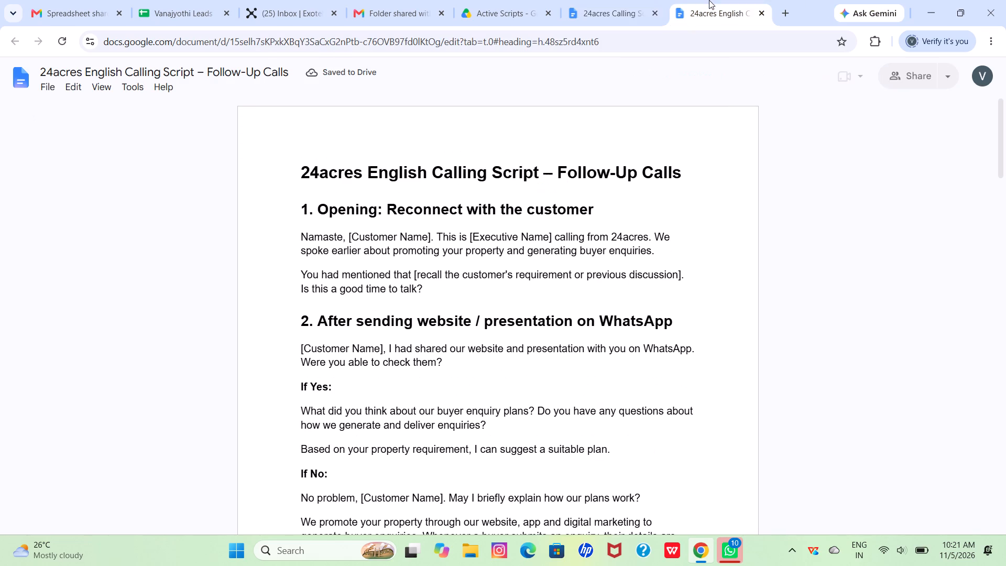
left_click(621, 0)
left_click(521, 0)
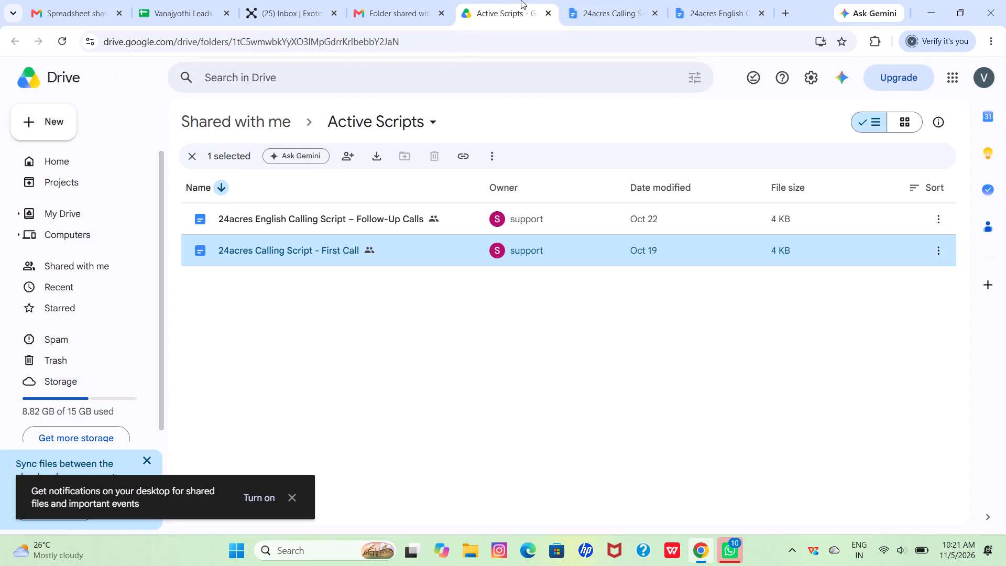
left_click(550, 14)
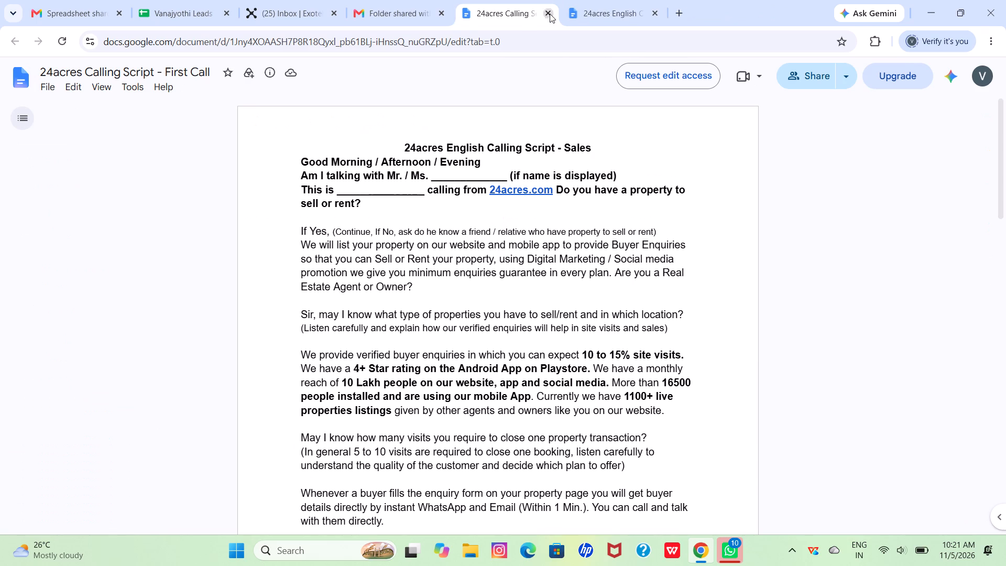
left_click(444, 15)
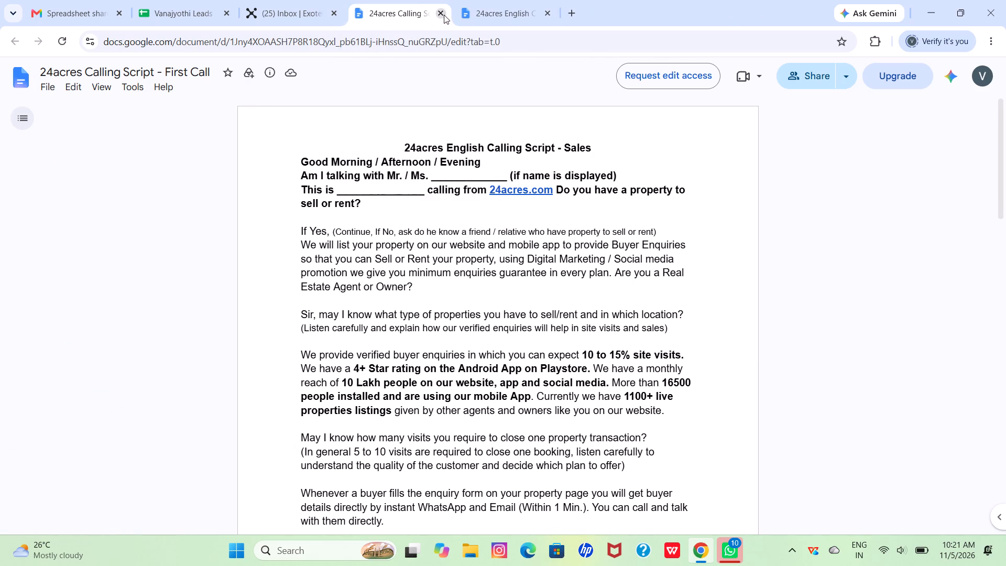
Open a new browser tab.
left_click(570, 14)
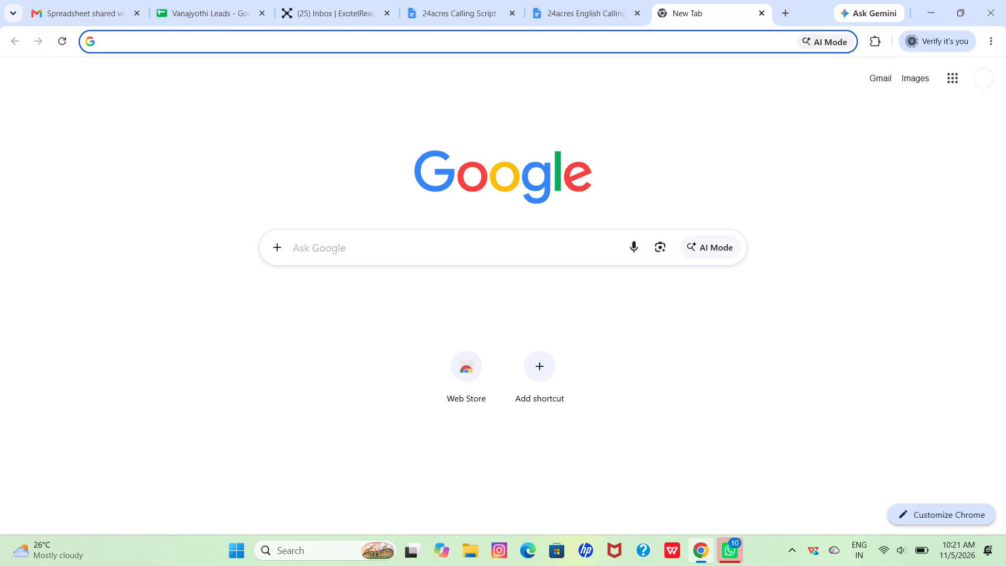
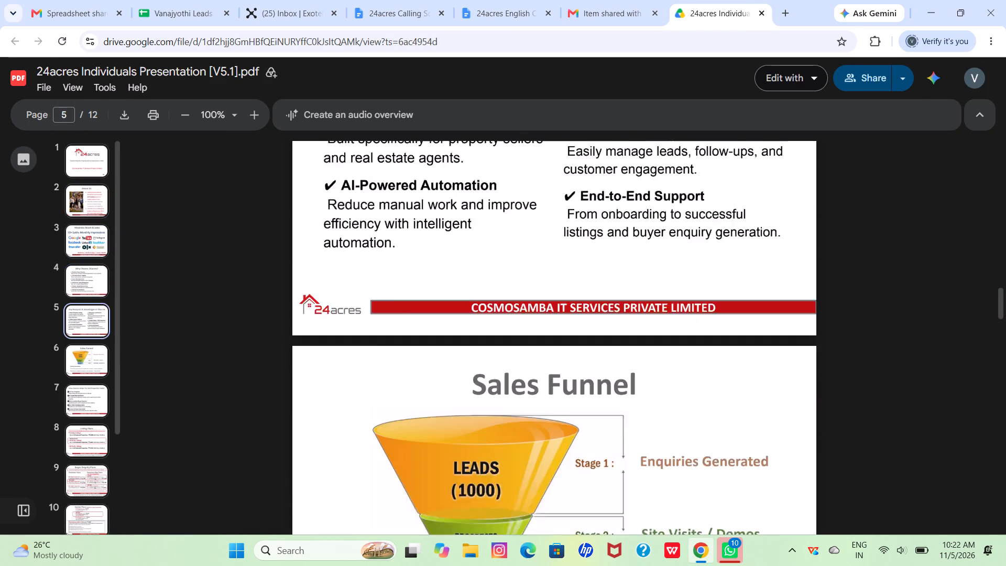
Look through the 24acres Individuals Presentation PDF from the sales funnel and listing plans to the listing placement examples and contact page.
scroll(562, 322, "down", 6)
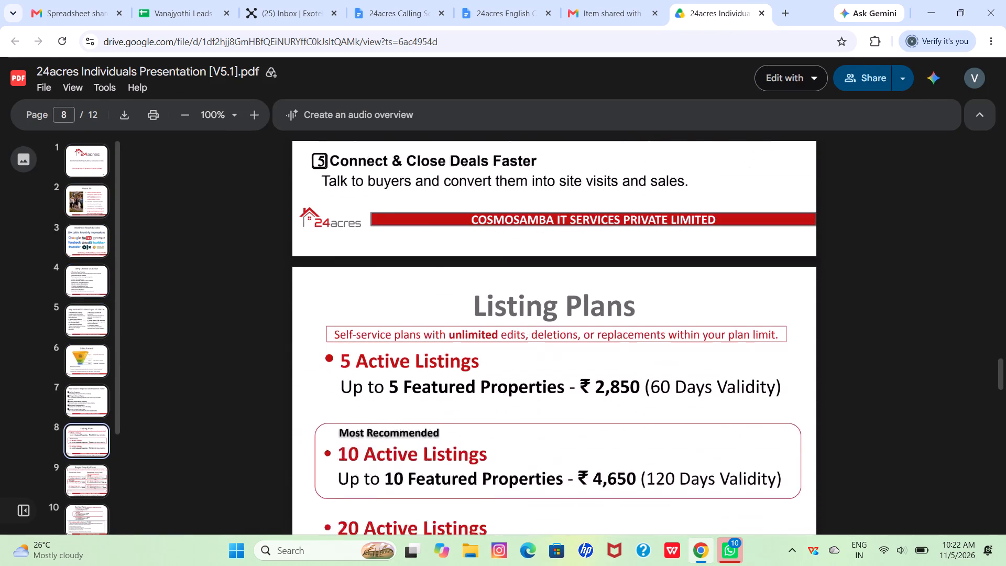
scroll(562, 322, "down", 11)
scroll(562, 322, "up", 3)
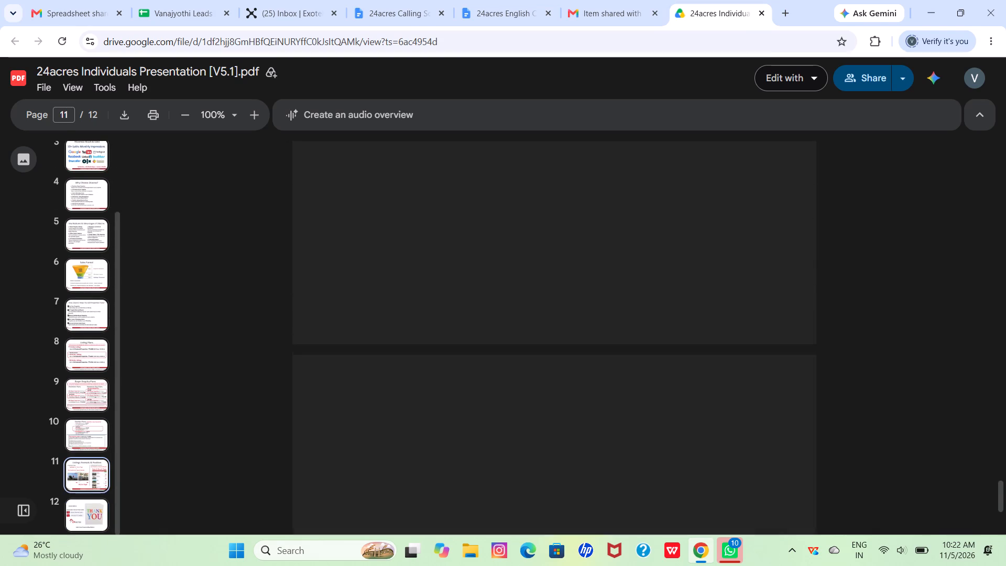
scroll(562, 322, "up", 4)
scroll(562, 322, "down", 5)
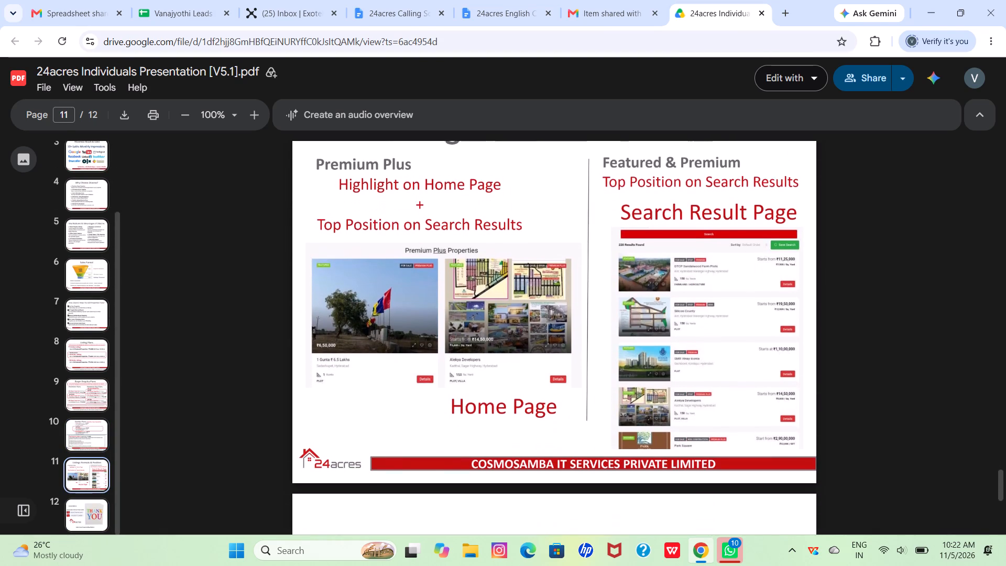
scroll(562, 322, "down", 1)
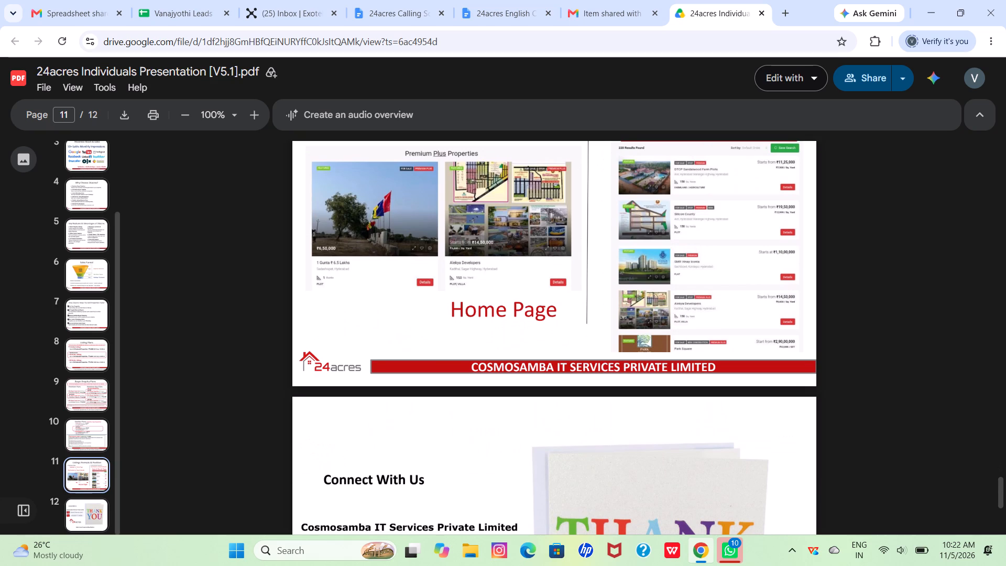
Review the 24acres Individuals presentation from the closing pages back through the Listing Plans page to the Sales Funnel page.
scroll(562, 322, "down", 3)
scroll(562, 322, "up", 13)
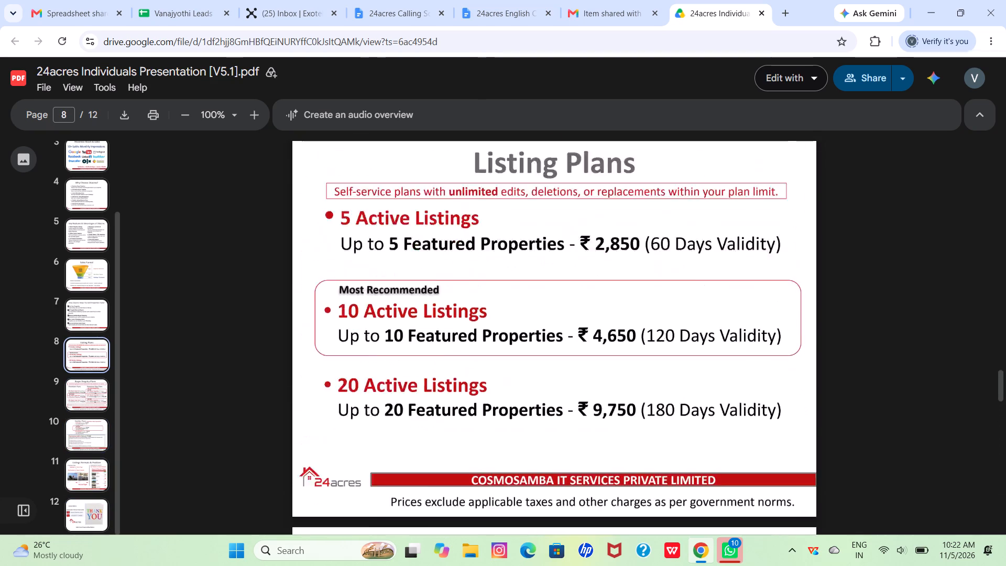
scroll(562, 322, "up", 6)
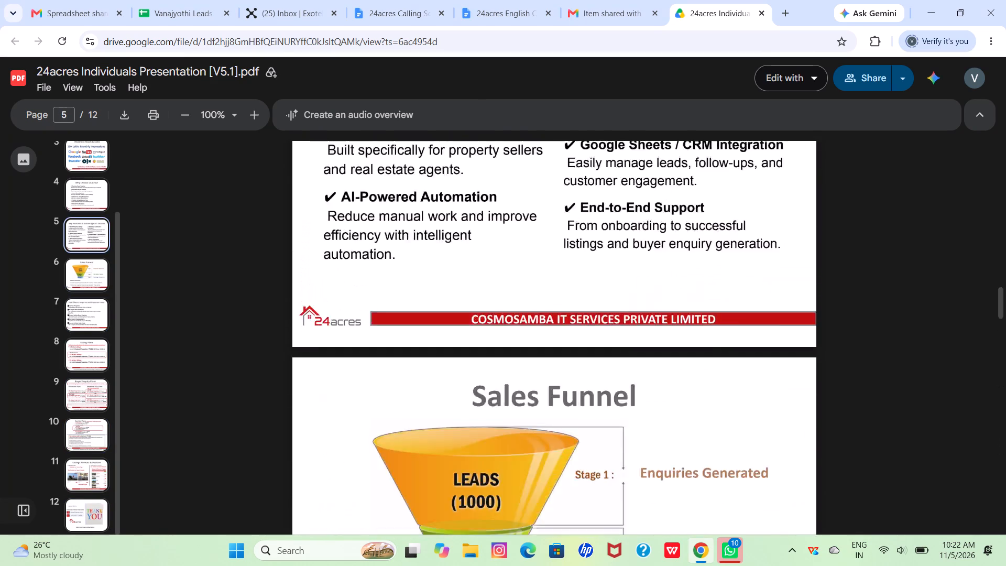
Review the remaining earlier pages of the 24acres Individuals presentation, from page 5 back to the cover page.
scroll(562, 322, "up", 7)
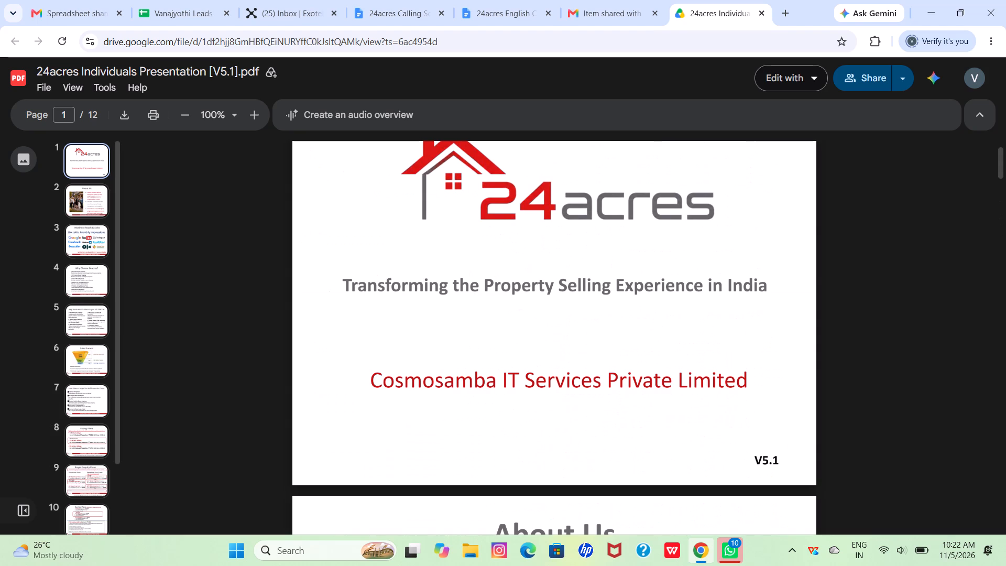
scroll(562, 322, "up", 4)
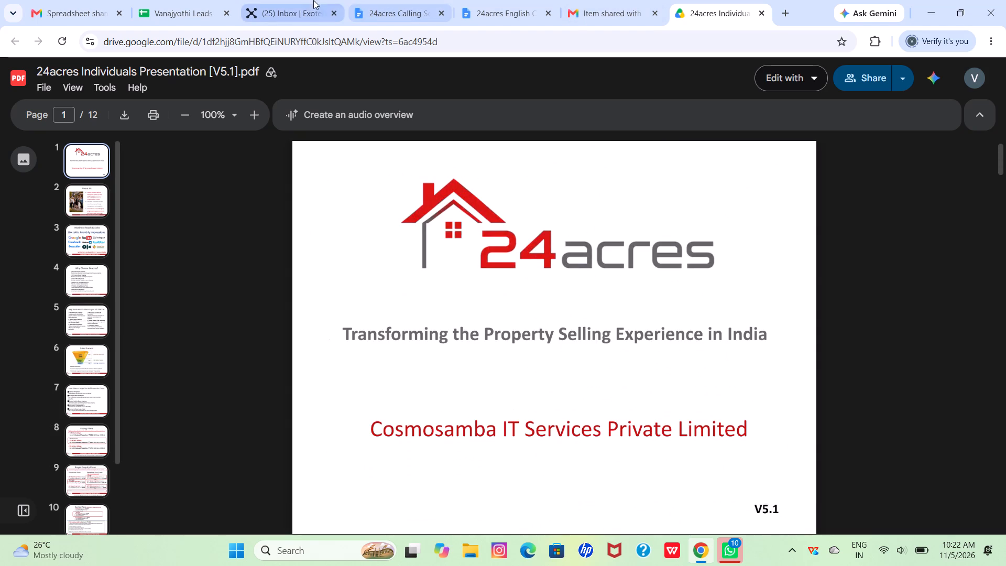
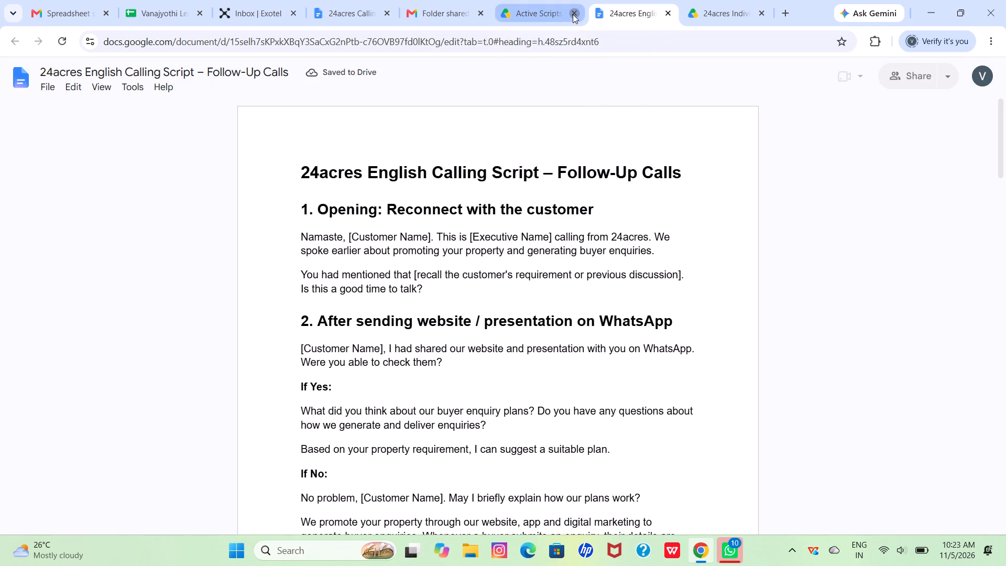
Close the shared-folder email tab and check the remaining calling script and 24acres Individuals Presentation tabs.
left_click(482, 11)
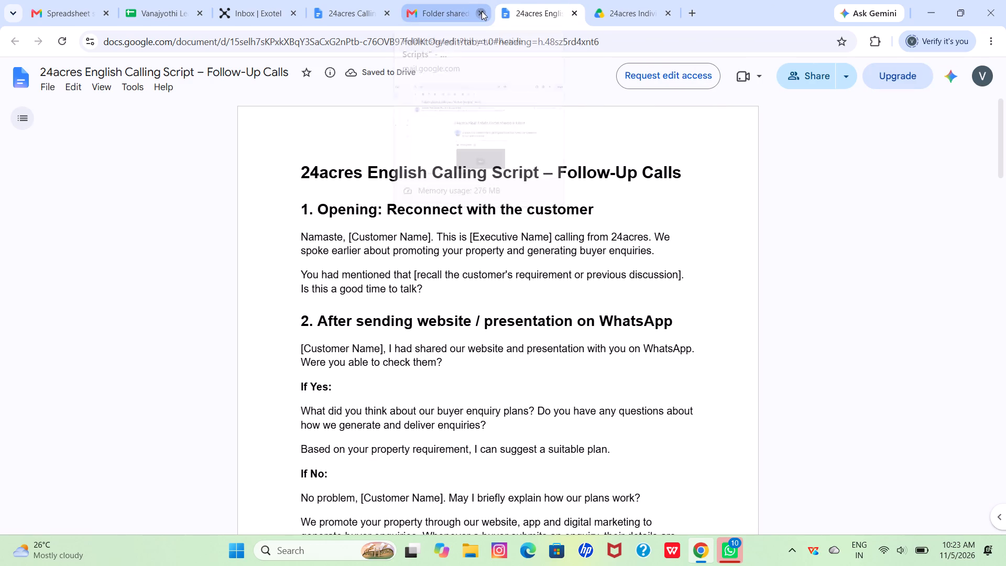
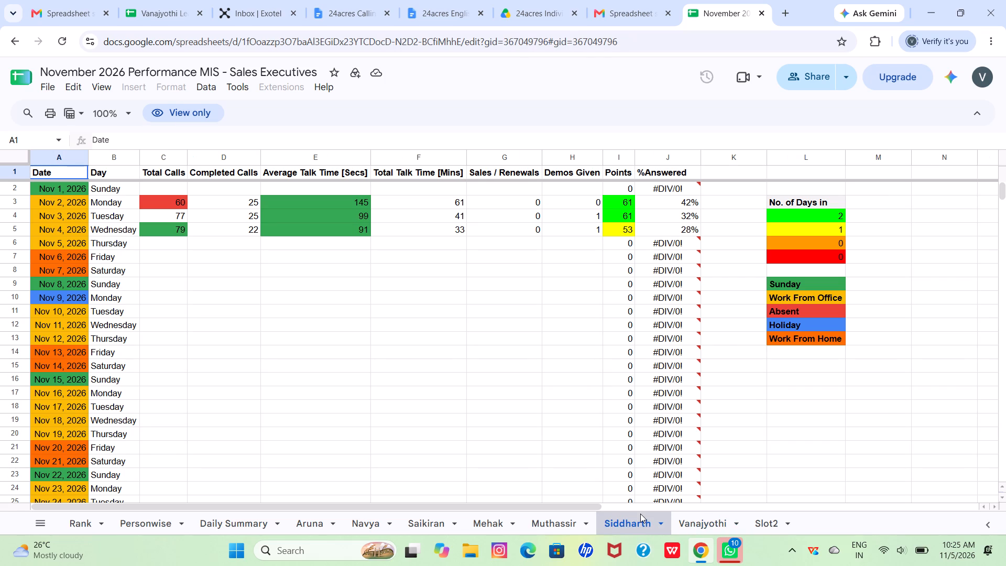
Review the November call figures on the sheets from Muthassir back to Aruna, the Daily Summary, and Siddharth's sheet.
left_click(548, 520)
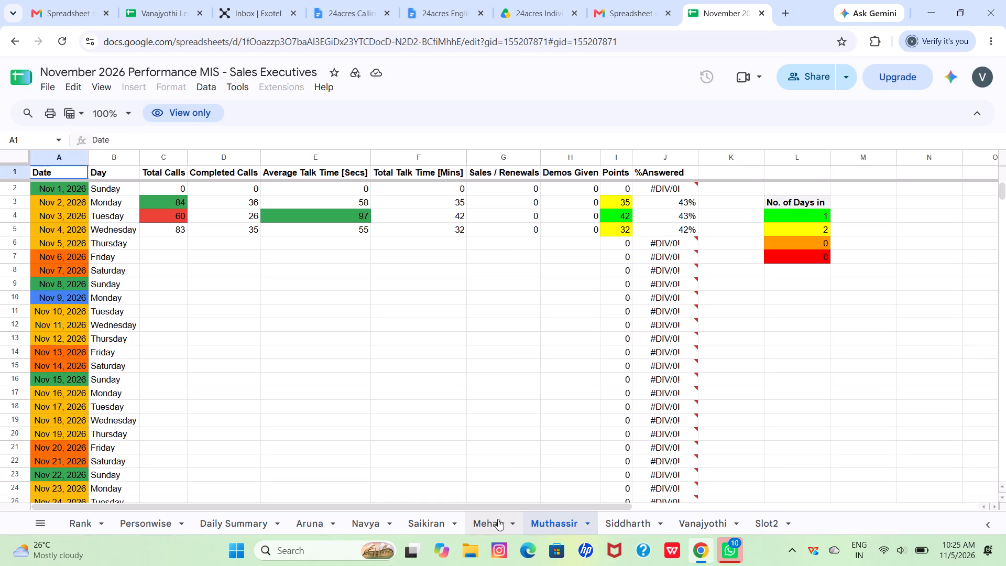
left_click(488, 520)
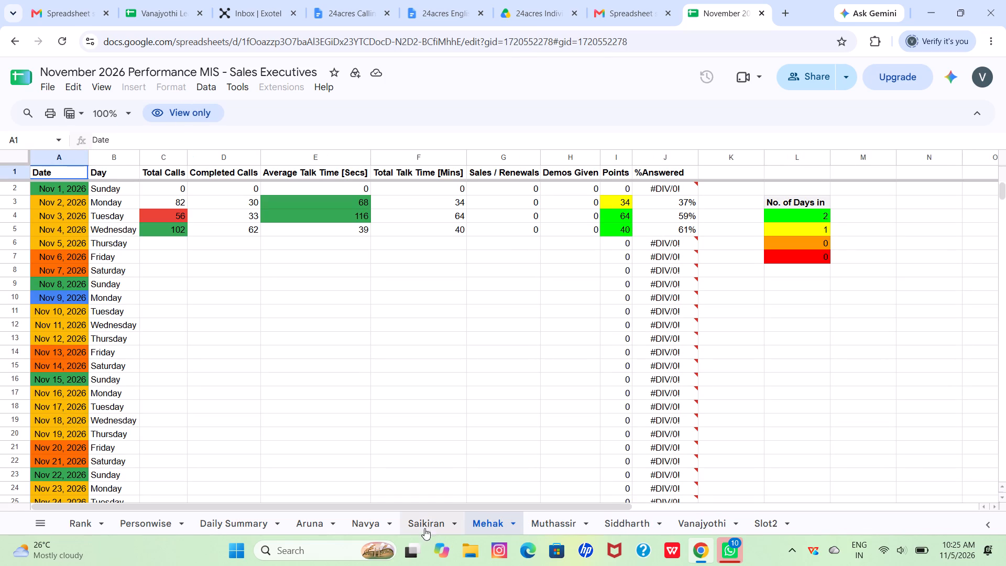
left_click(423, 526)
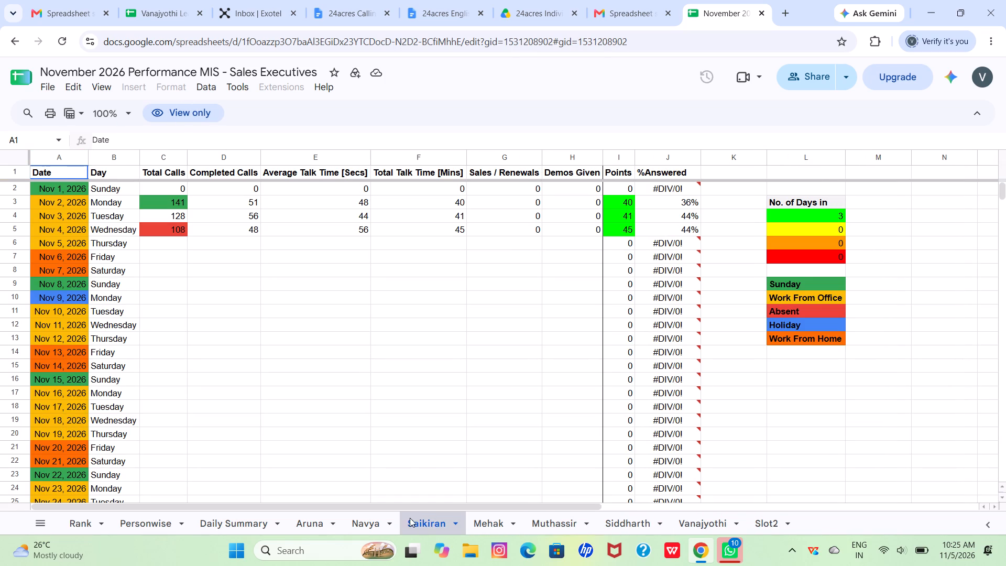
left_click(375, 520)
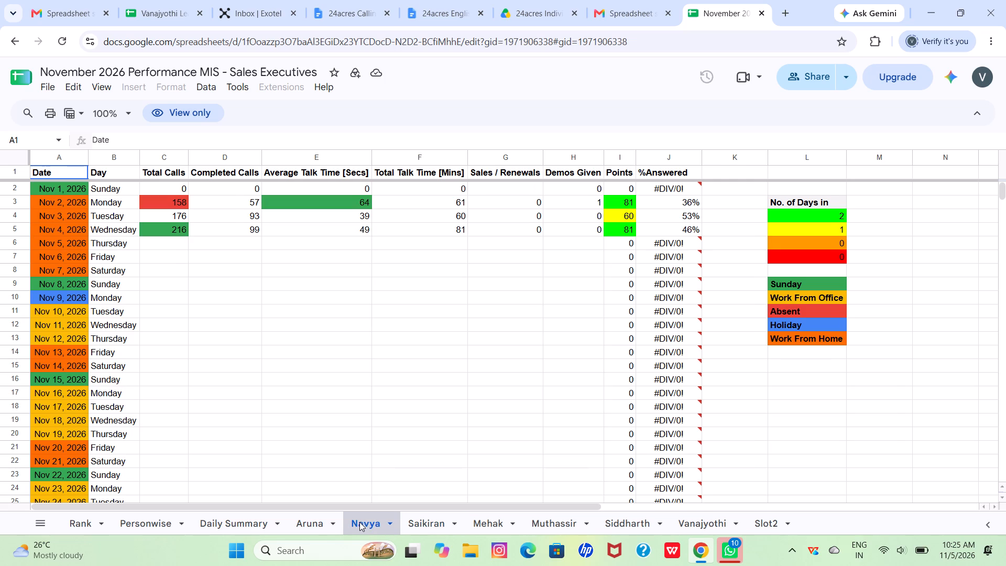
left_click(307, 520)
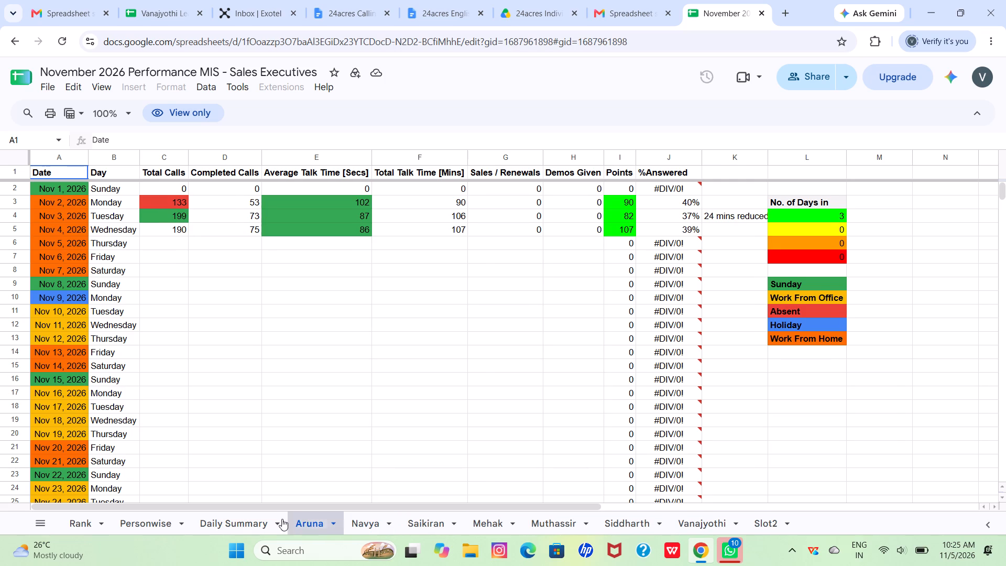
left_click(250, 516)
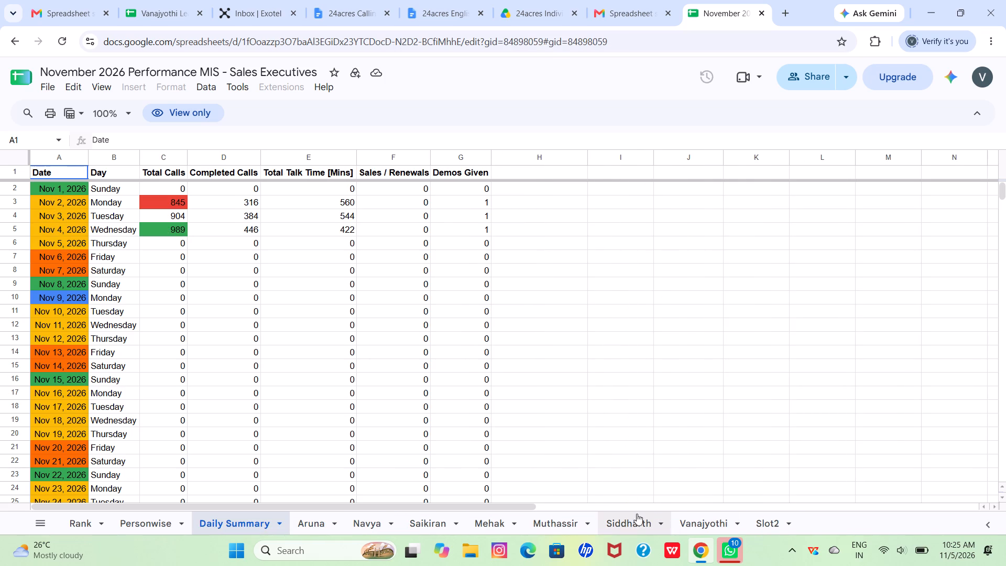
left_click(624, 515)
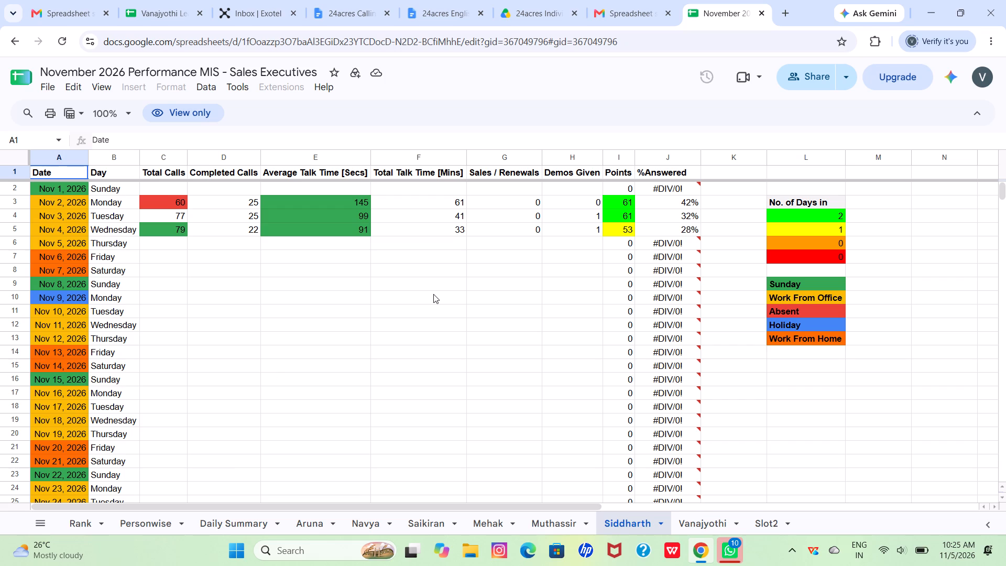
scroll(433, 294, "up", 6)
Review the Rank and Personwise sheets, inspecting the Goal [Sales + Renewal] formulas for Vanajyothi and Muthassir.
left_click(80, 533)
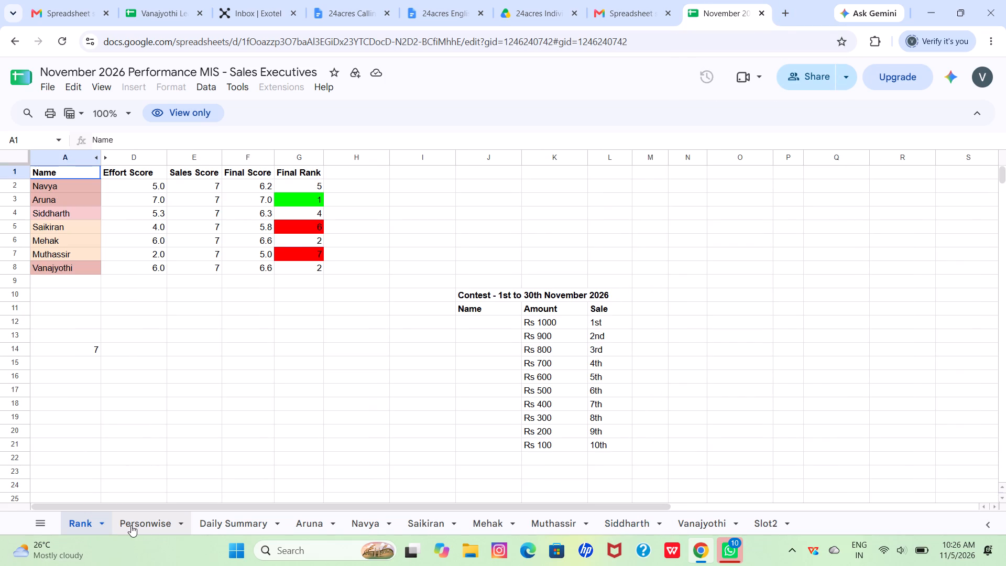
left_click(133, 525)
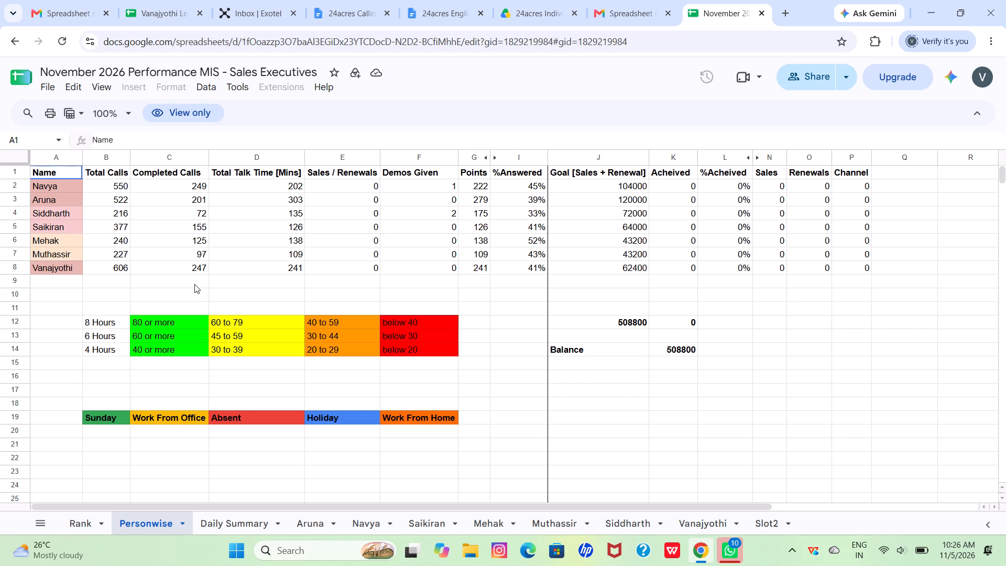
scroll(463, 252, "left", 3)
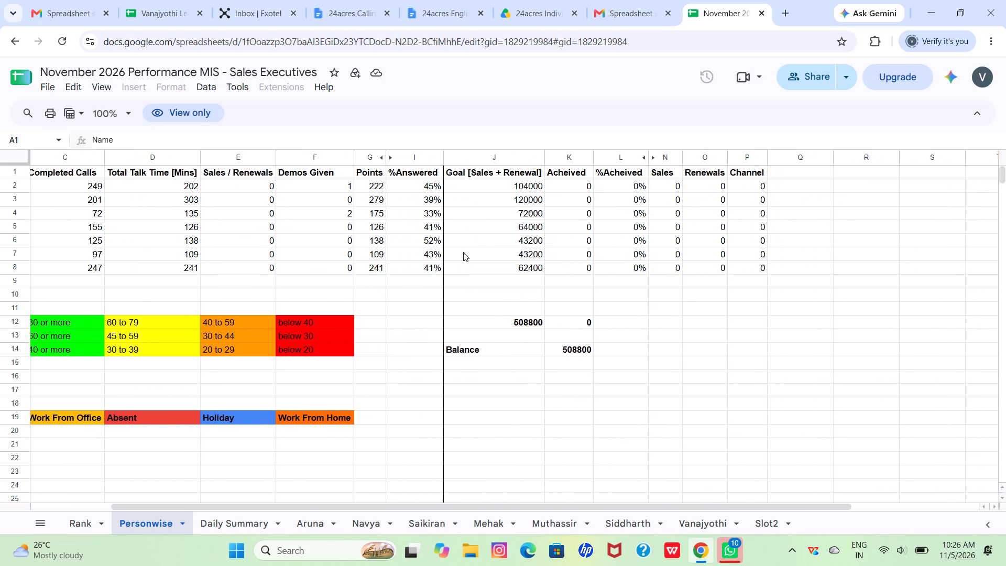
scroll(463, 252, "left", 1)
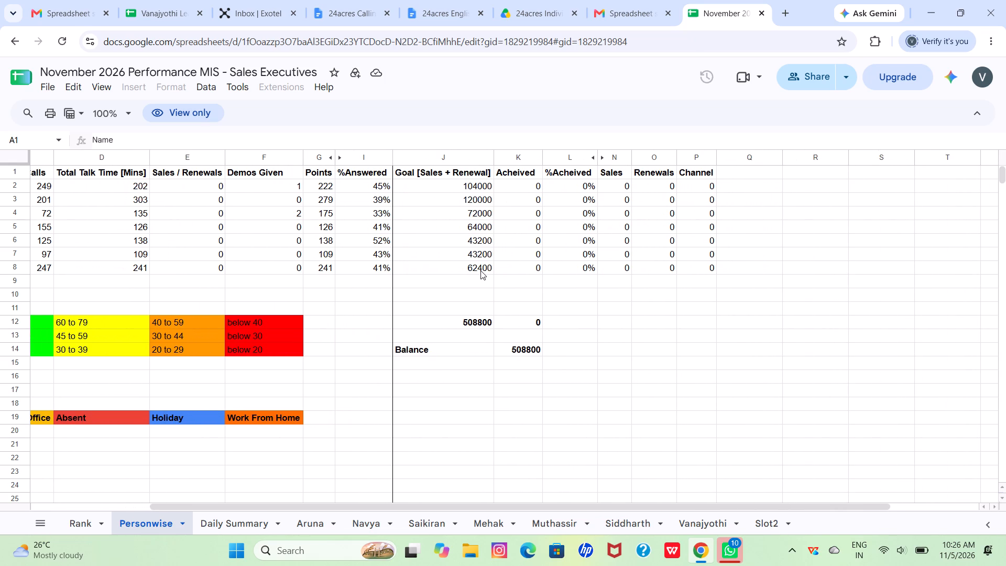
left_click(480, 270)
left_click(483, 253)
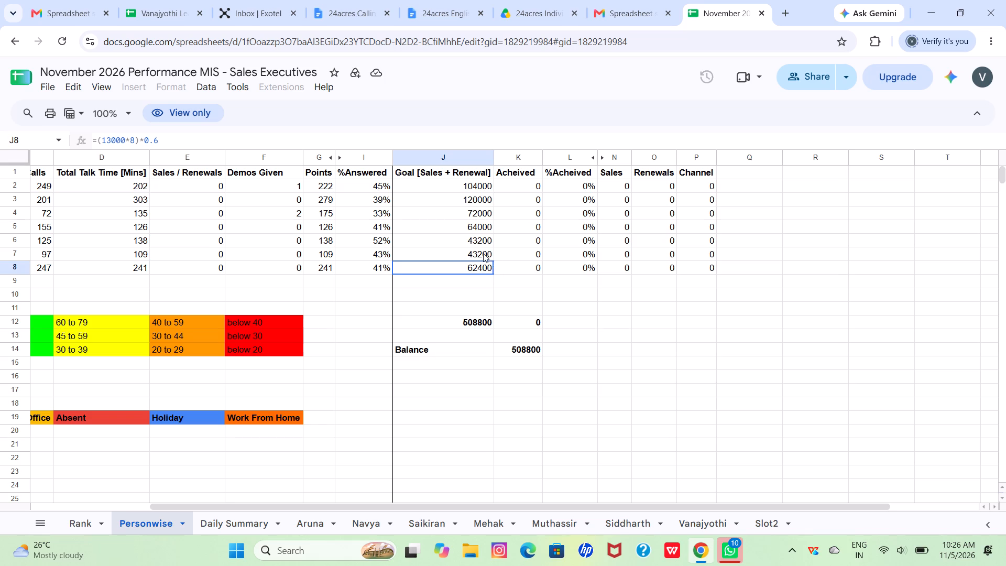
scroll(483, 253, "right", 2)
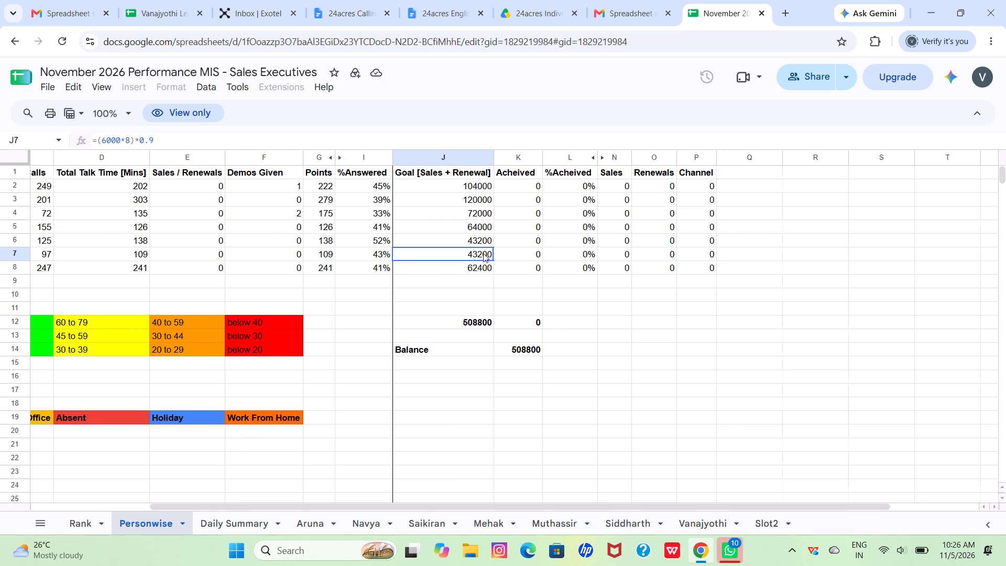
scroll(483, 253, "right", 4)
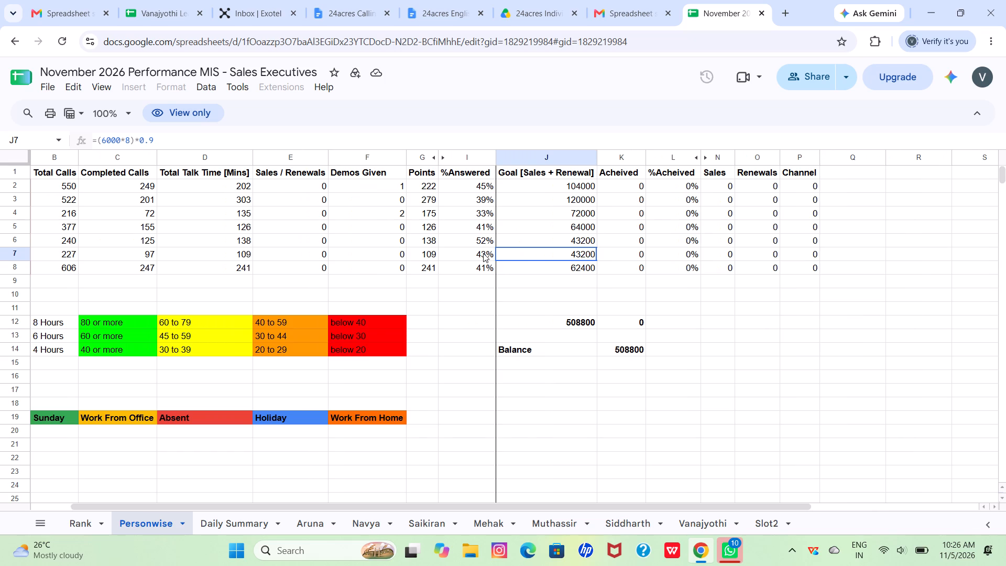
left_click(427, 345)
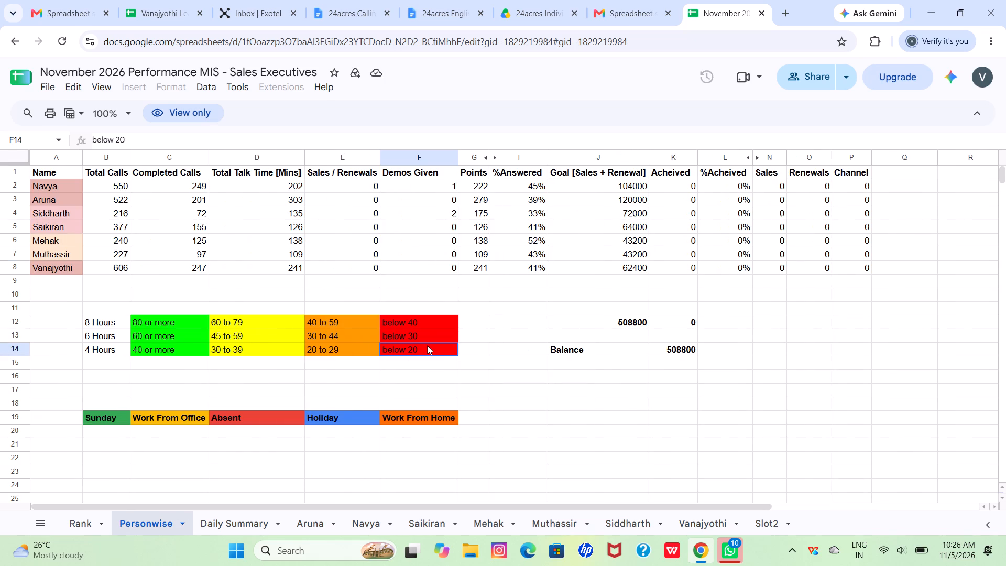
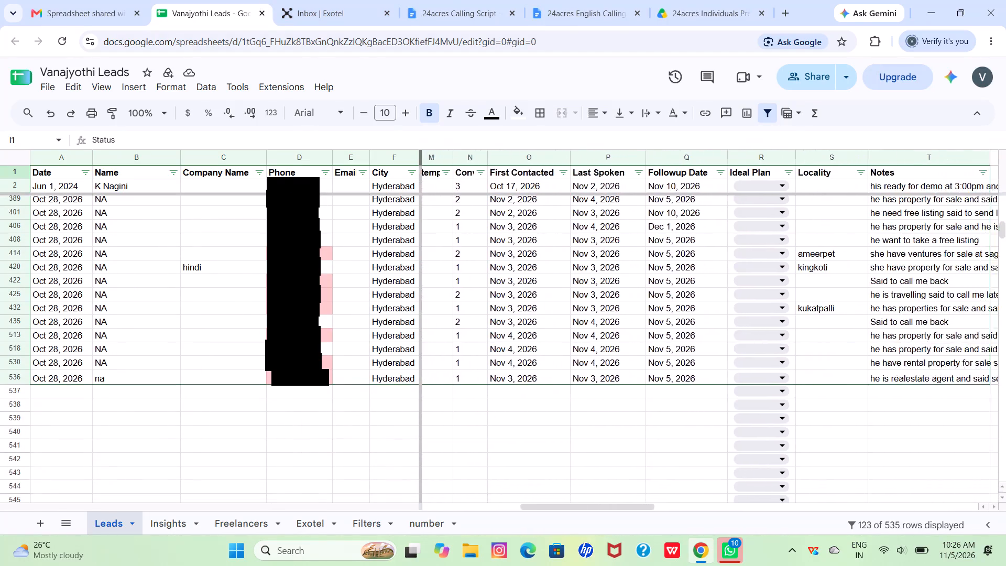
Review the follow-up dates, localities and call notes of the filtered leads on the Leads sheet of Vanajyothi Leads.
scroll(419, 295, "left", 1)
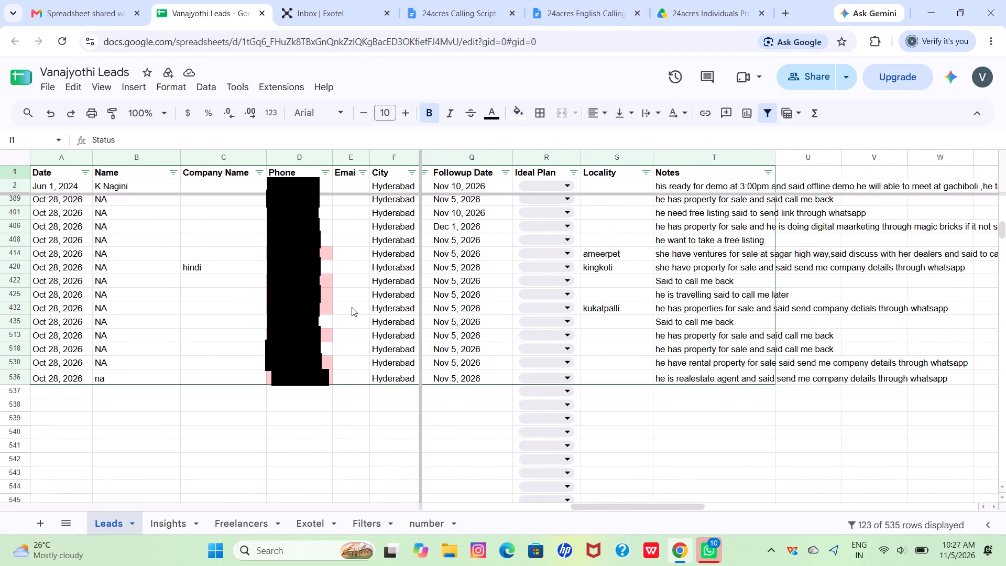
scroll(420, 374, "right", 1)
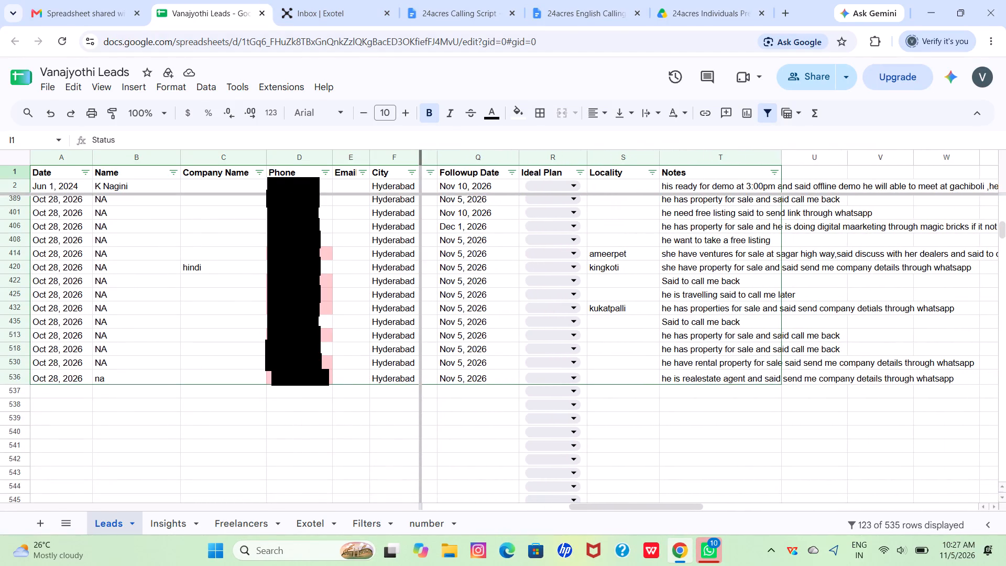
scroll(420, 374, "right", 1)
scroll(420, 374, "up", 3)
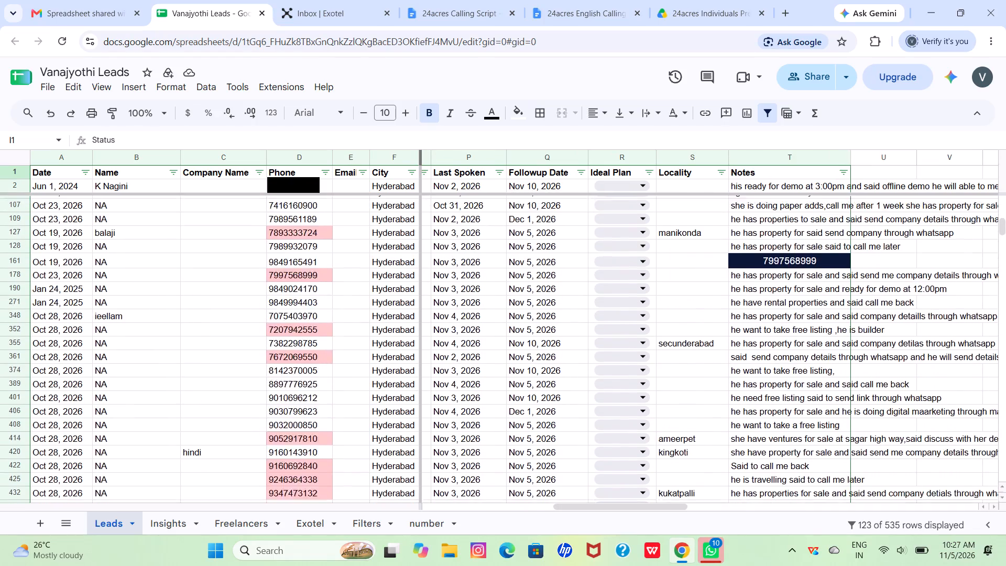
scroll(420, 374, "up", 1)
scroll(420, 374, "down", 1)
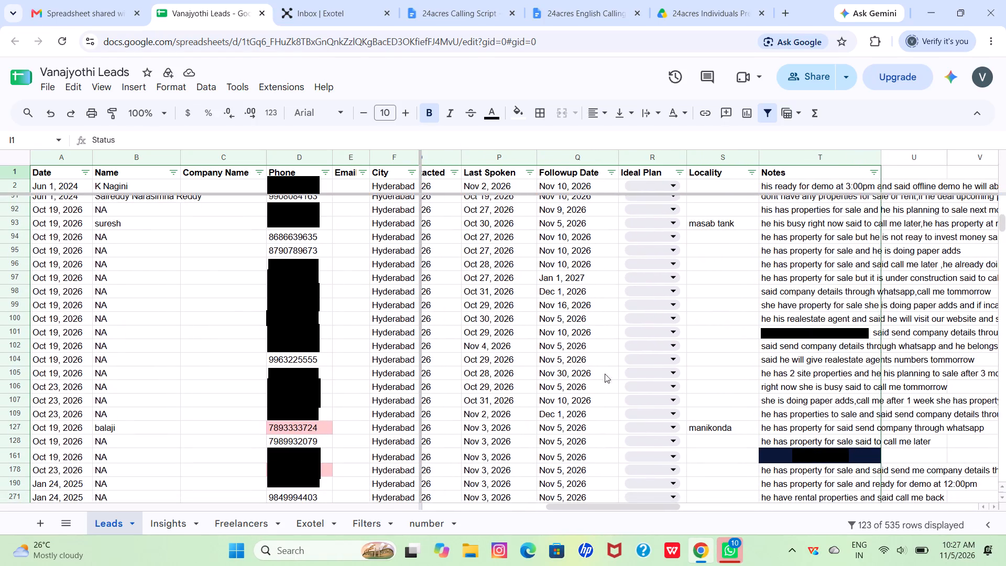
In the Vanajyothi Leads spreadsheet, review the filtered Leads rows through the last entry, checking phone numbers, follow-up dates and notes.
left_click(311, 422)
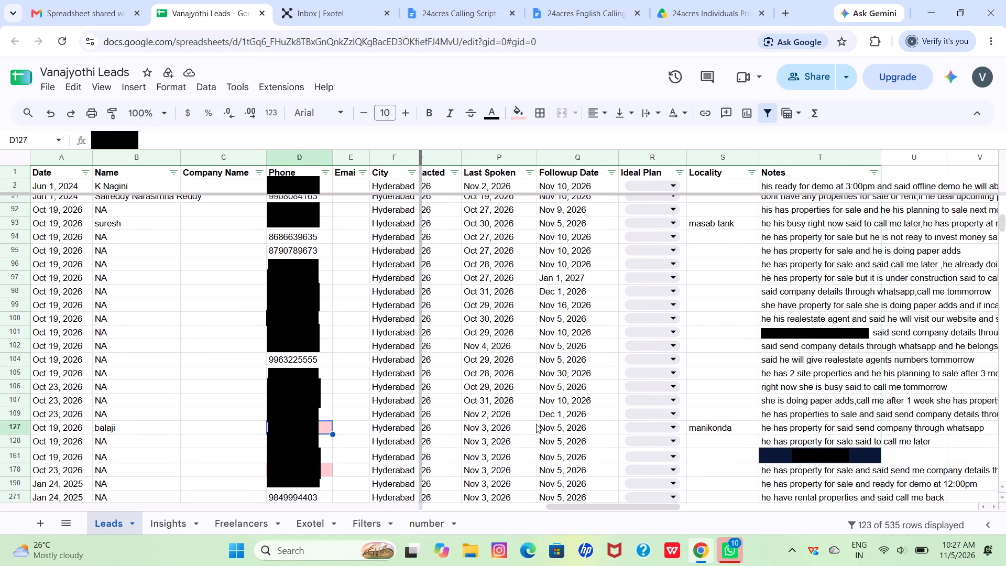
scroll(606, 434, "down", 1)
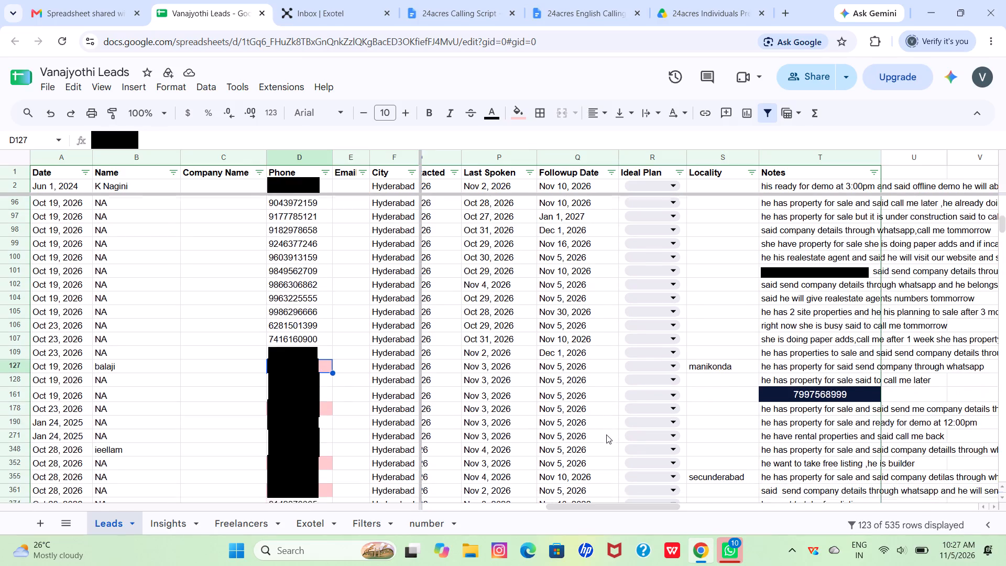
scroll(606, 434, "down", 2)
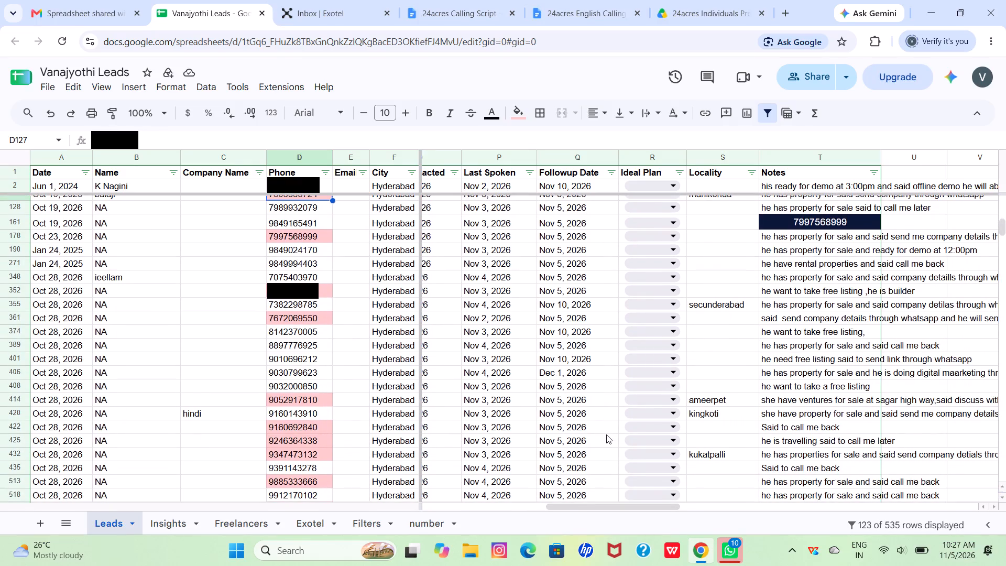
scroll(606, 434, "down", 2)
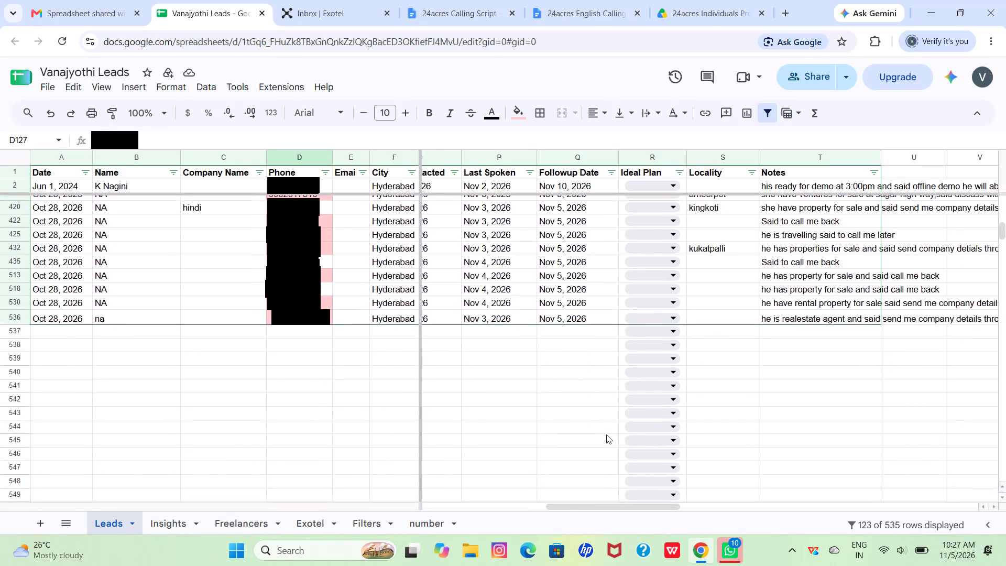
scroll(606, 434, "left", 1)
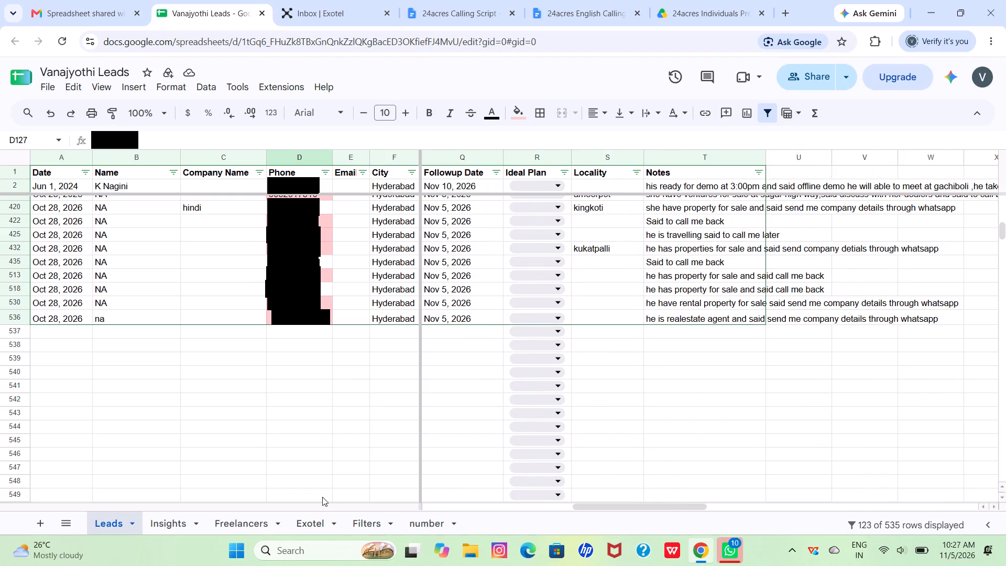
left_click(318, 317)
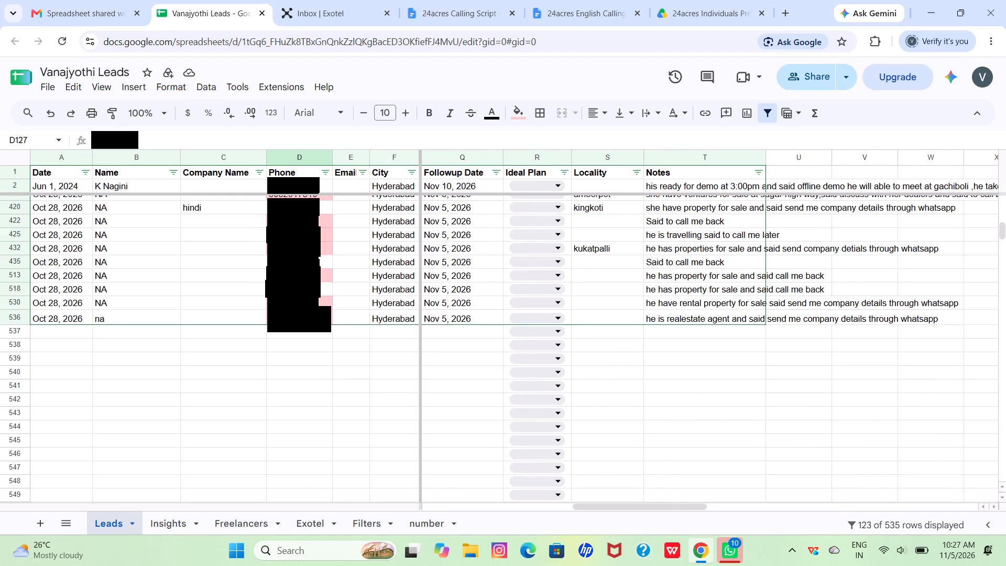
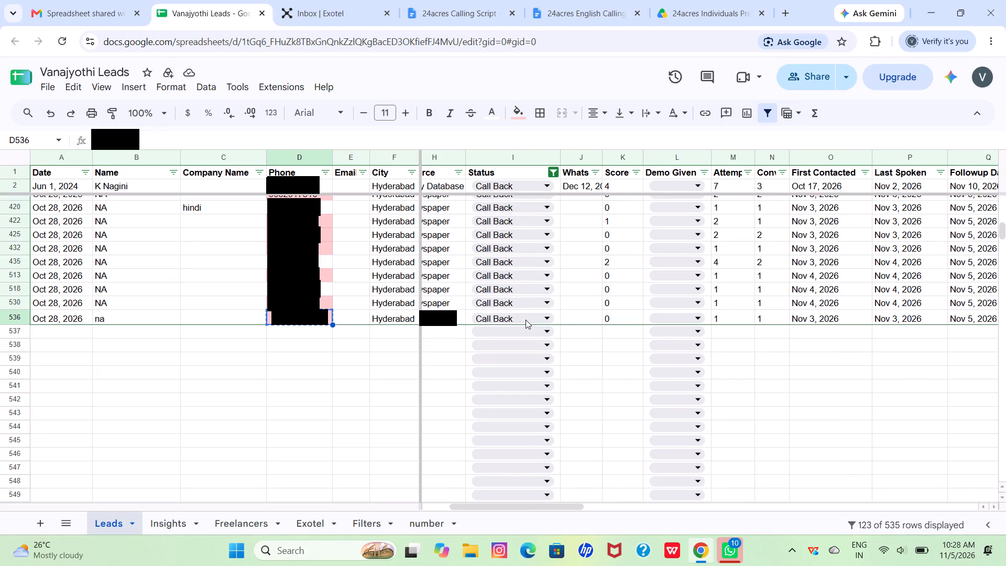
Set the Attempts count to 2 for the last lead, in row 536.
left_click(738, 317)
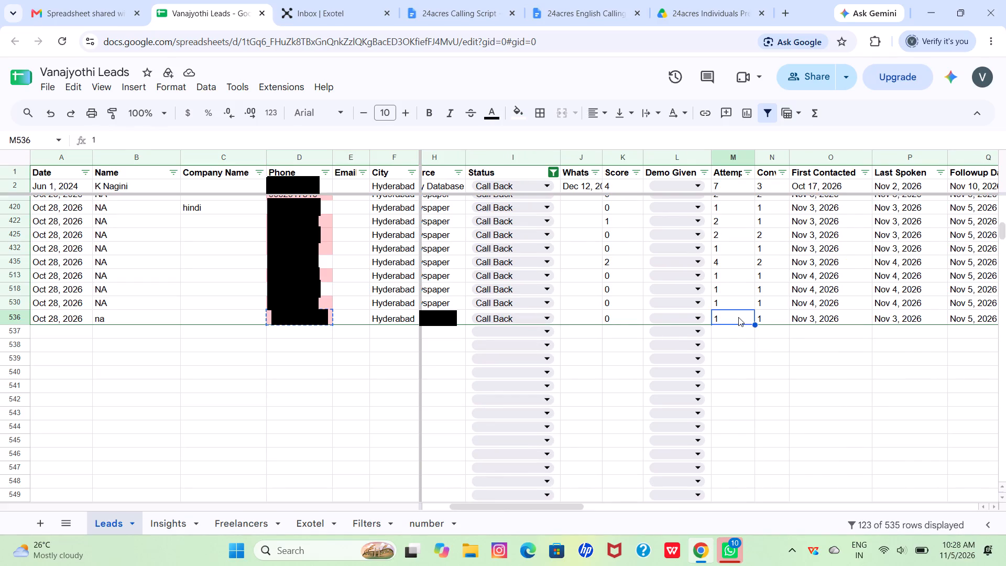
key("2")
left_click(774, 318)
Remove the existing filter from the Leads sheet and recreate it over all the lead data.
scroll(774, 318, "left", 1)
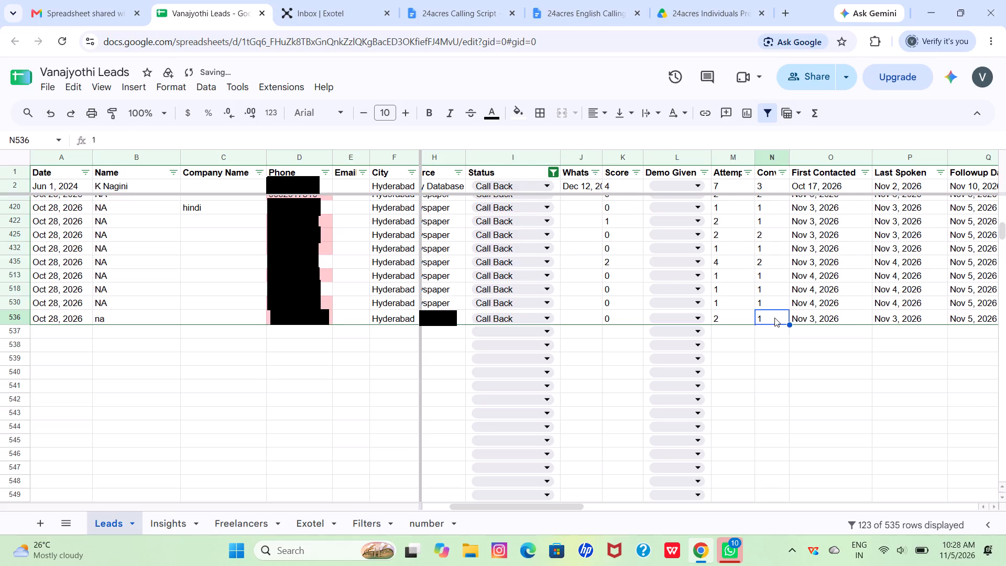
scroll(774, 318, "left", 3)
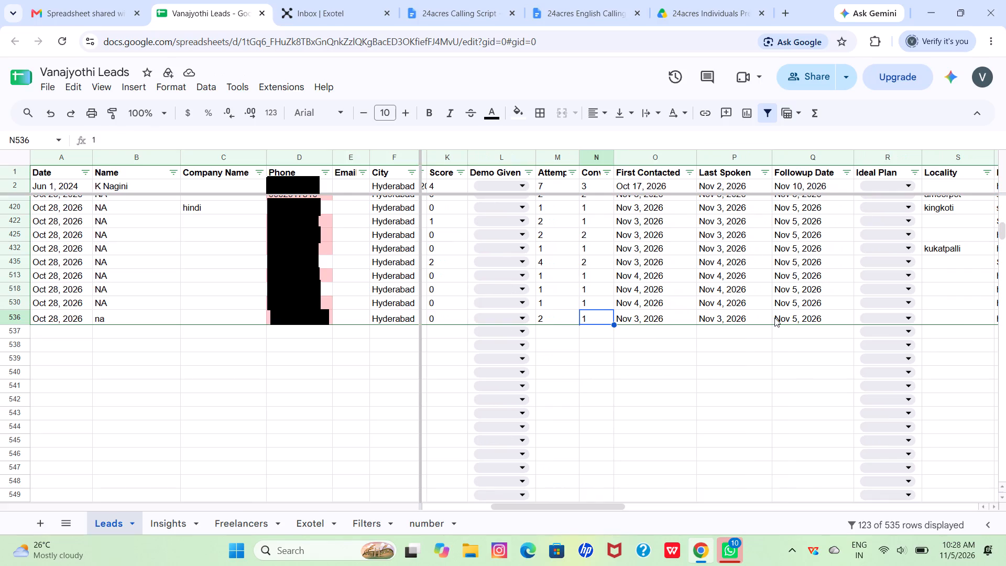
scroll(774, 318, "up", 20)
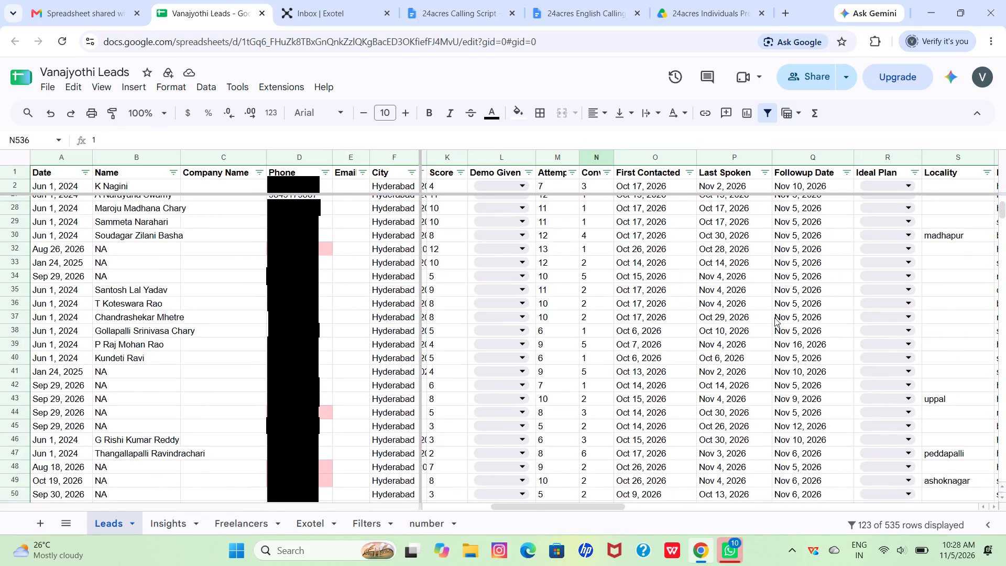
scroll(515, 281, "right", 2)
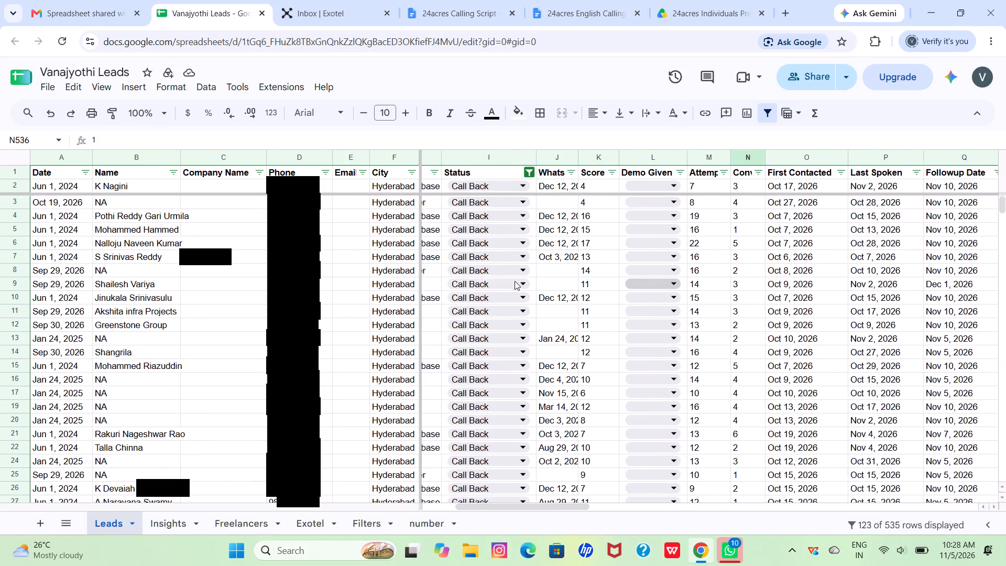
scroll(515, 281, "right", 1)
scroll(515, 281, "left", 4)
scroll(524, 238, "right", 5)
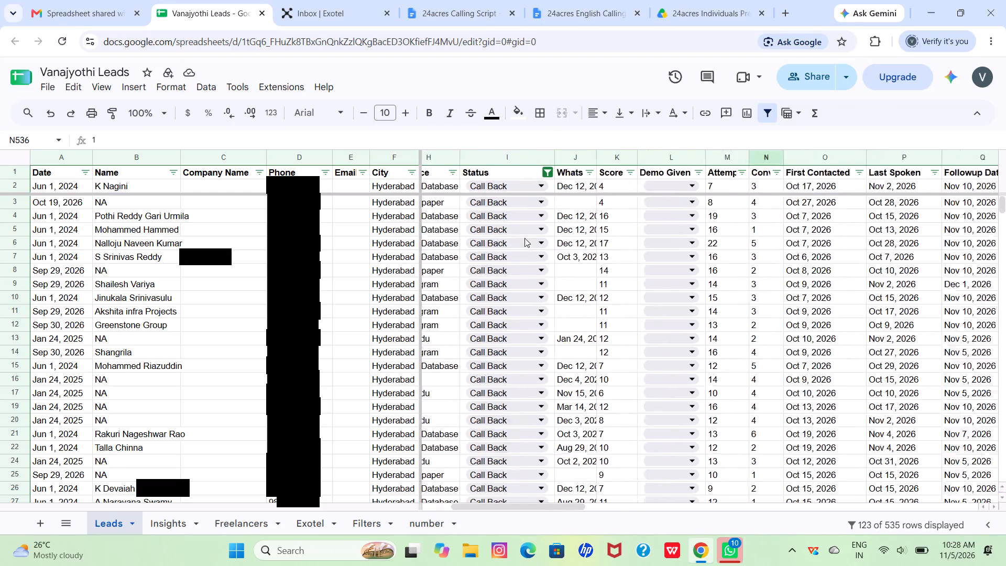
scroll(524, 238, "right", 2)
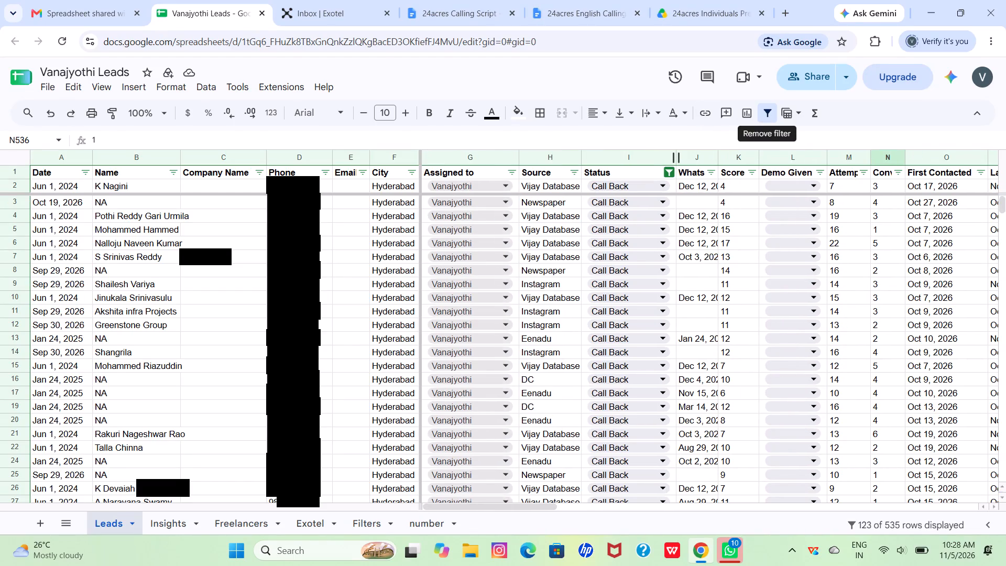
left_click(765, 114)
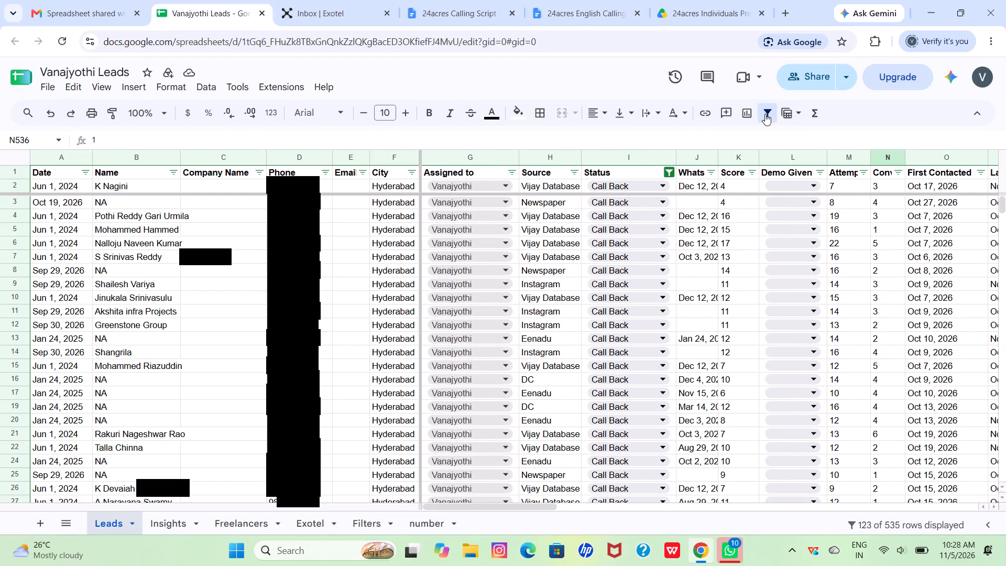
left_click(765, 114)
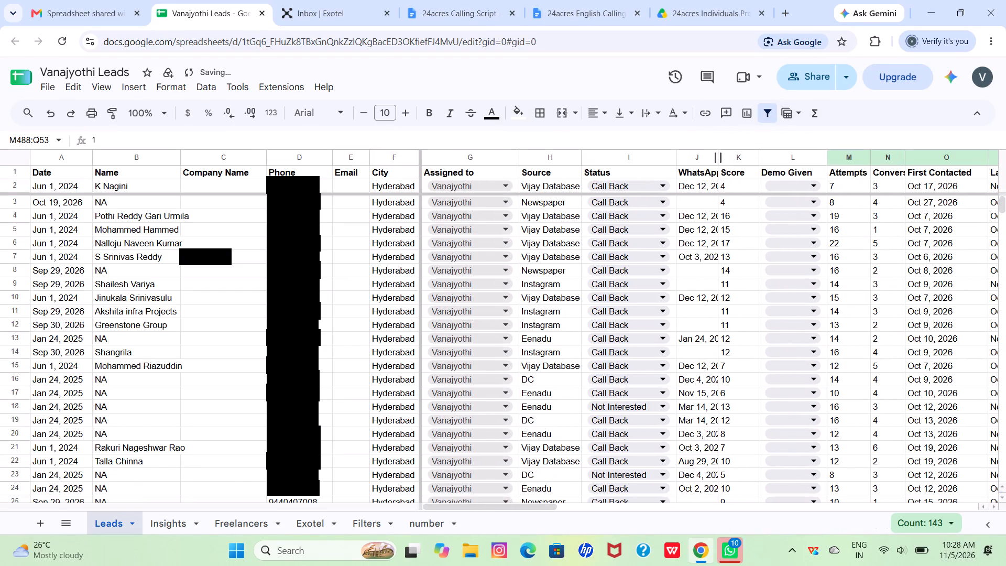
left_click(647, 175)
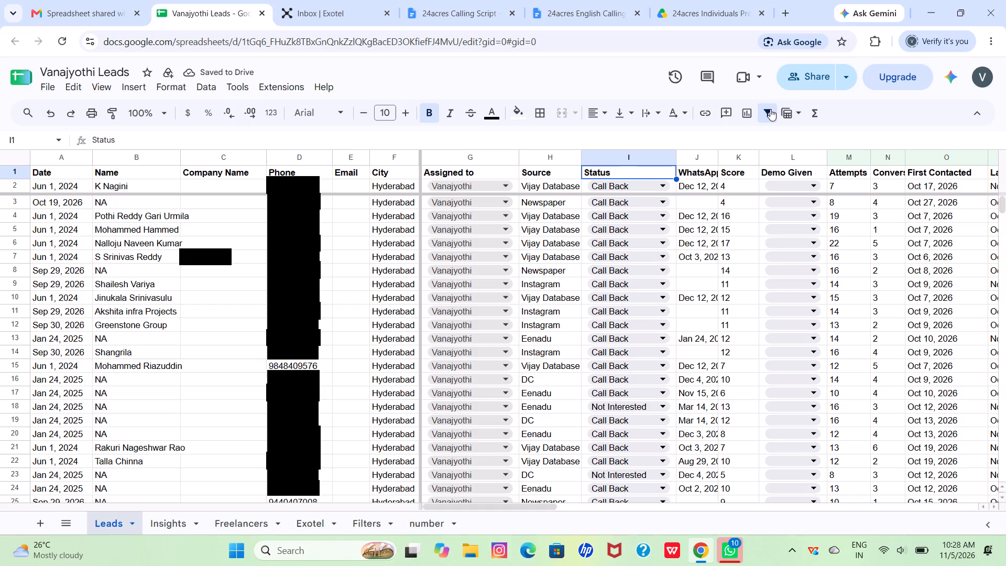
left_click(770, 110)
left_click(770, 110)
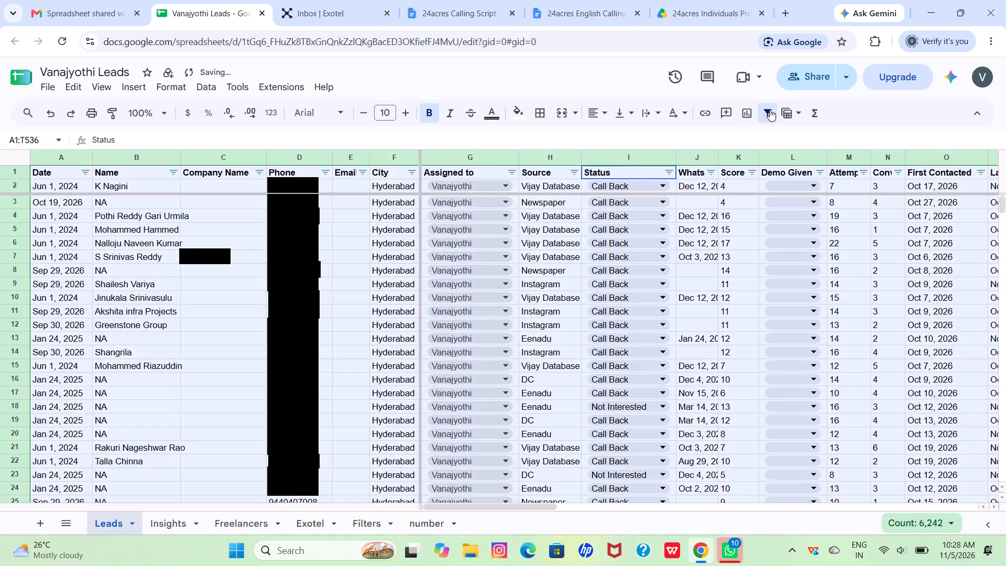
Filter the Status column to show only Call Back leads.
left_click(667, 177)
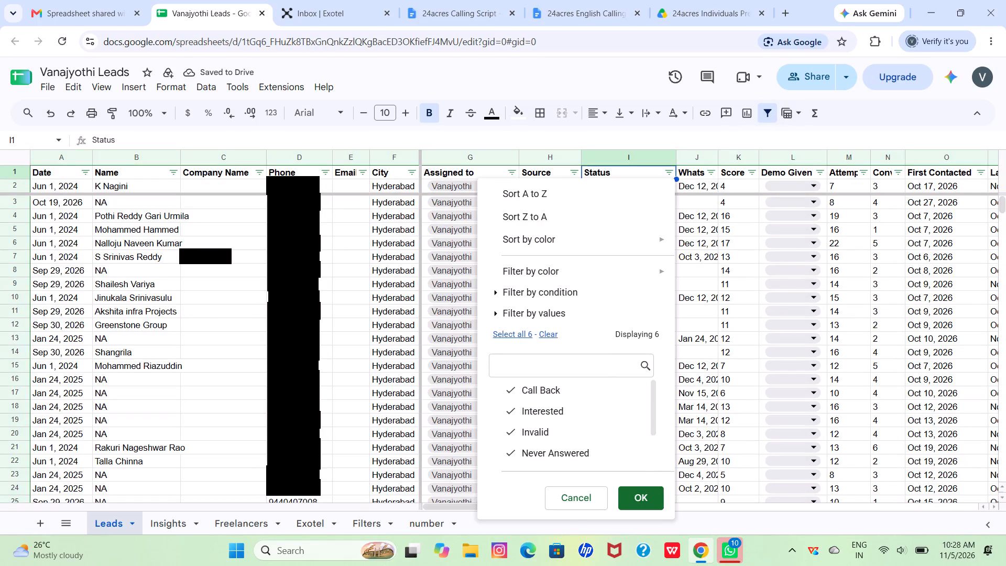
left_click(549, 333)
left_click(532, 400)
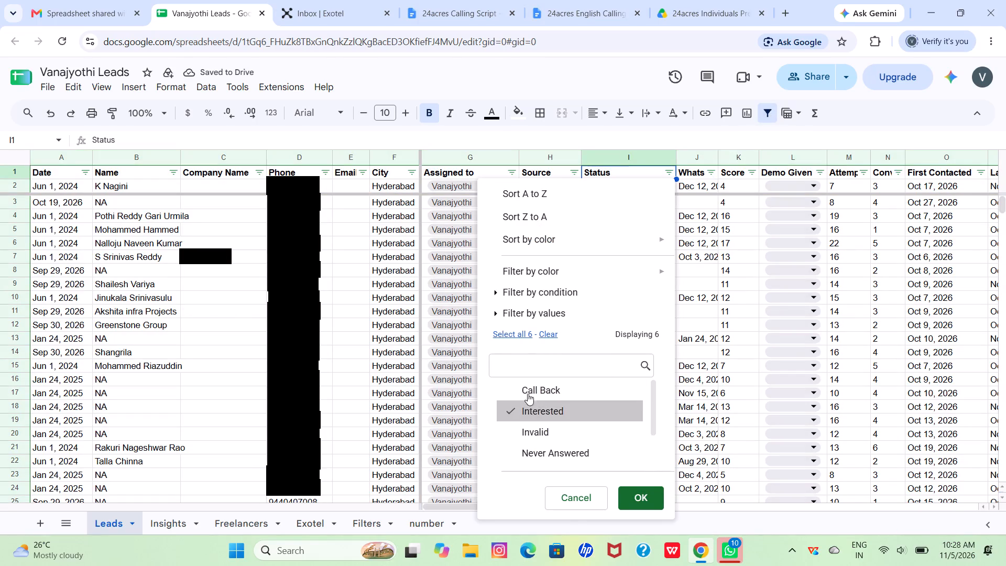
left_click(521, 383)
left_click(545, 334)
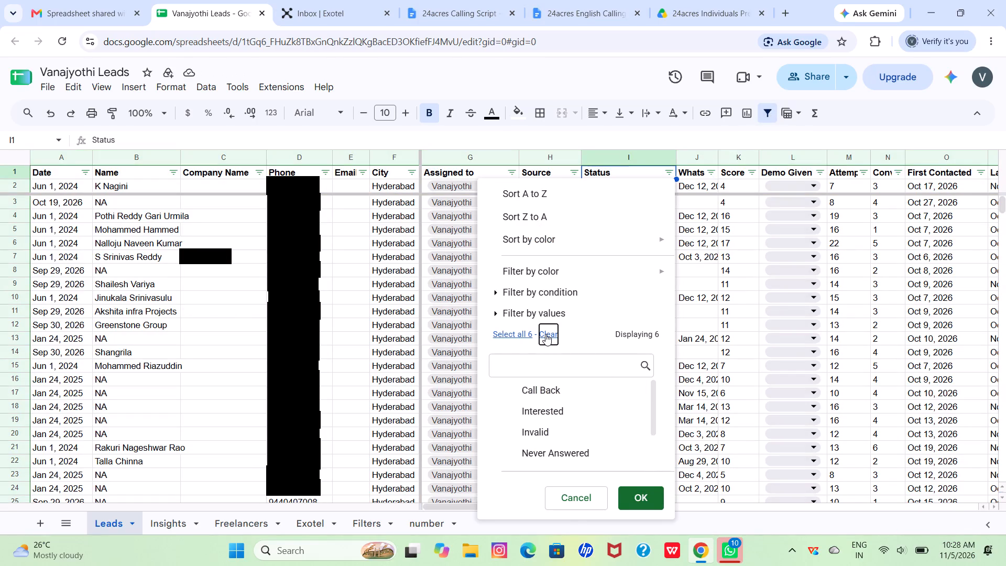
left_click(553, 393)
left_click(642, 502)
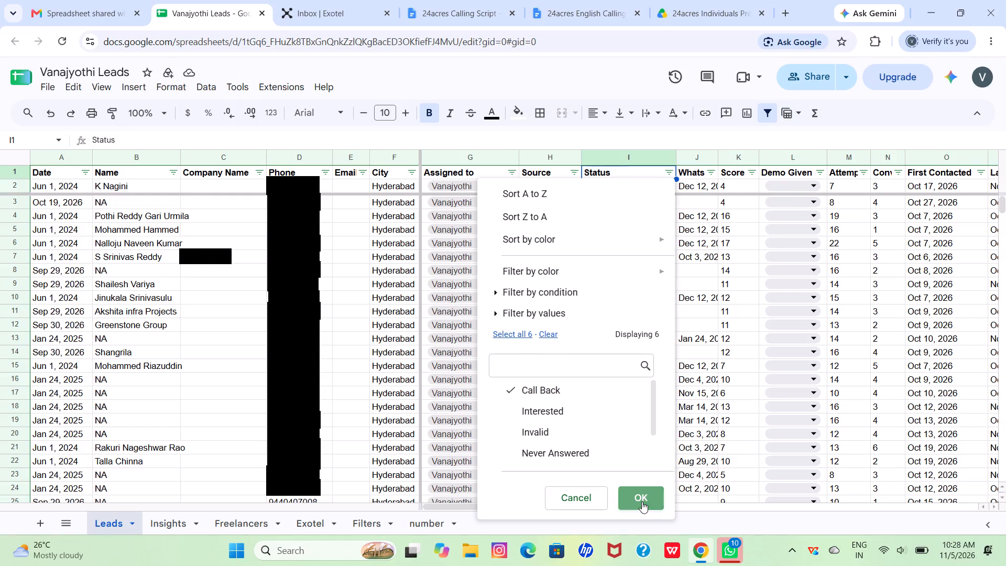
Filter the Followup Date column to show only Nov 5, 2026.
scroll(745, 362, "left", 8)
scroll(745, 362, "right", 2)
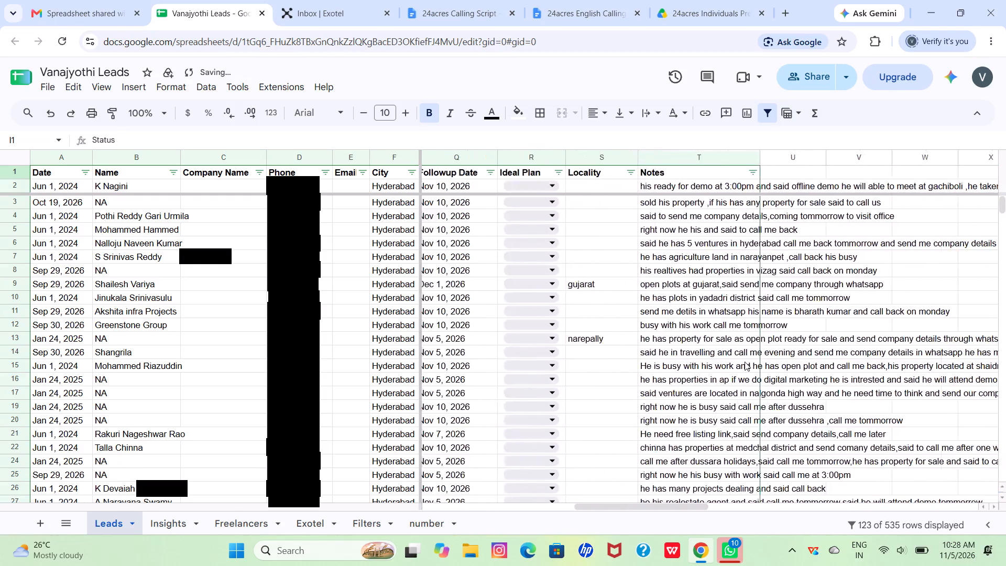
scroll(745, 362, "right", 2)
left_click(692, 171)
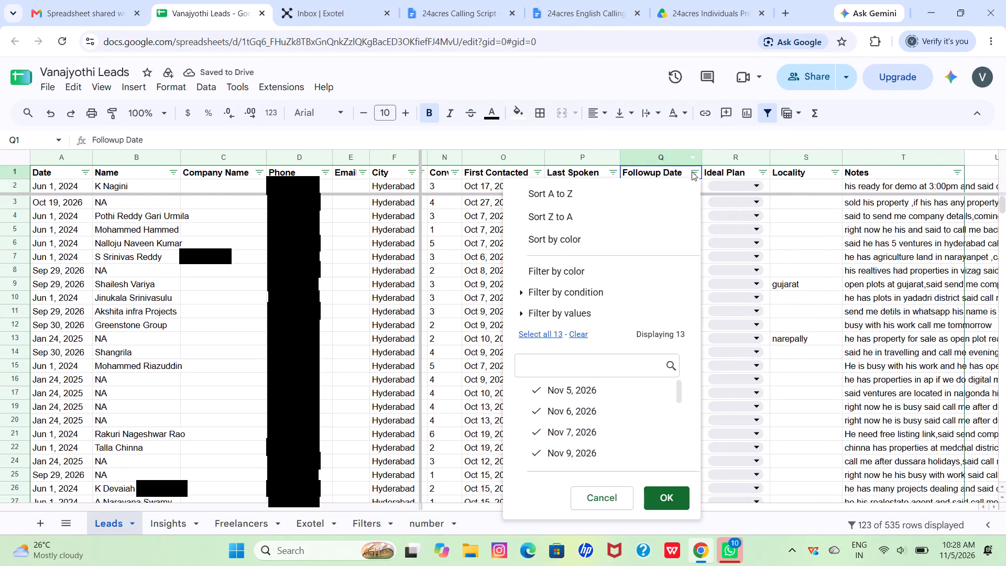
left_click(580, 333)
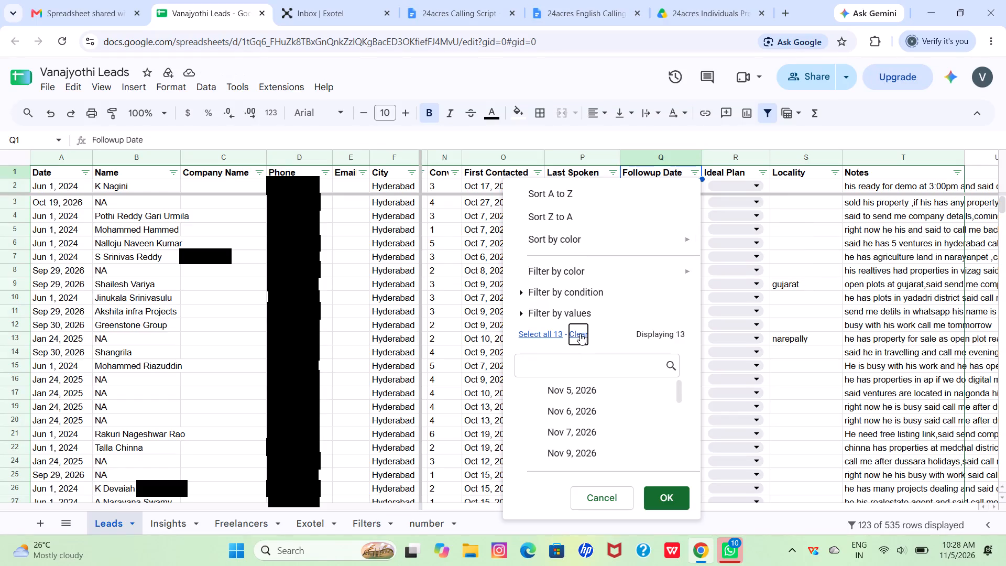
left_click(577, 385)
left_click(668, 496)
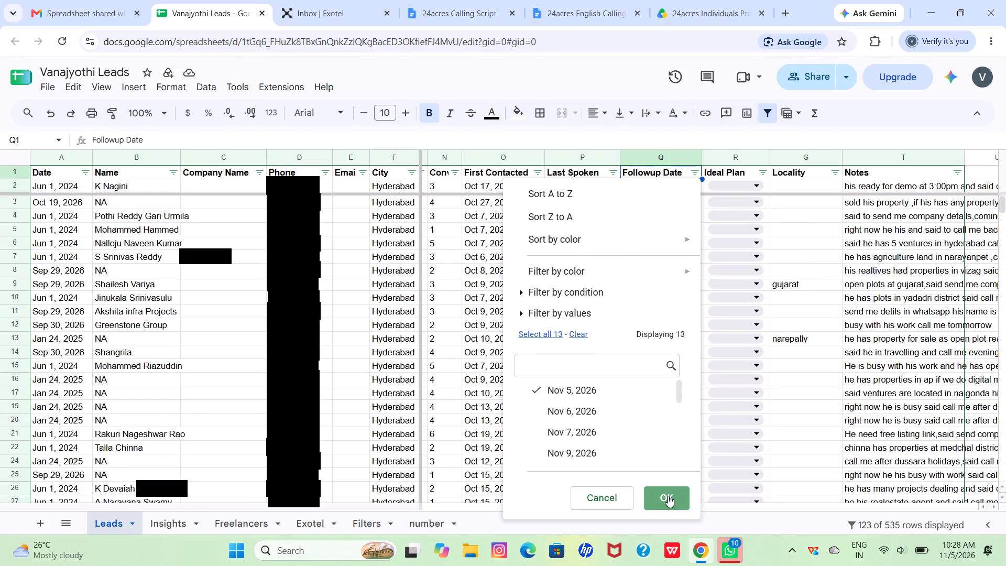
Review the Call Back leads due Nov 5, 2026 down to the last row, checking attempts, contact dates and notes.
scroll(617, 341, "down", 2)
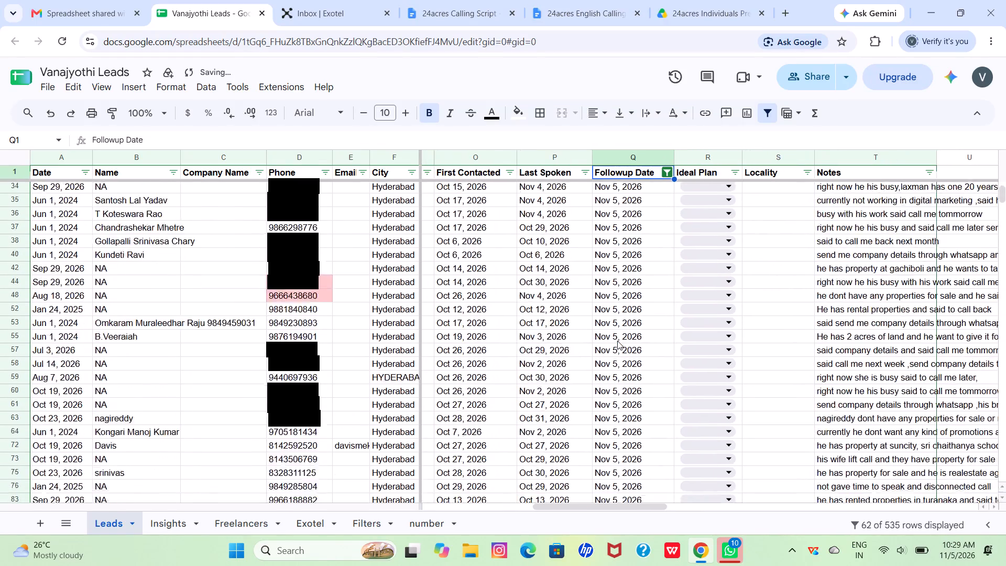
scroll(617, 341, "down", 4)
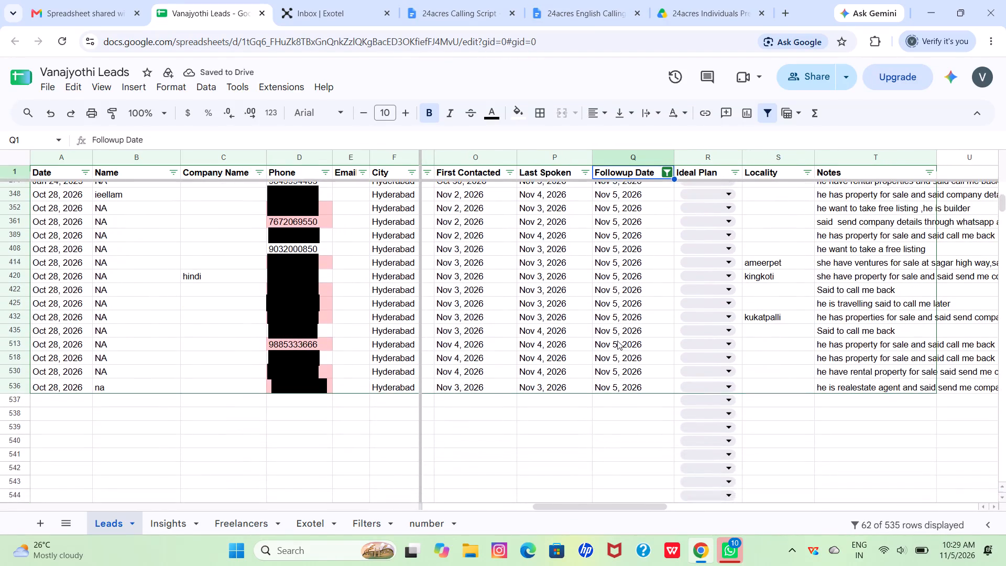
scroll(617, 341, "up", 10)
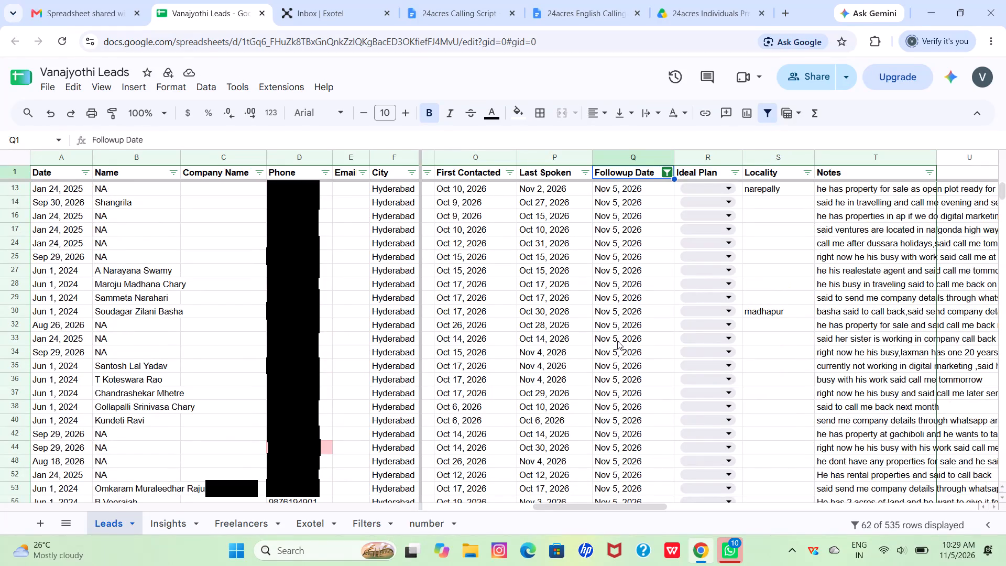
scroll(617, 341, "down", 5)
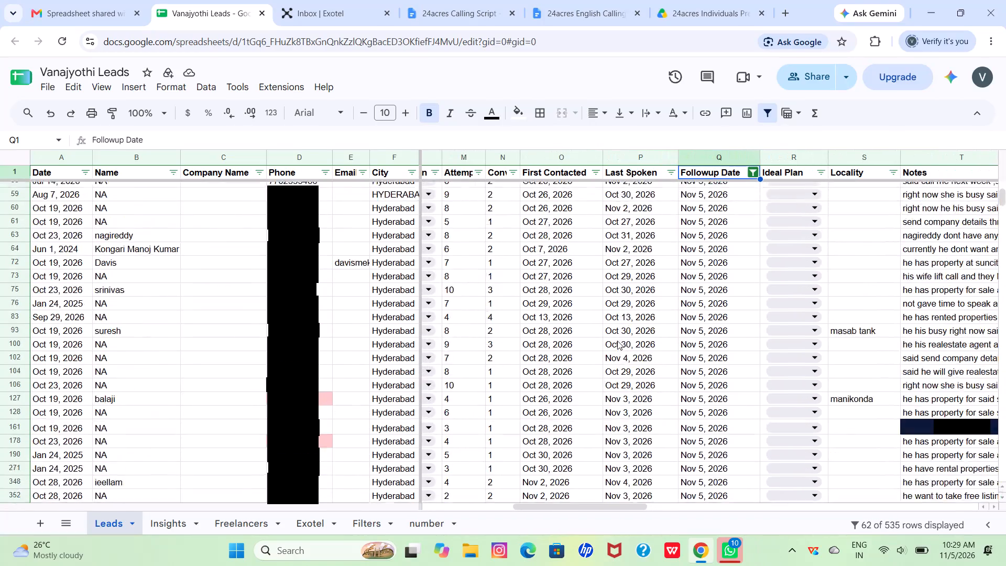
scroll(617, 341, "down", 3)
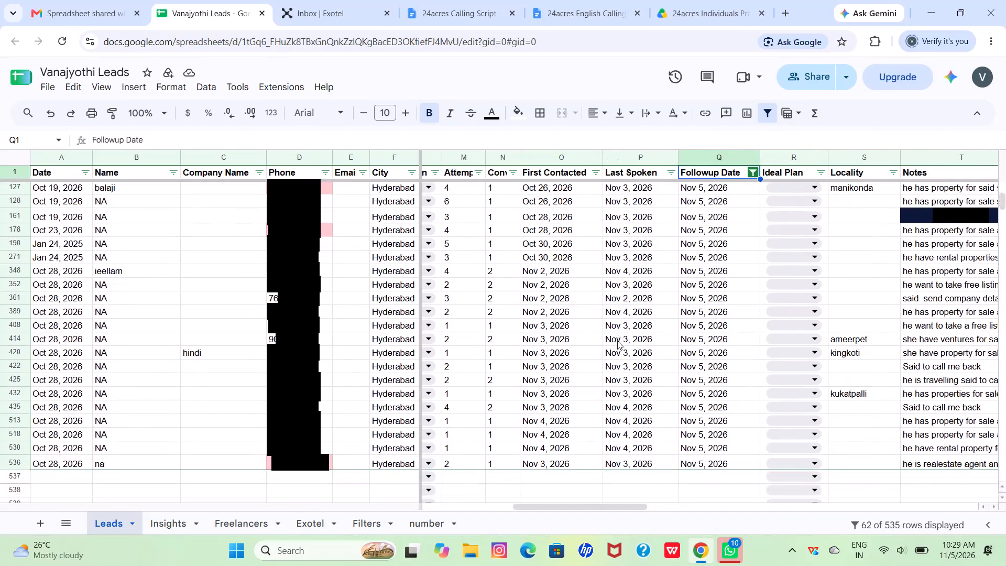
scroll(473, 455, "left", 1)
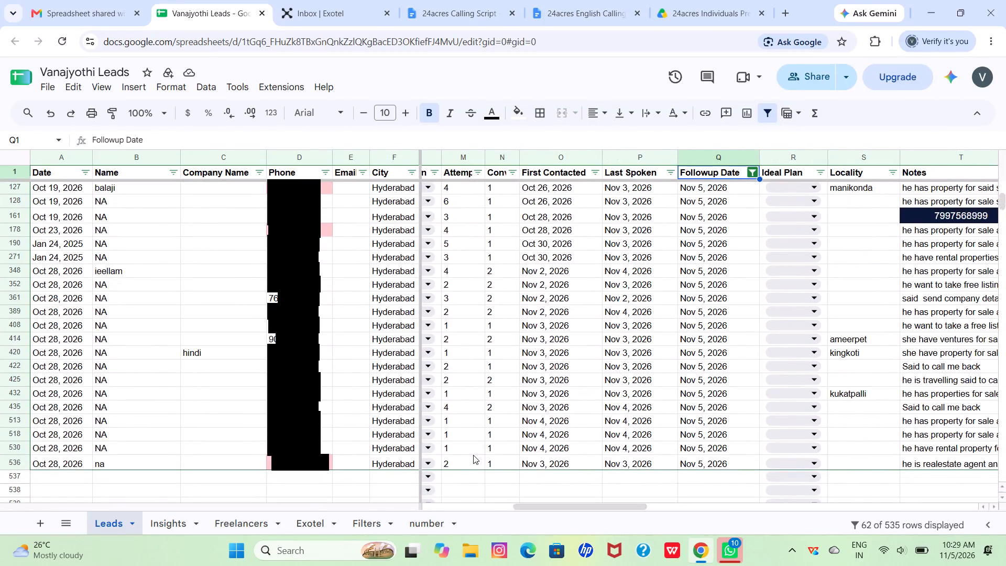
scroll(473, 455, "left", 4)
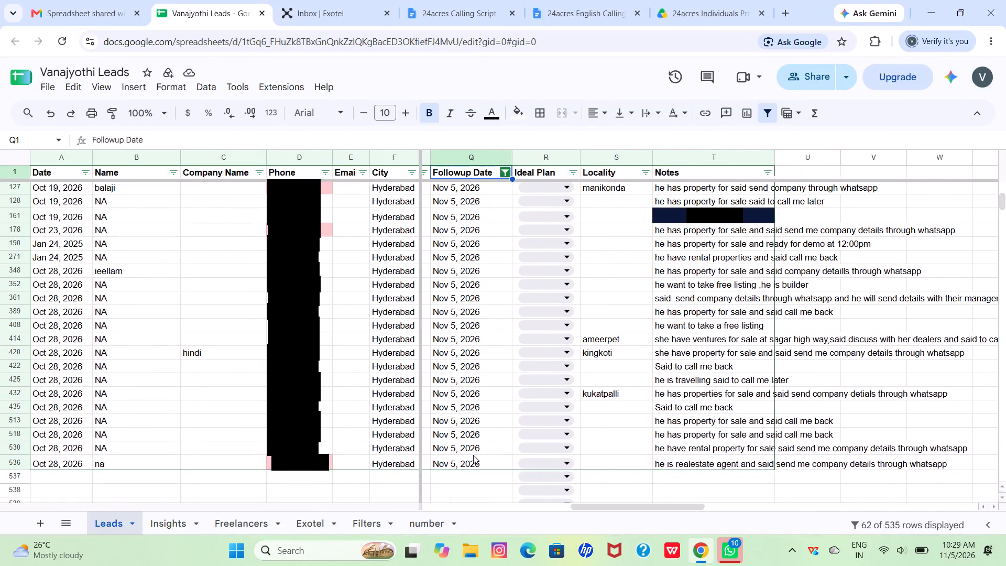
scroll(473, 455, "down", 4)
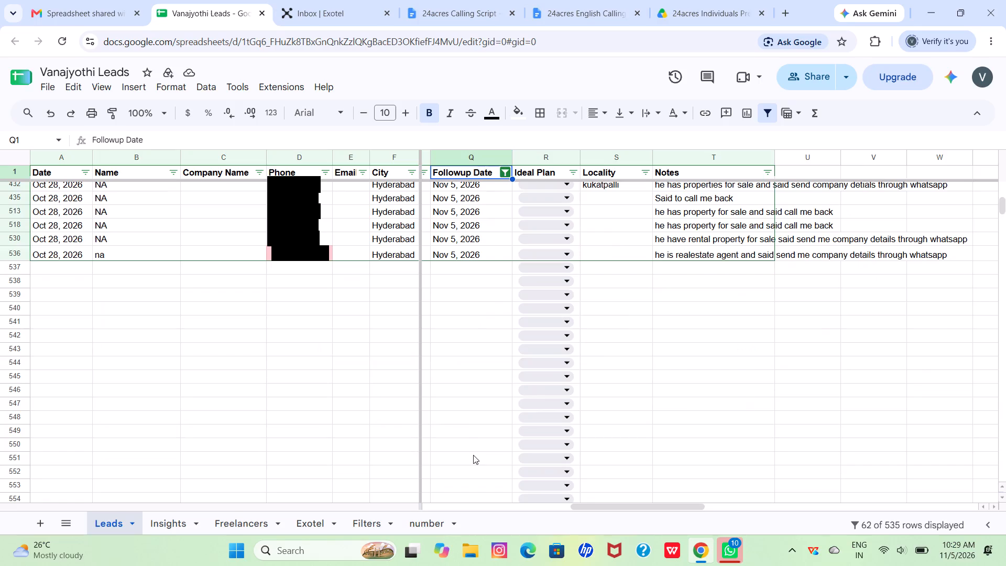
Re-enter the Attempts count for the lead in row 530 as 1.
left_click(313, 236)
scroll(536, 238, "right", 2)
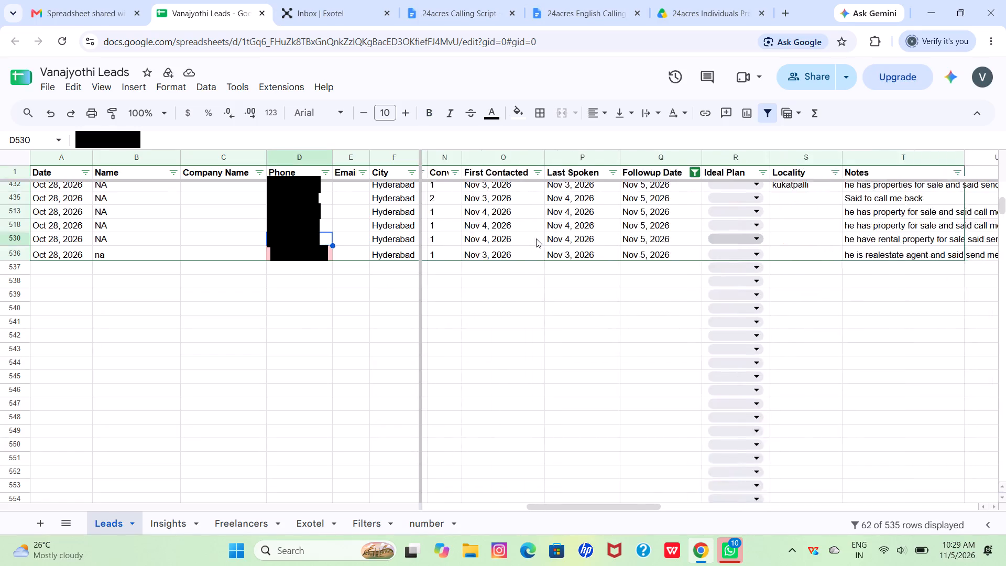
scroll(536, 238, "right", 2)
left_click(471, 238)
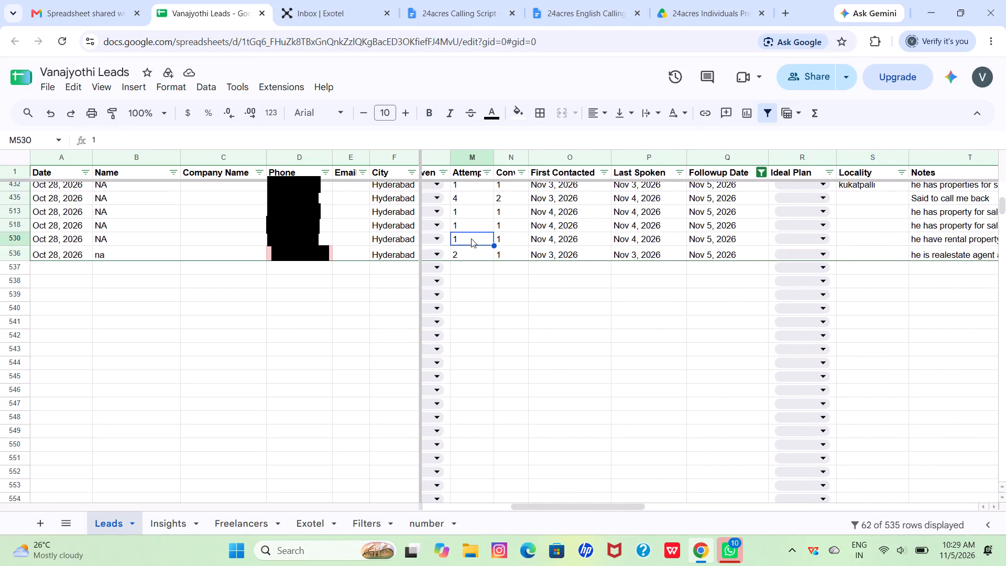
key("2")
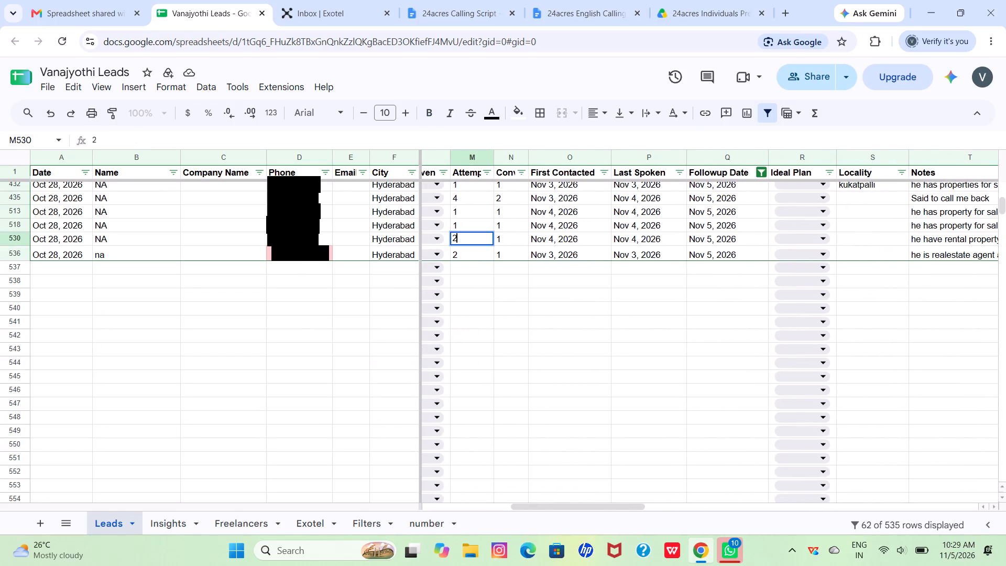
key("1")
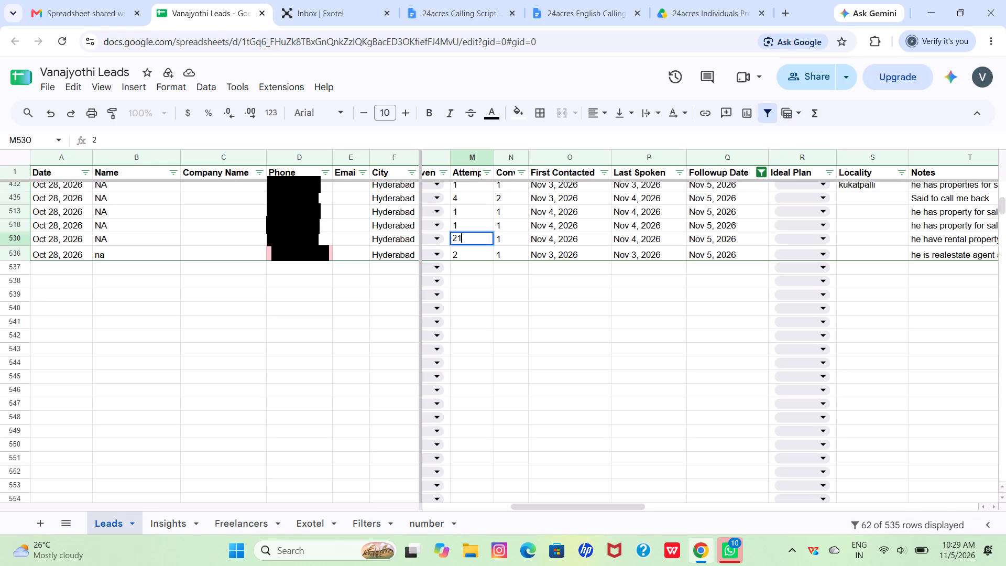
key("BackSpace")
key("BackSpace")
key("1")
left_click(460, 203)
Copy the phone number of the ameerpet lead in row 414.
scroll(460, 203, "left", 2)
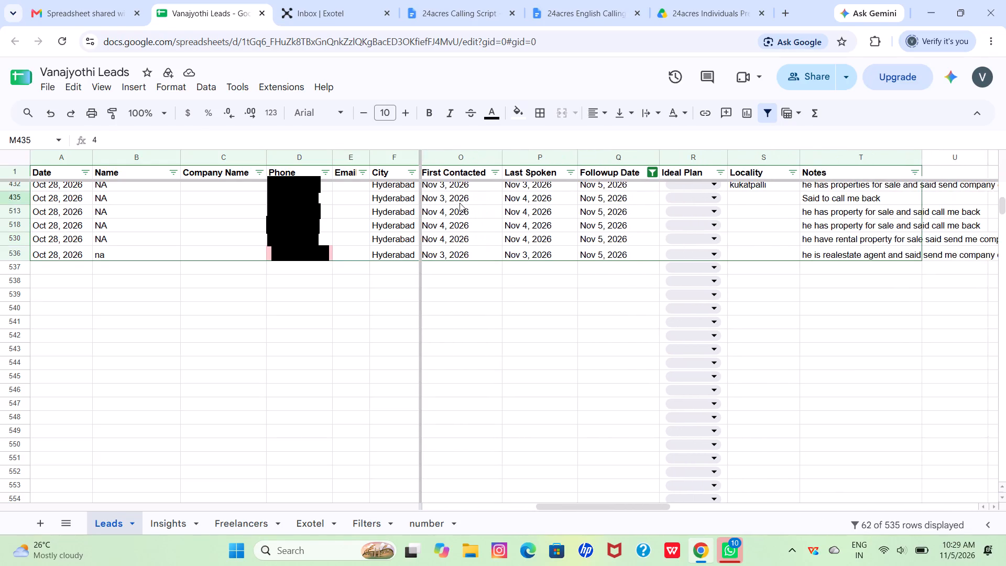
scroll(460, 203, "up", 2)
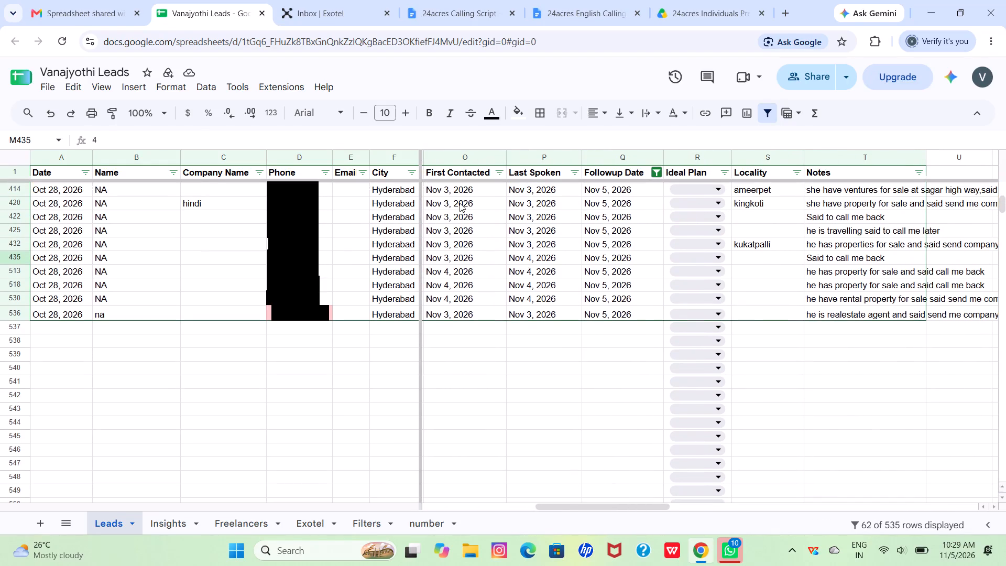
scroll(460, 203, "left", 2)
scroll(460, 203, "up", 1)
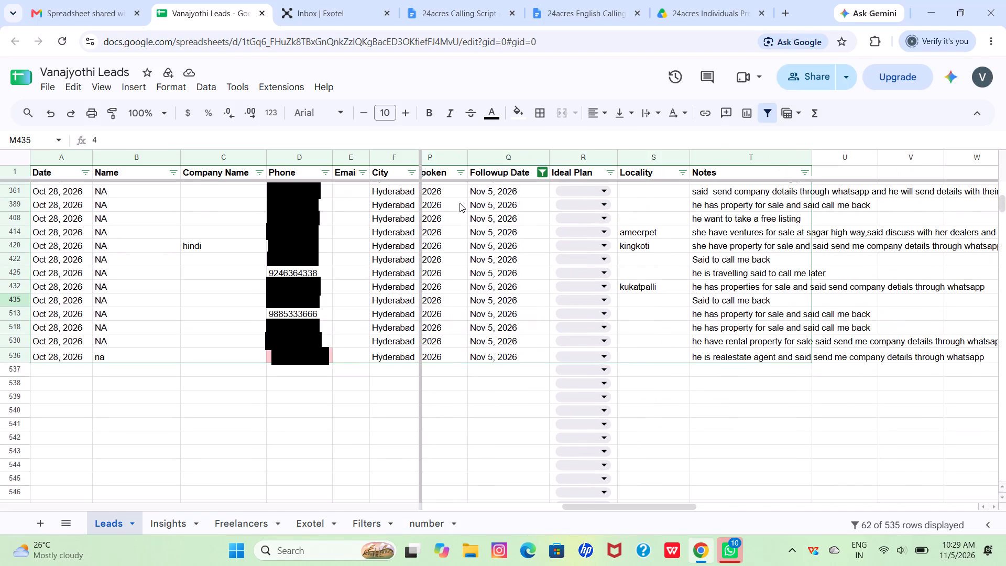
scroll(460, 203, "up", 1)
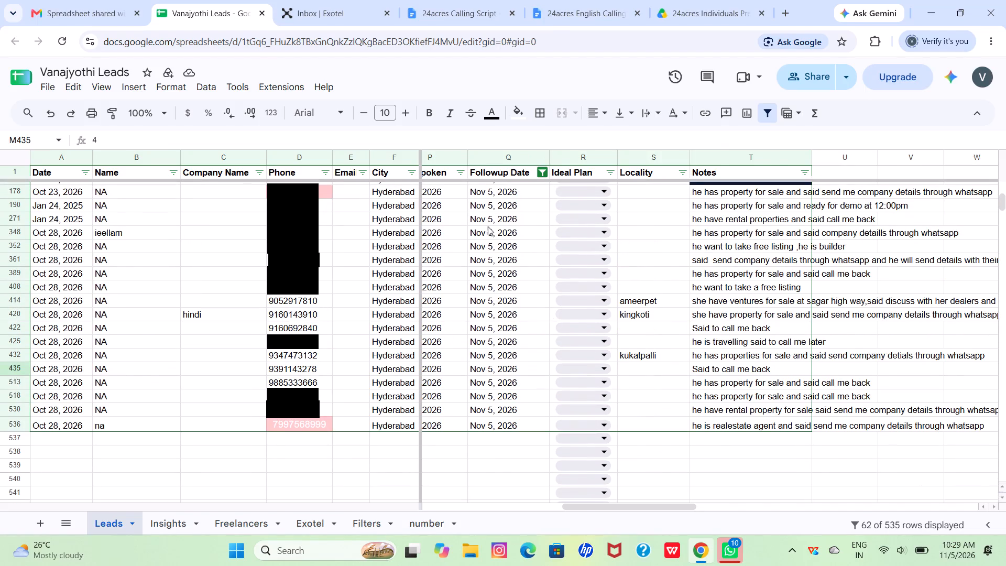
scroll(563, 339, "up", 1)
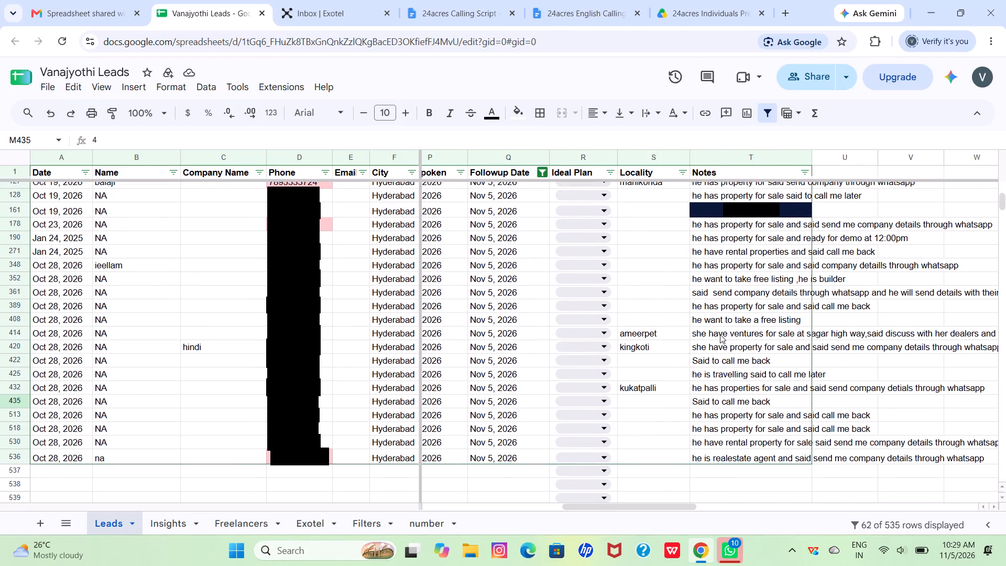
scroll(720, 334, "left", 3)
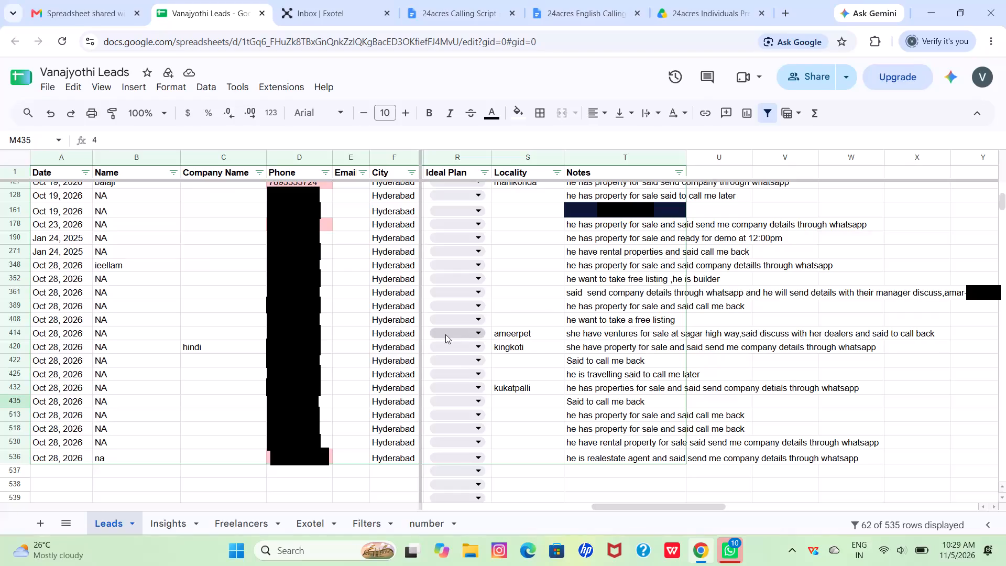
left_click(310, 340)
key("ctrl+c")
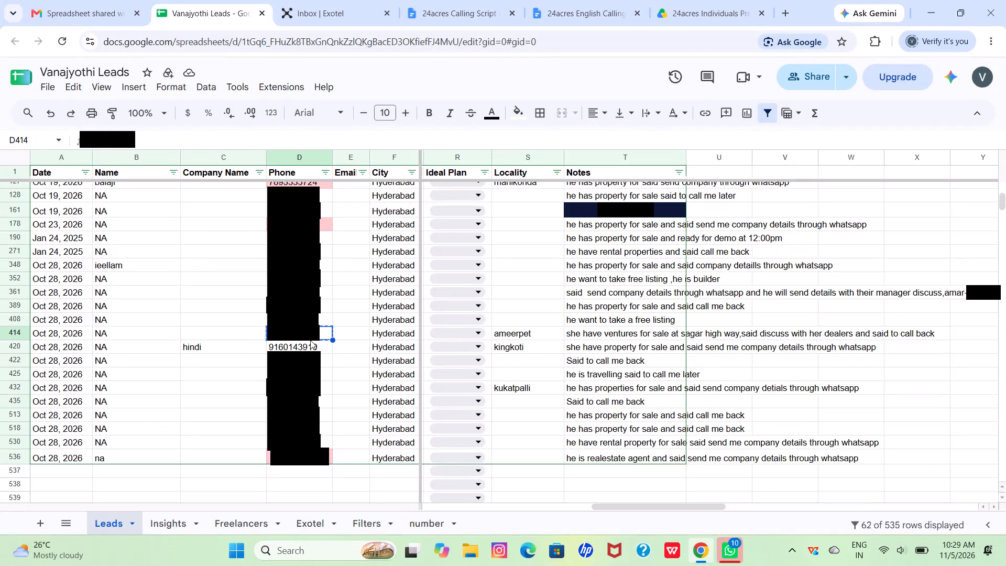
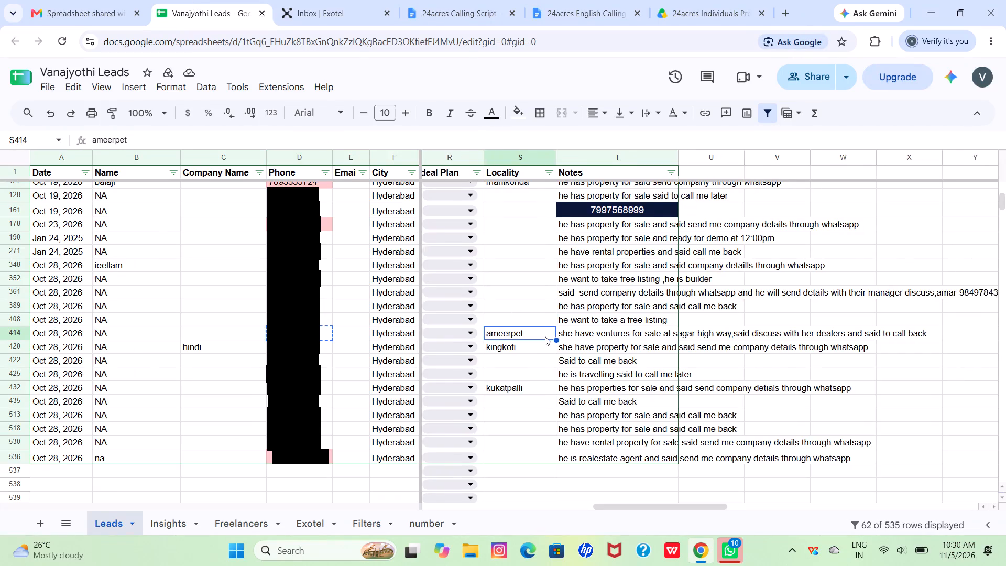
Set the Attempts count for the ameerpet lead in row 414 to 3.
scroll(545, 336, "left", 1)
scroll(545, 336, "right", 2)
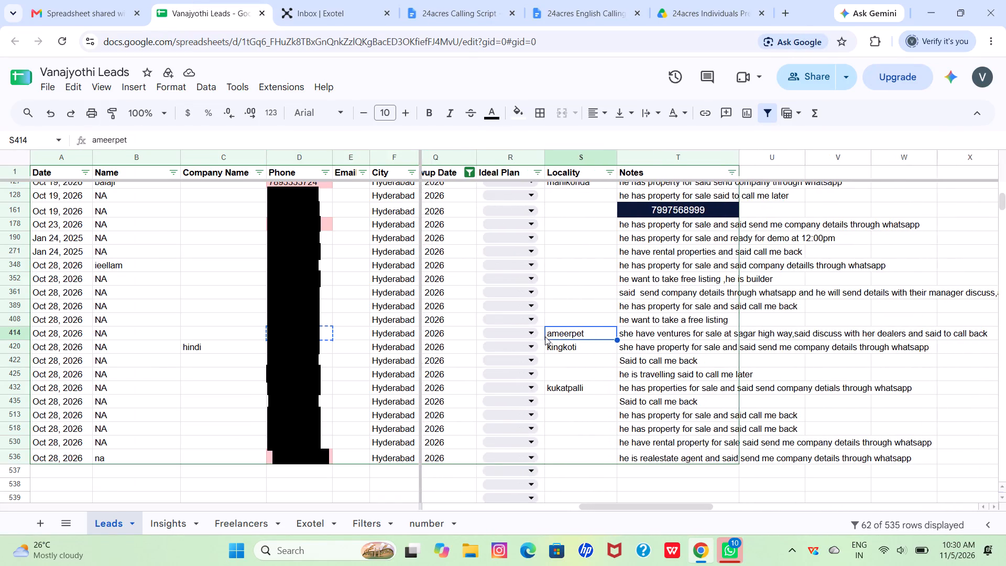
scroll(545, 336, "down", 3)
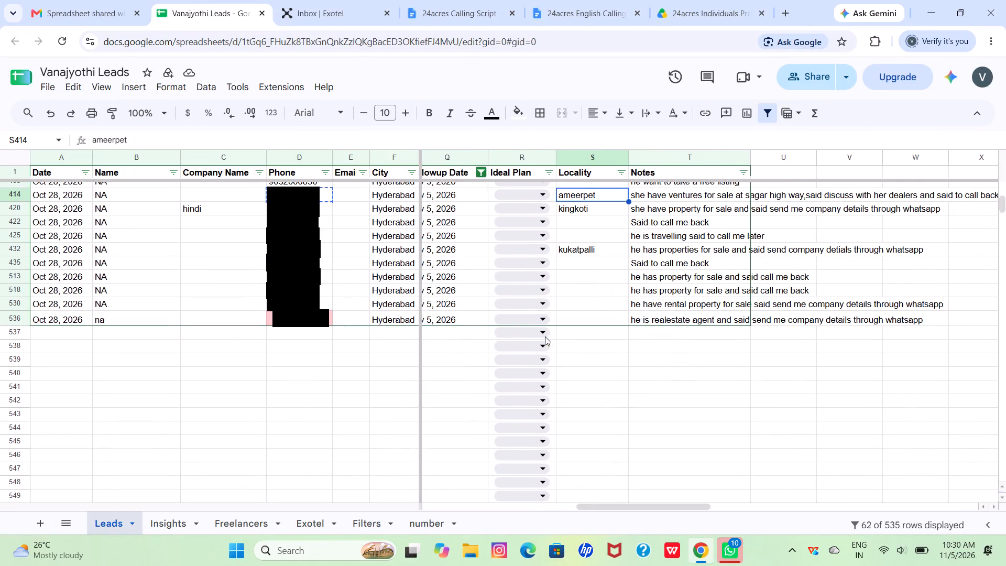
scroll(545, 336, "right", 3)
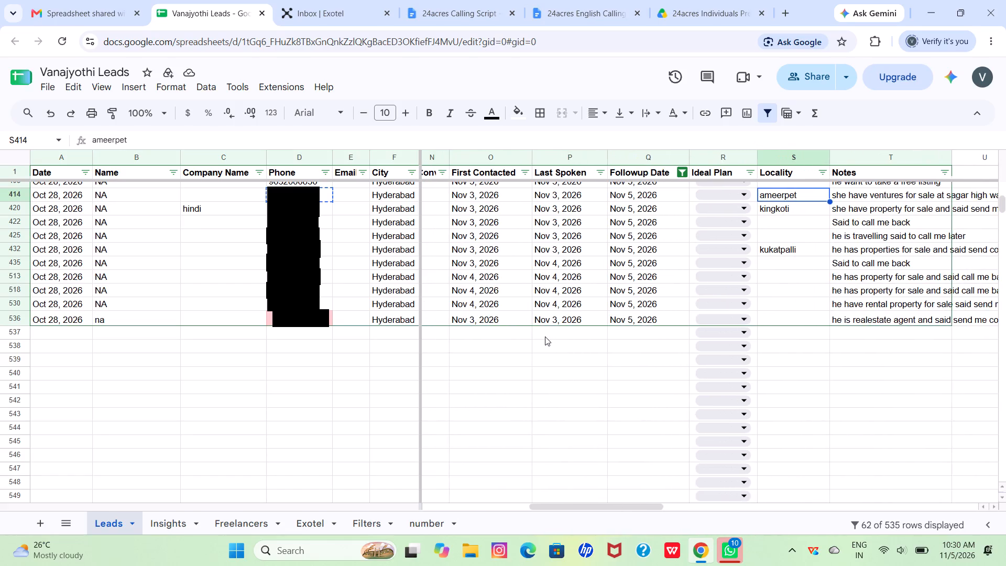
scroll(545, 336, "right", 4)
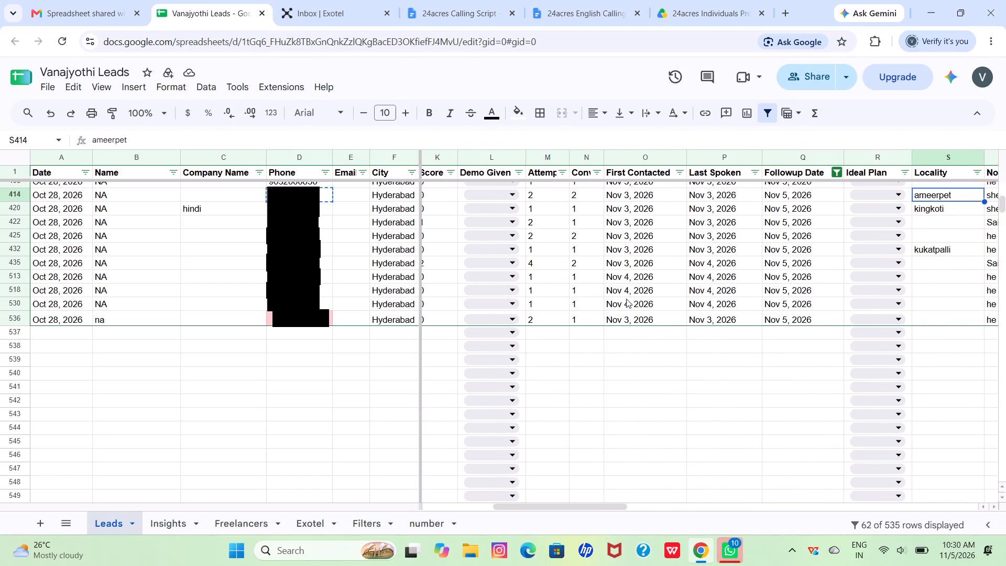
left_click(553, 197)
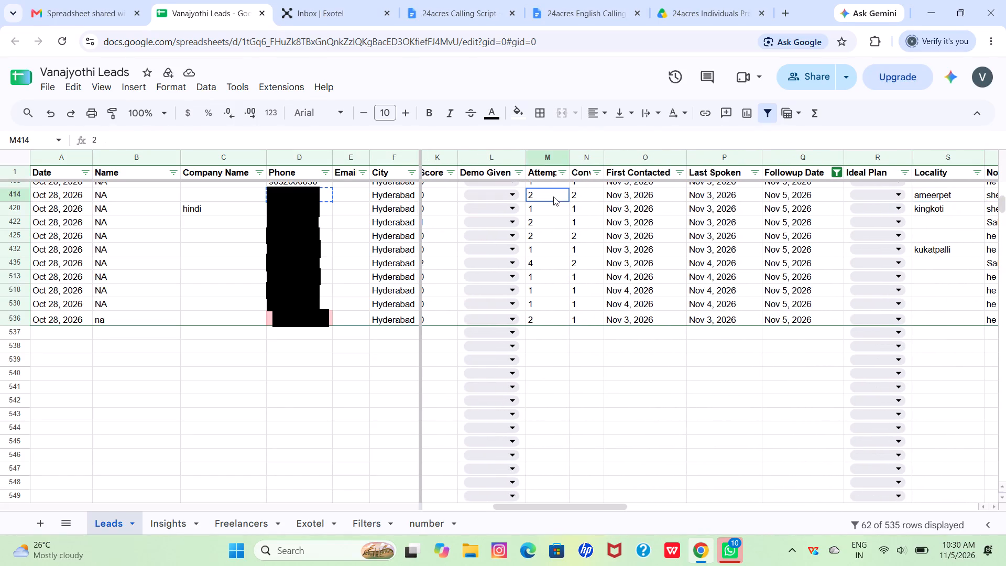
key("3")
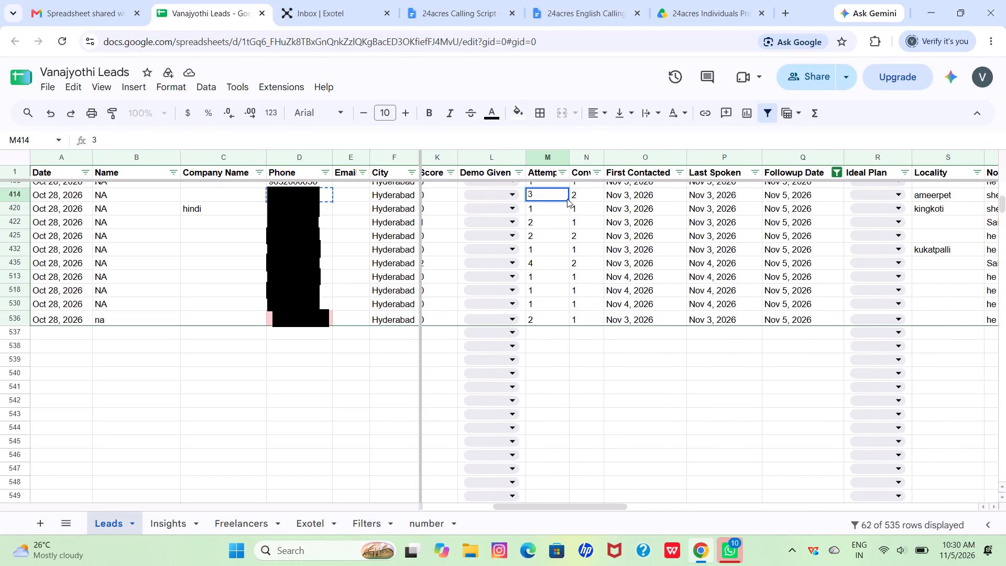
left_click(585, 192)
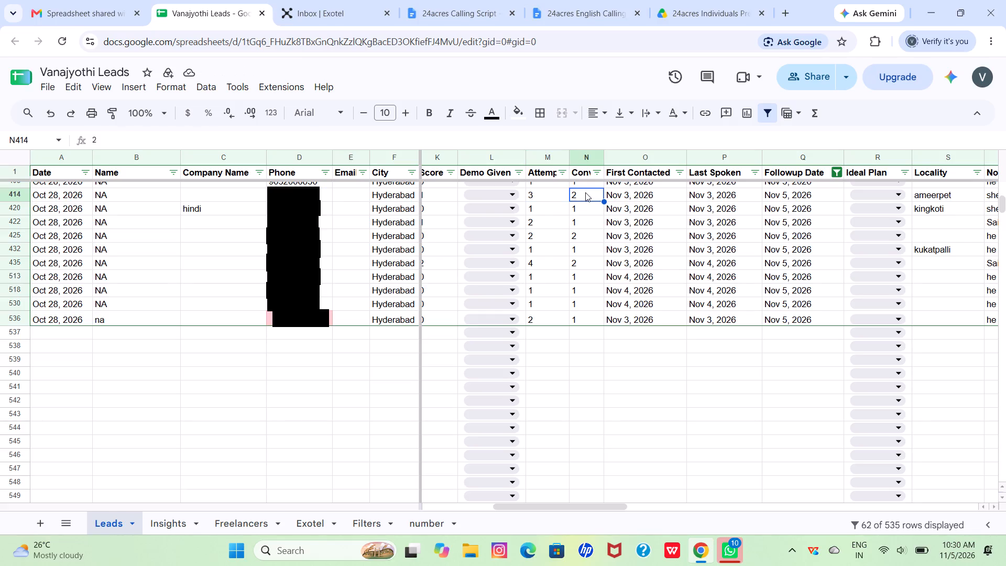
left_click(589, 230)
Select the phone number of the narepally lead in row 13.
scroll(589, 230, "up", 5)
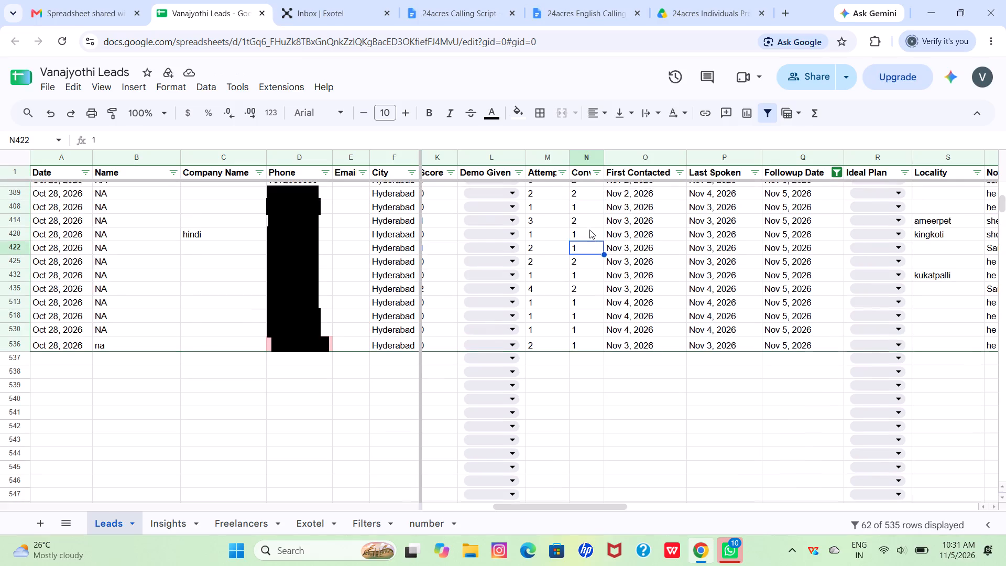
scroll(589, 230, "up", 13)
scroll(589, 230, "left", 1)
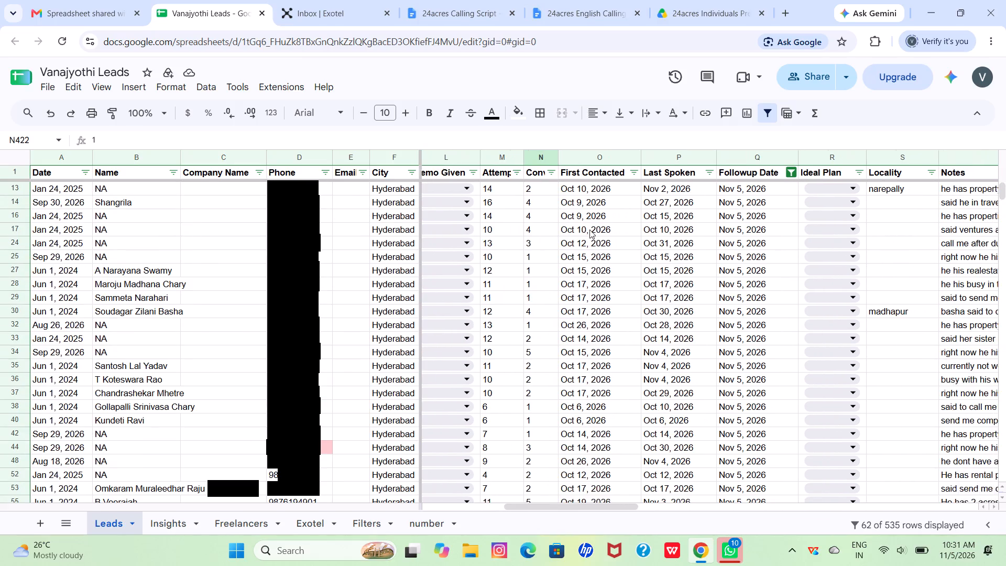
scroll(589, 230, "left", 1)
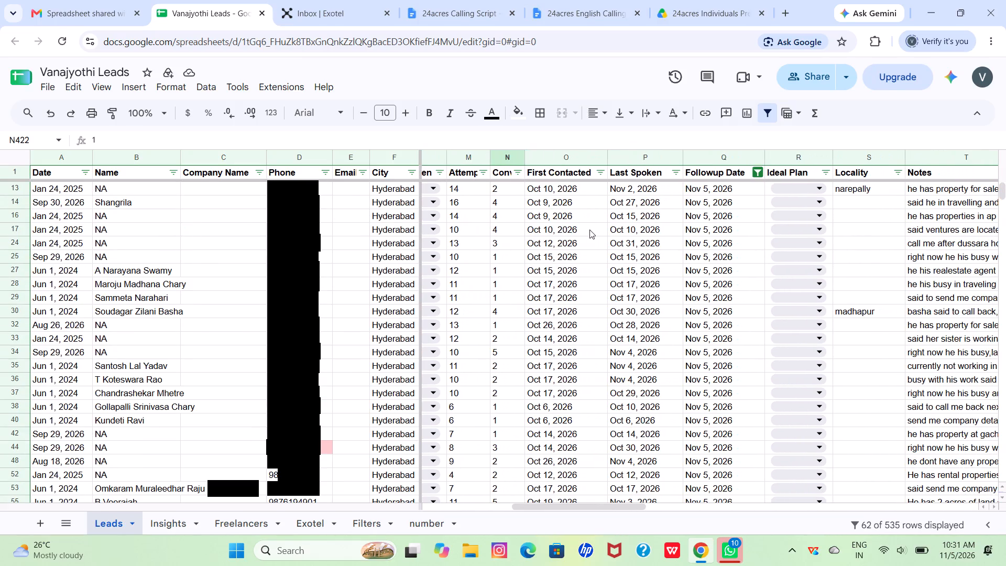
scroll(507, 230, "left", 3)
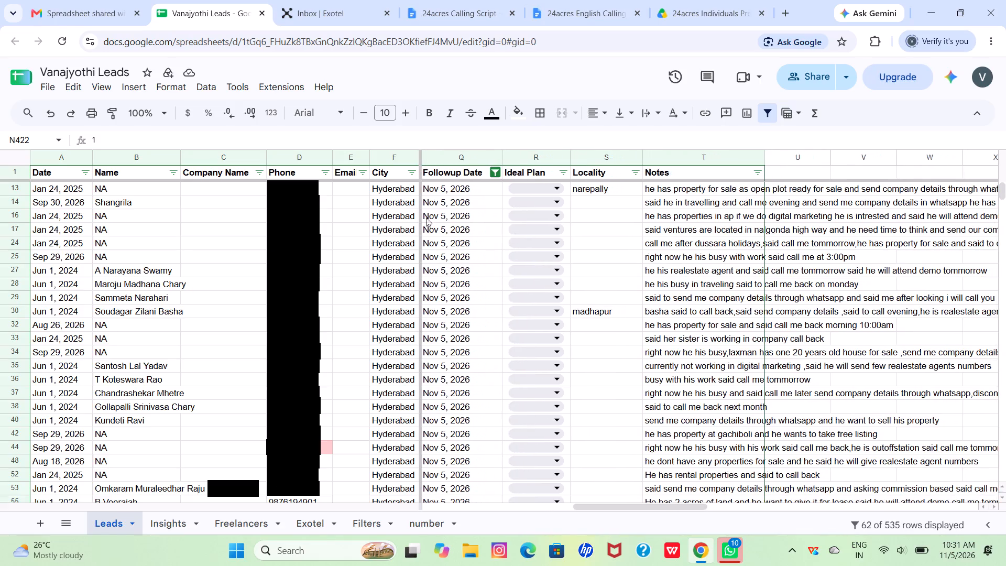
left_click(311, 190)
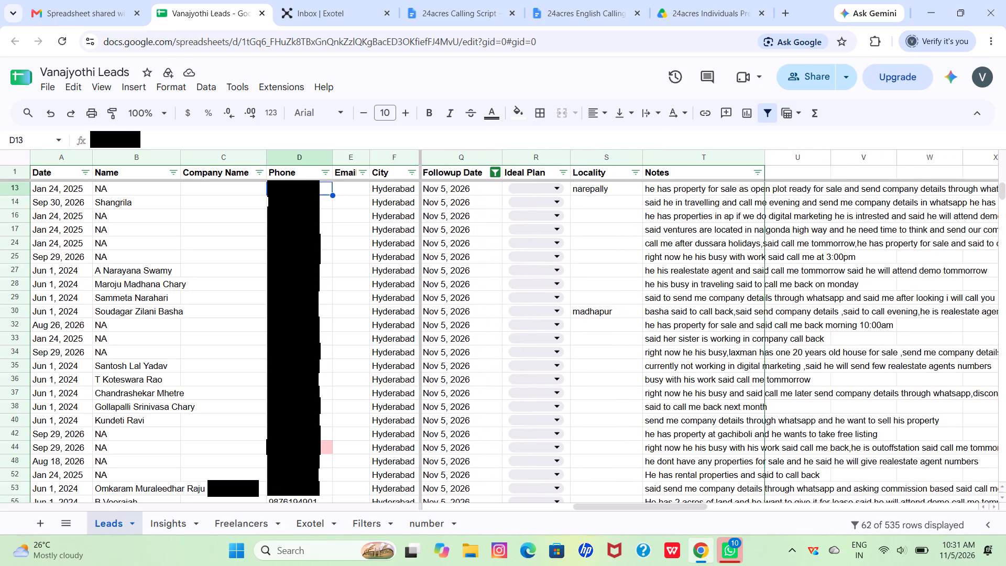
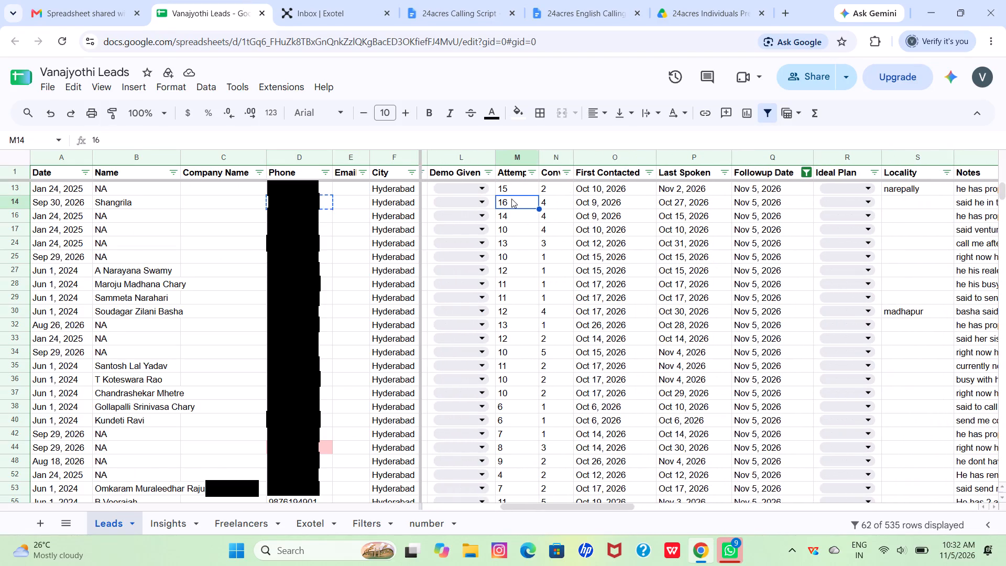
Set the Attempts count for the Shangrila lead in row 14 to 17.
key("1")
key("7")
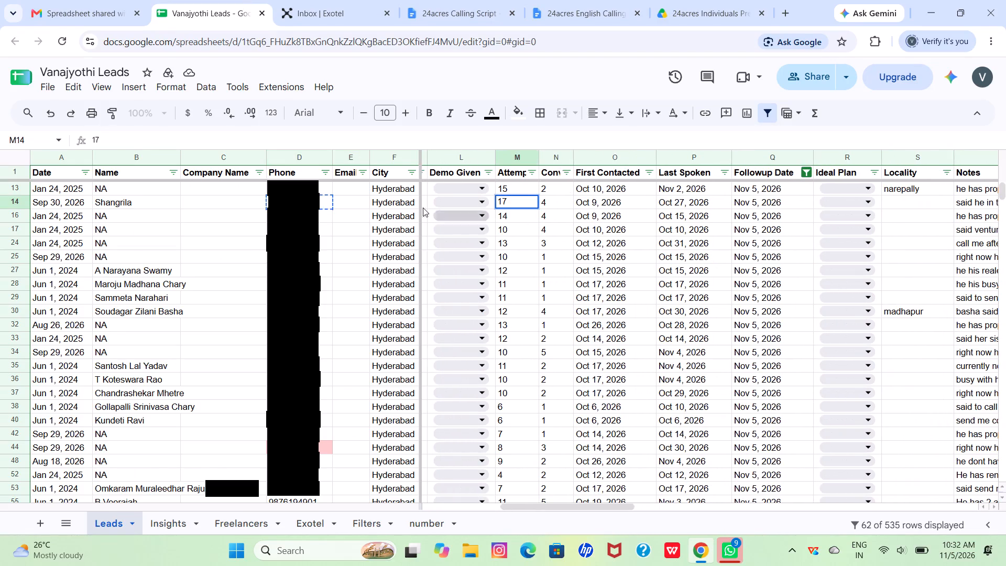
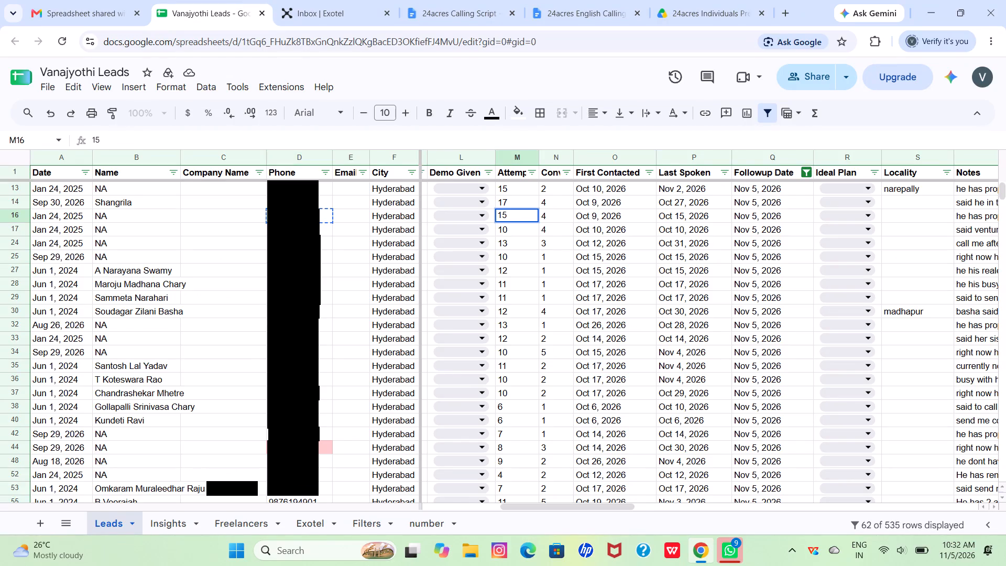
Set the Attempts count for the lead in row 16 to 15.
left_click(548, 213)
scroll(548, 213, "left", 3)
scroll(548, 213, "down", 1)
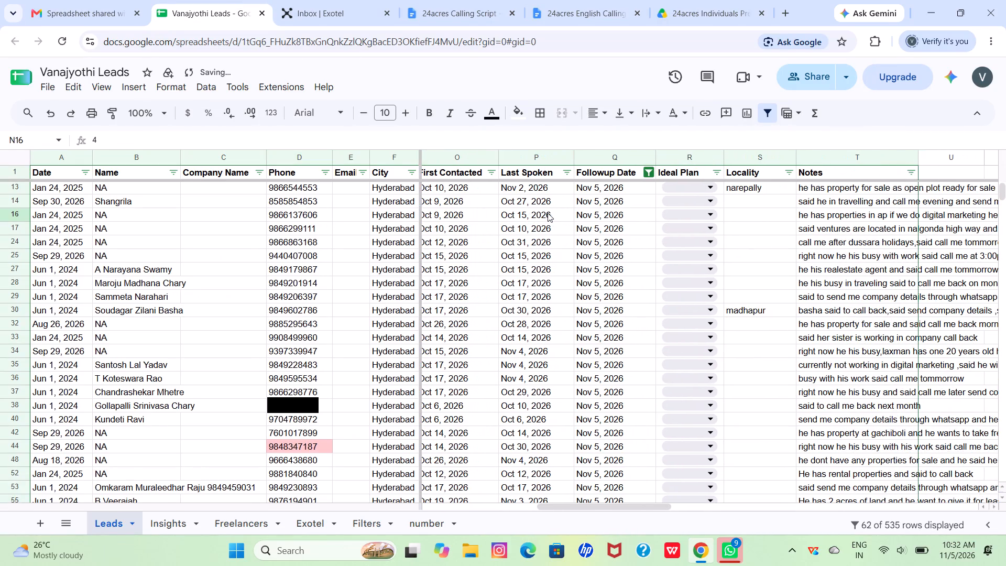
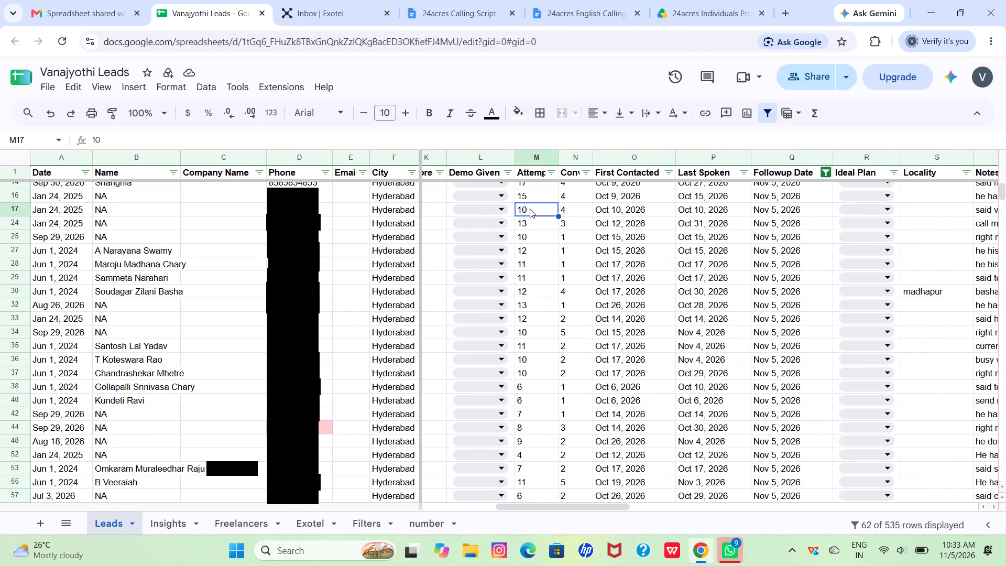
Review the call notes, contact dates and follow-up details for the lead in row 17 and the leads below it.
scroll(530, 209, "down", 1)
scroll(530, 209, "left", 3)
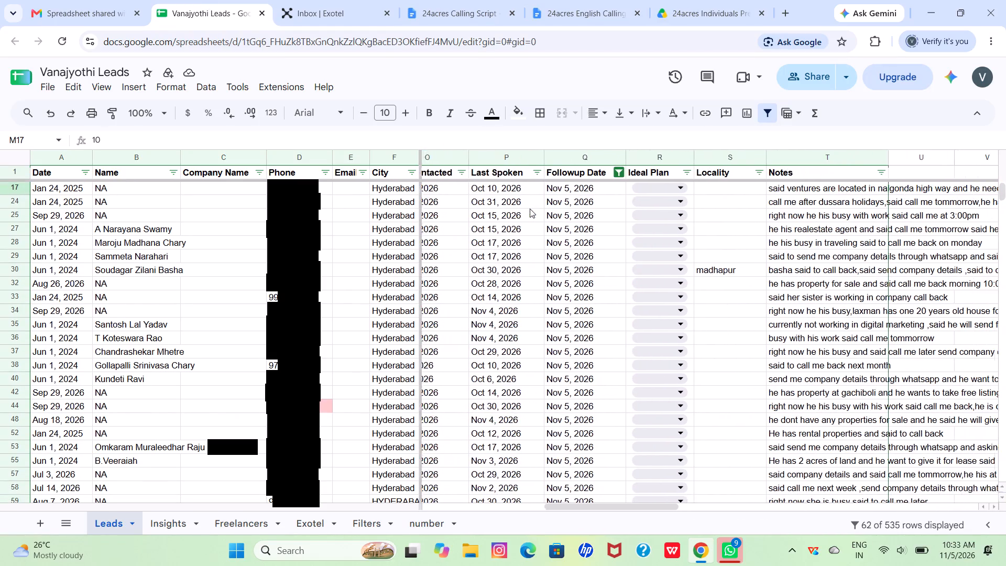
scroll(530, 209, "left", 3)
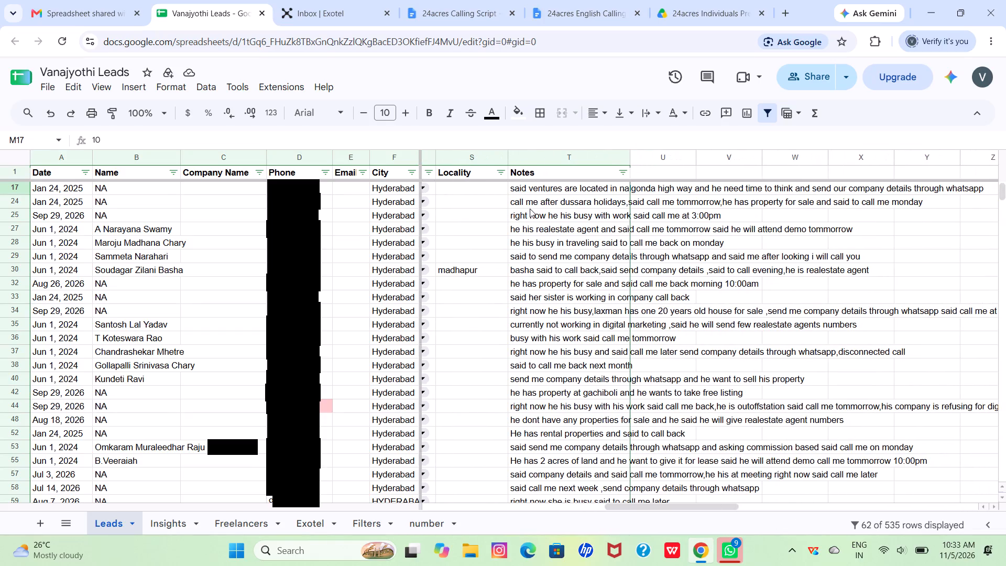
scroll(530, 209, "right", 4)
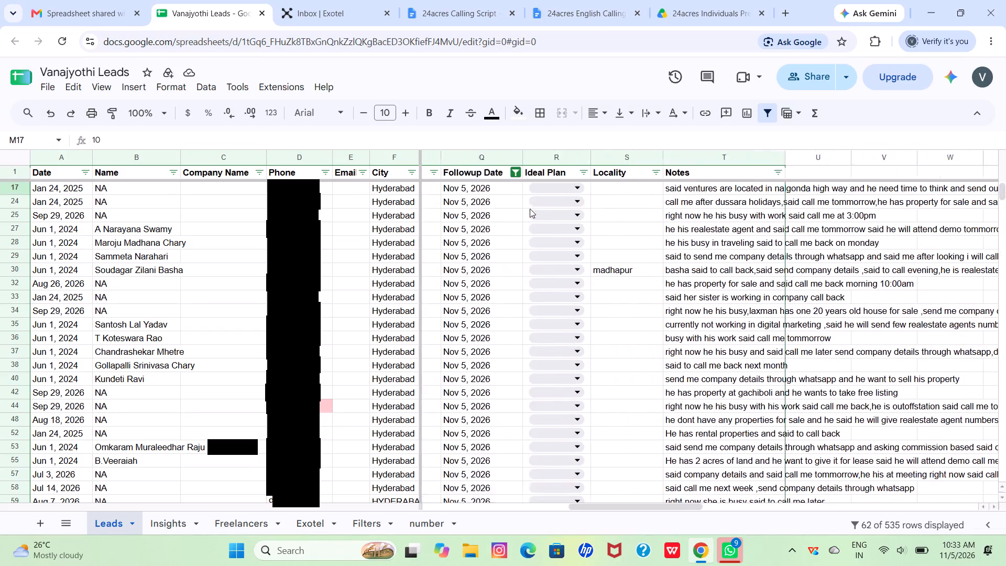
scroll(530, 209, "right", 3)
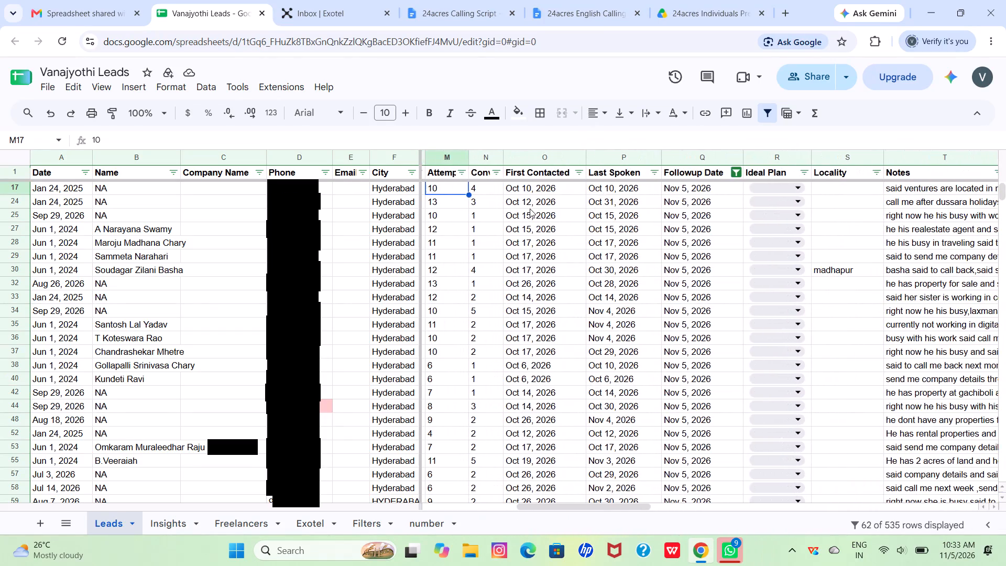
scroll(574, 208, "left", 2)
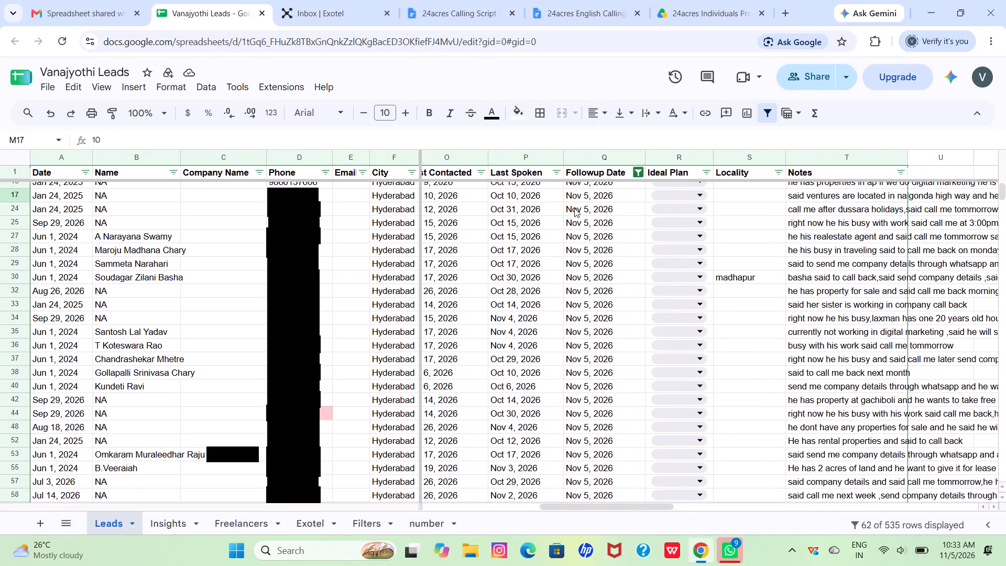
scroll(574, 208, "left", 2)
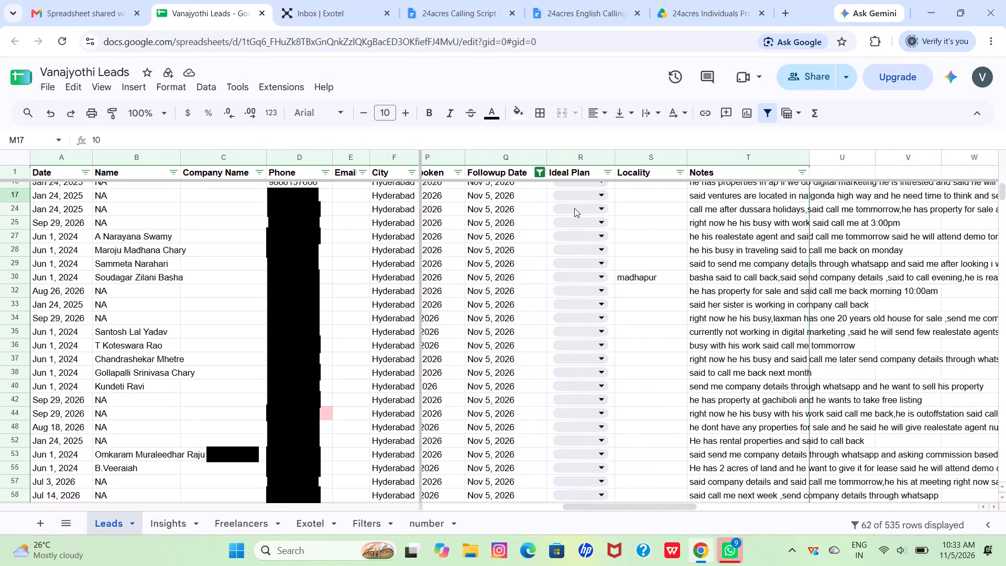
scroll(574, 208, "left", 4)
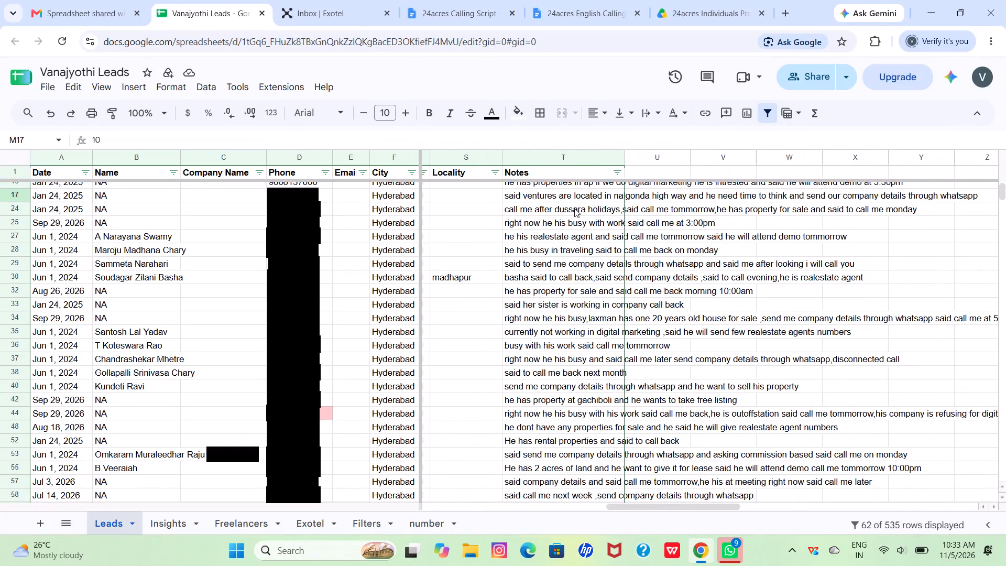
scroll(574, 208, "right", 6)
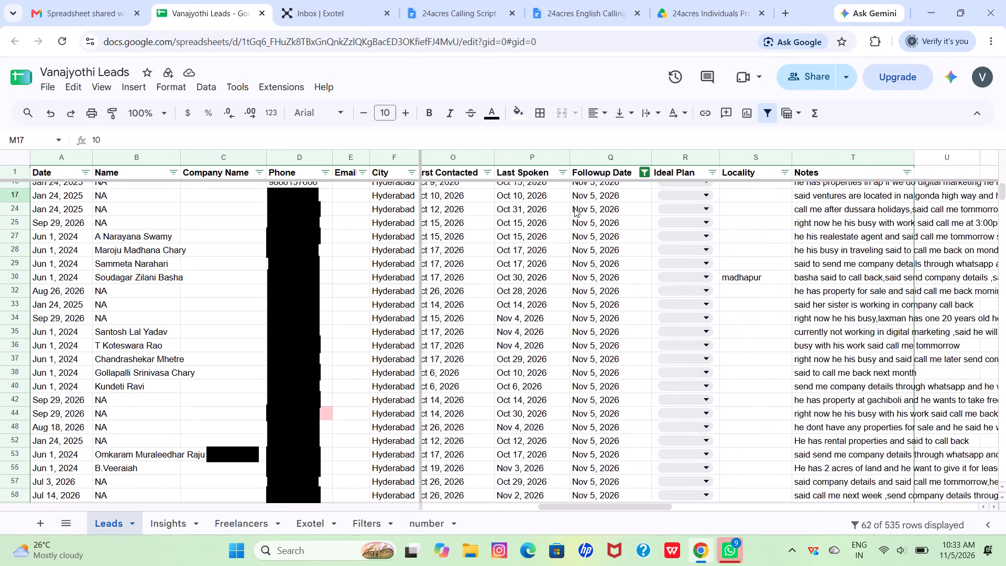
scroll(574, 208, "right", 3)
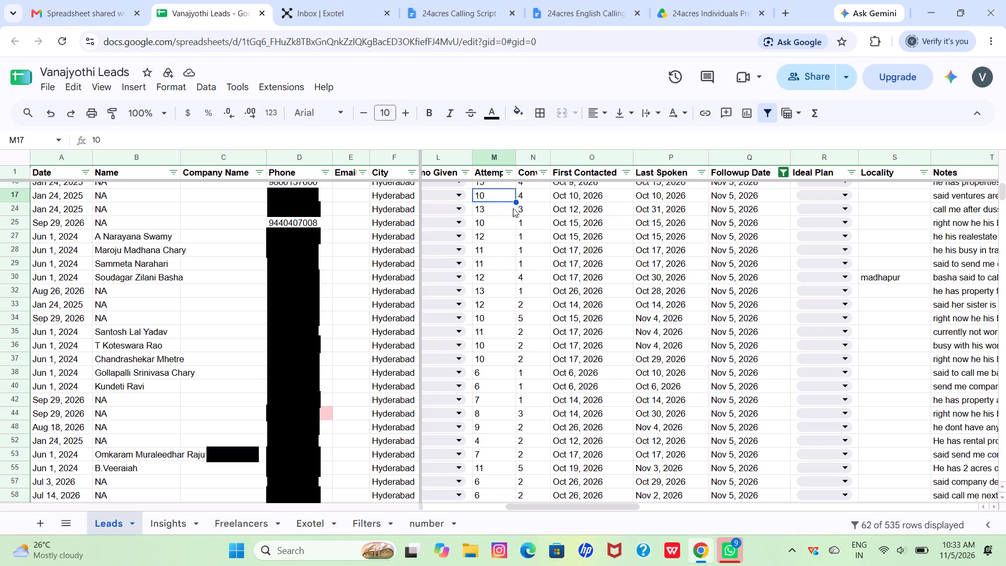
Select the phone number of the lead in row 17.
left_click(301, 198)
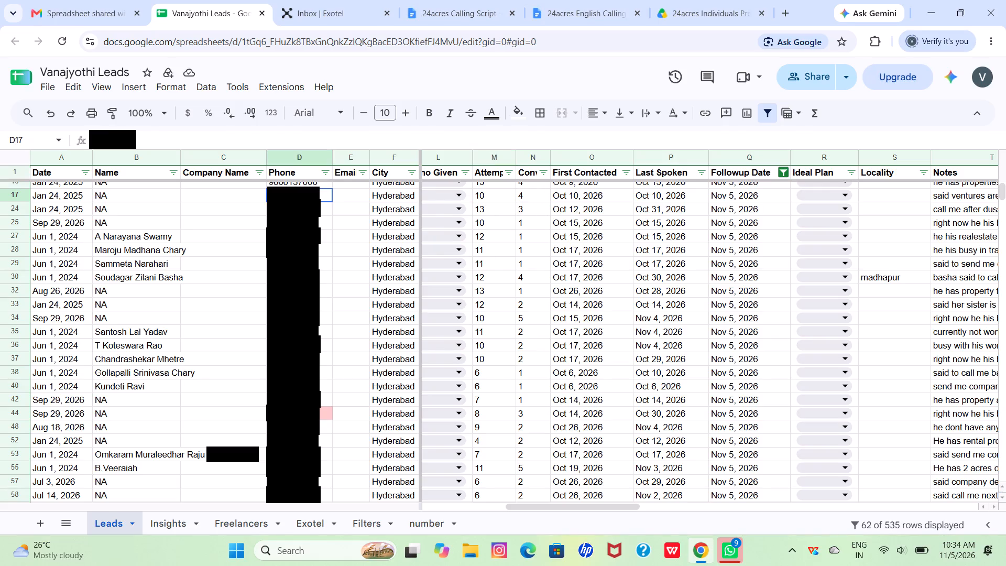
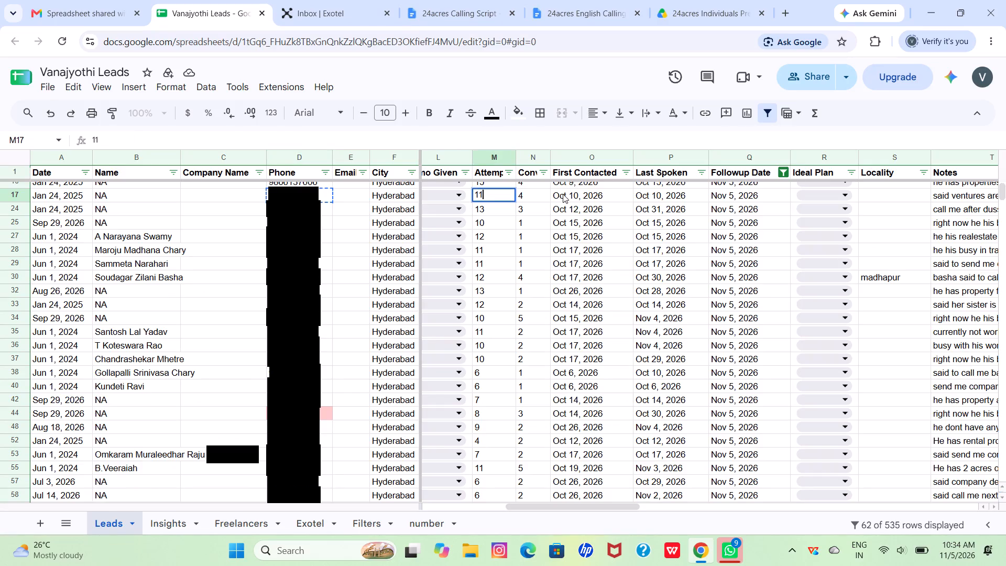
Set the attempts count to 11 and the conversations count to 5 for the lead in row 17.
left_click(563, 194)
scroll(563, 194, "left", 1)
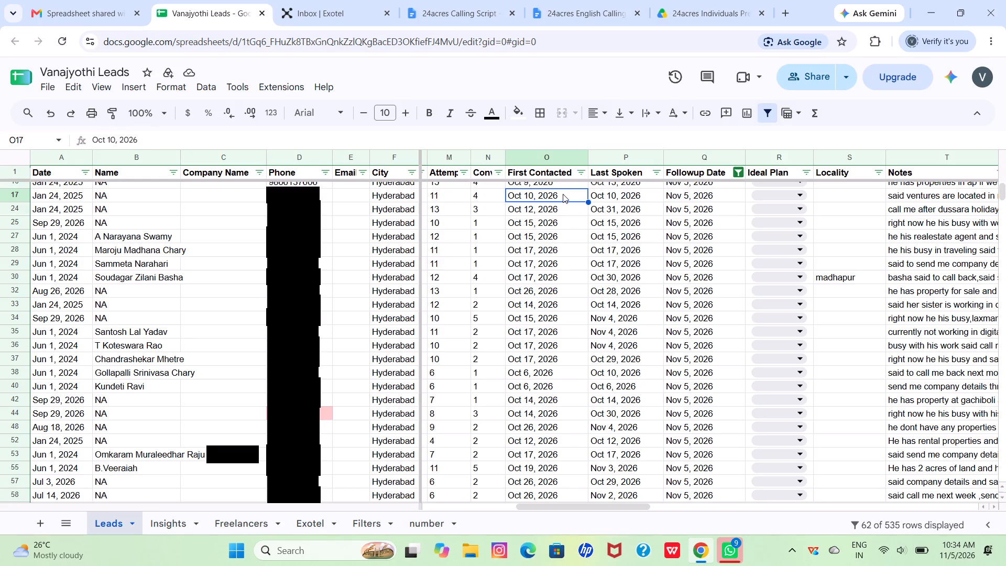
left_click(483, 195)
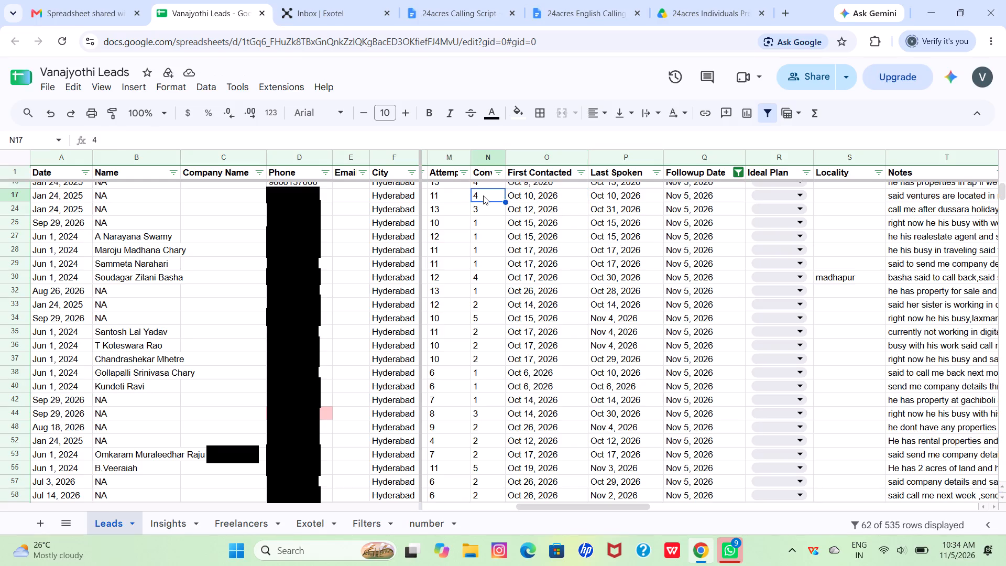
key("5")
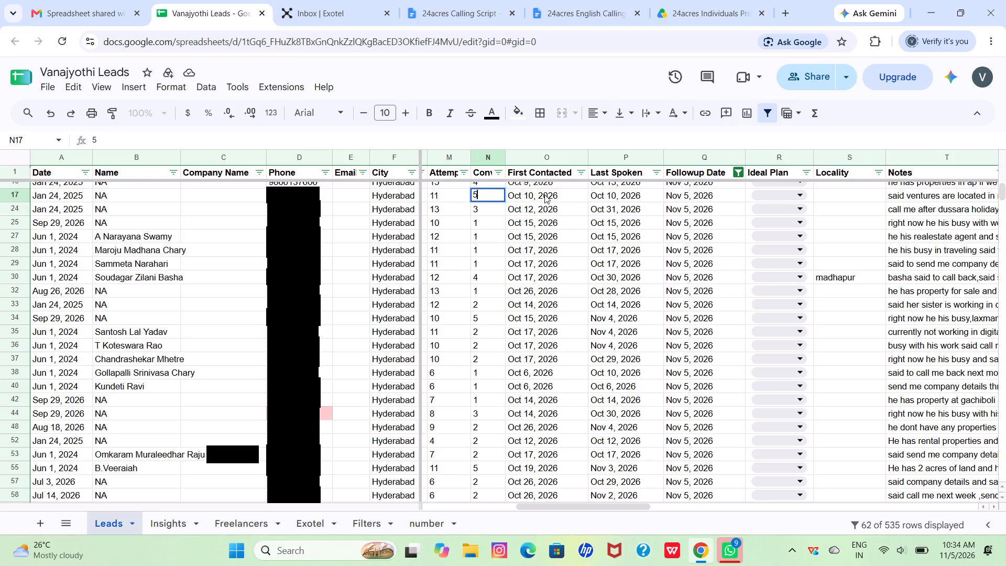
left_click(544, 194)
scroll(544, 194, "left", 1)
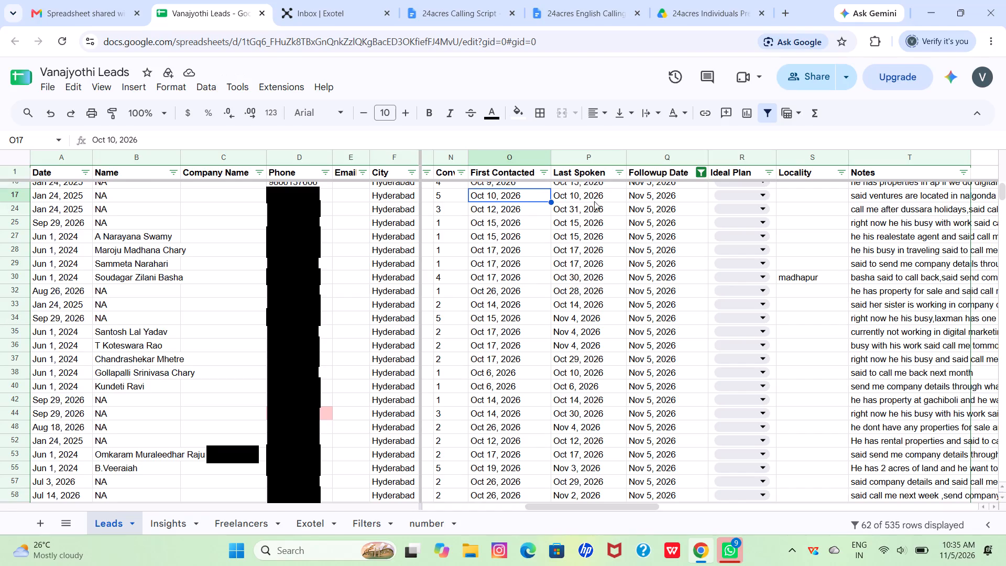
Set the last spoken date of the lead in row 17 to Nov 5, 2026 and clear its follow-up date.
left_click(659, 197)
scroll(659, 197, "left", 3)
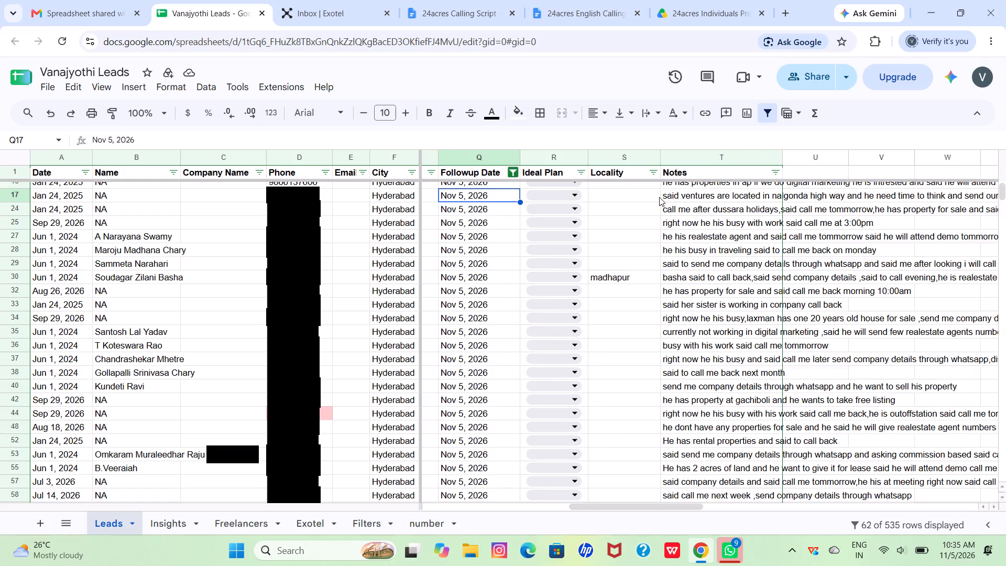
scroll(659, 197, "right", 4)
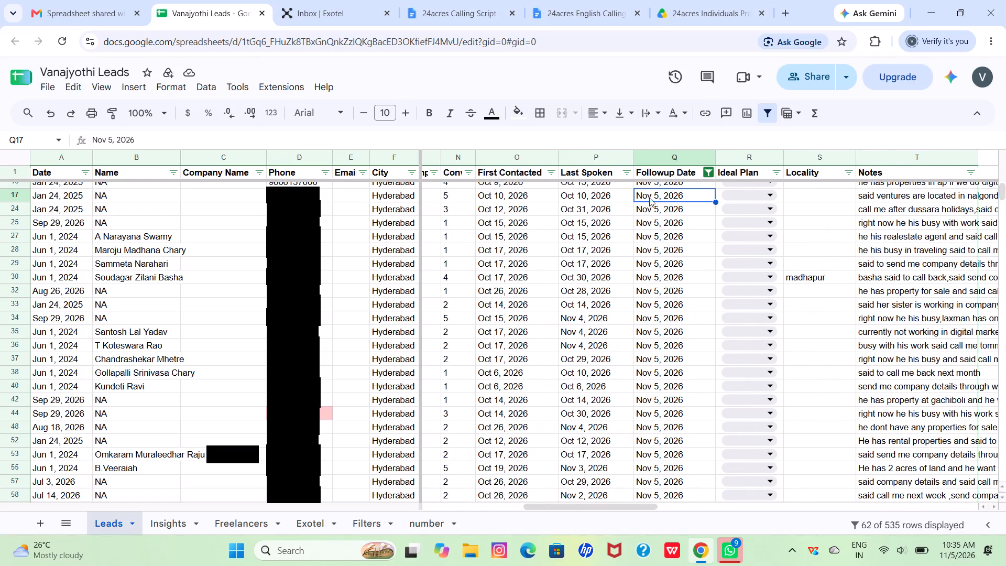
left_click(321, 195)
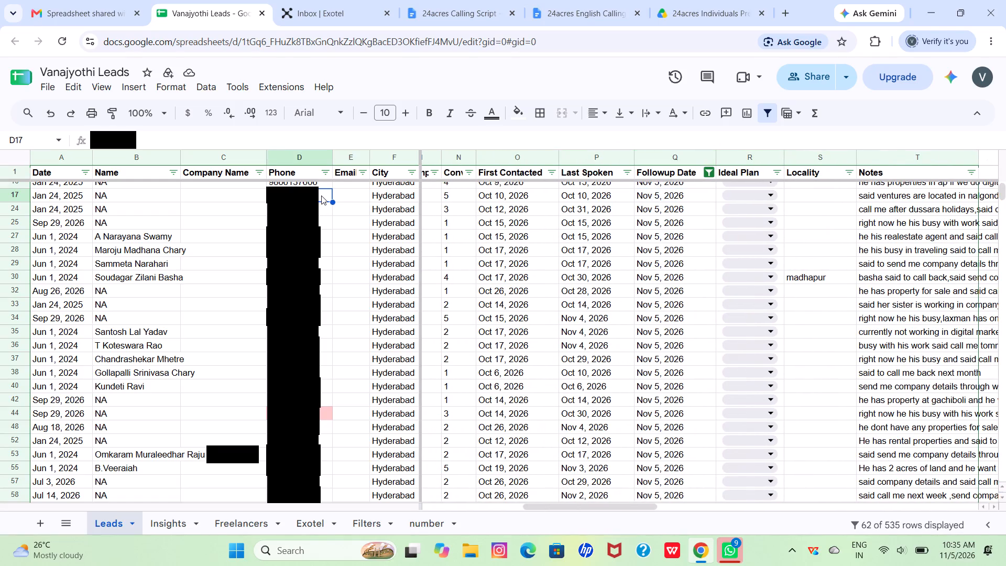
scroll(485, 197, "right", 4)
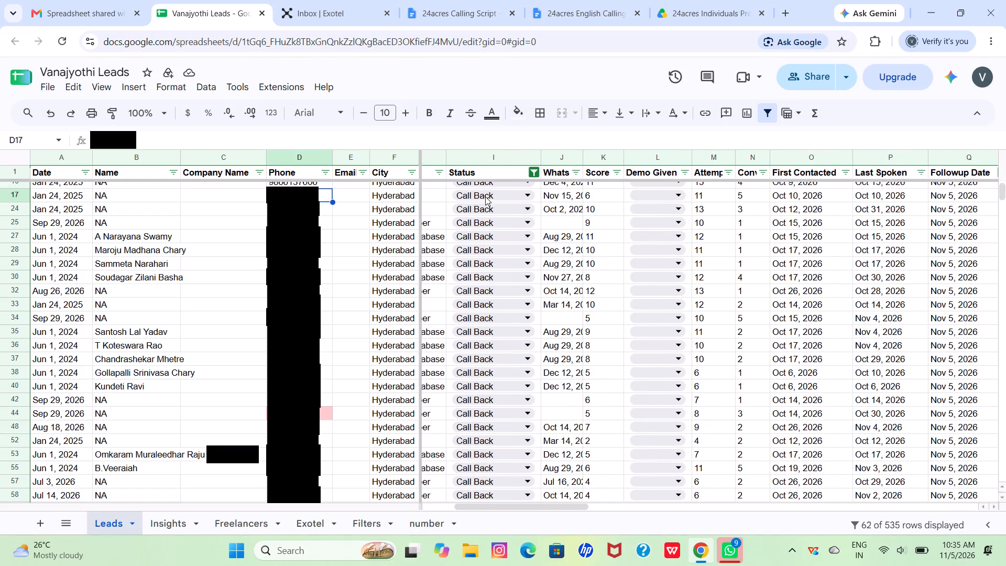
Change the status of the lead in row 17 to Not Interested.
left_click(485, 197)
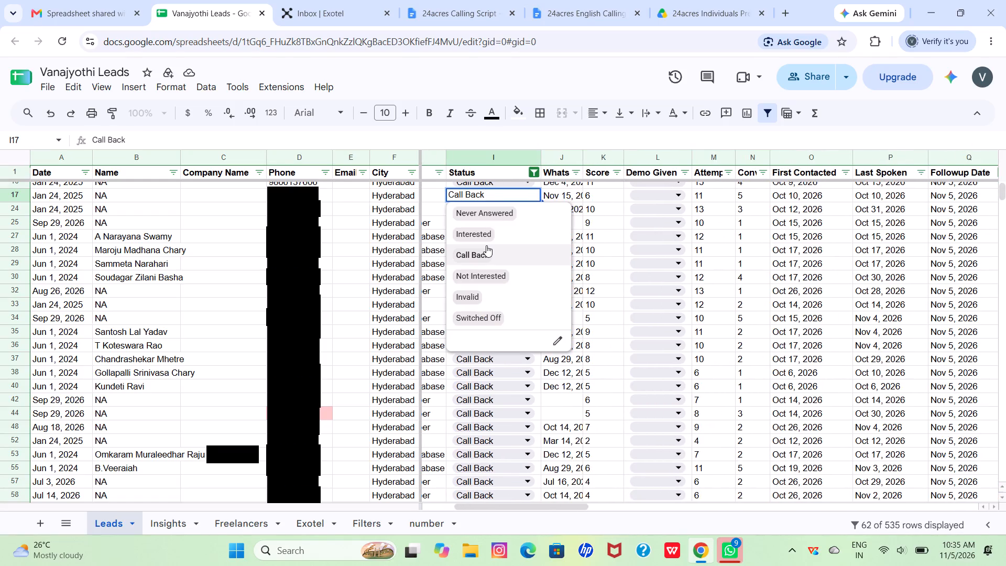
left_click(484, 277)
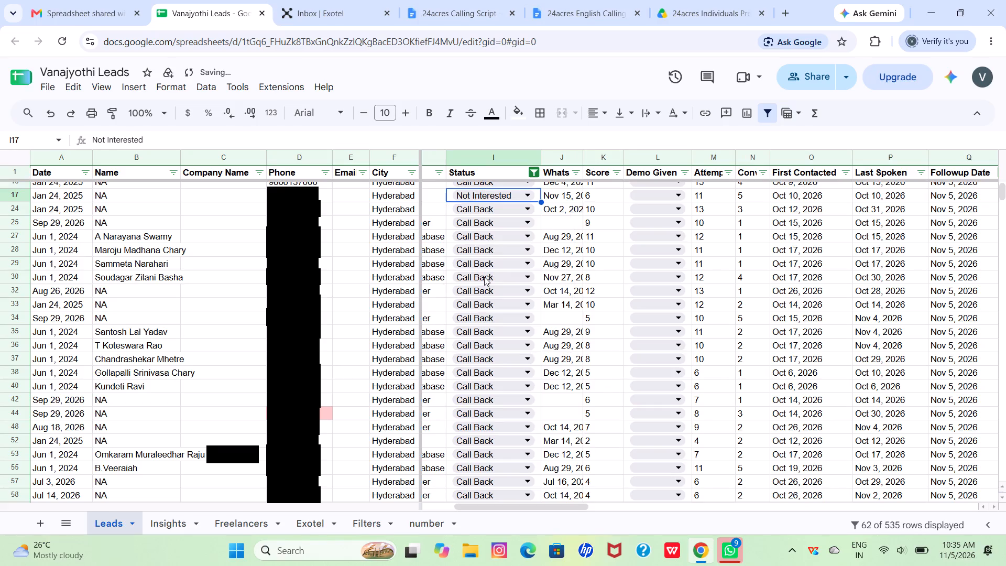
Set the last spoken date of the lead in row 17 to Nov 5, 2026 and clear its follow-up date.
left_click(752, 192)
scroll(752, 192, "left", 4)
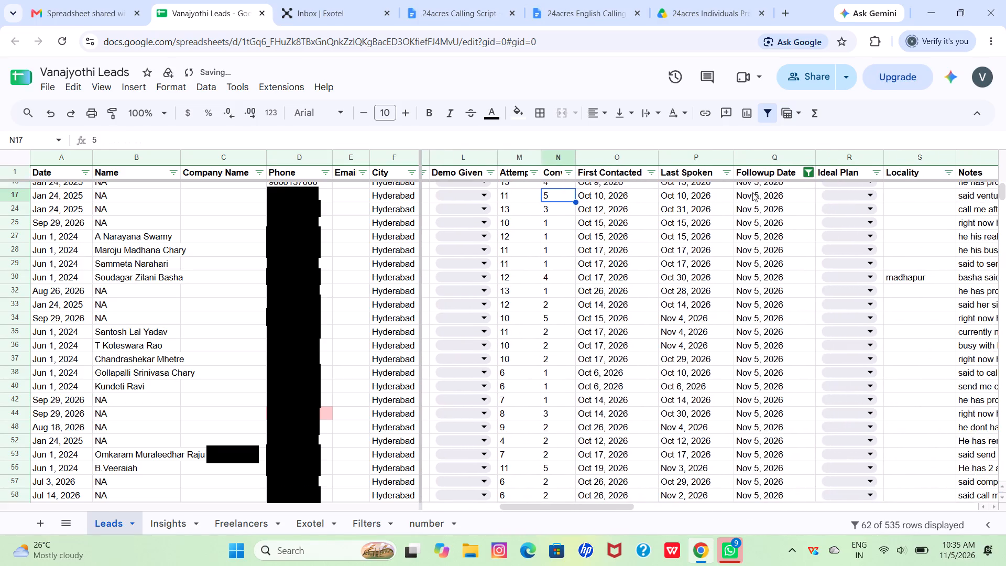
double_click(690, 197)
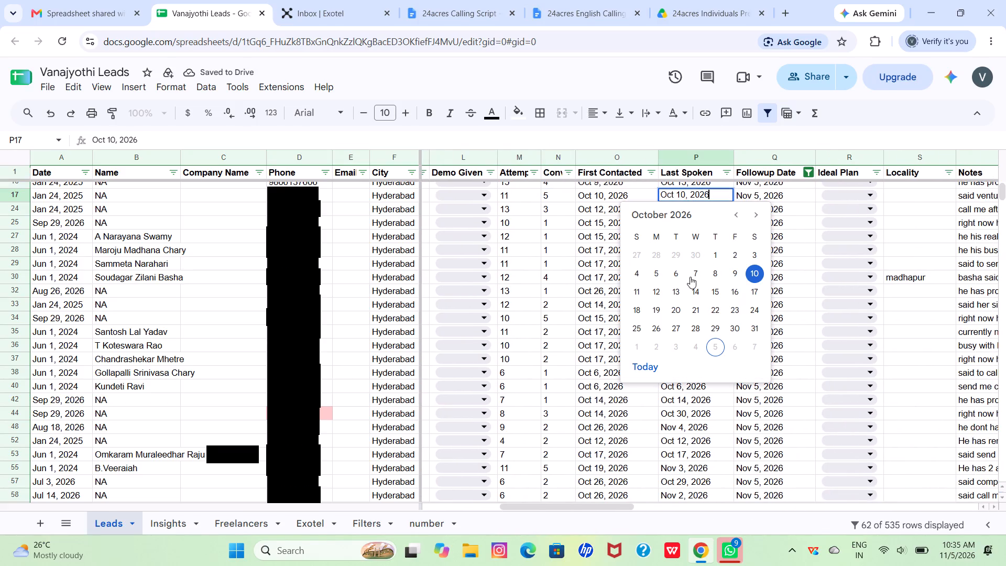
left_click(712, 344)
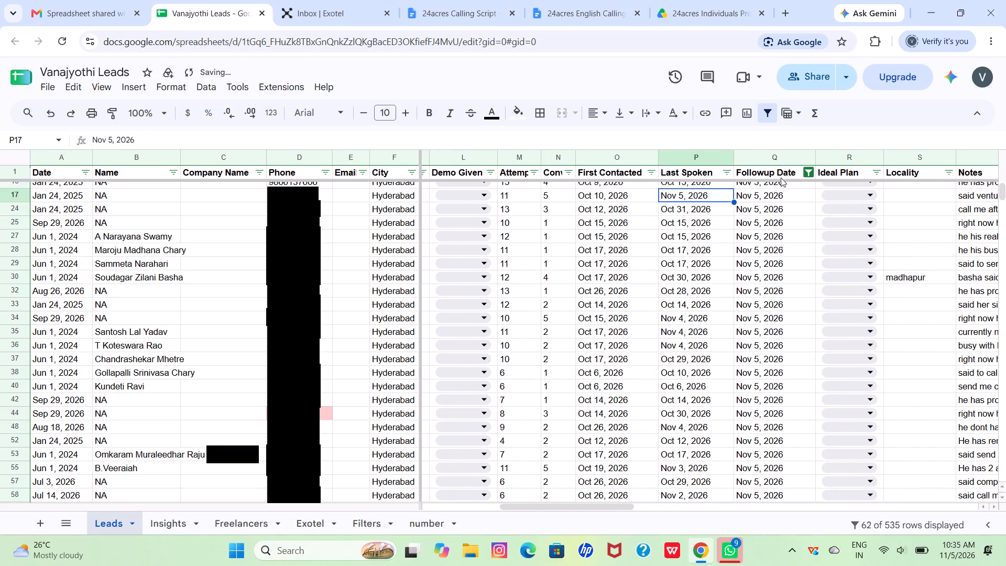
left_click(774, 199)
key("BackSpace")
Open the note of the lead in row 17 for editing and append a comma after "through whatsapp".
scroll(774, 199, "left", 3)
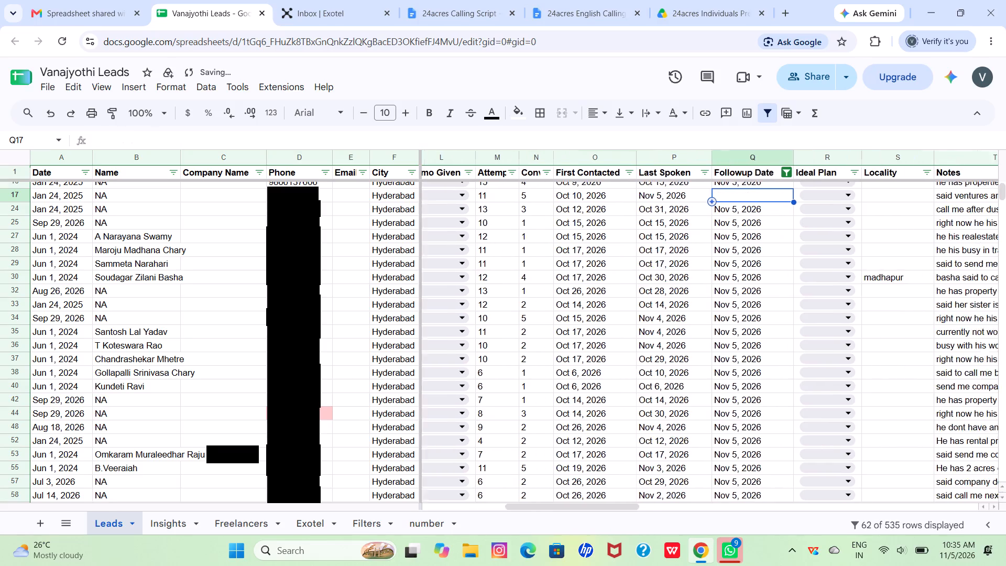
scroll(774, 199, "left", 1)
left_click(712, 198)
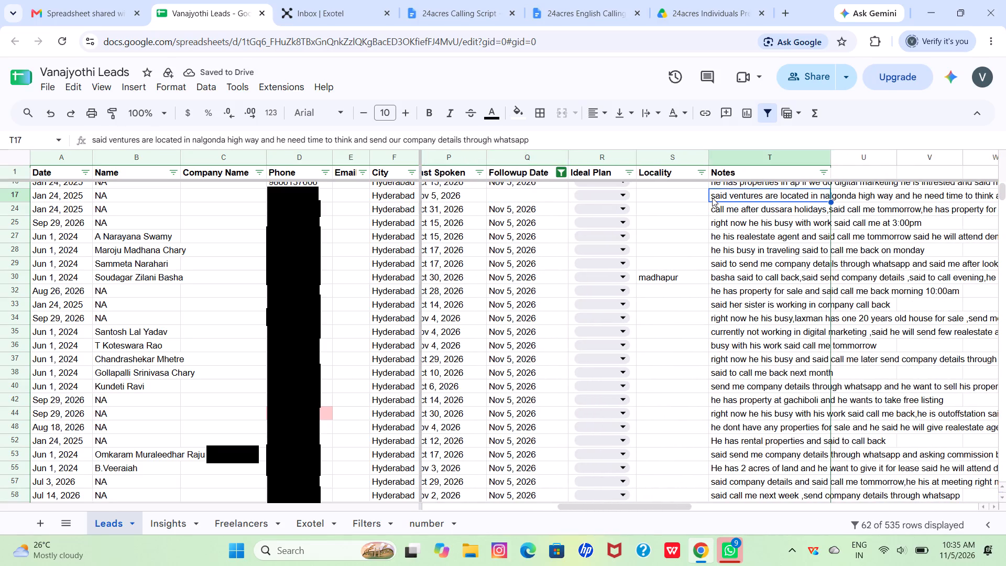
double_click(712, 198)
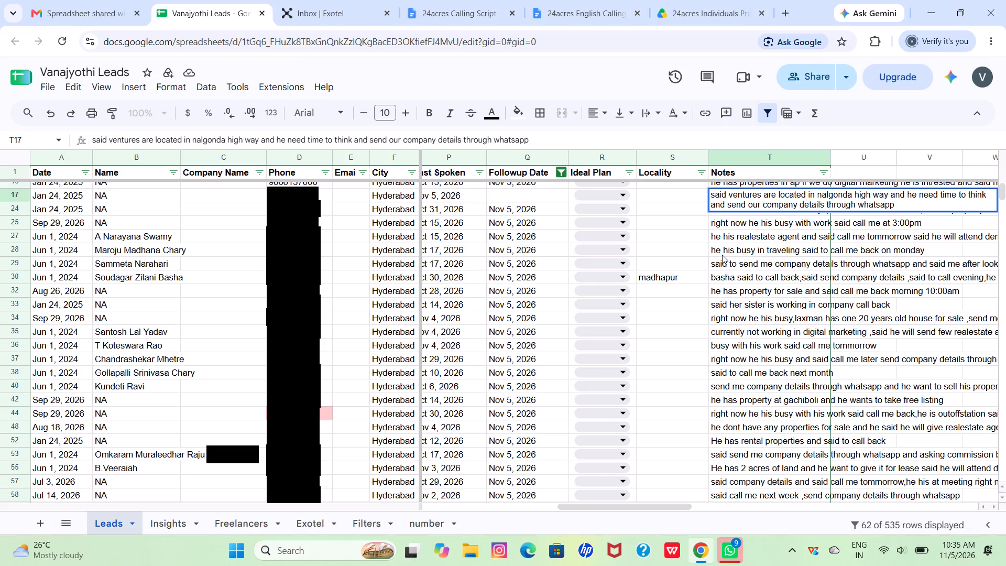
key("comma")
Append "right now not planning" to the end of the notes for the lead in row 17.
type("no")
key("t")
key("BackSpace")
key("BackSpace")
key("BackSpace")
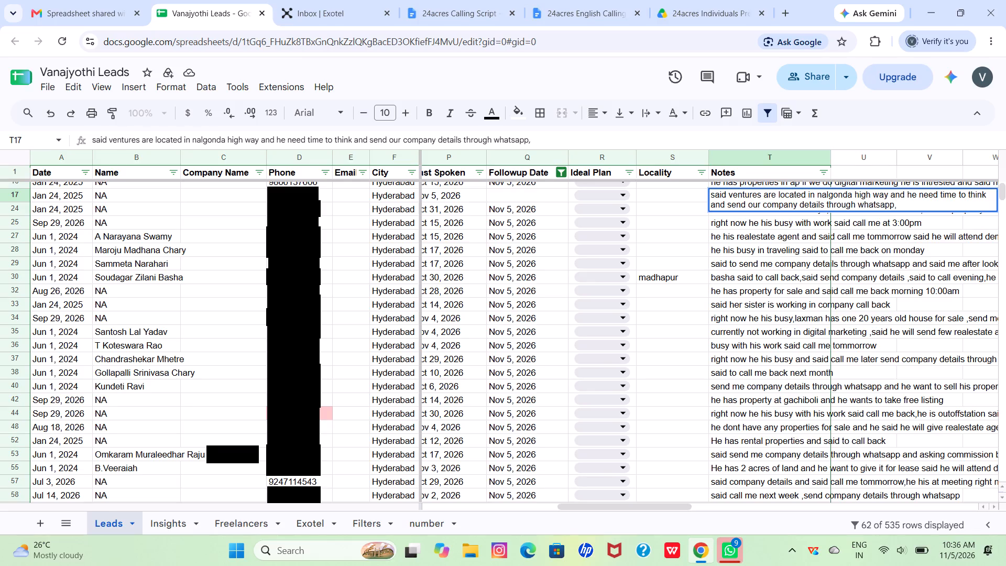
type("right no")
type("w not planning")
key("Return")
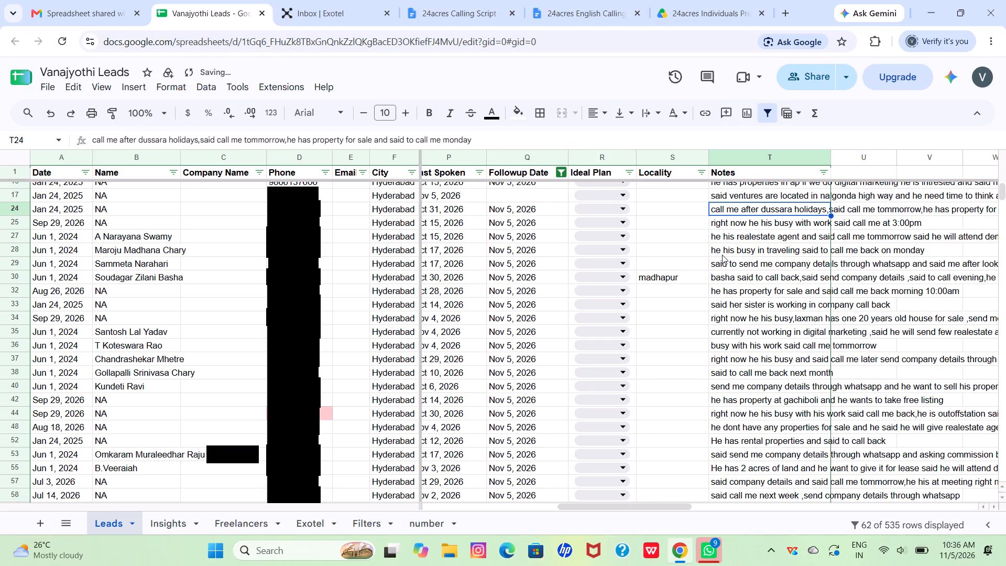
Select the phone number of the lead in row 24.
left_click(515, 203)
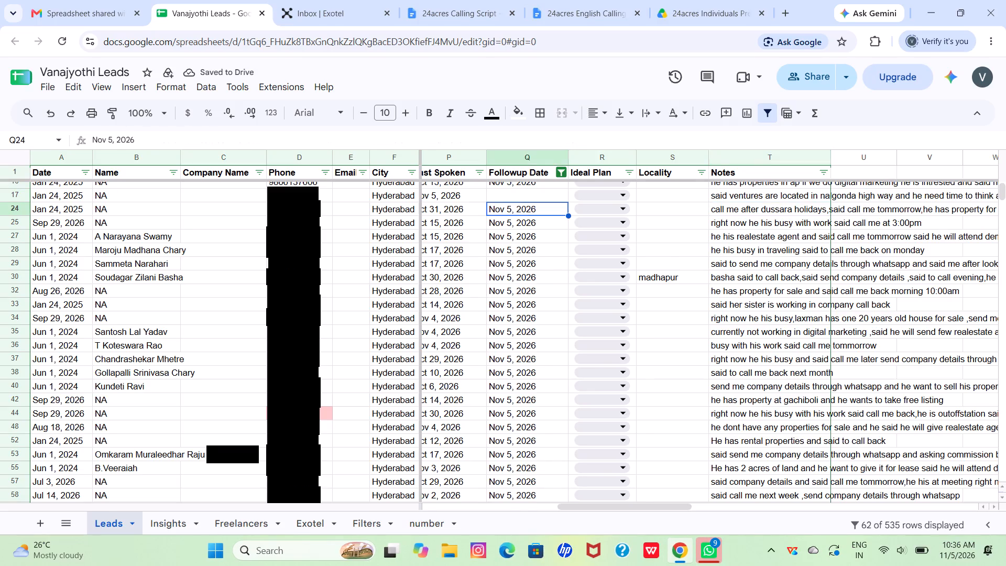
scroll(515, 203, "right", 3)
left_click(301, 209)
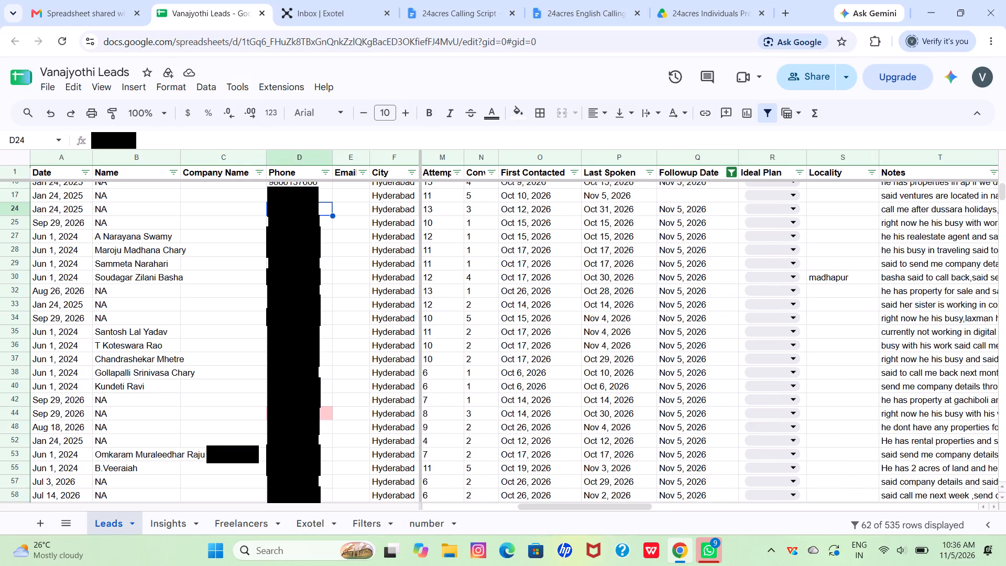
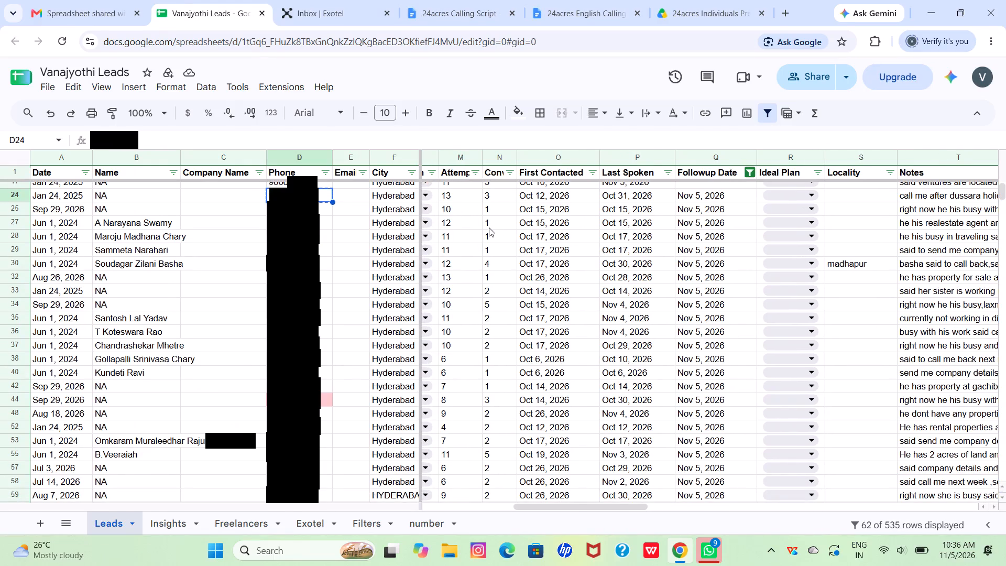
Set the attempts count to 14 for the lead in row 24.
left_click(452, 200)
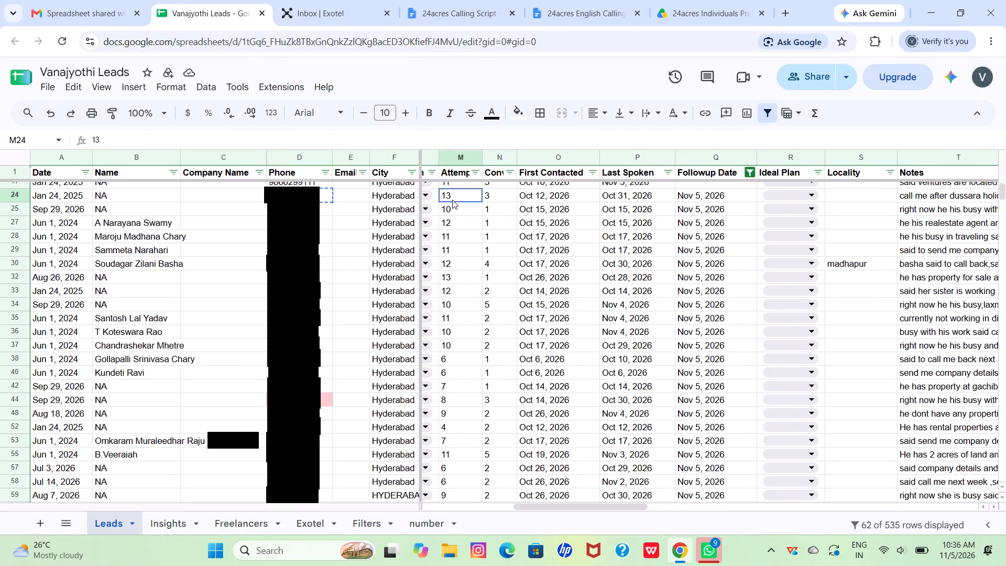
type("14")
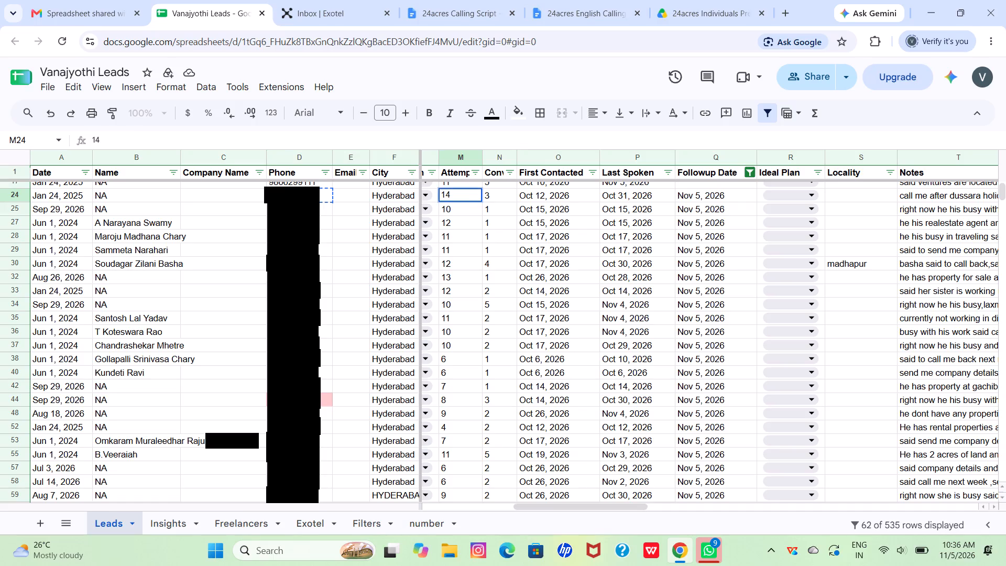
left_click(494, 200)
Review the notes and contact details of the lead in row 24.
scroll(494, 200, "left", 2)
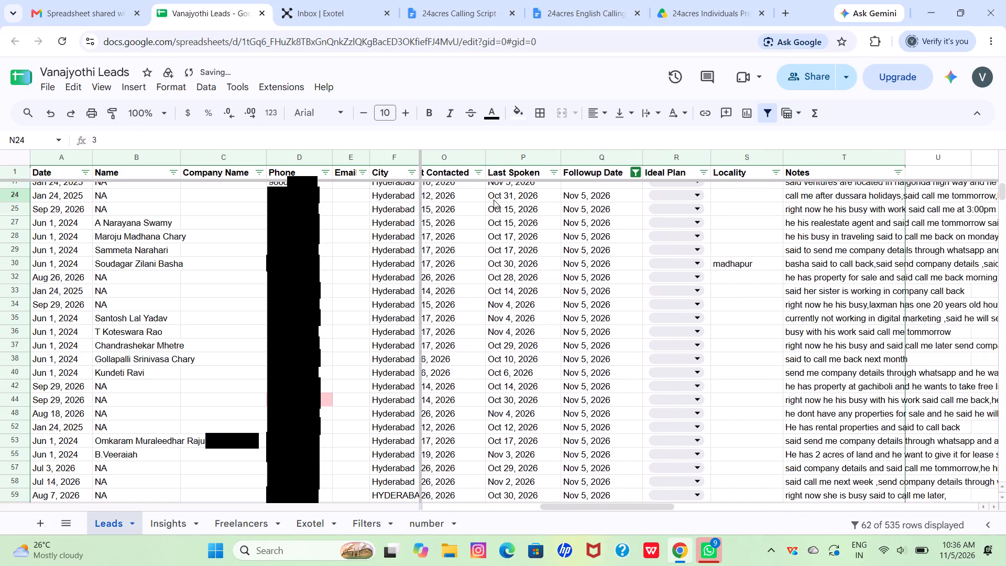
scroll(494, 200, "left", 4)
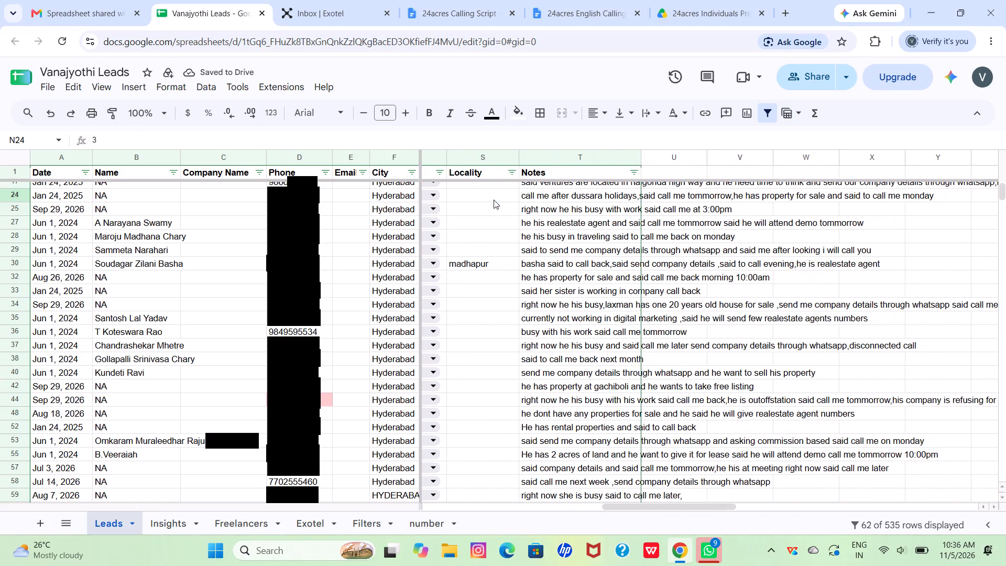
scroll(494, 200, "right", 5)
scroll(494, 200, "up", 1)
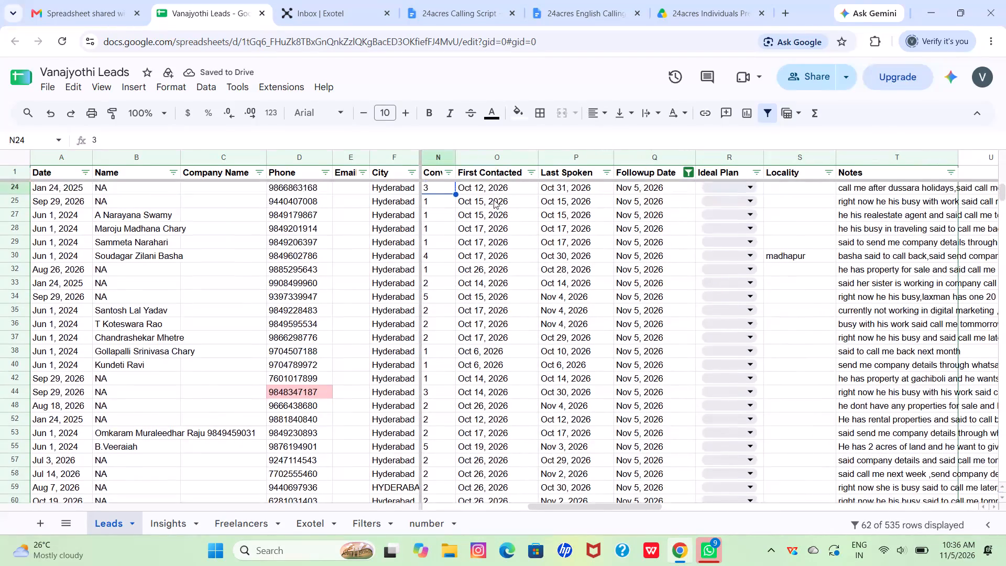
scroll(494, 200, "up", 2)
scroll(494, 200, "right", 2)
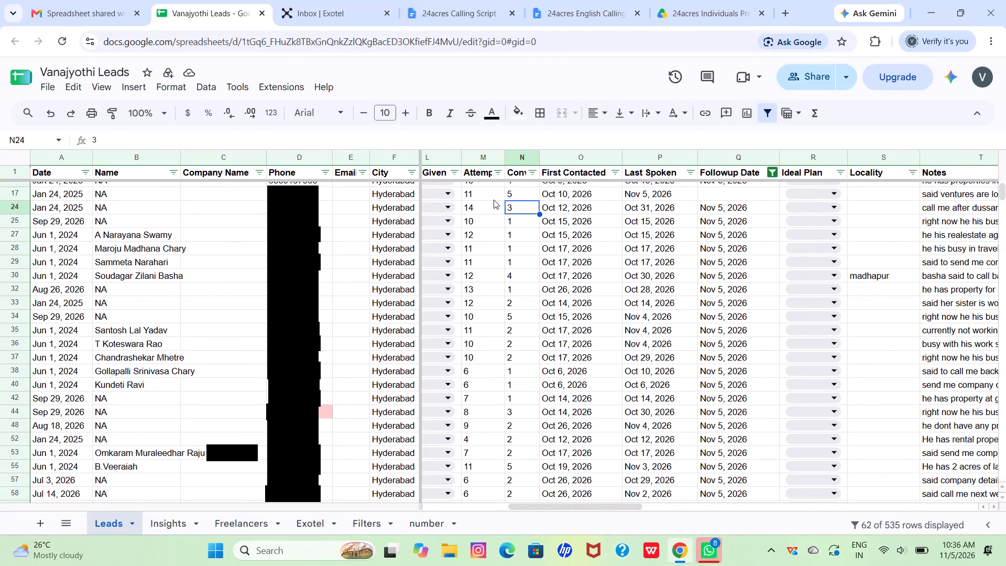
Select the phone number of the lead in row 25 and check that lead's notes.
scroll(494, 200, "down", 1)
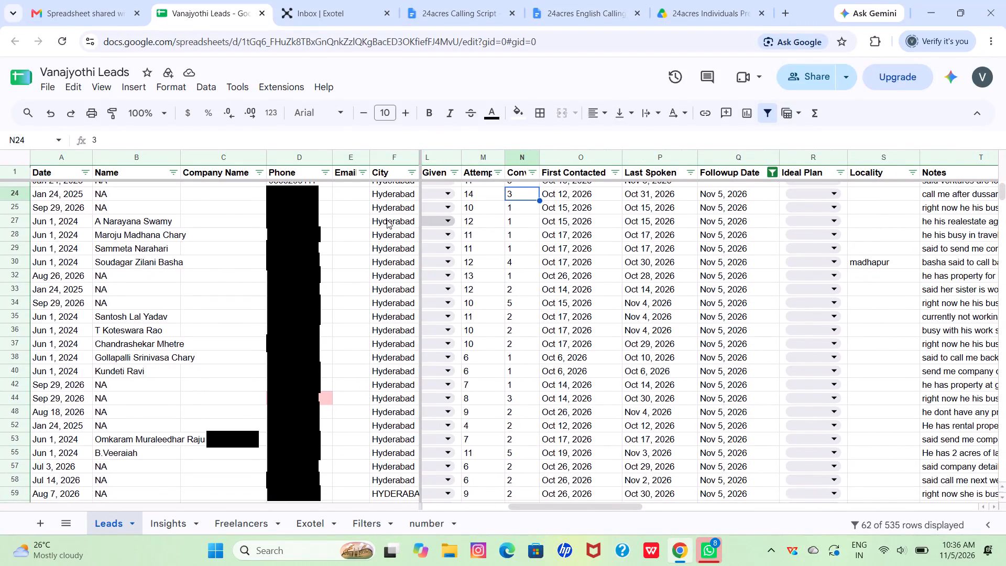
left_click(317, 209)
scroll(317, 209, "left", 2)
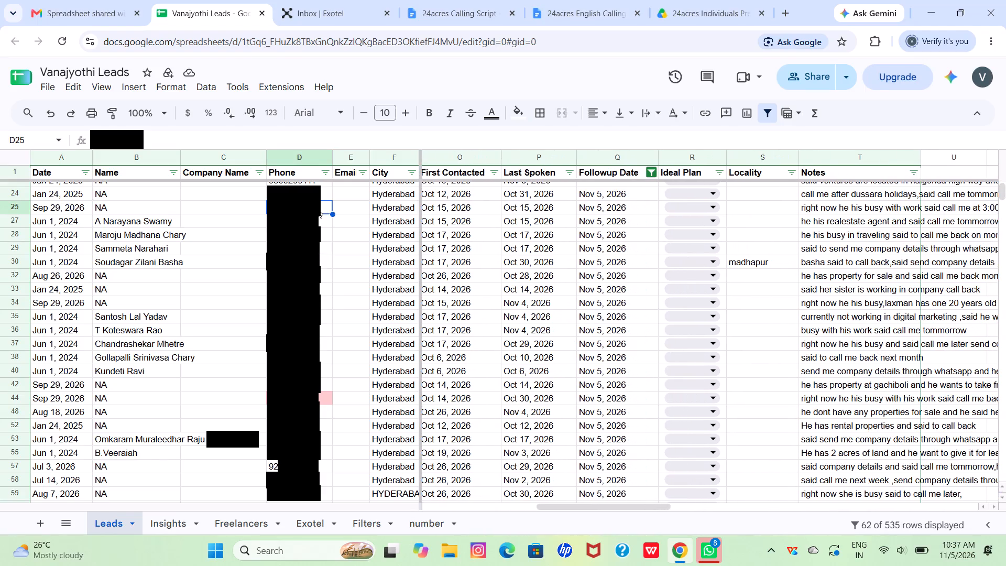
scroll(317, 209, "left", 3)
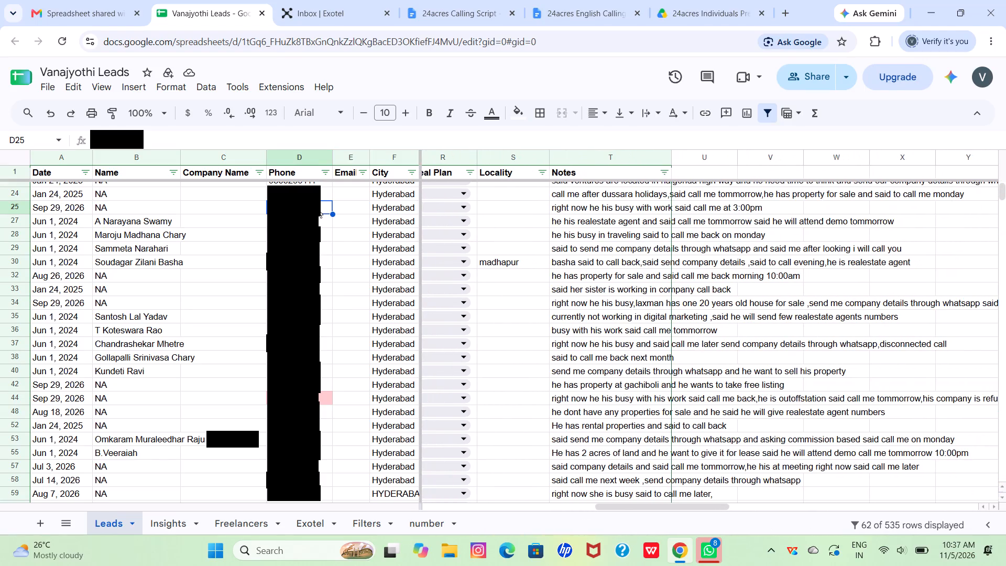
scroll(317, 209, "right", 3)
scroll(361, 212, "right", 3)
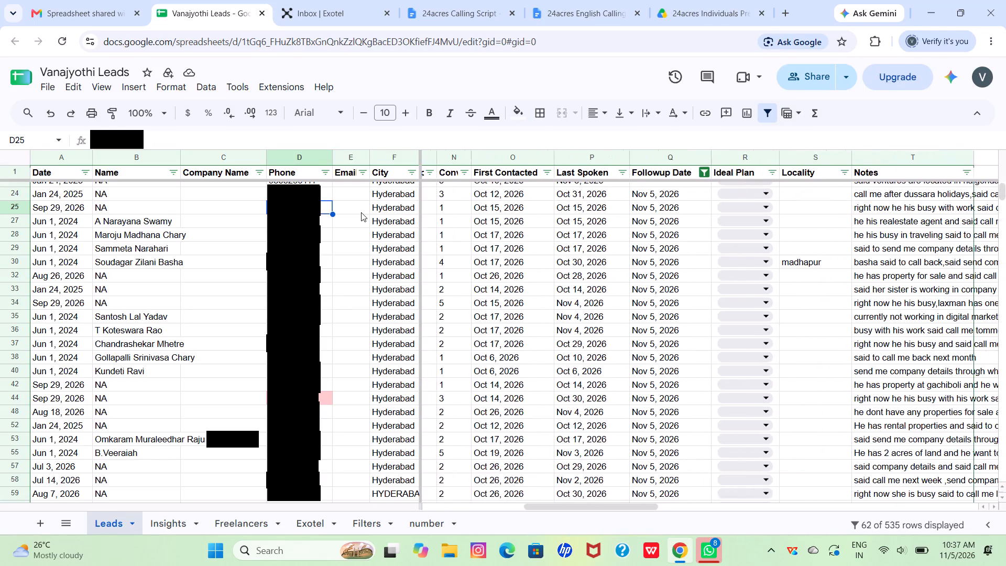
scroll(361, 212, "right", 3)
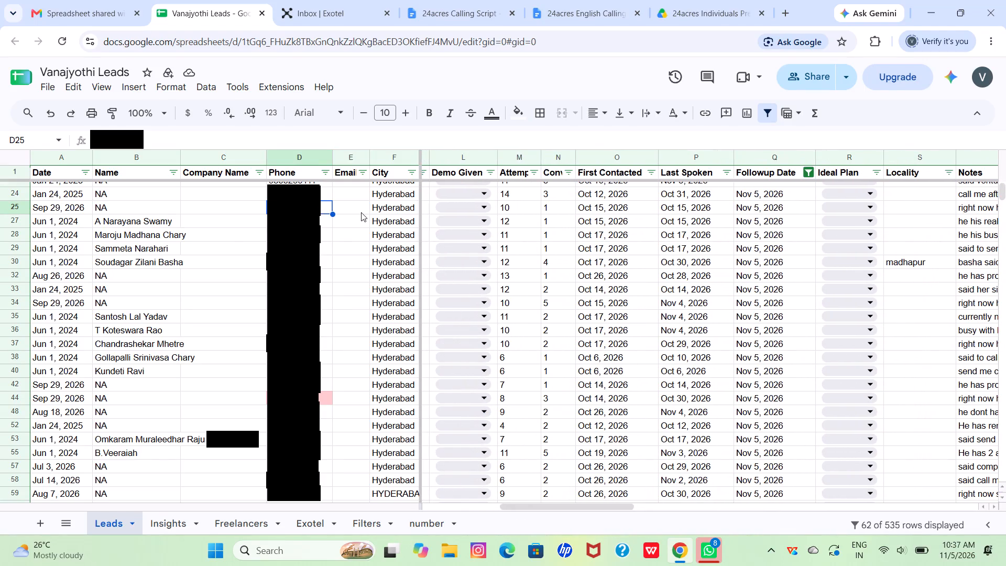
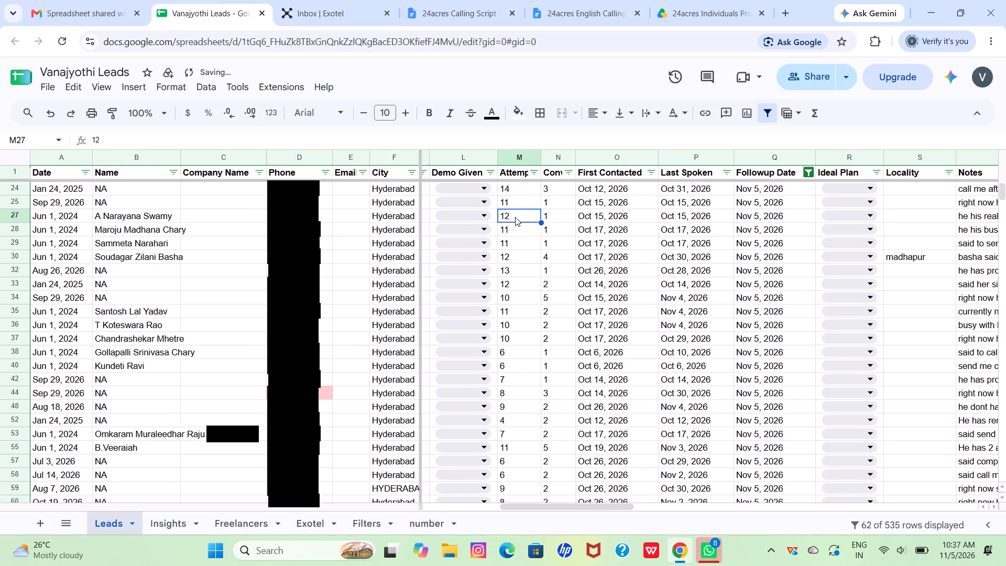
Review the notes and follow-up details of the lead in row 27.
scroll(515, 217, "left", 4)
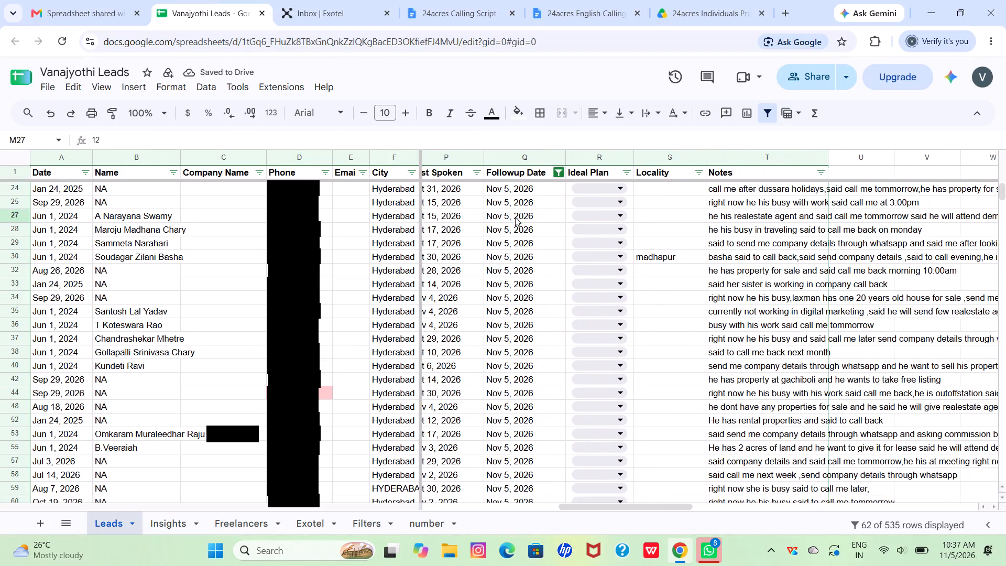
scroll(515, 217, "left", 1)
scroll(515, 217, "right", 5)
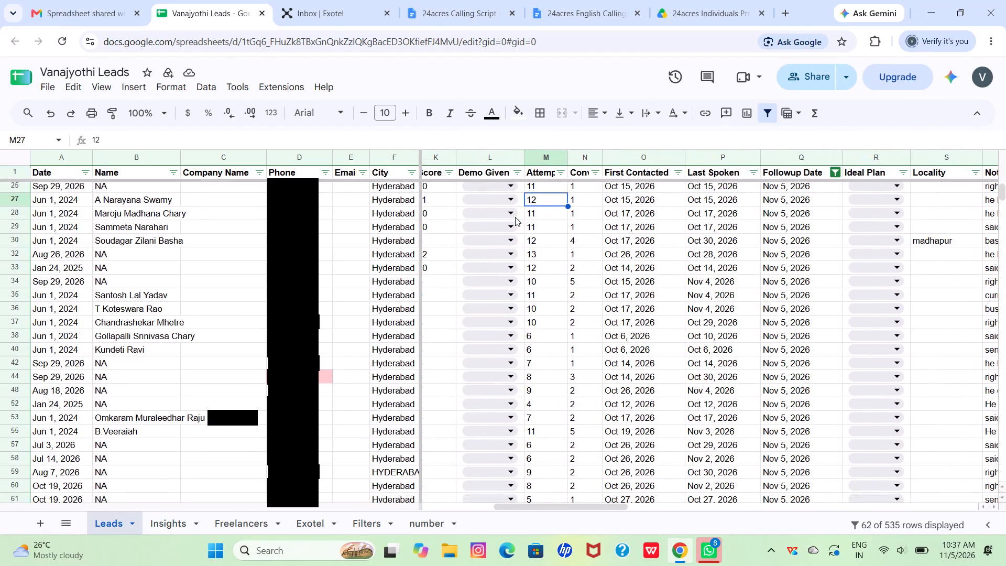
scroll(515, 217, "up", 1)
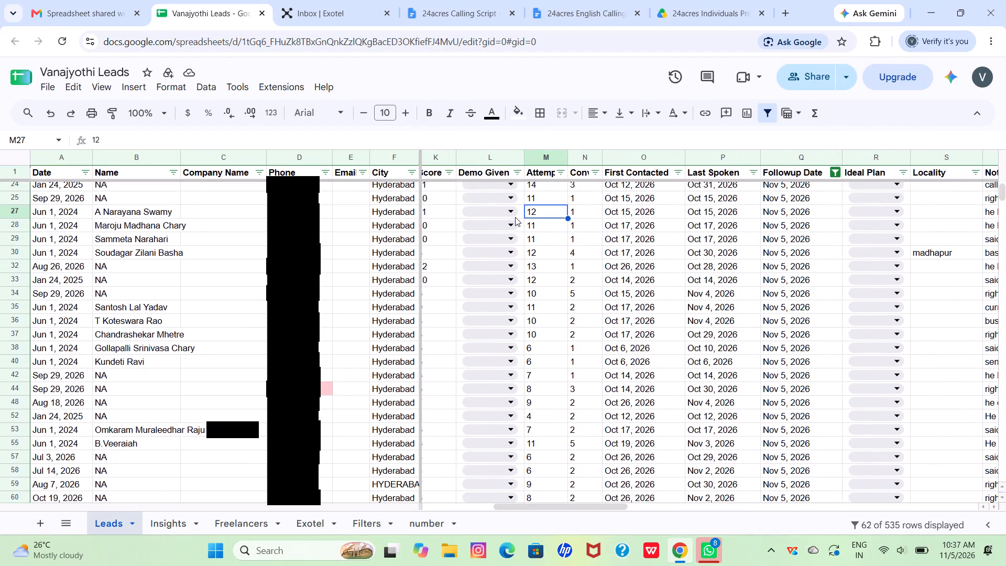
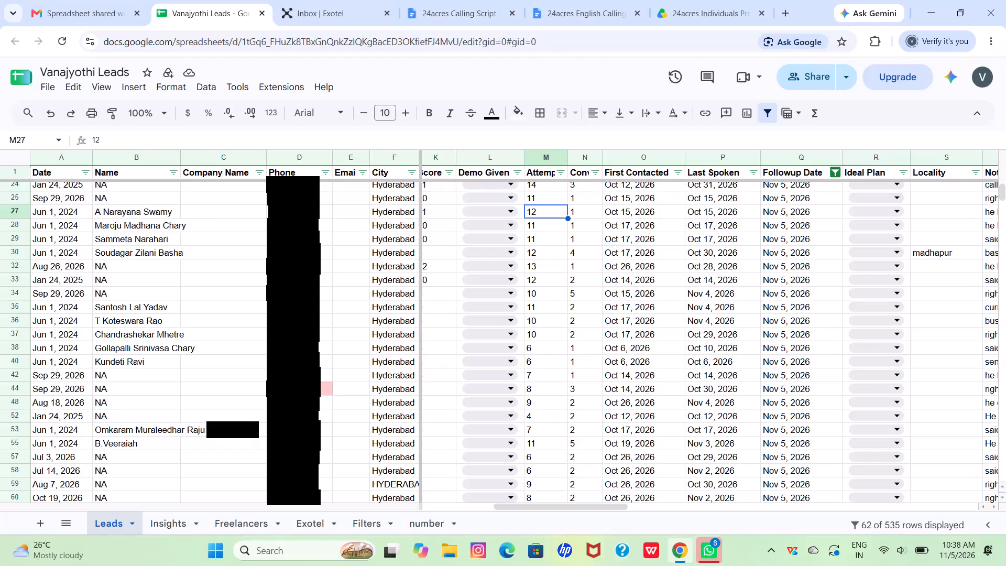
Select the phone number of the lead in row 27 for the follow-up call.
left_click(310, 212)
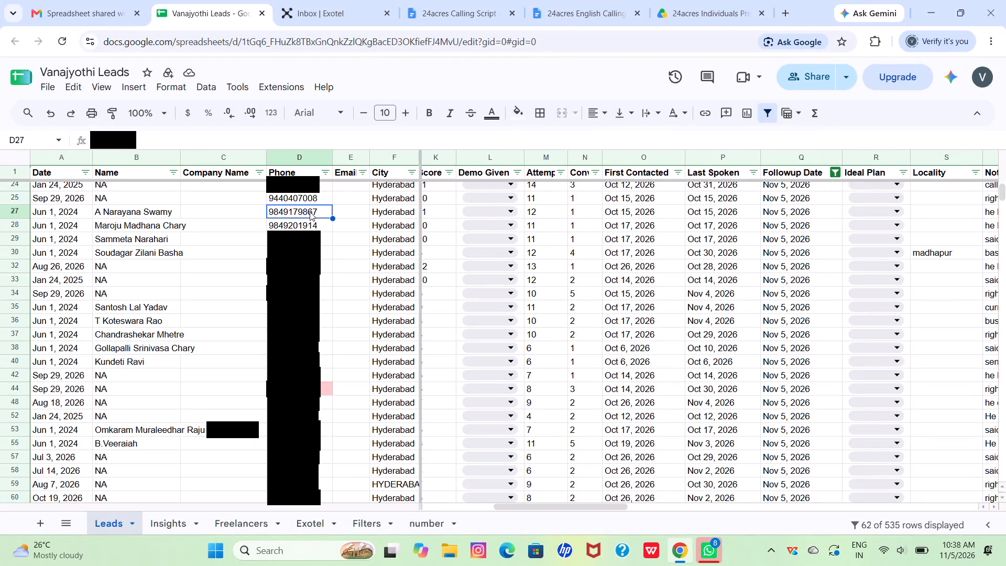
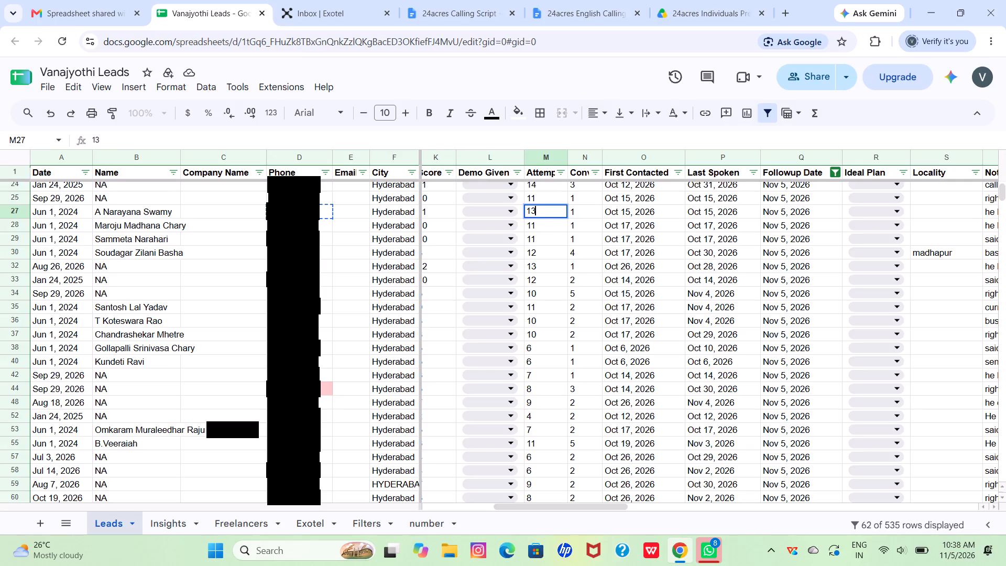
Set the attempts count of the lead in row 27 to 13.
left_click(535, 233)
Check the follow-up date, notes and phone number of the lead in row 30.
scroll(535, 233, "left", 4)
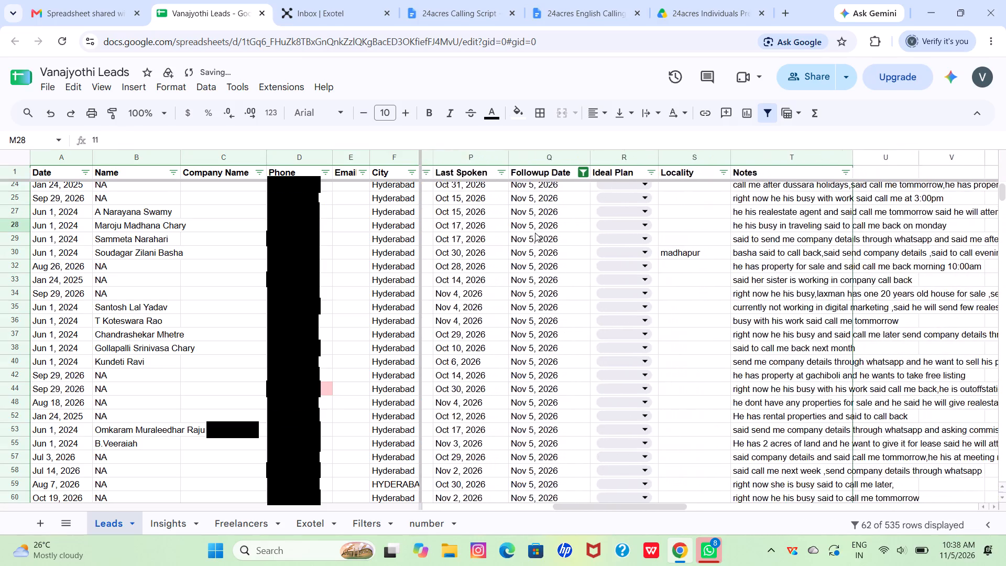
scroll(535, 233, "left", 1)
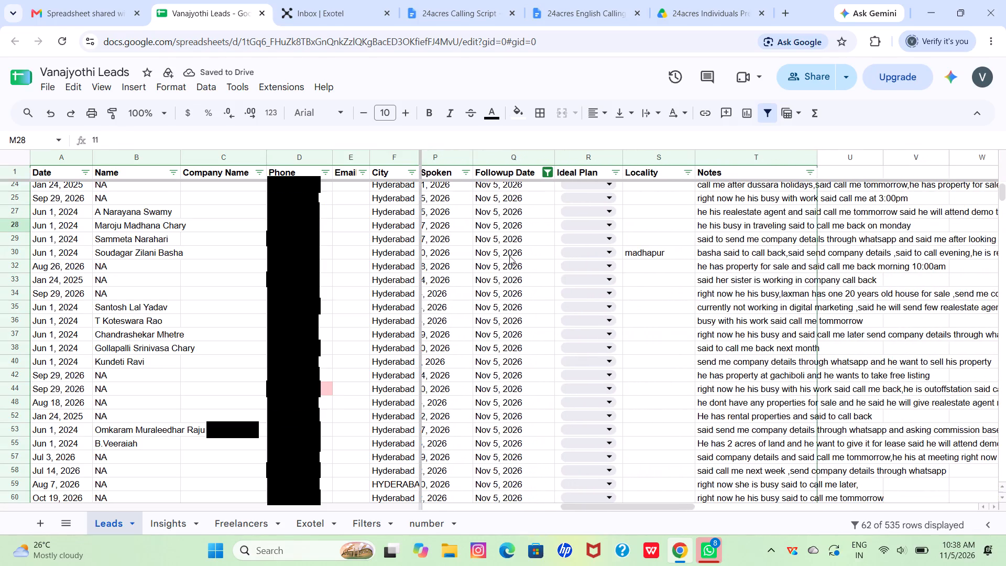
left_click(509, 256)
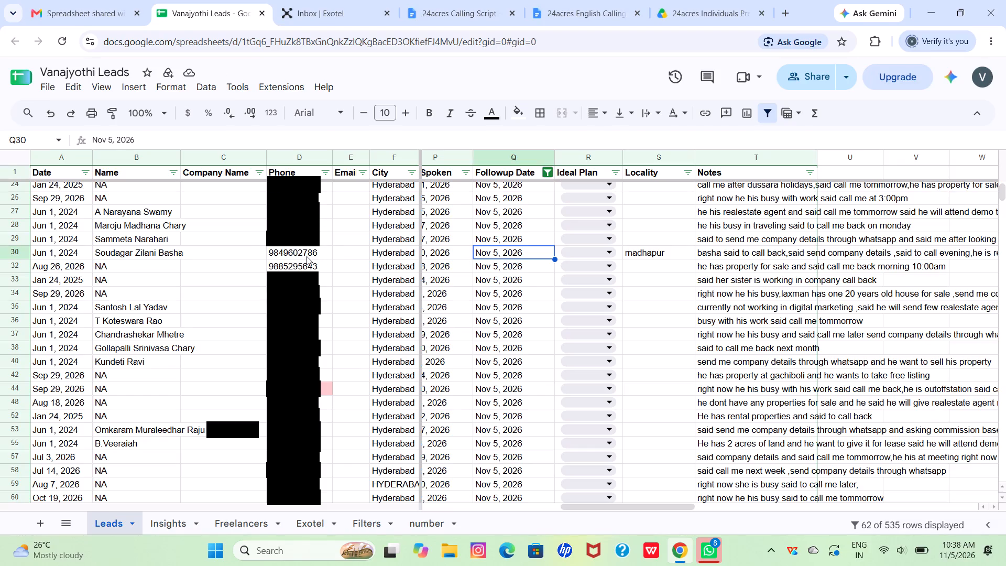
left_click(307, 256)
left_click(495, 249)
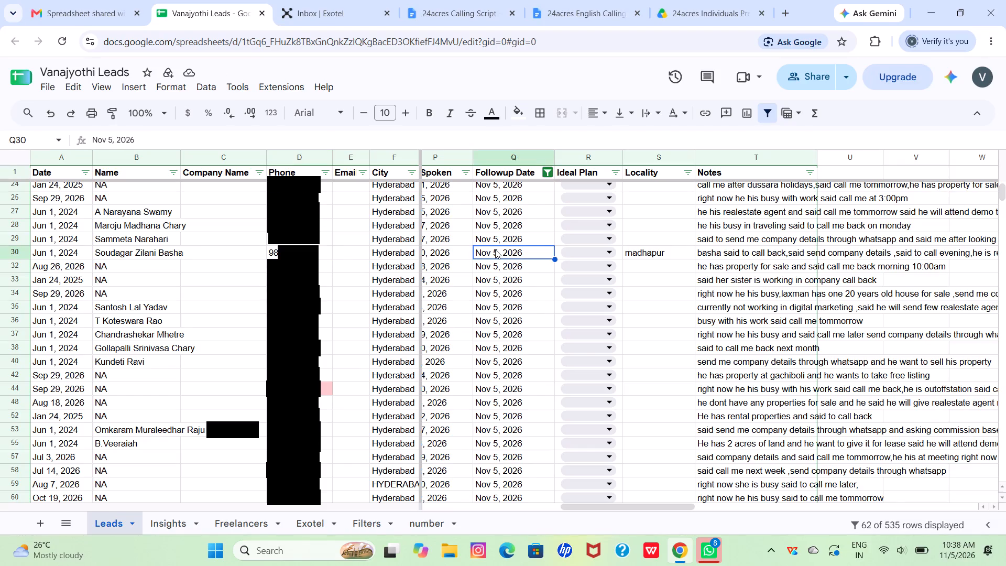
Look through the remaining leads with a Nov 5, 2026 follow-up date and their notes to choose whom to call.
scroll(495, 249, "right", 4)
scroll(495, 249, "down", 1)
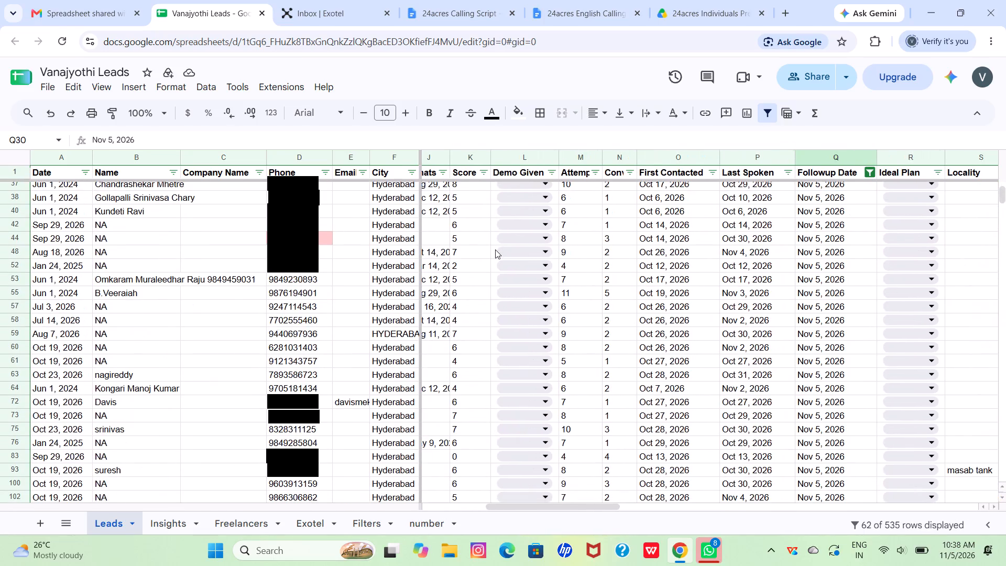
scroll(495, 249, "down", 4)
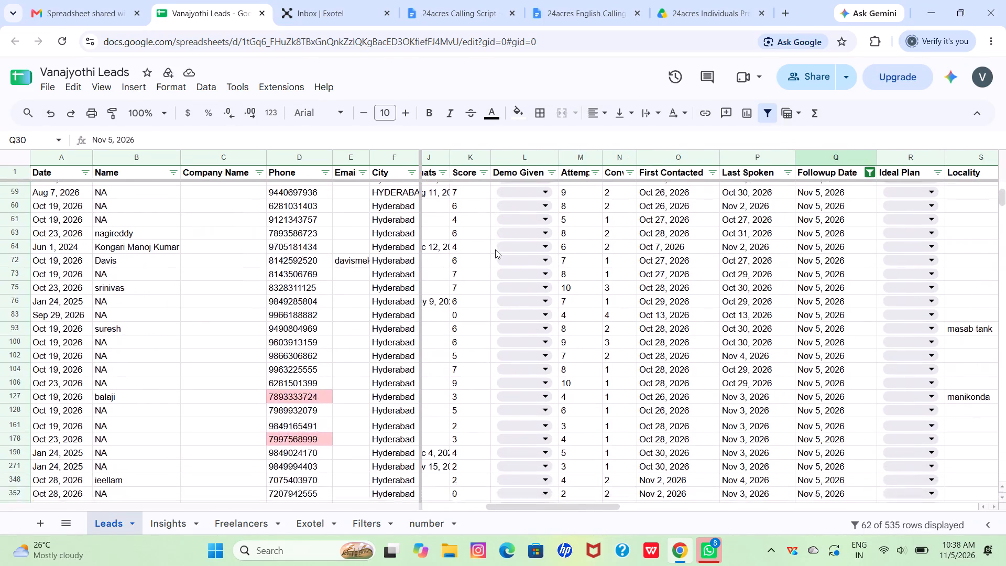
scroll(495, 249, "down", 1)
scroll(495, 249, "left", 3)
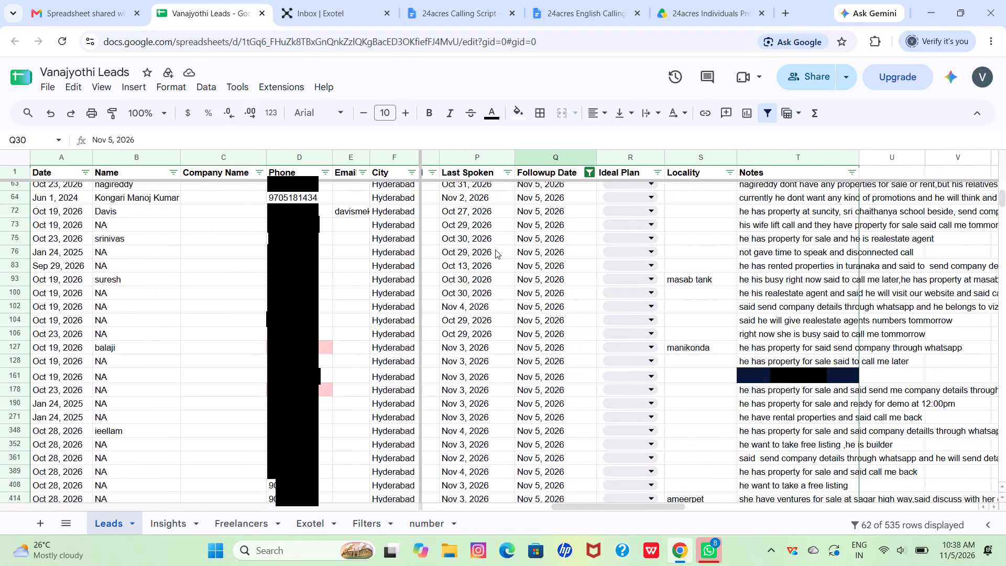
scroll(495, 249, "down", 3)
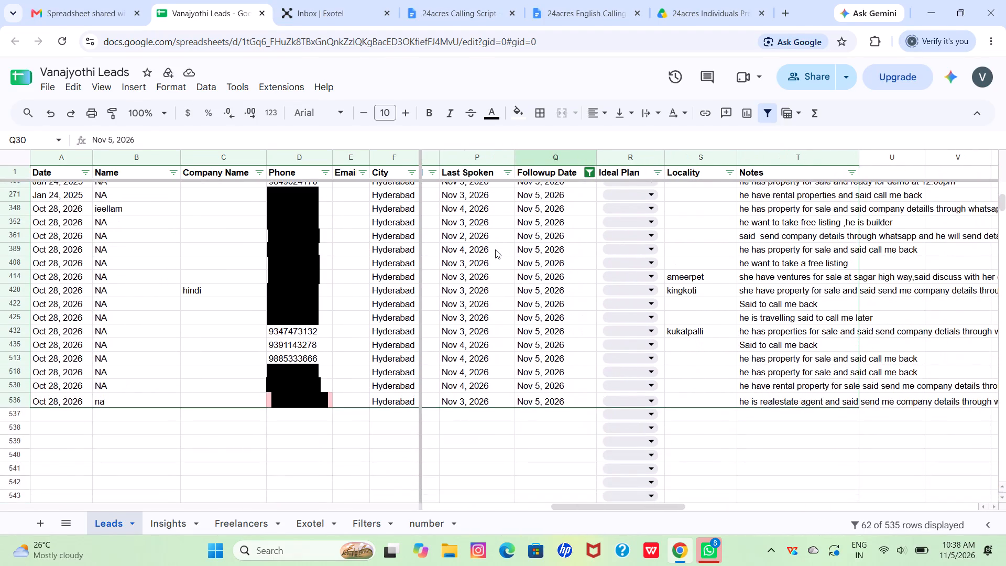
scroll(495, 249, "up", 5)
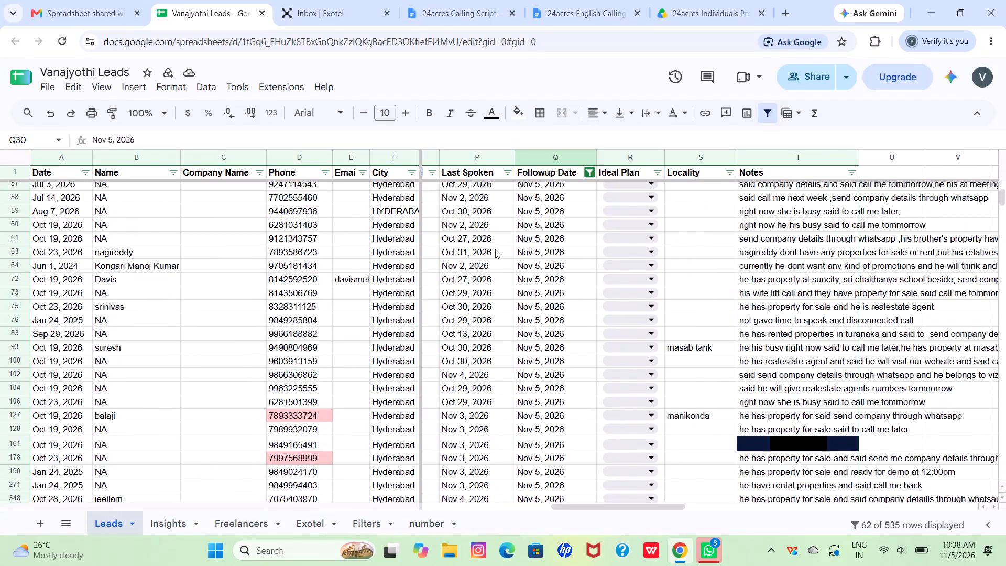
scroll(495, 249, "up", 7)
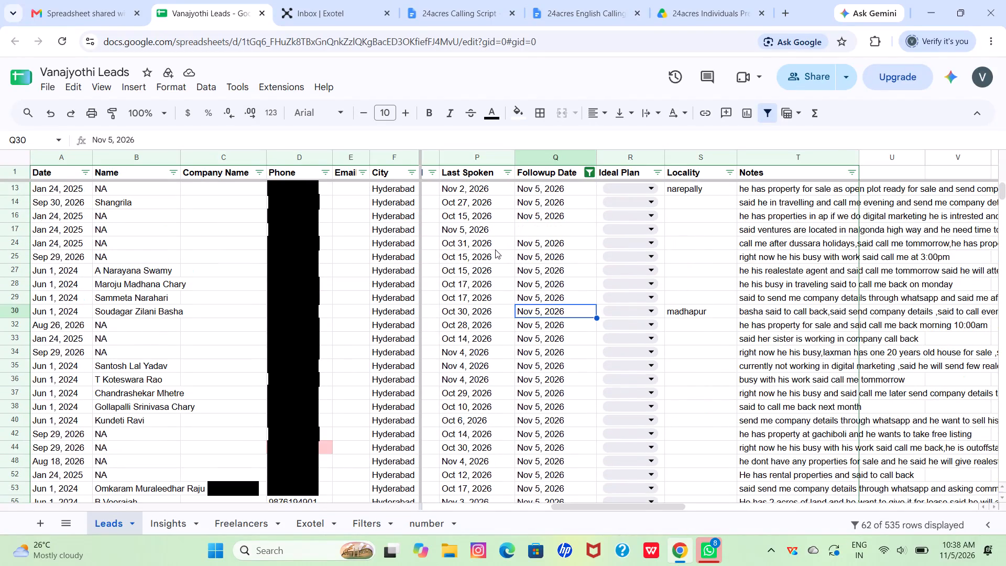
scroll(495, 249, "down", 4)
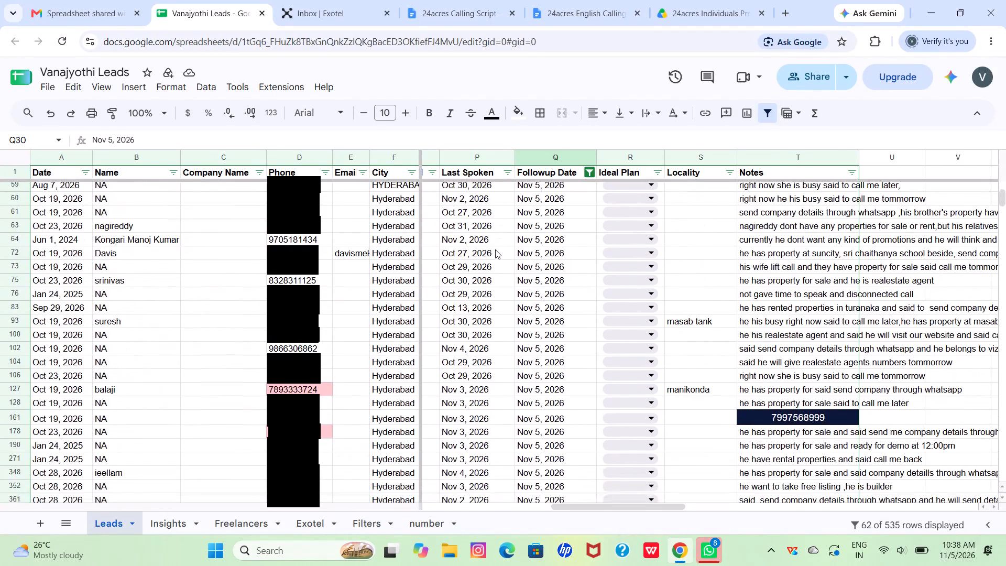
Select the phone number of the lead in row 83, then that of the masab tank lead in row 93.
left_click(303, 314)
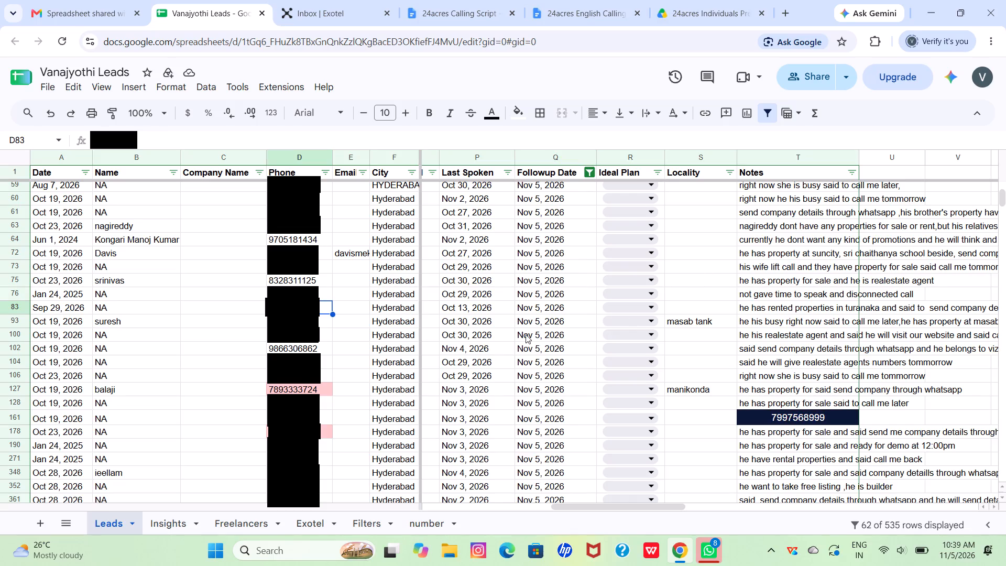
left_click(310, 320)
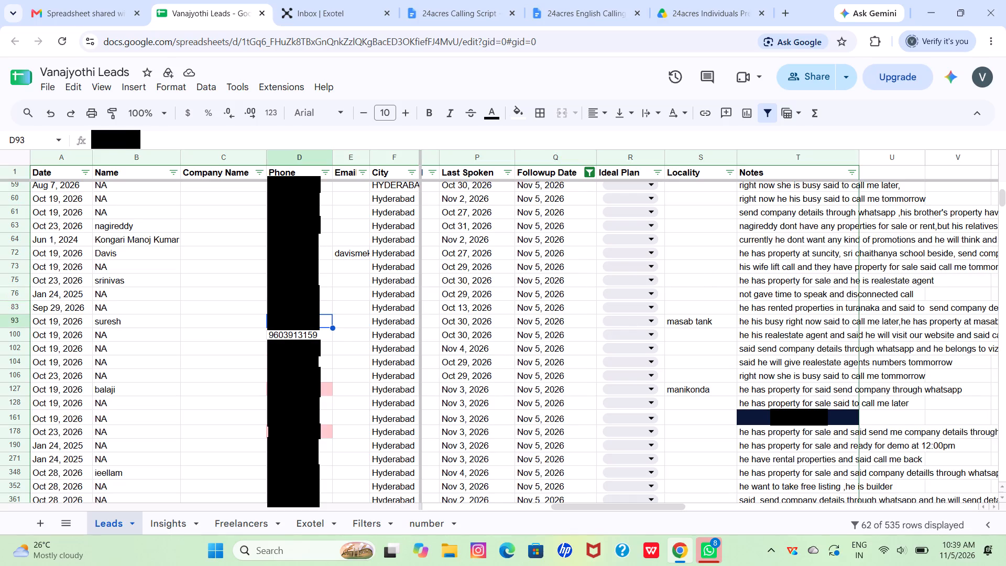
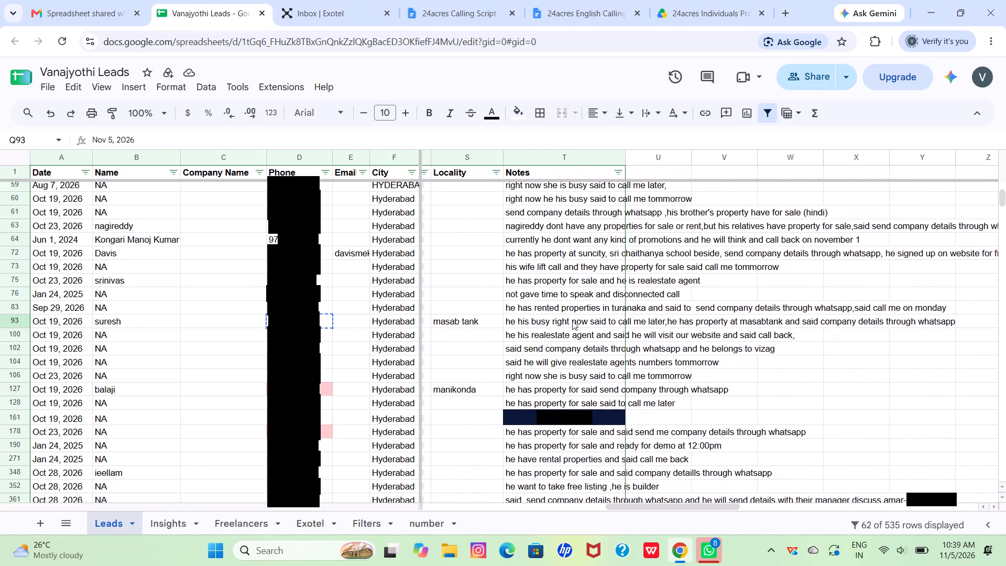
Switch from the leads sheet to the WhatsApp desktop app.
scroll(572, 321, "left", 1)
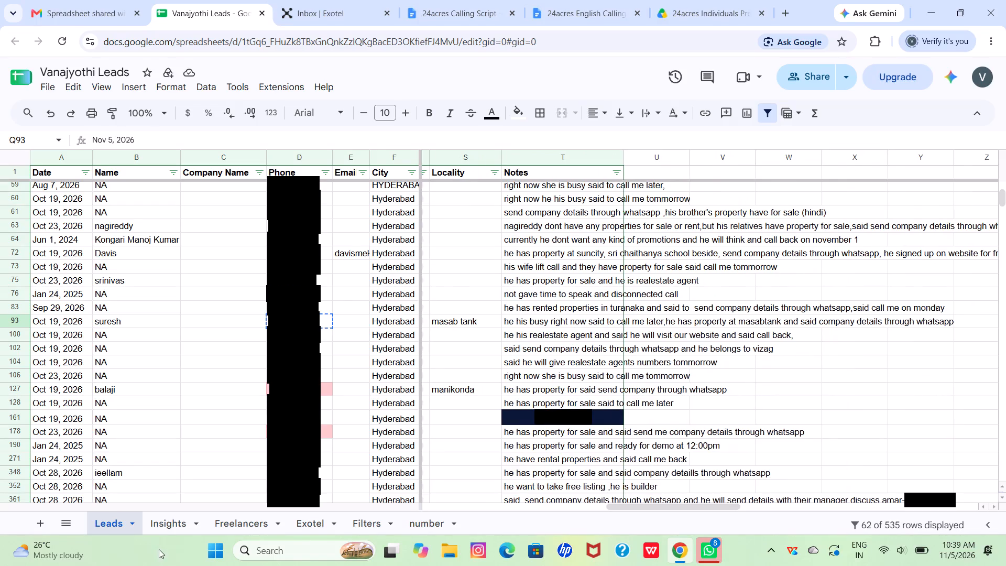
left_click(214, 561)
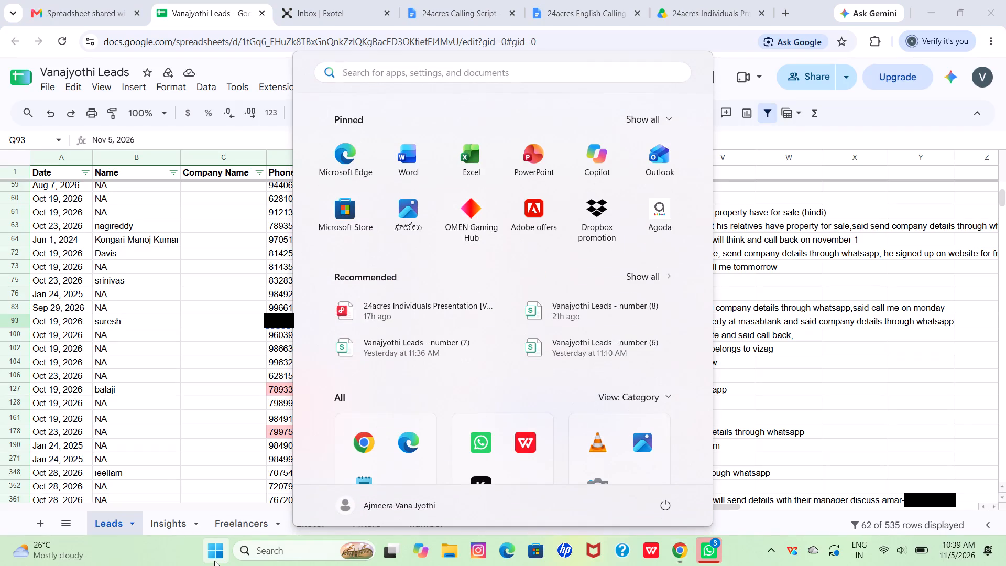
left_click(478, 436)
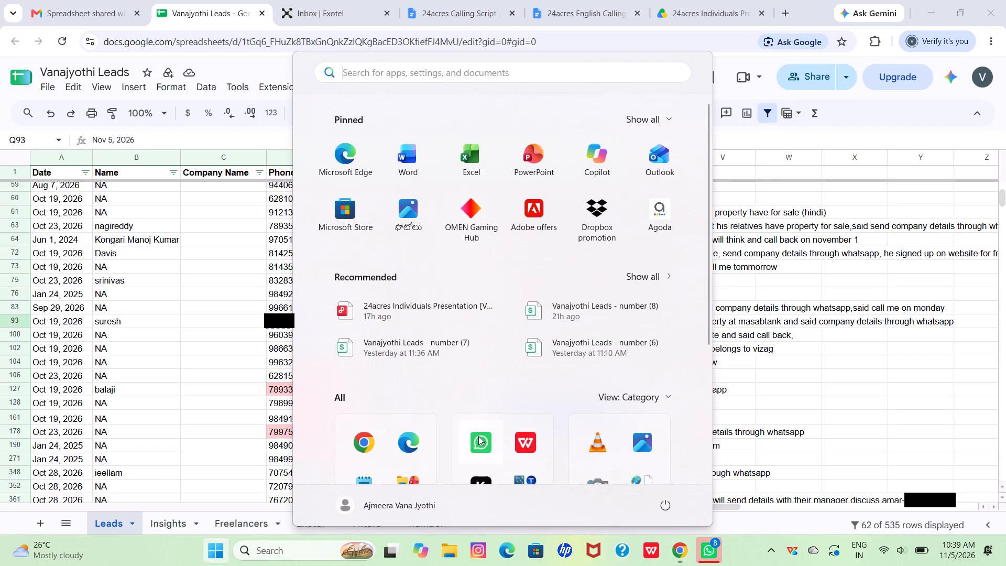
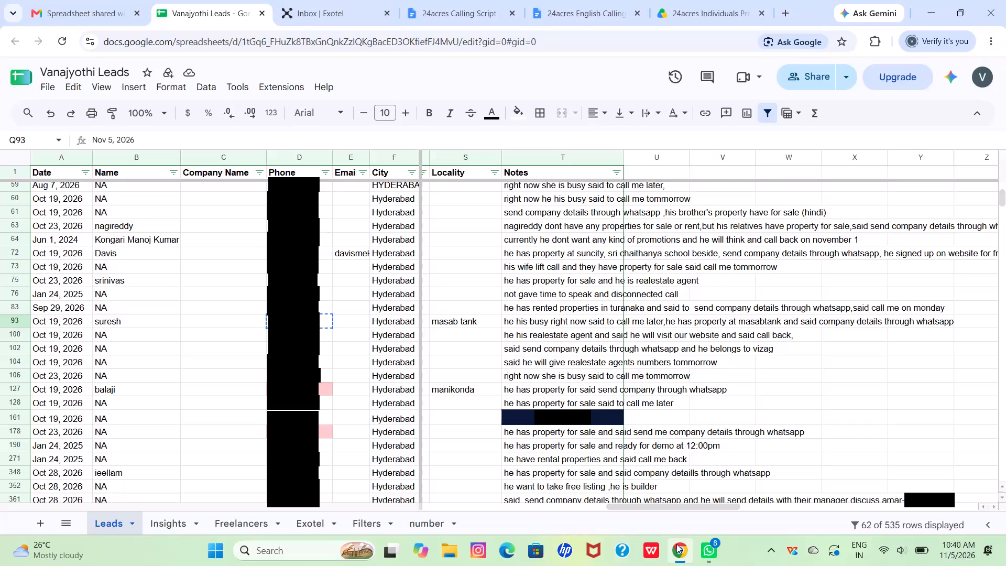
Consult the 24acres first-call calling script document and return to the Vanajyothi Leads sheet.
left_click(464, 0)
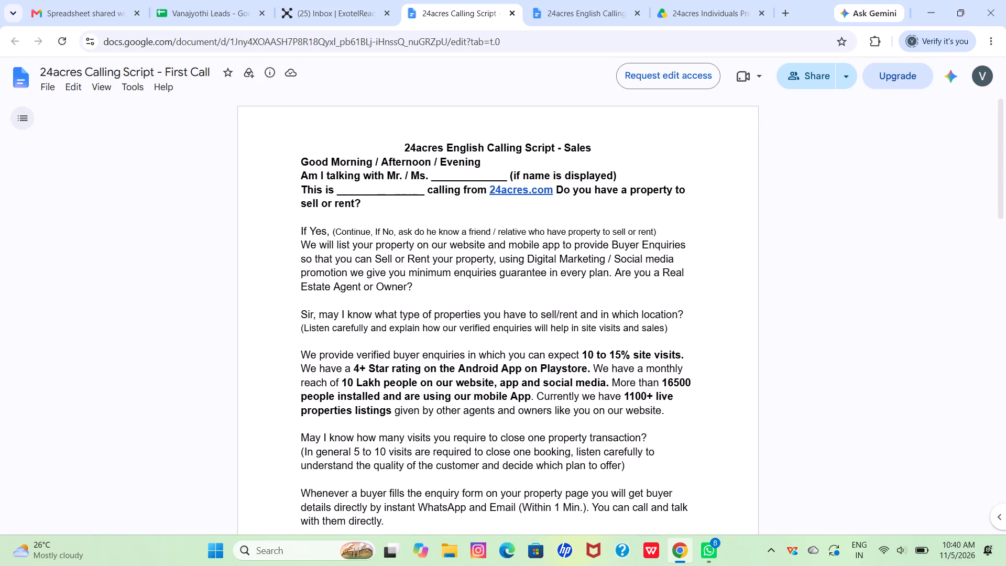
left_click(255, 0)
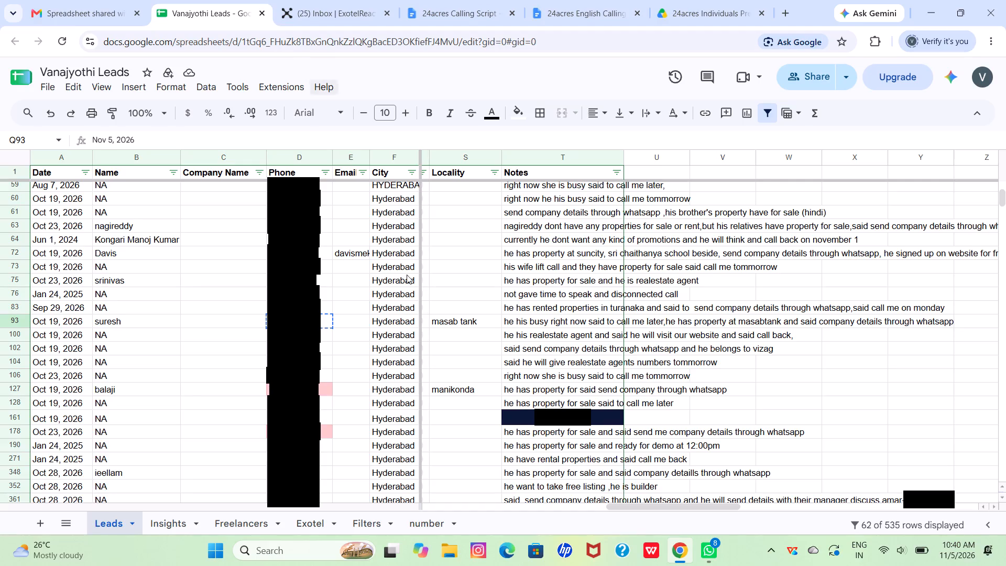
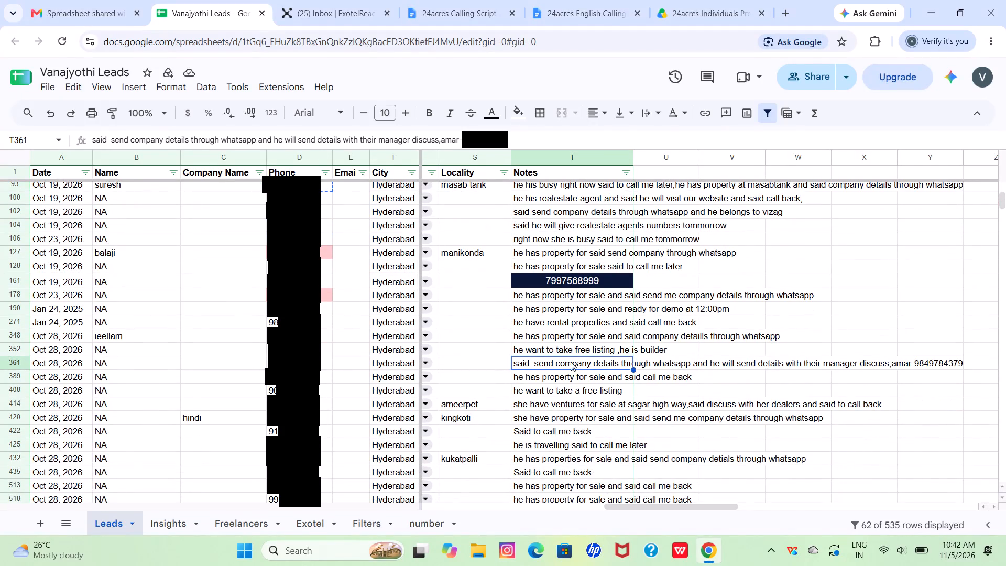
left_click(488, 361)
scroll(488, 361, "right", 3)
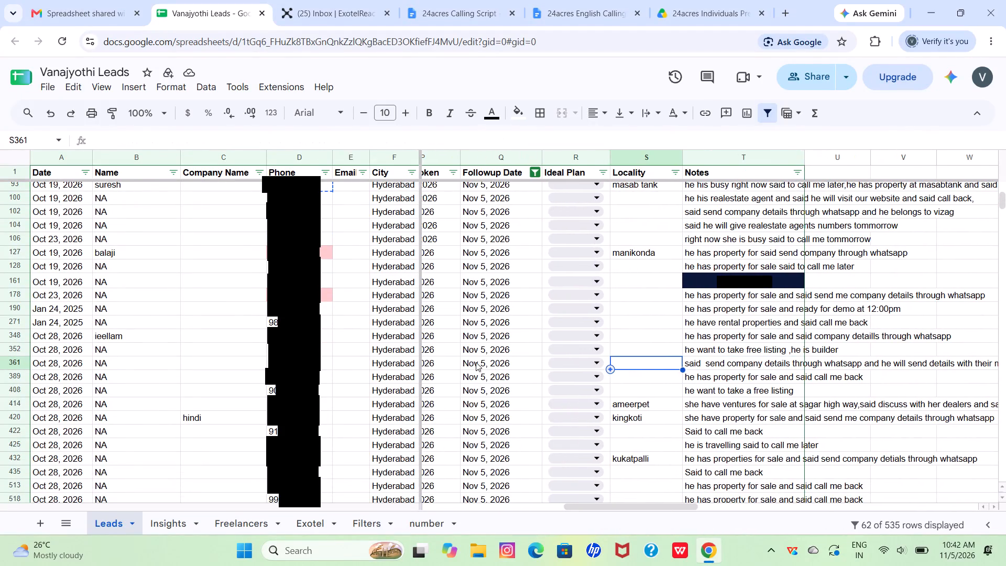
left_click(312, 364)
scroll(312, 364, "left", 3)
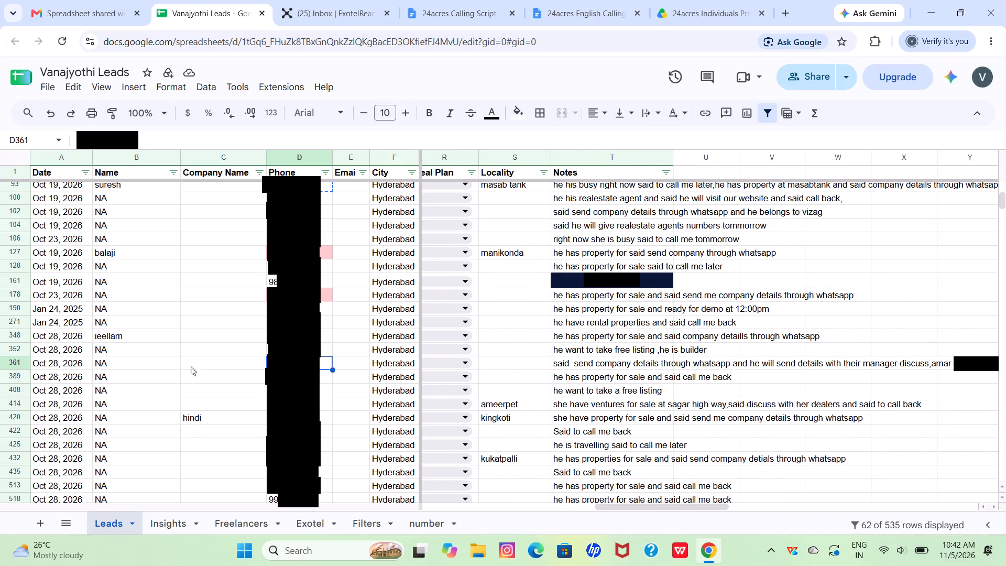
left_click(571, 369)
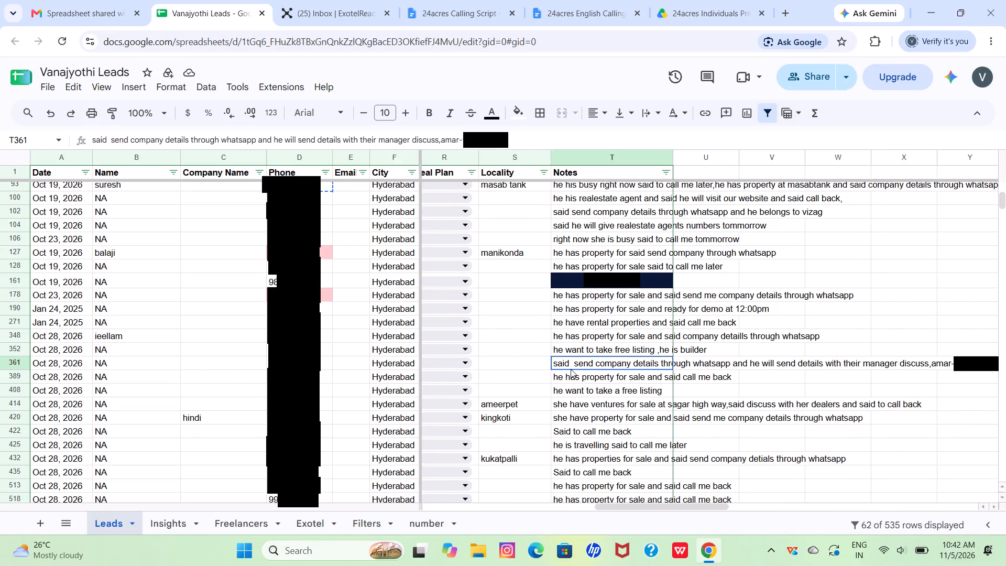
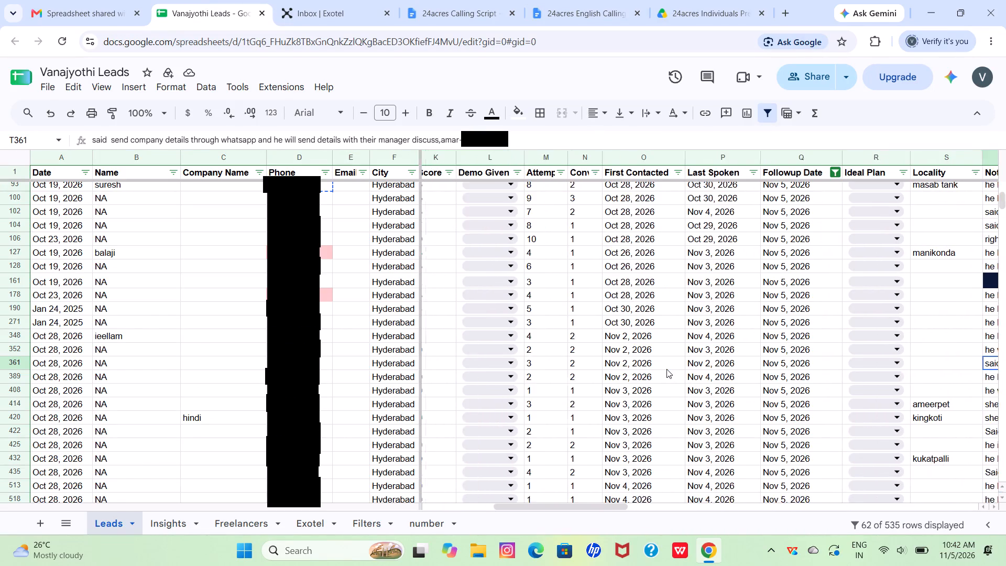
Review the full Notes entry for the lead in row 361, through to the end of its text.
scroll(666, 369, "right", 1)
scroll(666, 369, "left", 9)
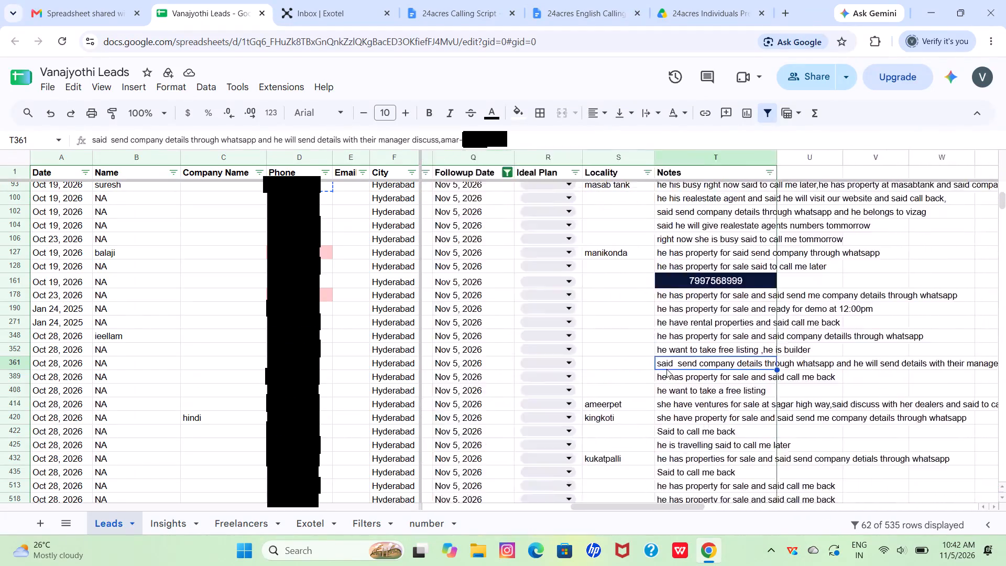
scroll(666, 369, "left", 2)
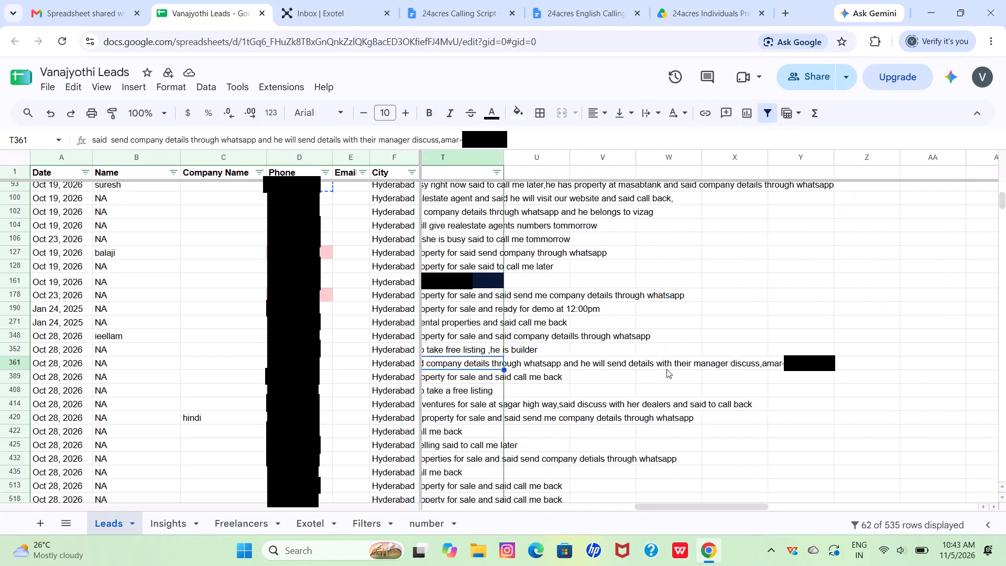
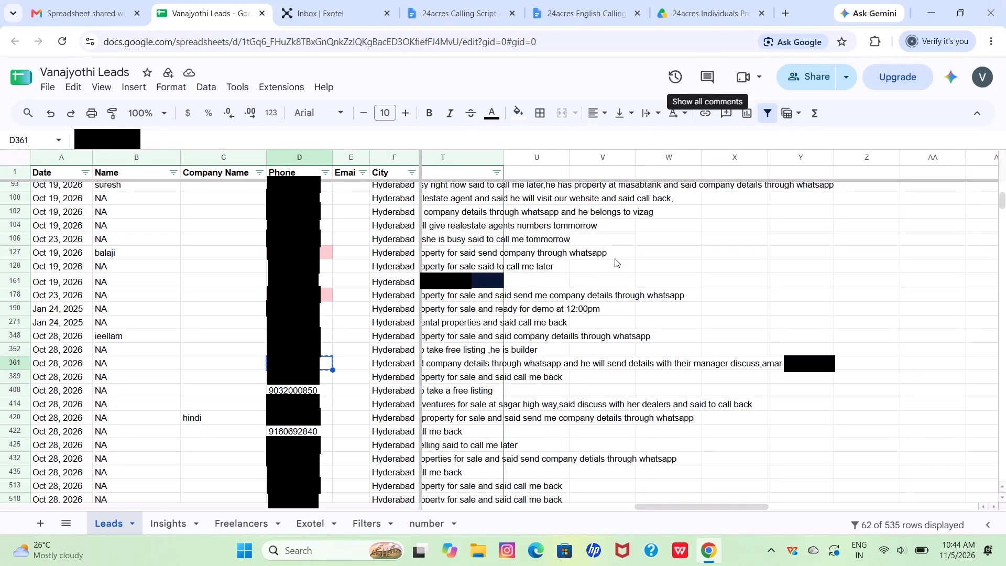
Review the phone number and the Notes entry of the lead in row 361.
left_click(143, 355)
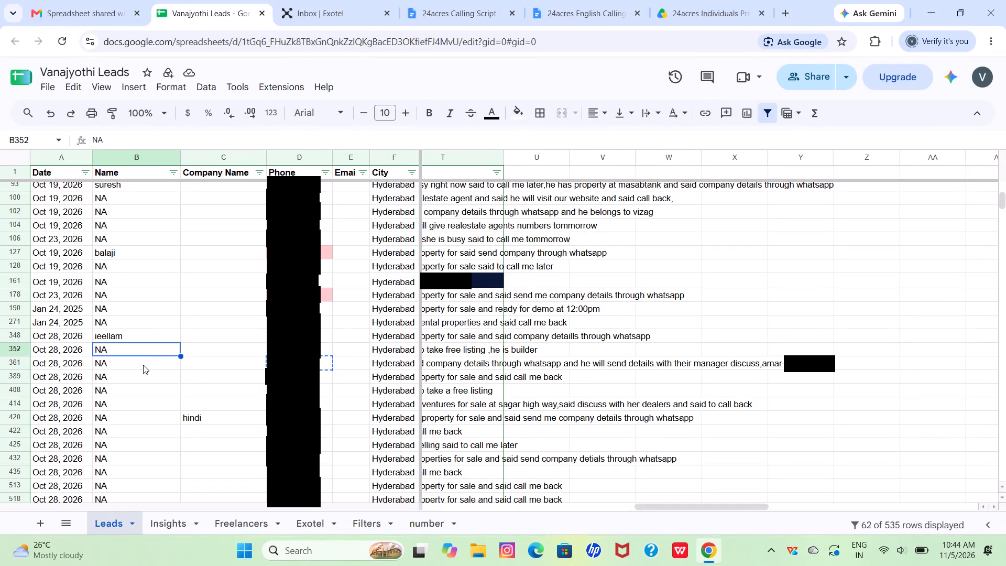
left_click(143, 365)
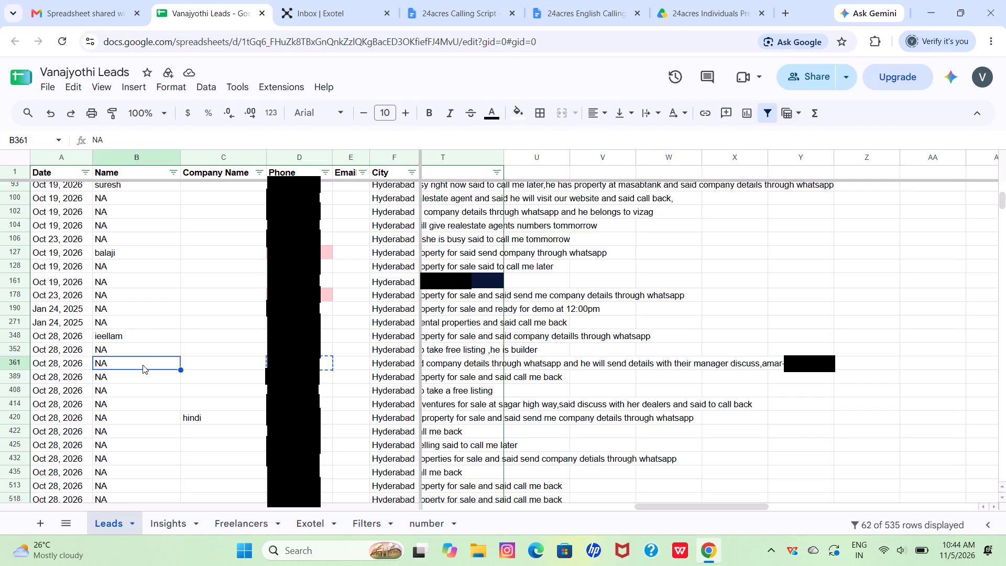
left_click(335, 355)
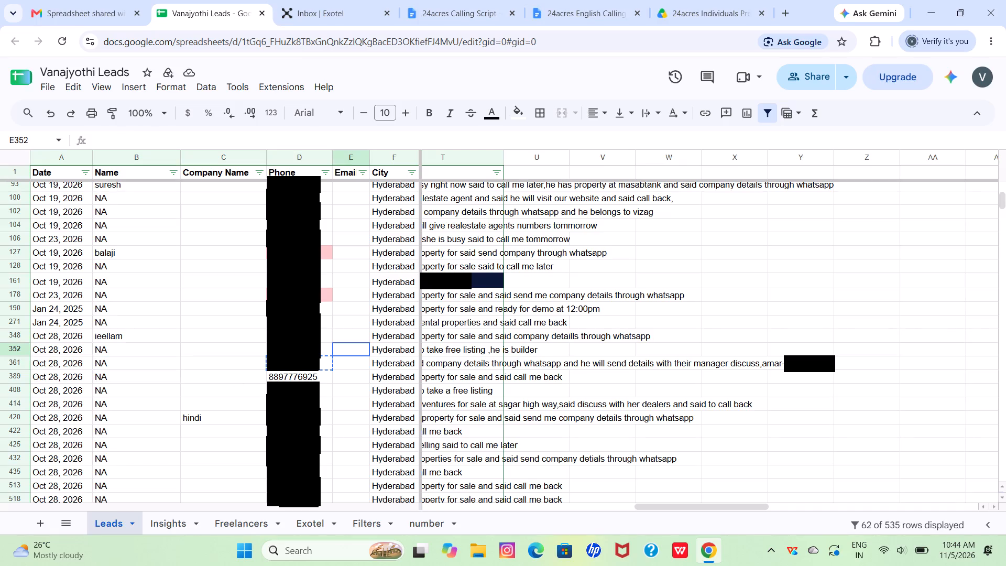
left_click(313, 363)
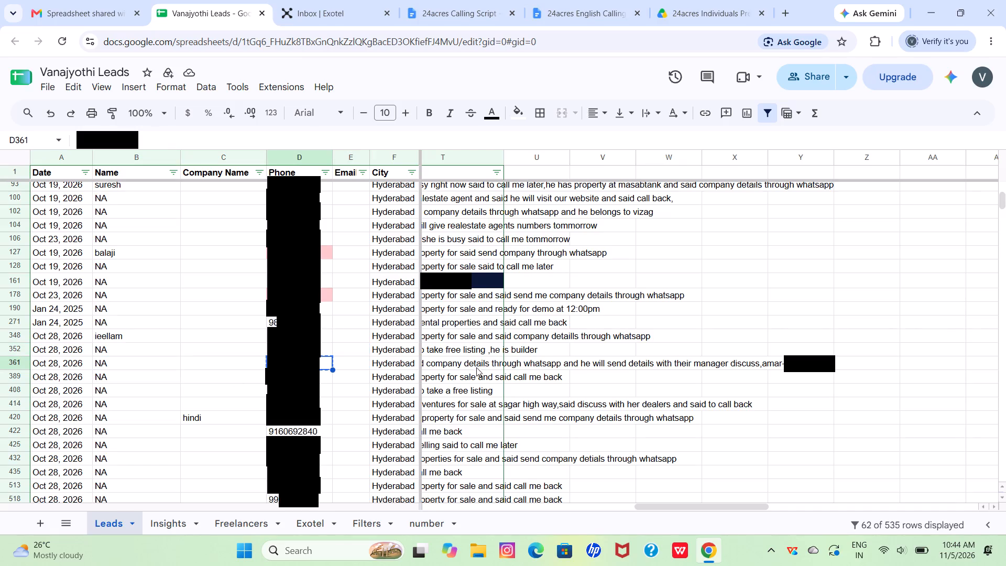
left_click(476, 366)
scroll(476, 366, "right", 3)
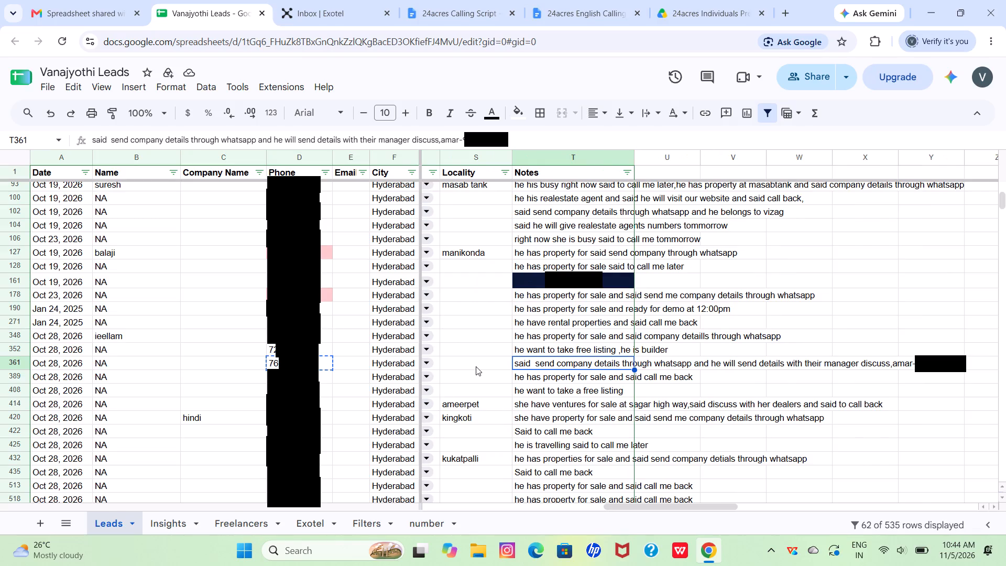
left_click(206, 367)
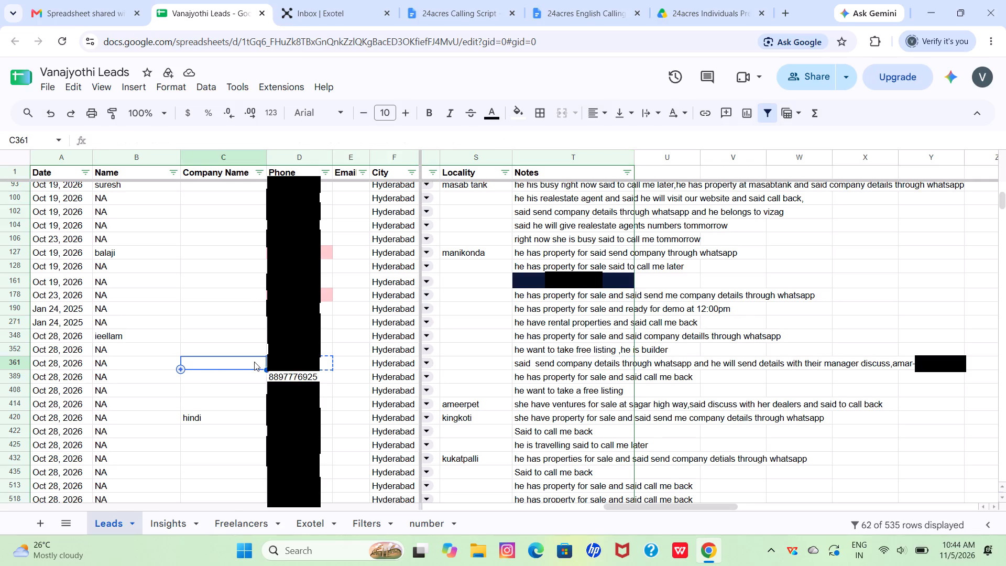
left_click(301, 361)
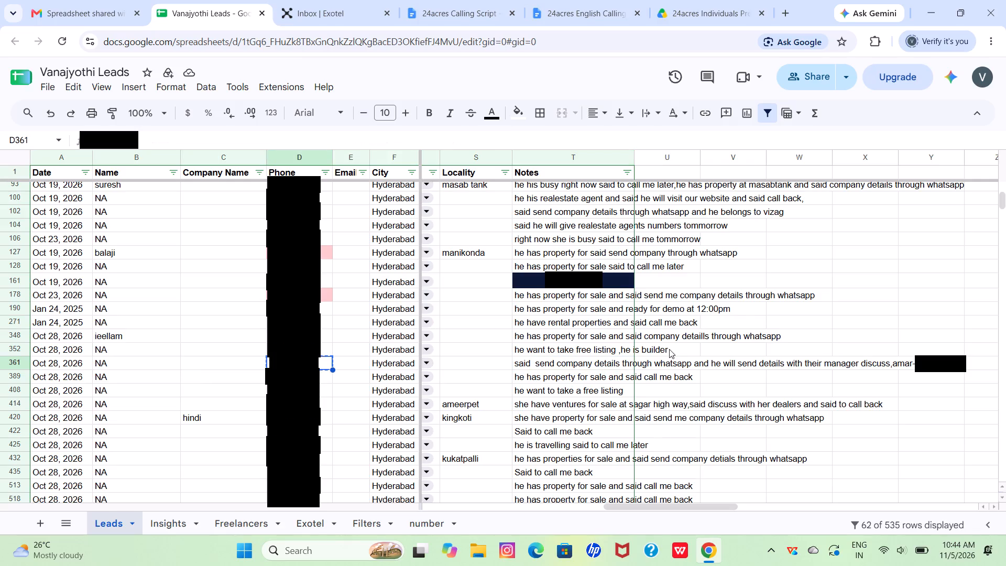
Replace the NA entry in the Name column of row 361 with the lead's full name.
left_click(130, 360)
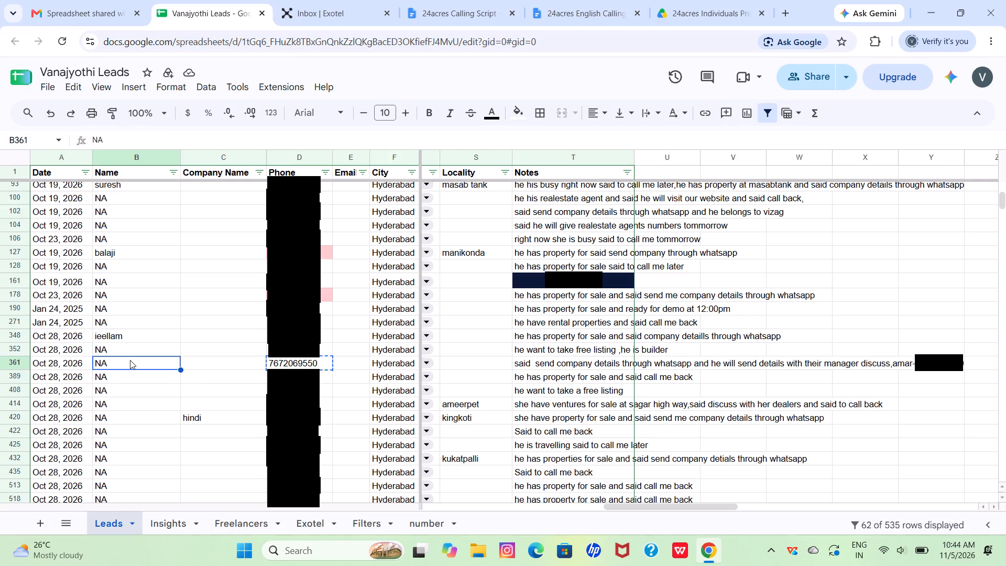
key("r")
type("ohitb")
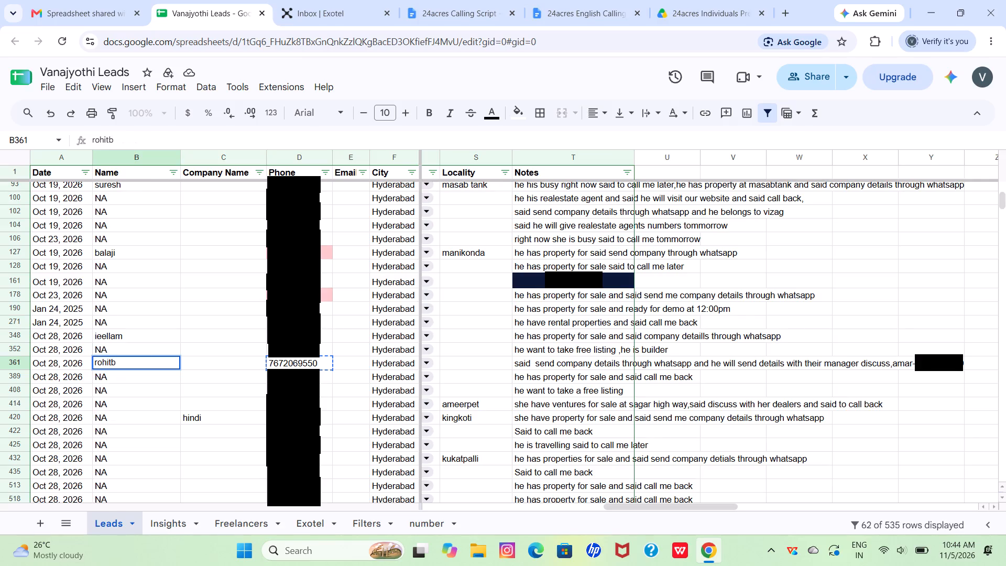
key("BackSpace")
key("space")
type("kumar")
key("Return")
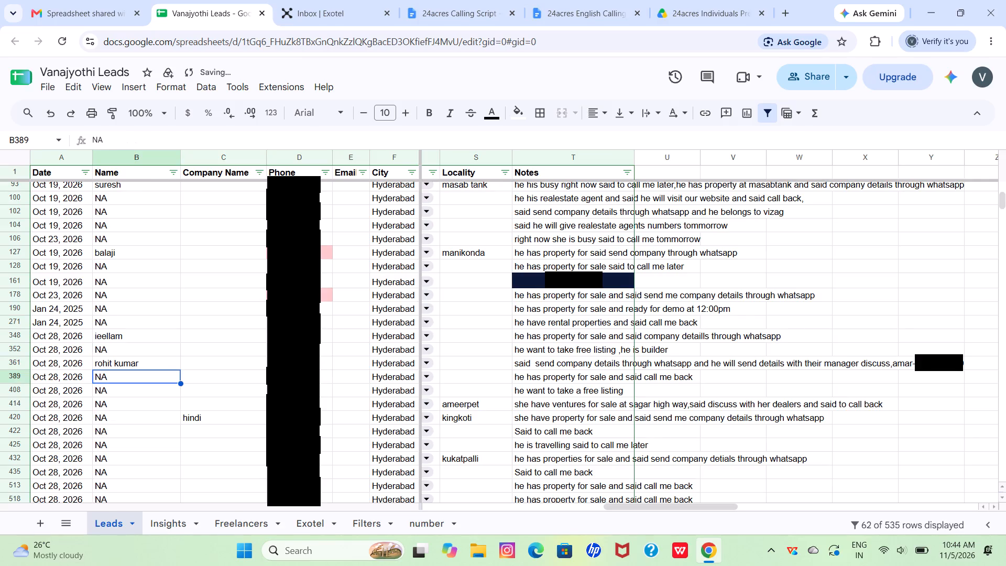
Try to copy the manager's contact number shown at the end of the note in row 361.
left_click(305, 365)
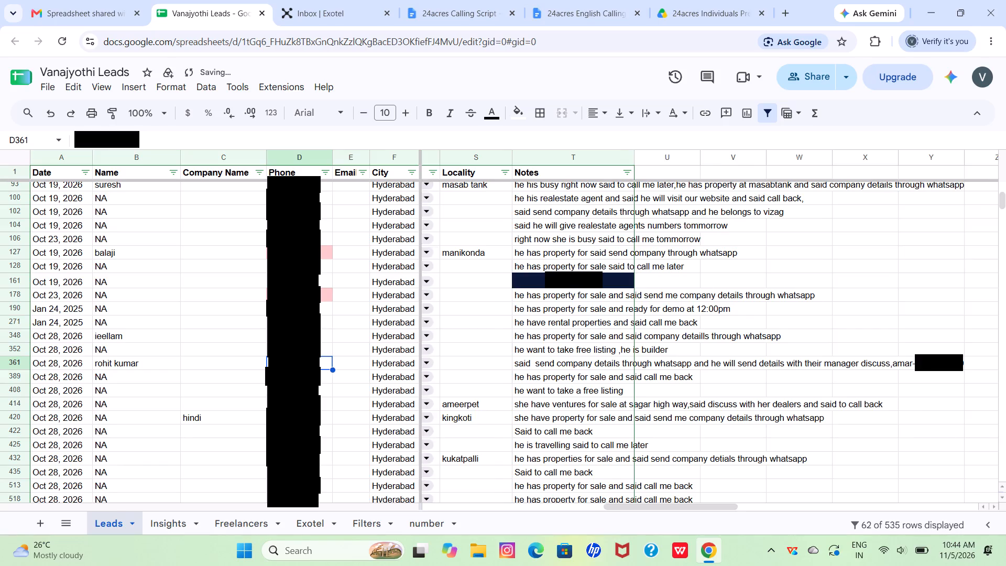
scroll(305, 365, "left", 1)
scroll(629, 363, "left", 4)
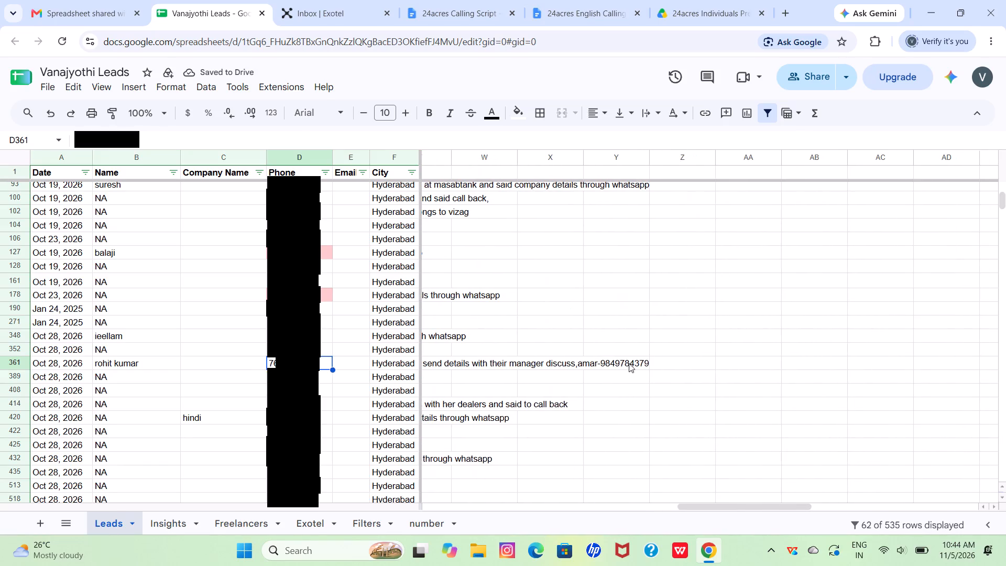
left_click(622, 363)
key("ctrl+c")
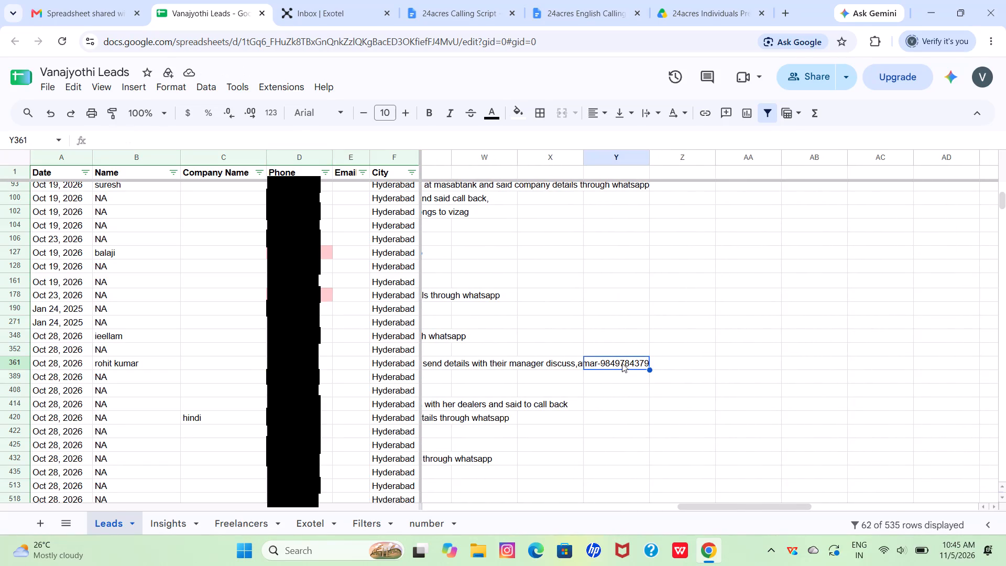
Select the Date cell of row 537, the first empty row below the leads.
scroll(564, 401, "down", 3)
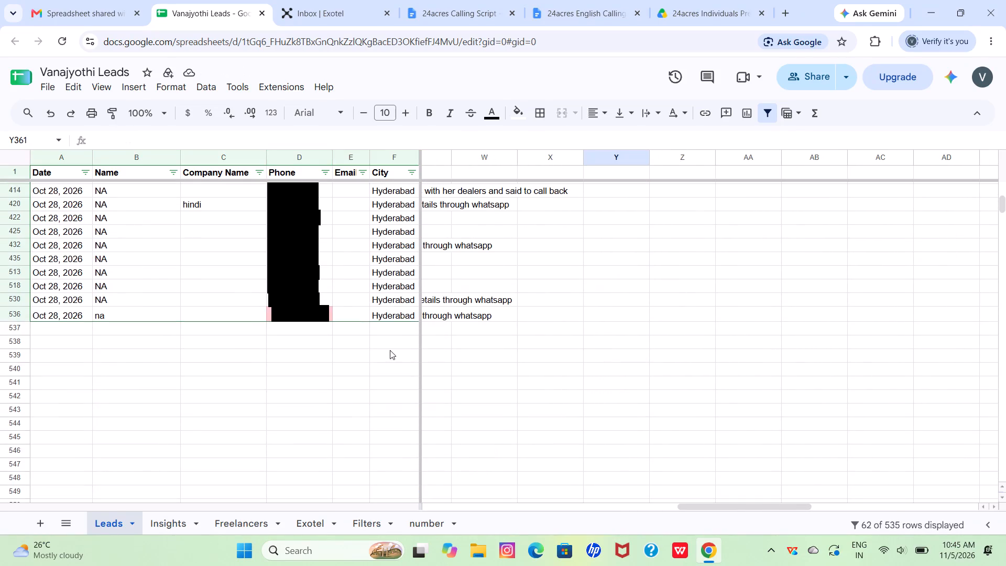
left_click(64, 329)
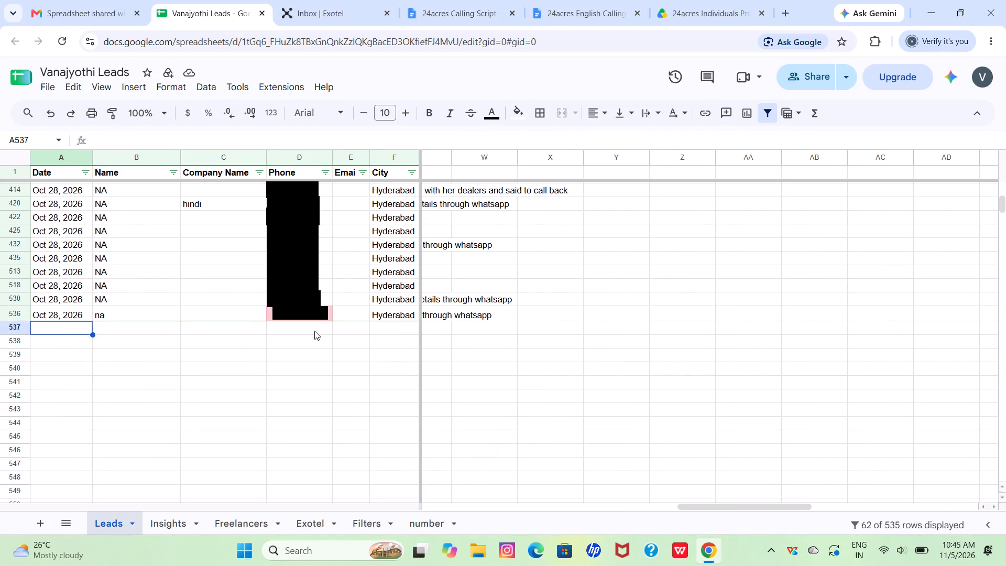
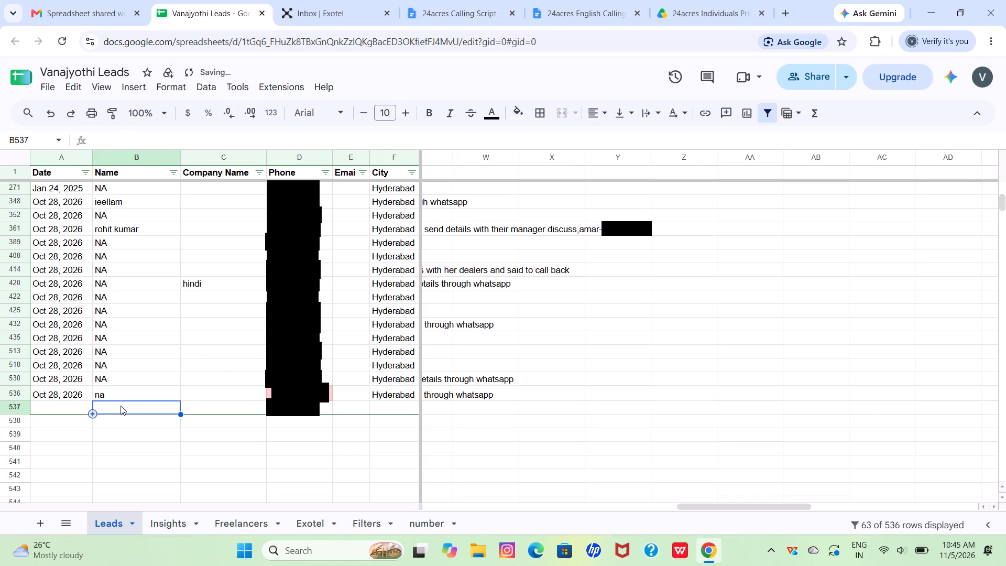
Enter amar as the name and Nov 4, 2026 as the date of the new lead in row 537.
type("amar")
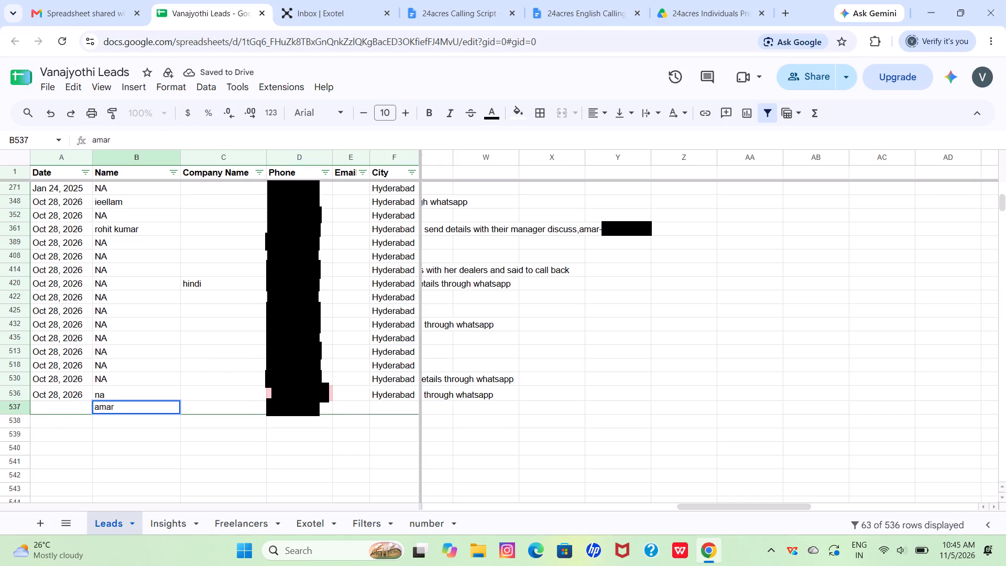
left_click(58, 415)
left_click(65, 393)
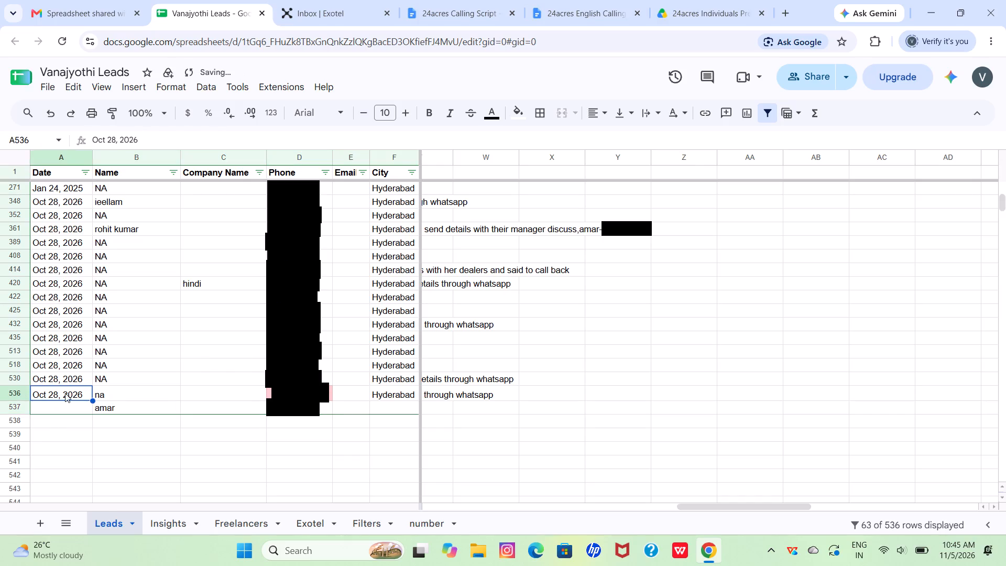
key("ctrl+c")
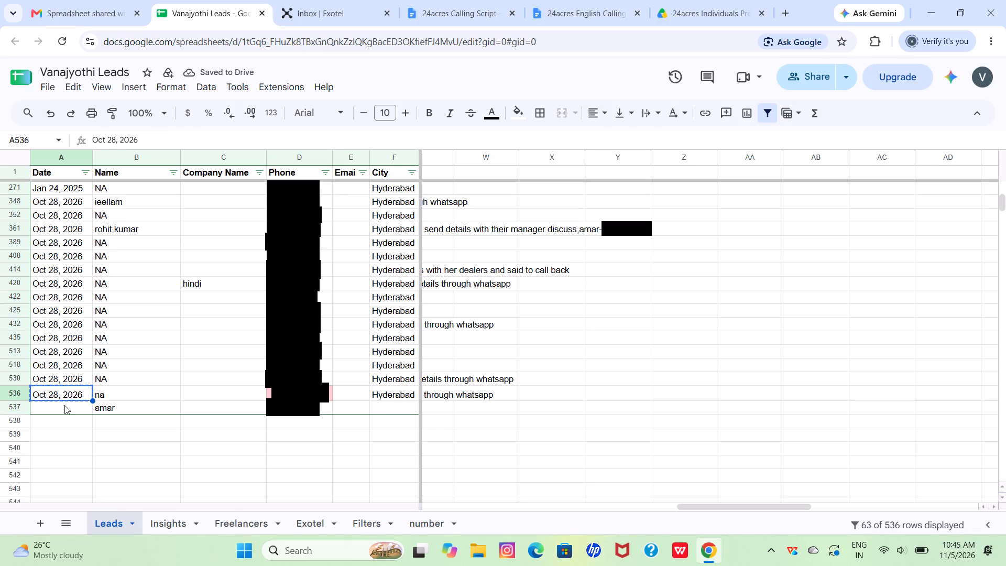
left_click(64, 405)
key("ctrl+v")
double_click(64, 405)
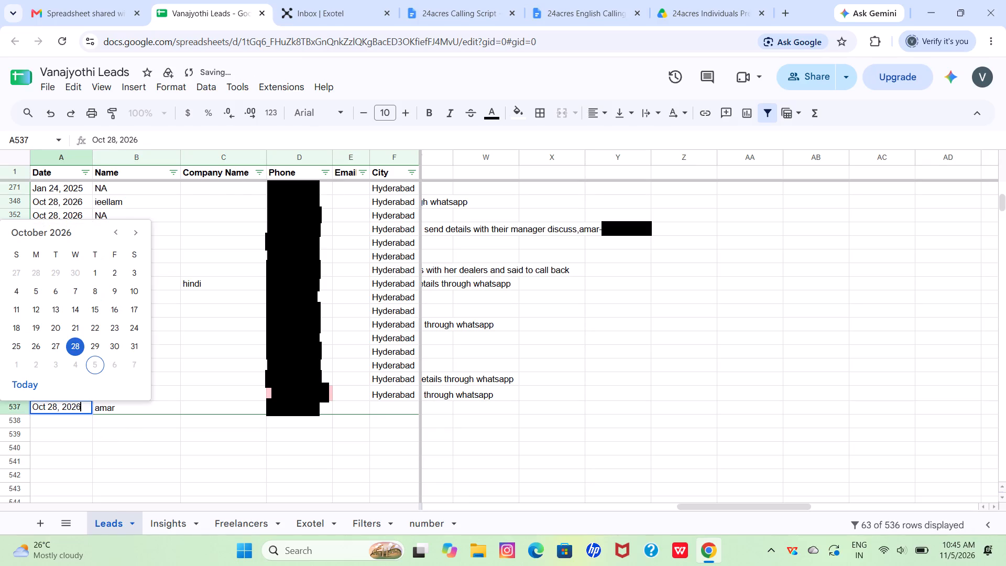
left_click(77, 365)
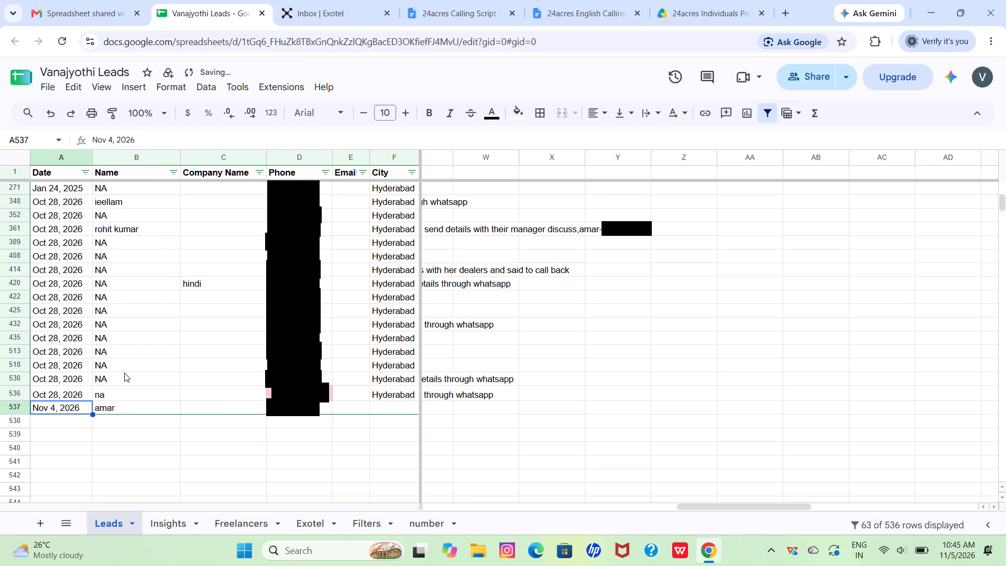
Fill in Hyderabad as the City of row 537 and assign the lead to Vanajyothi.
left_click(390, 409)
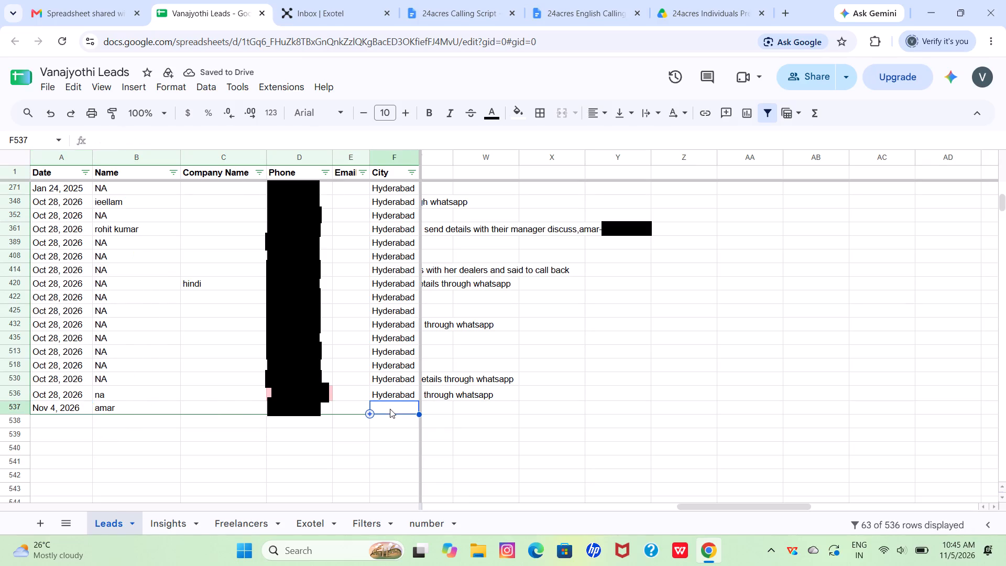
left_click(397, 396)
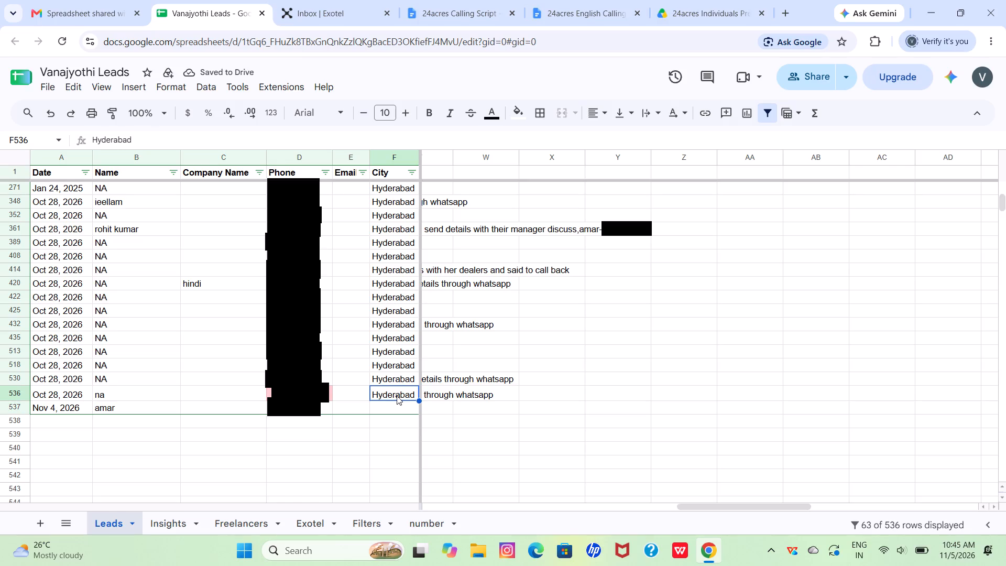
key("ctrl+c")
left_click(400, 411)
key("ctrl+v")
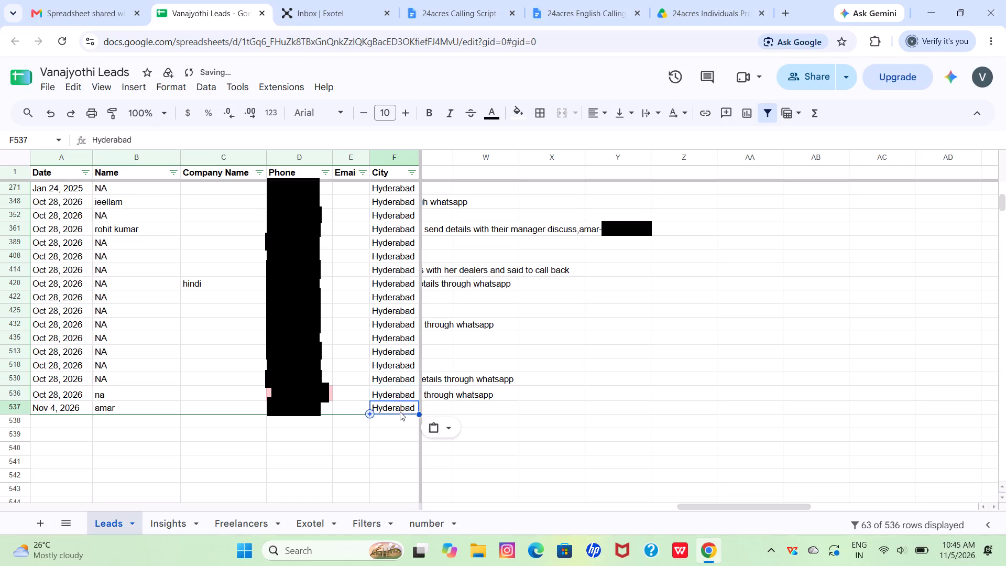
scroll(512, 417, "right", 10)
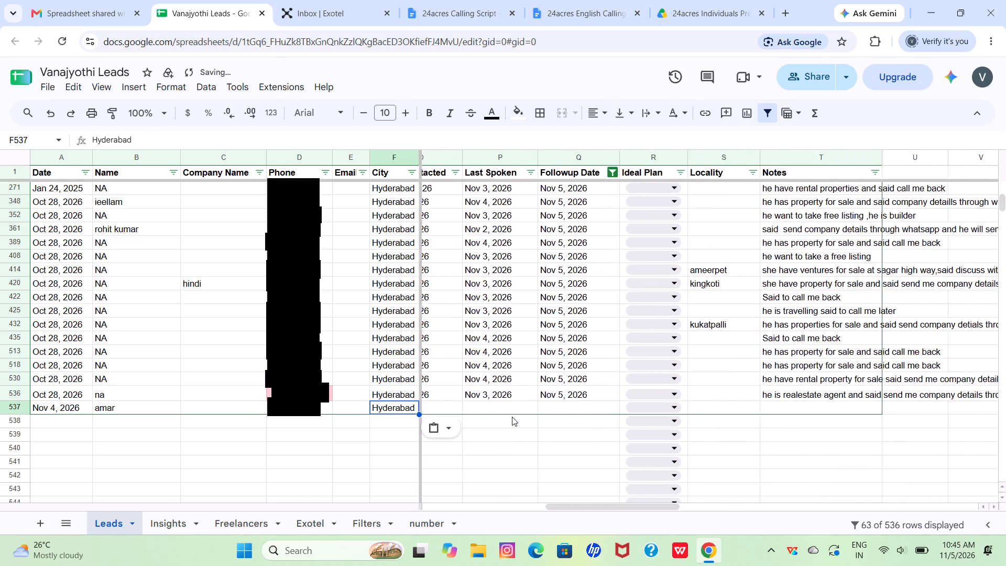
scroll(512, 417, "right", 9)
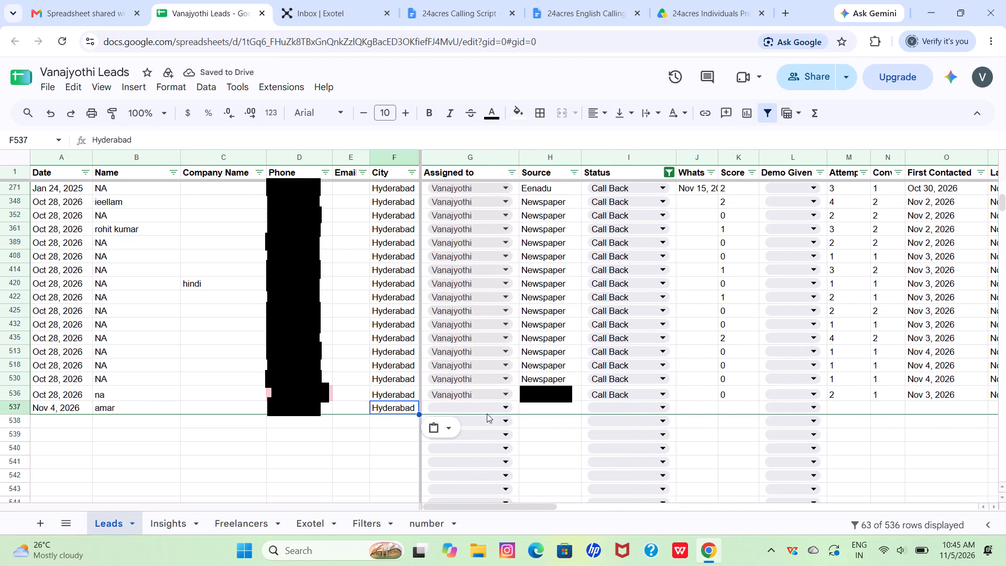
left_click(487, 413)
left_click(482, 409)
left_click(466, 425)
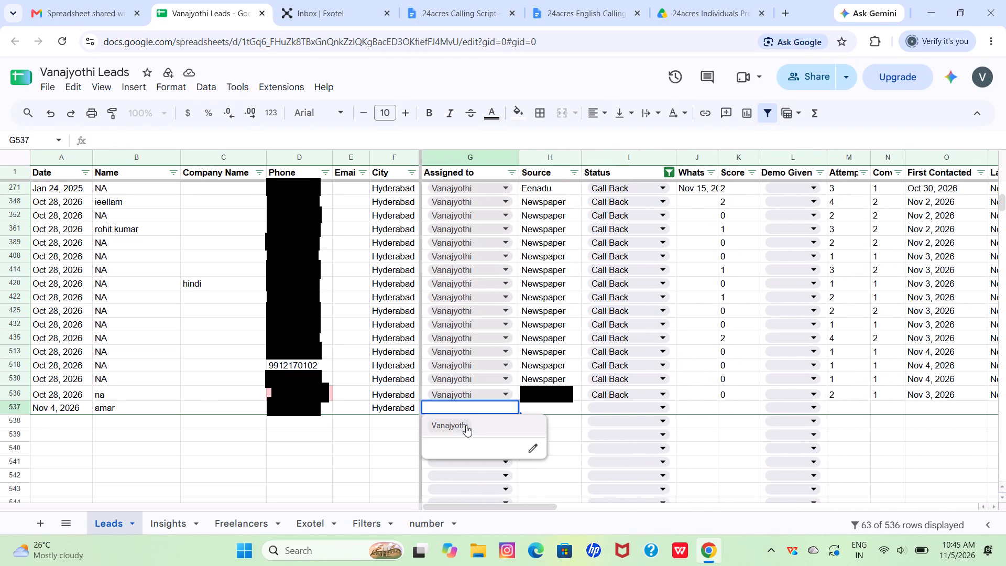
Copy the phone number of the lead in row 361 into the Source cell of row 537.
left_click(559, 402)
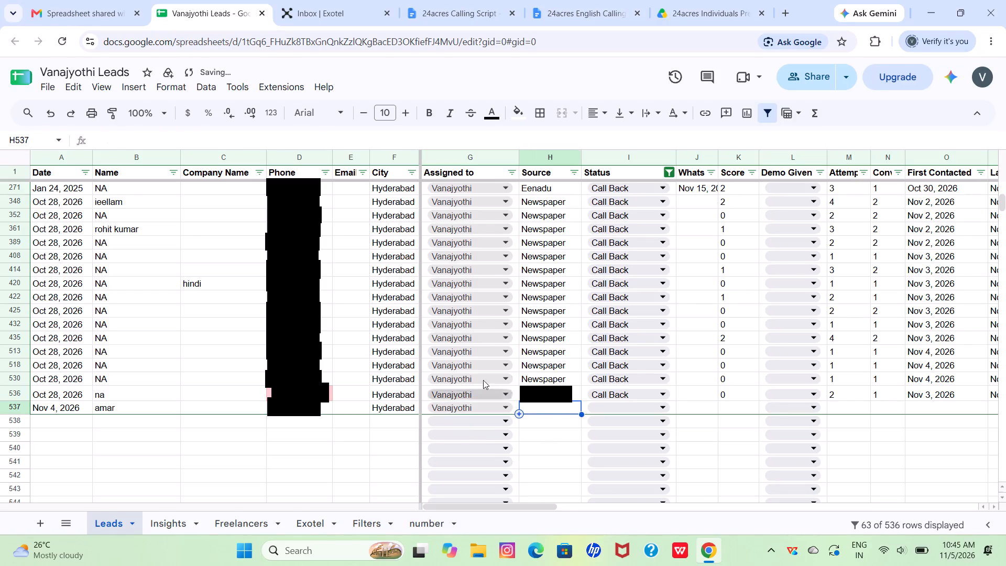
scroll(475, 373, "left", 1)
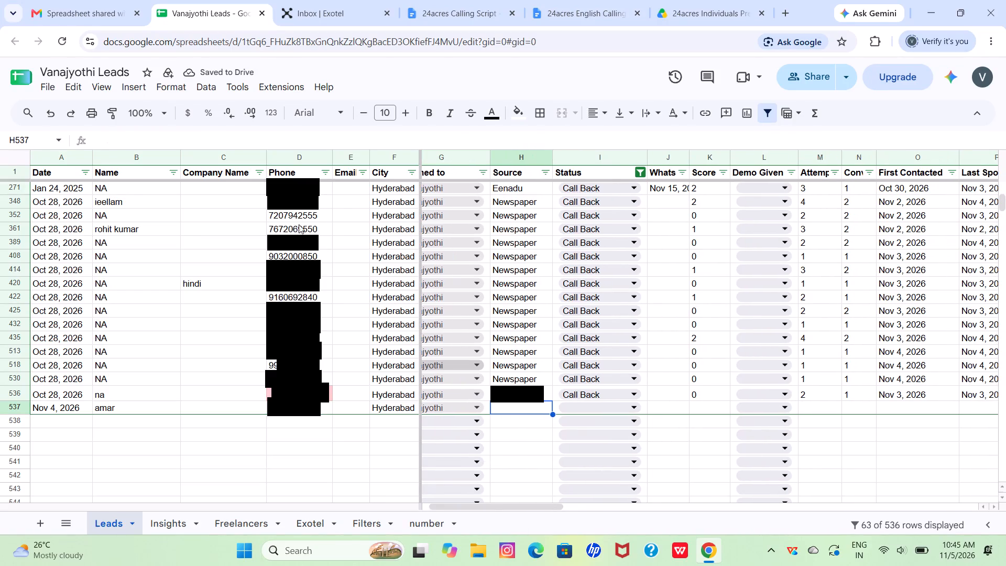
left_click(299, 223)
left_click(301, 227)
key("ctrl+c")
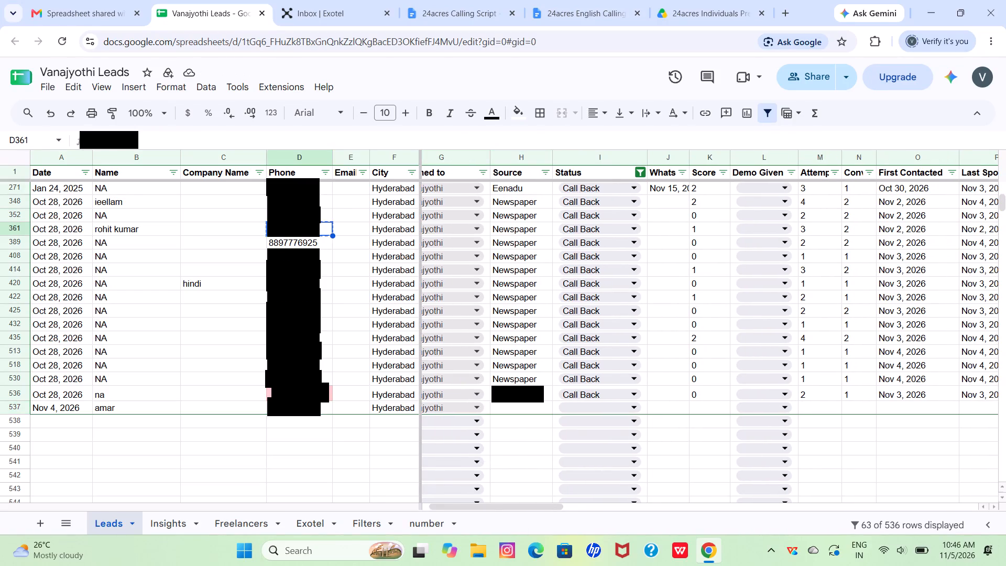
left_click(521, 404)
key("ctrl+v")
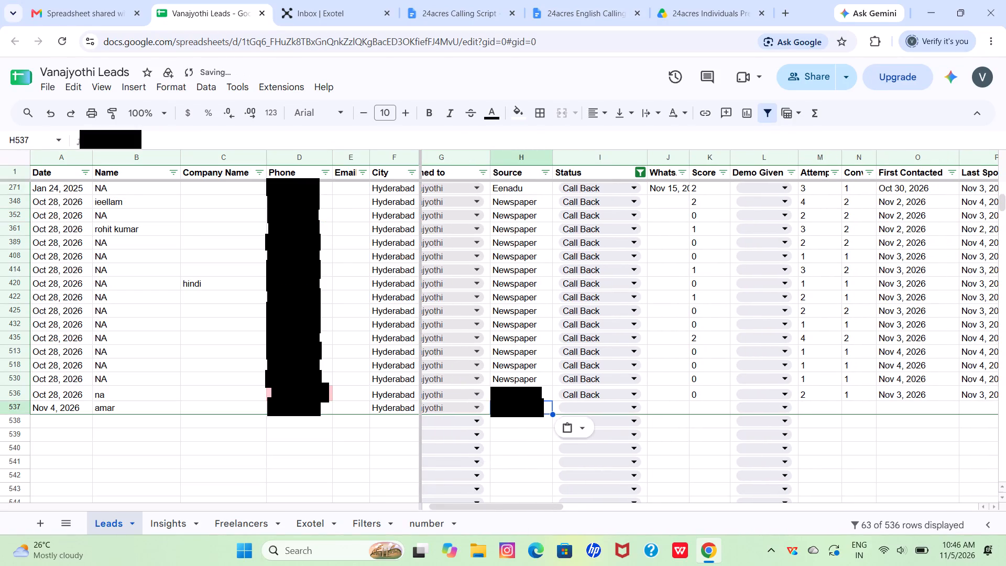
Set row 537's Status to Call Back and Score to 0, and enter 1 for both the attempts and Conv columns.
left_click(573, 410)
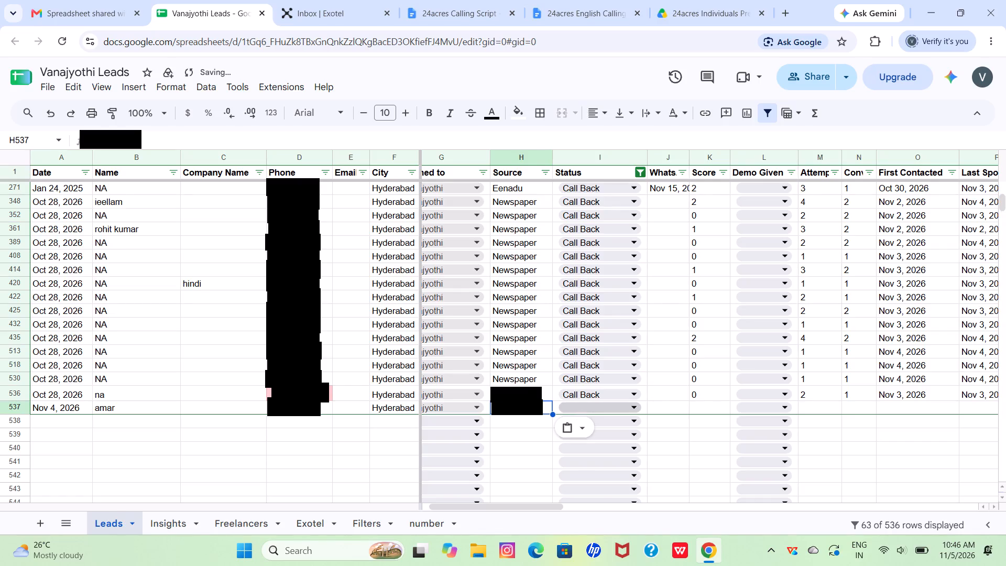
left_click(578, 471)
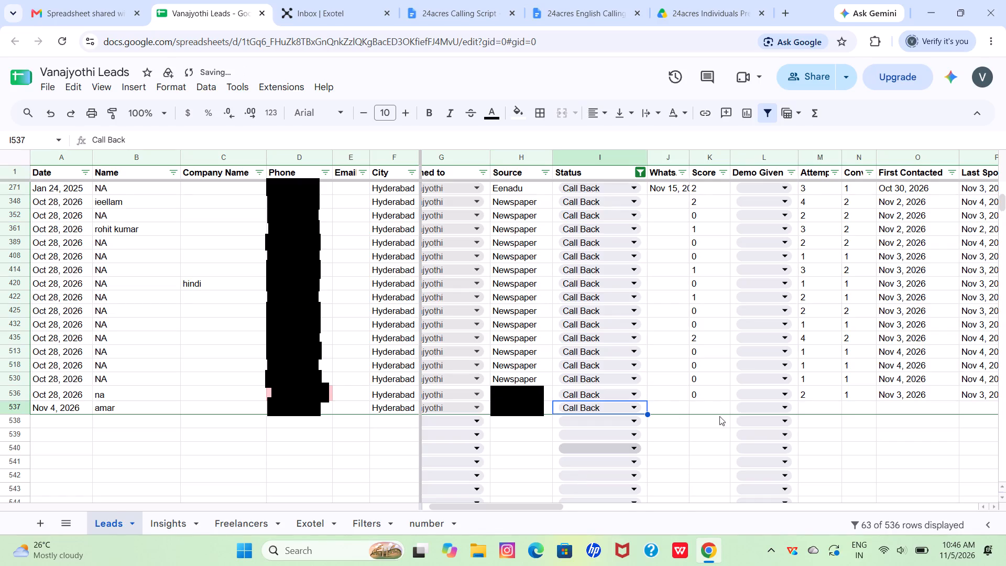
left_click(718, 410)
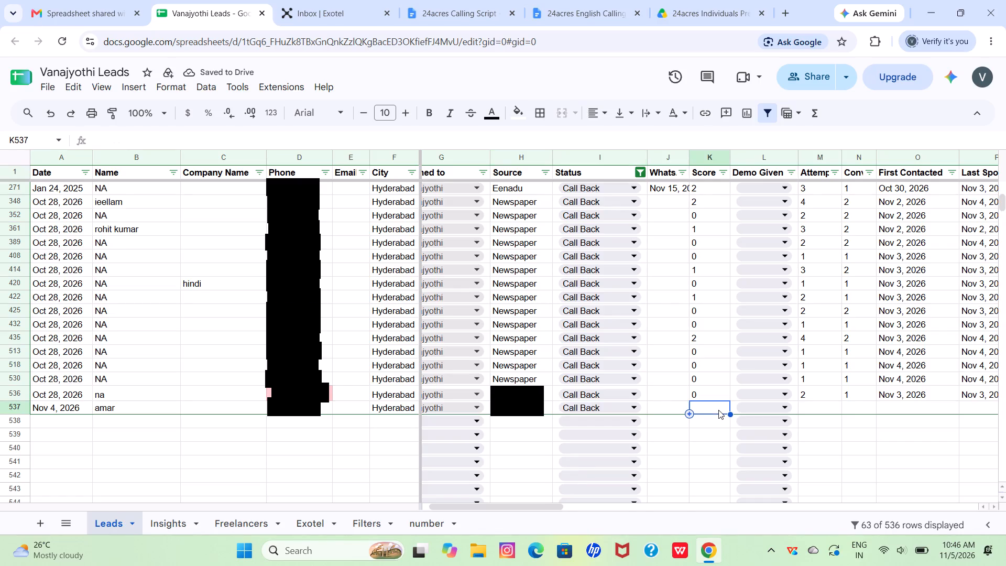
key("0")
left_click(818, 407)
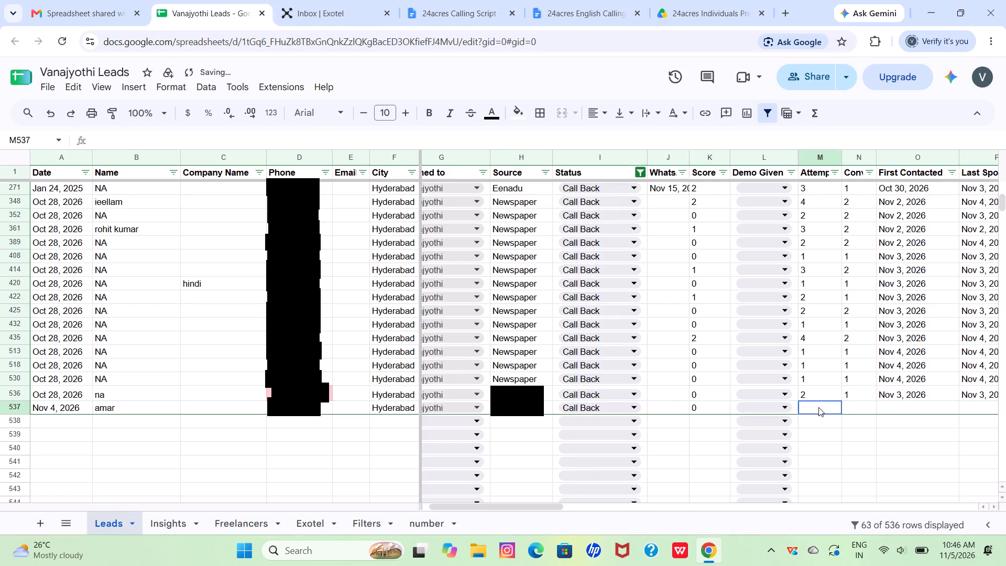
key("1")
left_click(852, 407)
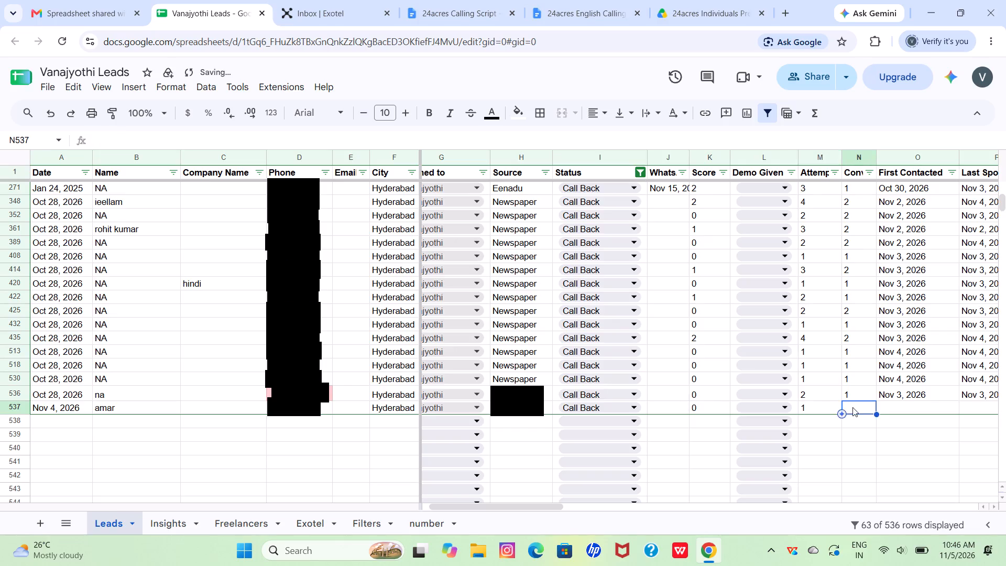
key("1")
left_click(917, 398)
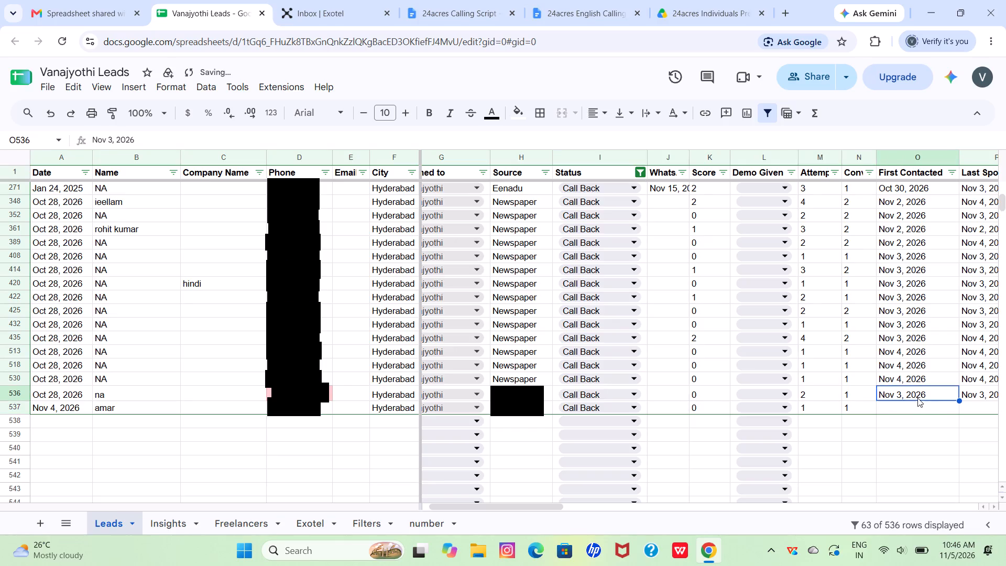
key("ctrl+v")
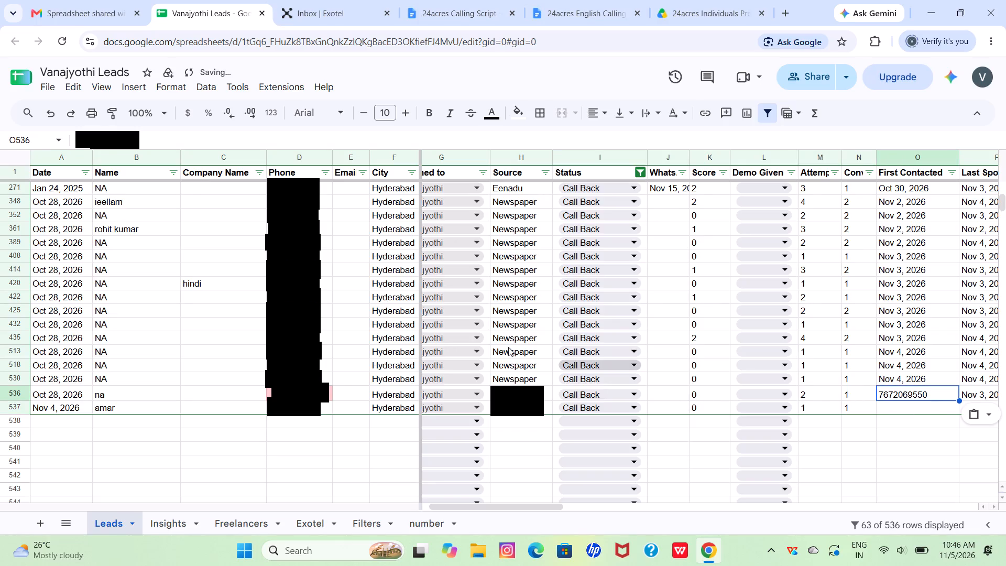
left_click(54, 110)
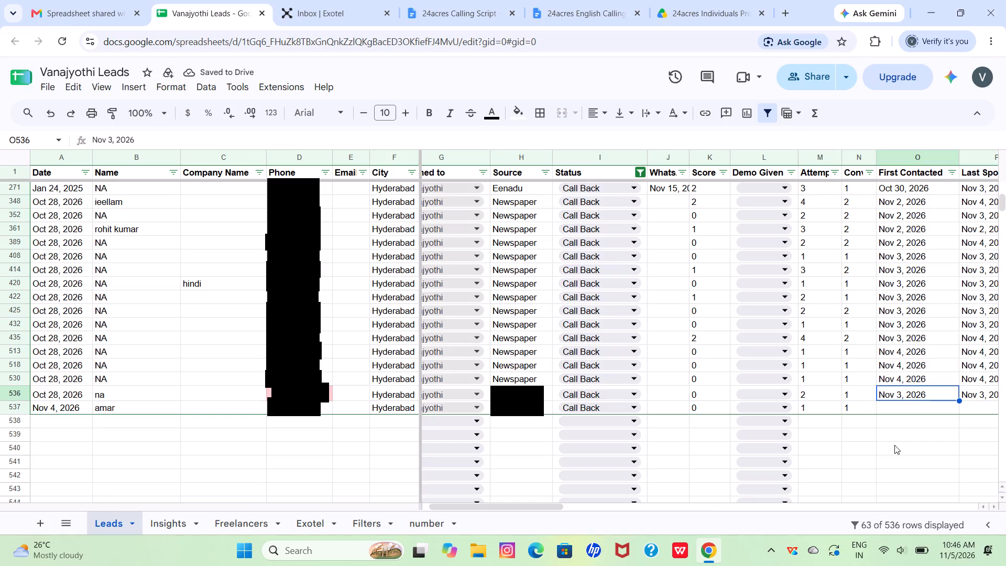
Copy the First Contacted date from row 536 into row 537 and change it to Nov 5, 2026.
key("ctrl+c")
left_click(912, 405)
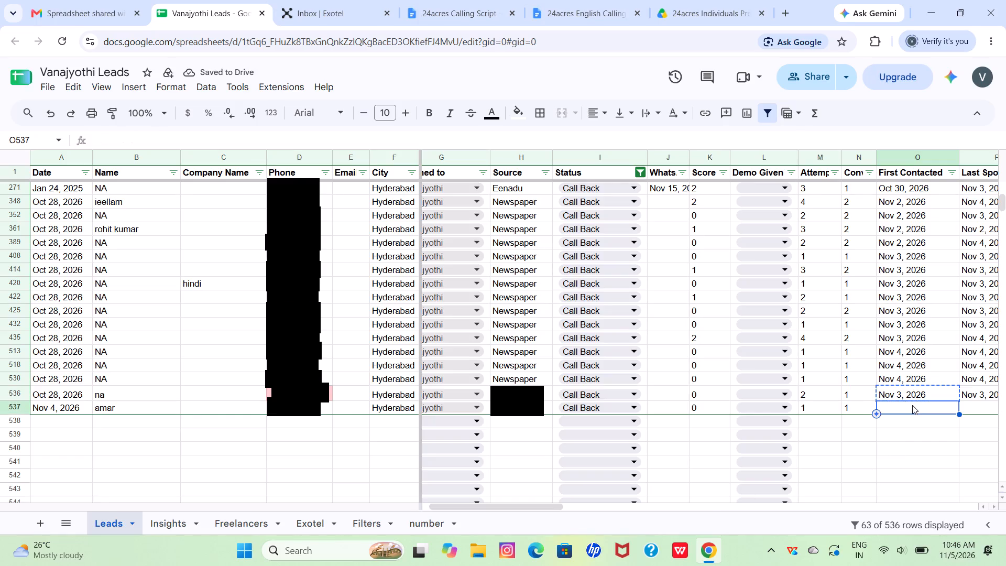
key("ctrl+v")
double_click(912, 405)
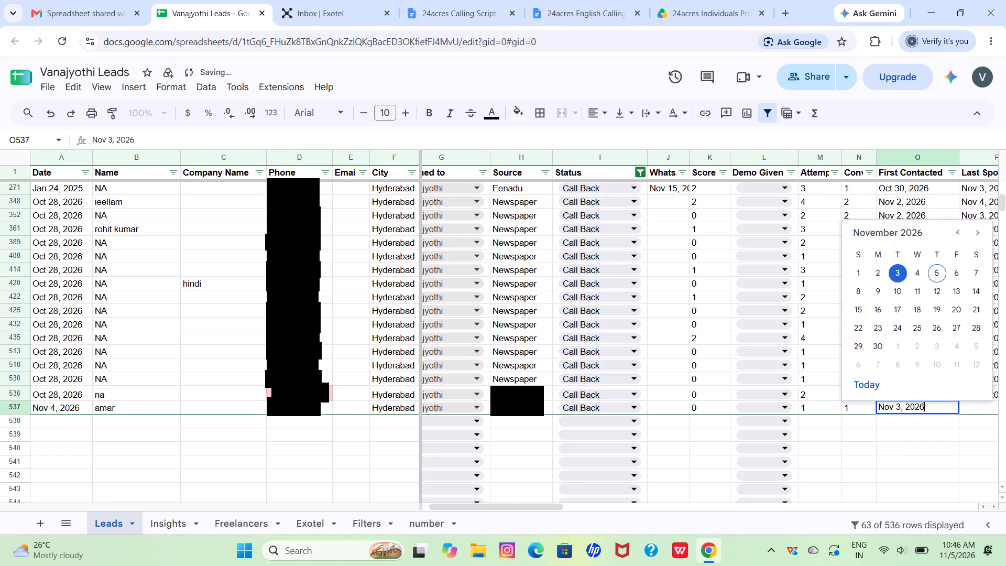
left_click(938, 274)
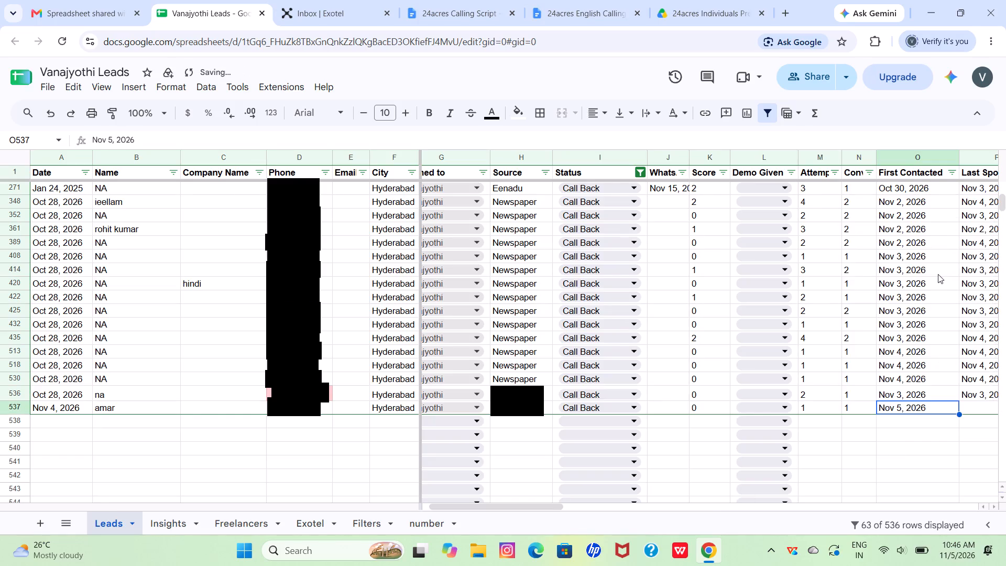
Copy row 537's First Contacted date, Nov 5, 2026, into its Last Spoken and Followup Date cells.
scroll(877, 289, "left", 3)
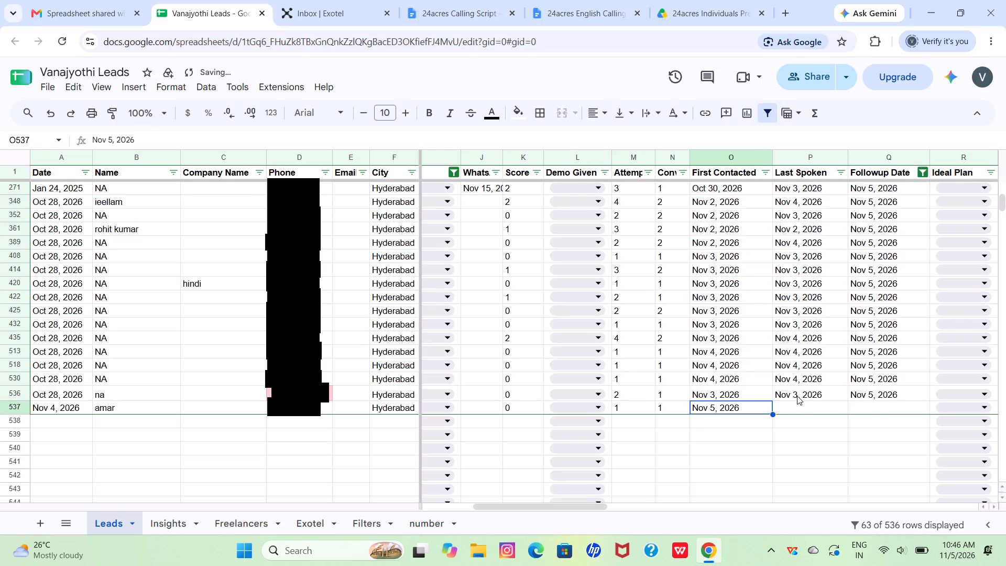
left_click(797, 407)
left_click(737, 410)
key("ctrl+c")
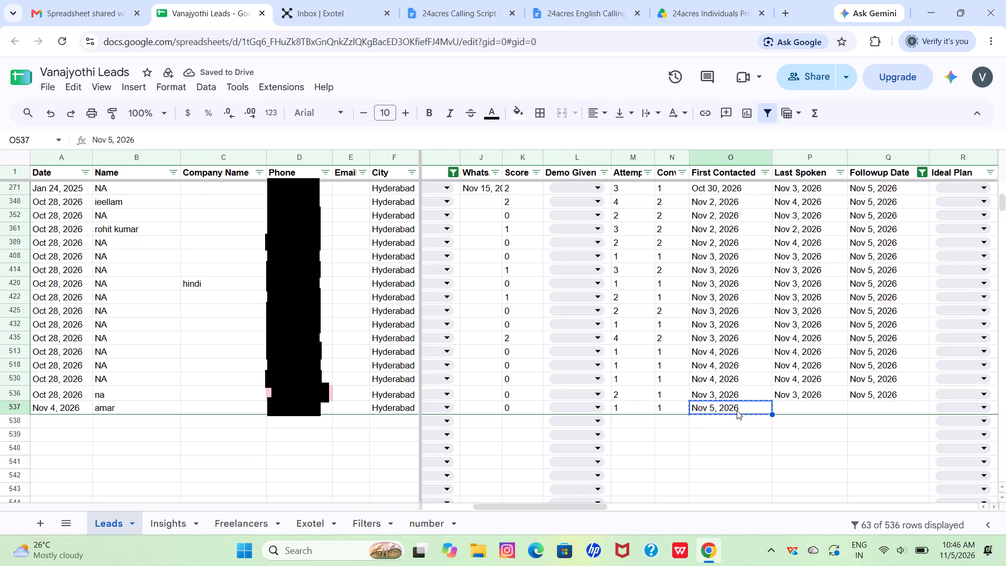
left_click(805, 407)
key("ctrl+v")
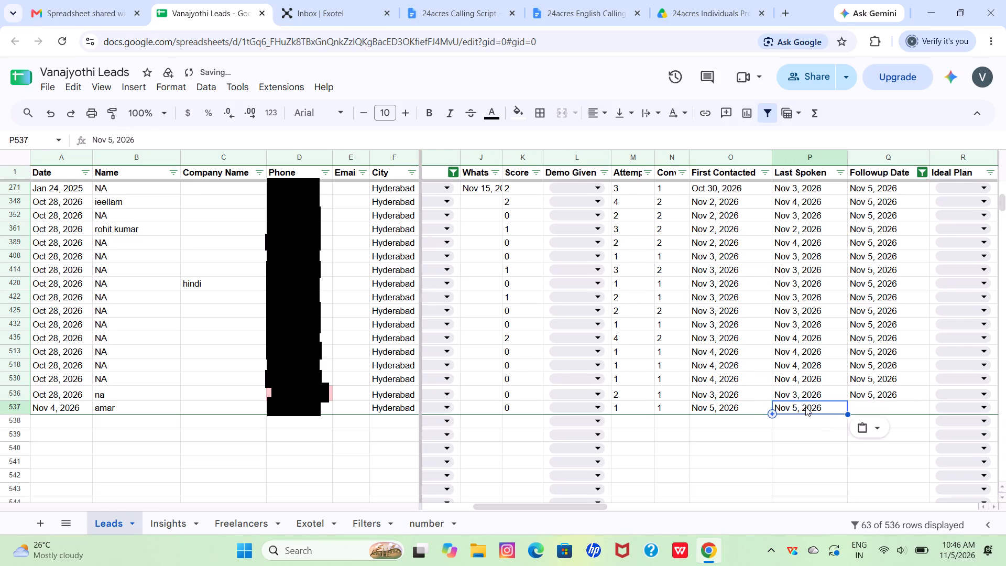
scroll(805, 407, "left", 4)
left_click(687, 405)
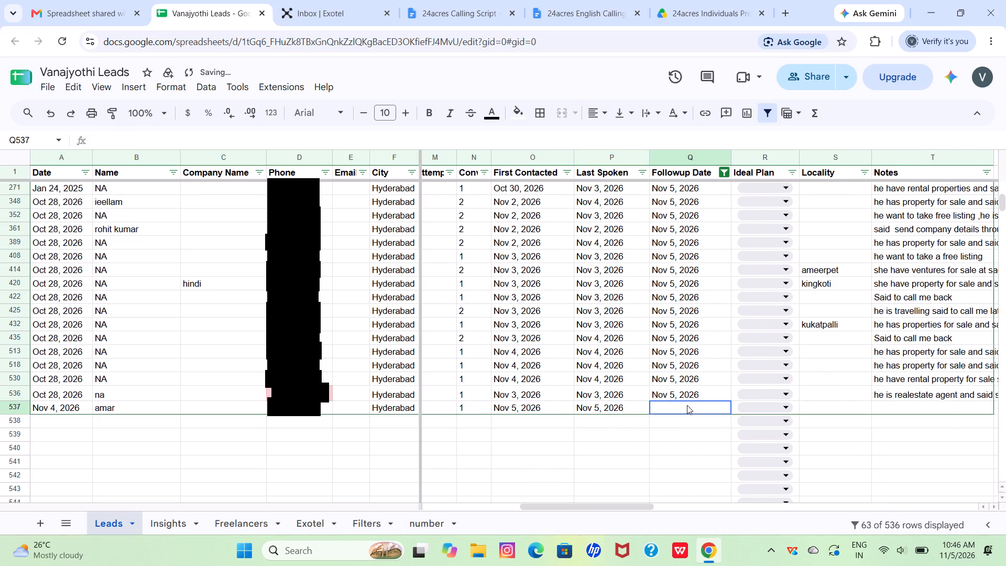
key("ctrl+v")
Enter the note "he is at traffic said to call me after 1 hour" in the Notes cell of row 537.
scroll(687, 405, "left", 3)
left_click(655, 412)
type("he")
key("space")
type("is at traffic said to call ,")
key("BackSpace")
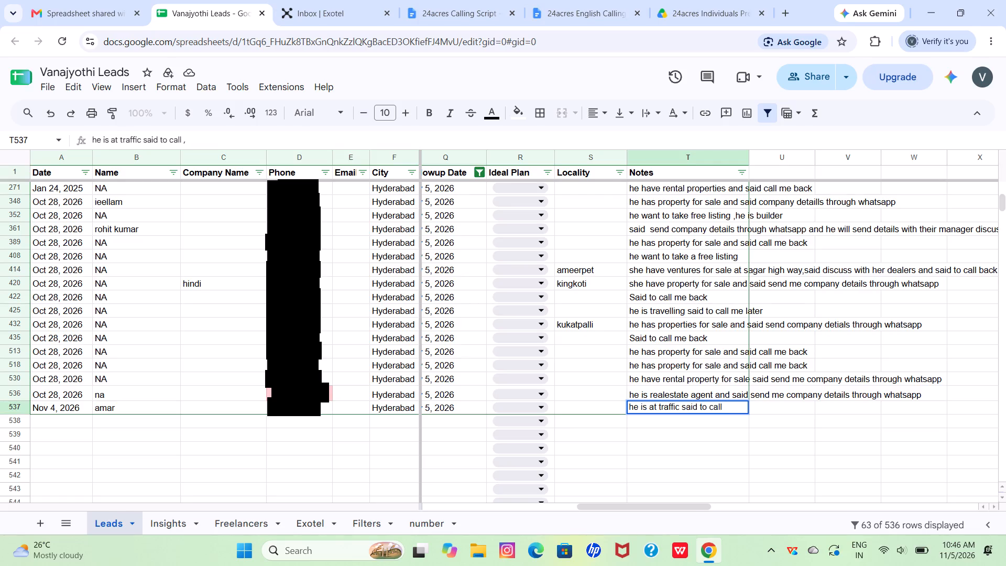
type("me after 1")
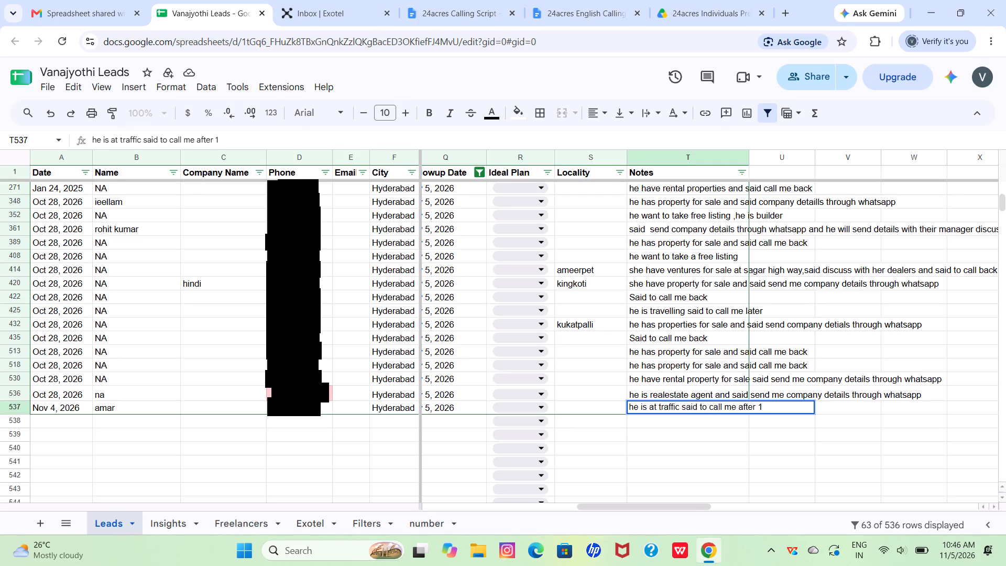
key("space")
type("hour")
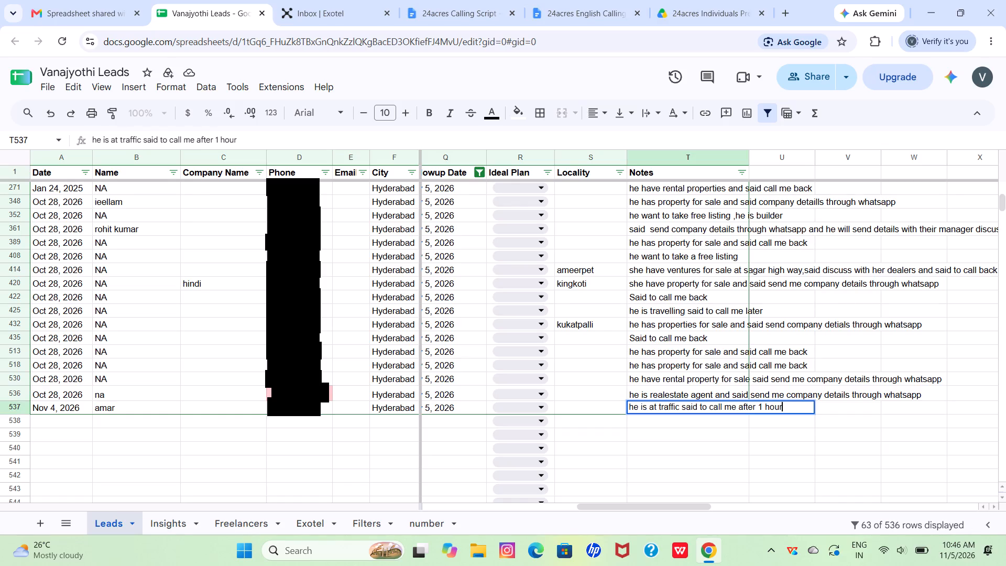
key("Return")
Return to the earlier leads and select the phone number of the lead in row 127.
left_click(588, 320)
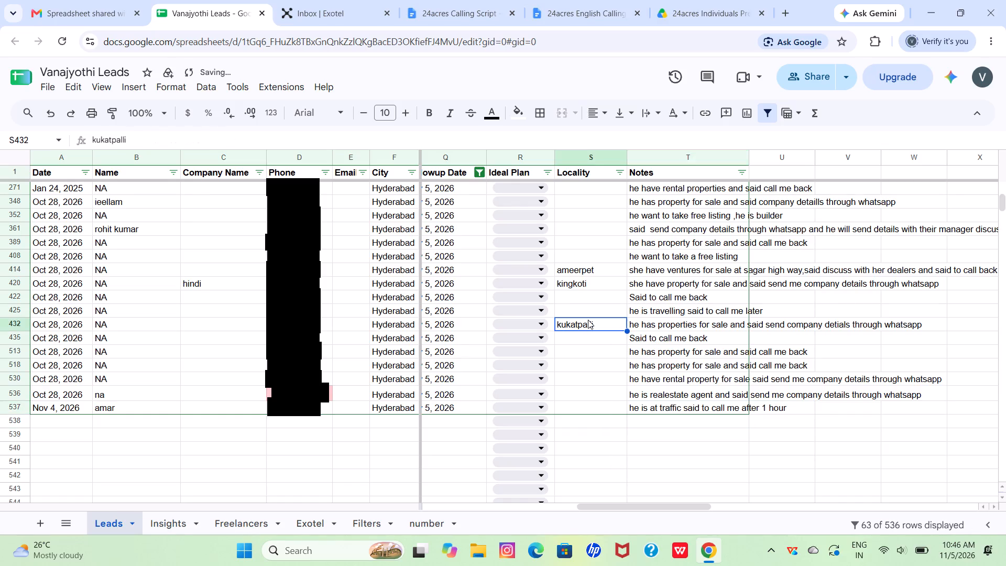
scroll(588, 320, "right", 2)
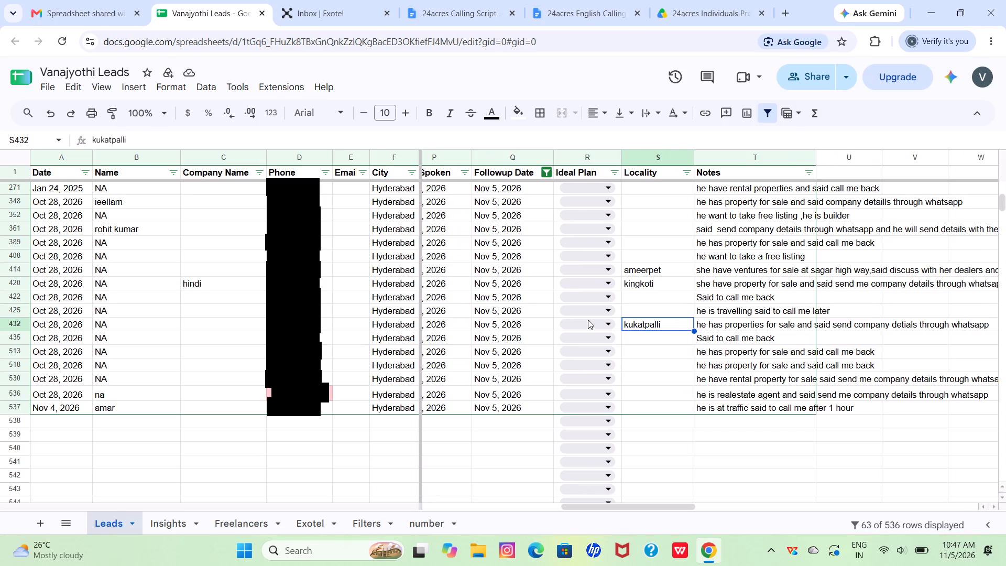
scroll(588, 320, "up", 2)
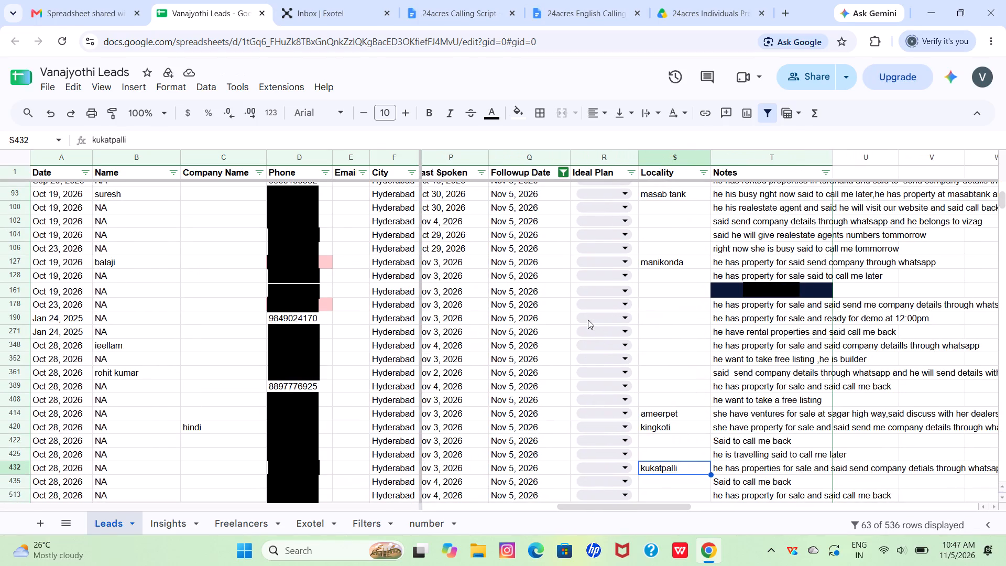
scroll(588, 320, "up", 1)
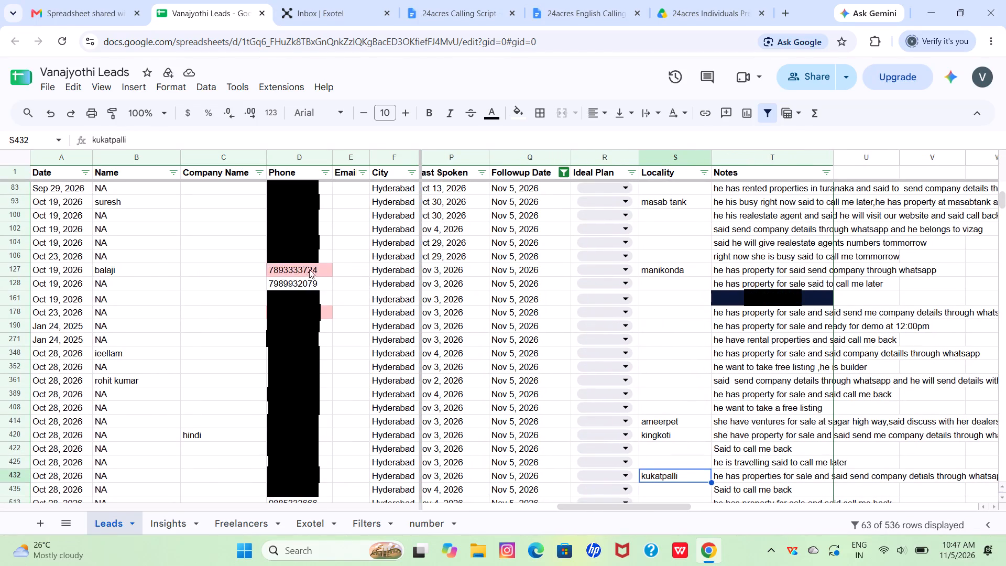
left_click(305, 269)
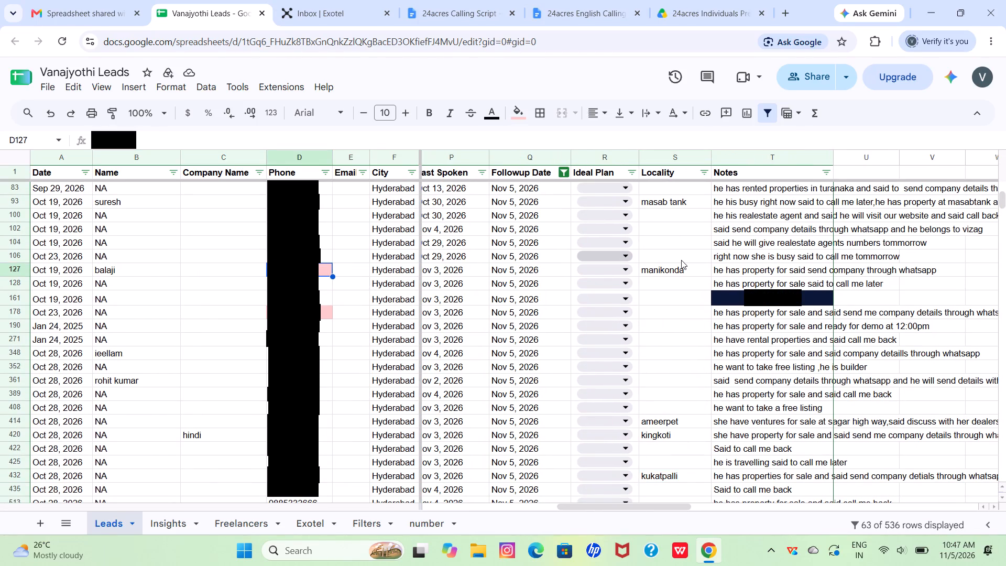
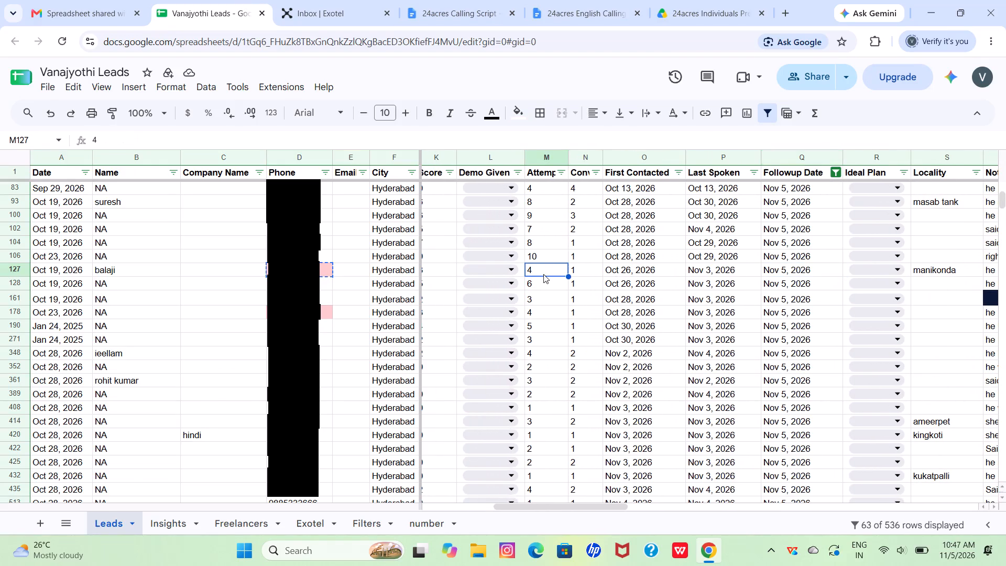
Set the Attempts count of the lead in row 127 to 5.
key("5")
left_click(578, 275)
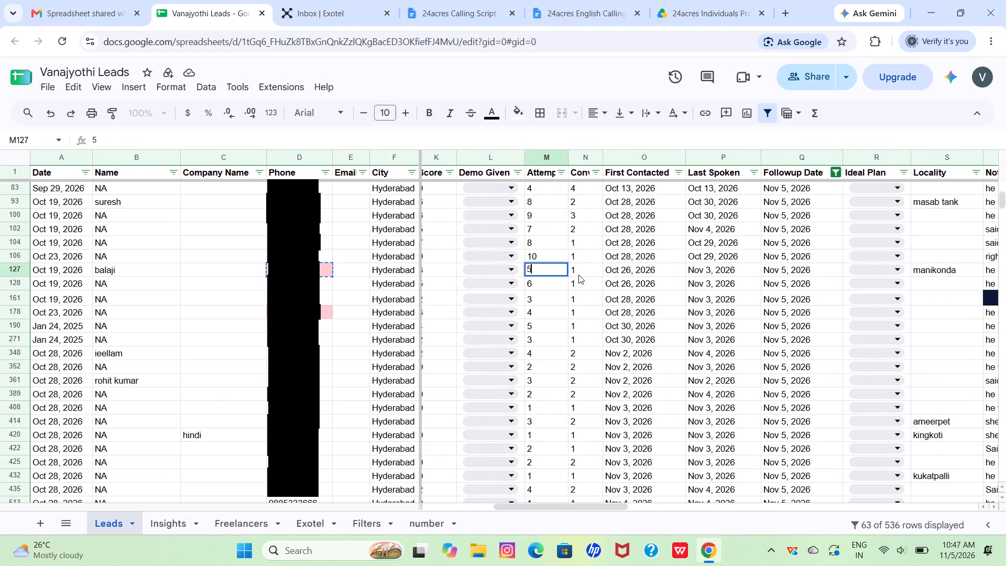
Look through the filtered leads, examining their contact dates, Followup Dates and notes from row 537 up towards the earliest rows.
scroll(578, 346, "down", 3)
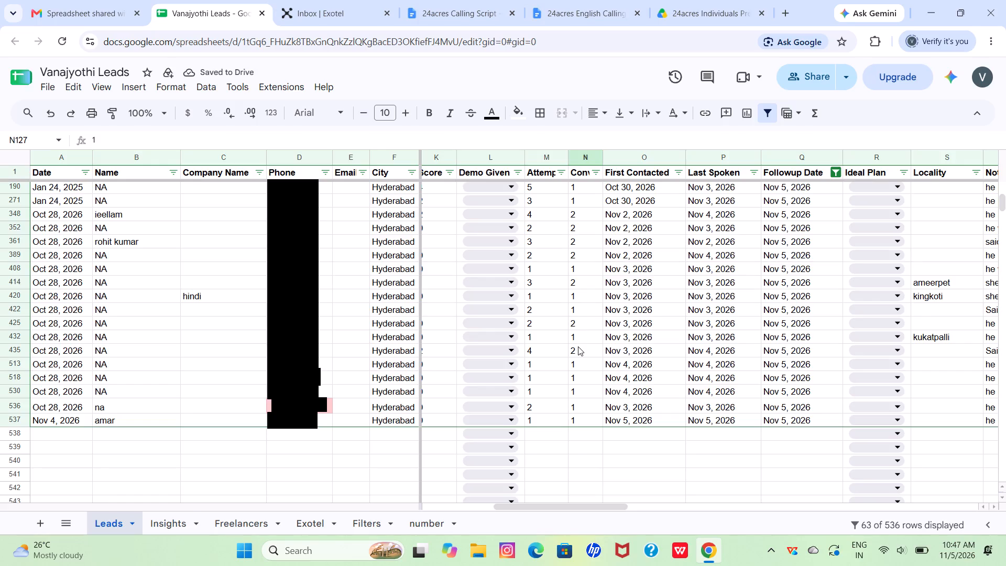
scroll(578, 346, "up", 1)
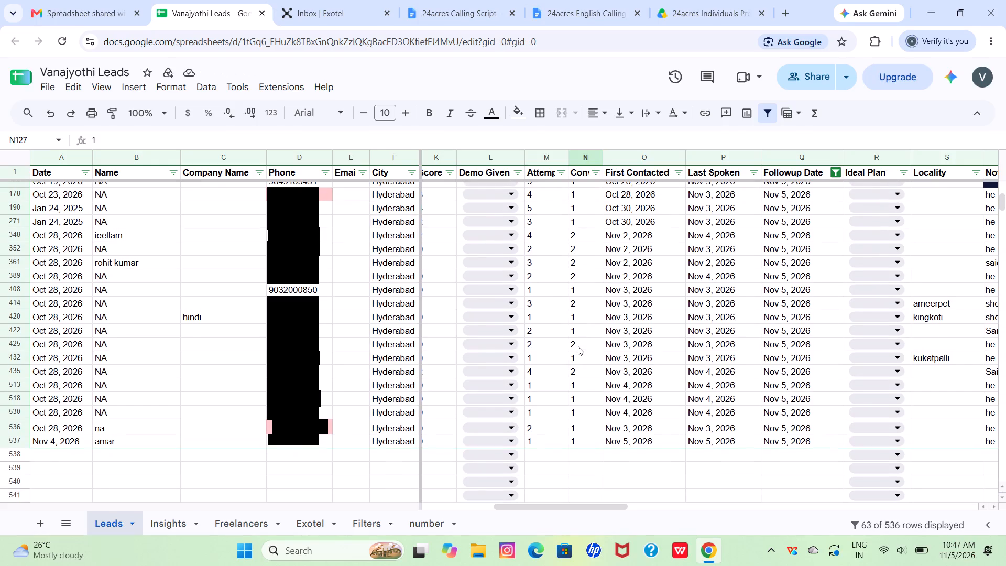
scroll(578, 346, "up", 1)
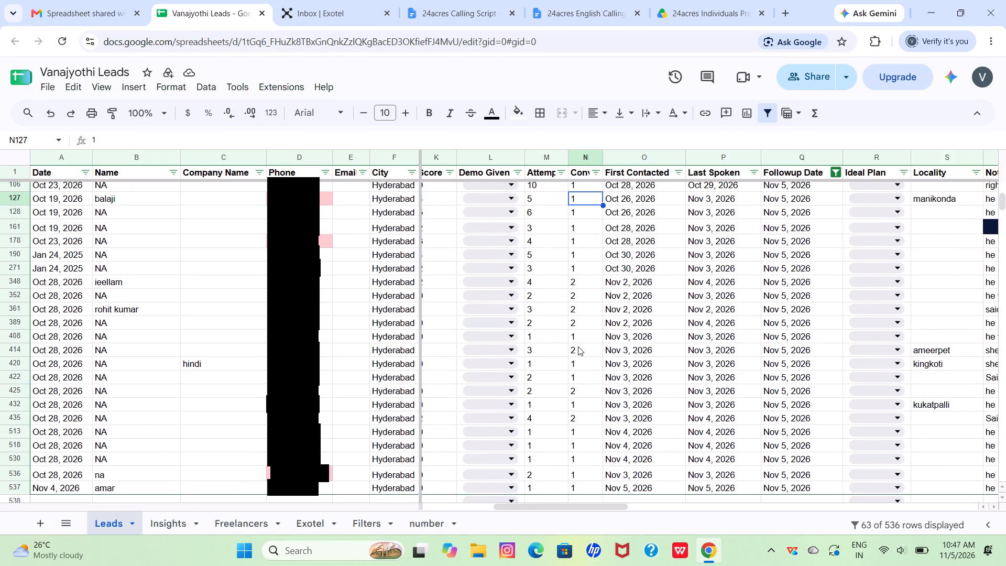
scroll(578, 346, "left", 1)
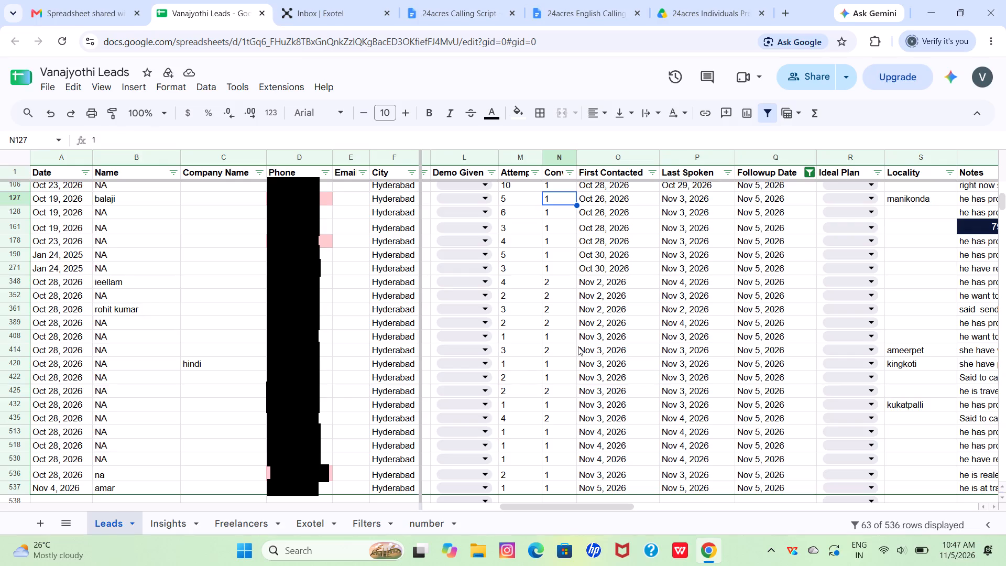
left_click(629, 204)
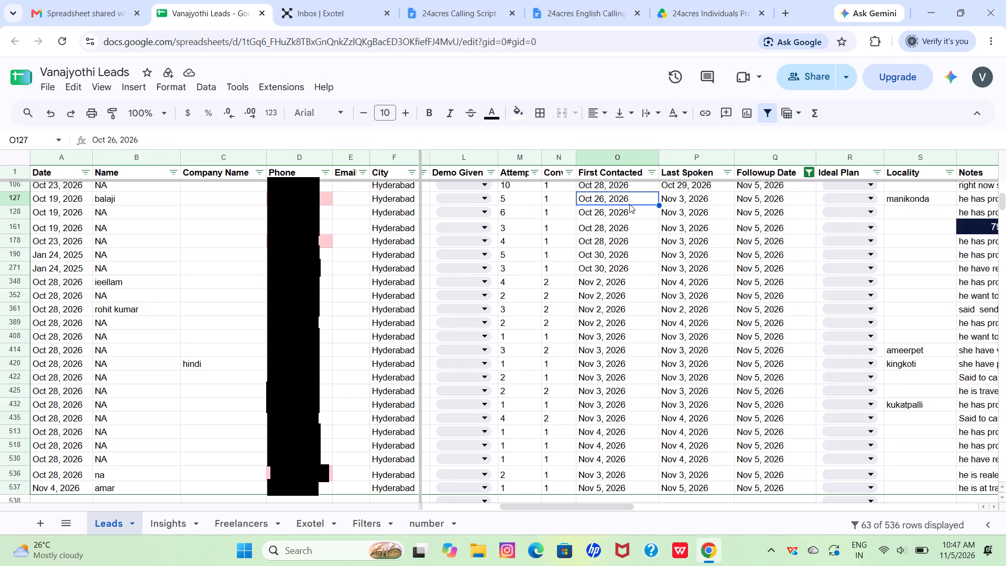
scroll(660, 362, "left", 2)
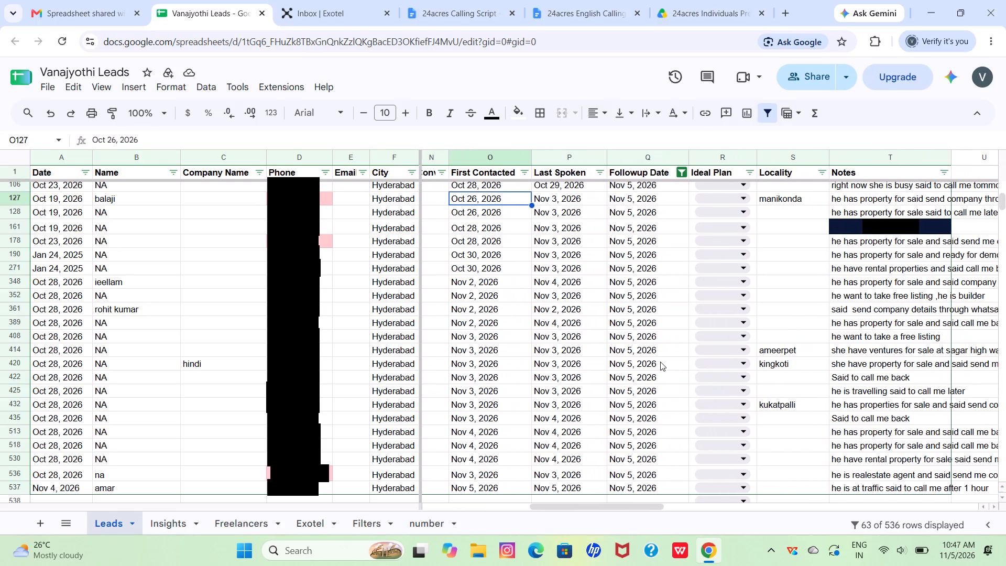
left_click(618, 346)
scroll(618, 346, "up", 4)
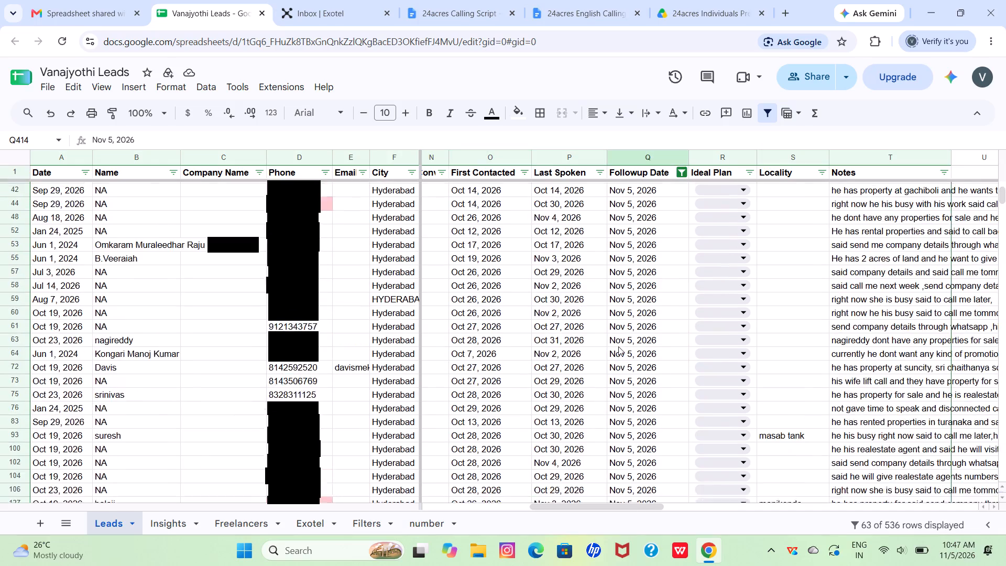
scroll(618, 346, "up", 5)
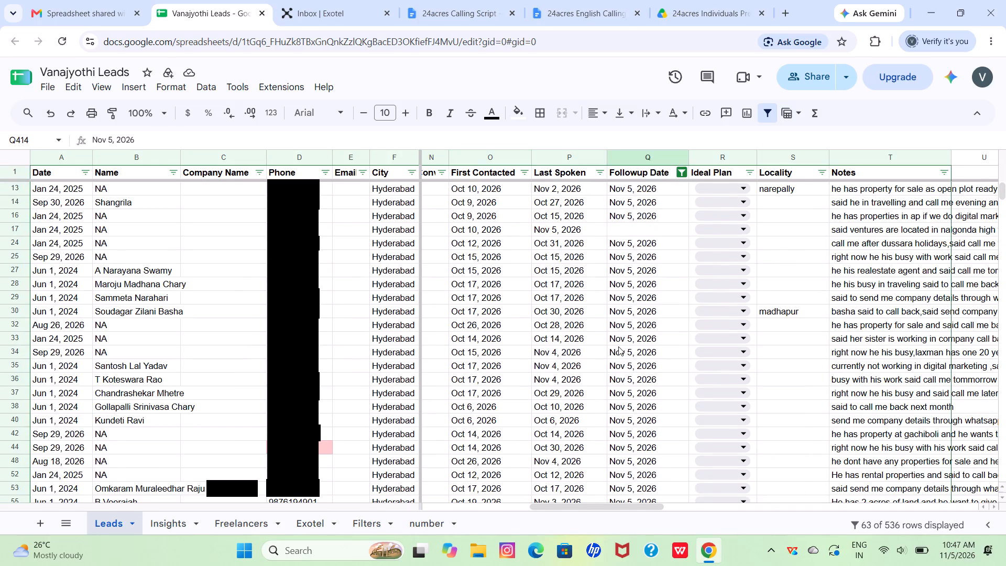
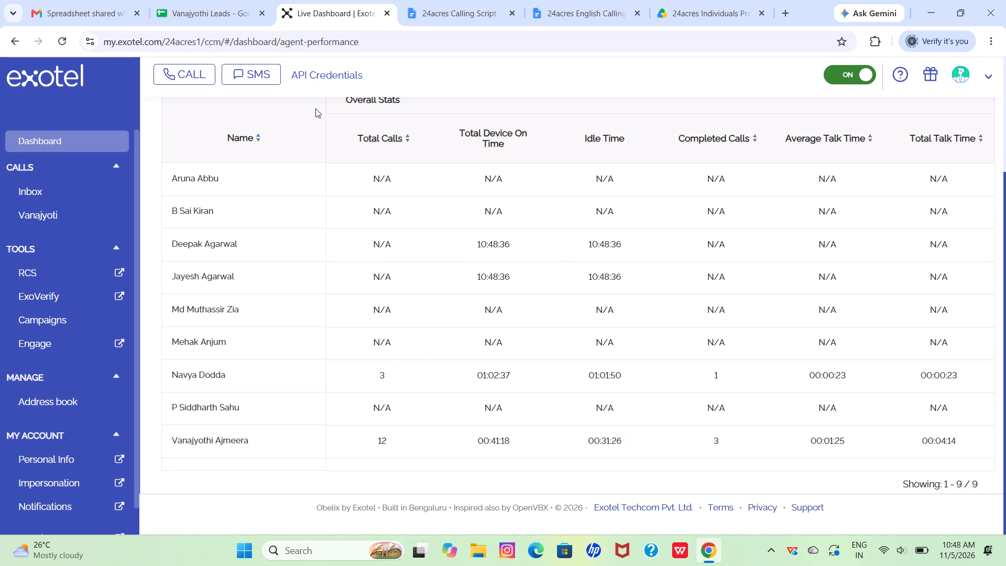
Switch back to the Vanajyothi Leads sheet and set the Attempts count of the lead in row 28 to 12.
left_click(238, 3)
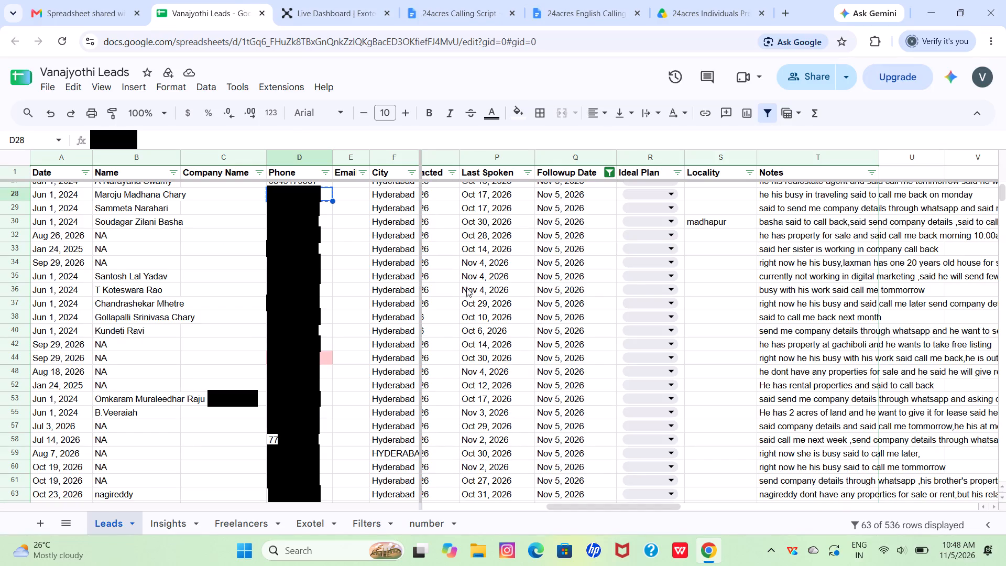
scroll(496, 280, "right", 2)
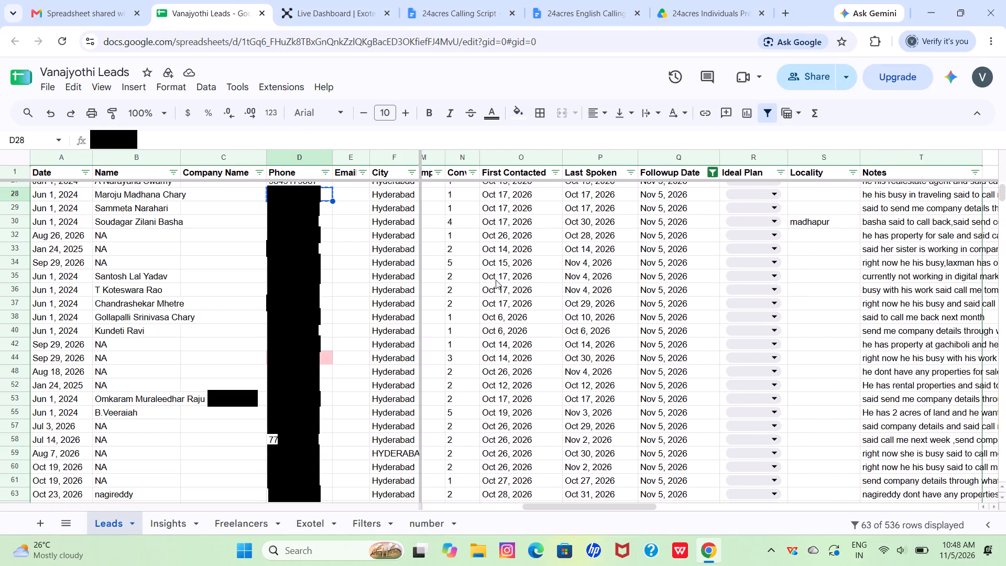
scroll(496, 280, "right", 2)
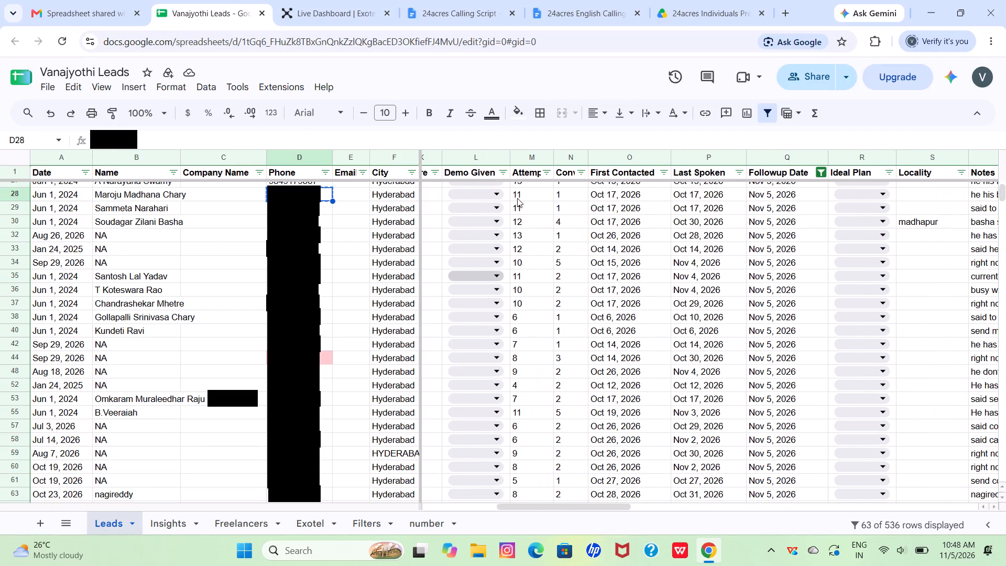
left_click(524, 195)
type("12")
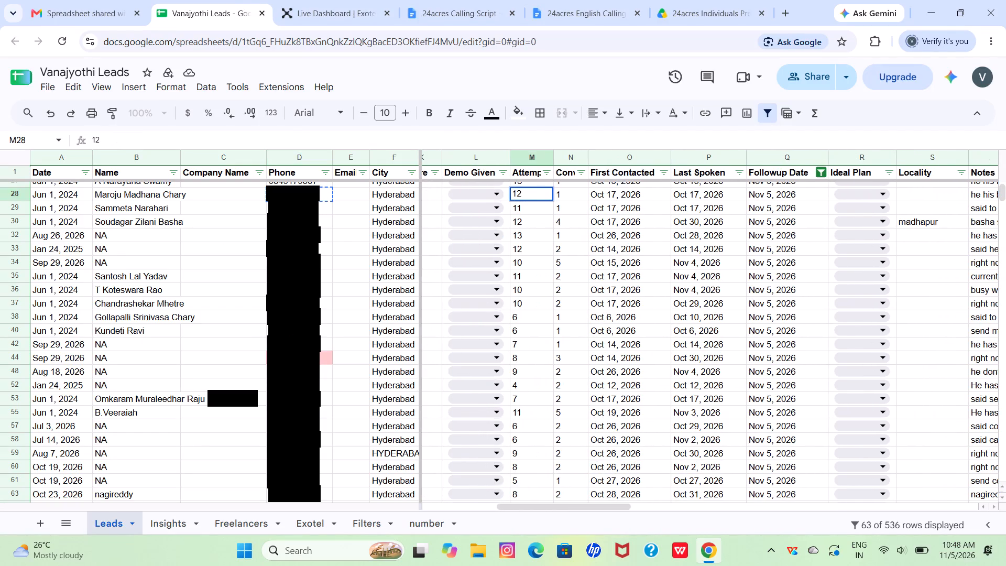
left_click(525, 208)
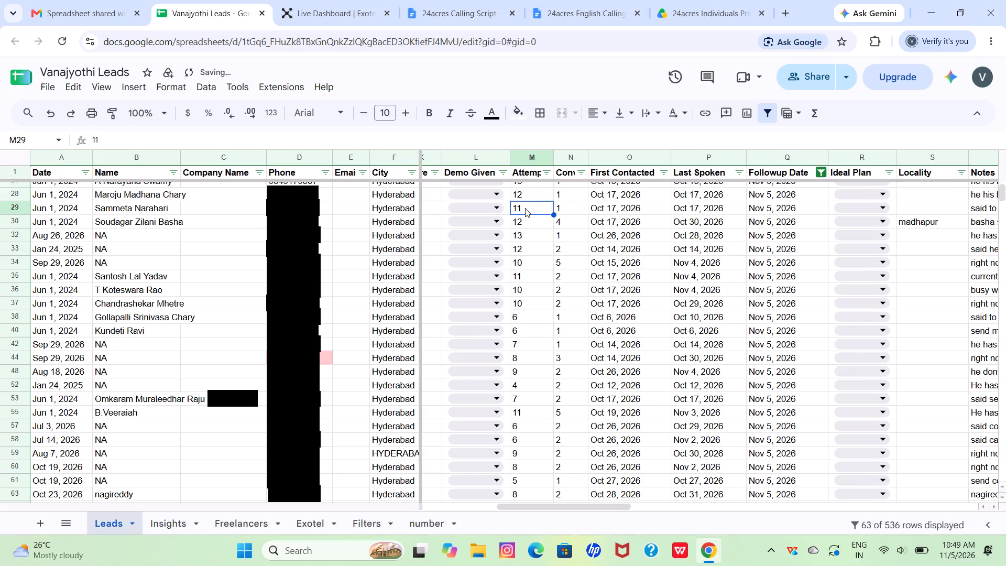
Check the notes of the lead in row 29, copy that lead's phone number, and switch to the Exotel dashboard.
scroll(525, 208, "left", 5)
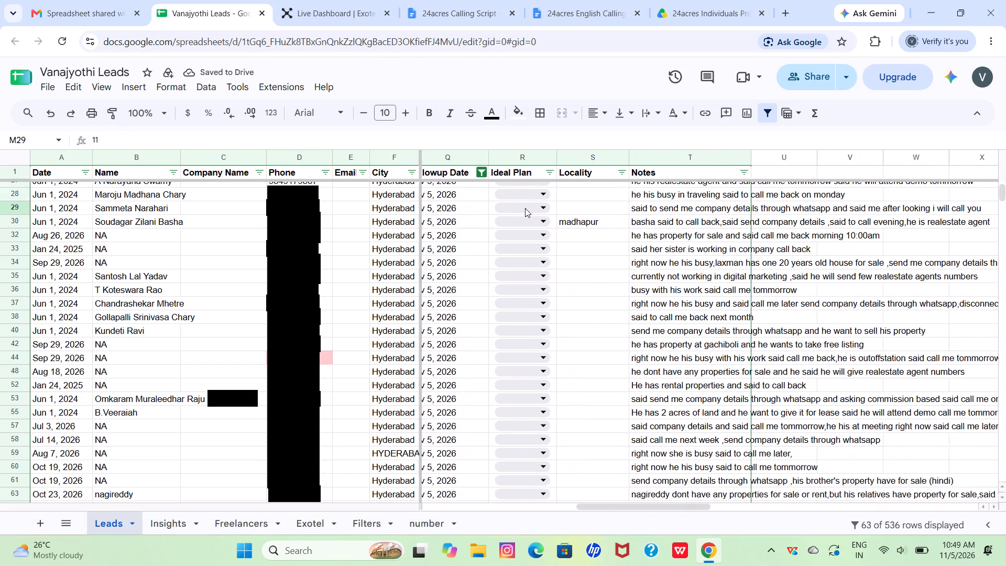
scroll(525, 208, "right", 1)
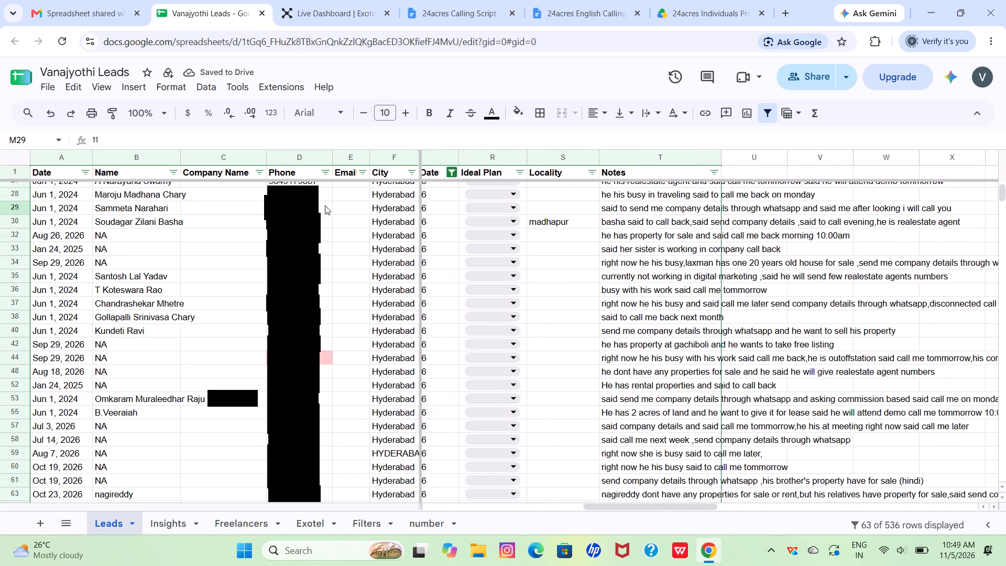
left_click(320, 208)
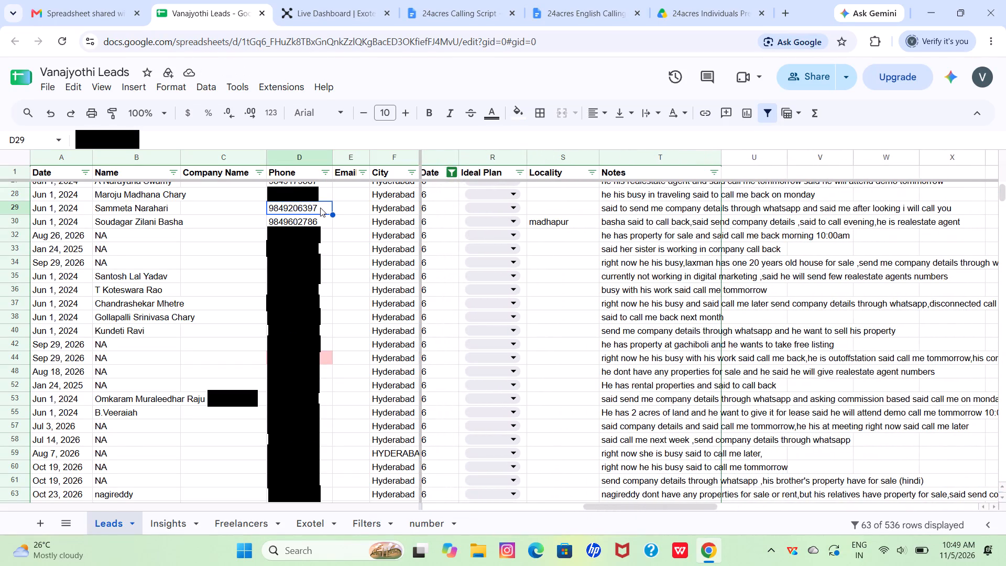
key("ctrl+c")
left_click(270, 0)
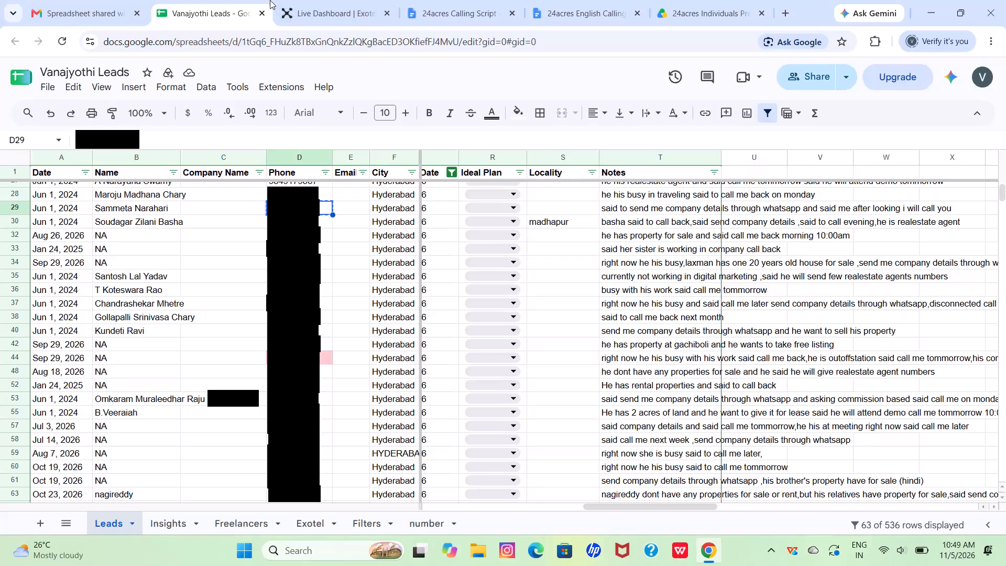
left_click(321, 0)
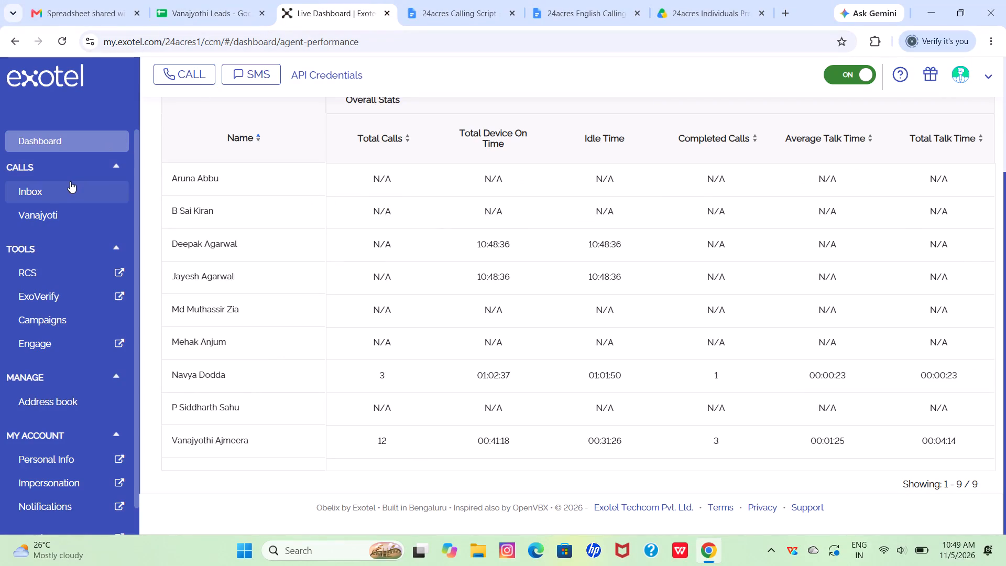
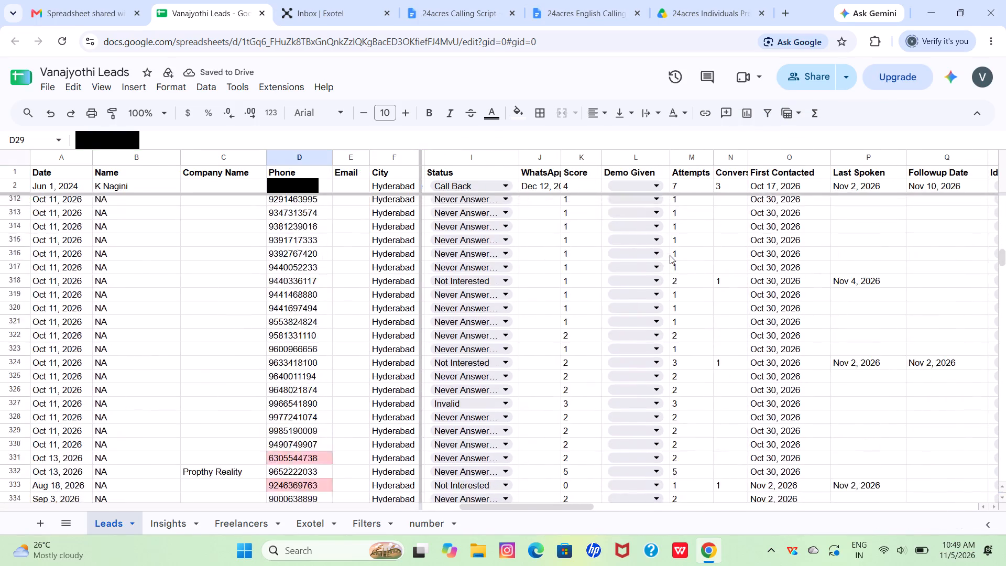
Create a filter on the Leads sheet and limit the Status column to Call Back.
scroll(670, 255, "down", 9)
scroll(670, 255, "up", 6)
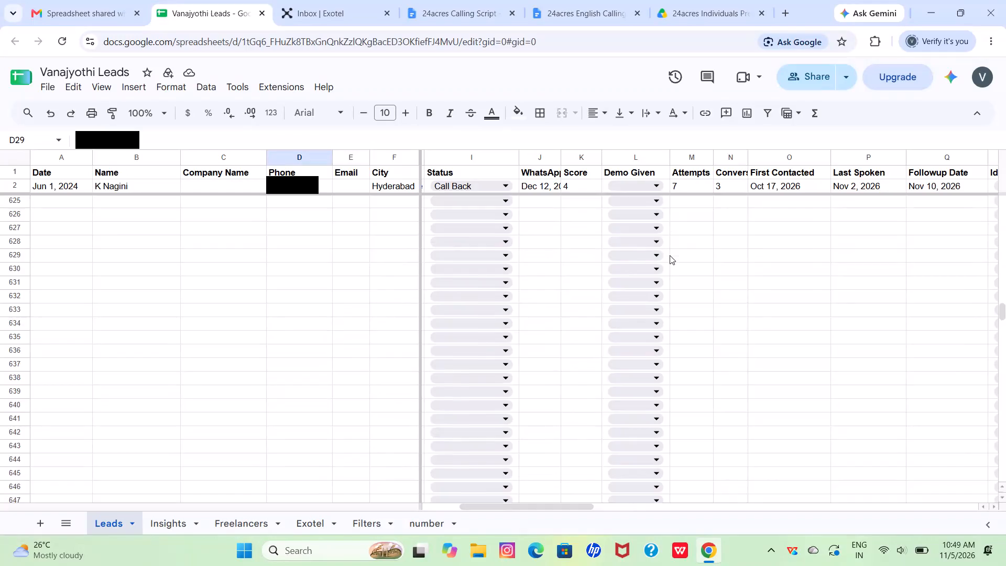
scroll(670, 255, "up", 4)
scroll(670, 255, "down", 3)
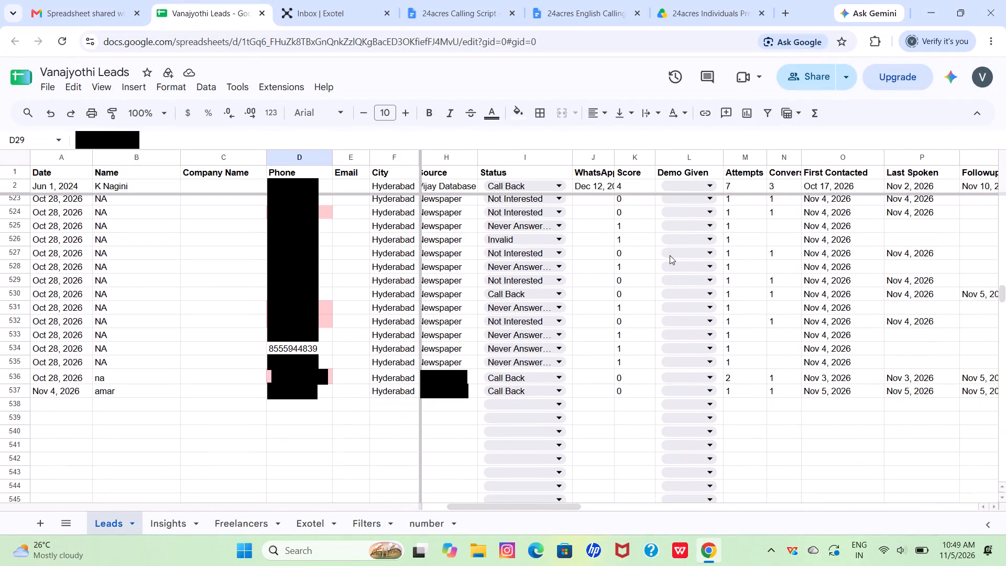
scroll(670, 255, "up", 6)
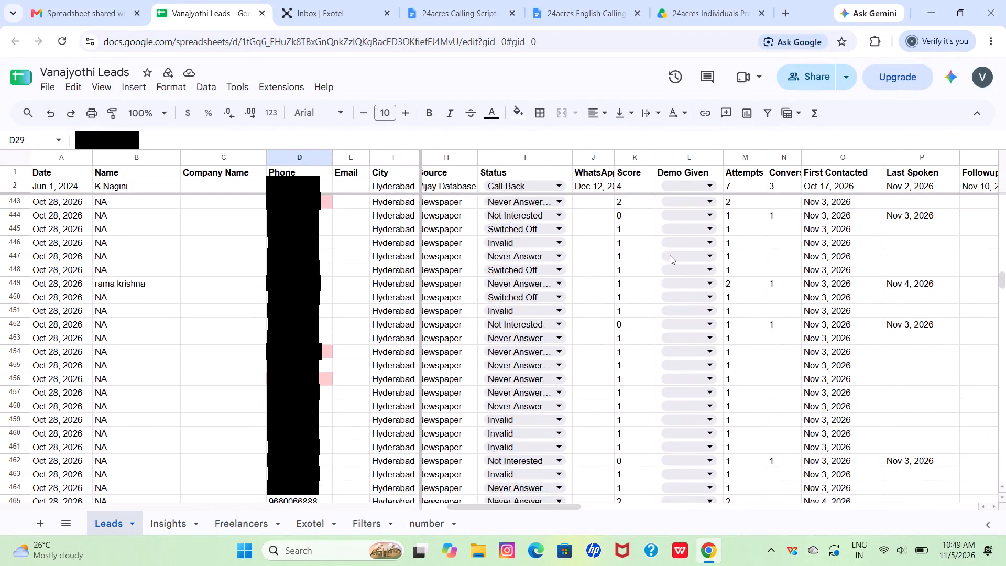
scroll(670, 255, "up", 13)
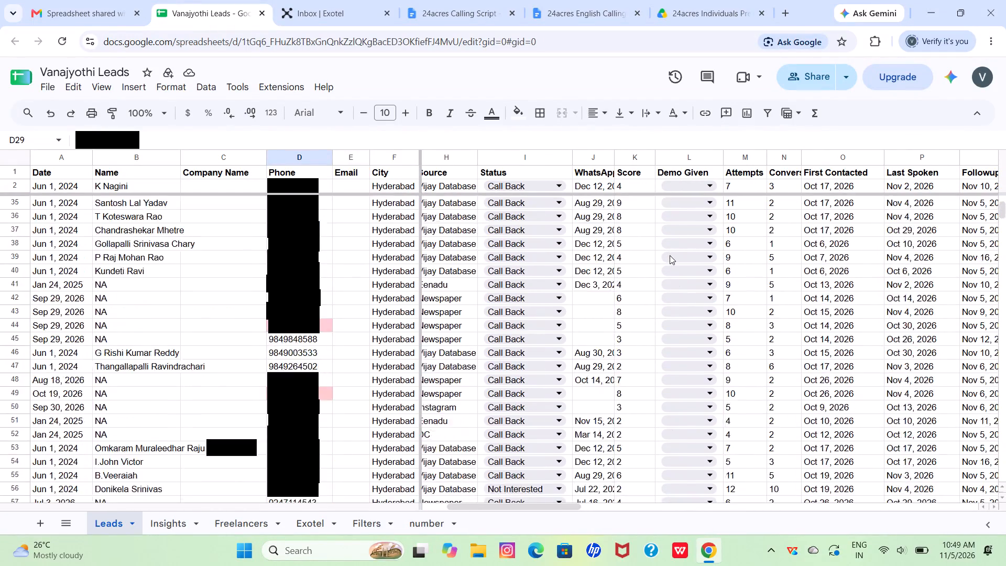
scroll(670, 255, "up", 9)
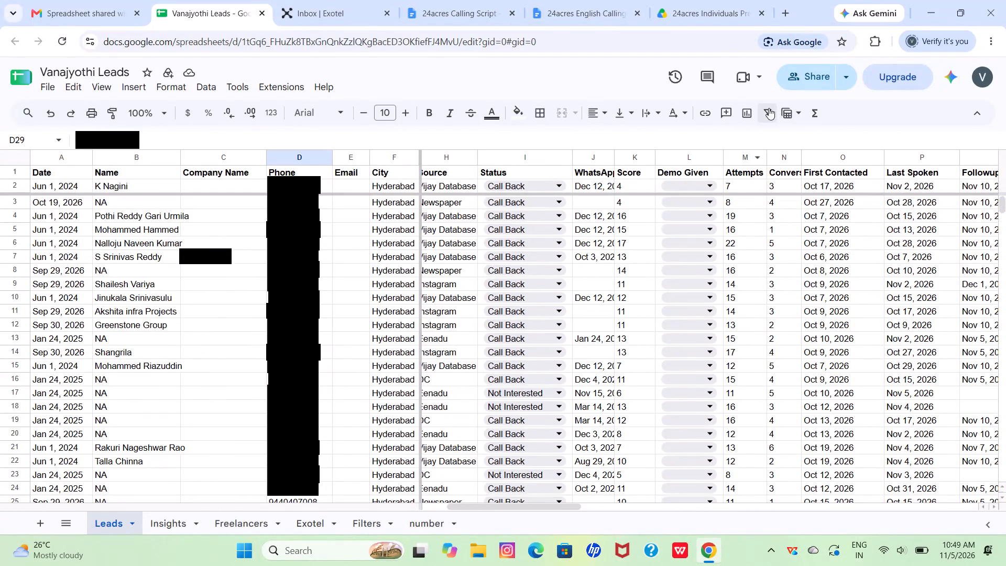
left_click(769, 108)
left_click(562, 176)
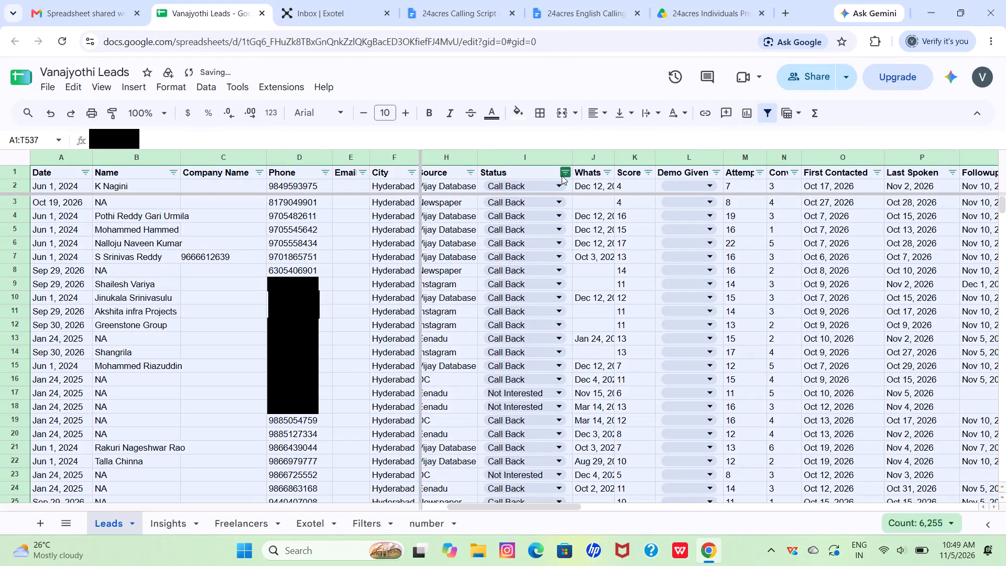
left_click(437, 336)
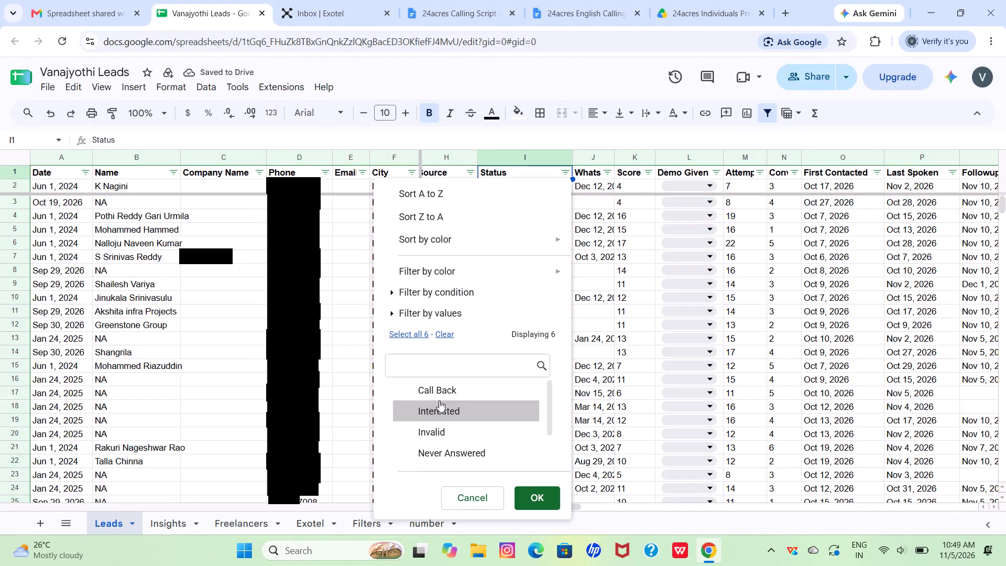
left_click(441, 390)
left_click(542, 491)
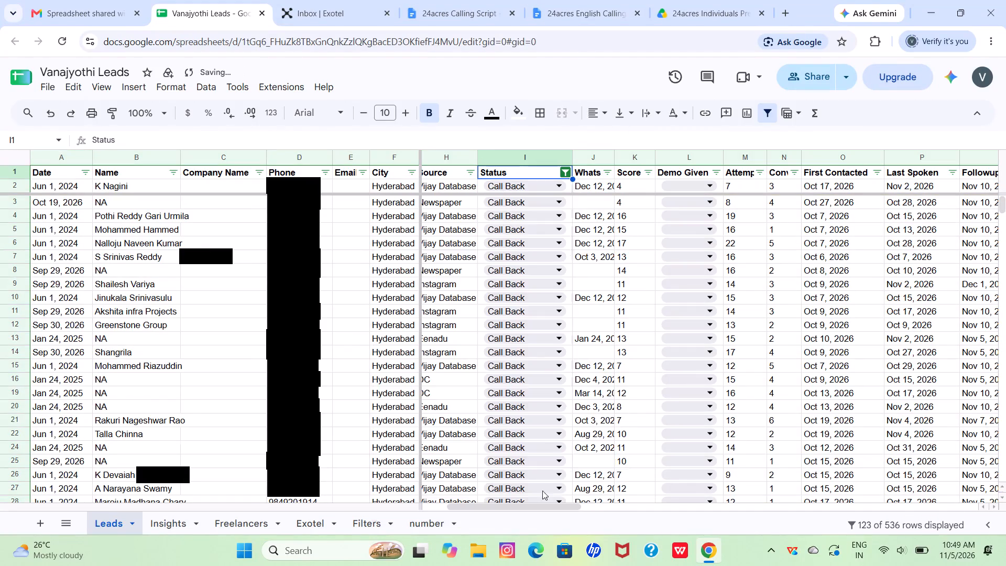
Filter the Followup Date column to show only Nov 5, 2026.
scroll(714, 334, "left", 4)
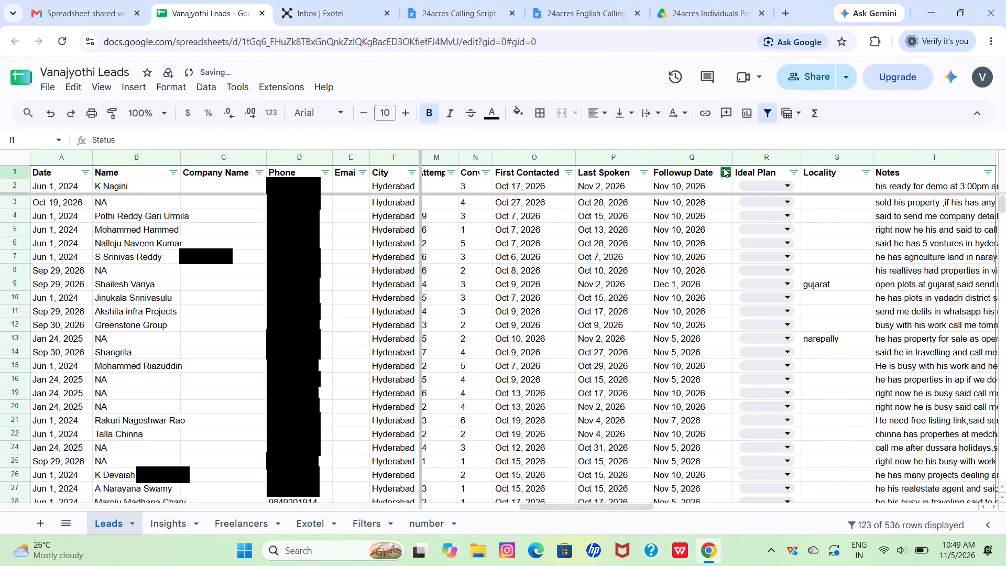
left_click(724, 168)
left_click(600, 330)
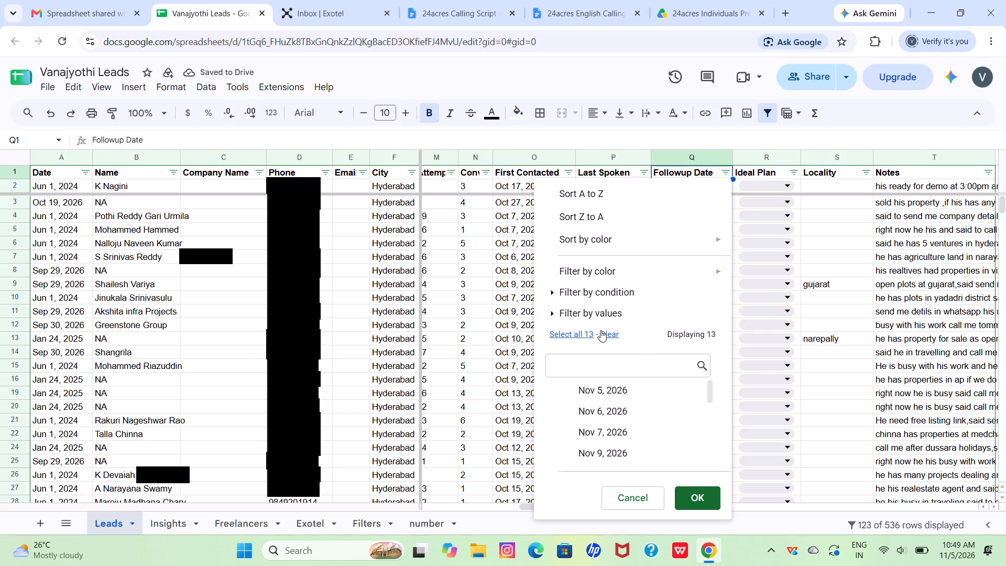
left_click(617, 395)
left_click(693, 496)
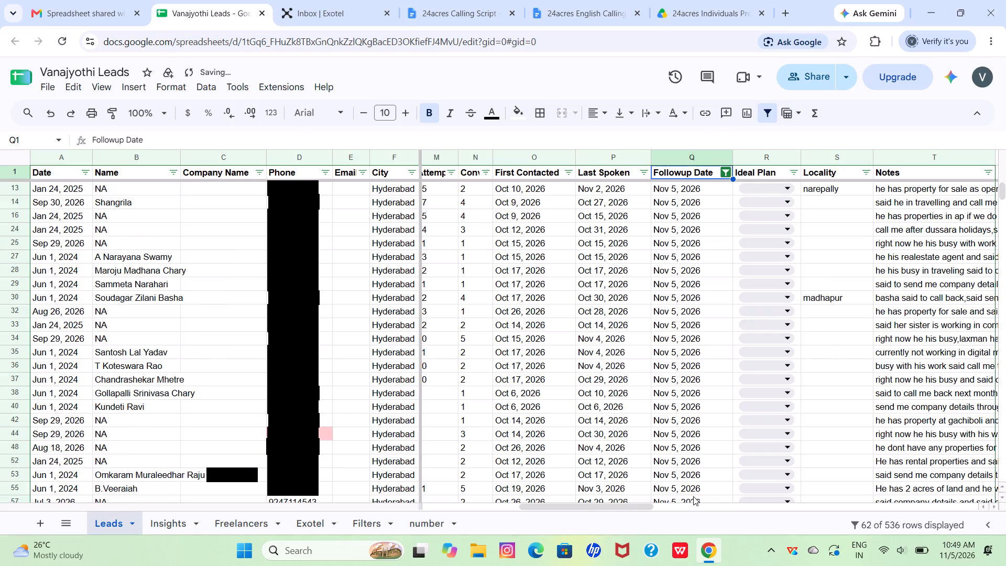
Find the leads in rows 29 and 30, select the row 30 phone number, and check the attempts and contact dates.
scroll(577, 380, "down", 1)
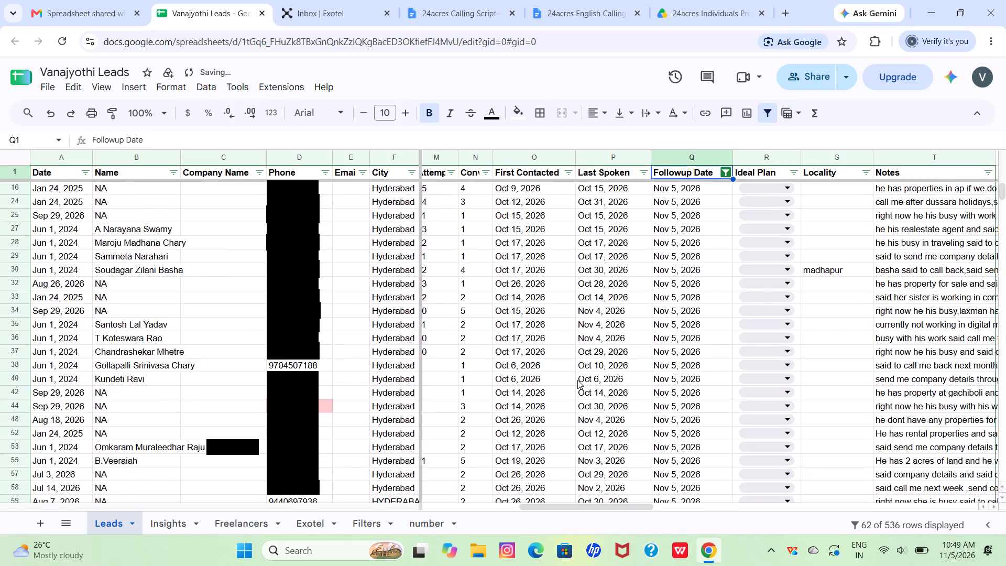
left_click(301, 257)
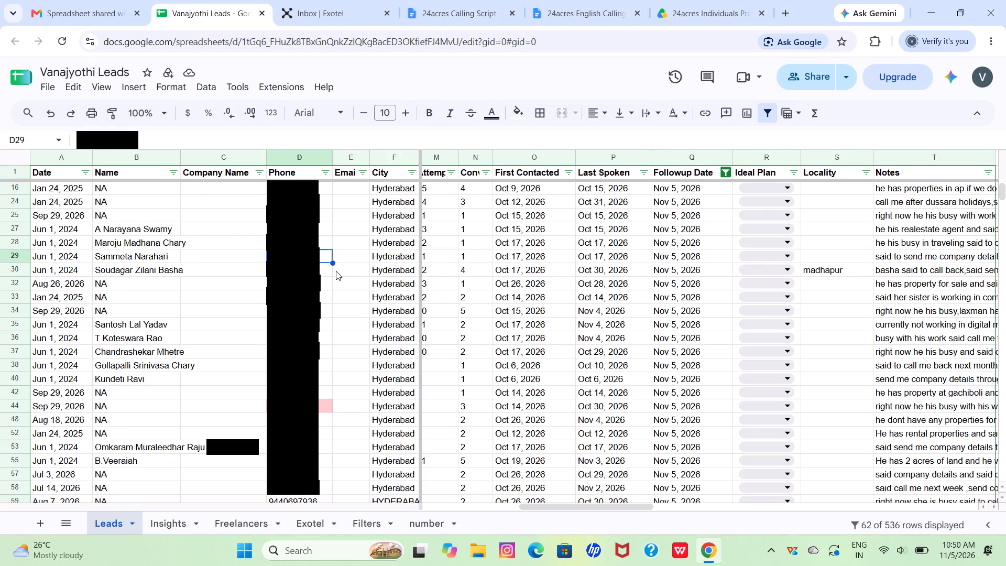
left_click(311, 270)
scroll(311, 270, "down", 1)
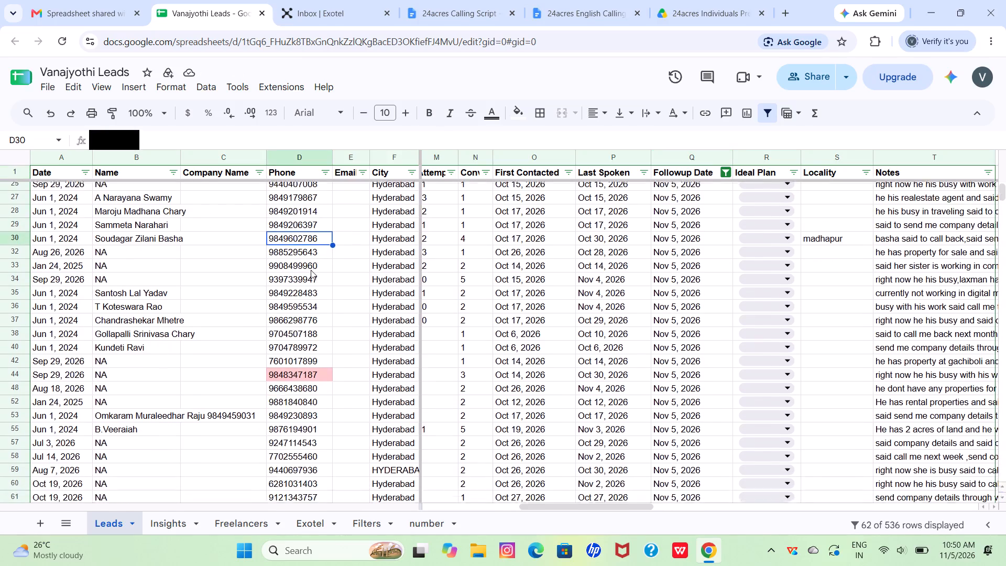
scroll(311, 270, "down", 1)
scroll(311, 270, "right", 1)
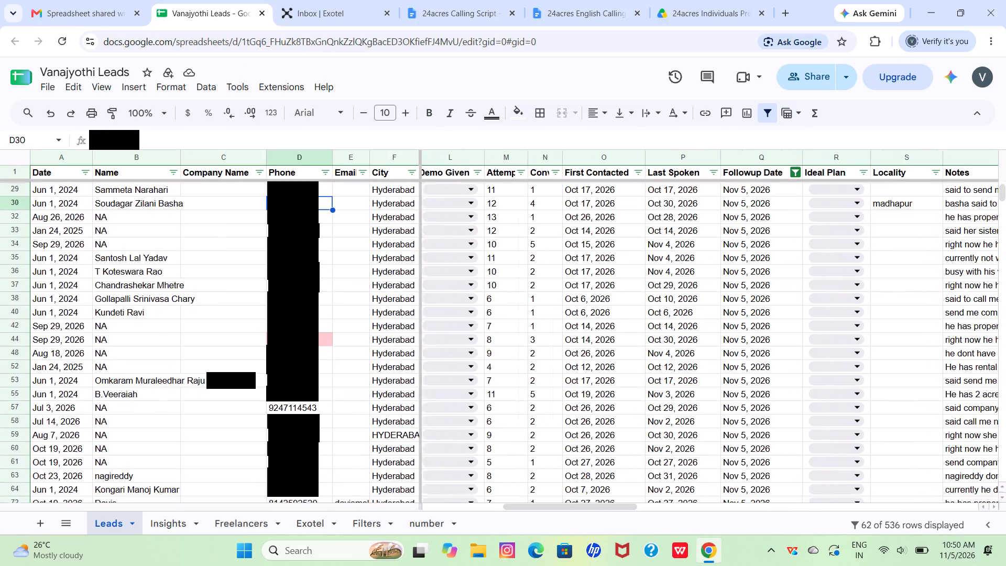
scroll(311, 270, "right", 1)
scroll(311, 270, "up", 1)
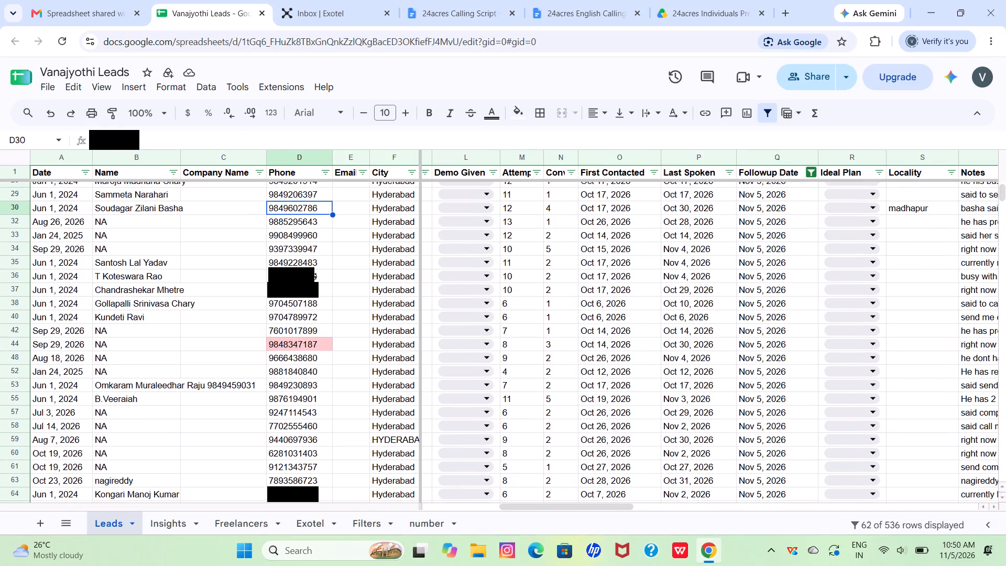
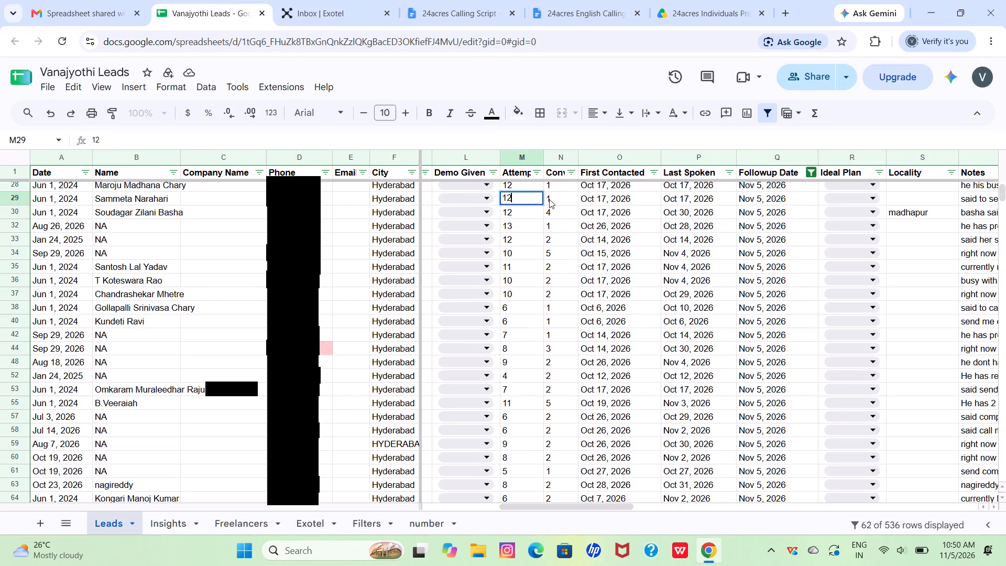
Finish the attempts entry for the lead in row 29 with the value 12.
left_click(550, 199)
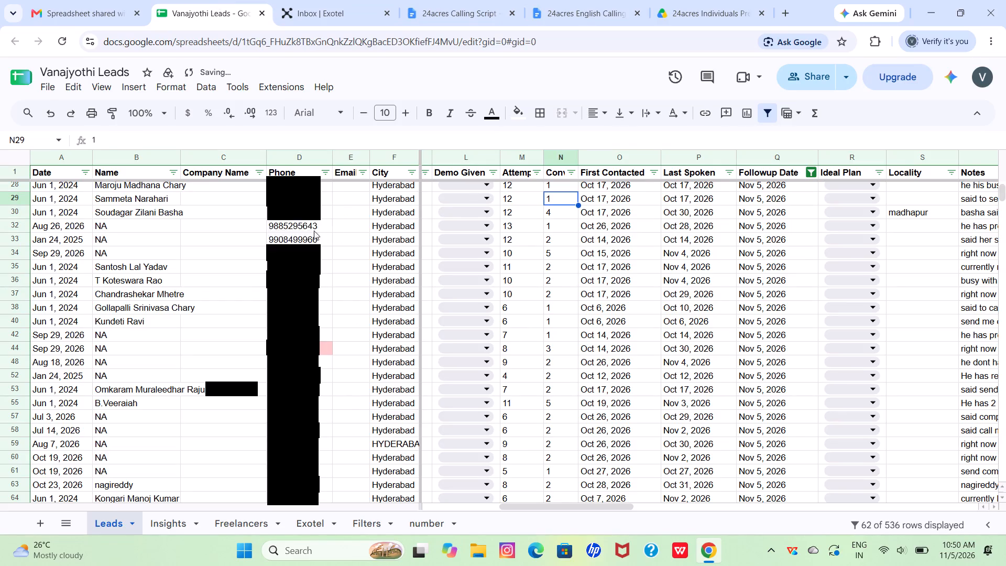
Review the notes for the lead in row 32 and copy that lead's phone number.
left_click(310, 229)
scroll(310, 229, "left", 1)
scroll(310, 229, "down", 1)
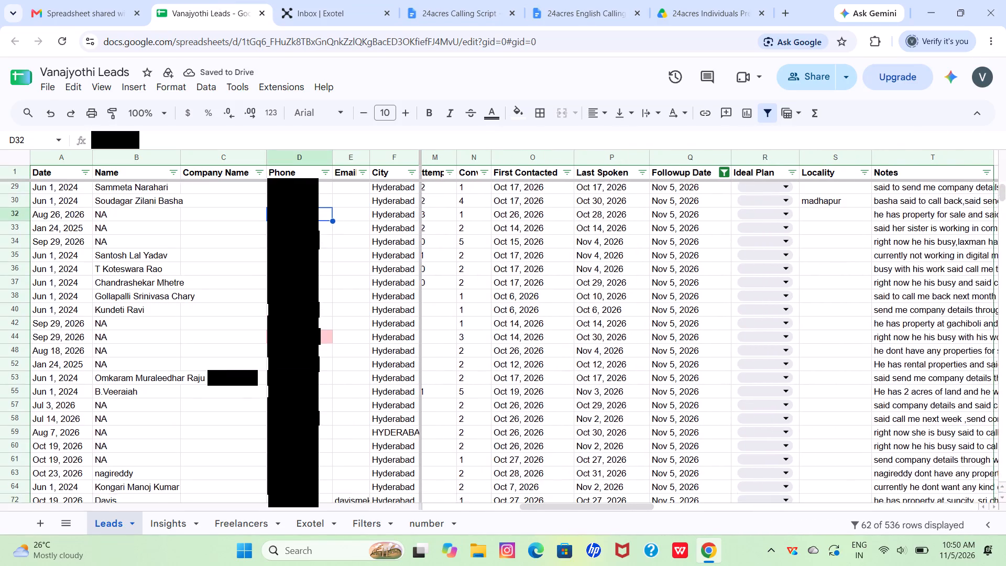
scroll(310, 229, "down", 1)
scroll(310, 229, "left", 3)
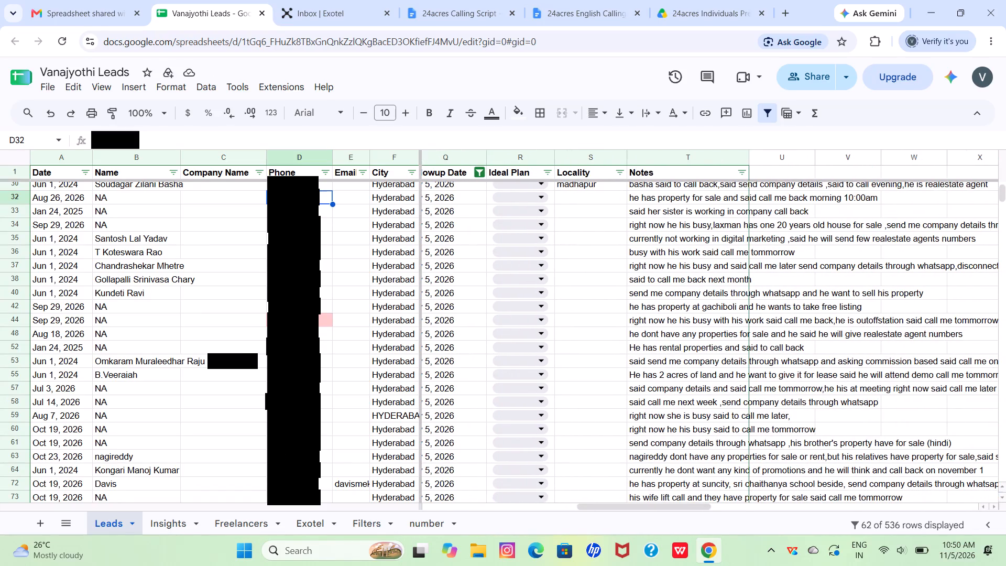
key("ctrl+c")
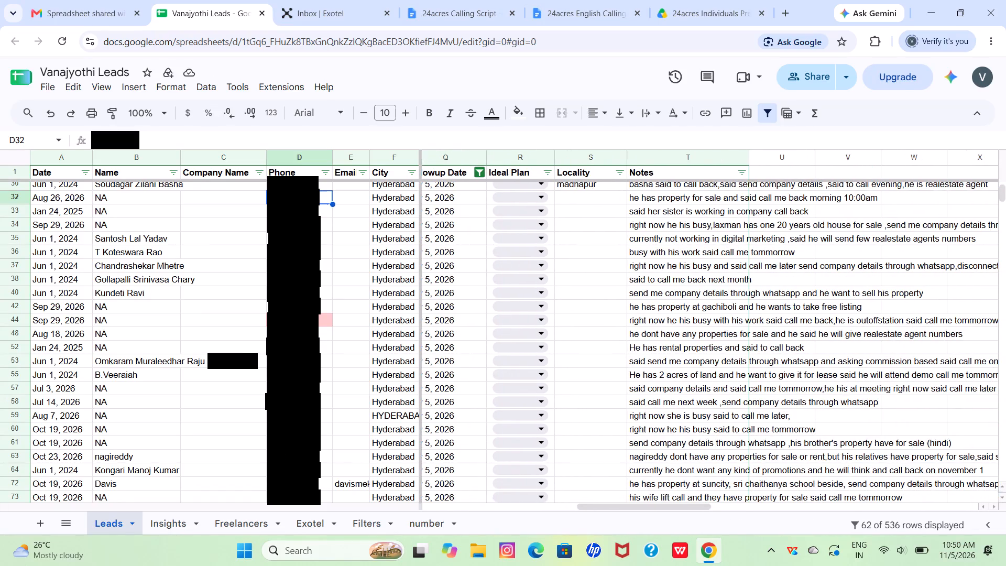
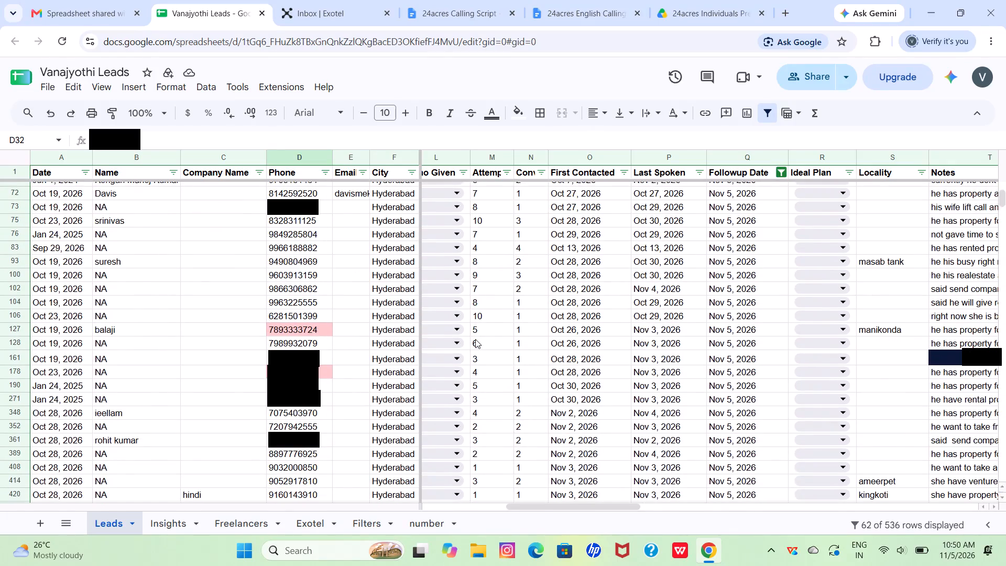
Look through the remaining leads with a Nov 5, 2026 follow-up date and their notes.
scroll(475, 339, "down", 2)
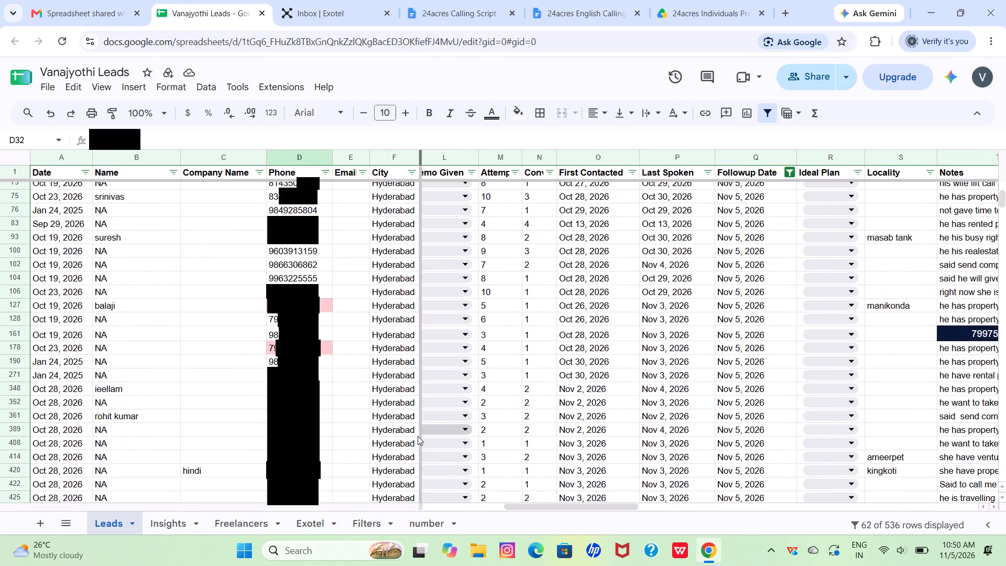
right_click(365, 558)
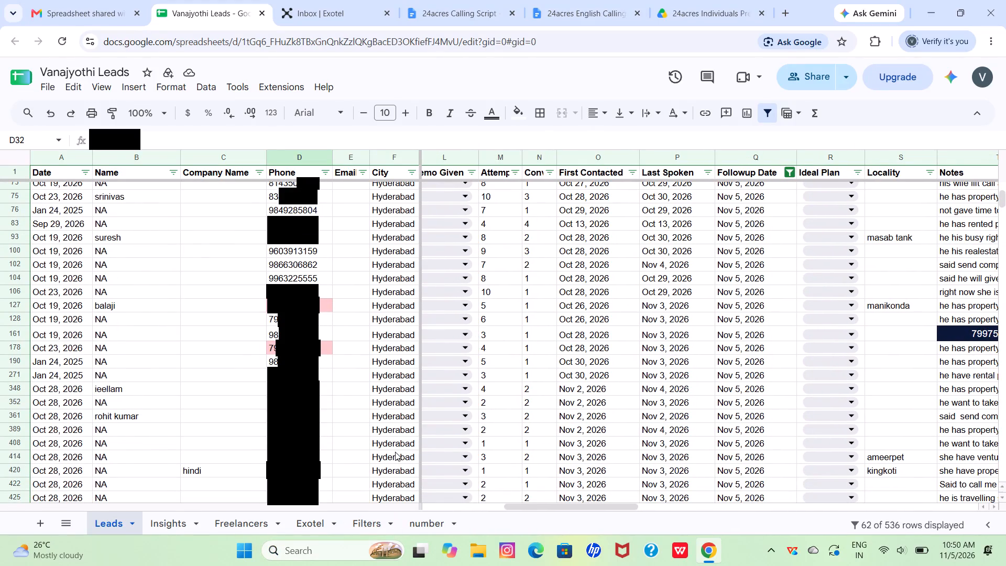
scroll(395, 452, "down", 5)
scroll(395, 452, "up", 8)
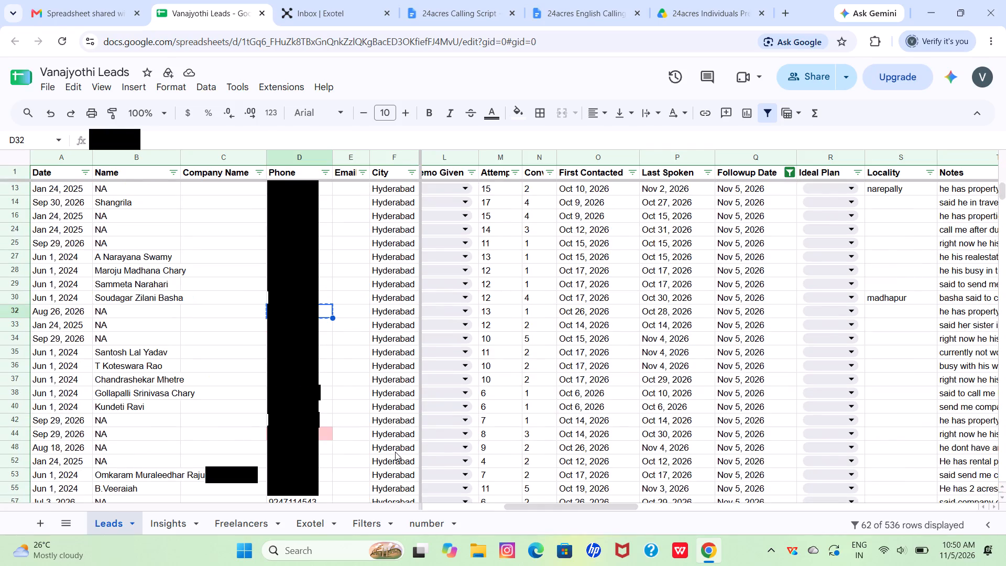
scroll(395, 452, "down", 2)
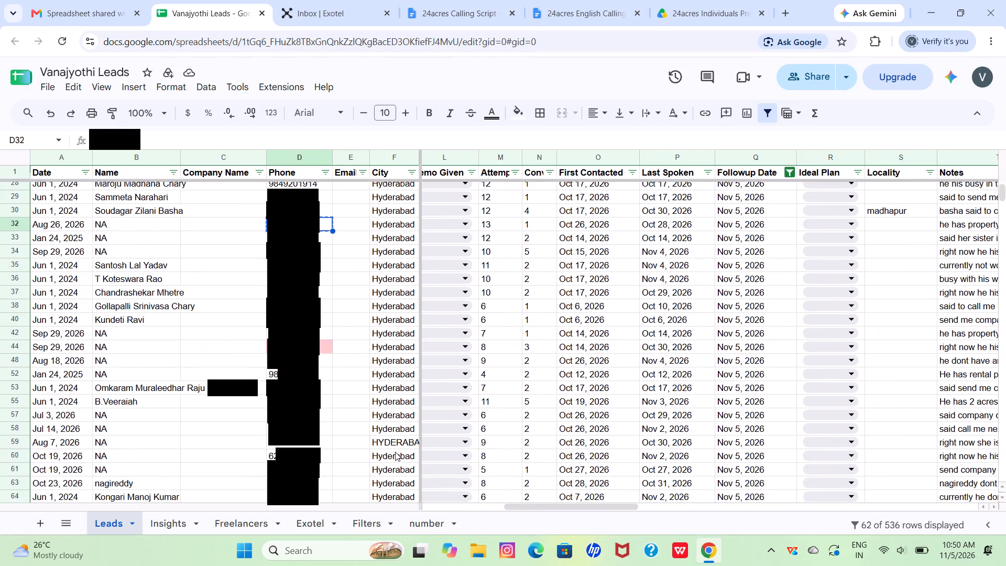
scroll(395, 452, "left", 5)
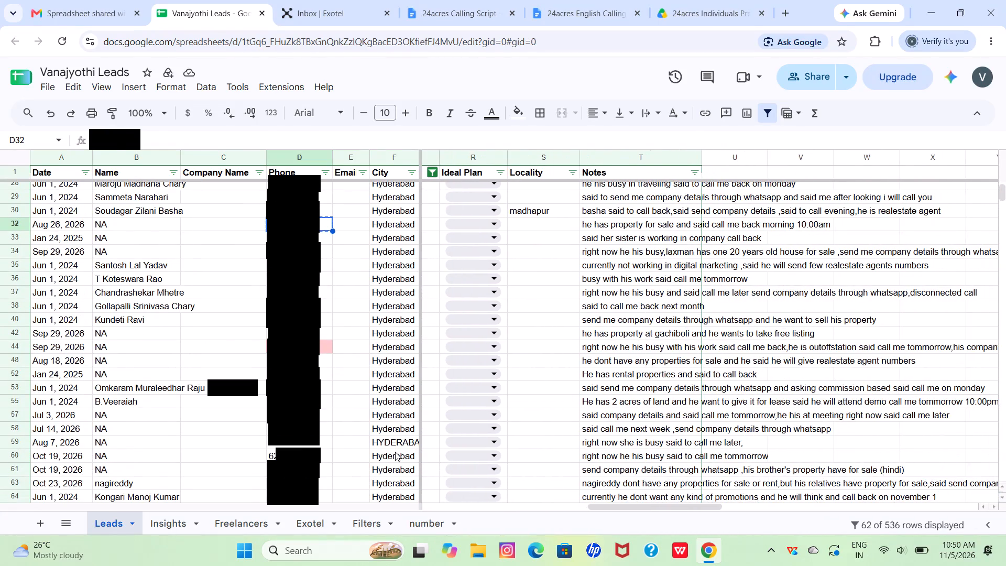
scroll(395, 452, "down", 1)
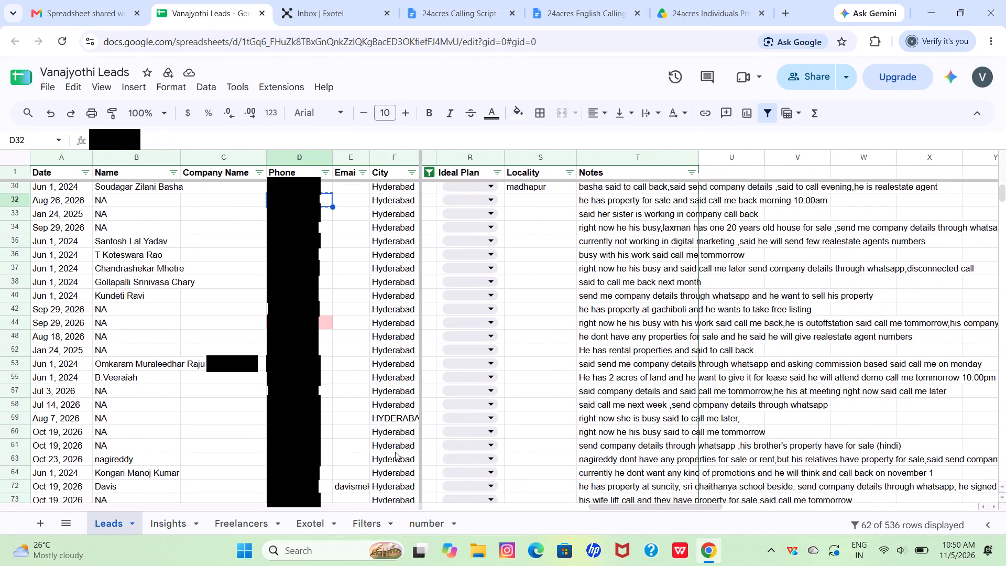
Set the attempts count for the lead in row 32 to 14.
scroll(500, 343, "right", 3)
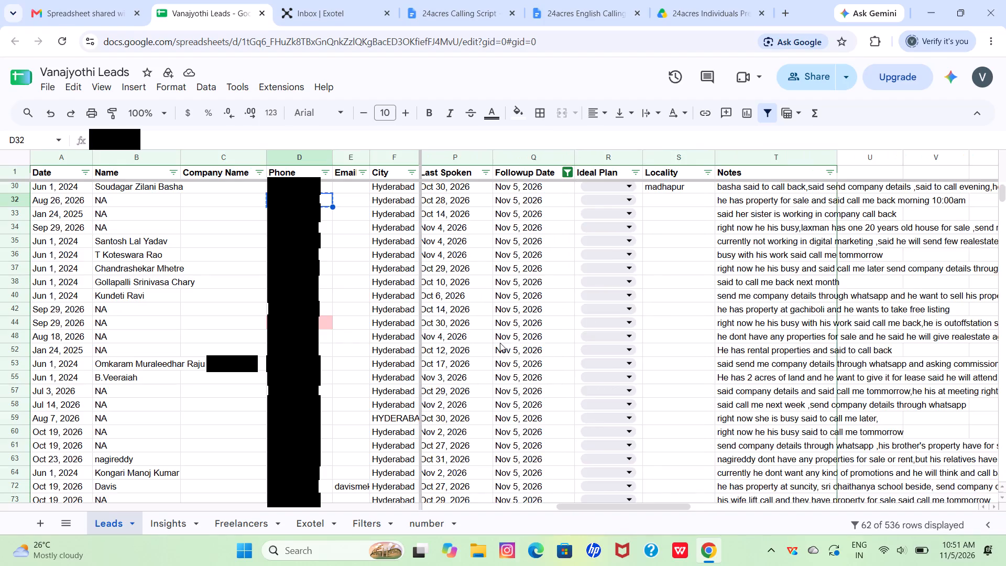
scroll(500, 343, "right", 4)
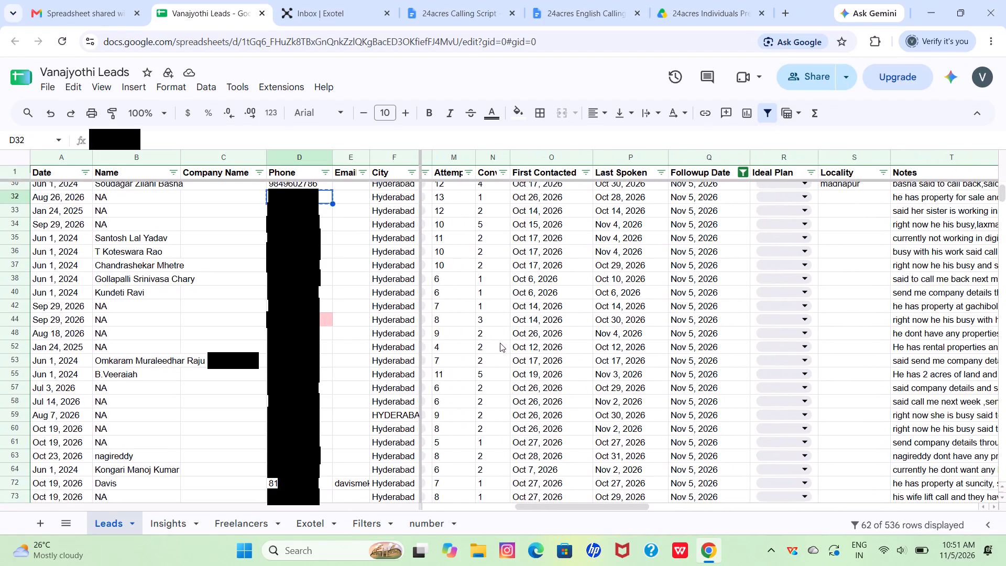
scroll(500, 343, "right", 1)
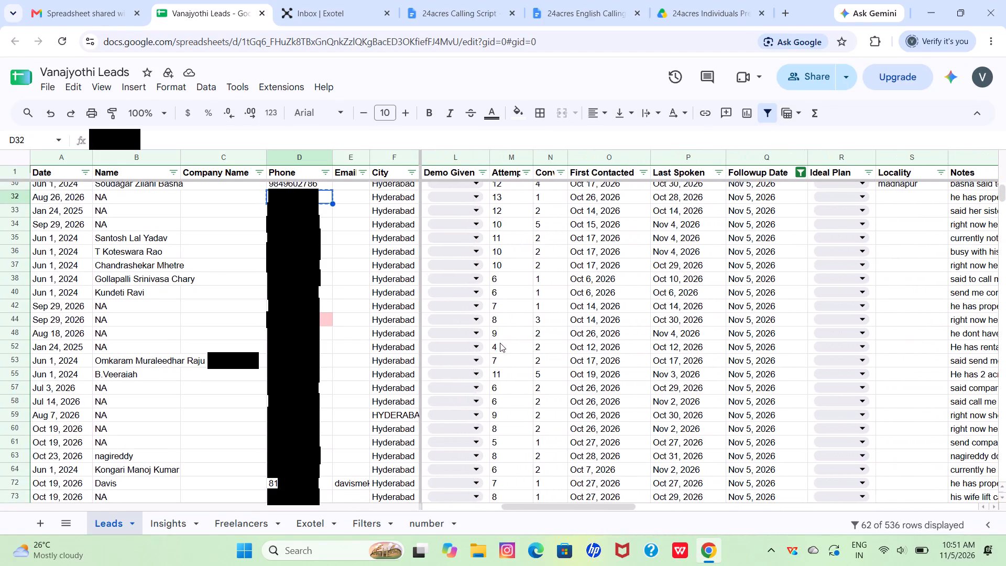
left_click(510, 195)
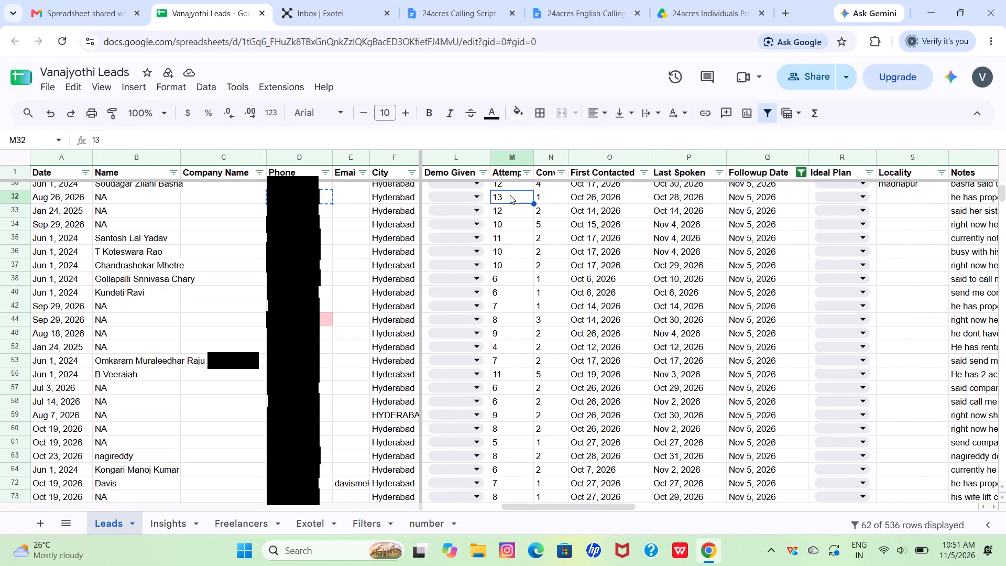
type("14")
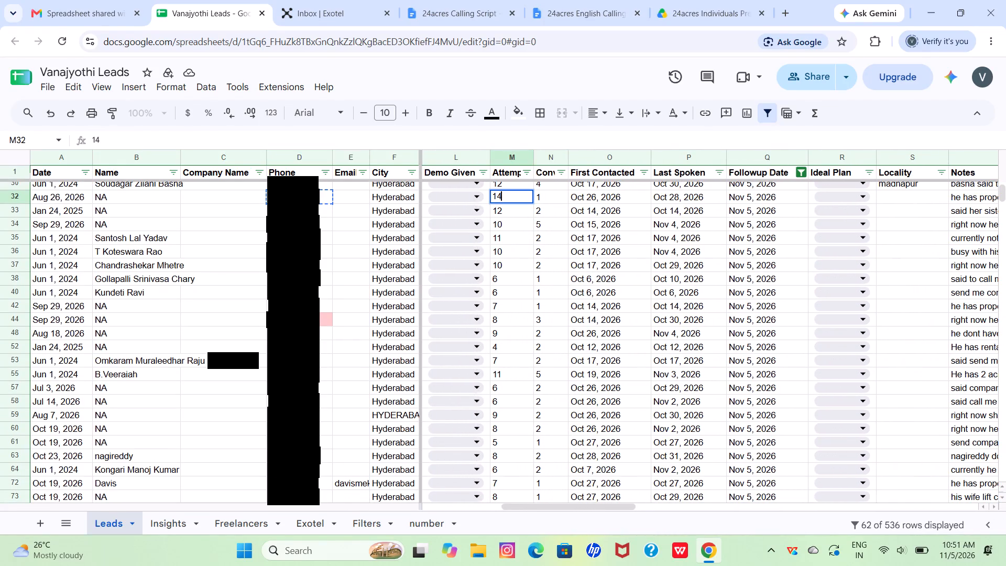
left_click(549, 199)
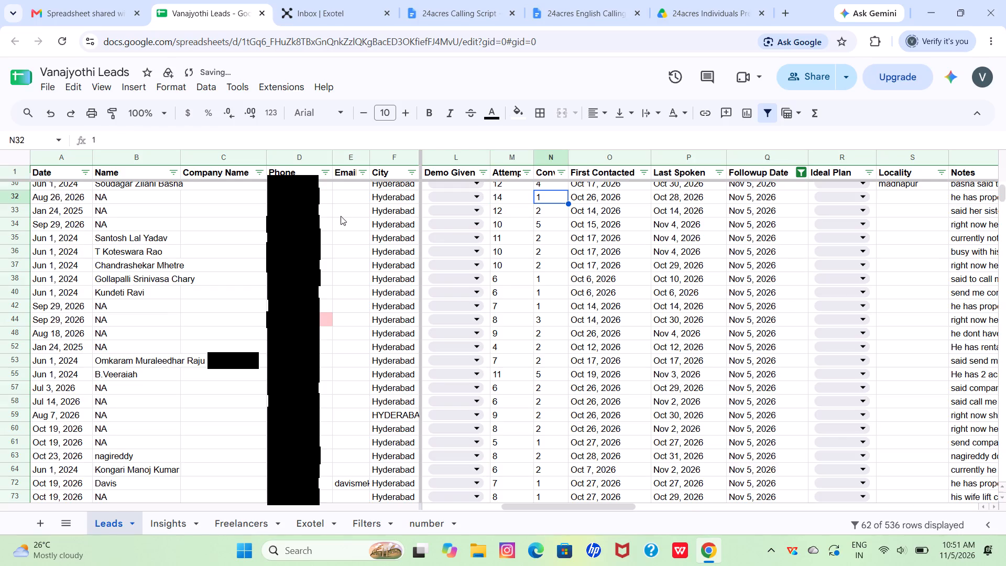
Copy the phone number of the lead in row 33.
left_click(310, 212)
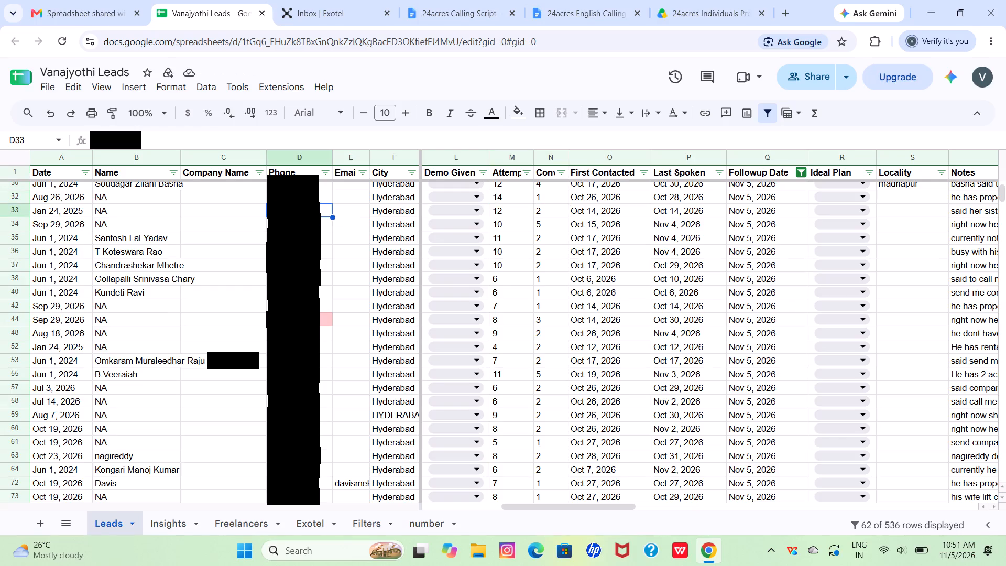
left_click(302, 198)
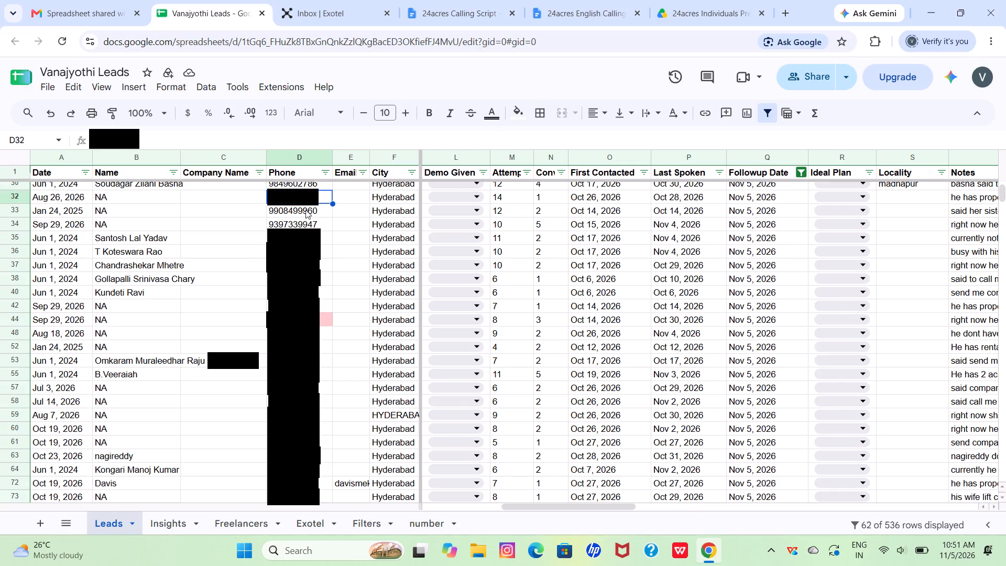
left_click(307, 212)
key("ctrl+c")
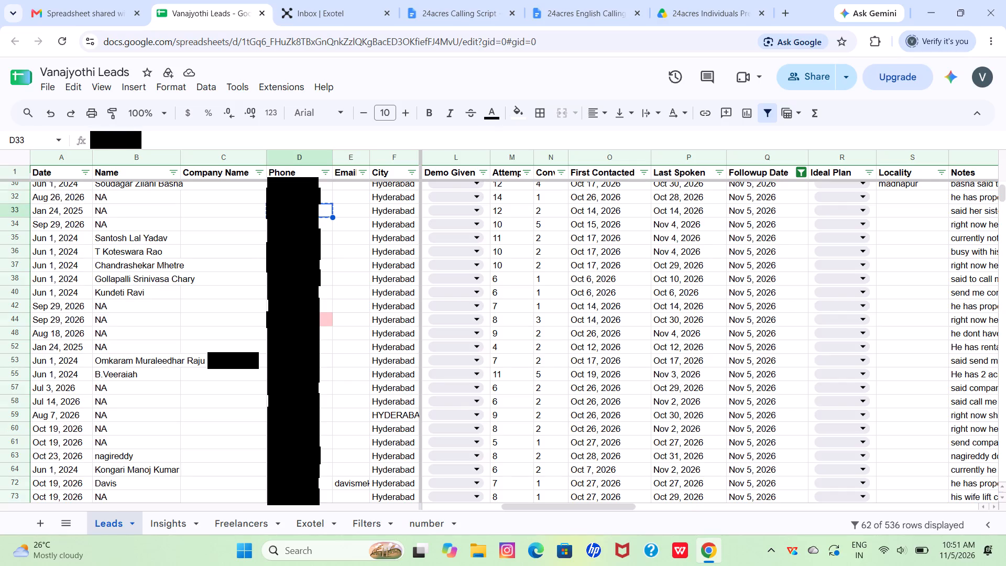
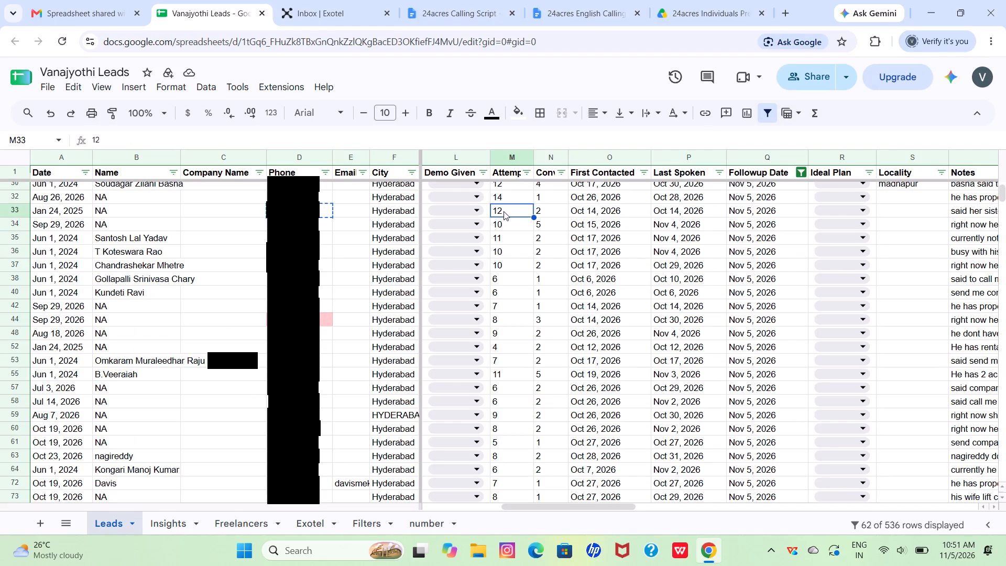
Set the attempts count for the lead in row 33 to 13.
type("13")
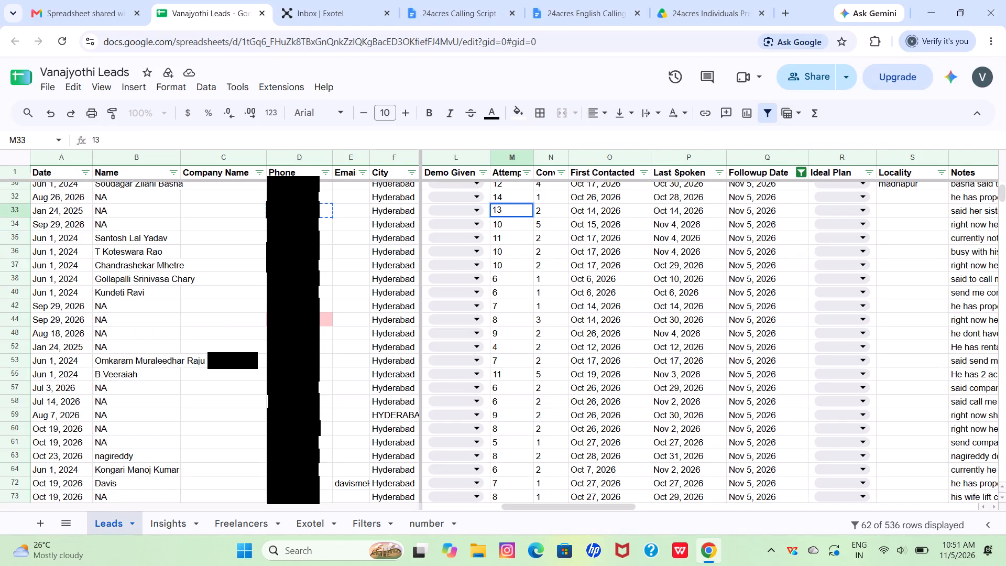
left_click(505, 225)
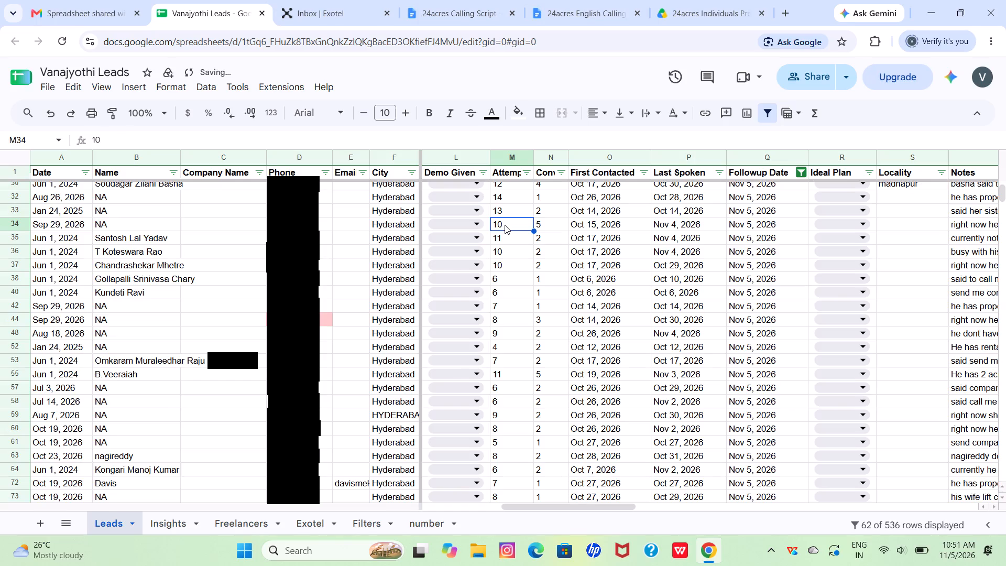
Review the contact dates, notes, source and Call Back status of the leads in row 33 and the rows below.
scroll(505, 225, "down", 1)
scroll(505, 225, "left", 1)
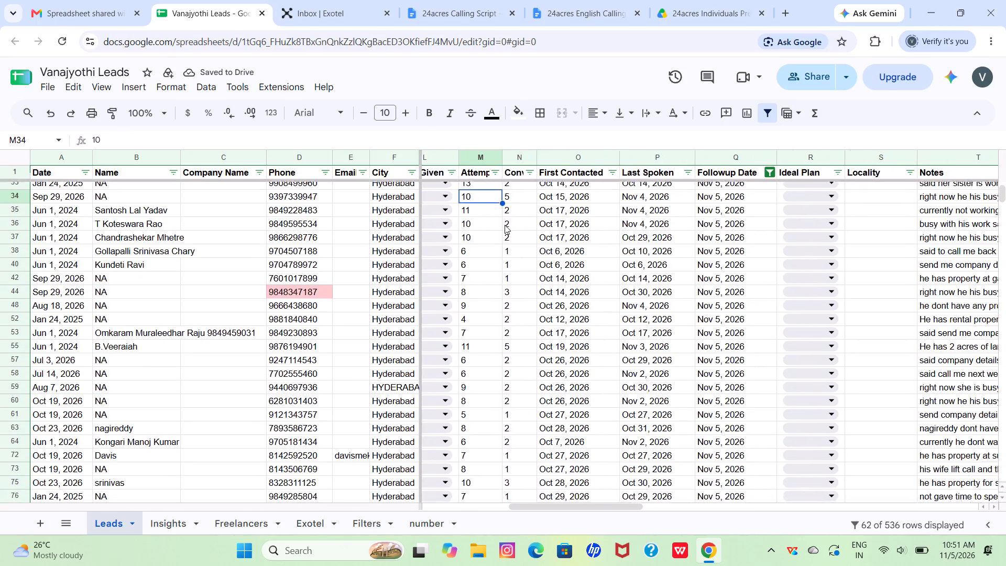
scroll(505, 225, "left", 2)
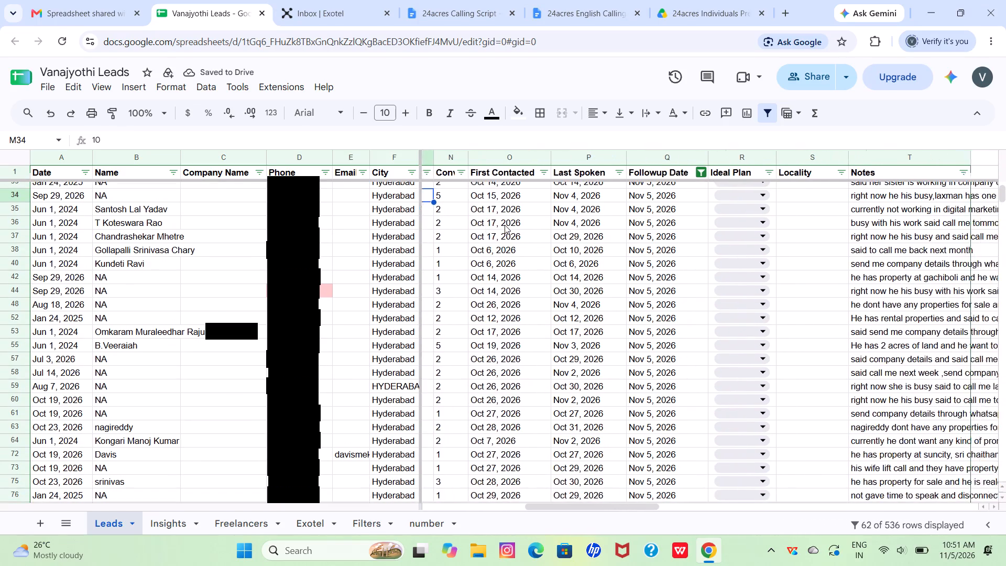
scroll(505, 225, "left", 1)
scroll(505, 225, "right", 5)
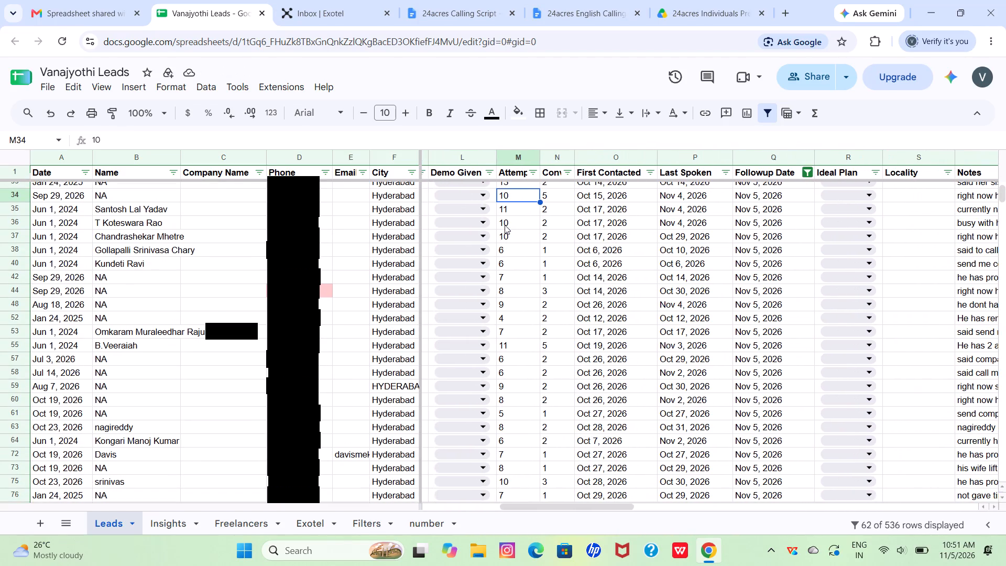
scroll(443, 218, "up", 1)
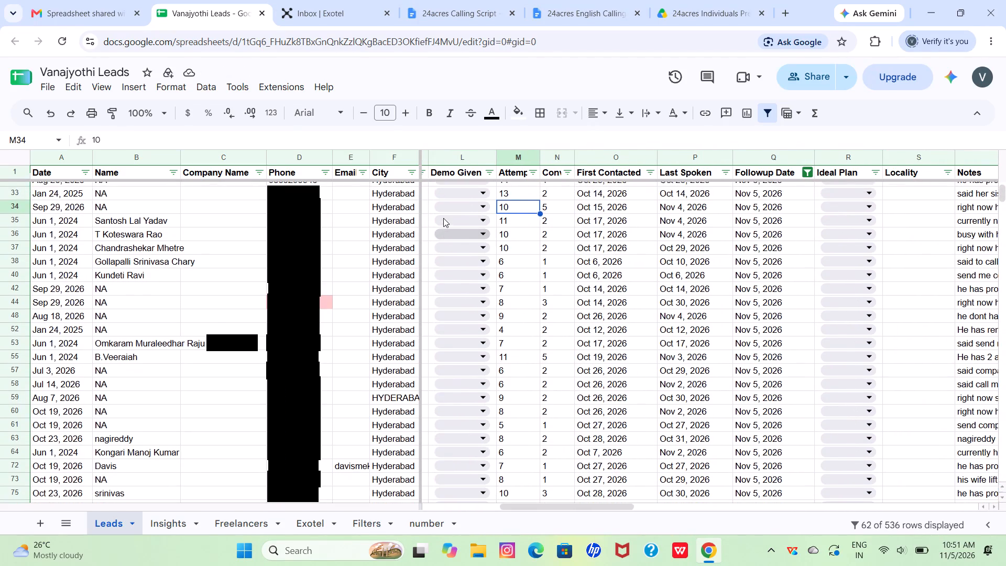
scroll(443, 218, "left", 3)
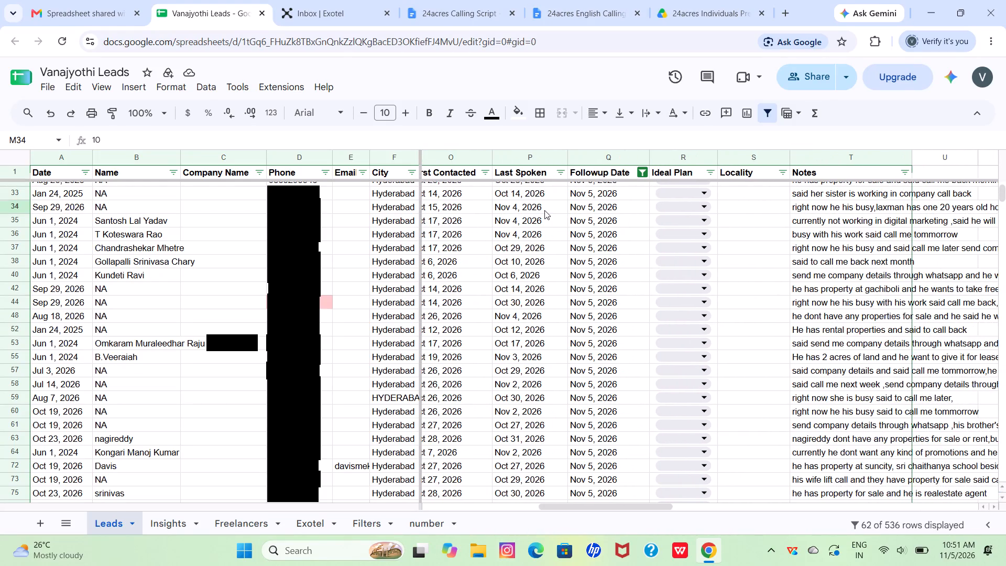
scroll(544, 210, "right", 2)
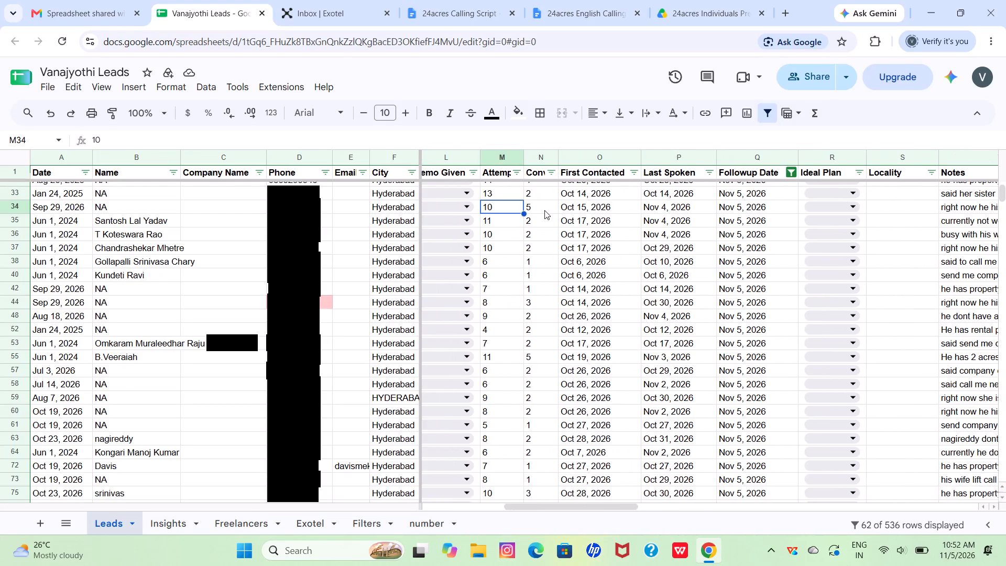
left_click(307, 196)
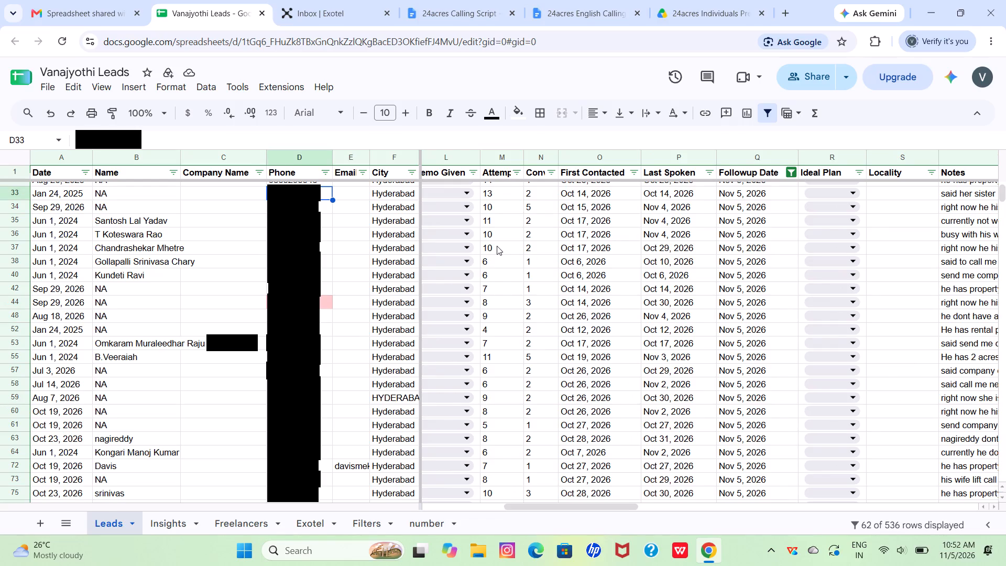
scroll(497, 246, "right", 5)
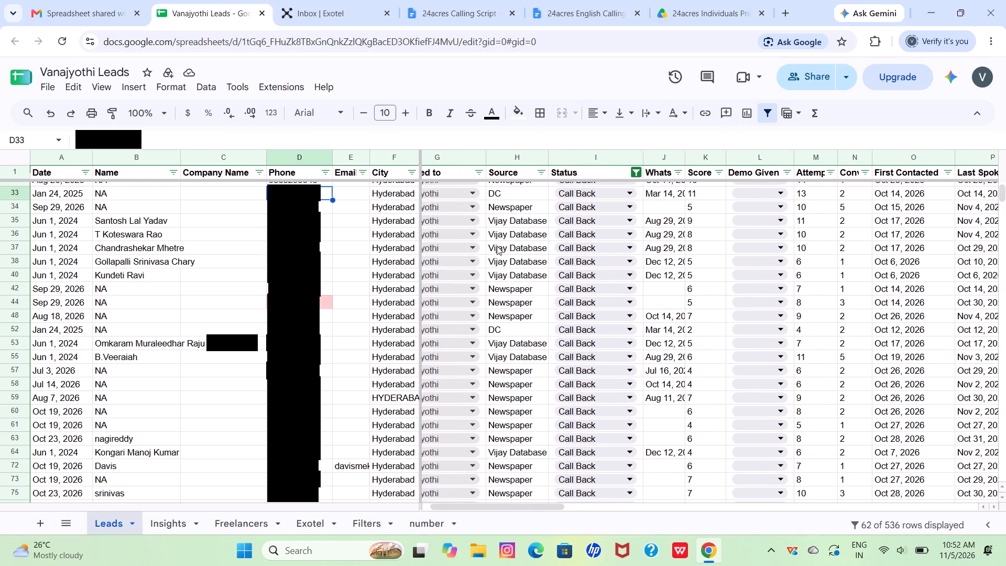
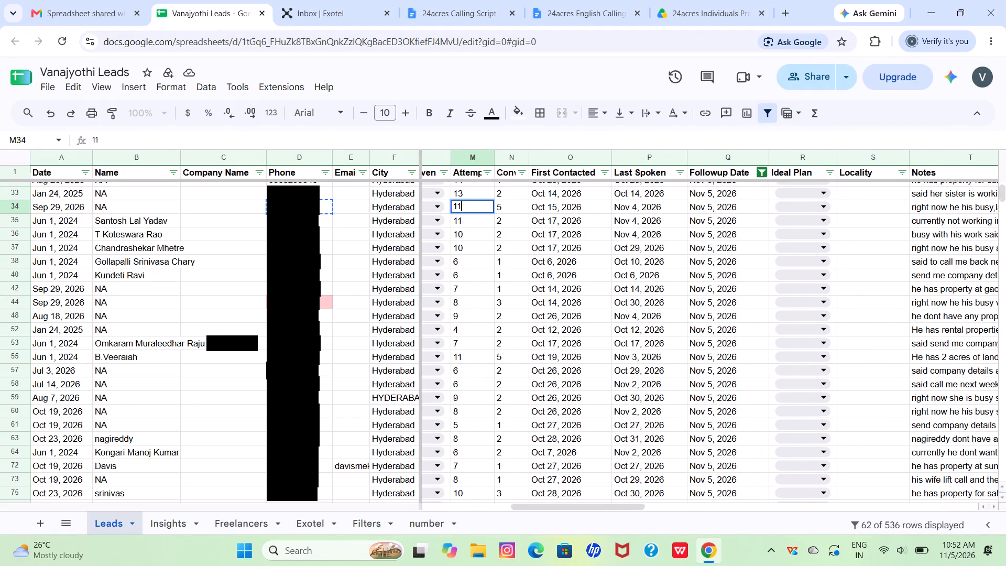
Set the attempts count for the lead in row 34 to 11.
left_click(506, 206)
Read the full follow-up note for the lead in row 34, along with its last spoken and followup dates.
scroll(506, 206, "left", 5)
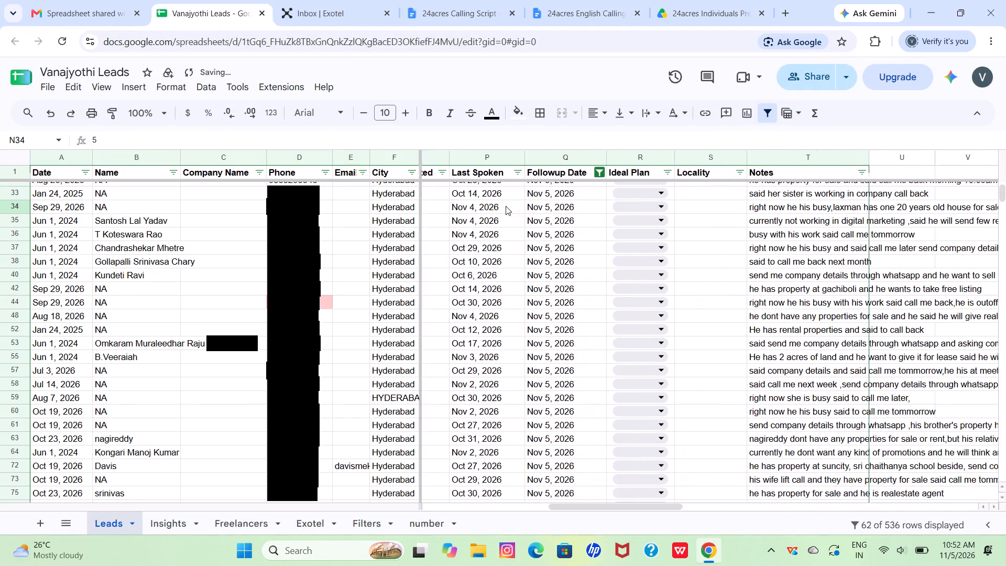
scroll(506, 206, "left", 1)
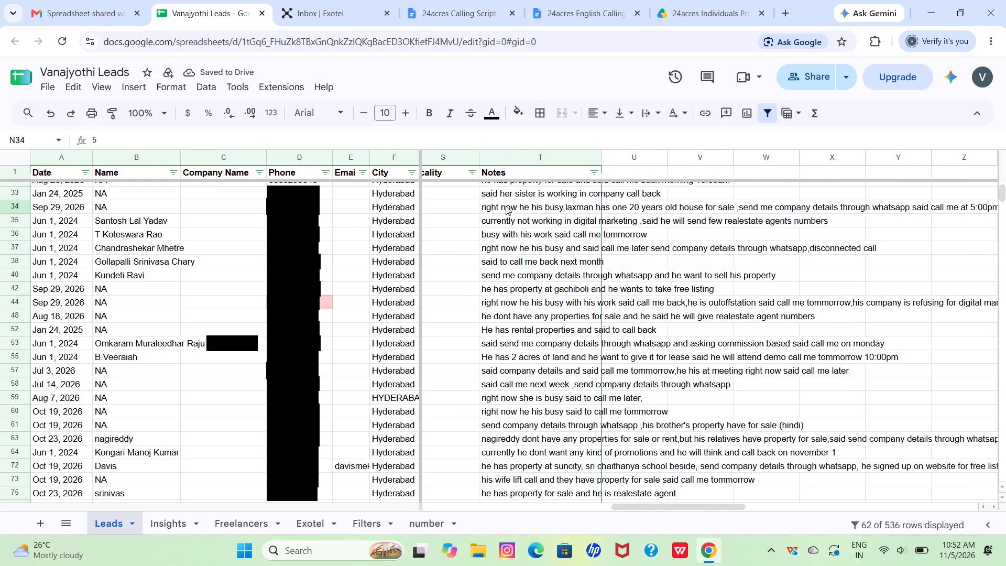
scroll(506, 206, "left", 3)
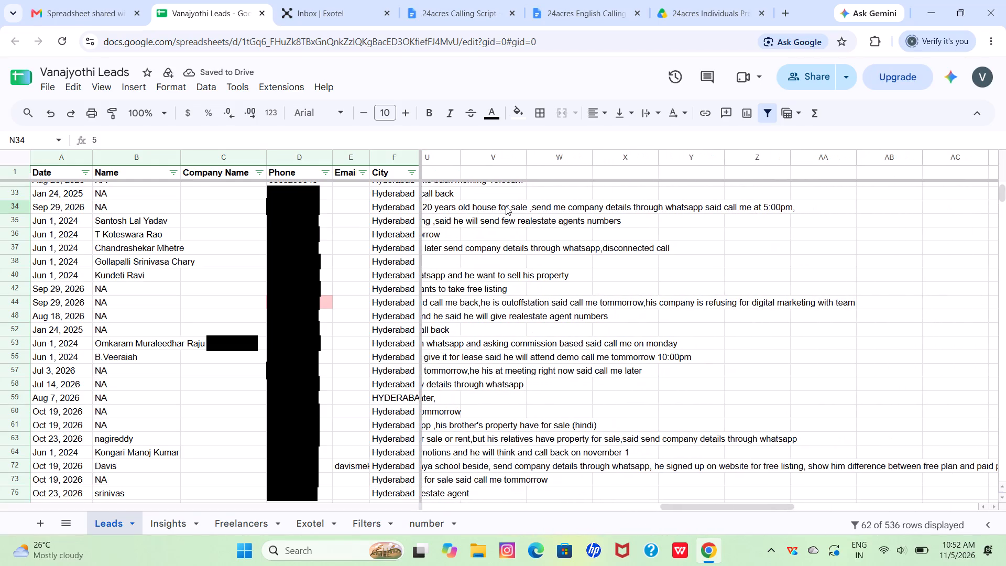
scroll(634, 232, "right", 1)
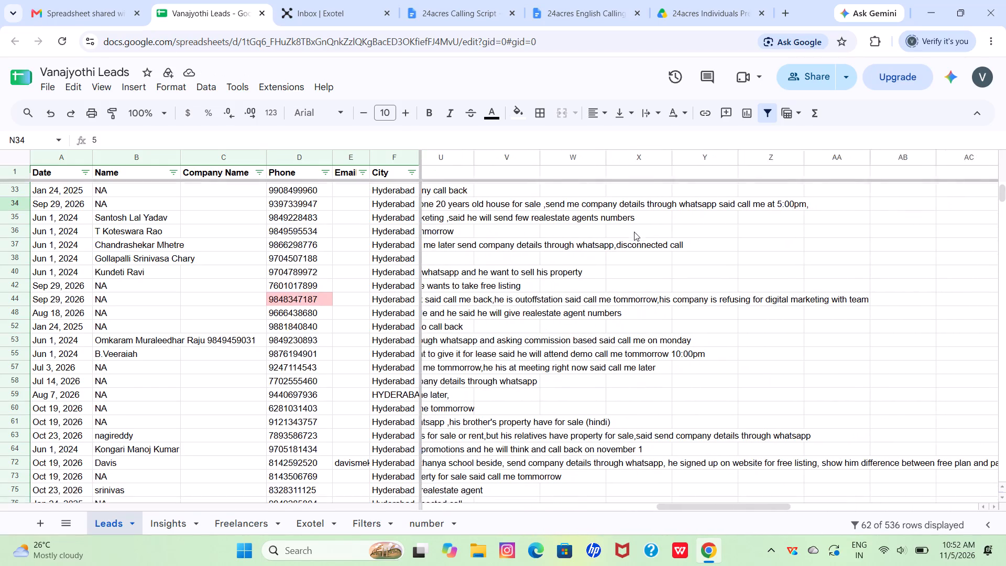
scroll(634, 232, "right", 2)
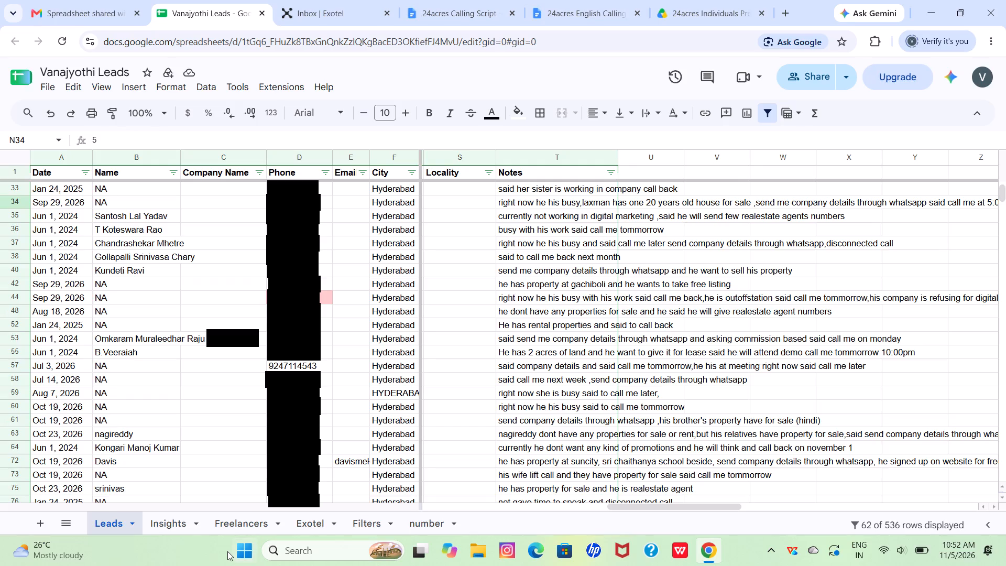
Switch from the leads spreadsheet to WhatsApp.
left_click(246, 551)
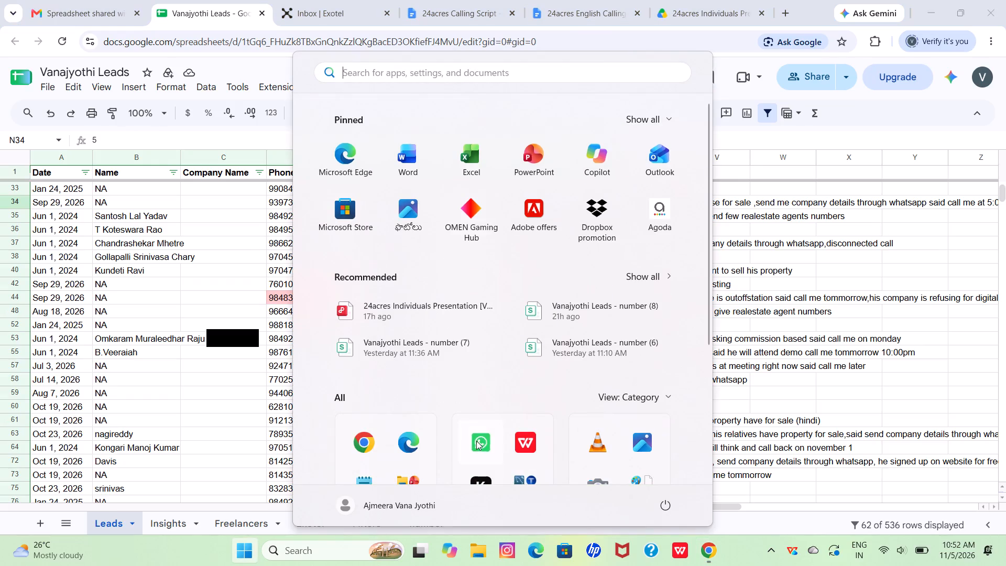
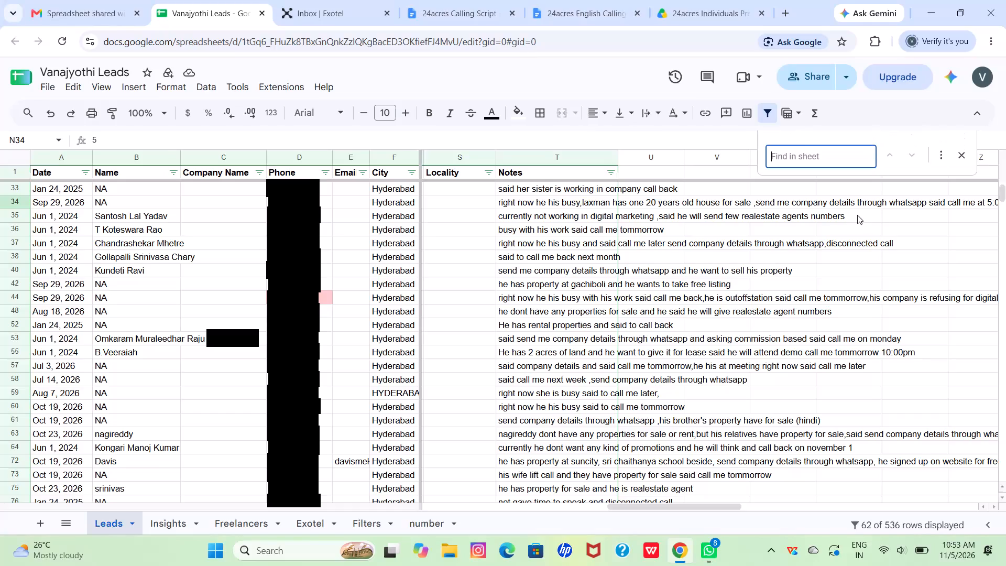
Search the Leads sheet for the copied phone number and look through the filtered leads for it.
key("ctrl+v")
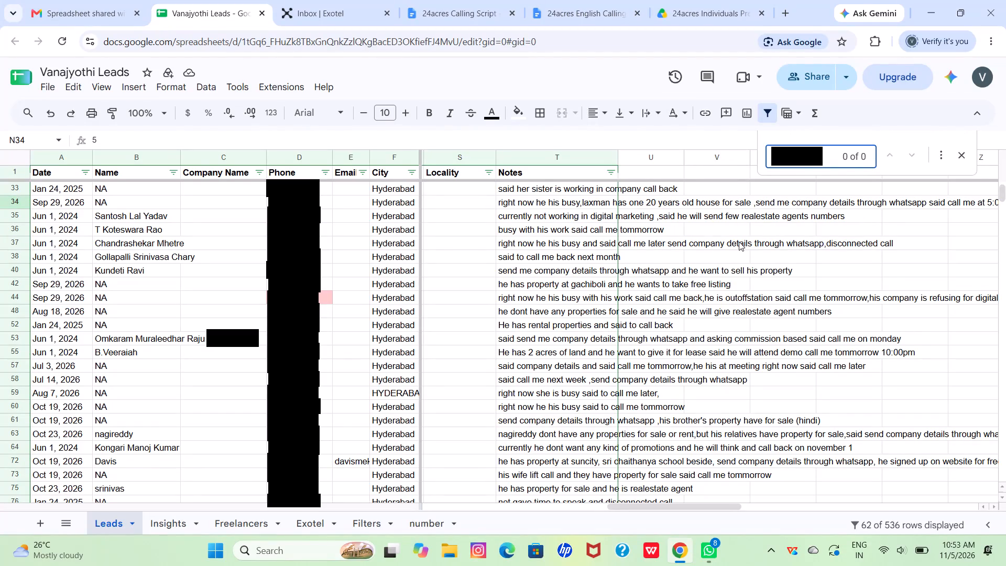
scroll(739, 242, "right", 1)
scroll(739, 242, "down", 5)
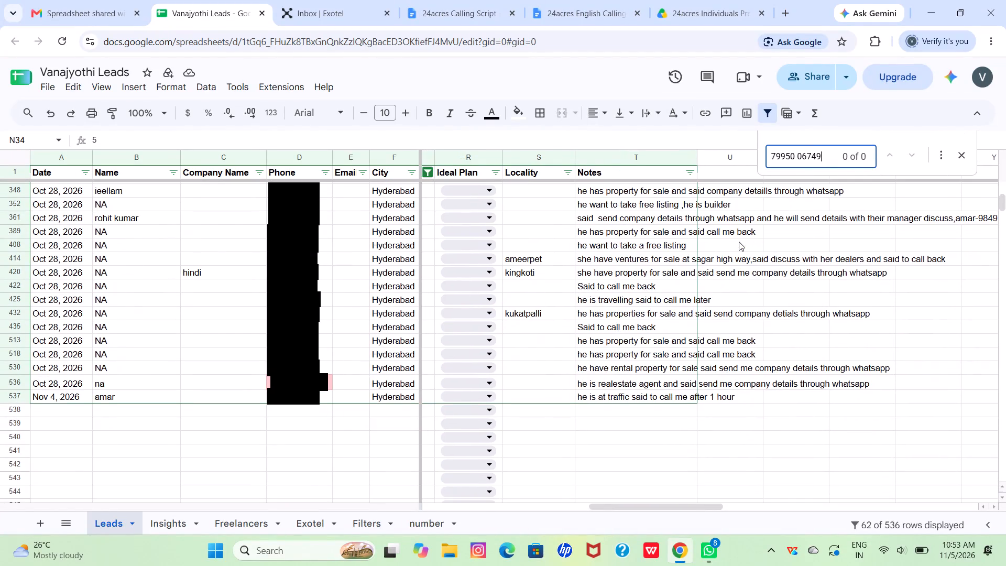
scroll(739, 242, "up", 8)
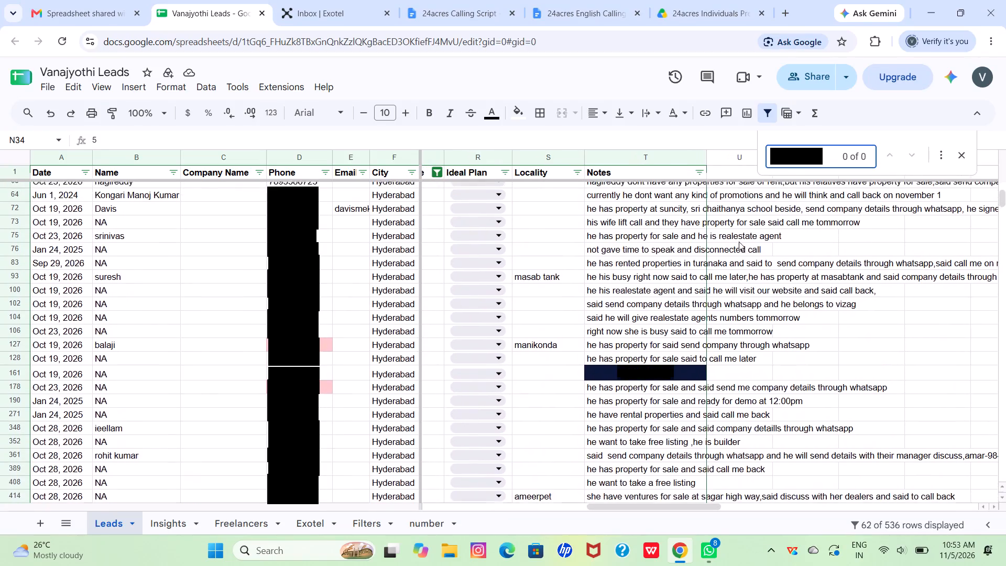
scroll(739, 242, "up", 3)
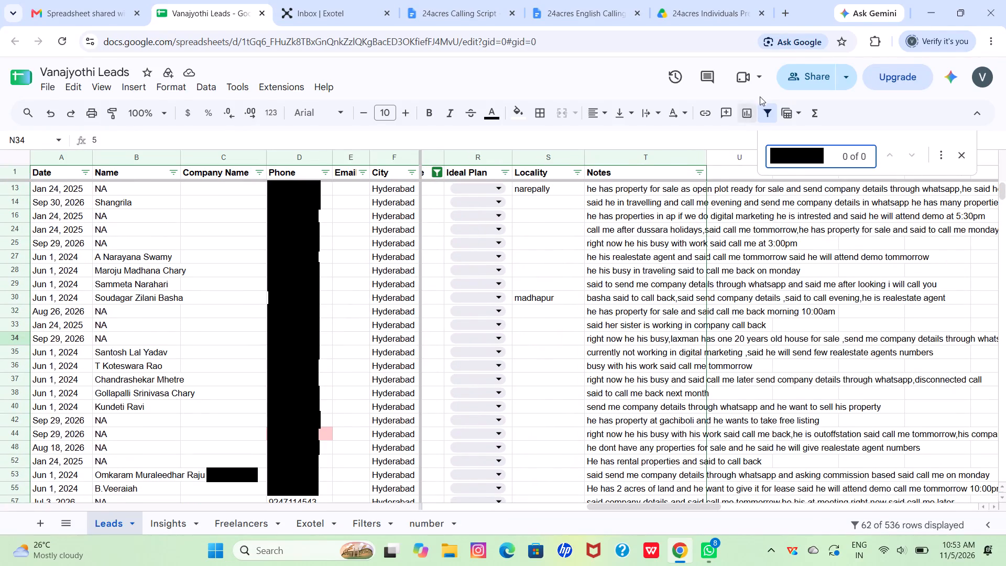
Remove the filter from the Leads sheet and review the status, attempts and date columns of the full list.
left_click(766, 107)
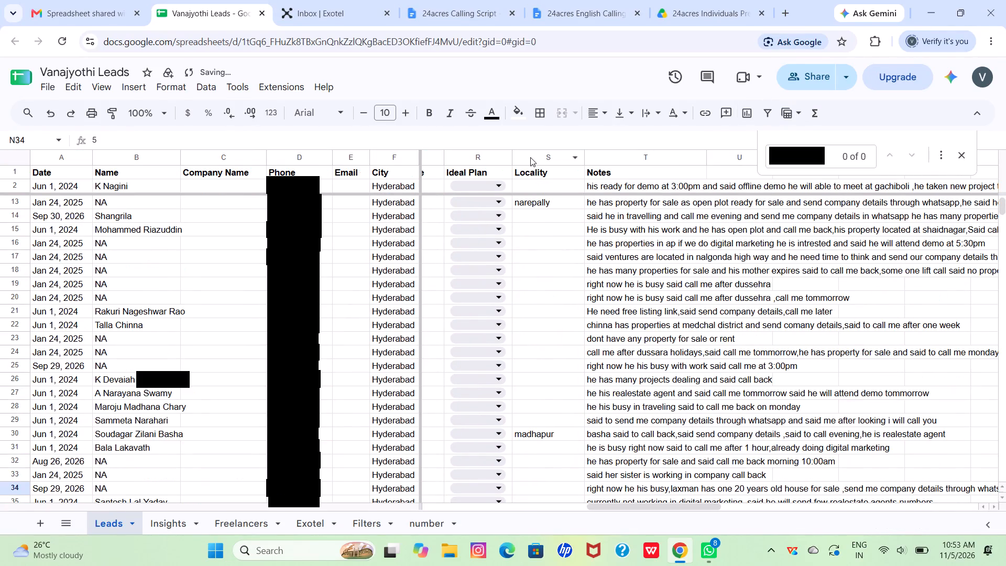
scroll(539, 243, "right", 7)
scroll(630, 209, "right", 2)
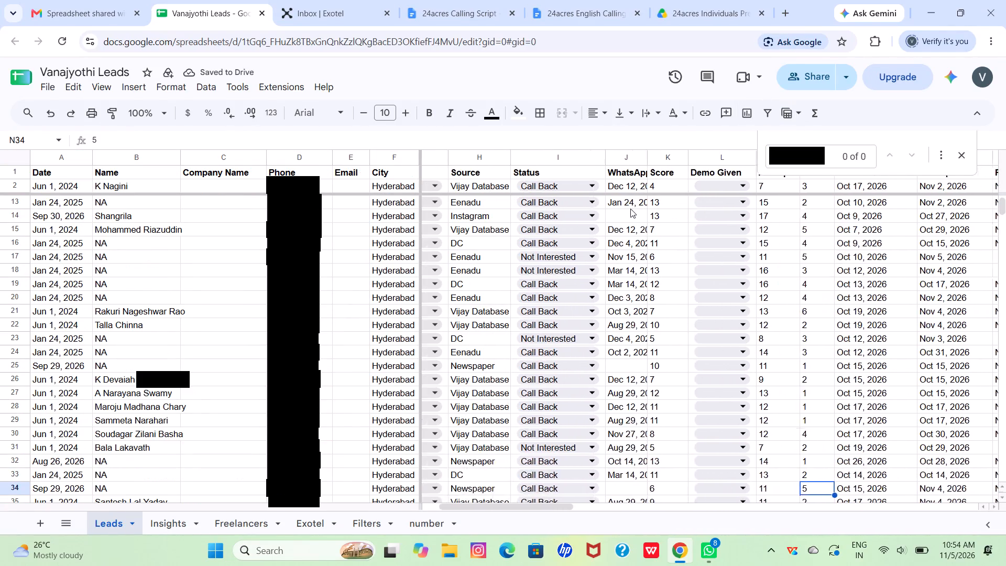
scroll(630, 209, "right", 5)
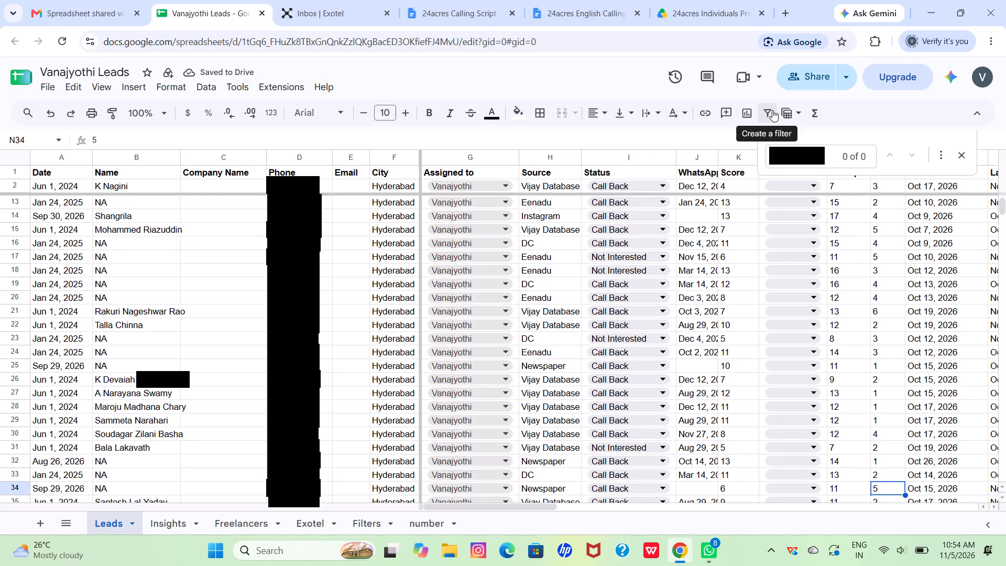
Create a filter across the header row of the Leads sheet.
left_click(772, 110)
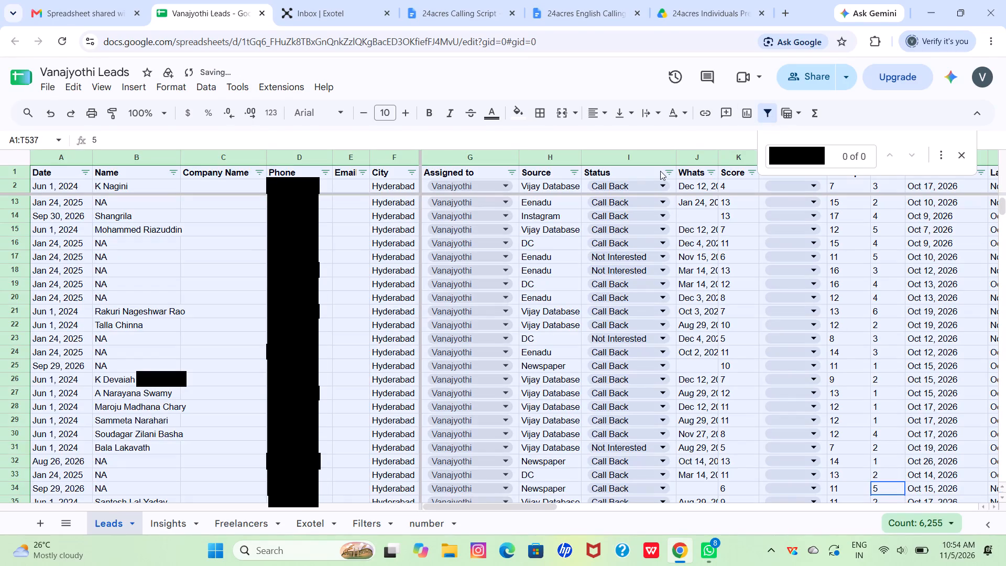
left_click(662, 135)
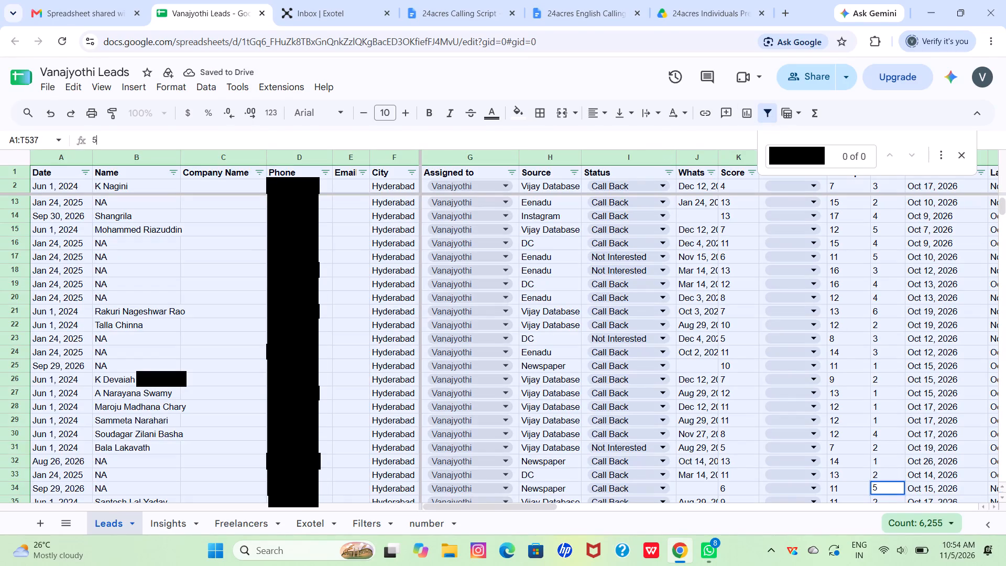
left_click(653, 126)
left_click(634, 136)
left_click(680, 361)
Examine the followup dates, localities and notes of the leads in rows 46 to 68, including the phone number in row 56.
scroll(582, 364, "down", 5)
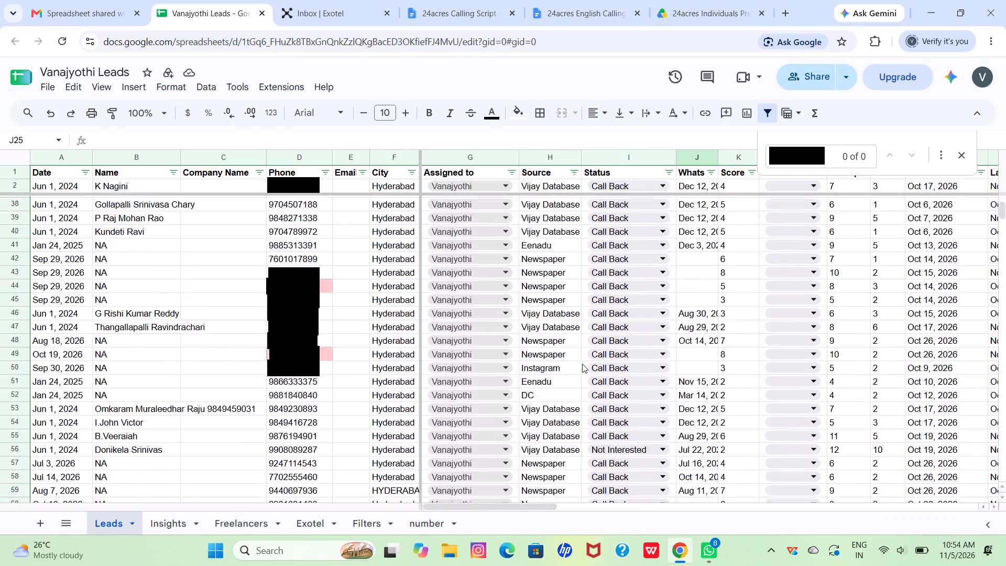
scroll(582, 364, "down", 1)
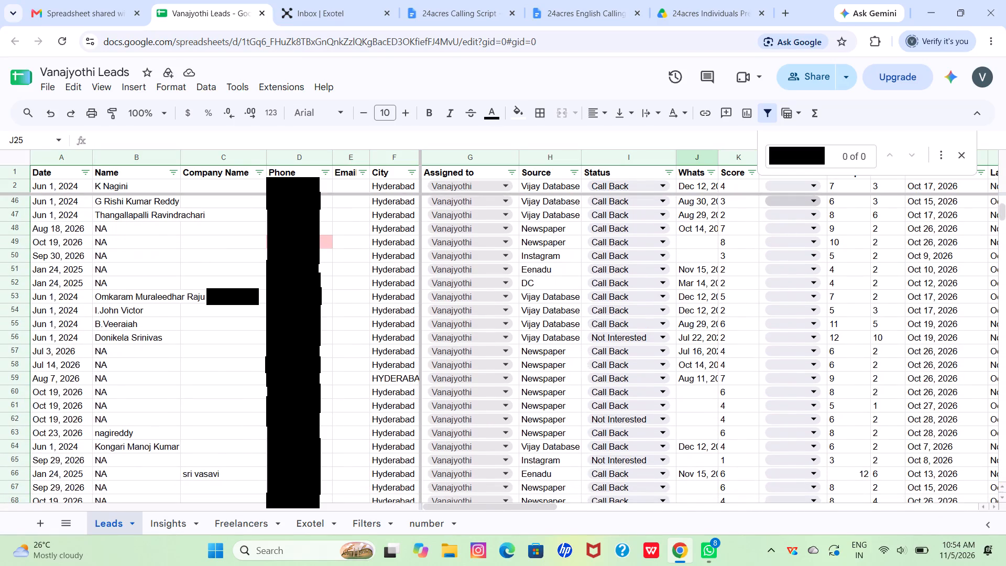
left_click(834, 156)
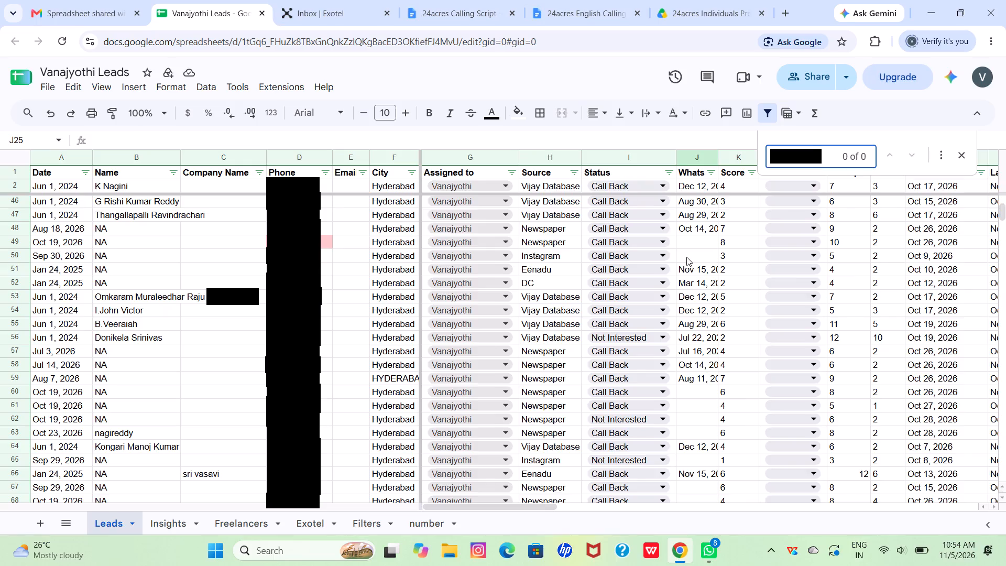
scroll(686, 257, "left", 7)
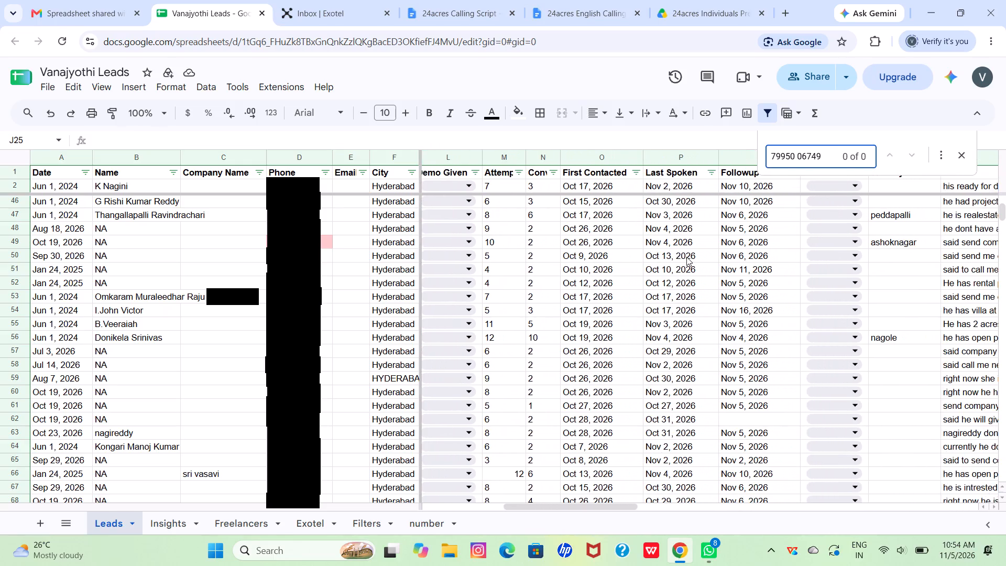
scroll(686, 257, "left", 4)
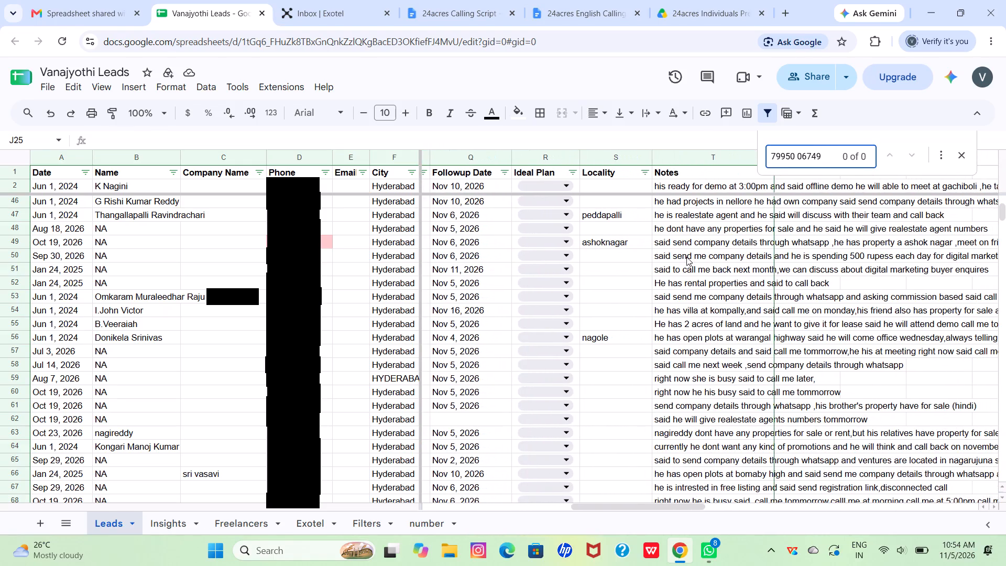
left_click(609, 341)
scroll(609, 341, "right", 2)
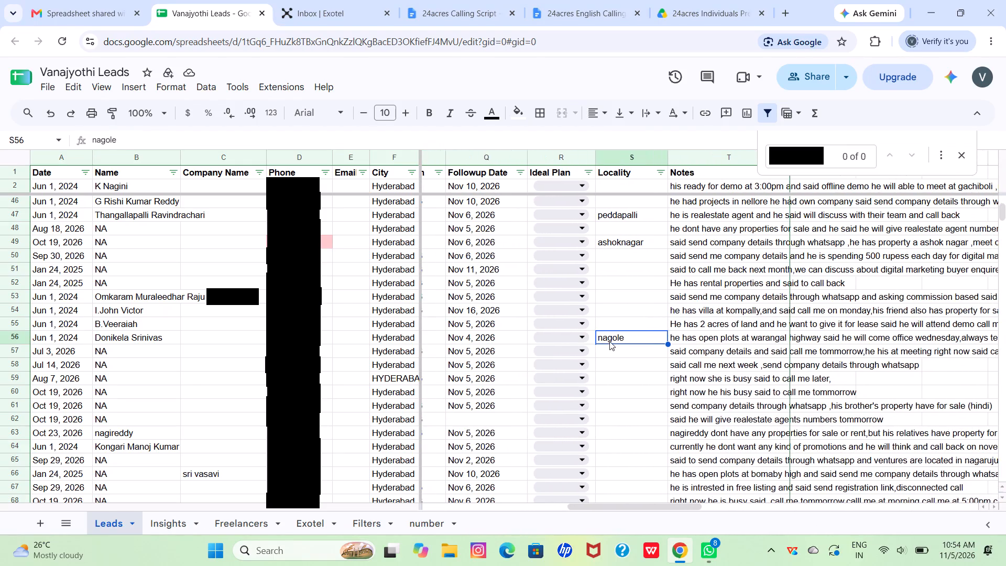
scroll(609, 341, "right", 3)
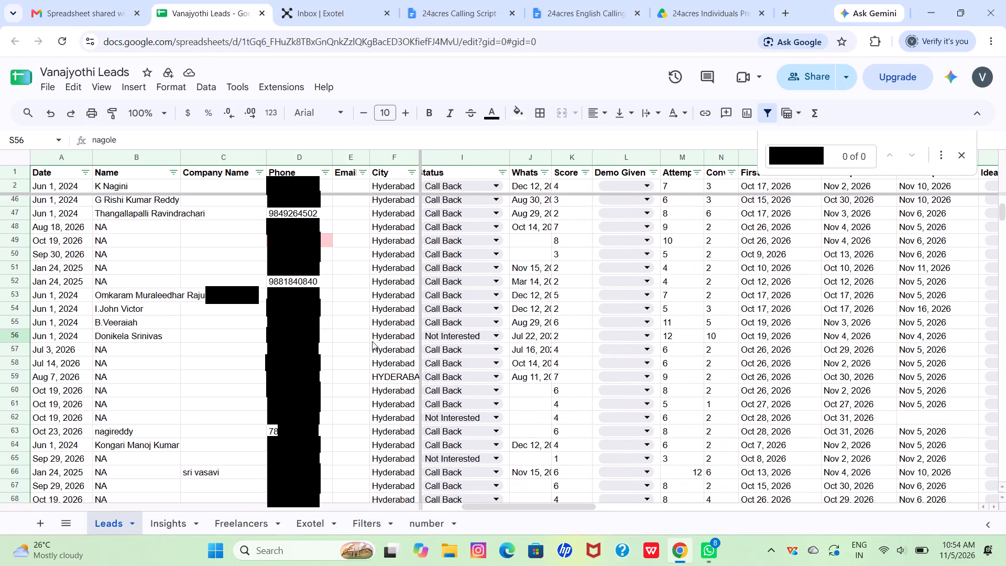
left_click(289, 337)
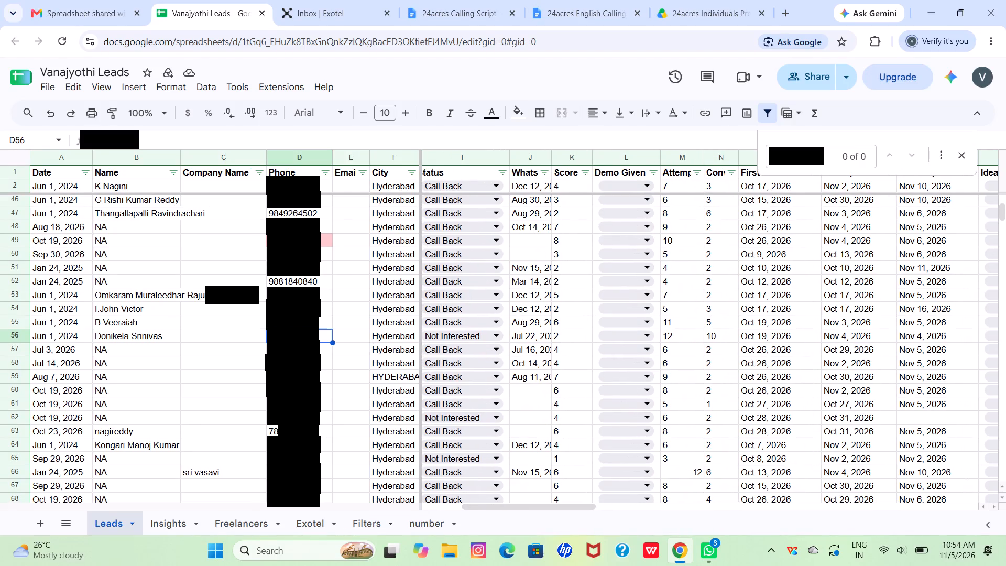
Read the follow-up notes of the leads around row 56.
scroll(289, 337, "left", 6)
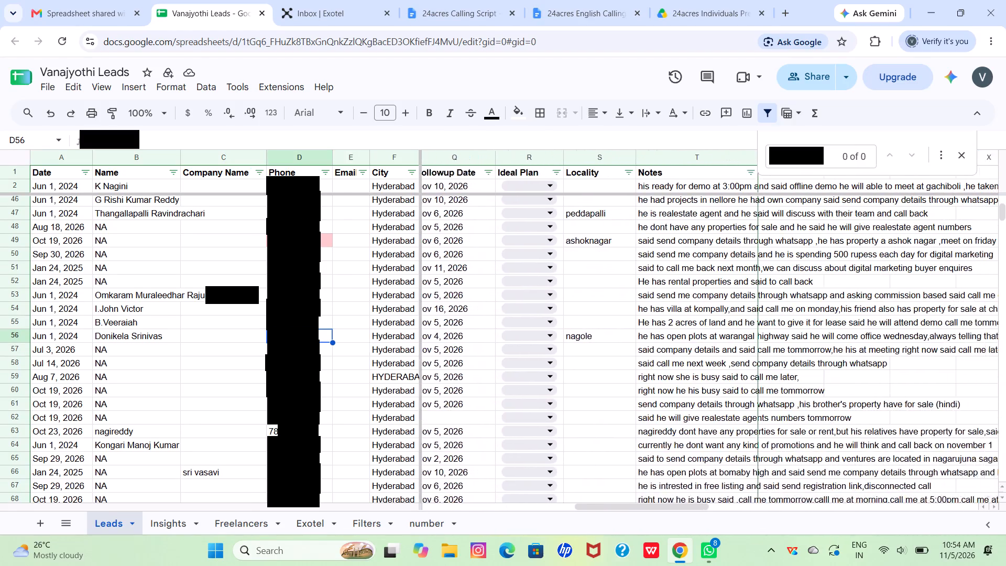
scroll(289, 337, "left", 1)
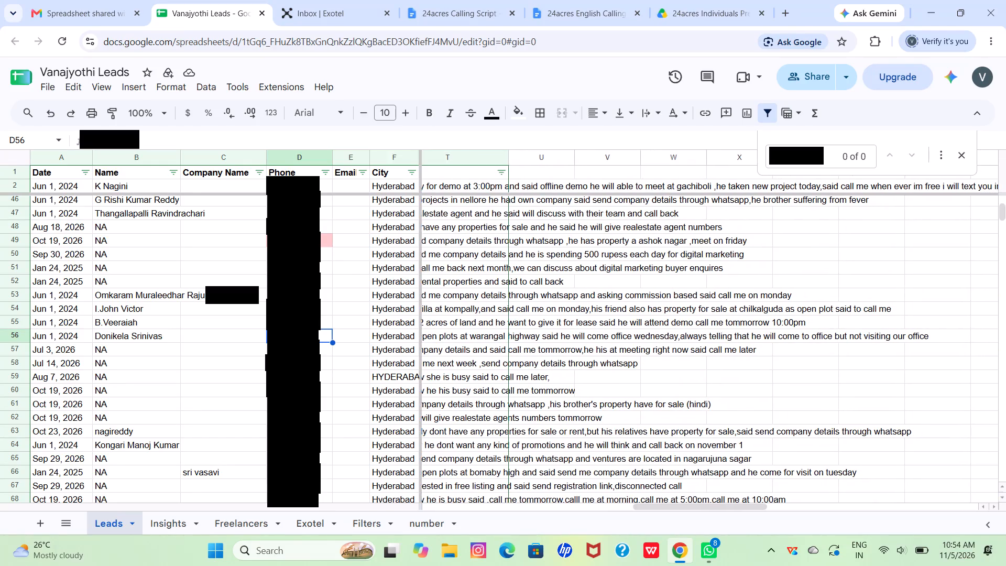
left_click(517, 347)
scroll(517, 347, "right", 1)
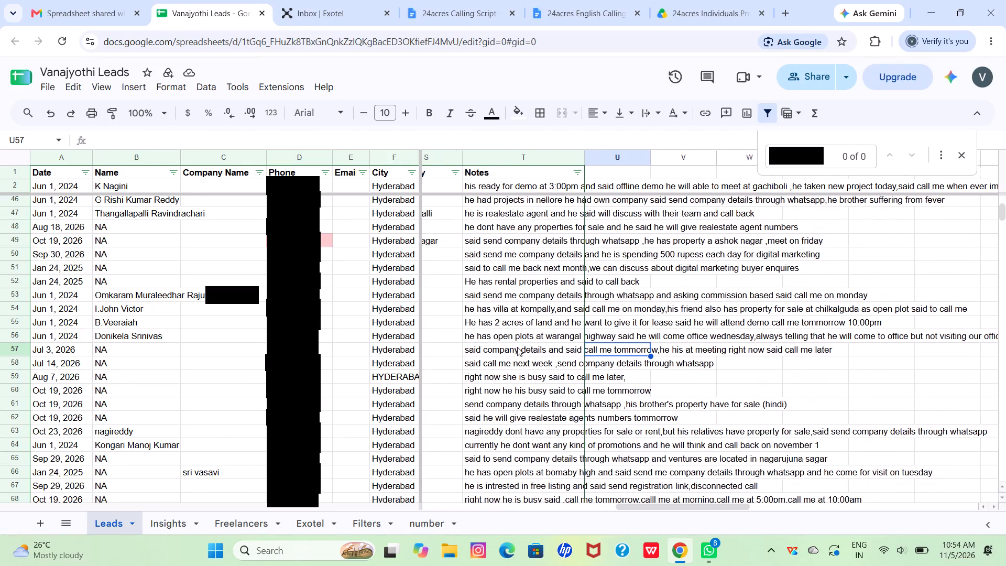
scroll(517, 347, "right", 1)
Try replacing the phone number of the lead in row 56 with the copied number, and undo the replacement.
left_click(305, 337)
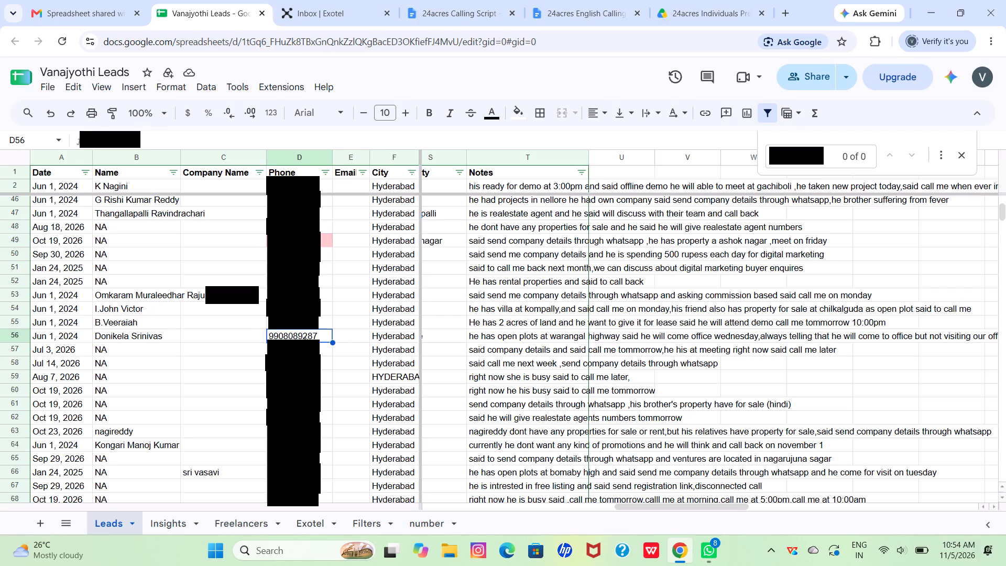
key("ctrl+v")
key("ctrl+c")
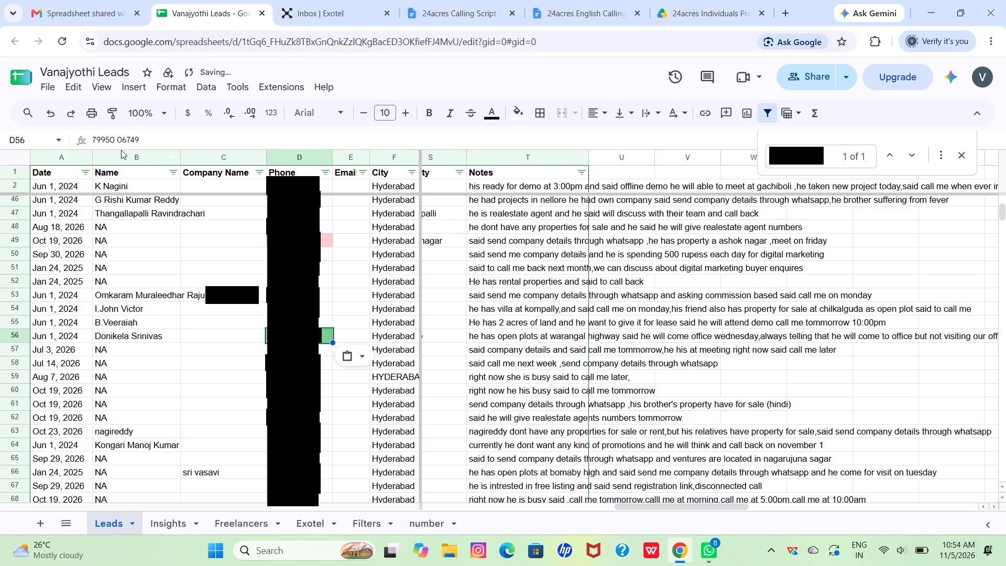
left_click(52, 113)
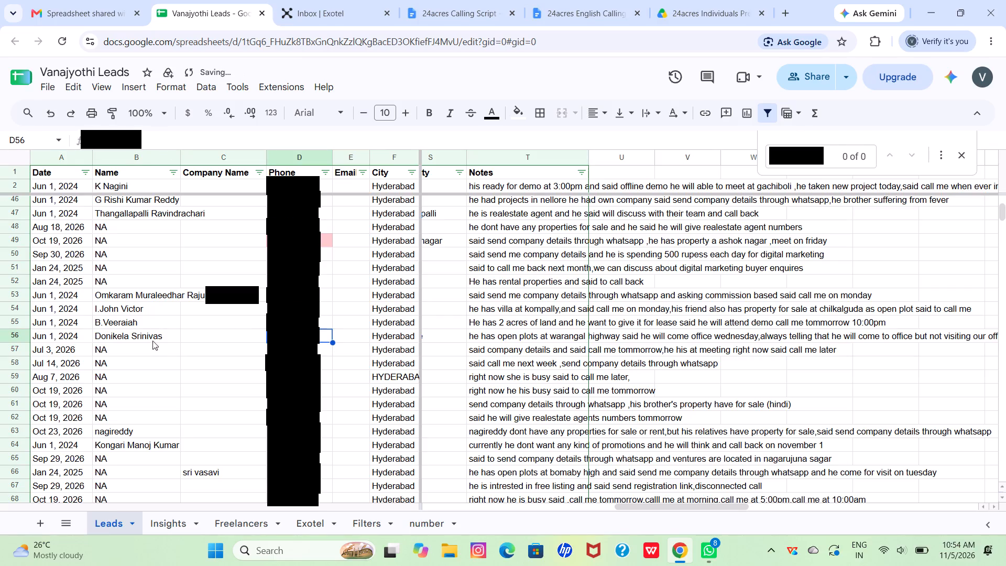
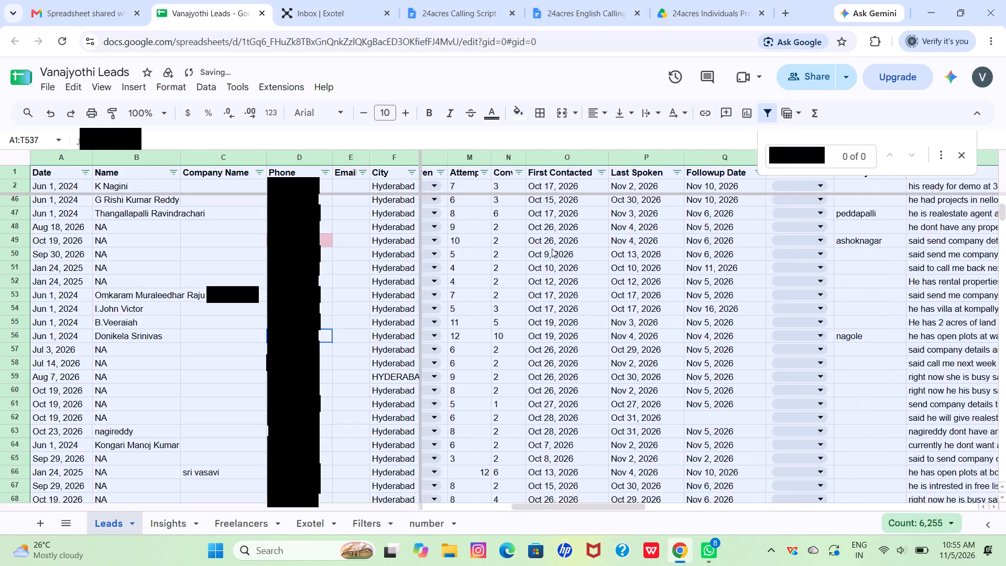
Filter the Leads sheet's Status column to show only Call Back leads.
scroll(552, 248, "right", 6)
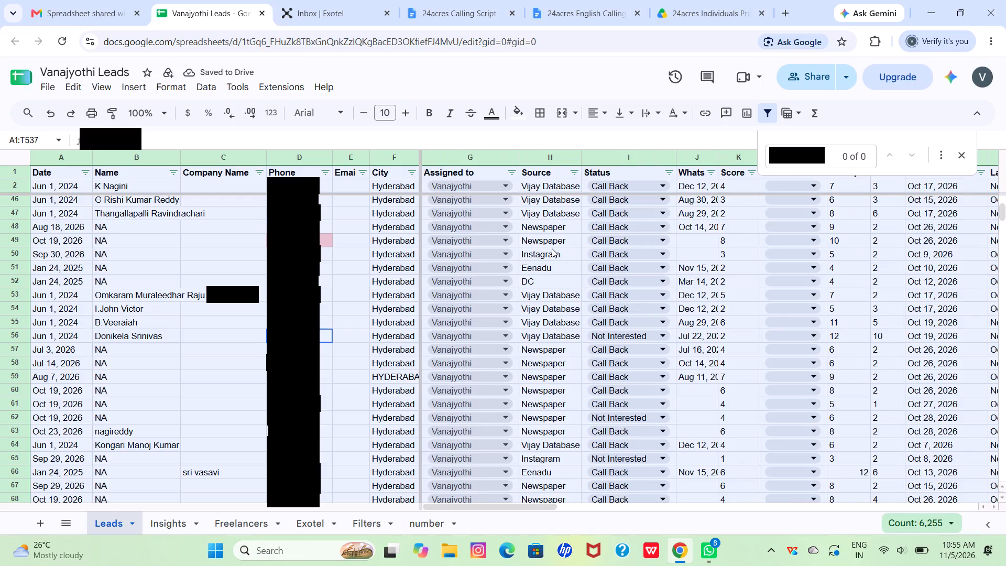
left_click(669, 170)
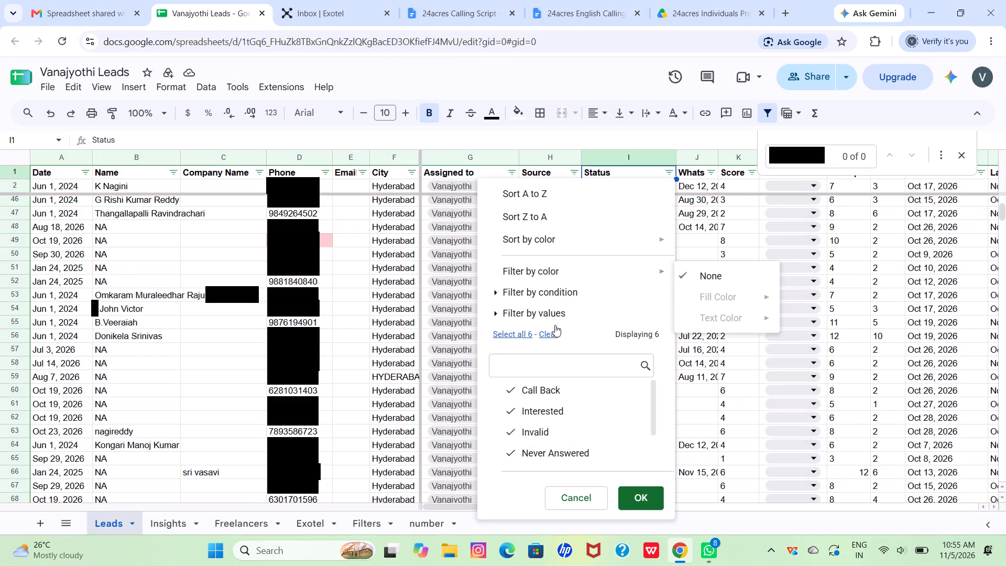
left_click(554, 326)
left_click(547, 386)
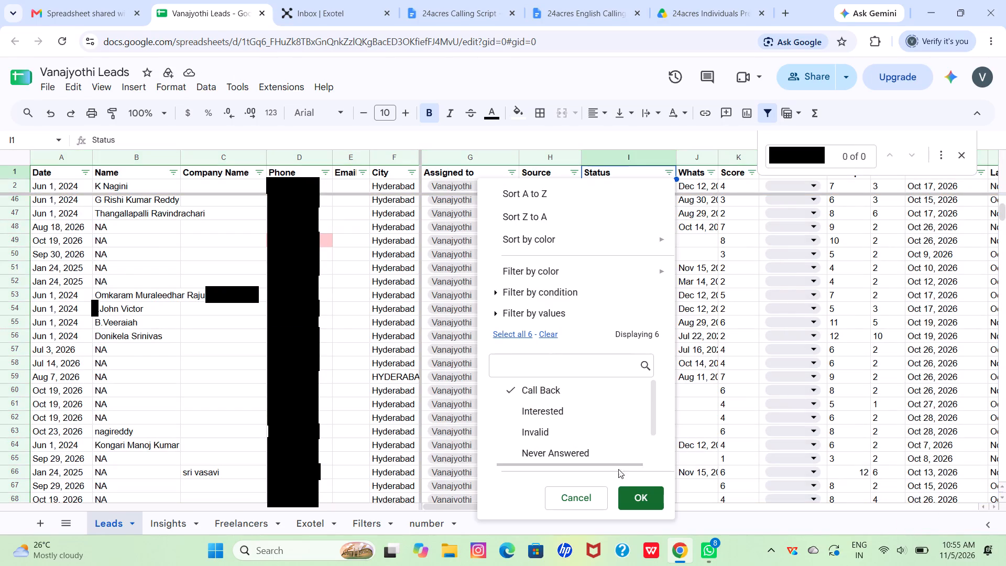
left_click(640, 494)
Filter the Followup Date column to show only leads due Nov 5, 2026.
scroll(818, 409, "left", 6)
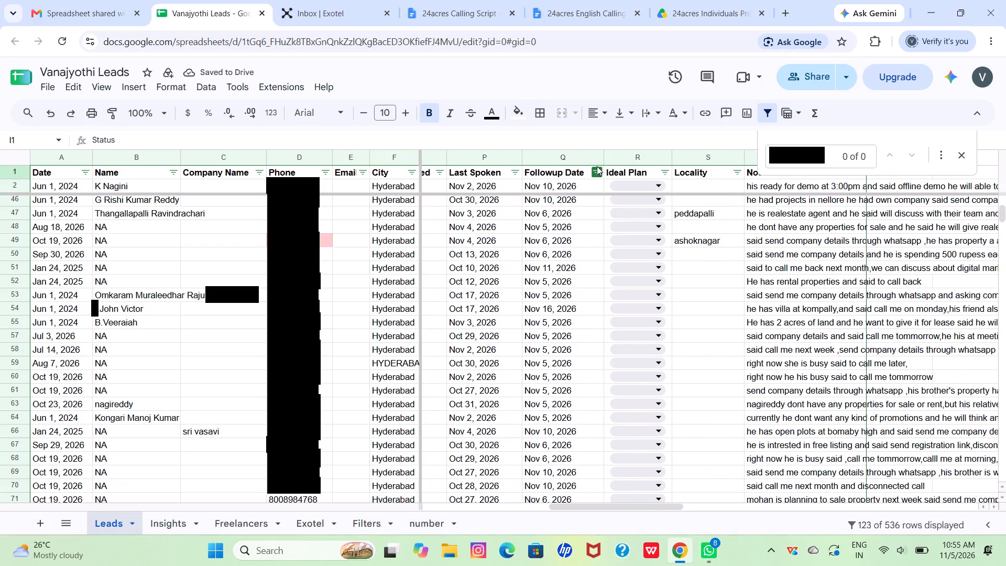
left_click(597, 166)
left_click(488, 329)
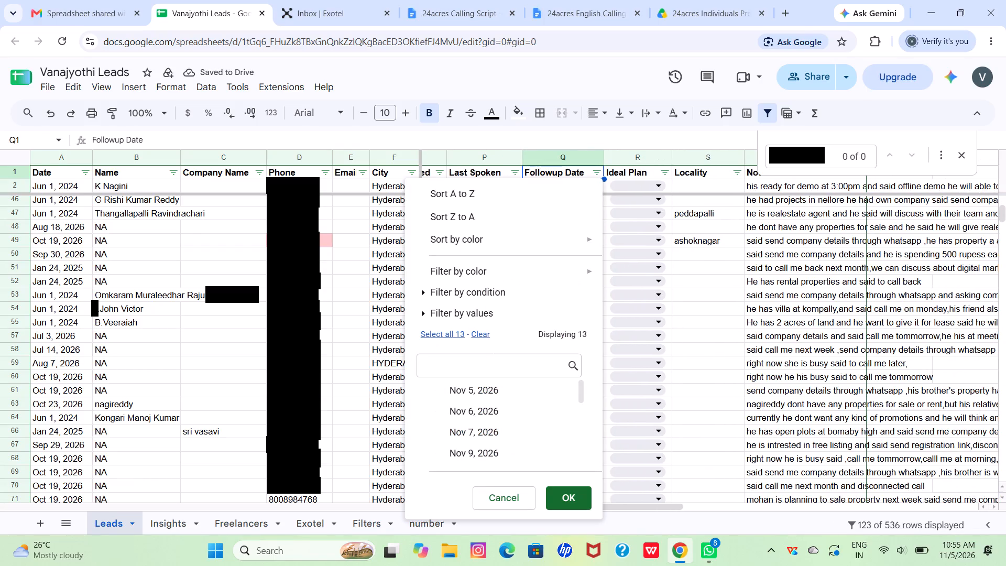
left_click(494, 388)
left_click(575, 488)
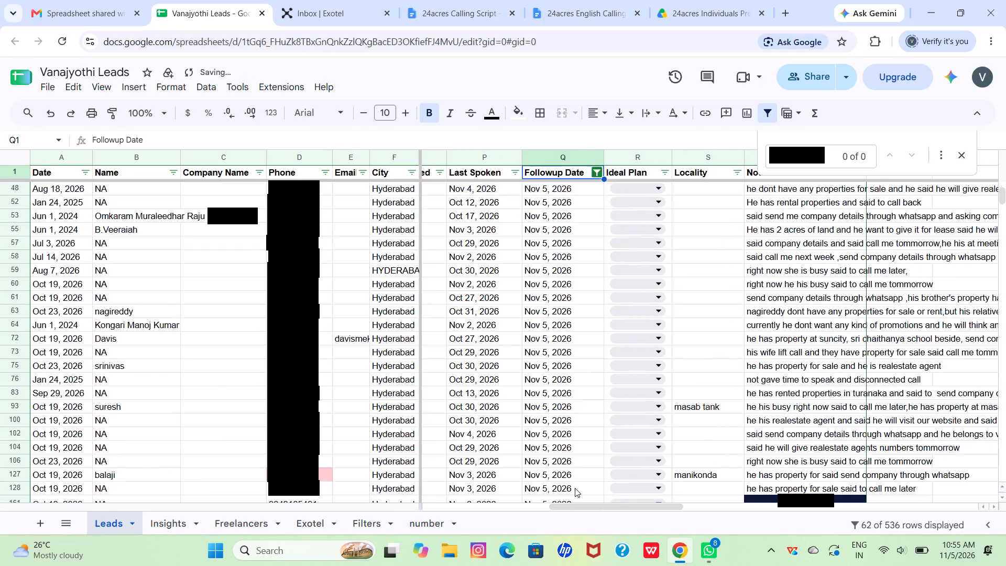
scroll(691, 472, "up", 2)
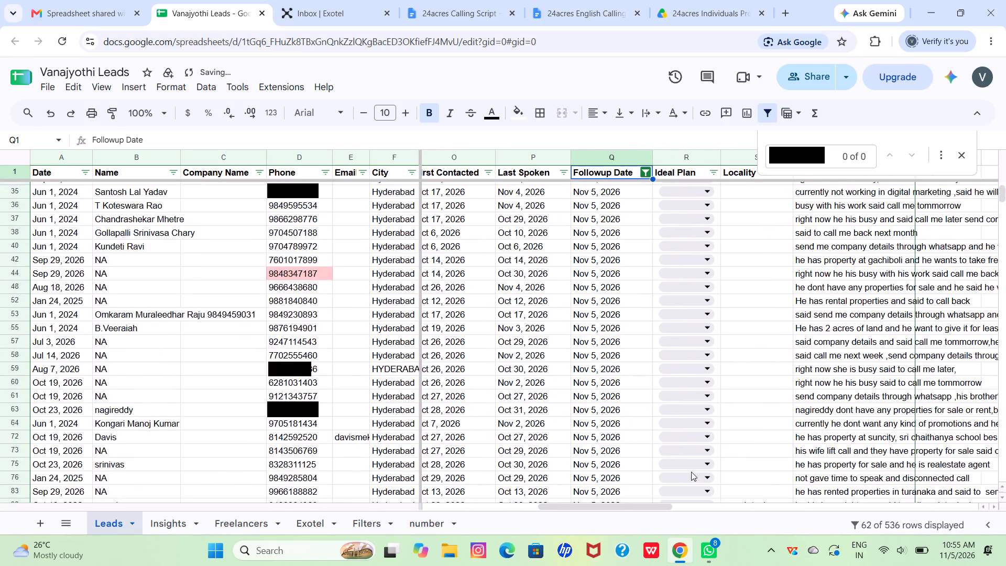
scroll(691, 472, "up", 2)
scroll(691, 472, "down", 4)
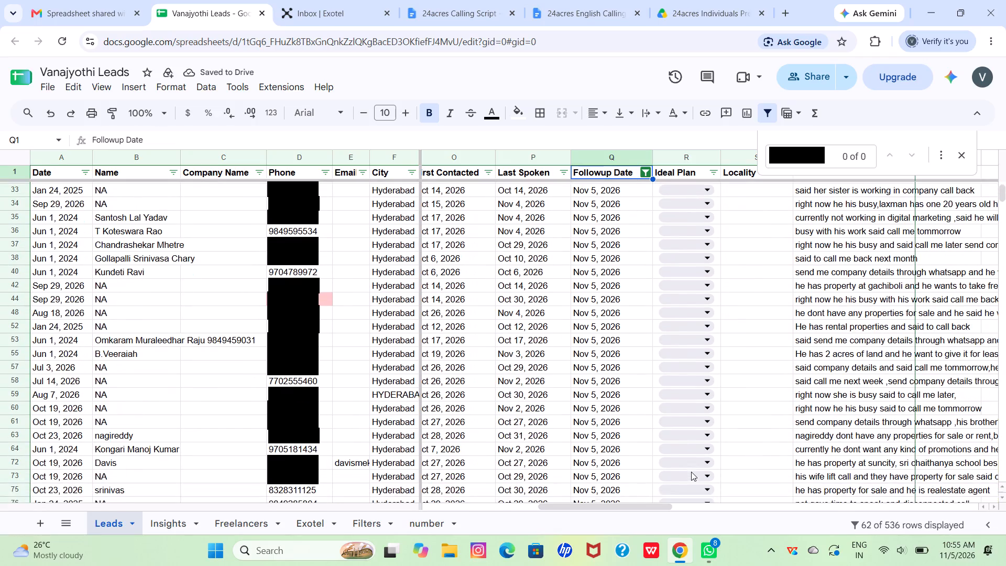
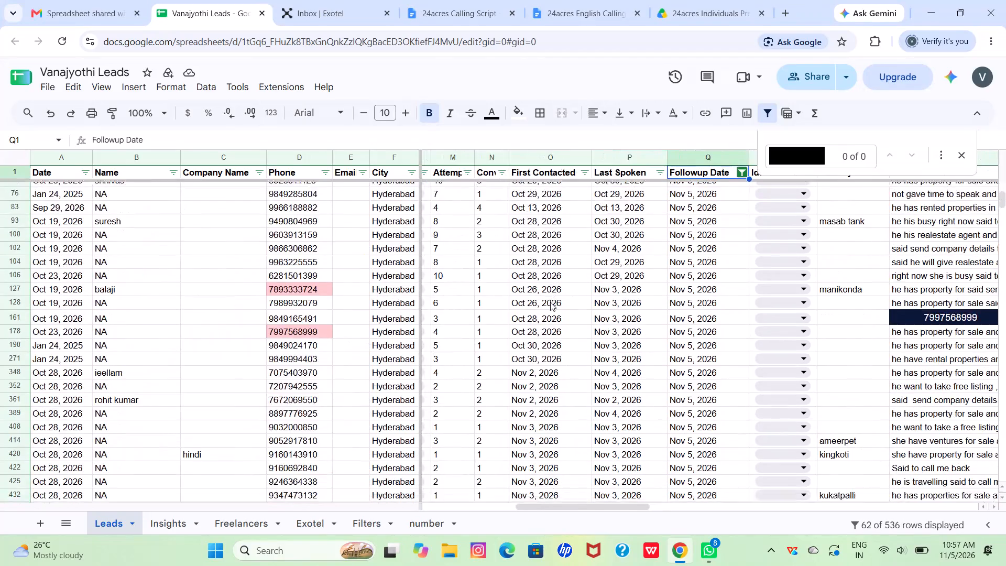
Remove the filter from the Leads sheet.
scroll(550, 302, "down", 1)
left_click(773, 110)
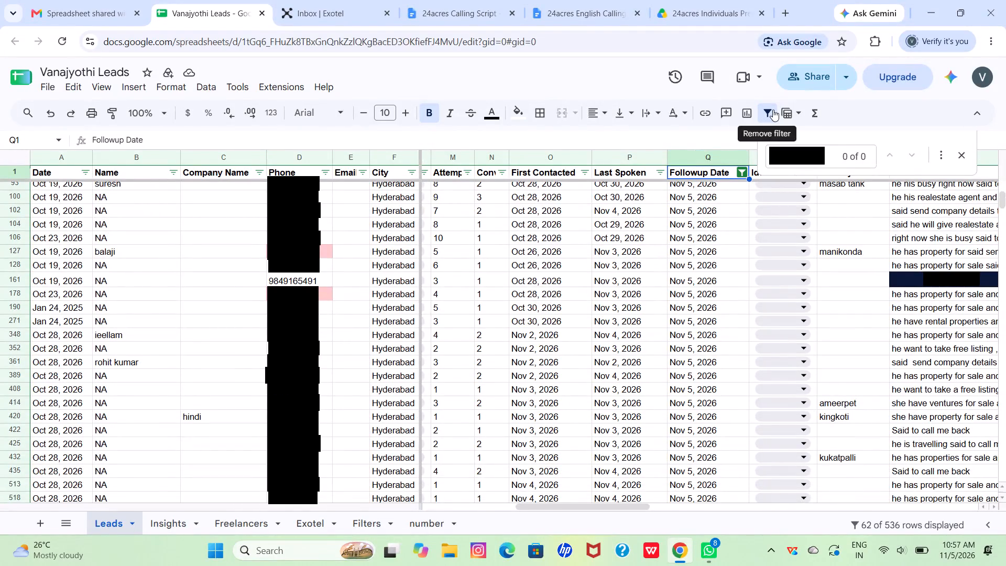
Set the Followup Date of the Nagole lead in row 56 to Nov 5, 2026.
scroll(675, 412, "left", 1)
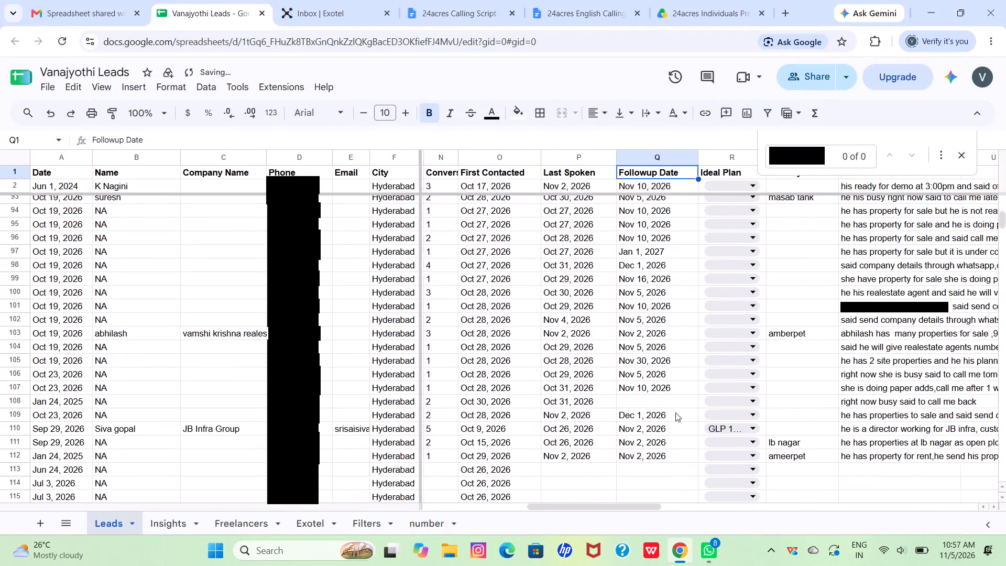
scroll(675, 412, "left", 1)
scroll(675, 412, "up", 5)
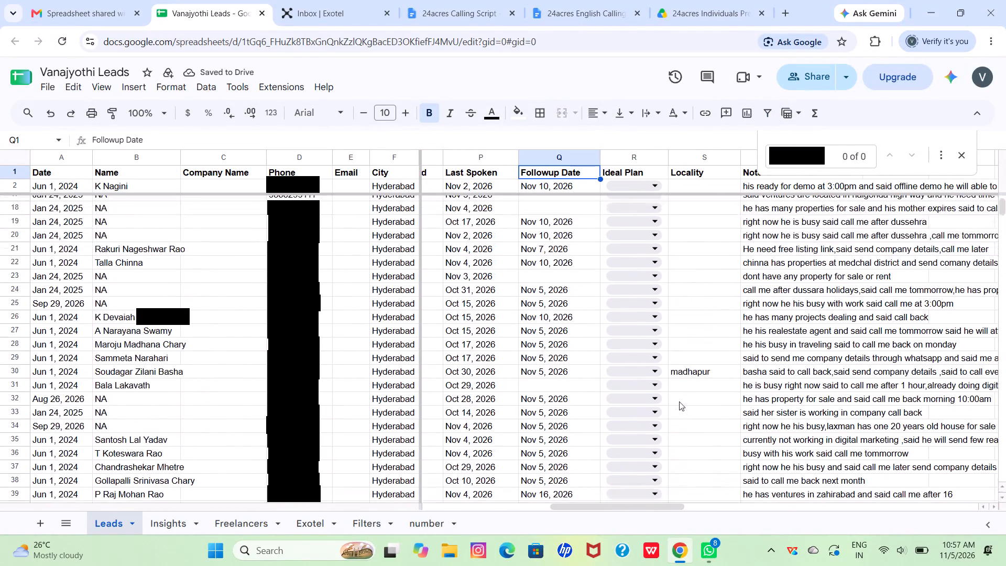
scroll(725, 288, "down", 5)
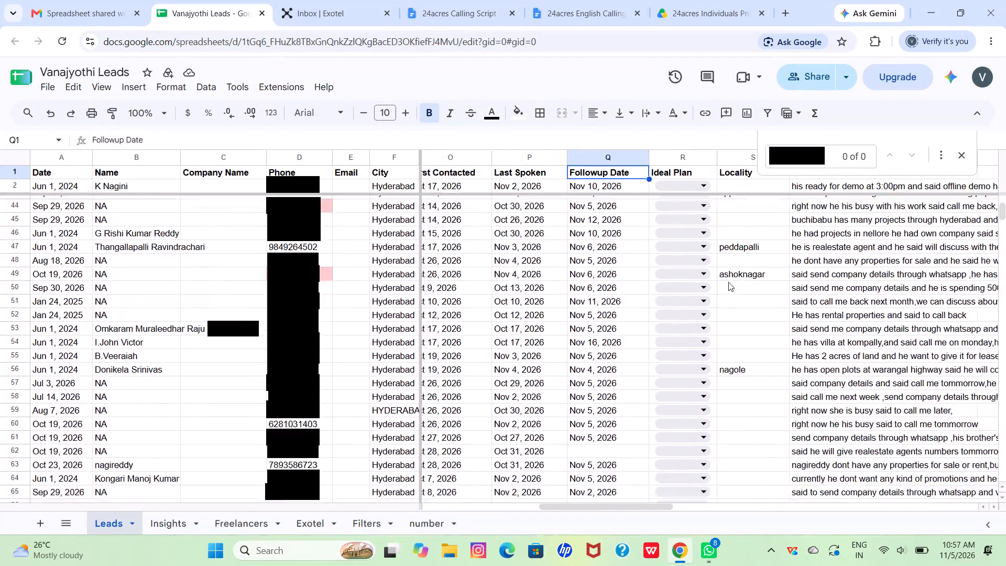
left_click(617, 360)
scroll(617, 360, "right", 1)
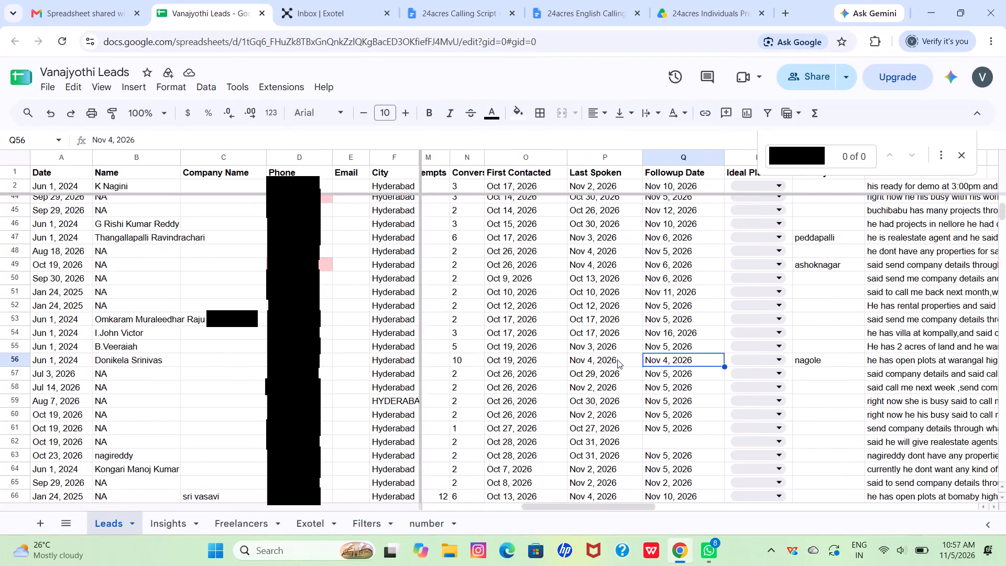
scroll(617, 360, "right", 4)
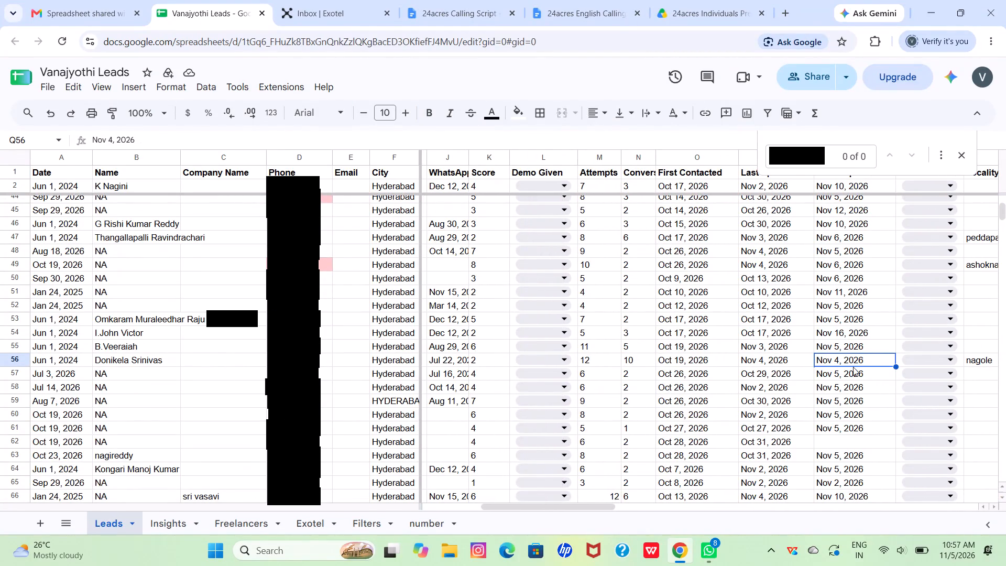
double_click(850, 358)
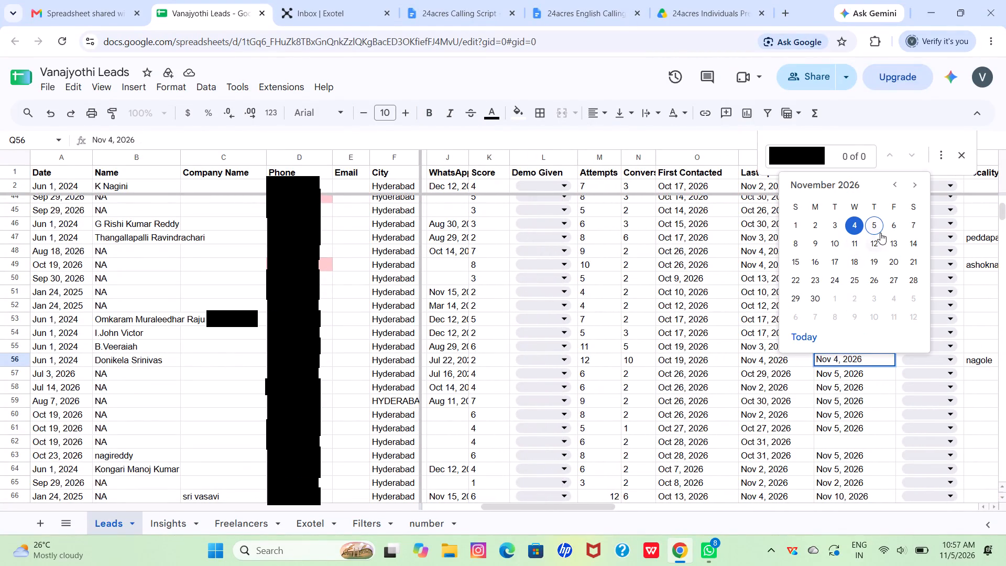
left_click(876, 230)
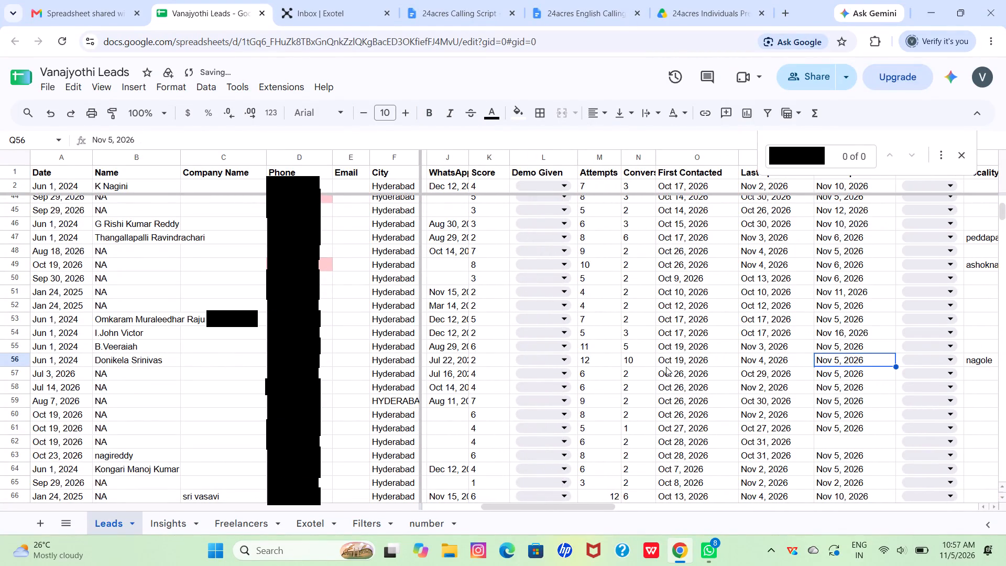
Change the Status of the lead in row 56 to Call Back.
scroll(666, 367, "right", 3)
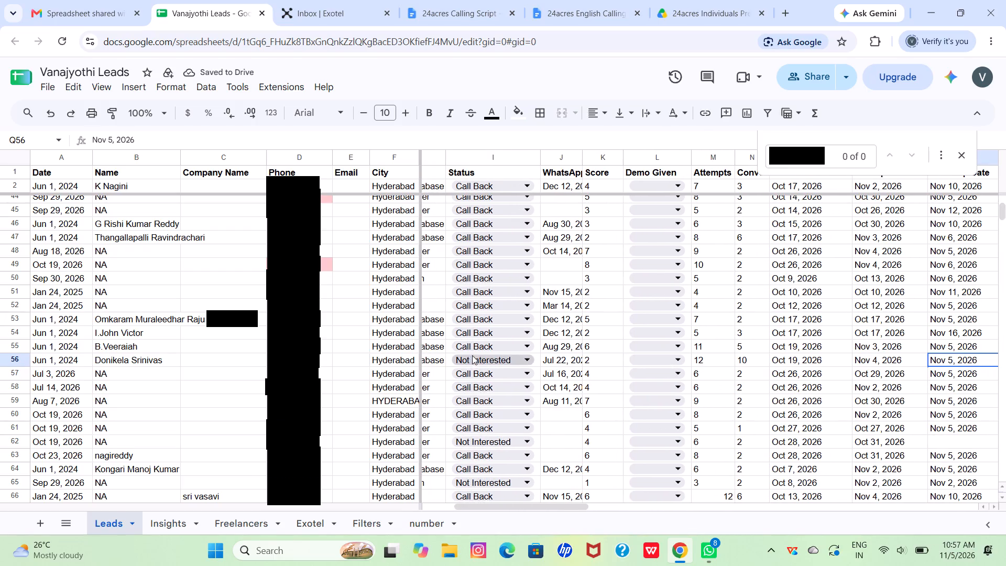
left_click(474, 357)
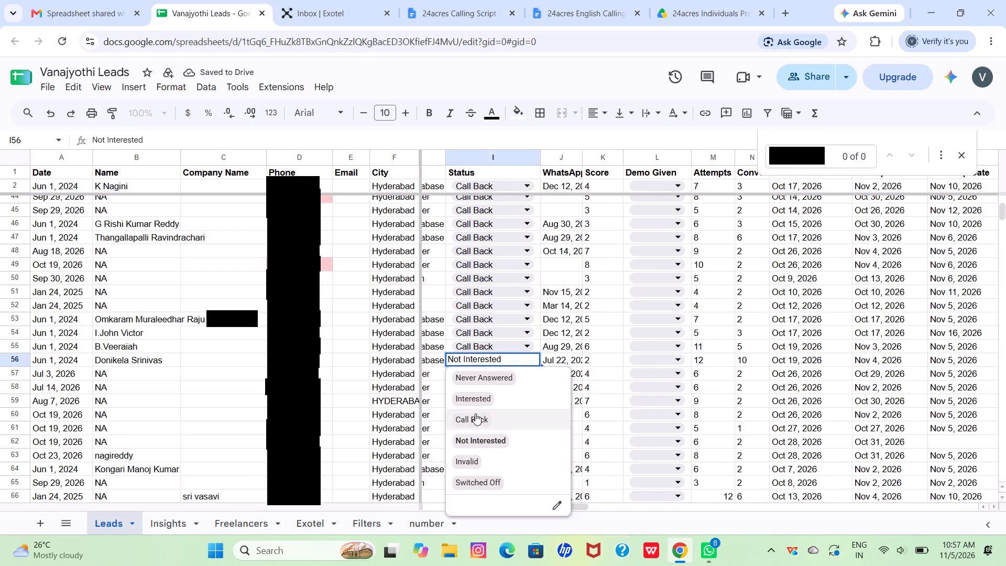
left_click(475, 421)
Update row 56's call counts, setting Attempts to 13 and conversations to 11.
scroll(475, 421, "left", 4)
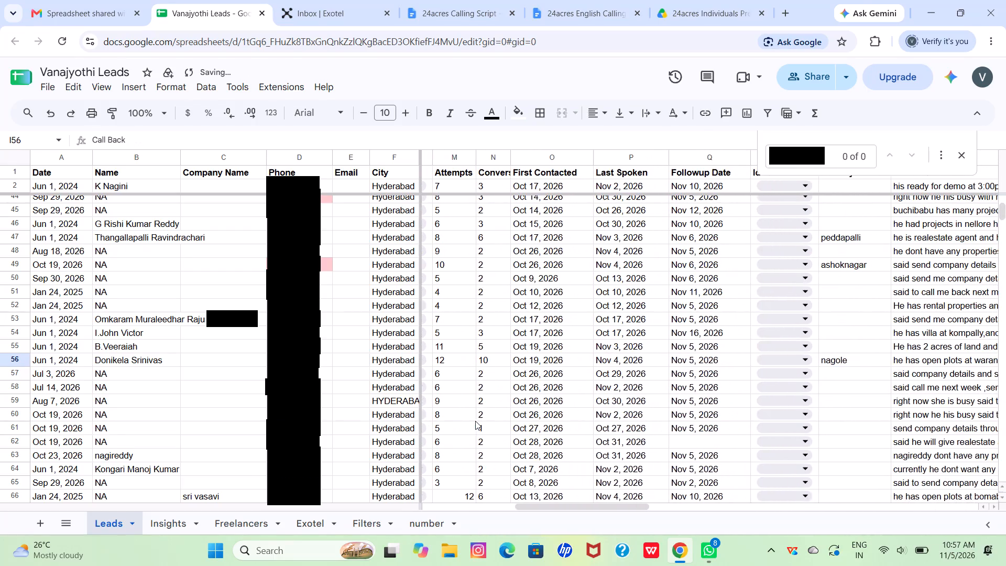
scroll(594, 407, "right", 3)
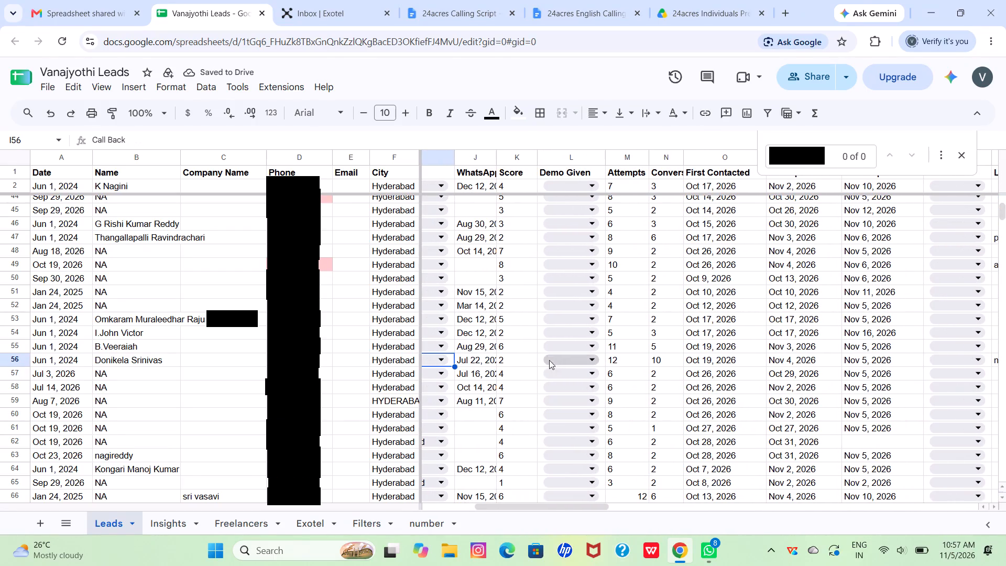
scroll(642, 358, "right", 3)
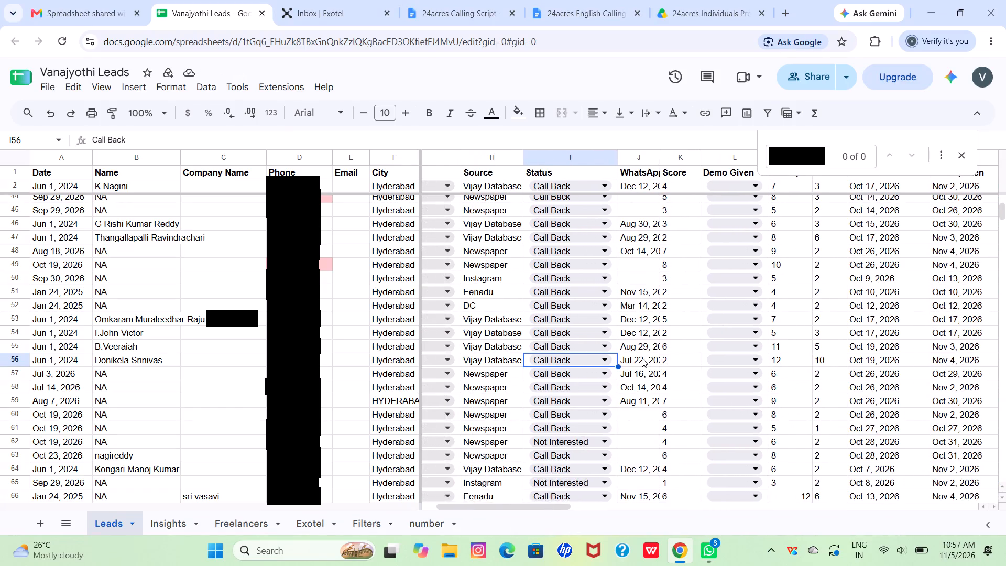
scroll(642, 358, "right", 5)
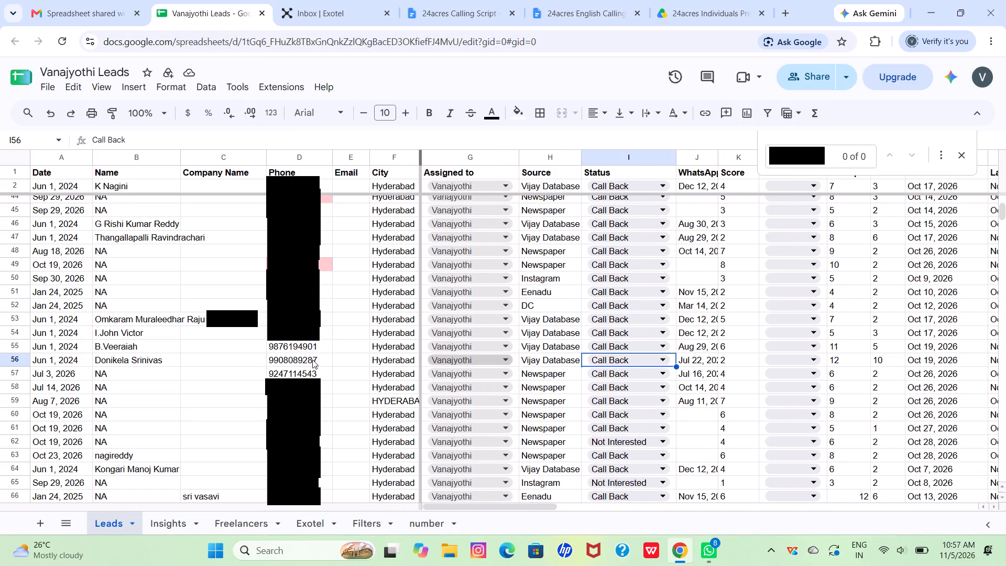
scroll(607, 360, "left", 2)
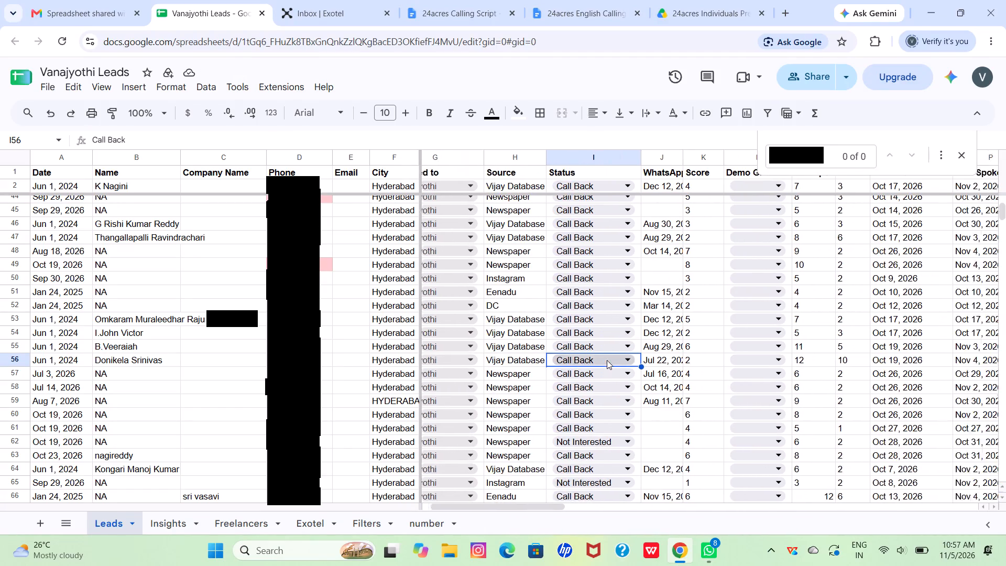
scroll(607, 360, "left", 4)
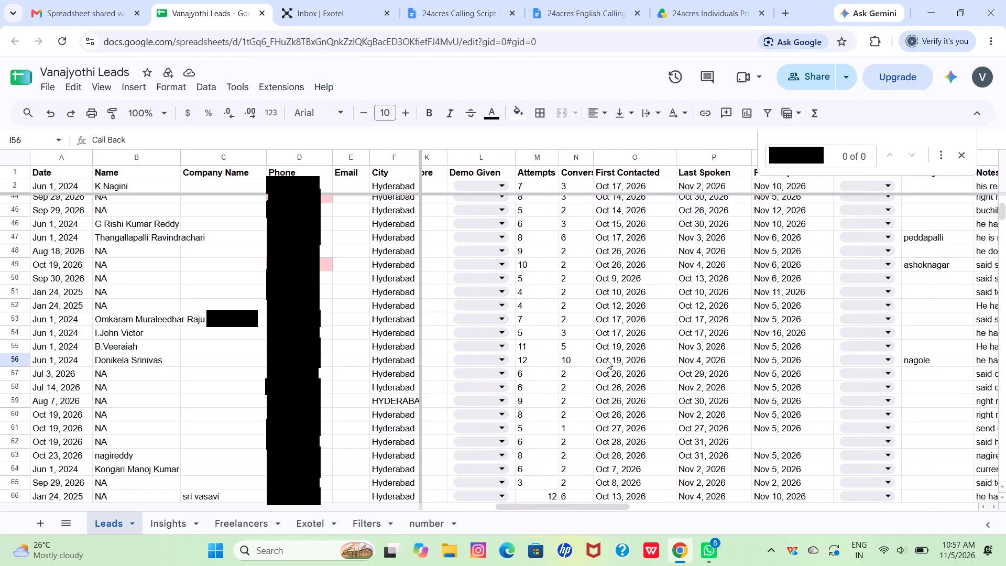
scroll(607, 360, "left", 1)
left_click(482, 357)
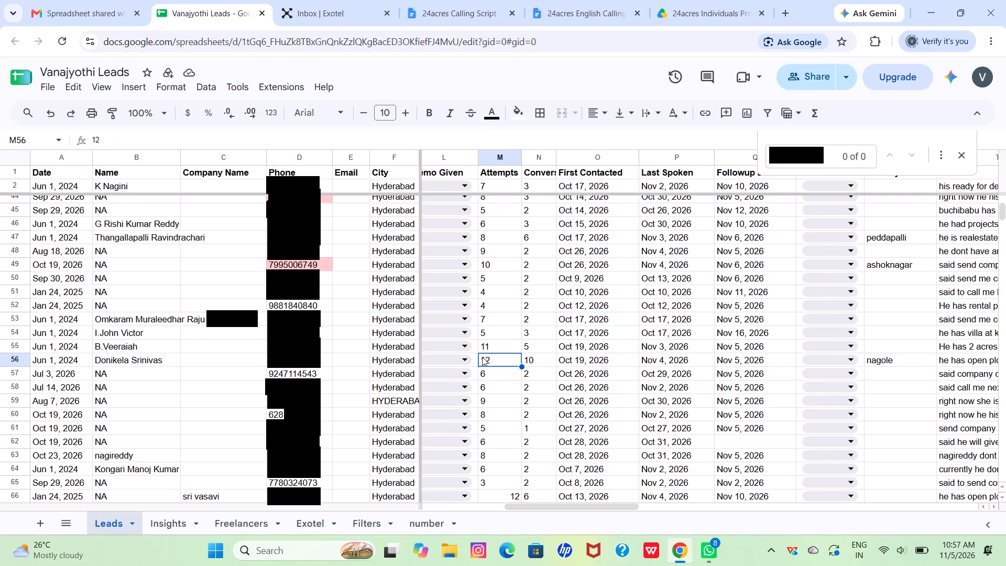
type("13")
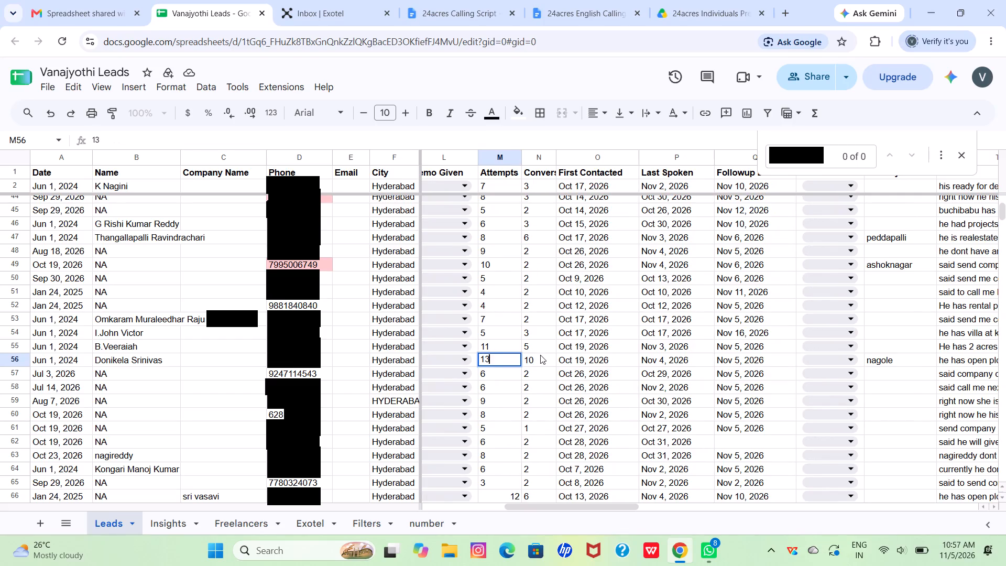
left_click(541, 357)
type("11")
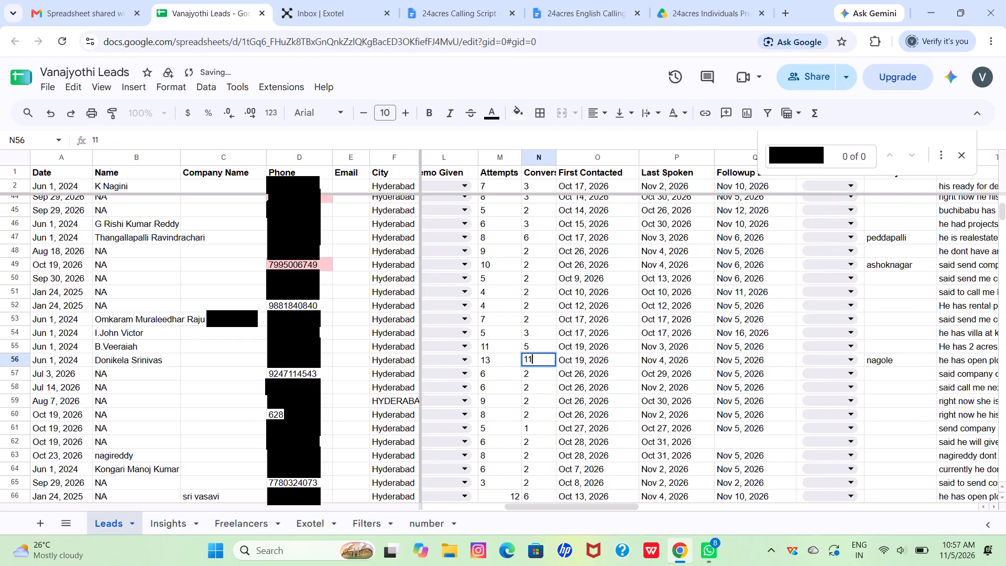
left_click(599, 366)
Edit row 56's Notes to read "he has open plots at warangal highway said he will come office tommorrow".
scroll(599, 366, "left", 3)
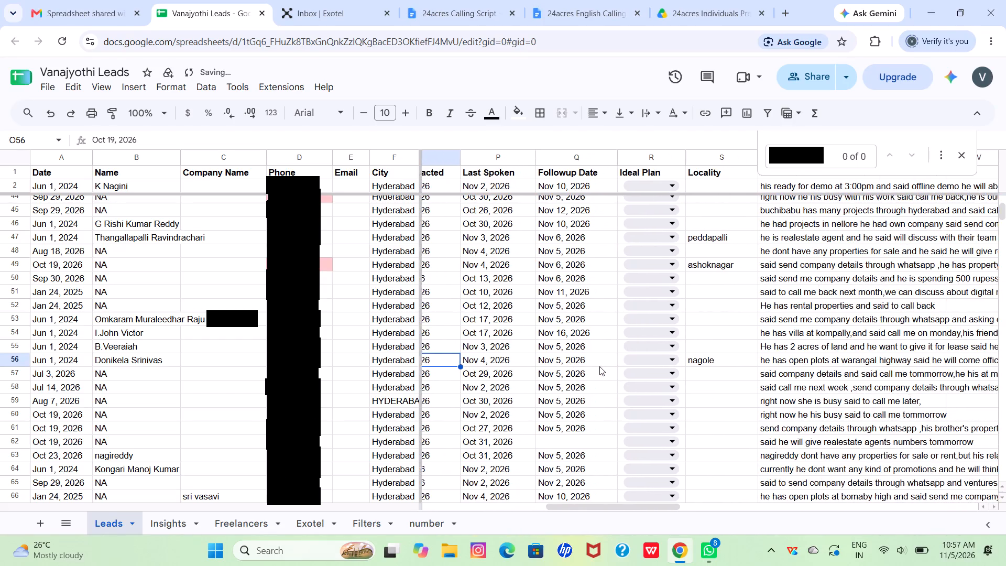
scroll(599, 366, "down", 1)
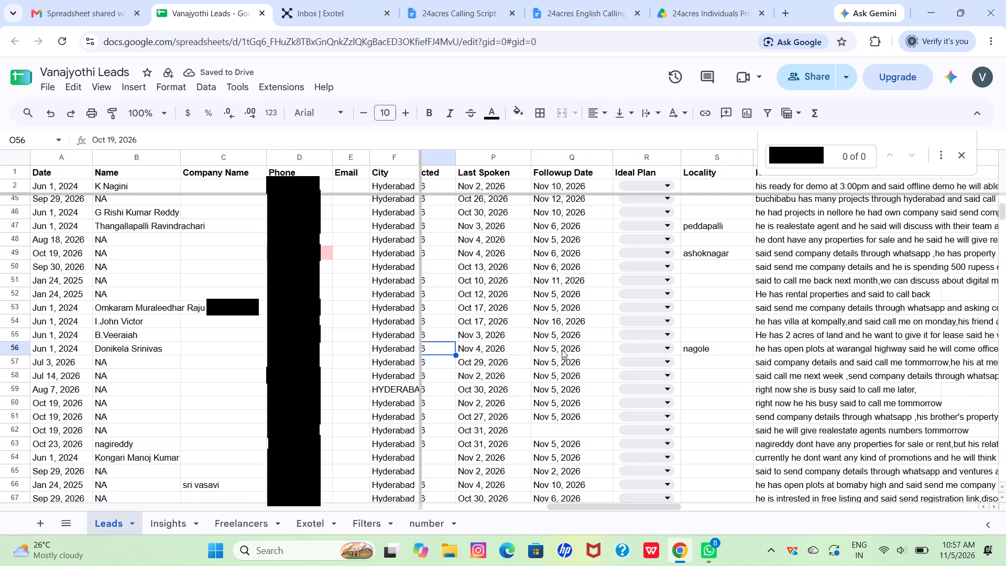
left_click(562, 350)
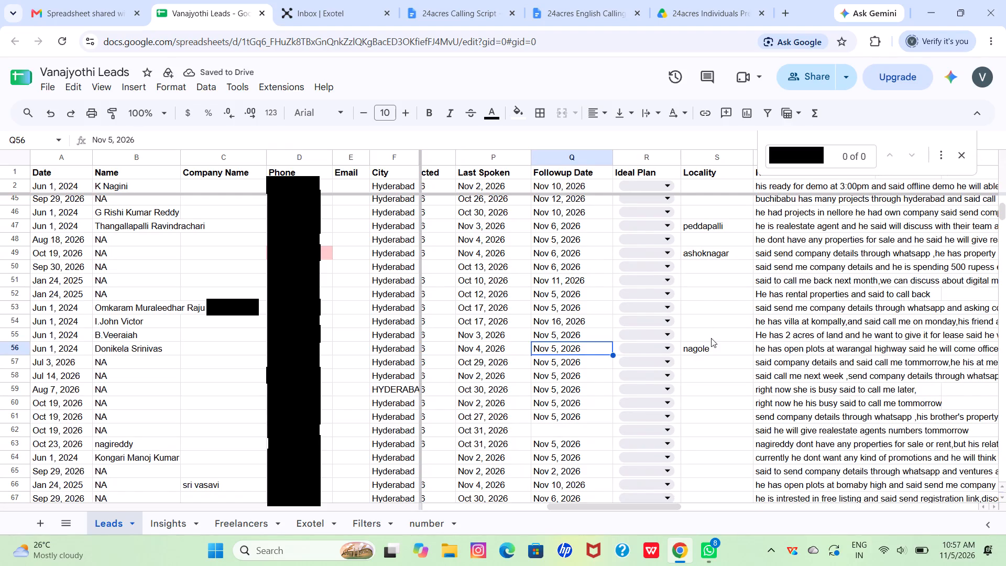
left_click(713, 354)
scroll(713, 354, "left", 2)
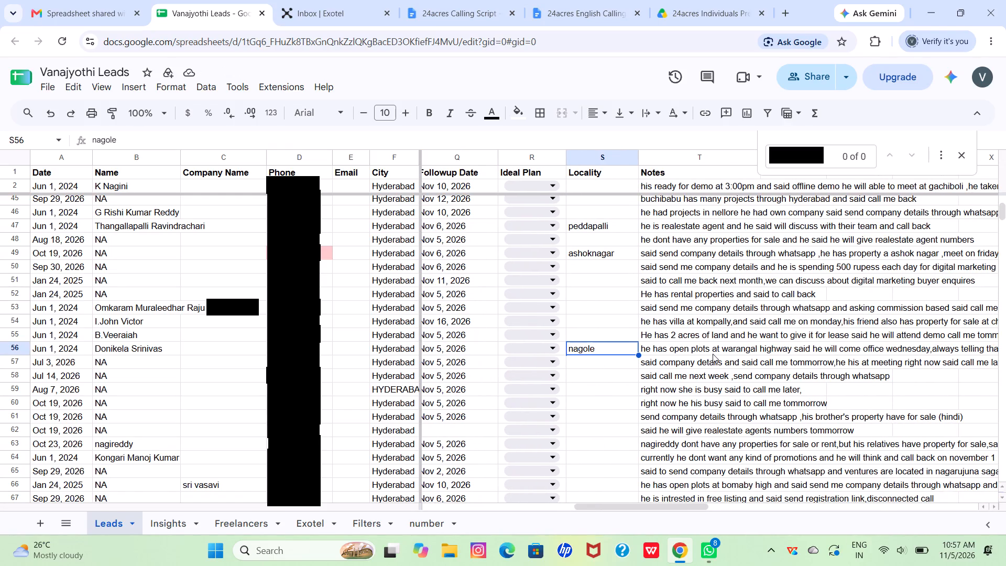
scroll(713, 354, "left", 3)
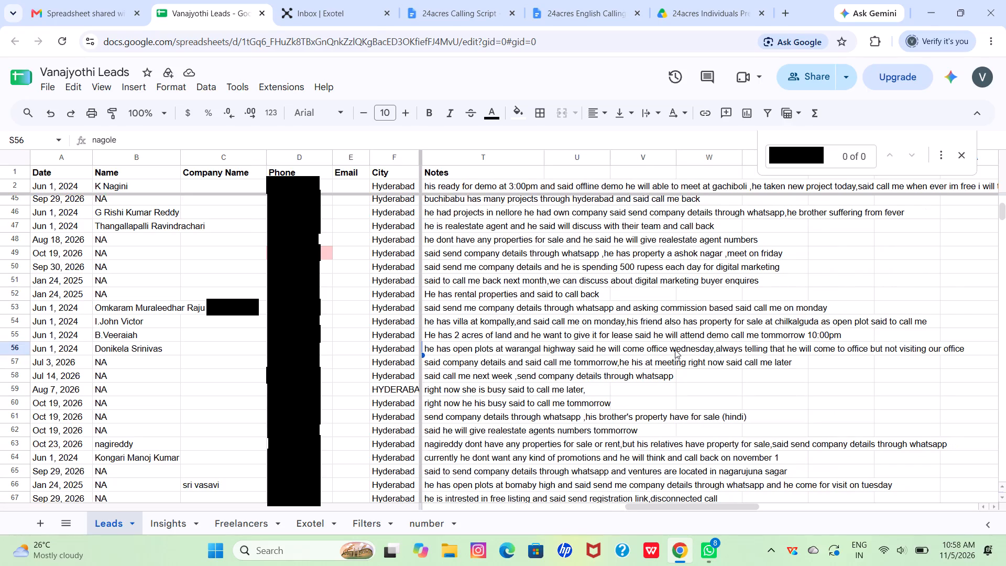
scroll(675, 350, "right", 2)
double_click(518, 347)
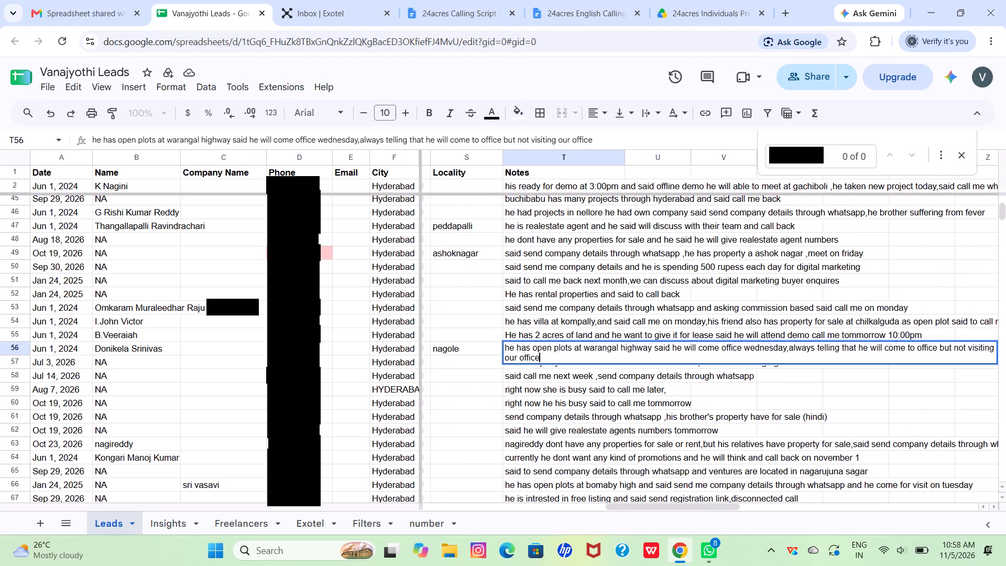
key("BackSpace")
key("BackSpace")
key("BackSpace")
key("BackSpace")
key("BackSpace")
key("BackSpace")
key("BackSpace")
key("BackSpace")
key("BackSpace")
key("BackSpace")
key("BackSpace")
key("BackSpace")
key("BackSpace")
key("BackSpace")
key("BackSpace")
key("BackSpace")
key("BackSpace")
key("BackSpace")
key("BackSpace")
key("BackSpace")
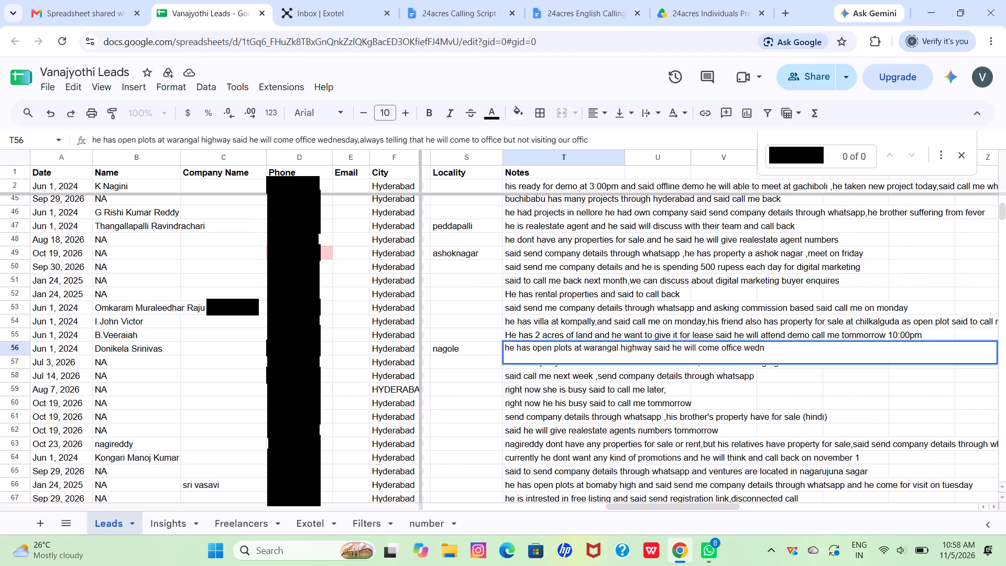
key("BackSpace")
key("BackSpace")
key("space")
type("tommorrow")
key("Return")
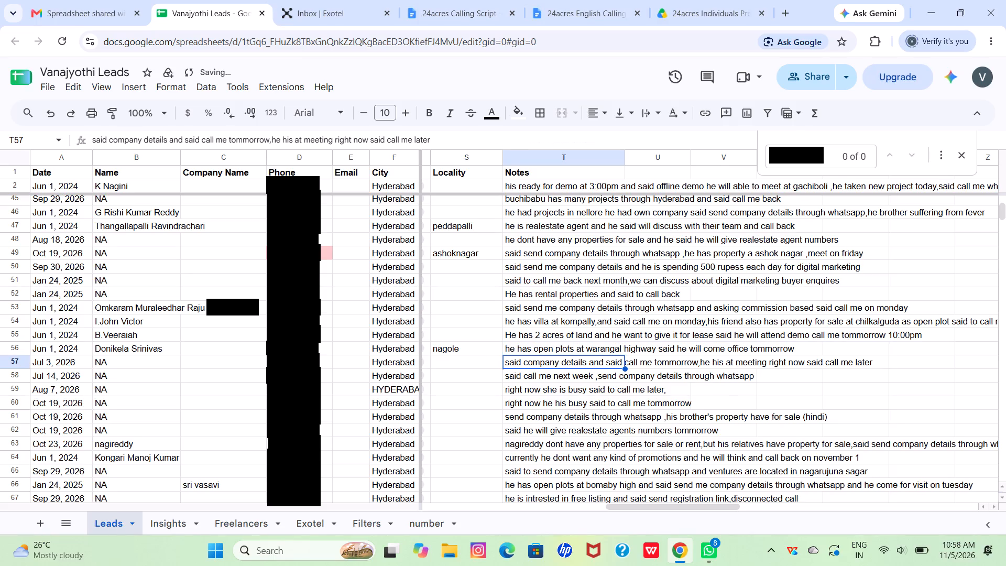
Close the find bar, turn the sheet filter back on and filter the Status column to only Call Back leads.
left_click(531, 330)
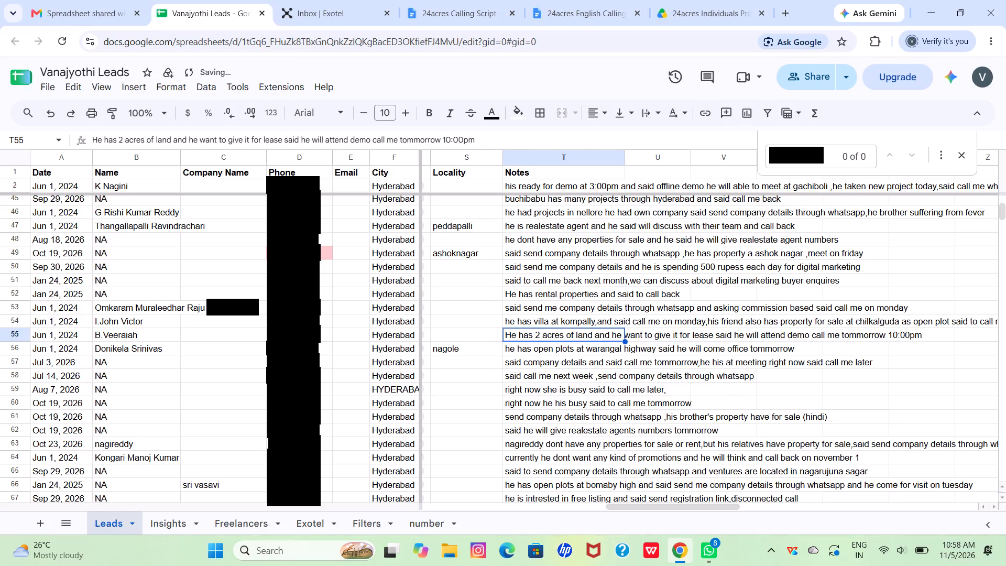
scroll(531, 330, "up", 2)
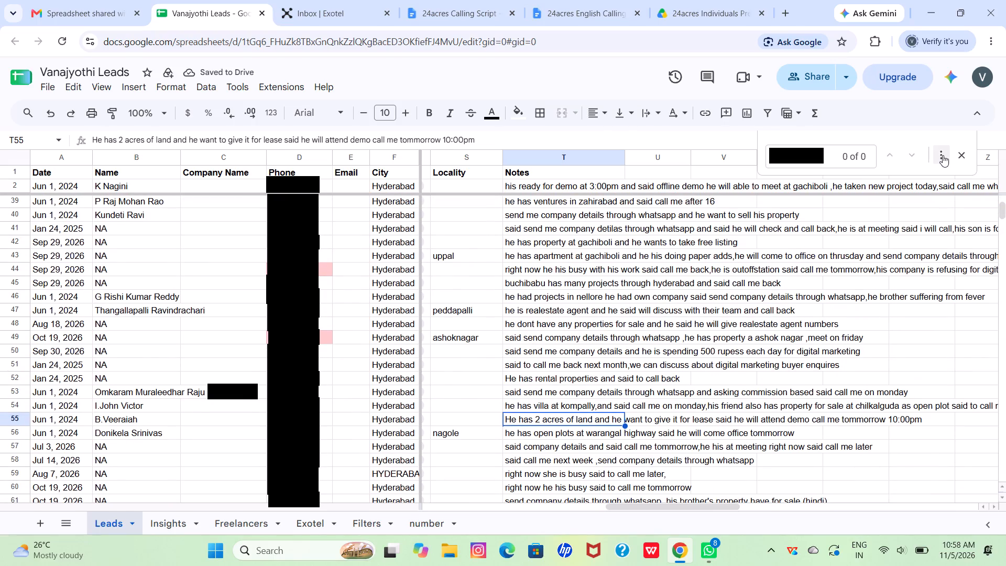
left_click(962, 152)
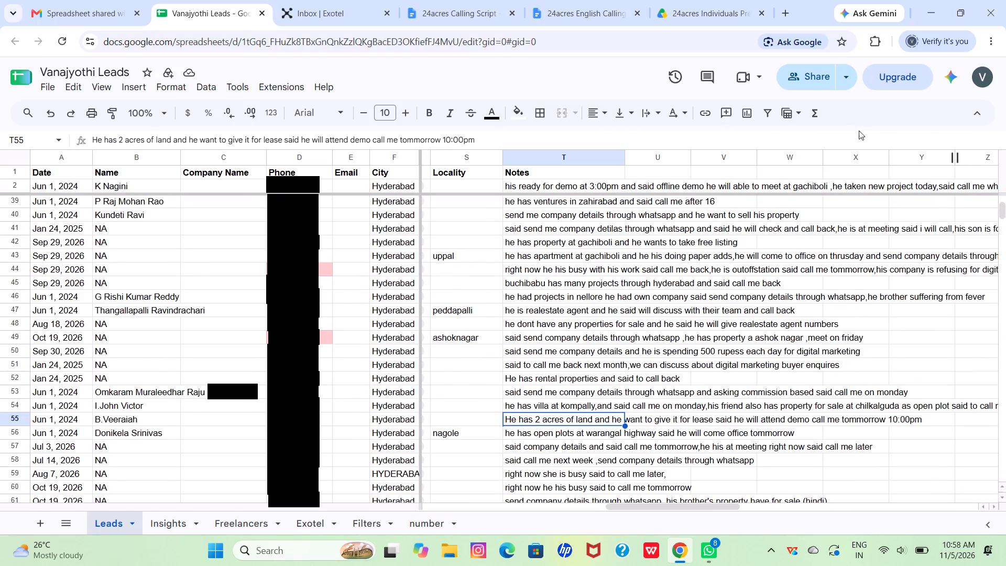
left_click(765, 113)
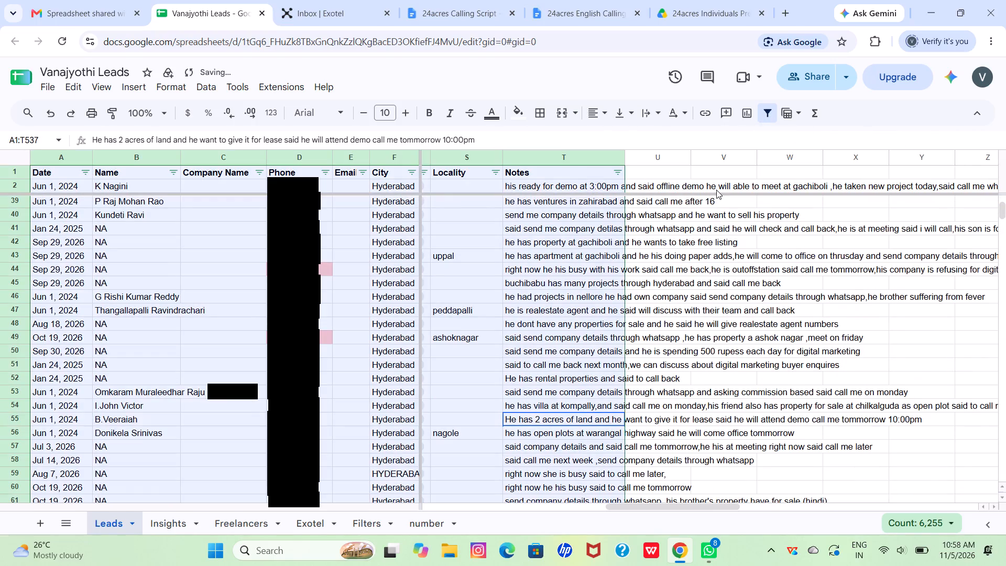
scroll(716, 190, "right", 7)
left_click(670, 178)
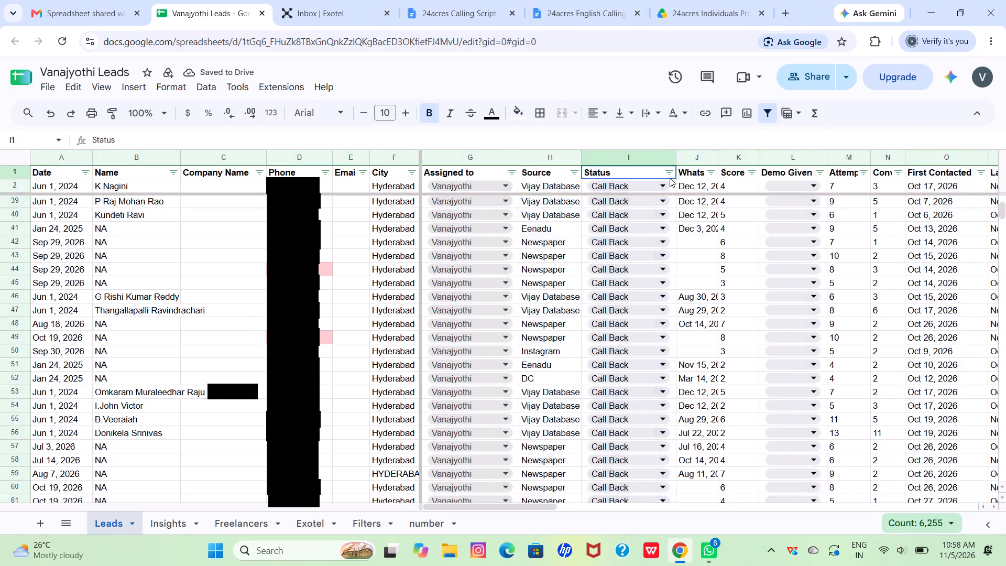
left_click(554, 341)
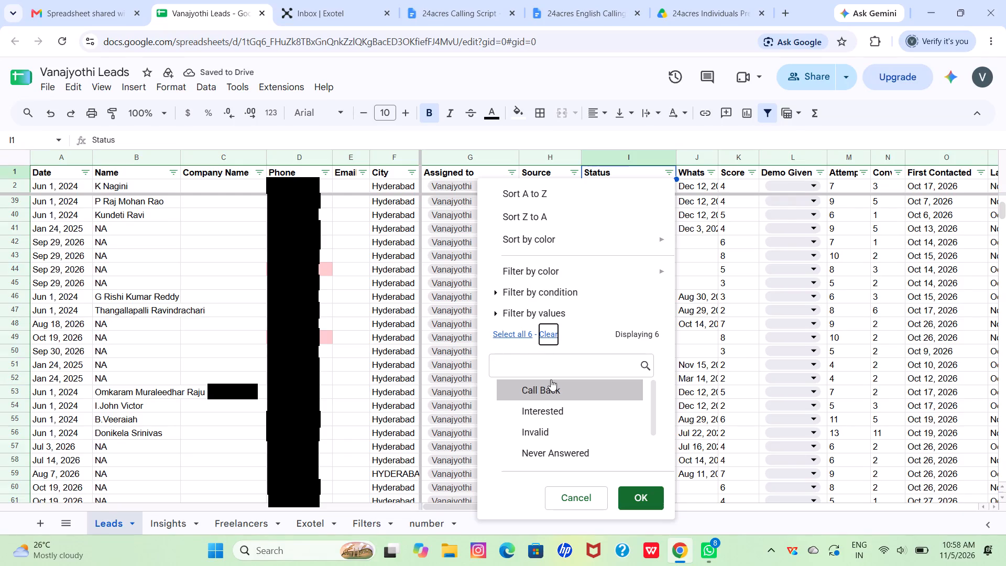
left_click(551, 379)
left_click(645, 491)
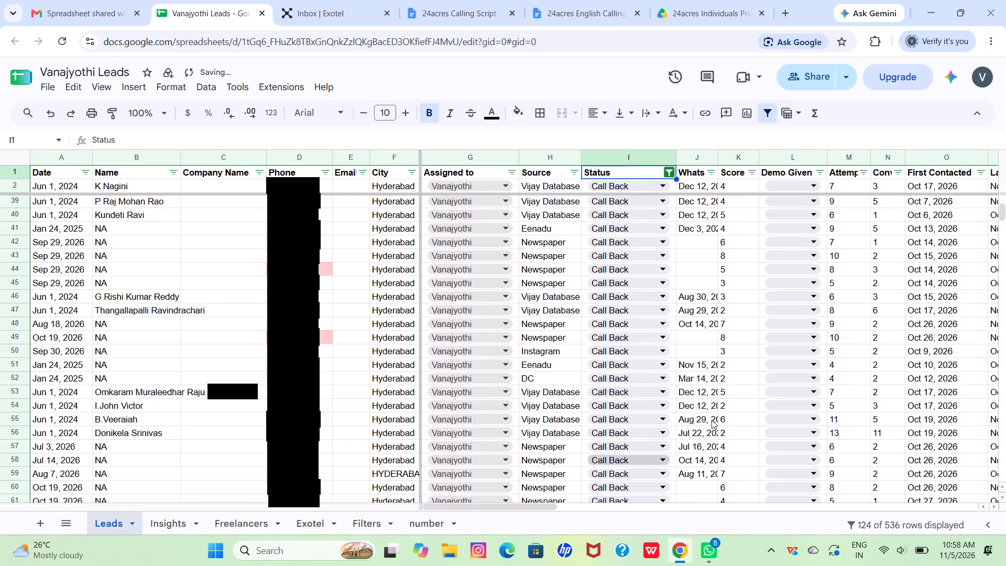
Filter the Followup Date column to only Nov 5, 2026.
scroll(718, 411, "left", 6)
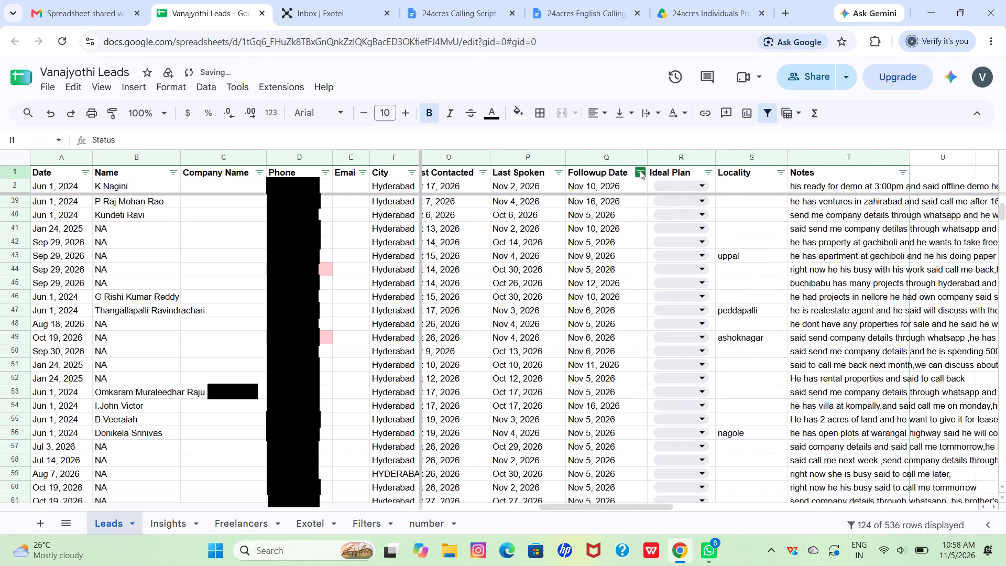
left_click(640, 170)
left_click(523, 329)
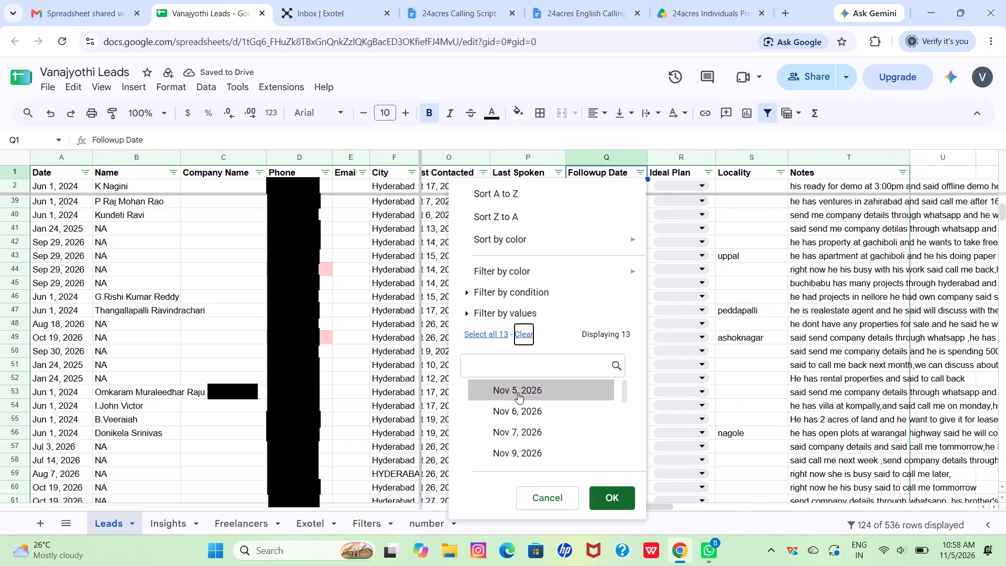
left_click(517, 395)
left_click(611, 507)
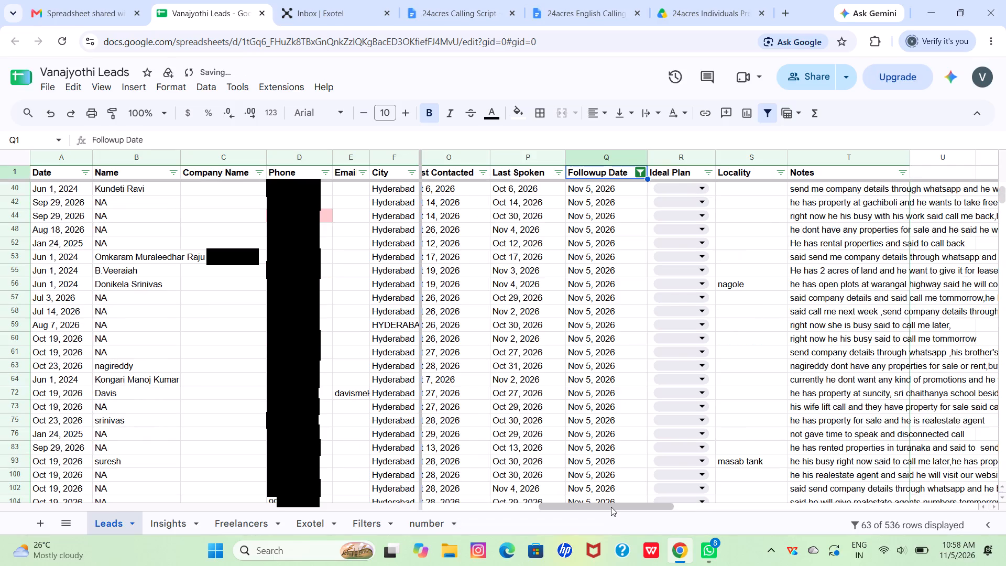
Review the filtered Call Back leads, checking their call counts, last spoken dates and notes for the next contact to call.
scroll(780, 288, "left", 2)
scroll(780, 288, "right", 6)
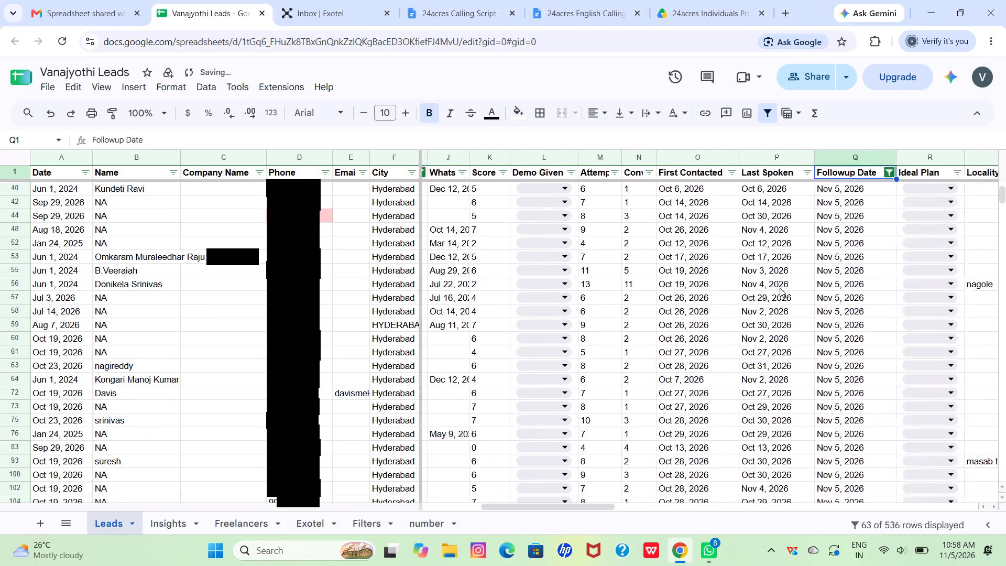
scroll(780, 288, "right", 6)
scroll(780, 288, "up", 3)
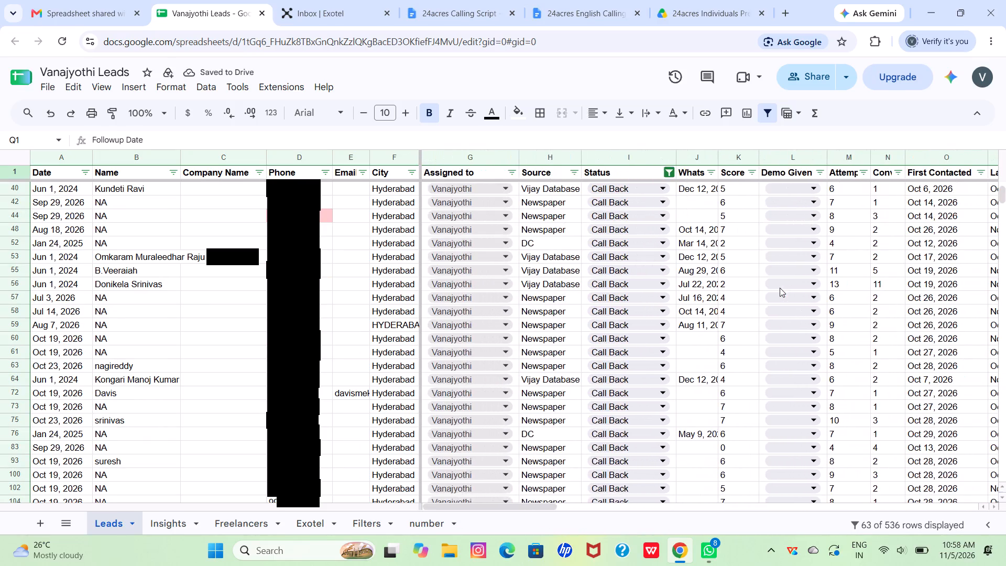
scroll(780, 288, "left", 4)
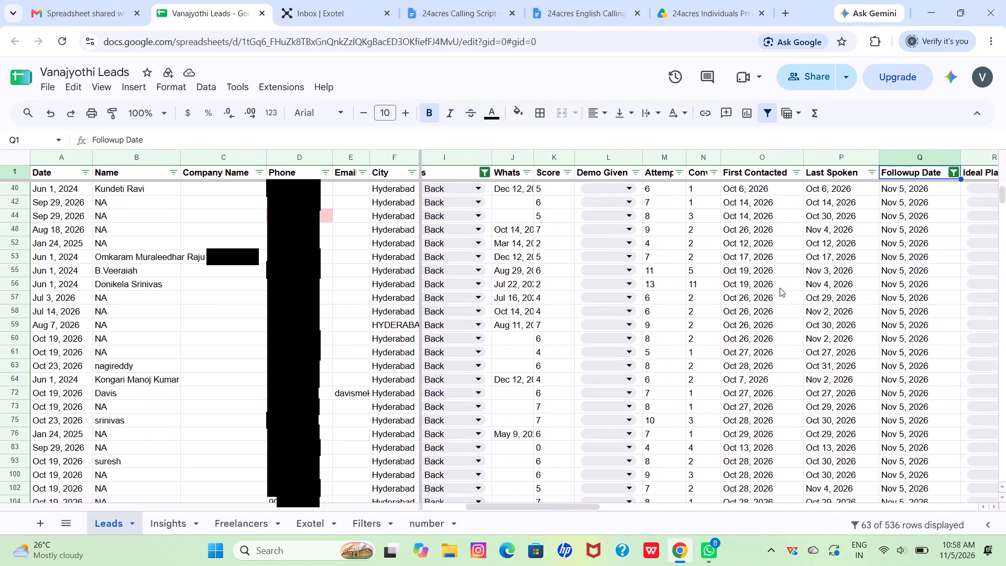
scroll(780, 288, "left", 2)
scroll(745, 211, "left", 1)
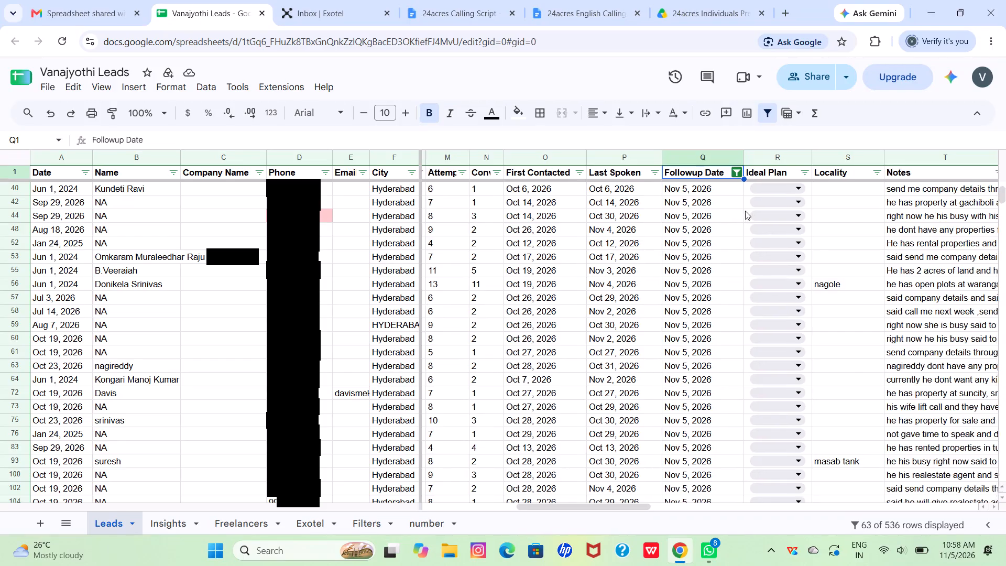
scroll(745, 211, "left", 1)
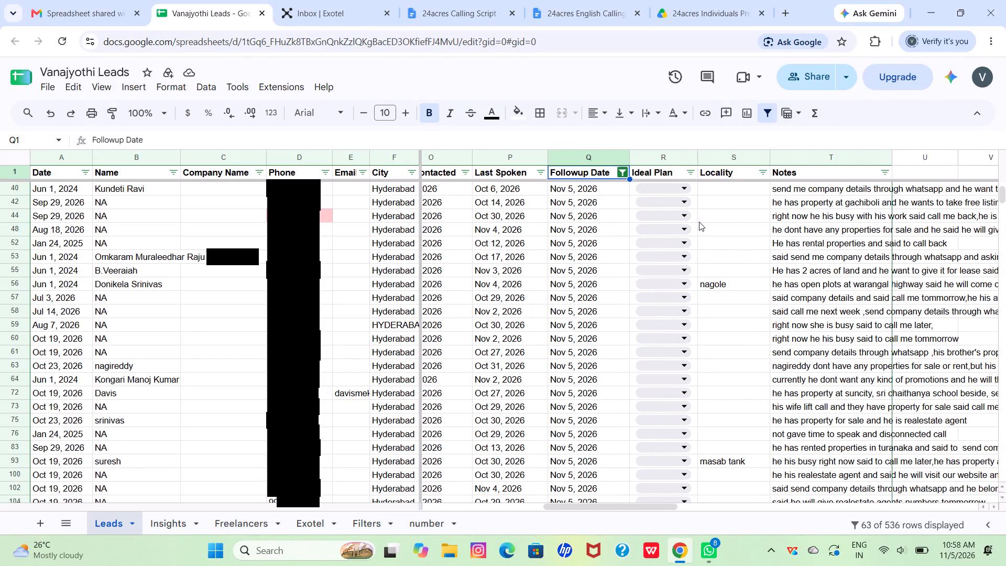
scroll(701, 223, "left", 6)
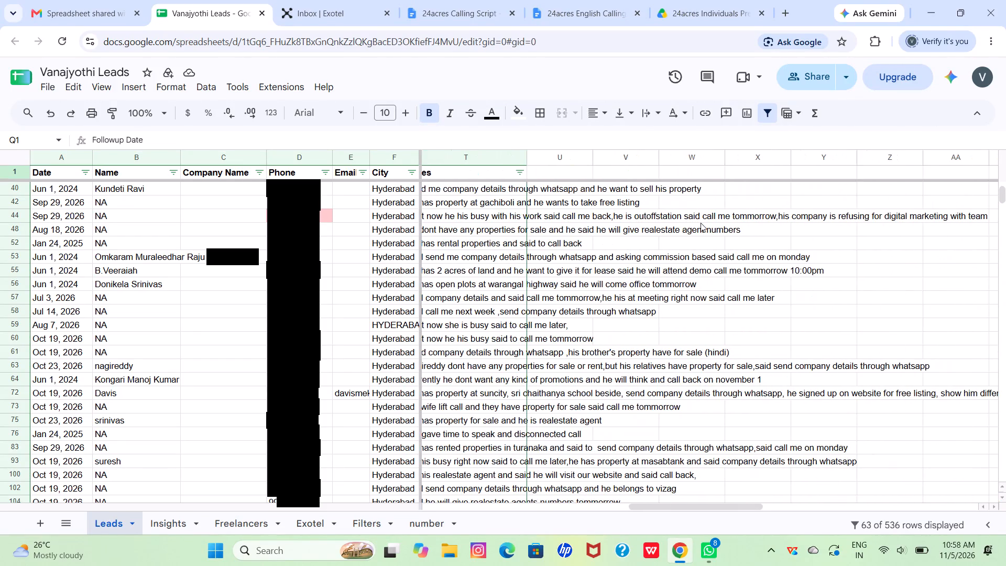
scroll(701, 223, "left", 1)
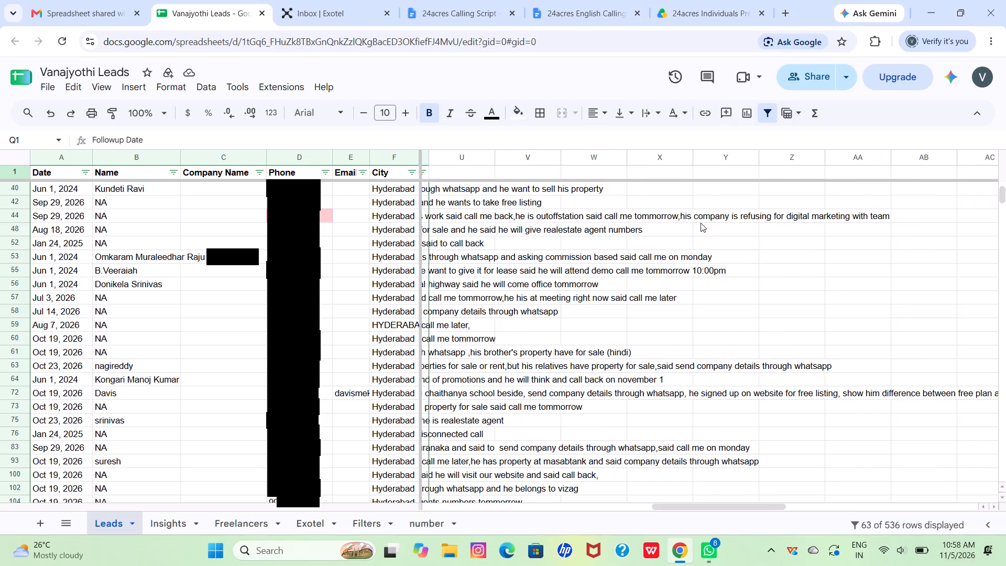
scroll(701, 223, "right", 6)
scroll(701, 223, "down", 1)
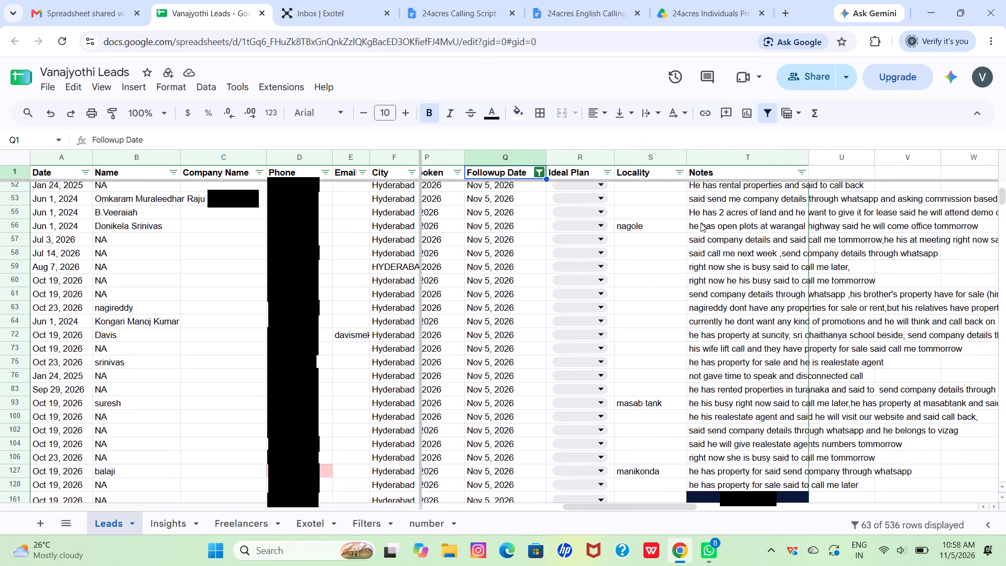
scroll(701, 223, "up", 7)
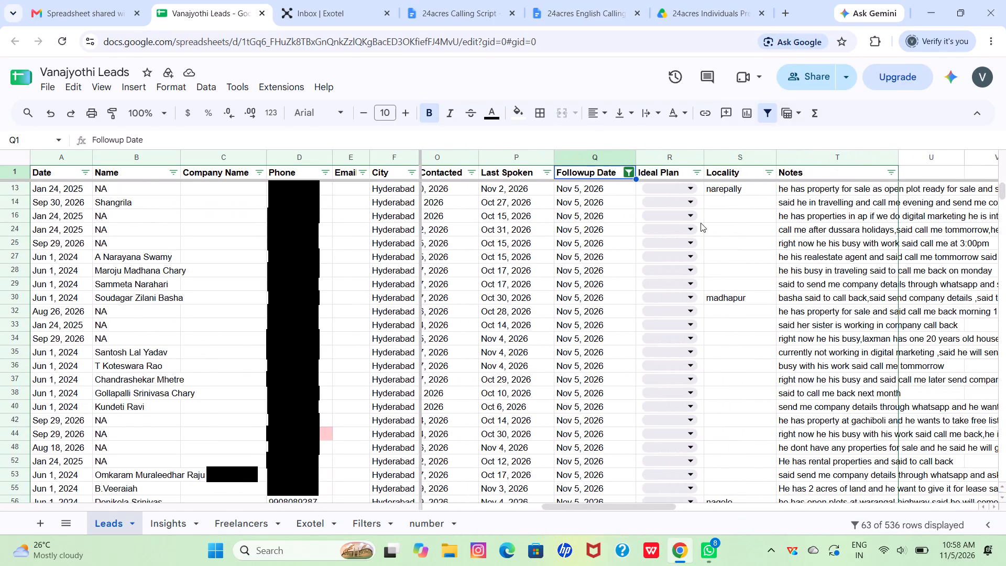
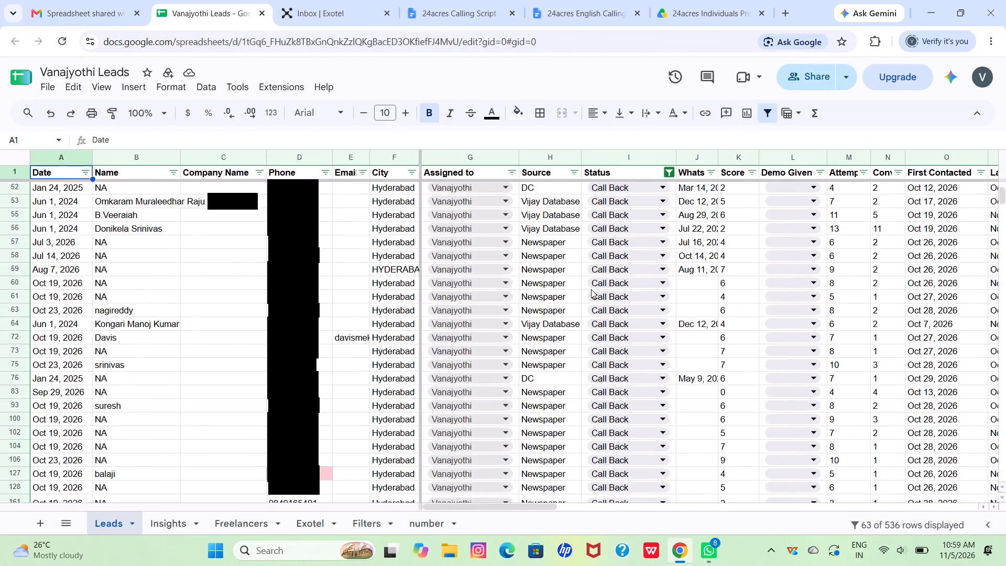
Examine the Call Back leads' last spoken dates and notes, checking the phone entries in rows 34 and 35 for the next call.
scroll(591, 289, "down", 1)
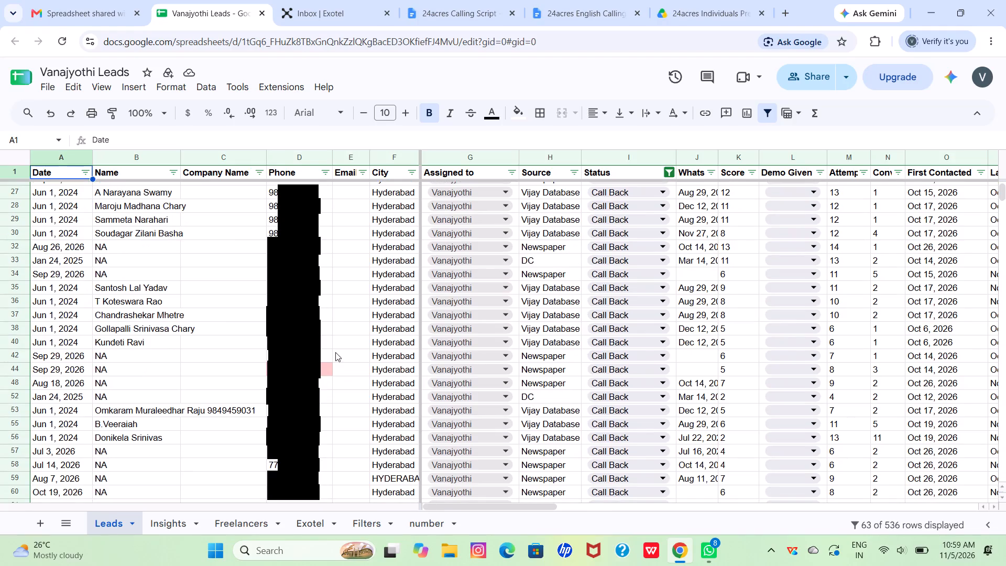
scroll(553, 279, "left", 5)
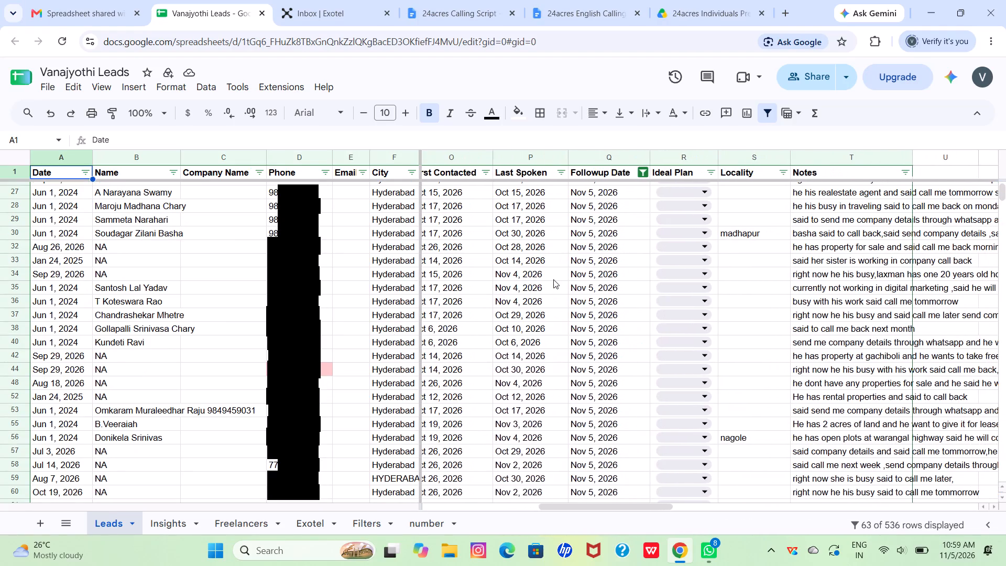
scroll(553, 279, "down", 1)
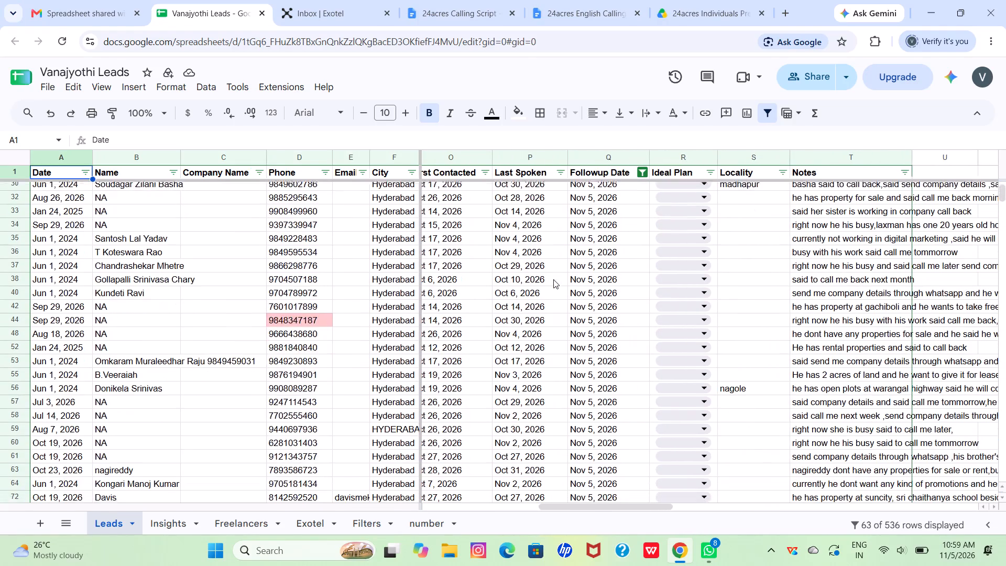
scroll(553, 279, "down", 1)
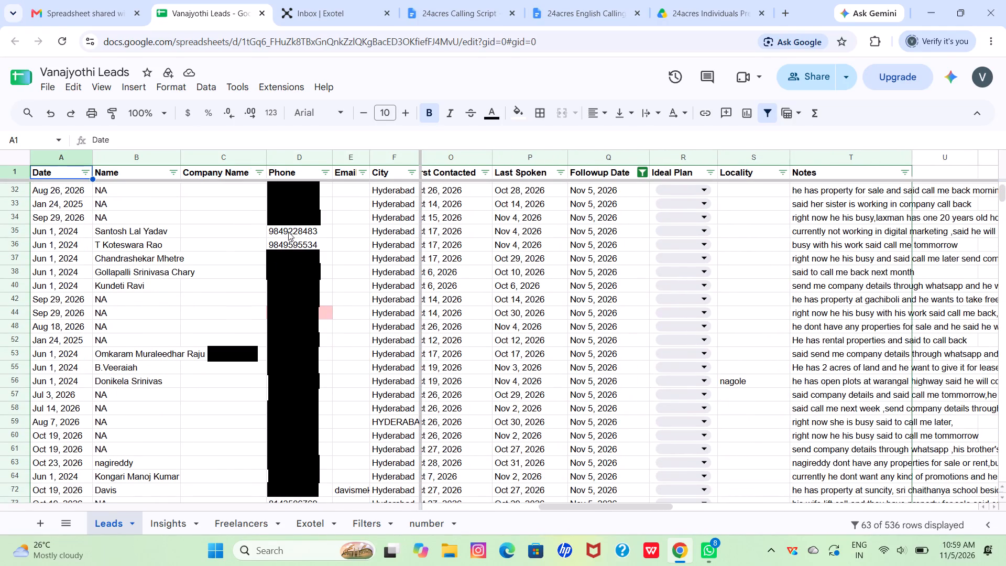
left_click(307, 222)
scroll(307, 222, "down", 1)
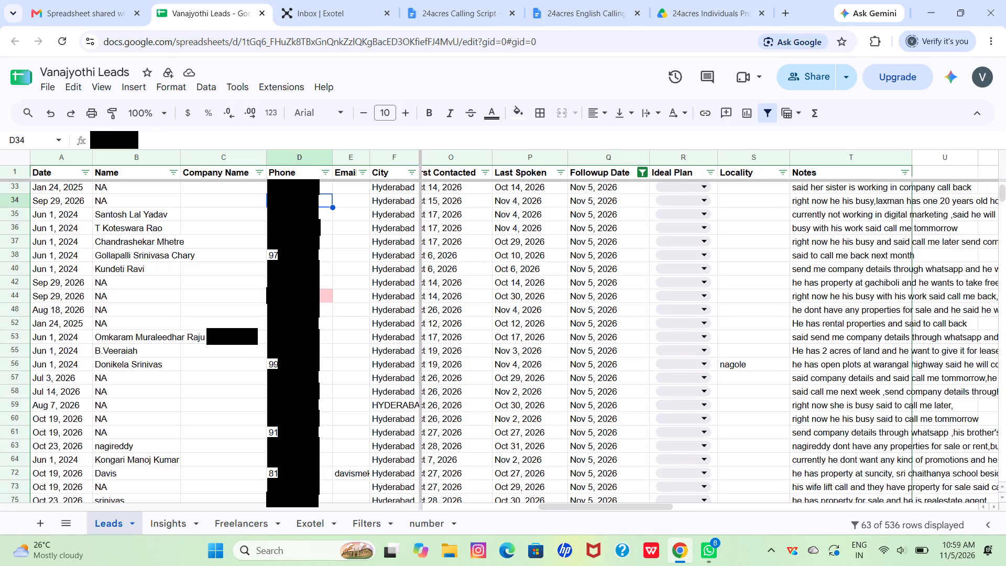
scroll(307, 222, "left", 2)
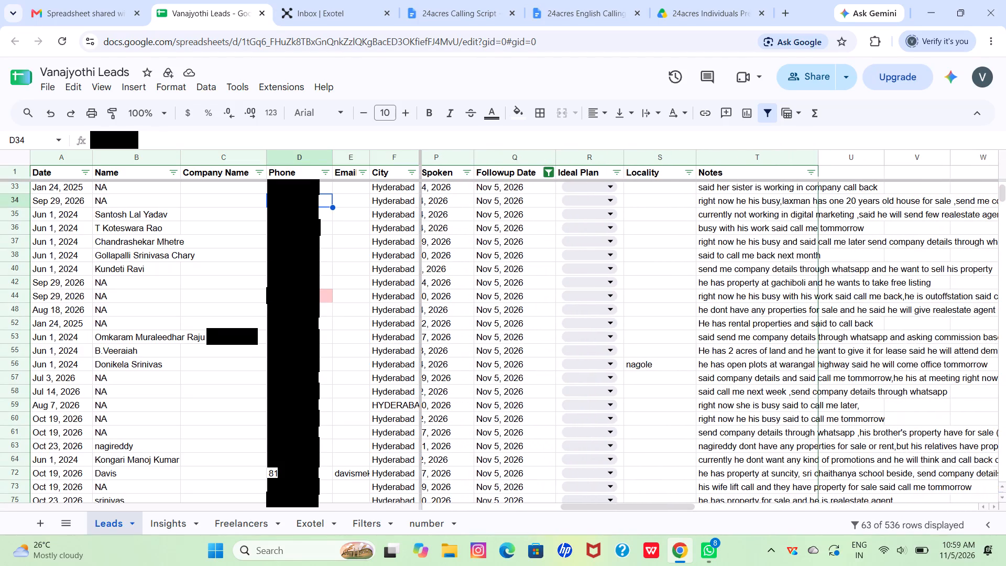
left_click(309, 217)
scroll(309, 217, "left", 1)
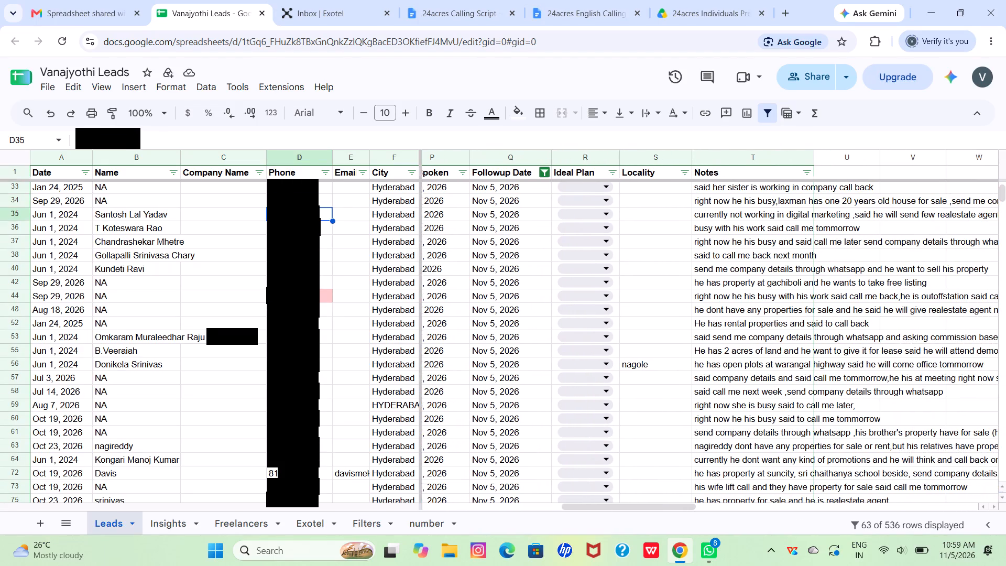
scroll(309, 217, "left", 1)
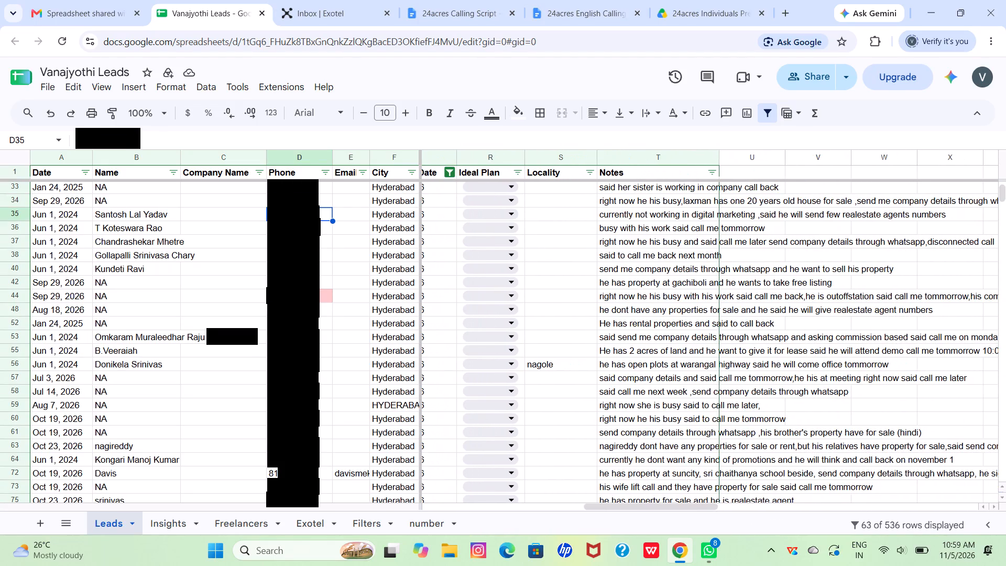
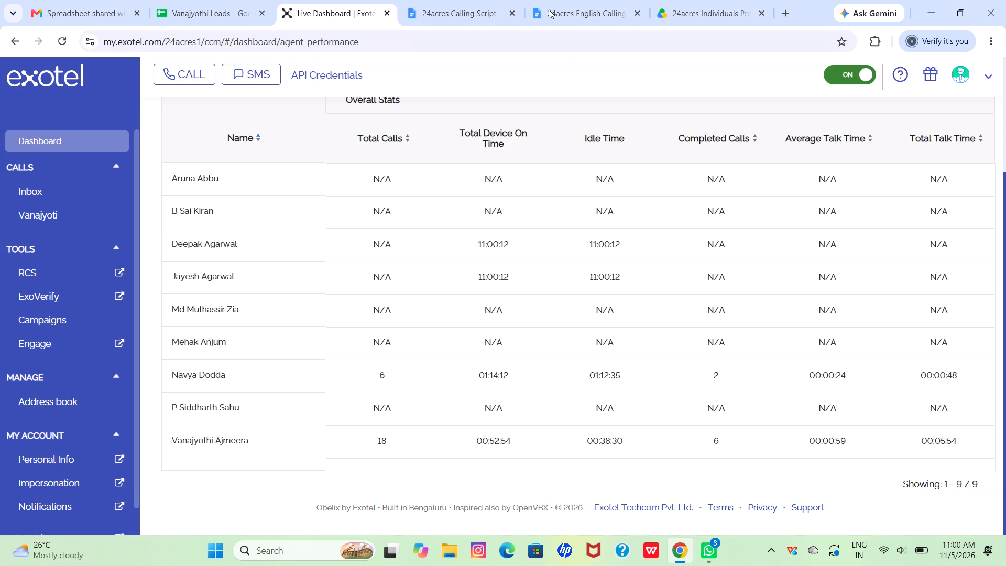
Switch to the Vanajyothi Leads sheet and set the call attempts count in row 35 to 12.
left_click(203, 0)
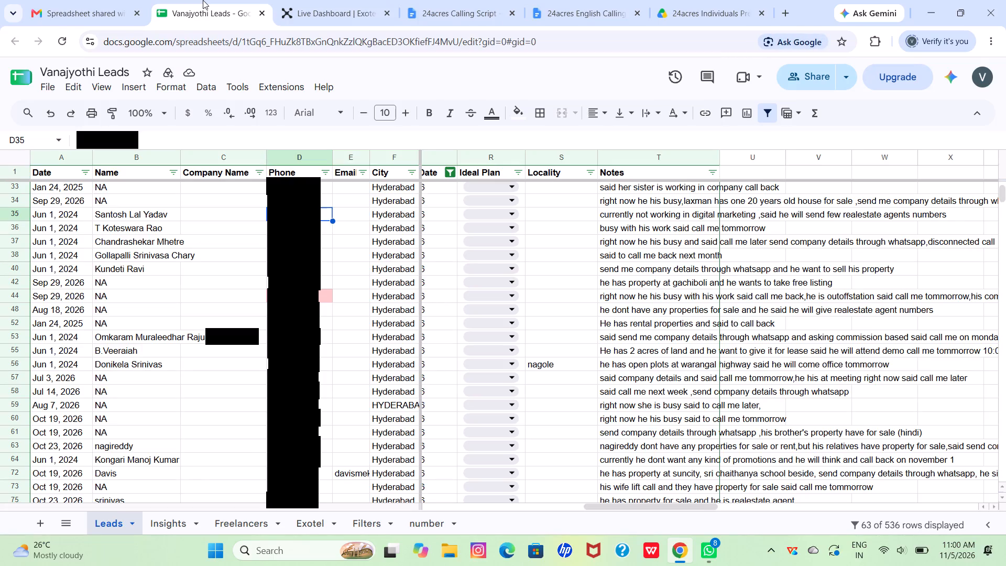
scroll(557, 275, "right", 5)
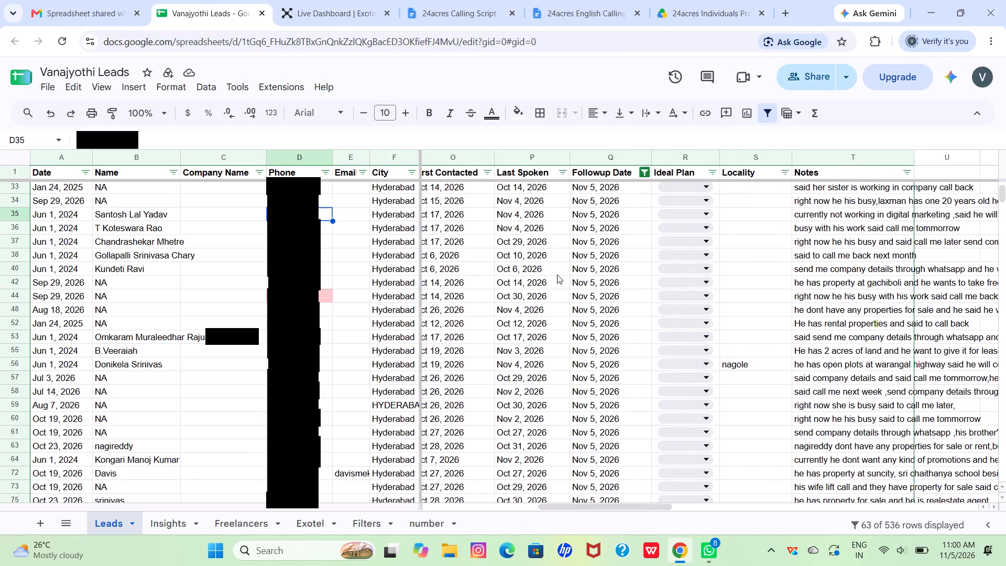
scroll(557, 275, "right", 3)
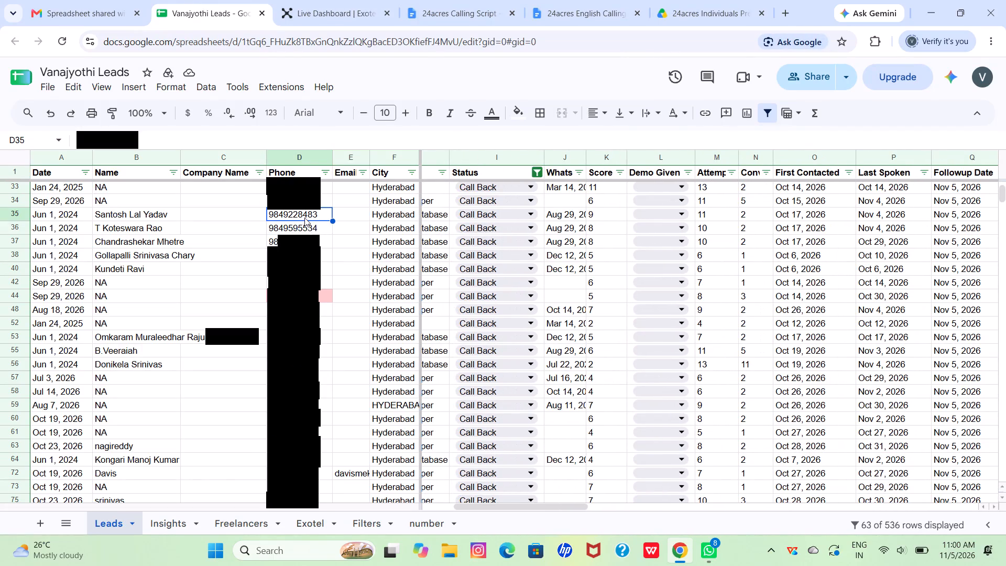
left_click(528, 221)
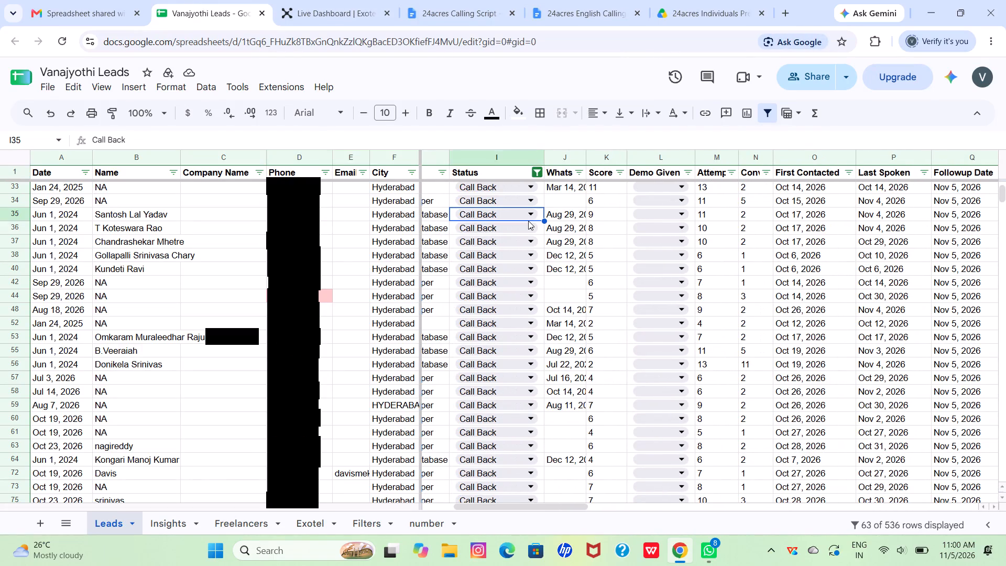
left_click(715, 212)
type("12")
left_click(753, 221)
Set the Followup Date in row 35 to Nov 6, 2026.
scroll(753, 221, "left", 1)
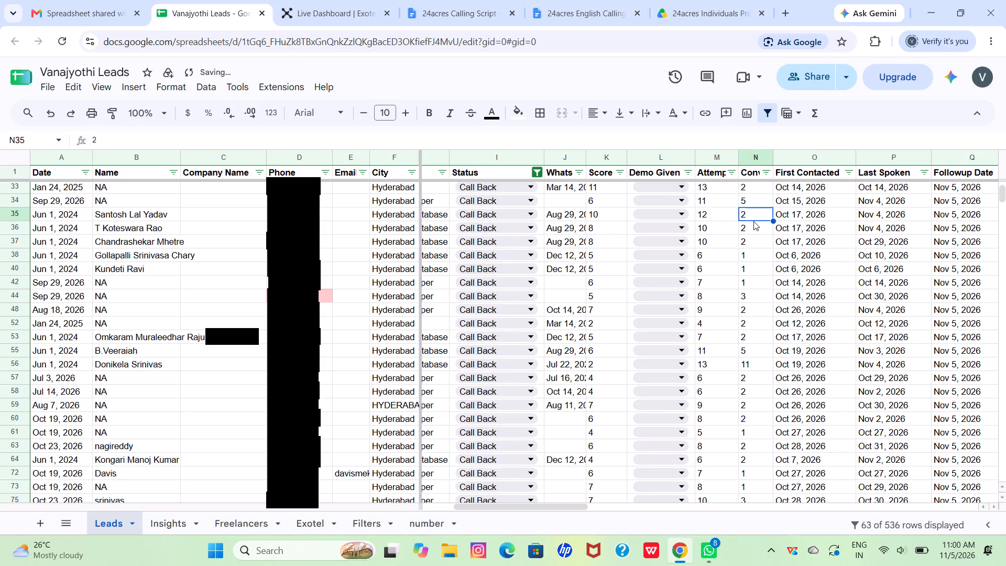
scroll(753, 221, "left", 2)
left_click(792, 215)
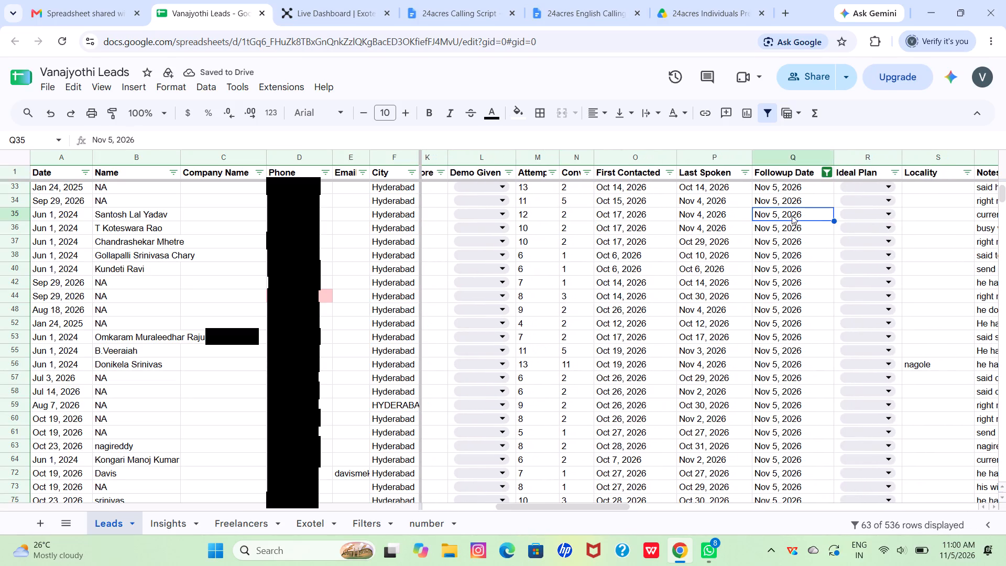
scroll(792, 215, "left", 3)
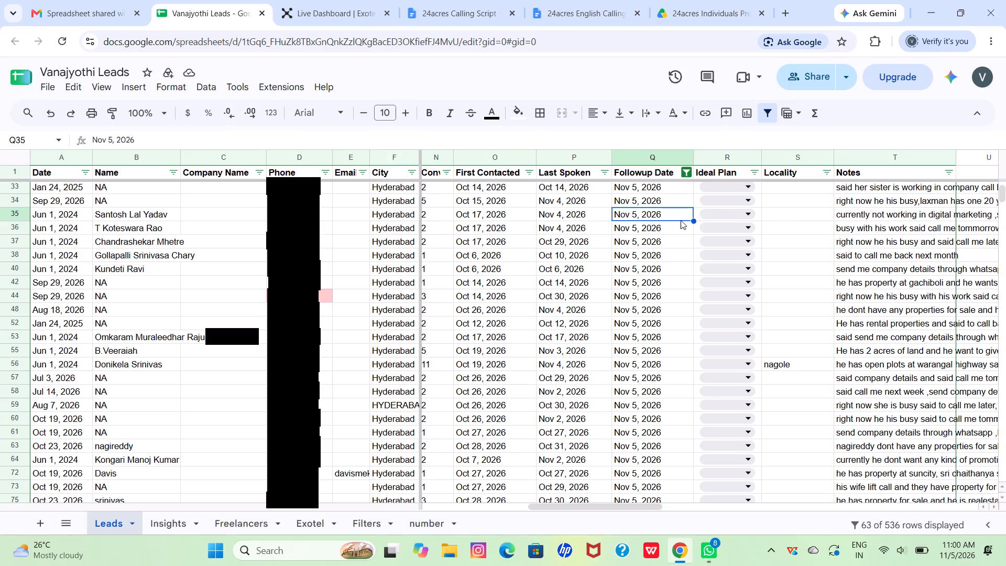
left_click_drag(647, 209, 647, 215)
double_click(647, 215)
left_click(690, 270)
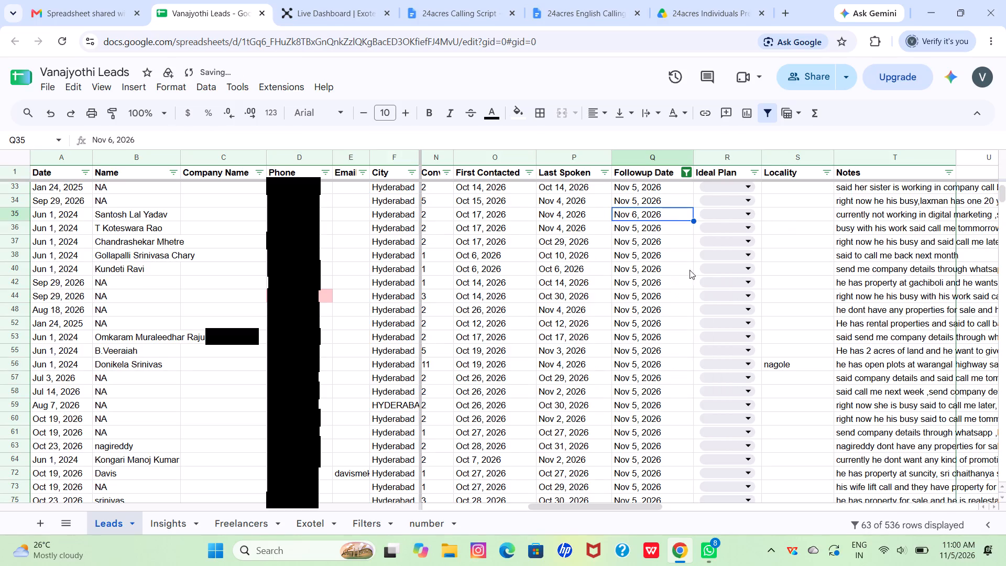
Set the Followup Date in row 13 to Nov 6, 2026 and copy it down the filtered rows through row 29.
scroll(661, 260, "up", 8)
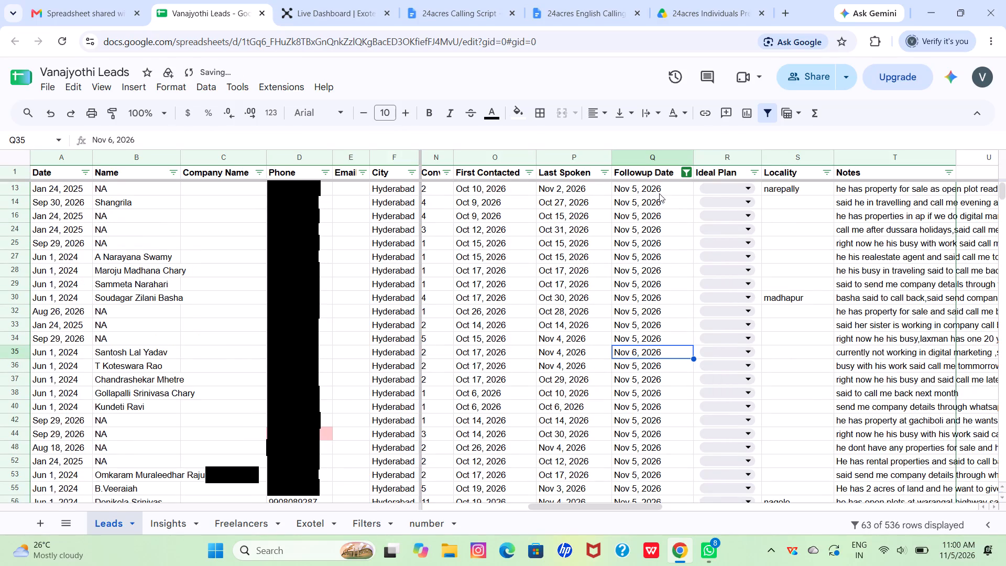
left_click(657, 191)
left_click(657, 191)
left_click(657, 191)
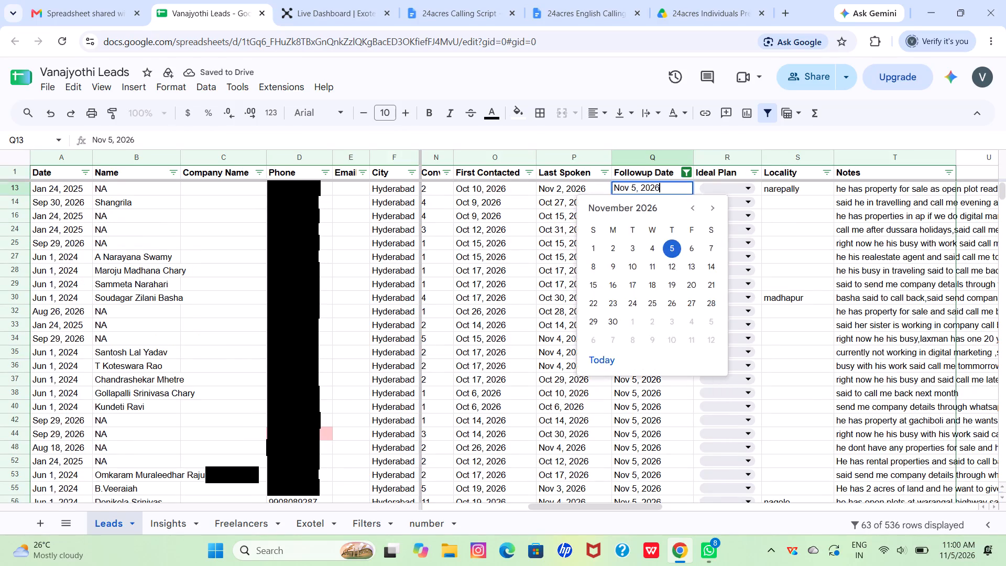
left_click(688, 246)
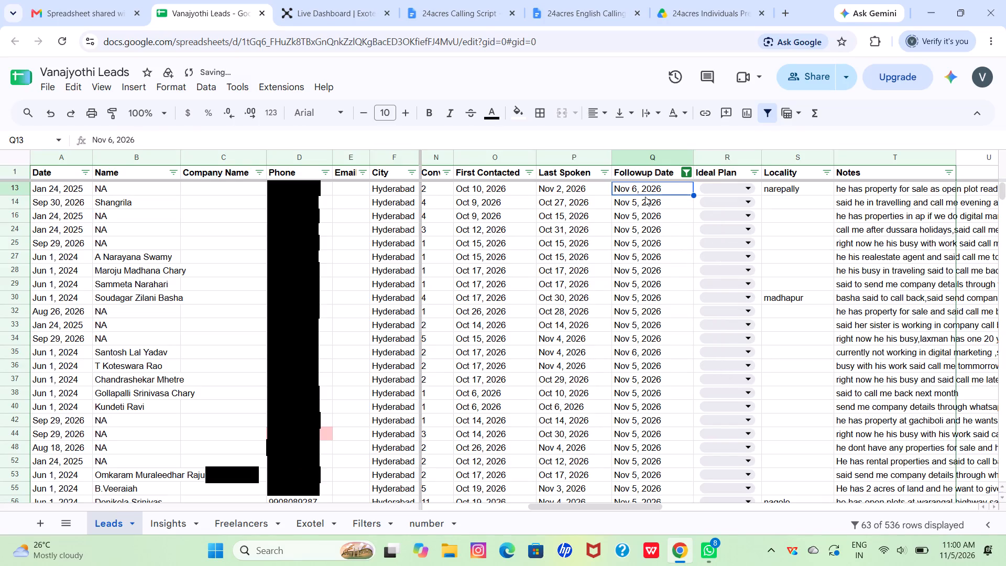
key("ctrl+c")
left_click_drag(646, 191, 648, 208)
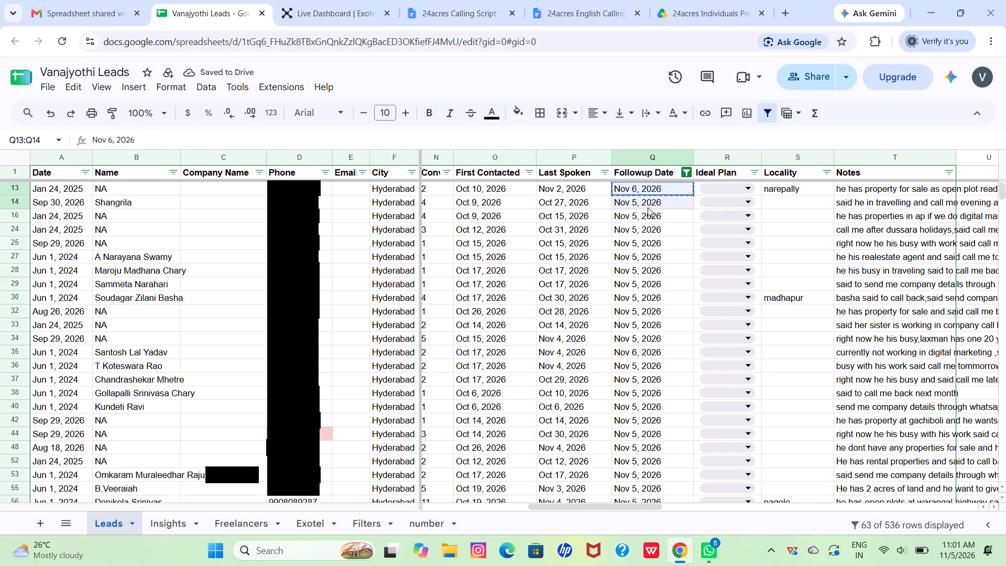
left_click_drag(648, 208, 646, 286)
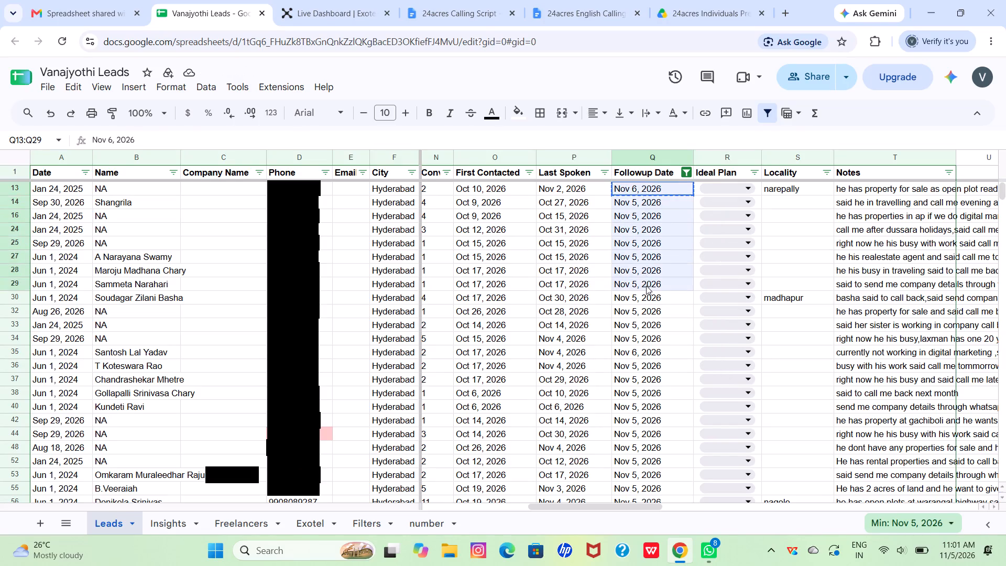
left_click_drag(646, 286, 648, 284)
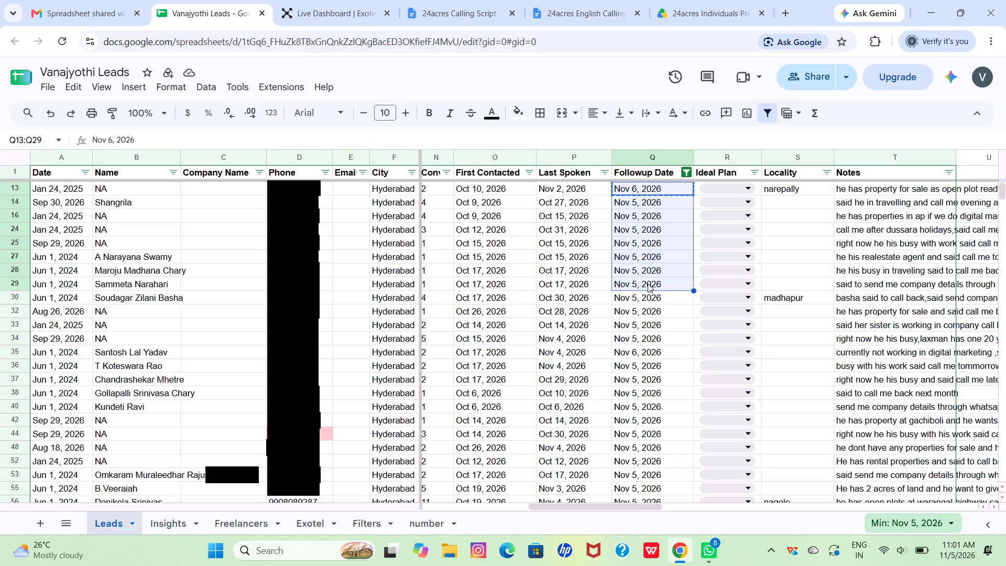
key("ctrl+v")
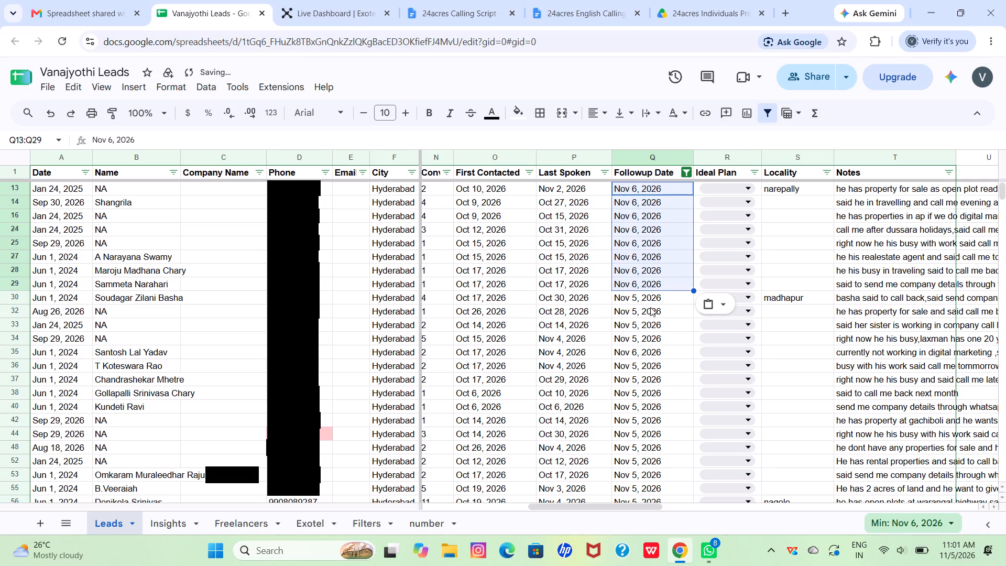
Copy the row 36 lead's phone number and place a call to it from the Exotel dashboard.
left_click(651, 317)
scroll(651, 317, "down", 2)
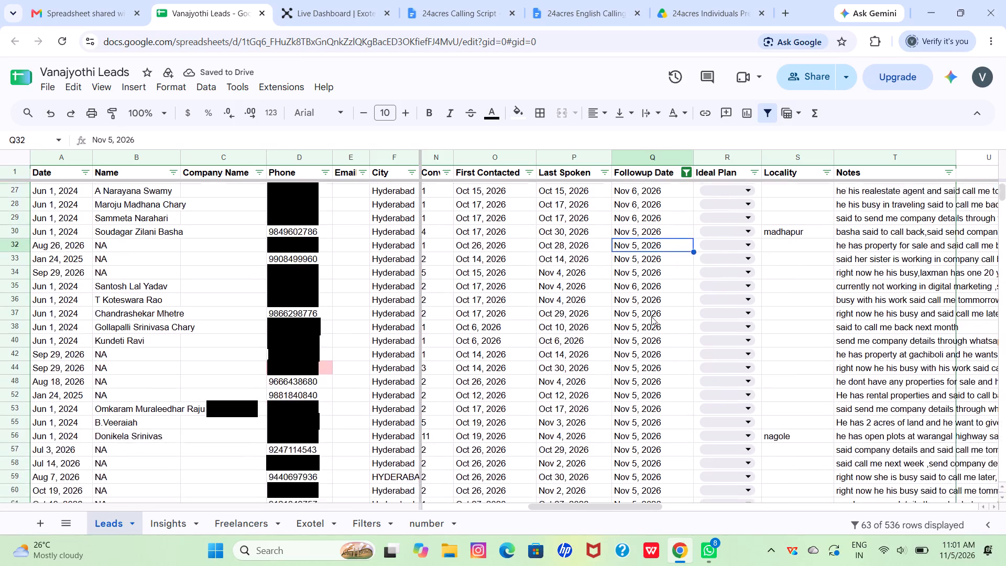
scroll(651, 317, "down", 1)
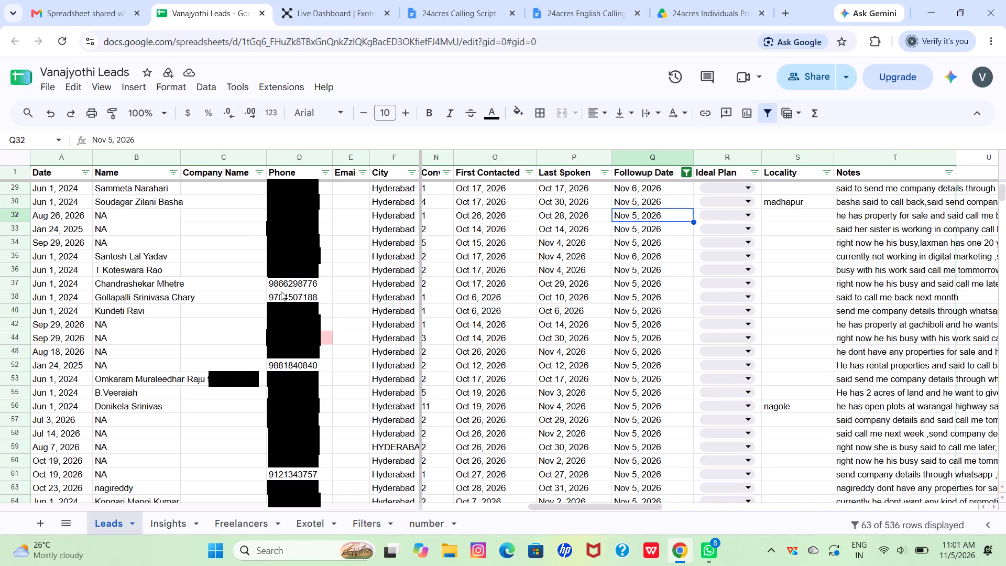
left_click(294, 276)
scroll(294, 276, "down", 1)
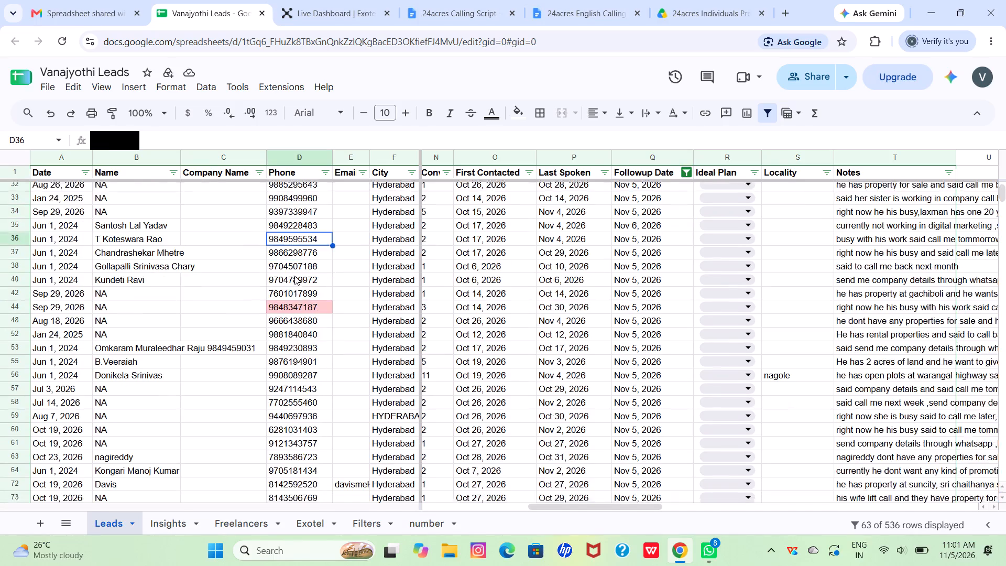
scroll(294, 276, "down", 1)
scroll(294, 276, "left", 2)
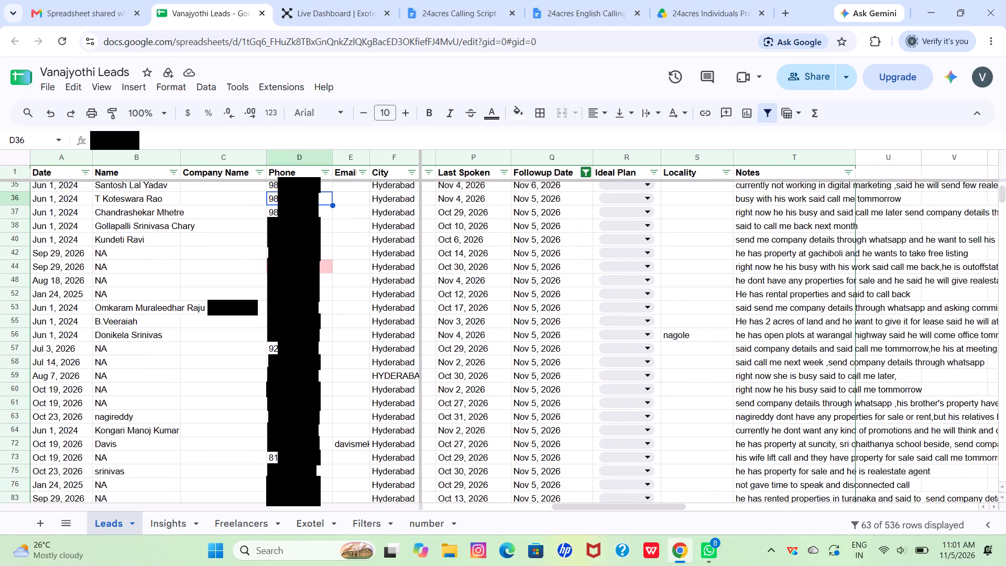
key("ctrl+c")
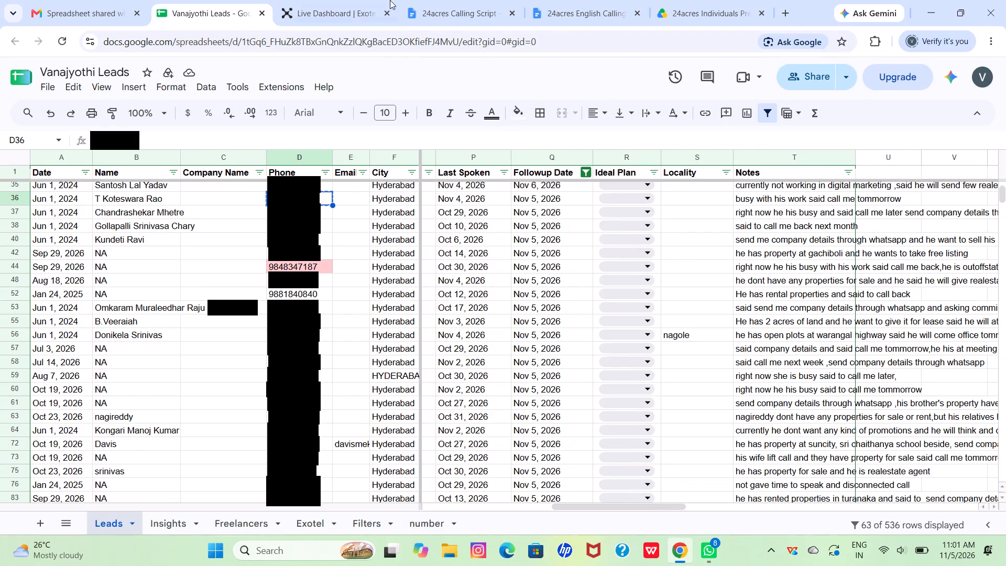
left_click(390, 0)
left_click(194, 78)
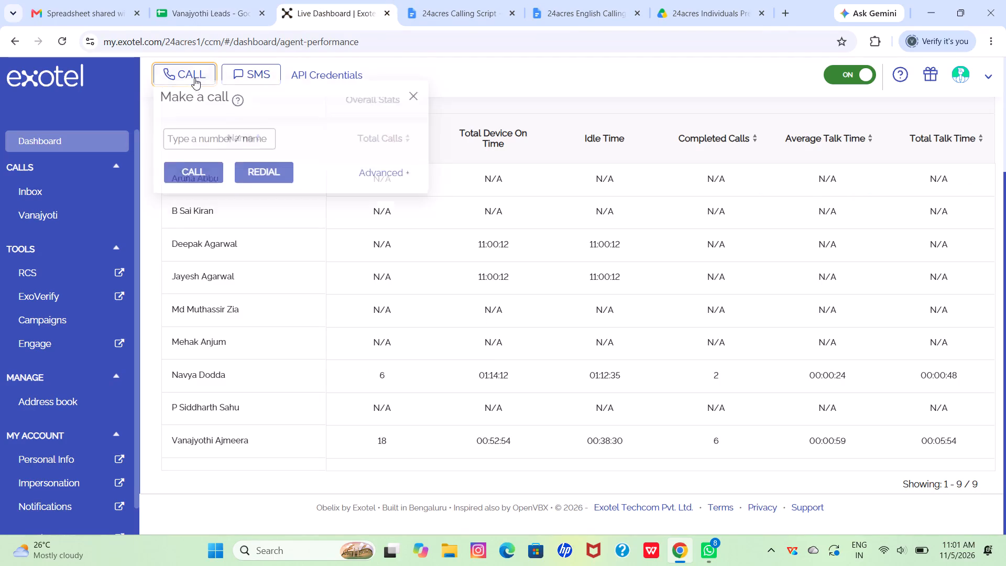
left_click(212, 151)
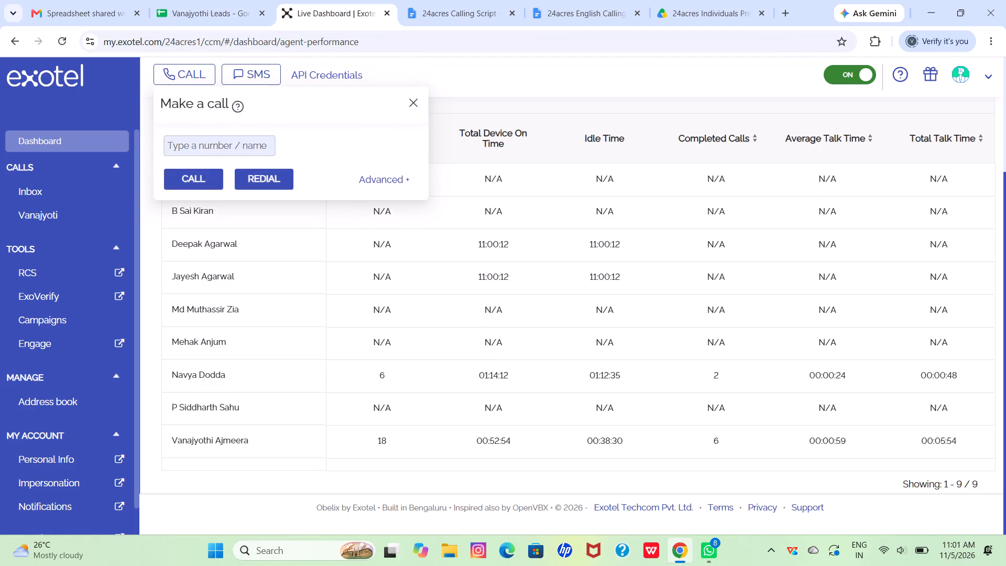
key("ctrl+v")
left_click(200, 170)
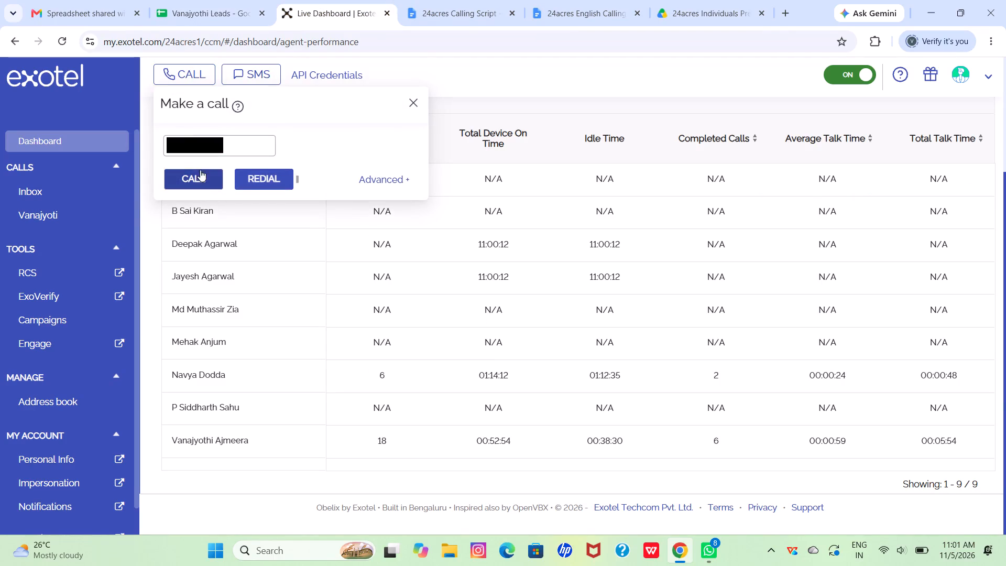
Return to the Vanajyothi Leads sheet and set the row 36 lead's Attempts to 11.
left_click(239, 0)
scroll(504, 267, "right", 2)
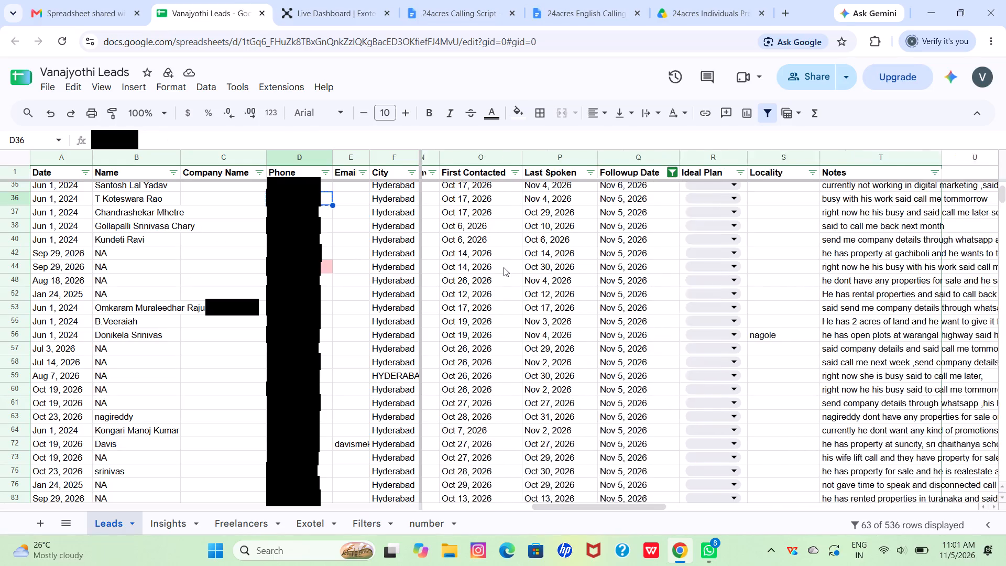
scroll(504, 267, "right", 3)
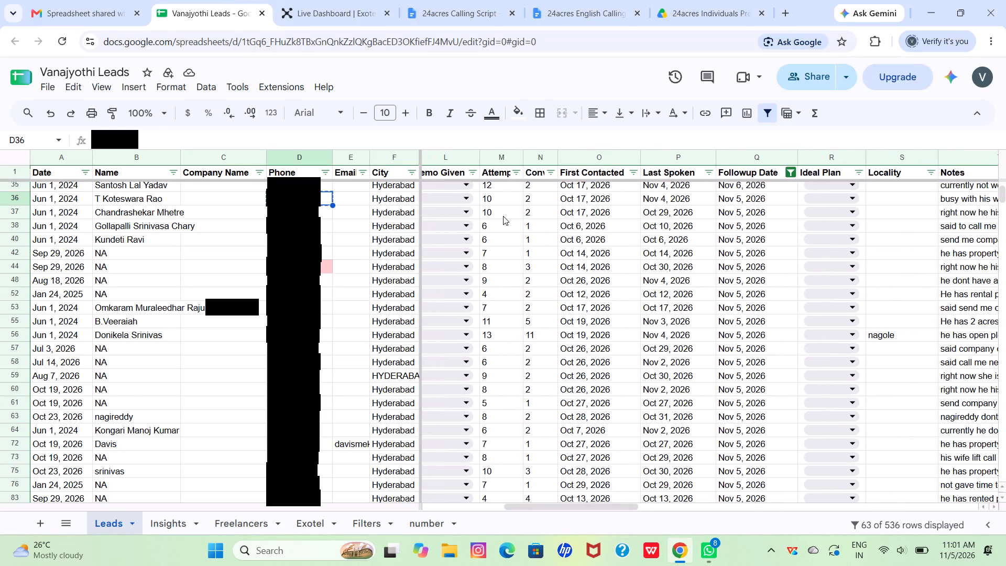
left_click(497, 203)
type("11")
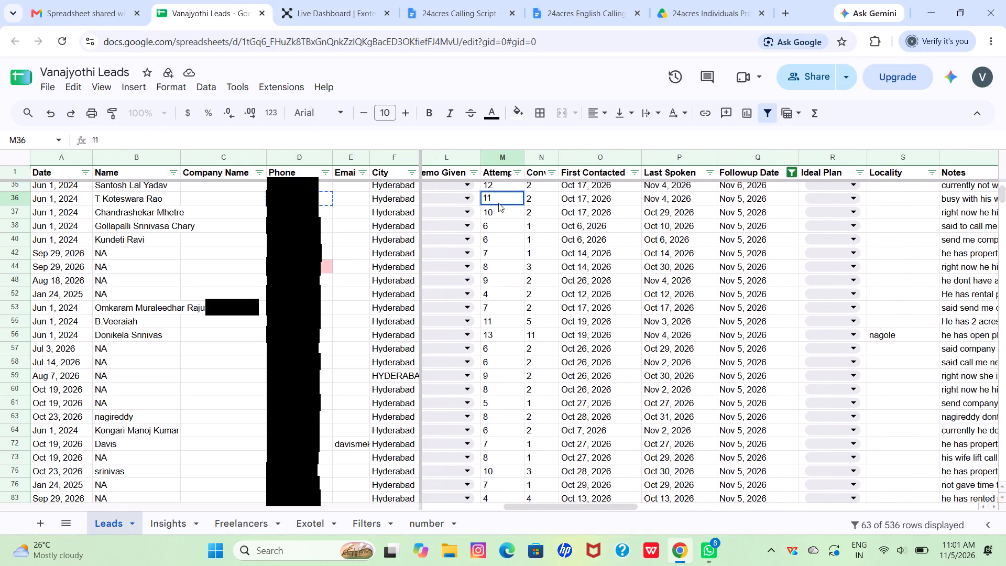
left_click(530, 200)
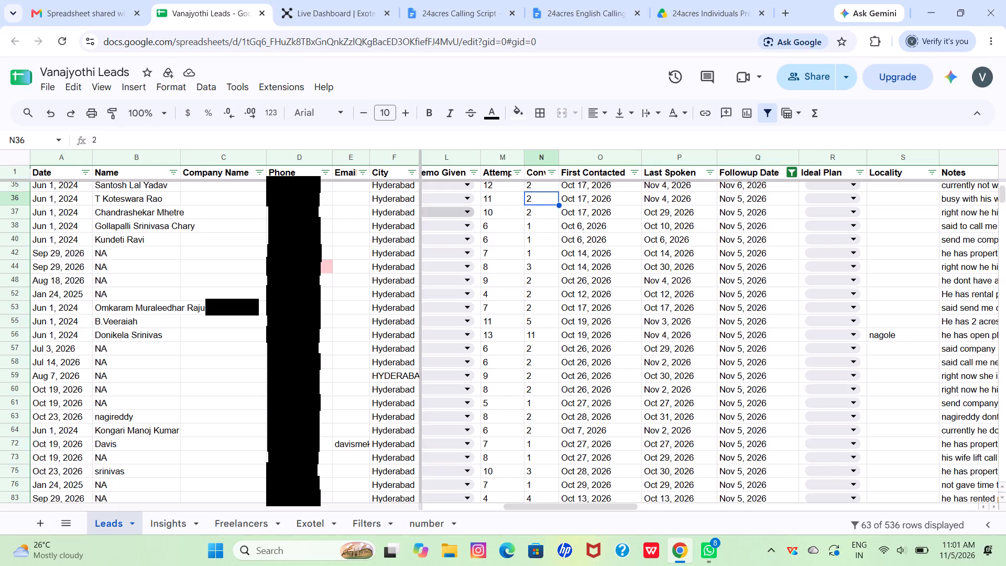
Set the row 36 lead's Followup Date to Nov 10, 2026.
left_click(311, 216)
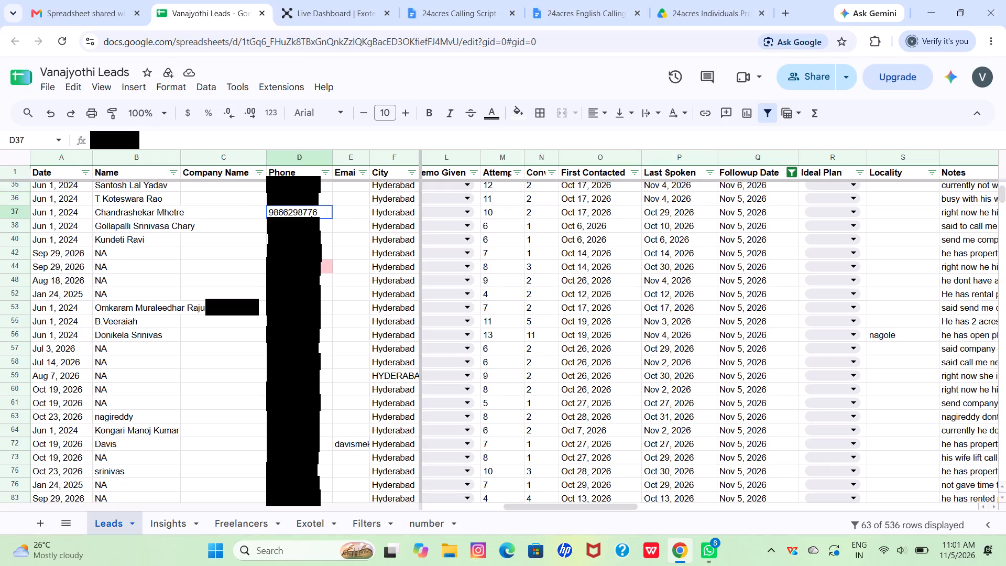
double_click(753, 201)
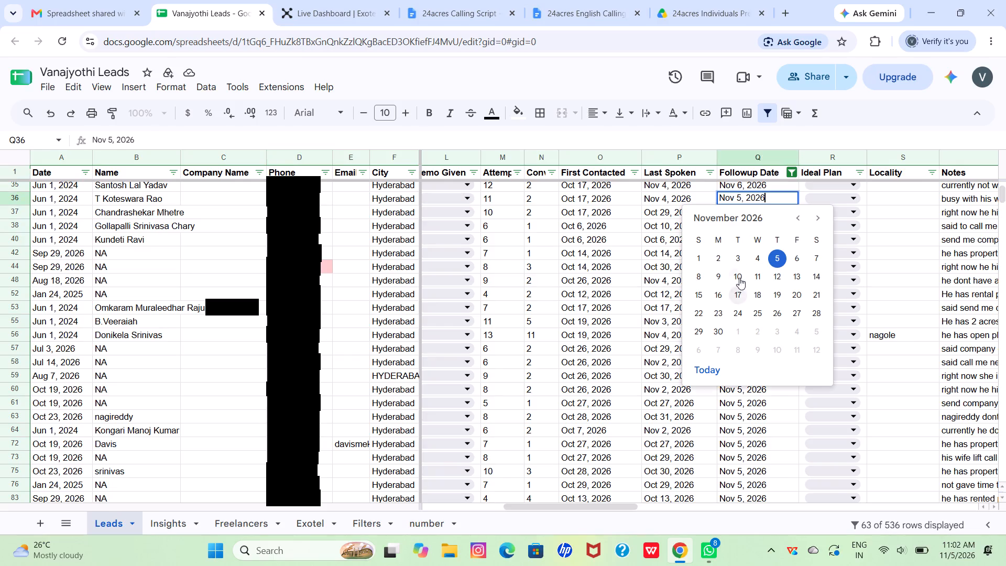
left_click(739, 272)
left_click(762, 212)
Check the row 37 lead's notes and copy that lead's phone number for an Exotel call.
scroll(762, 212, "left", 2)
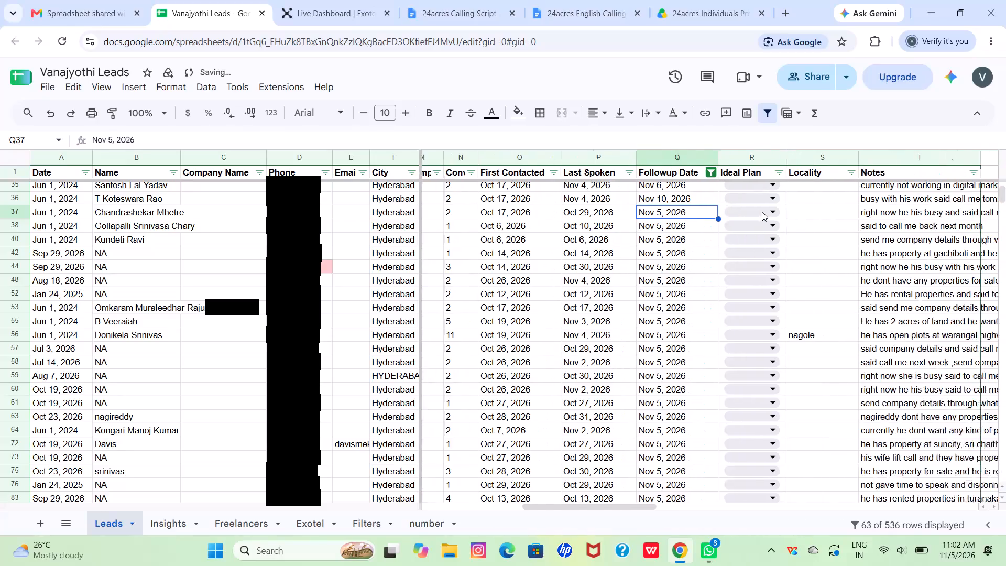
scroll(762, 212, "left", 5)
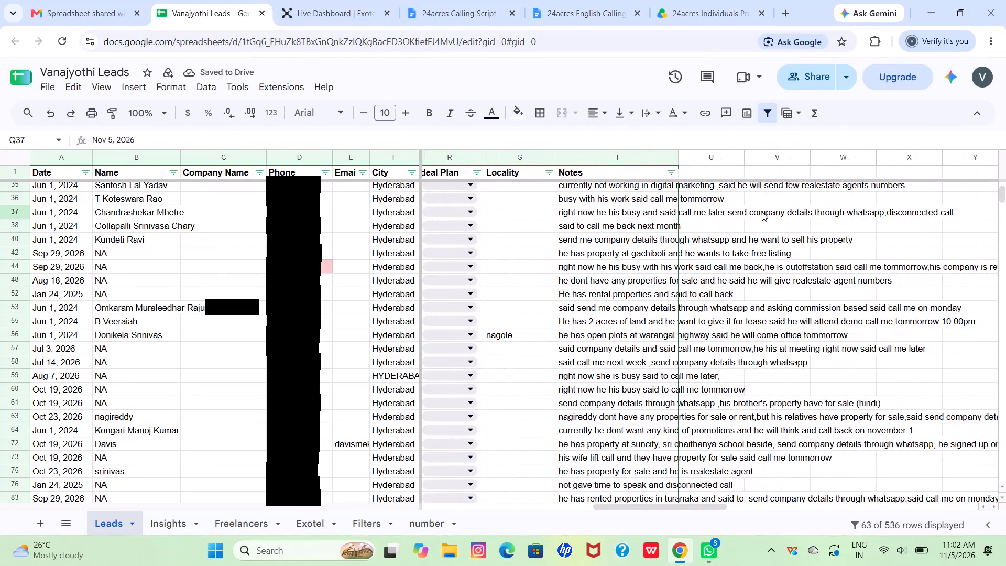
scroll(762, 212, "right", 4)
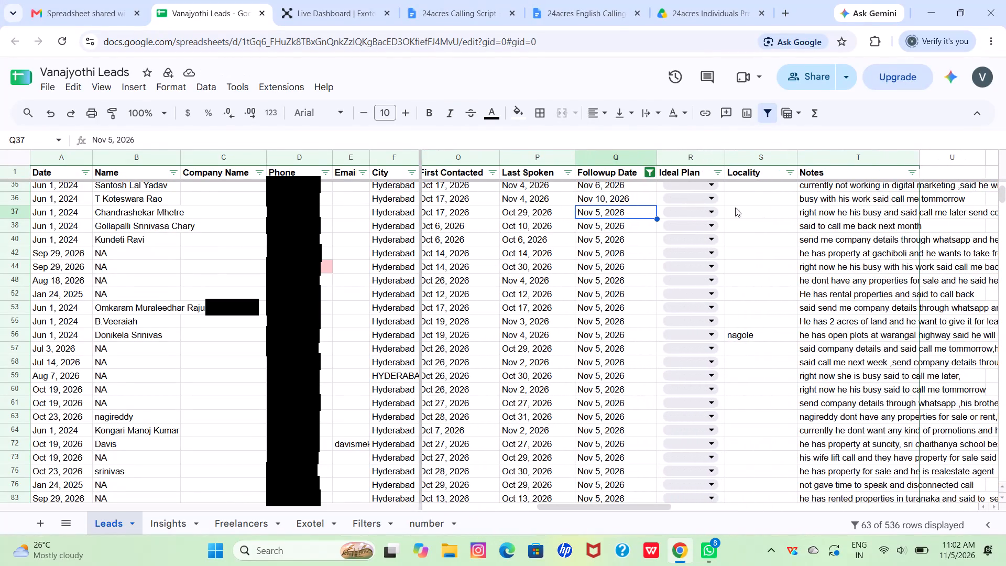
left_click(274, 212)
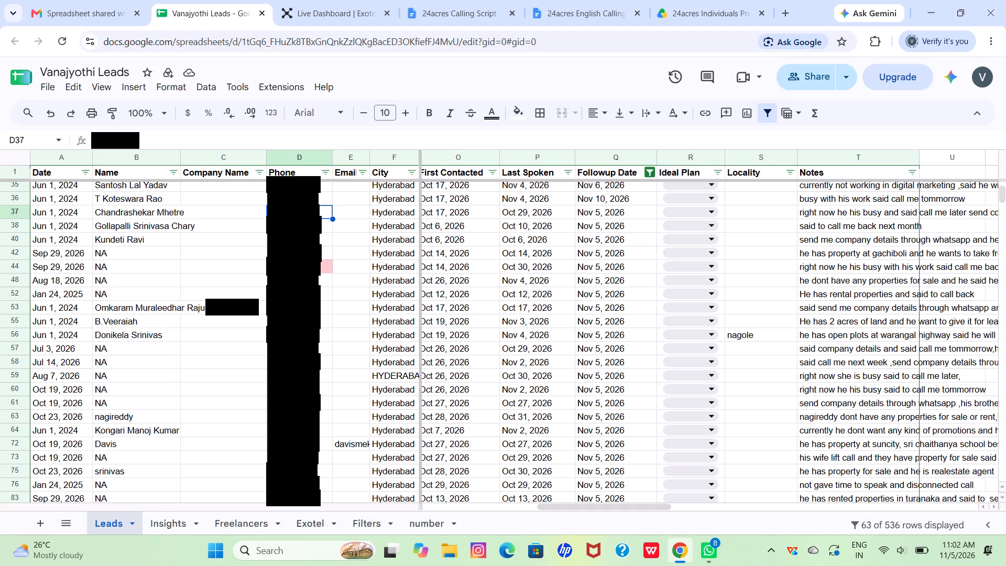
key("ctrl+c")
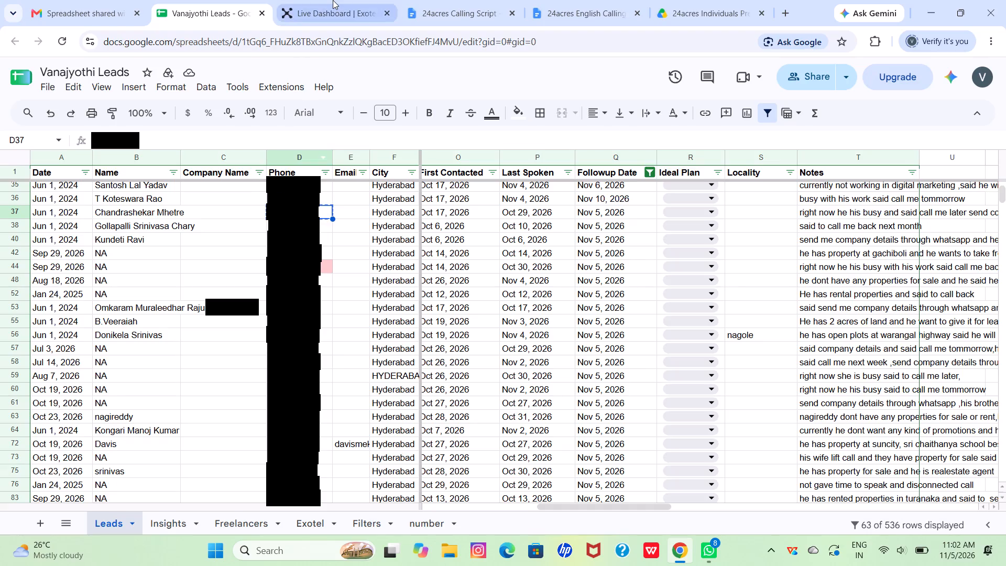
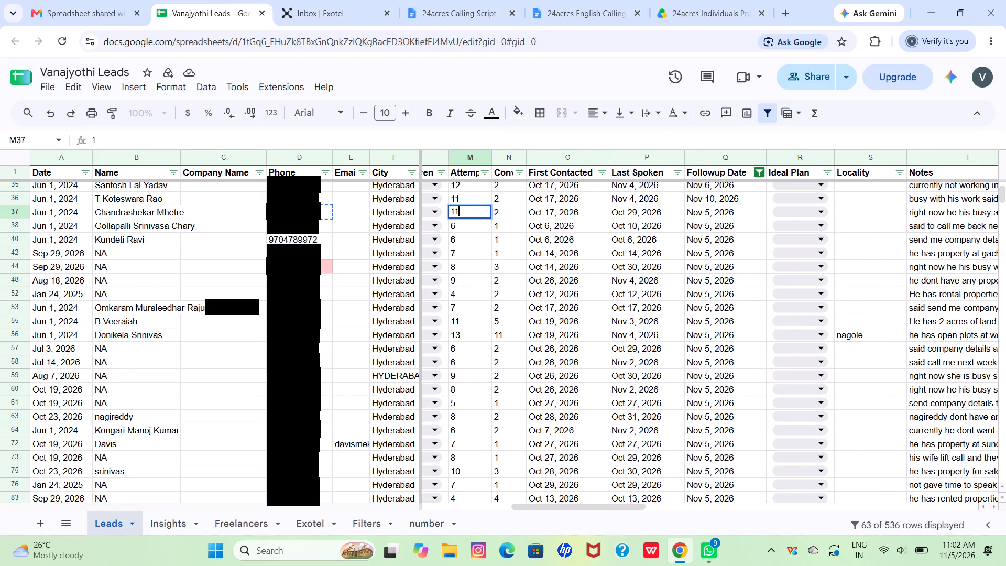
Set the row 37 lead's Attempts to 11.
left_click(516, 214)
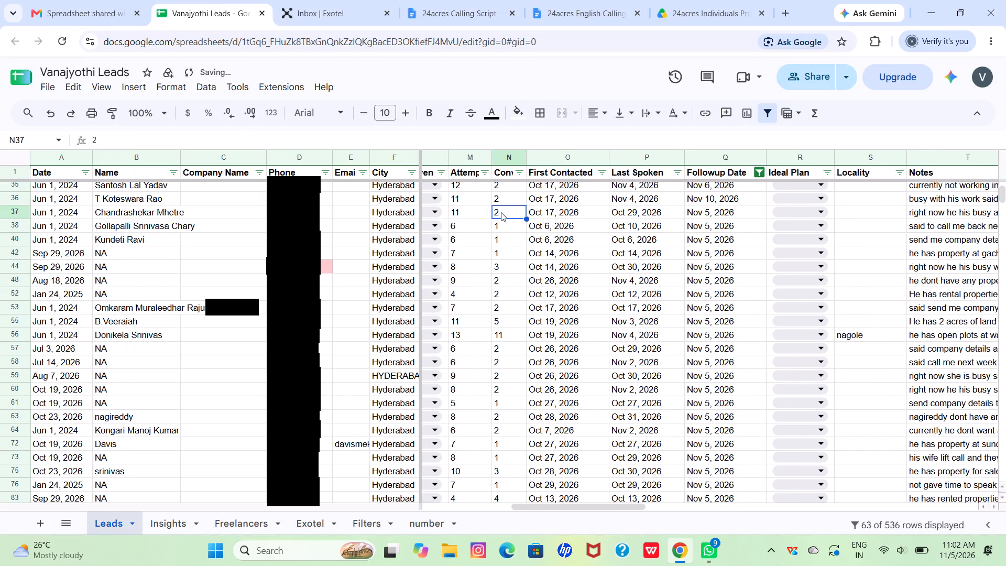
Check the Notes entry of the row 37 lead.
scroll(501, 212, "left", 3)
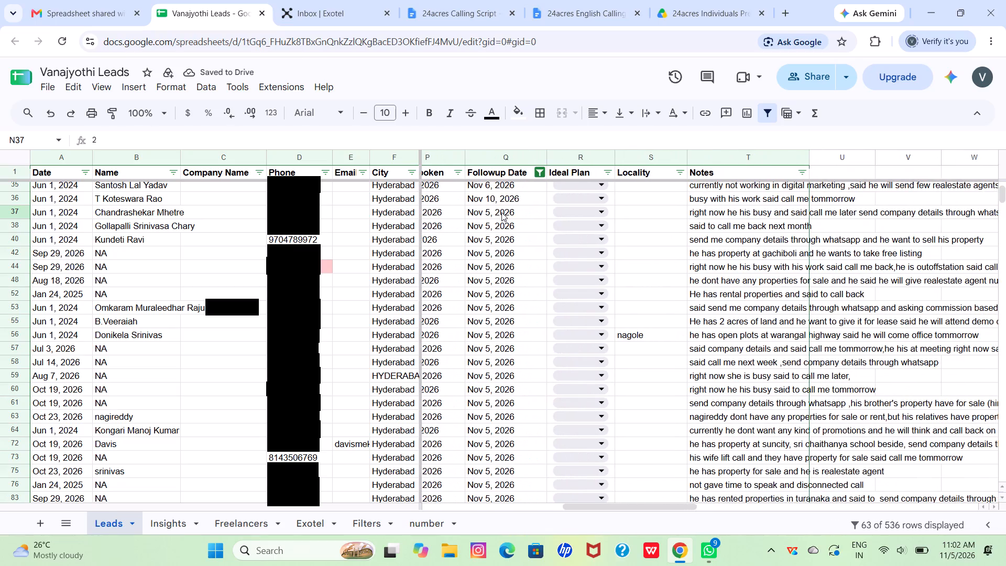
scroll(501, 212, "left", 1)
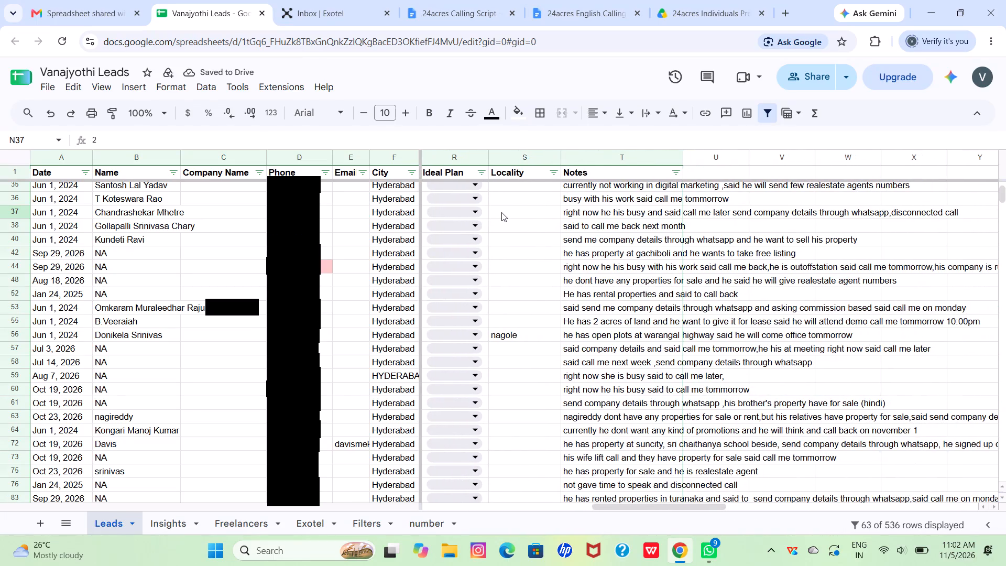
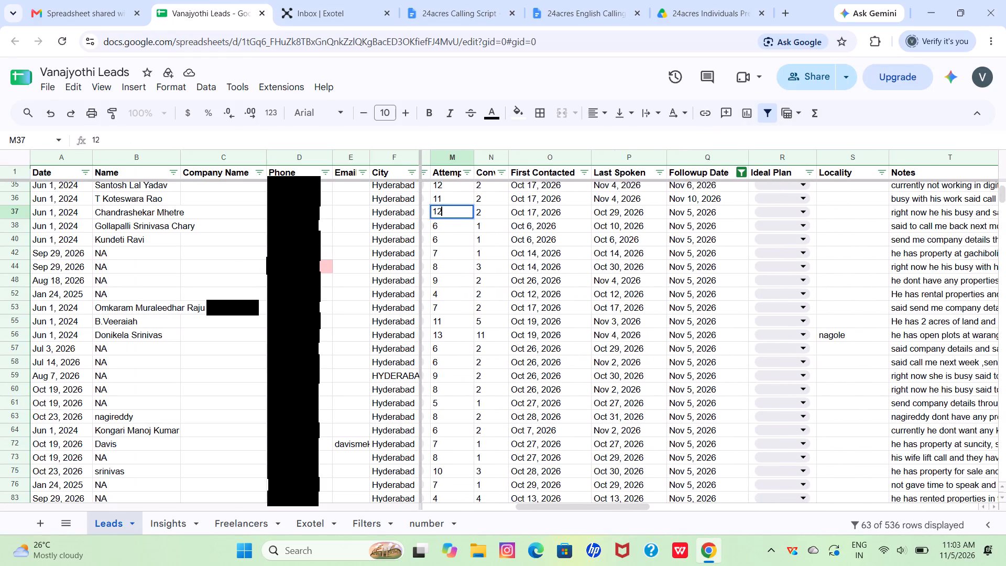
Set the row 37 lead's Attempts to 12.
left_click(458, 230)
Set the row 38 lead's Followup Date to Nov 10, 2026.
scroll(458, 230, "down", 1)
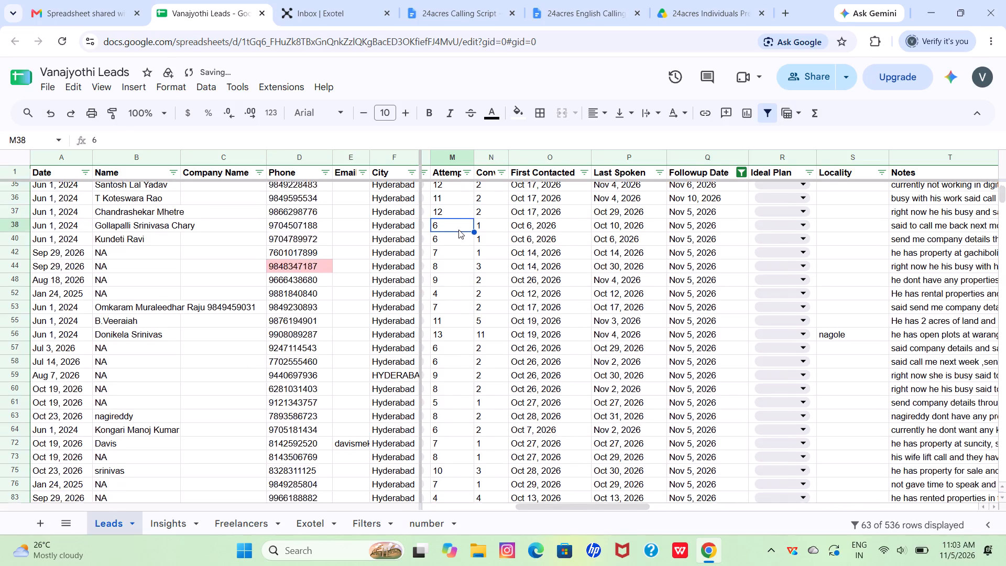
scroll(458, 230, "down", 1)
scroll(458, 230, "left", 2)
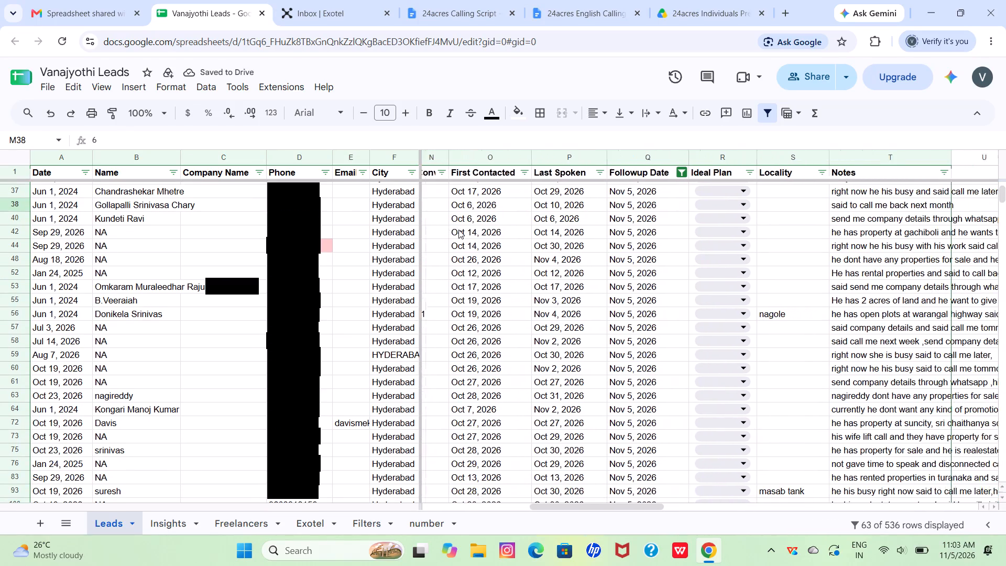
scroll(458, 230, "left", 1)
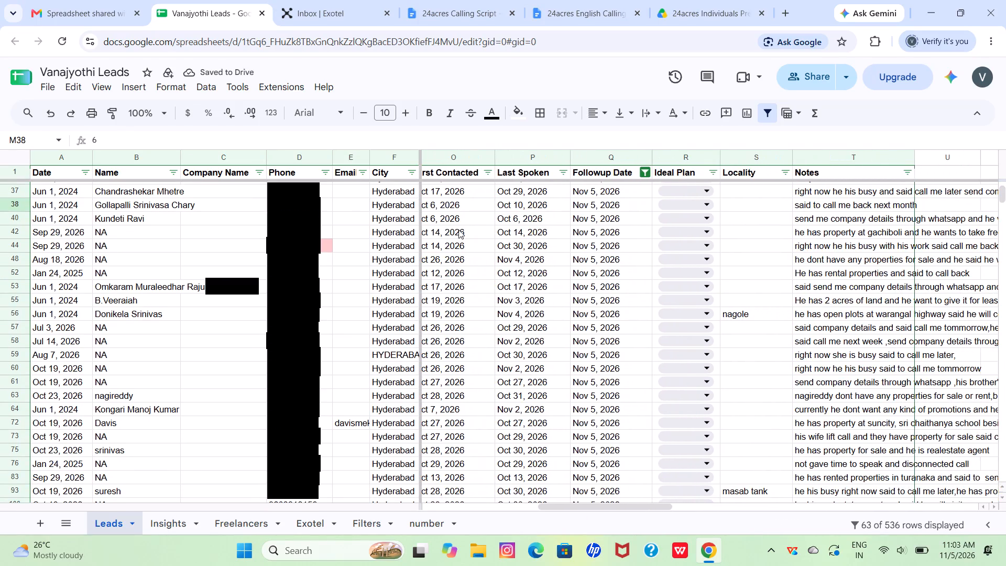
left_click(603, 204)
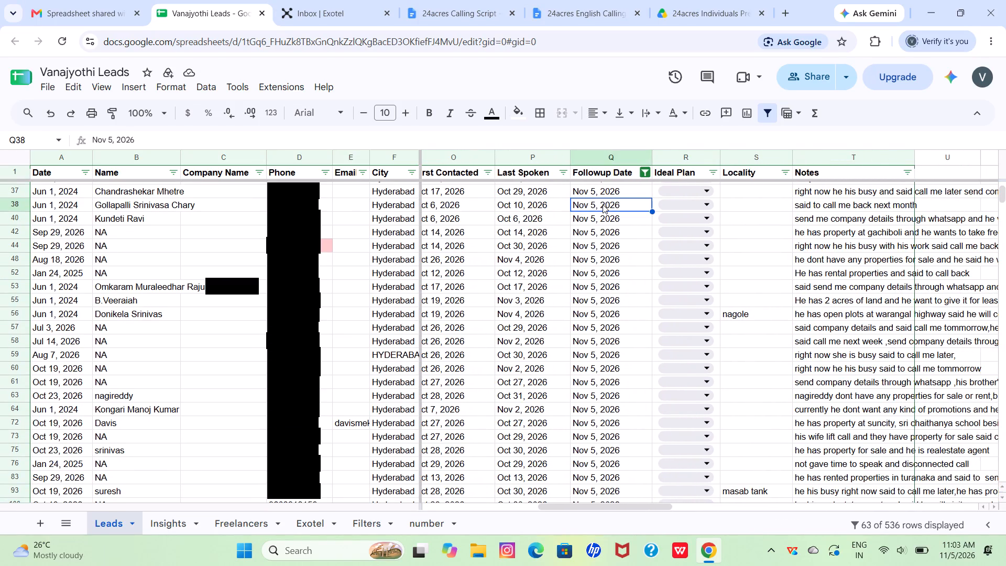
double_click(603, 204)
left_click(595, 287)
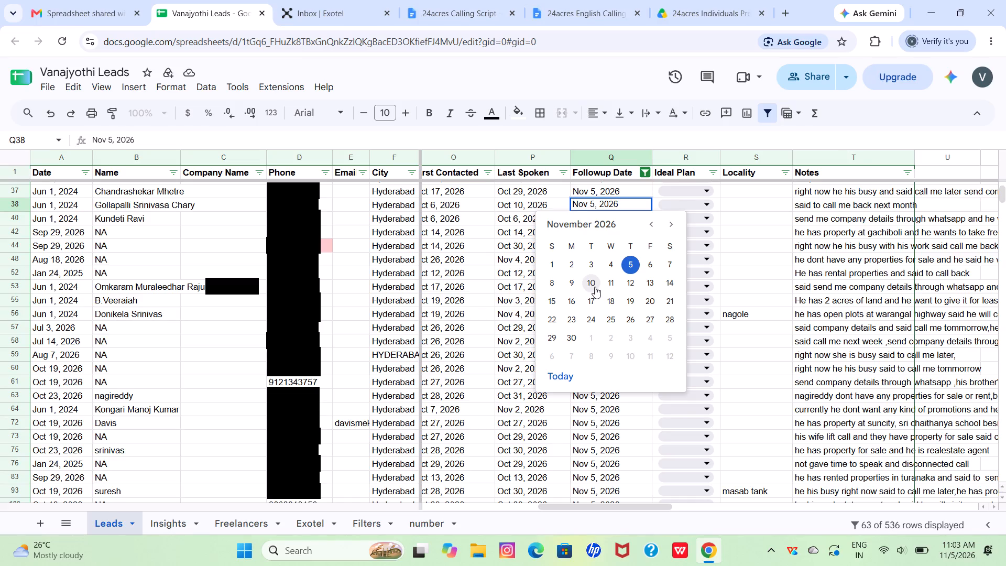
left_click(602, 221)
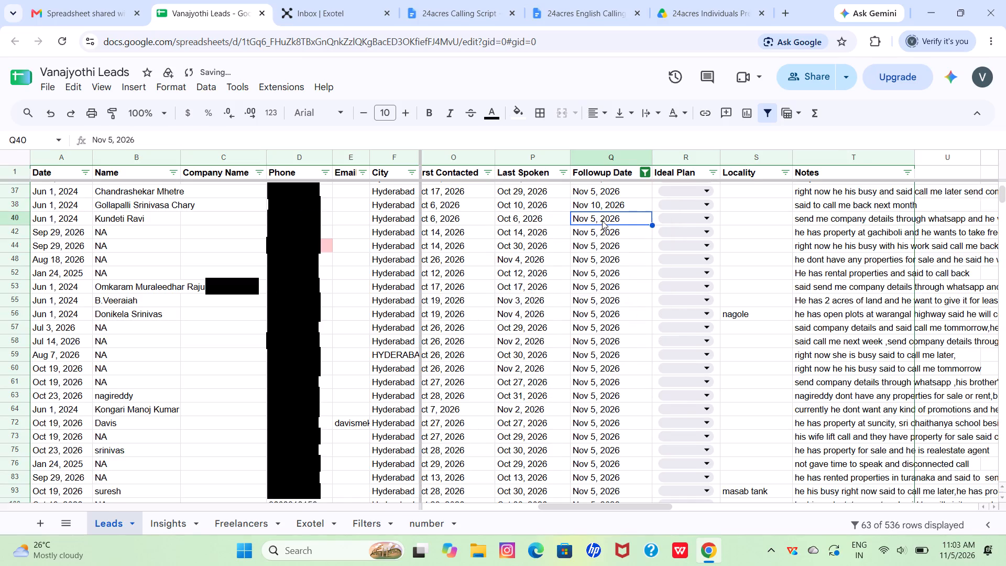
Check the row 40 lead's notes and select that lead's phone number.
scroll(602, 221, "left", 3)
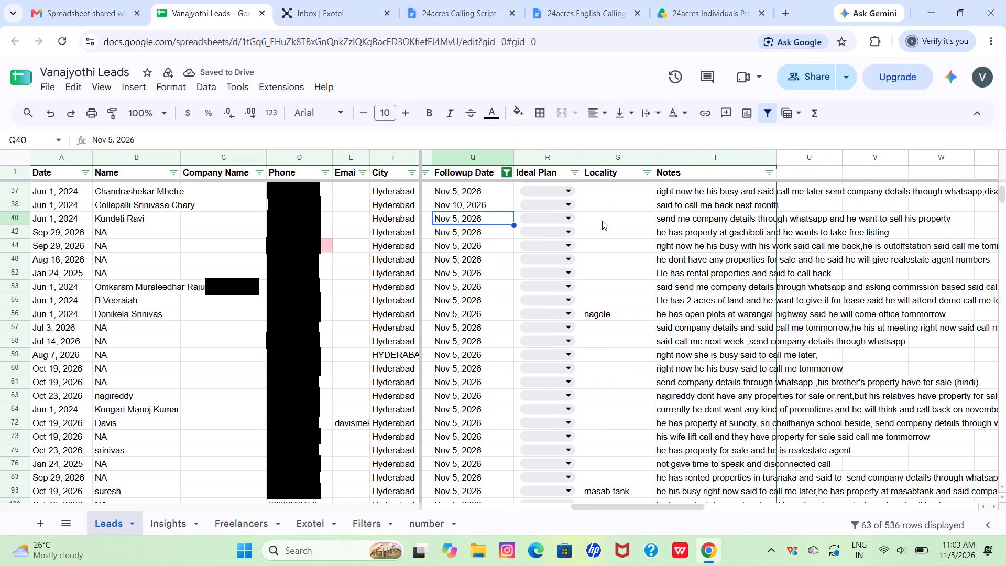
left_click(310, 219)
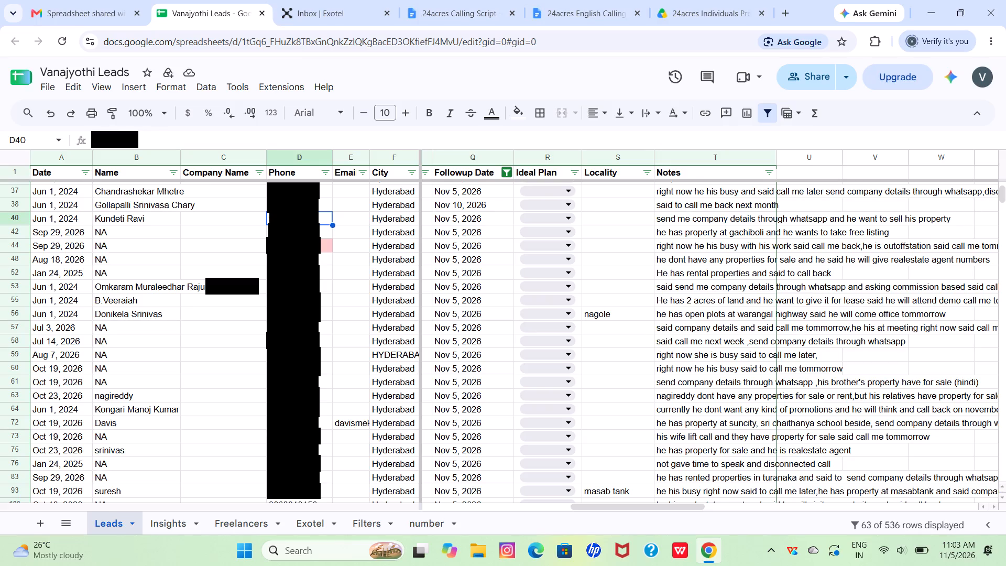
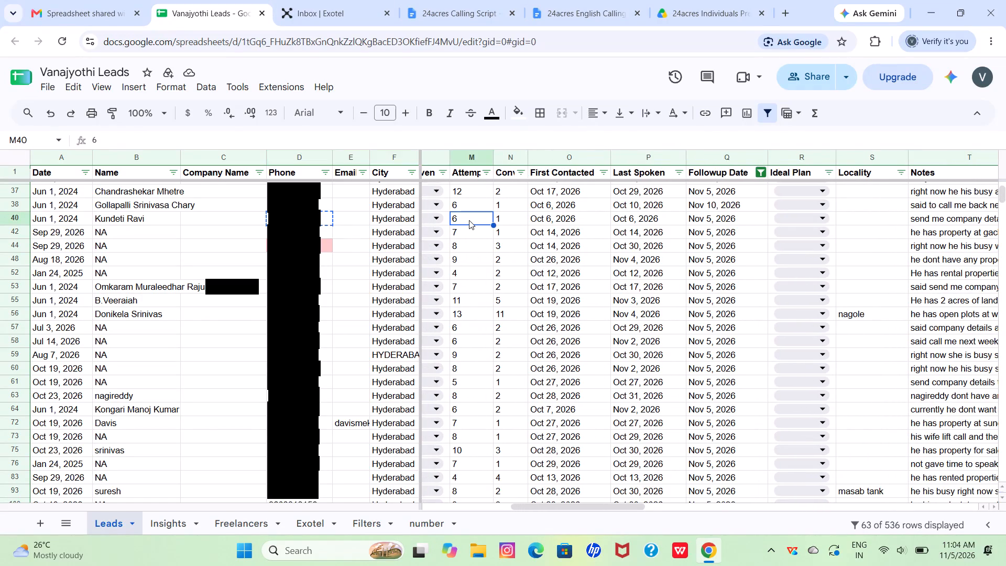
Set the row 40 lead's Attempts to 7.
key("7")
left_click(471, 235)
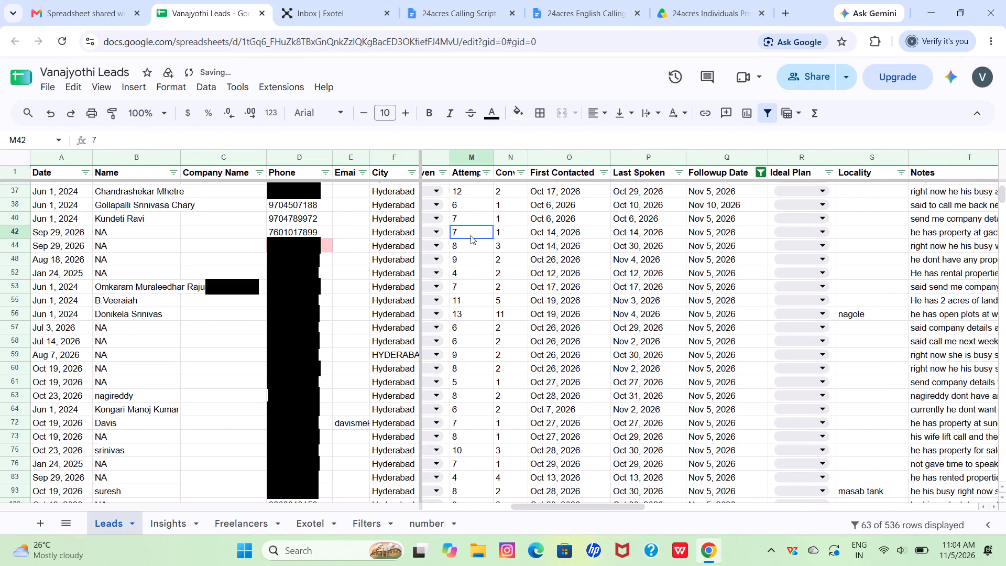
Review the follow-up dates and notes of the row 42 lead and the leads listed below it.
scroll(471, 235, "down", 1)
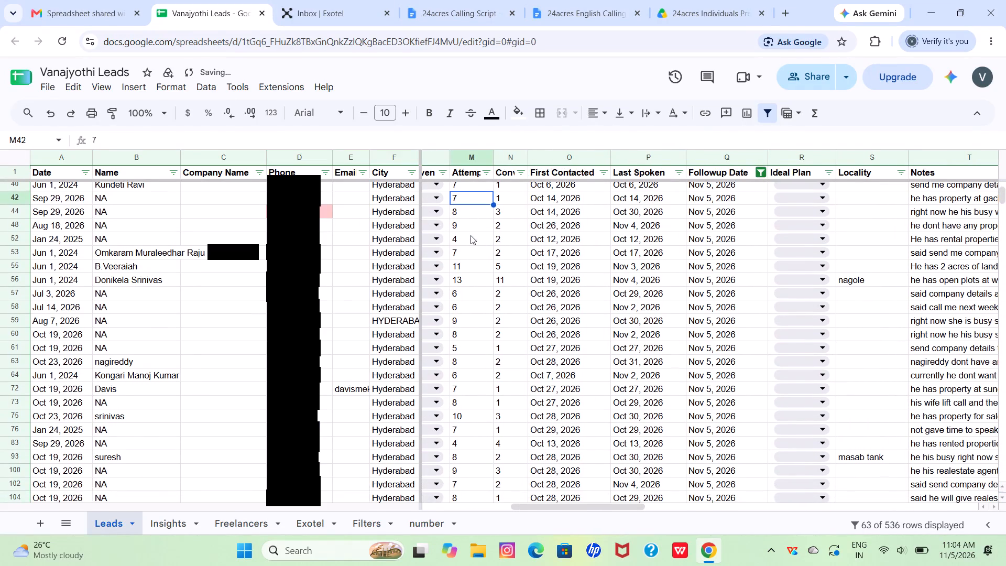
scroll(471, 235, "left", 3)
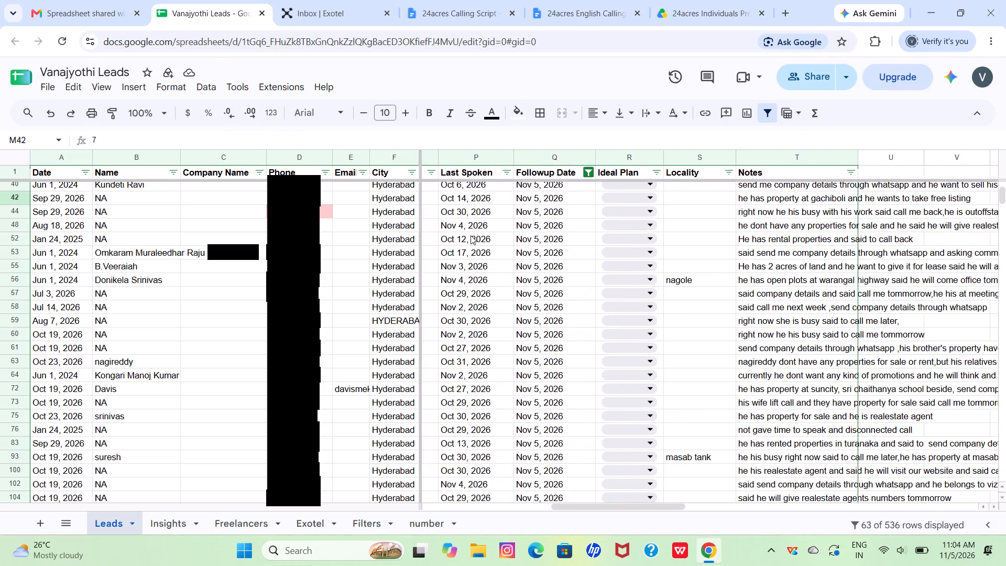
scroll(471, 235, "right", 4)
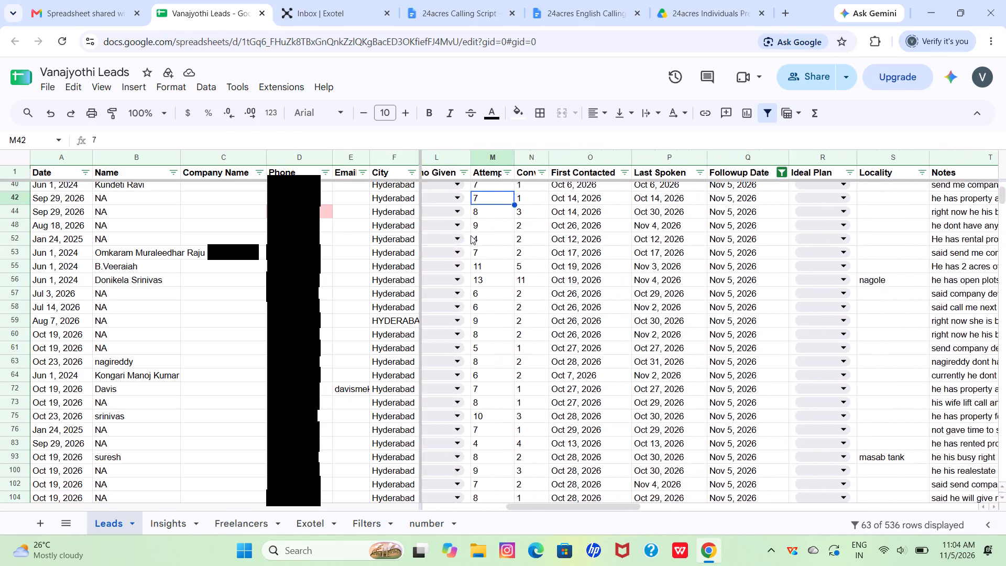
scroll(471, 235, "left", 1)
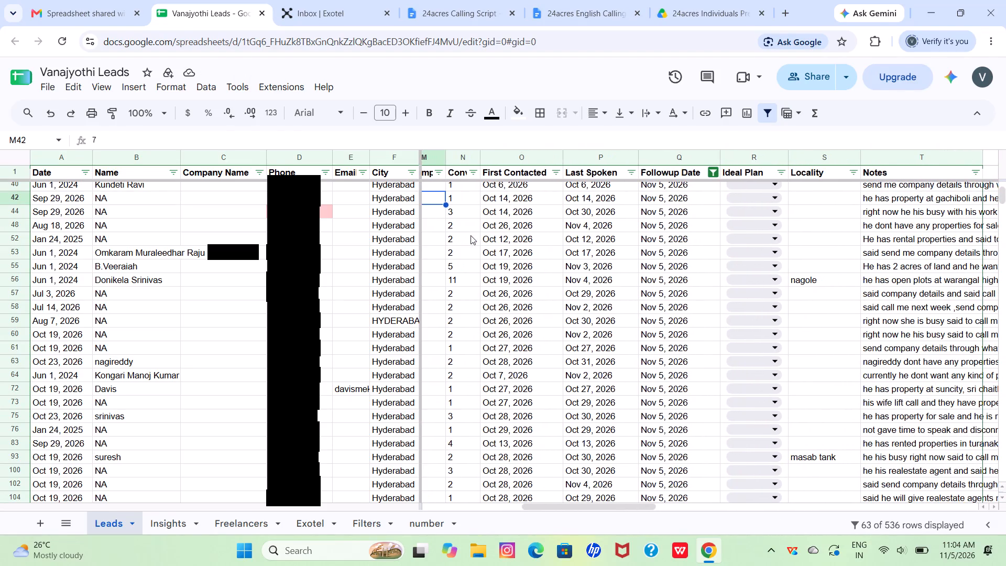
scroll(471, 235, "left", 1)
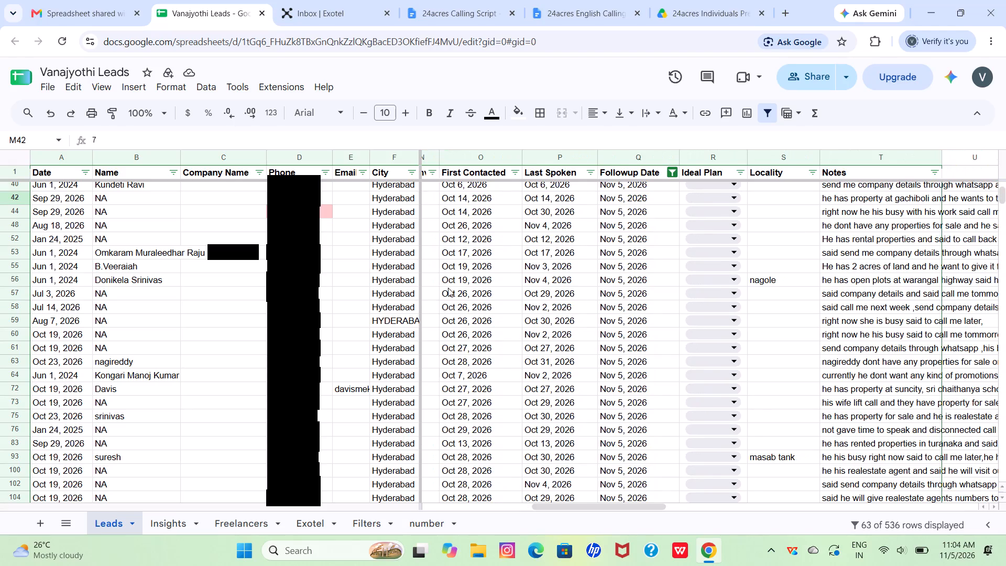
scroll(448, 288, "left", 1)
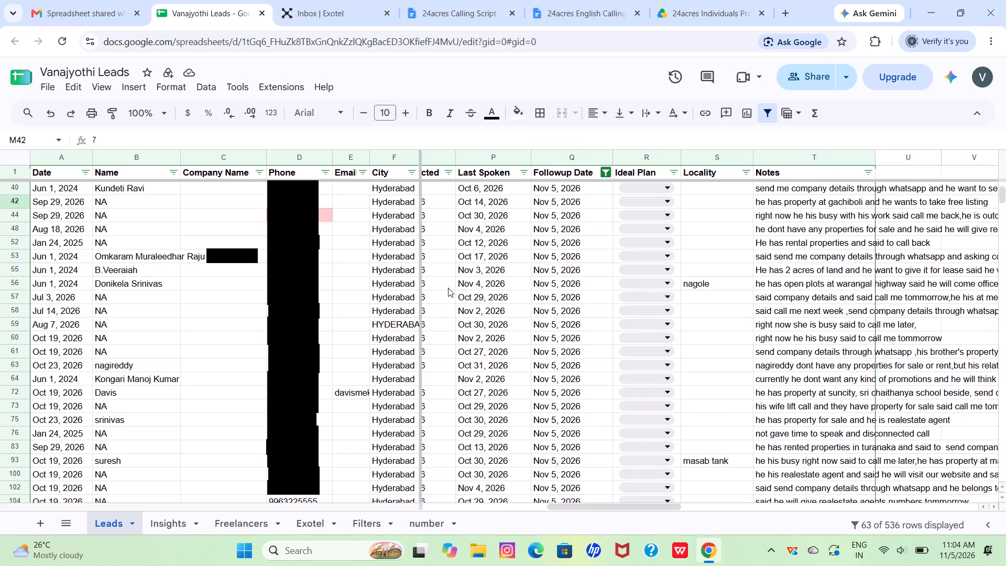
scroll(448, 288, "left", 2)
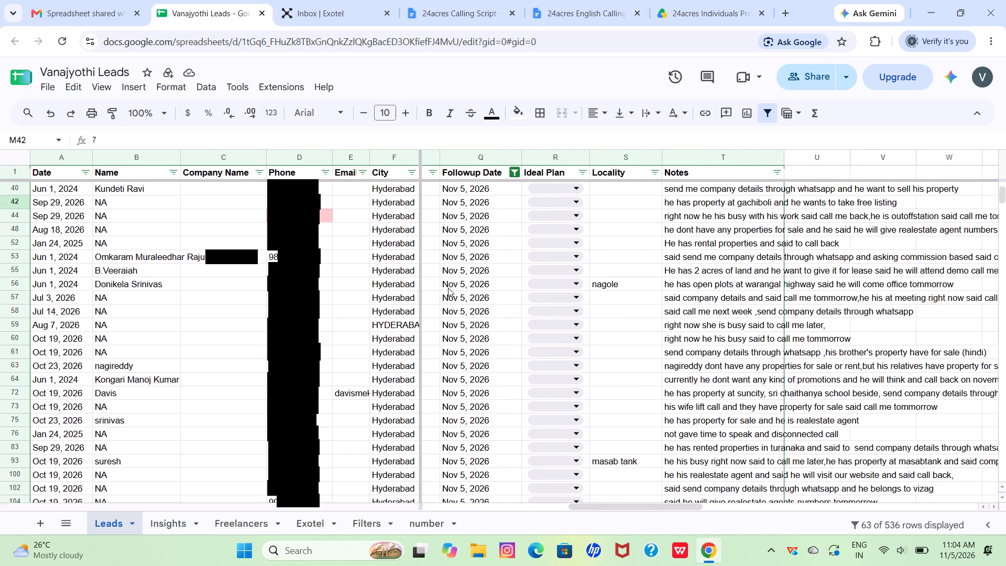
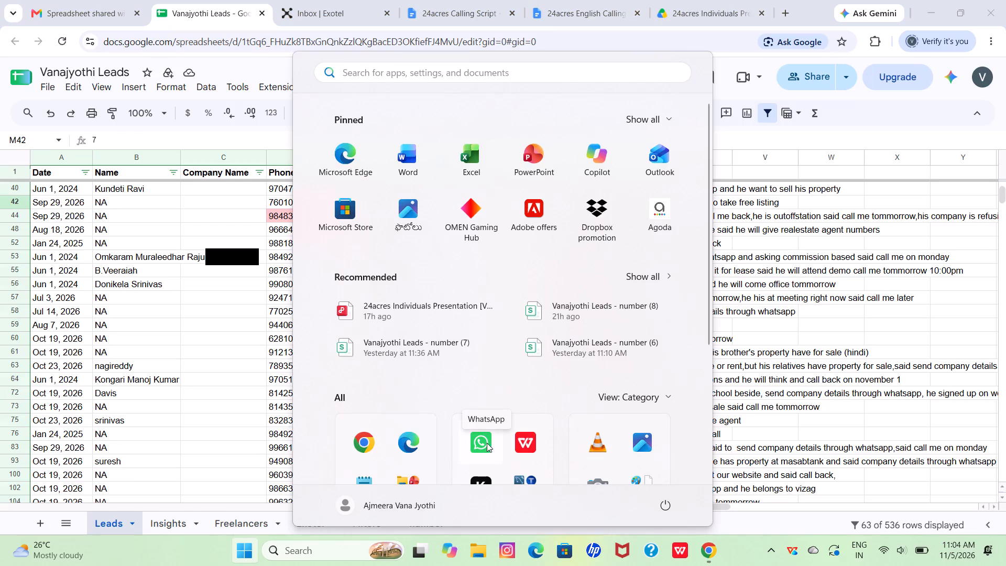
Switch from the leads spreadsheet to the WhatsApp app.
left_click(487, 443)
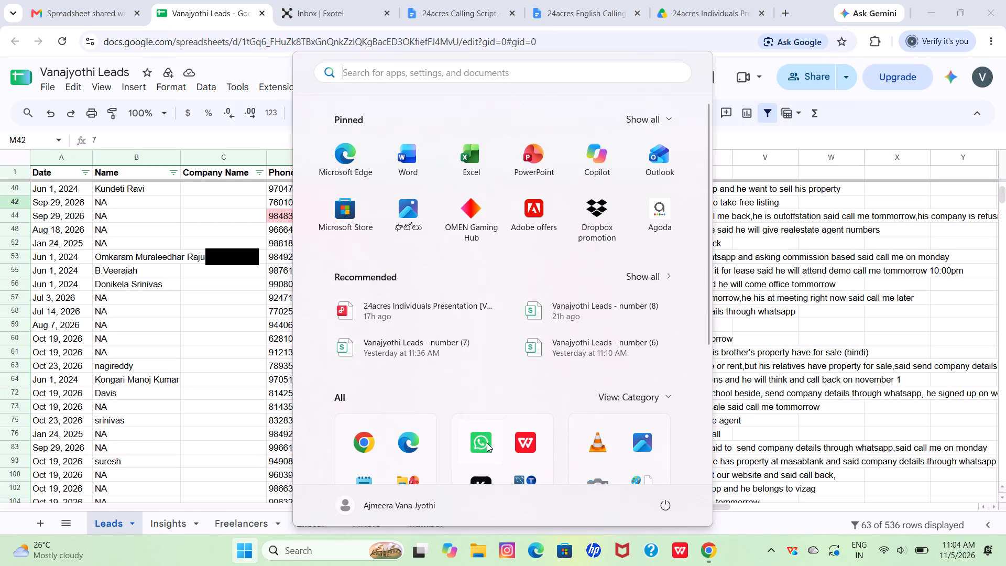
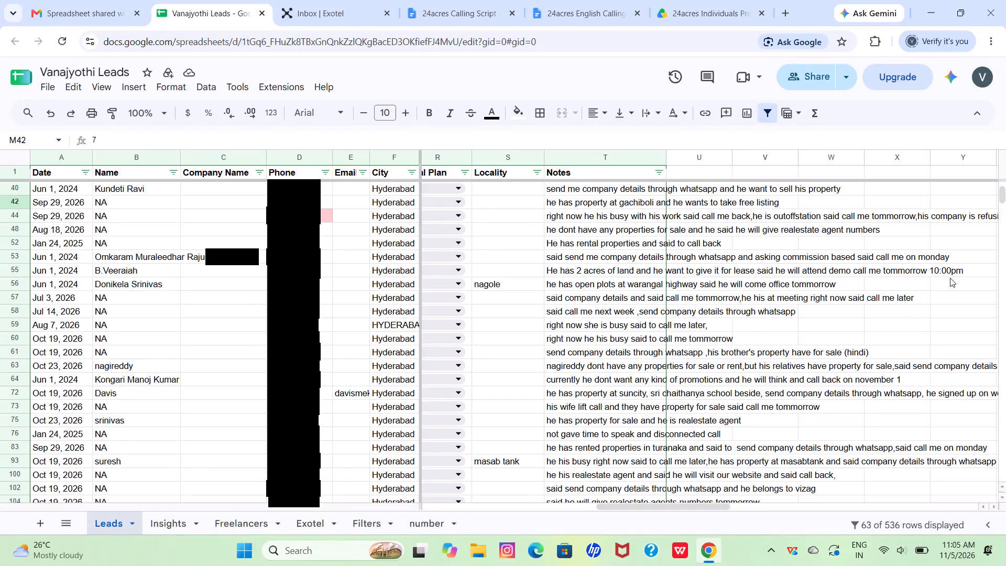
Set the follow-up date of the lead in row 40 to Dec 1, 2026.
scroll(484, 246, "right", 1)
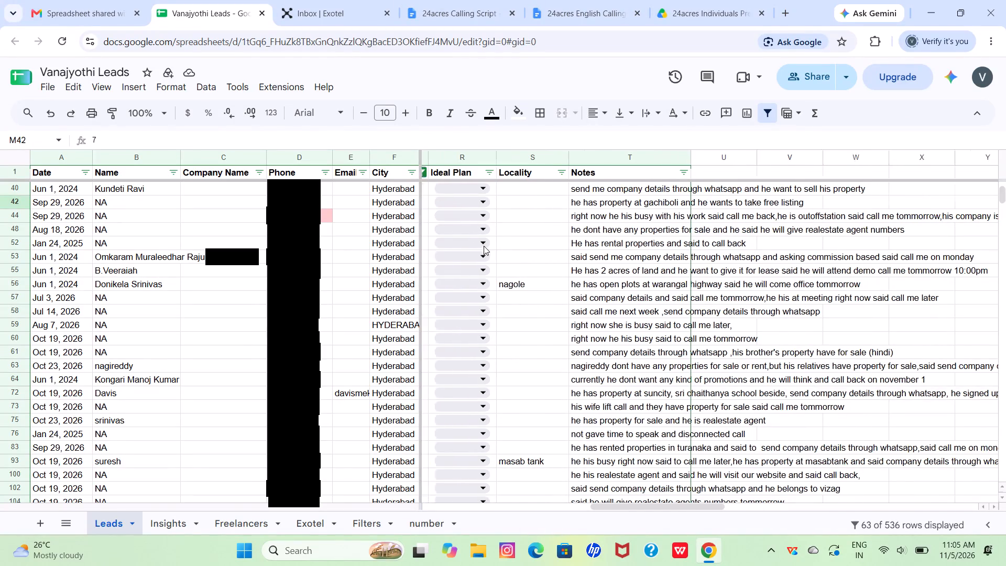
scroll(484, 246, "right", 4)
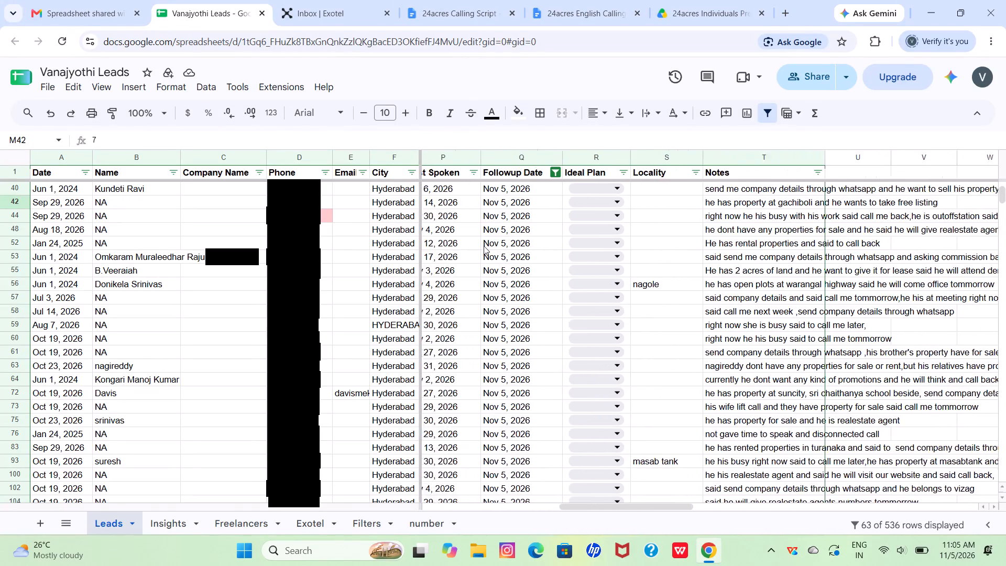
scroll(484, 246, "right", 4)
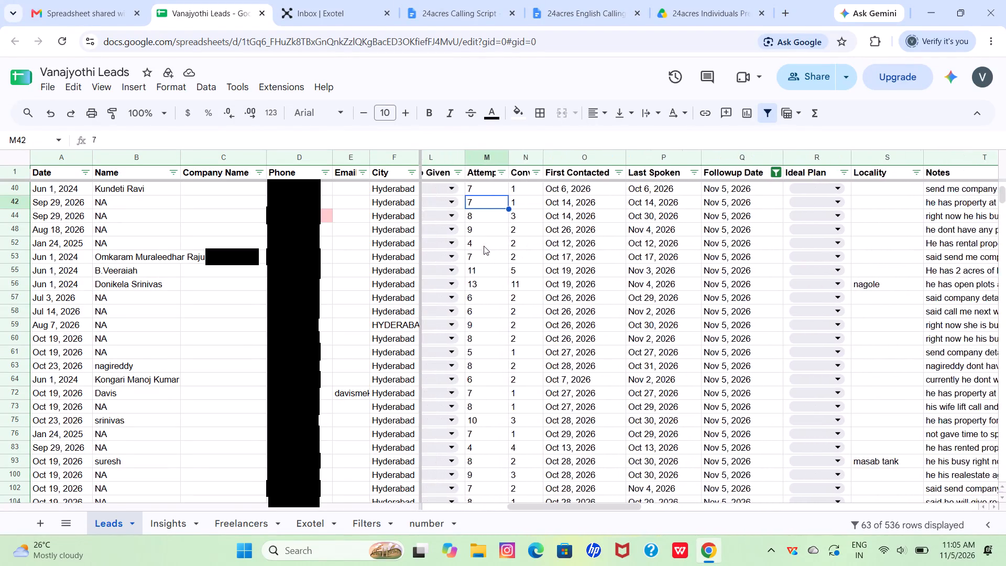
scroll(532, 245, "right", 4)
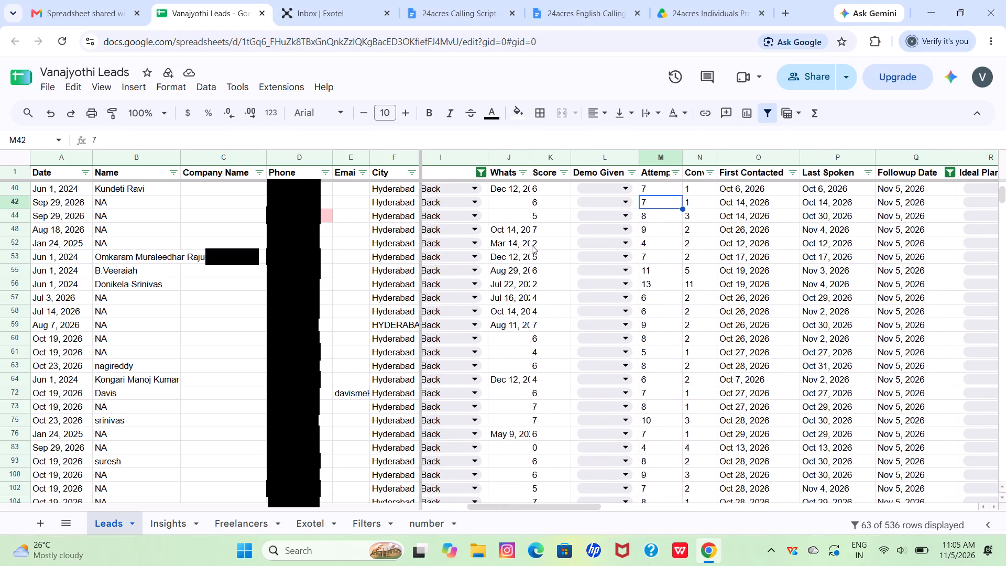
scroll(532, 245, "right", 3)
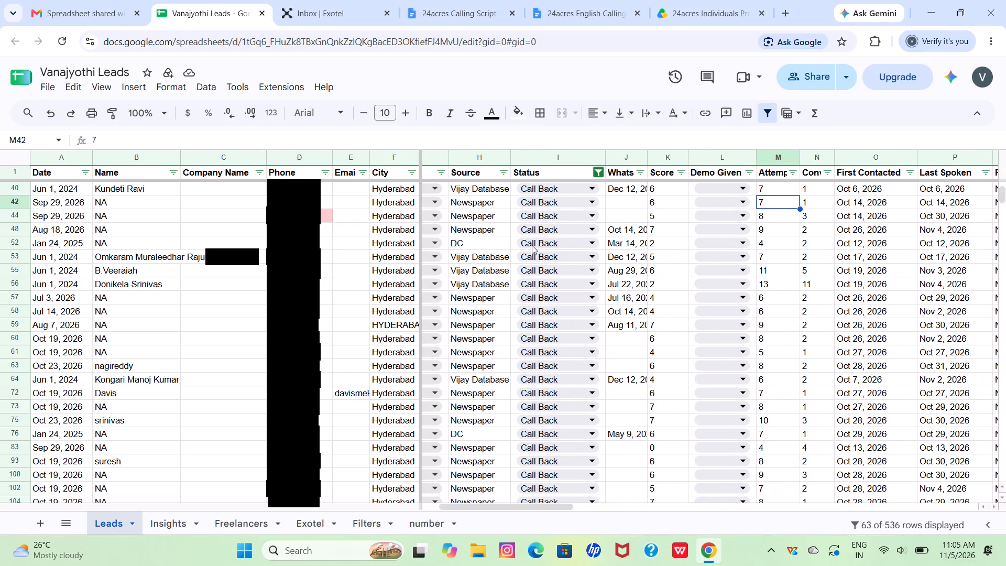
scroll(532, 245, "left", 4)
left_click(762, 190)
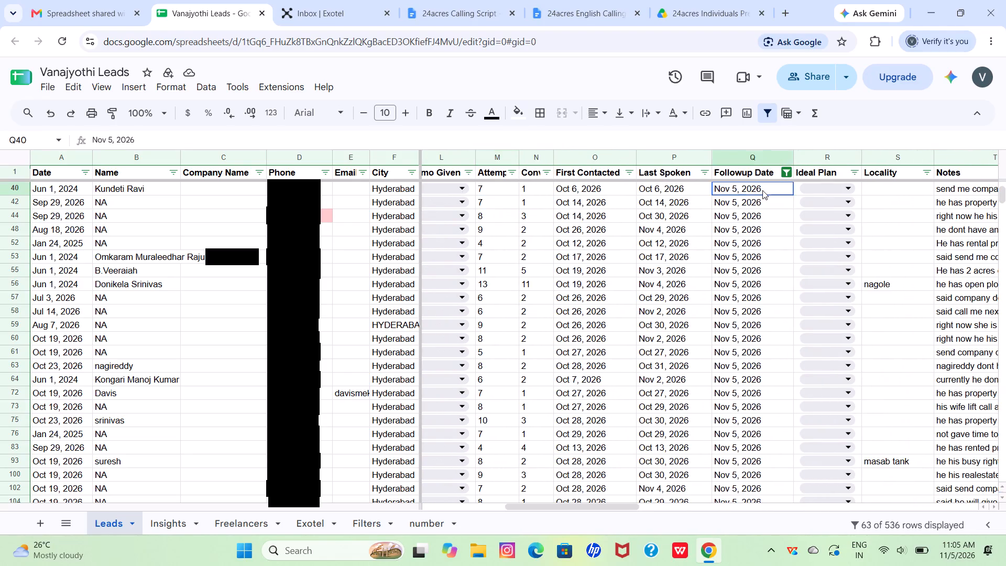
double_click(762, 190)
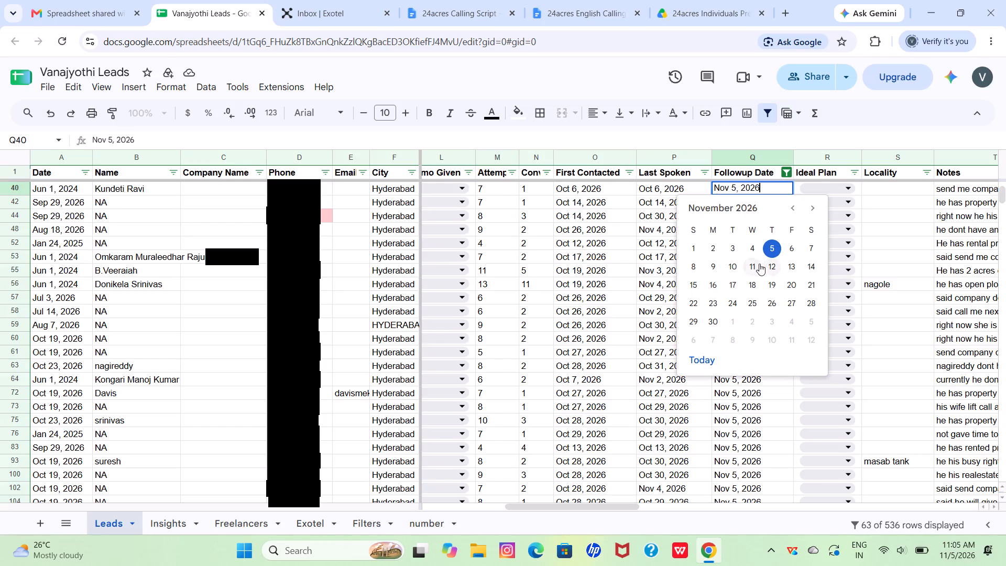
left_click(730, 329)
Select the follow-up date of the lead in row 42 and review that lead's contact dates and notes.
scroll(682, 319, "left", 3)
scroll(682, 319, "up", 1)
scroll(682, 319, "left", 2)
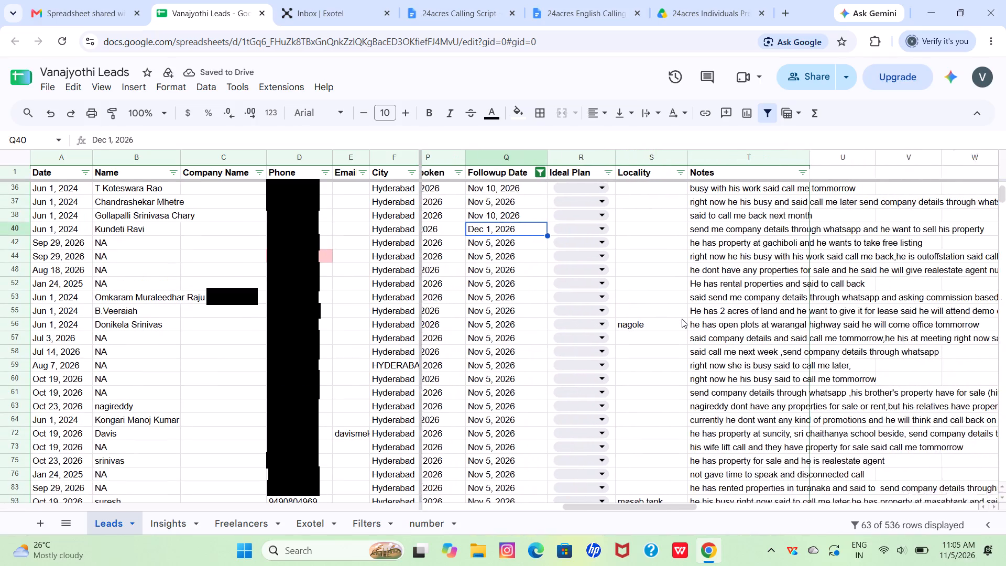
scroll(682, 319, "right", 1)
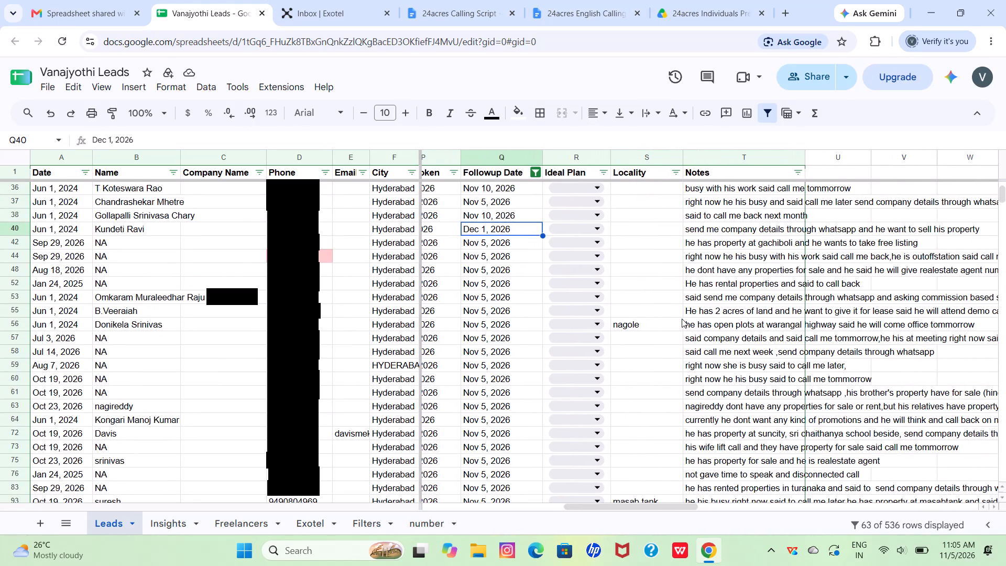
scroll(682, 319, "right", 1)
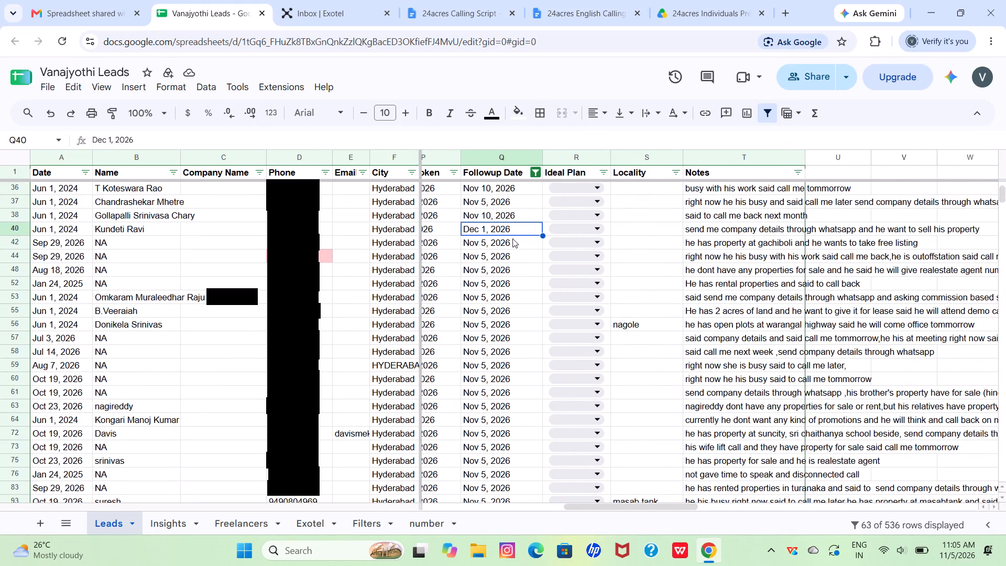
left_click(512, 238)
scroll(512, 238, "down", 1)
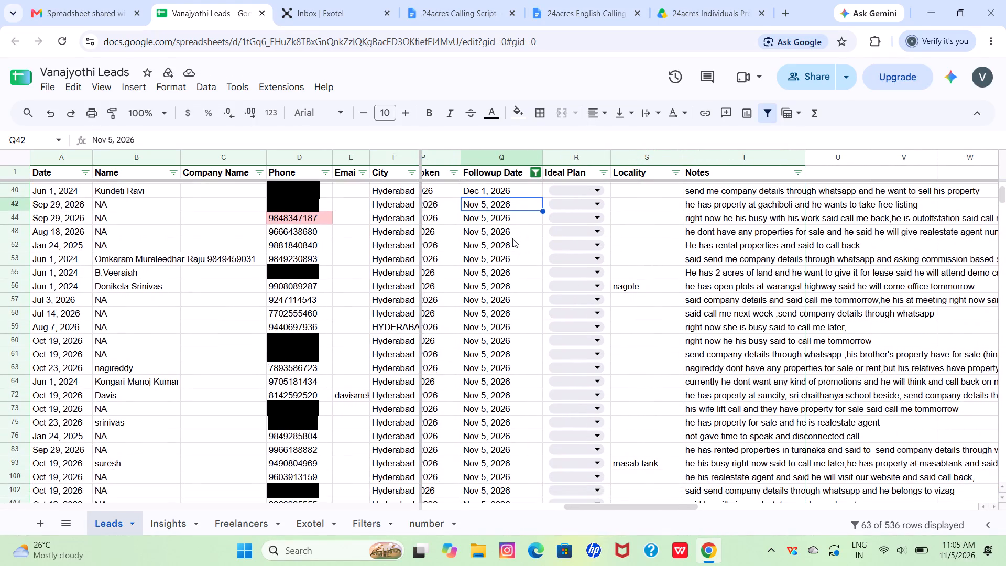
scroll(512, 238, "right", 4)
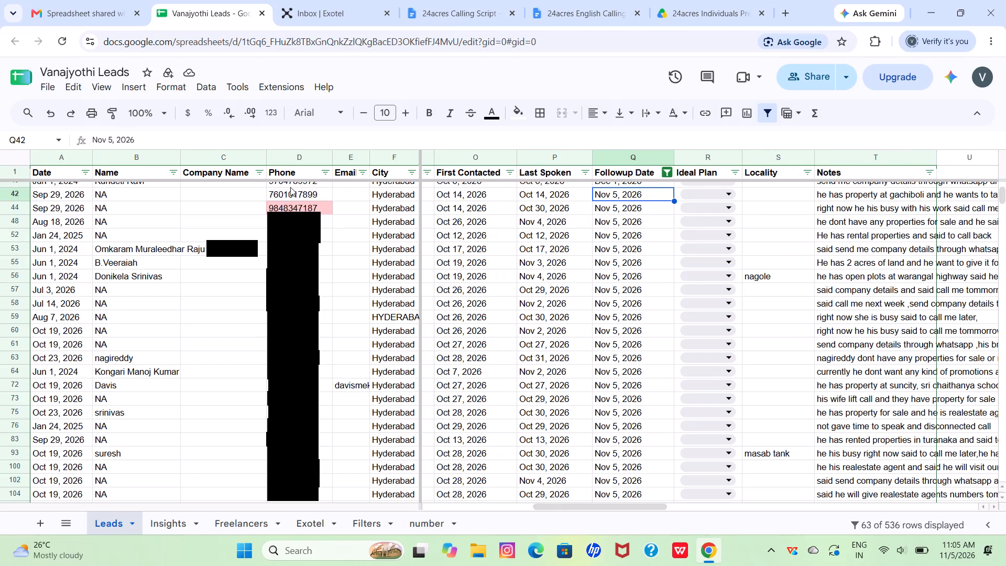
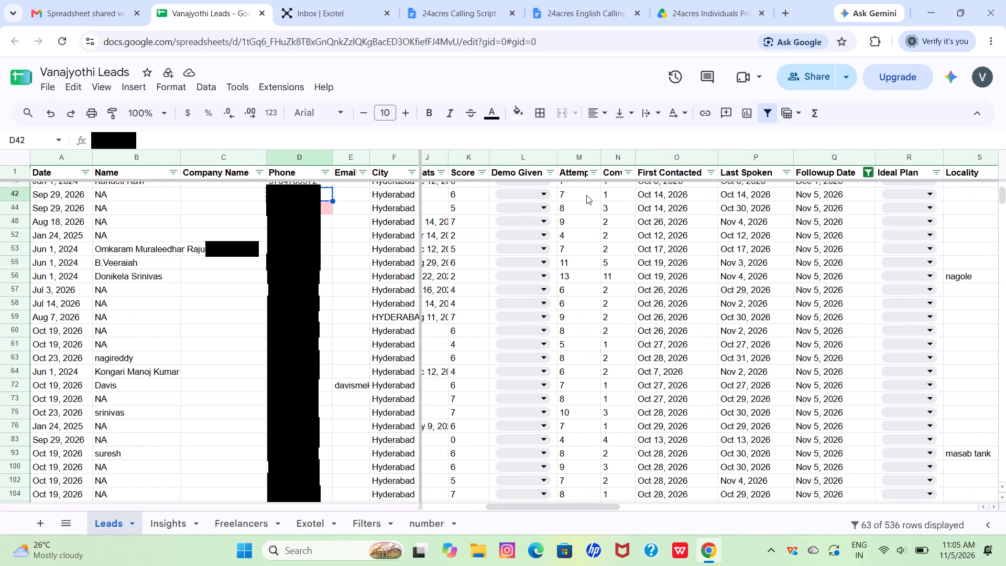
Set the attempts count of the lead in row 42 to 8.
key("8")
left_click(608, 194)
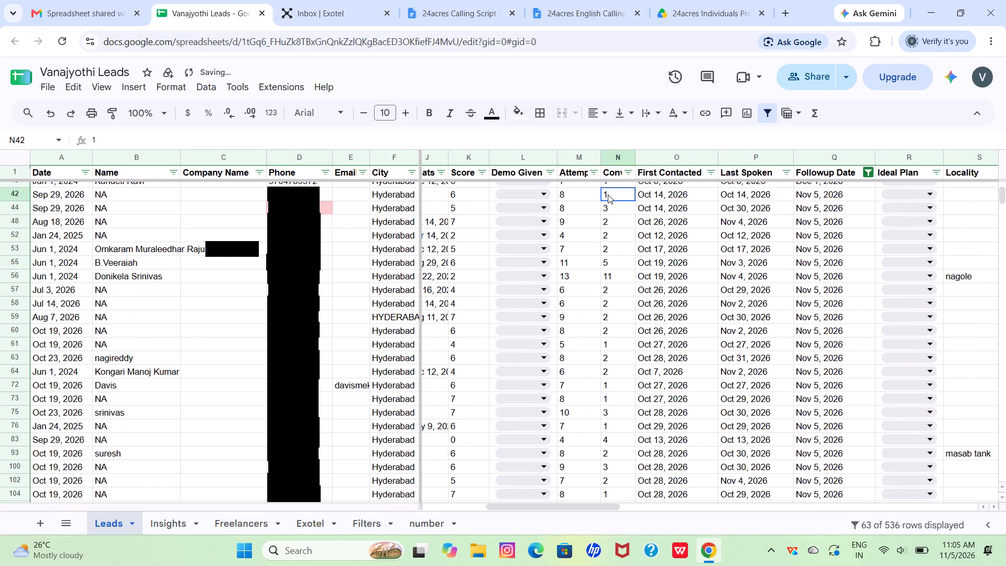
Update the lead in row 40 with last spoken date Nov 5, 2026 and a Conv count of 2.
scroll(608, 194, "up", 1)
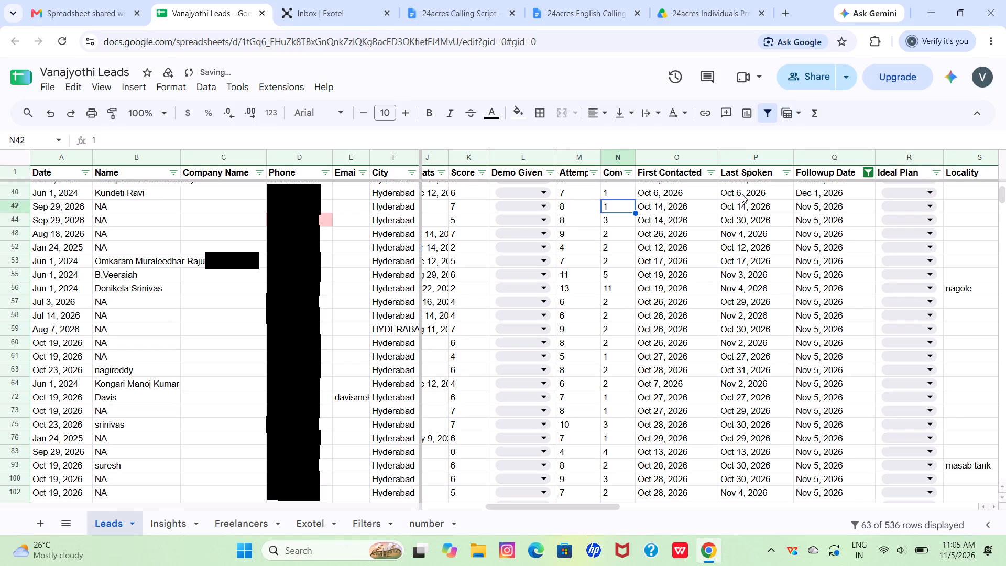
double_click(742, 194)
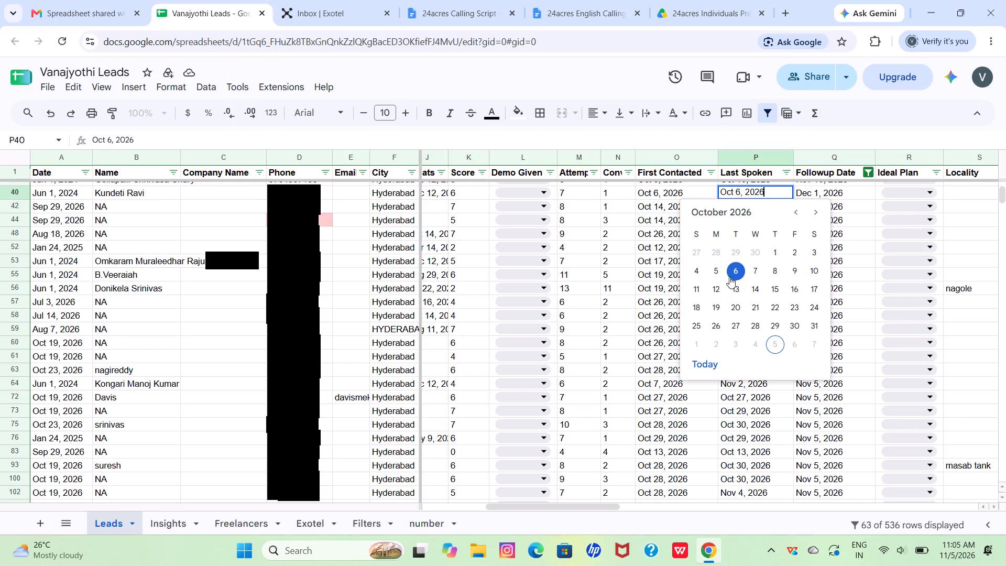
left_click(776, 343)
left_click(618, 193)
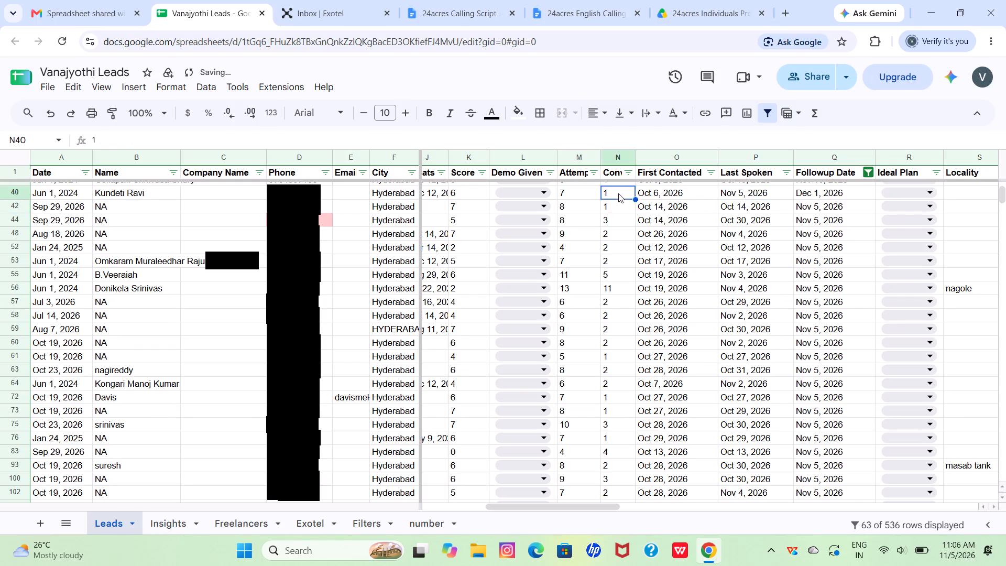
key("2")
left_click(620, 205)
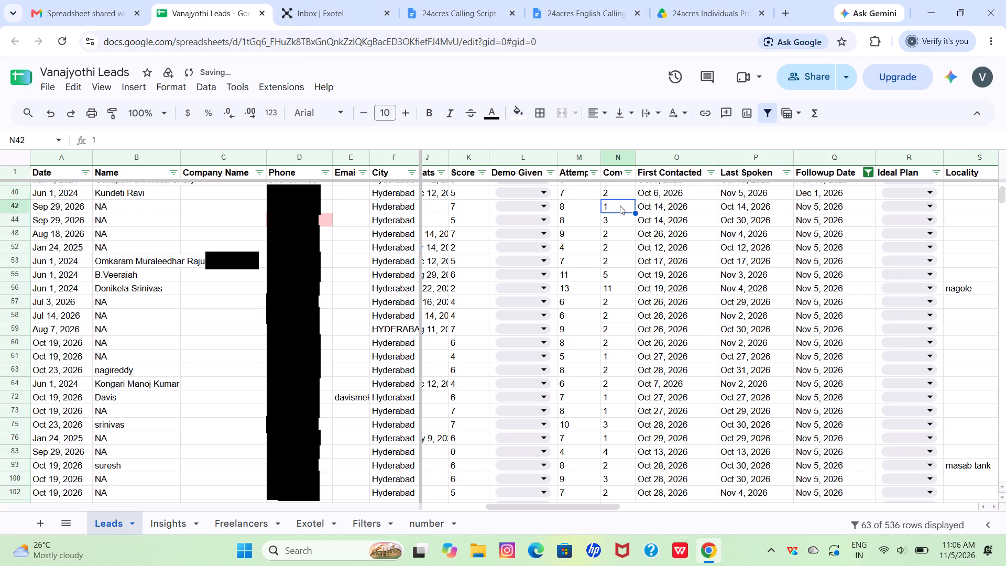
Review the attempts, contact dates, follow-up date and notes of the lead in row 42.
scroll(620, 205, "left", 3)
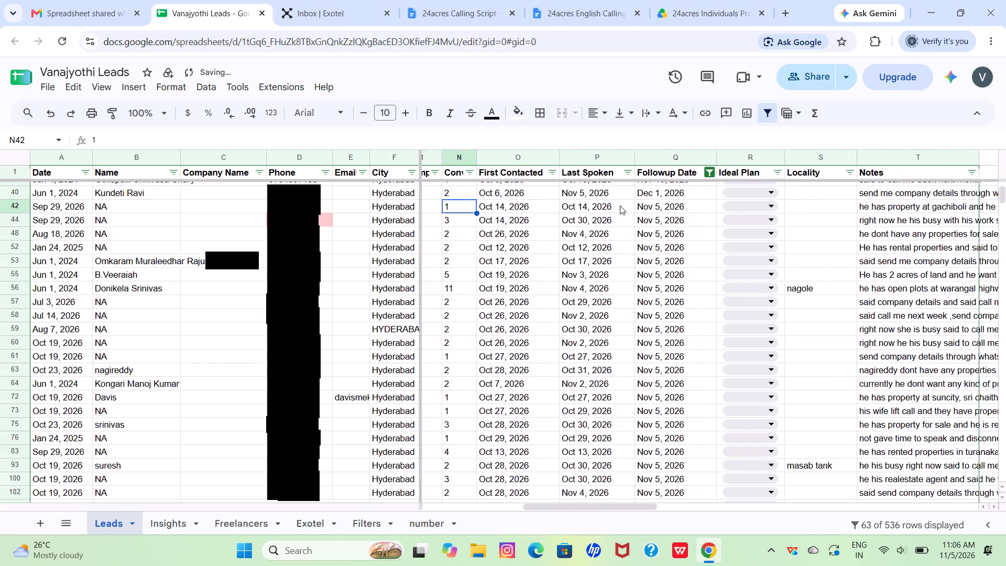
scroll(620, 205, "left", 1)
scroll(620, 205, "right", 5)
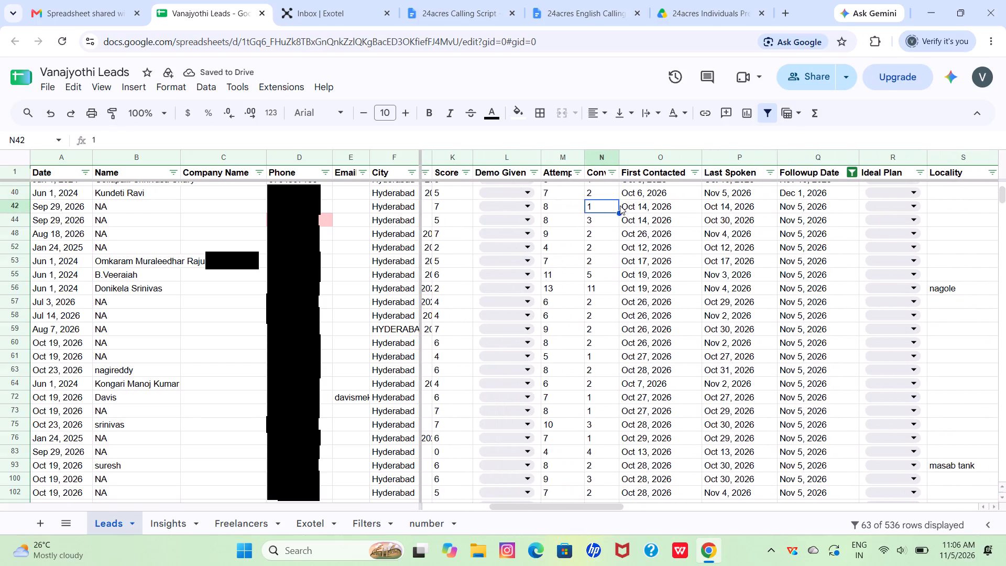
left_click(552, 208)
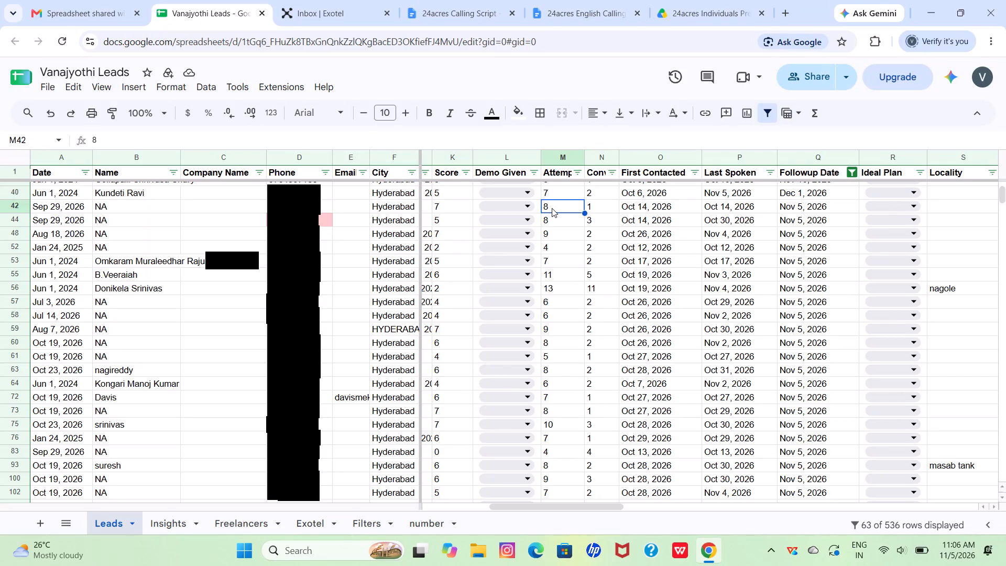
left_click(610, 210)
scroll(610, 210, "left", 3)
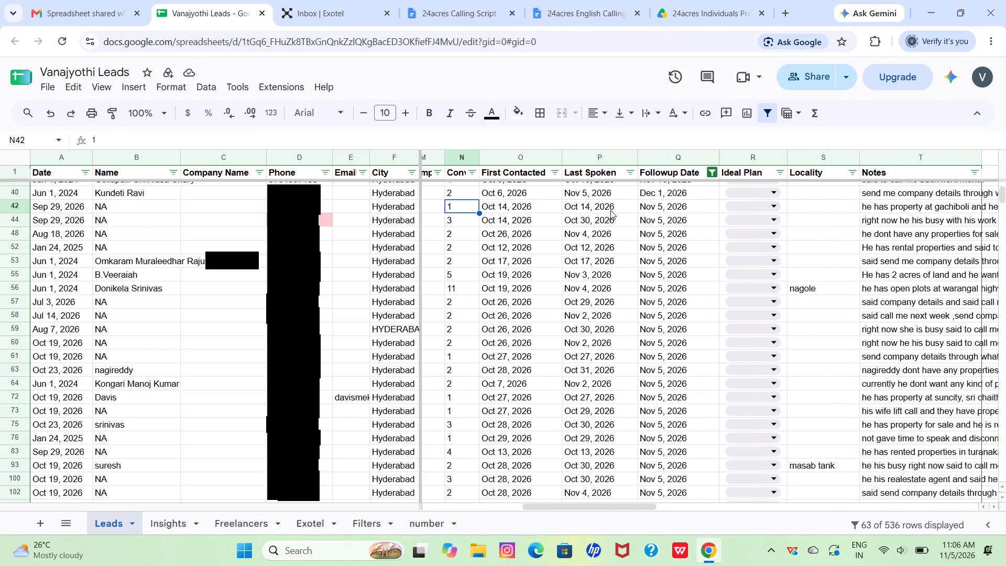
scroll(610, 210, "left", 1)
scroll(610, 210, "right", 3)
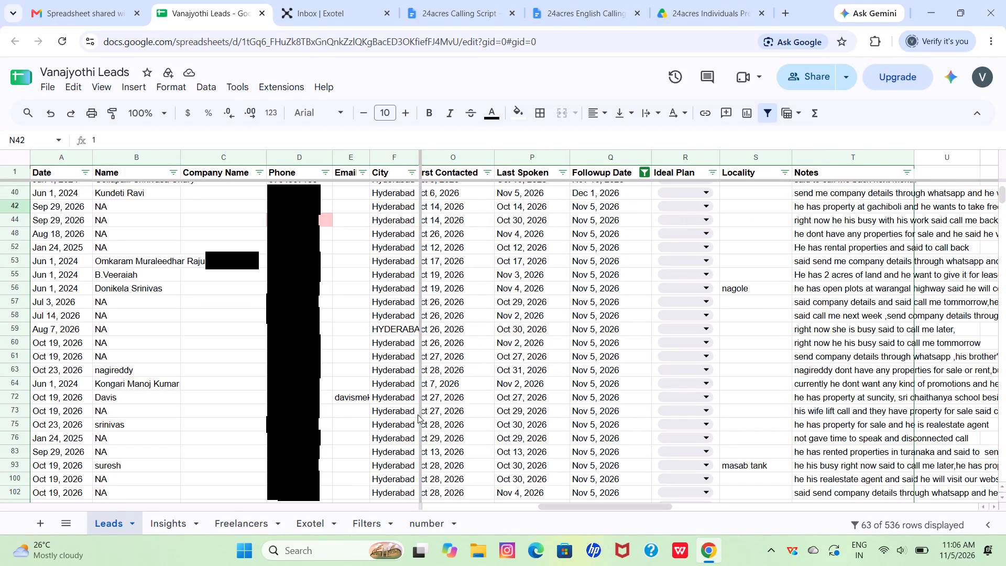
Bring up the Windows app launcher.
left_click(246, 559)
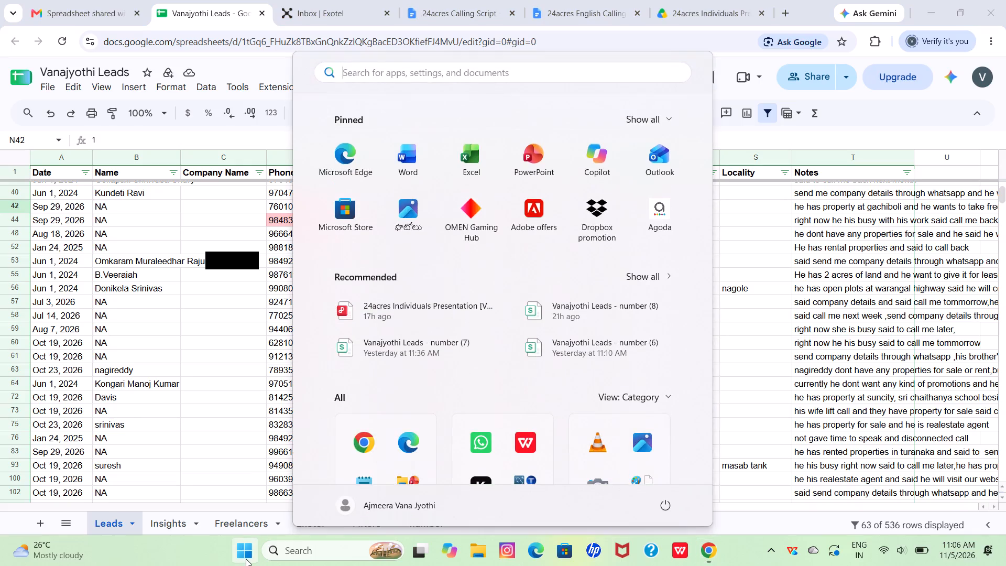
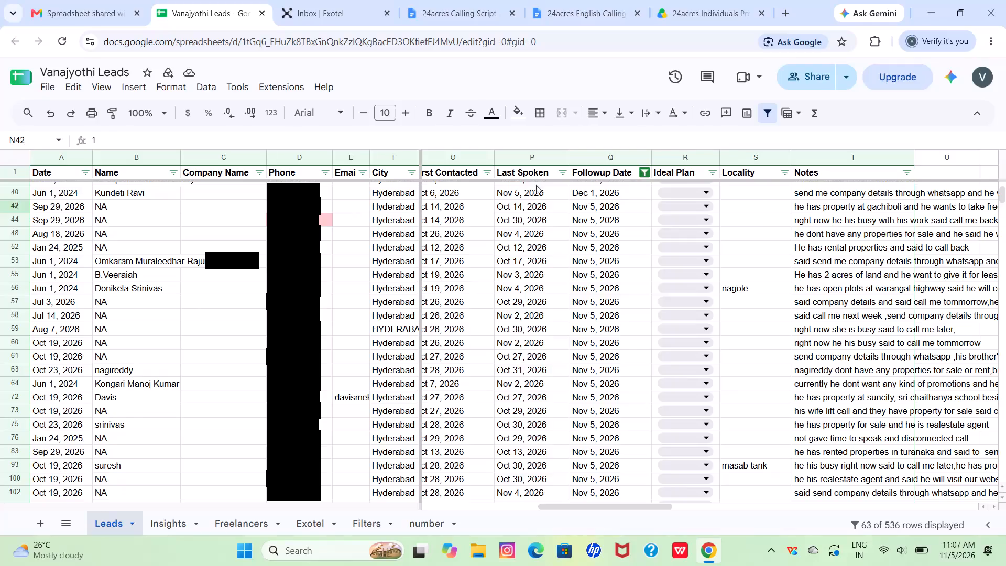
Update the lead in row 42 with last spoken date Nov 5, 2026 and a Conv count of 2.
left_click(522, 202)
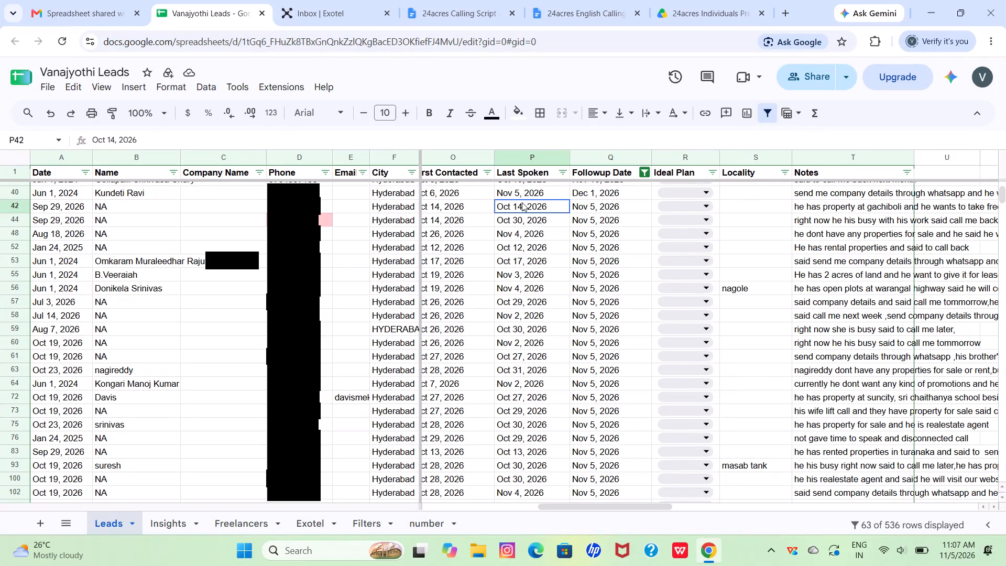
double_click(524, 205)
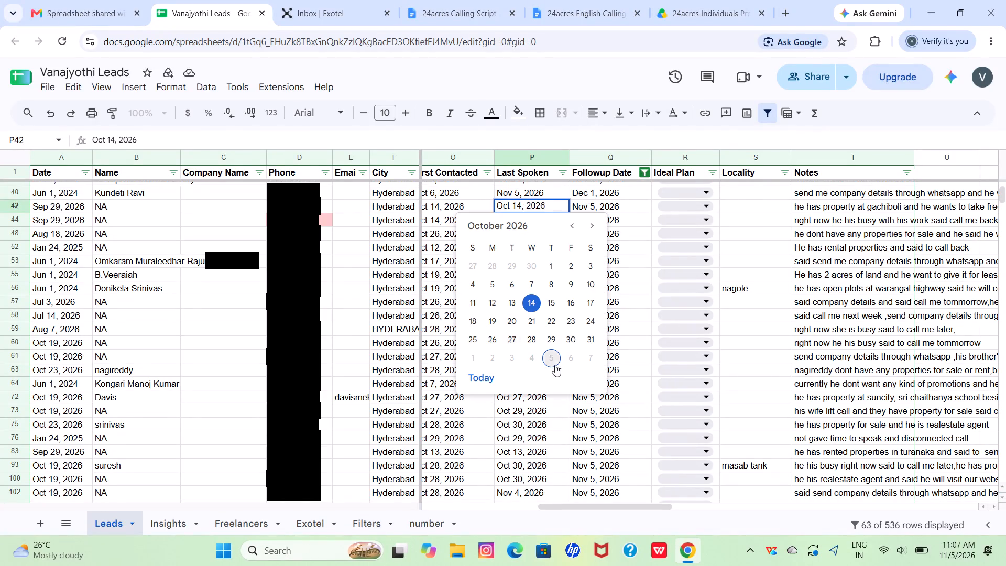
left_click(555, 360)
scroll(555, 360, "right", 2)
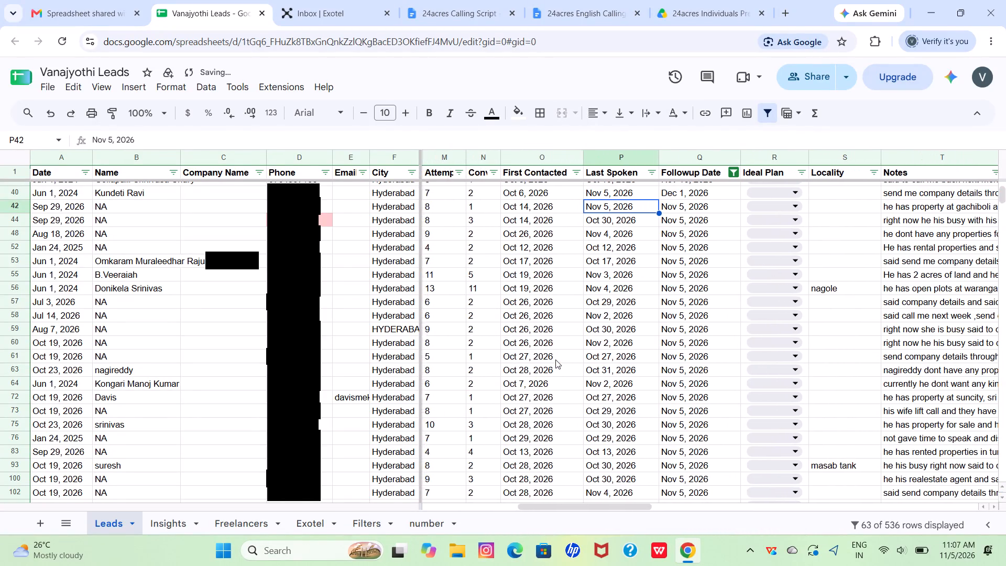
scroll(555, 360, "right", 1)
left_click(537, 206)
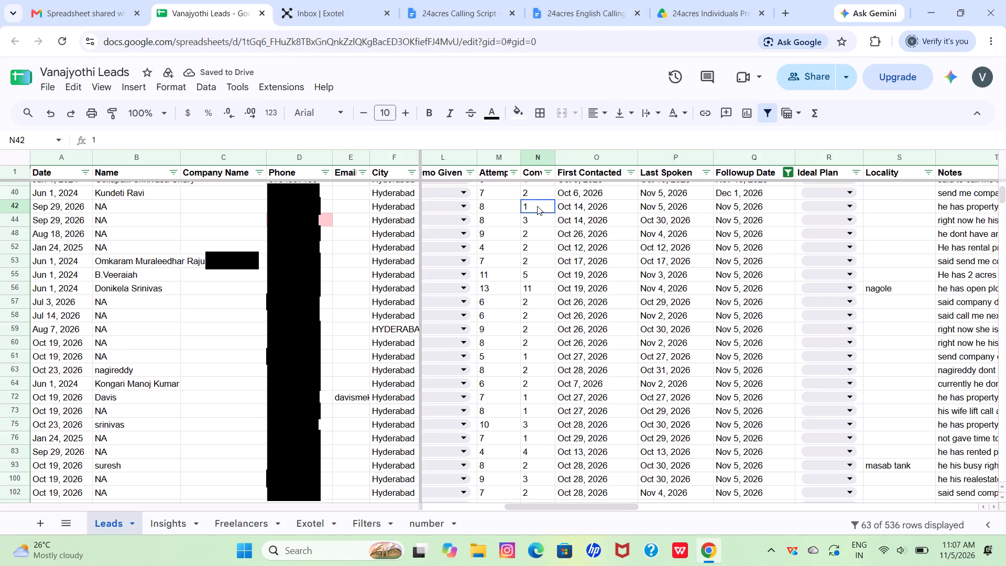
key("2")
left_click(576, 208)
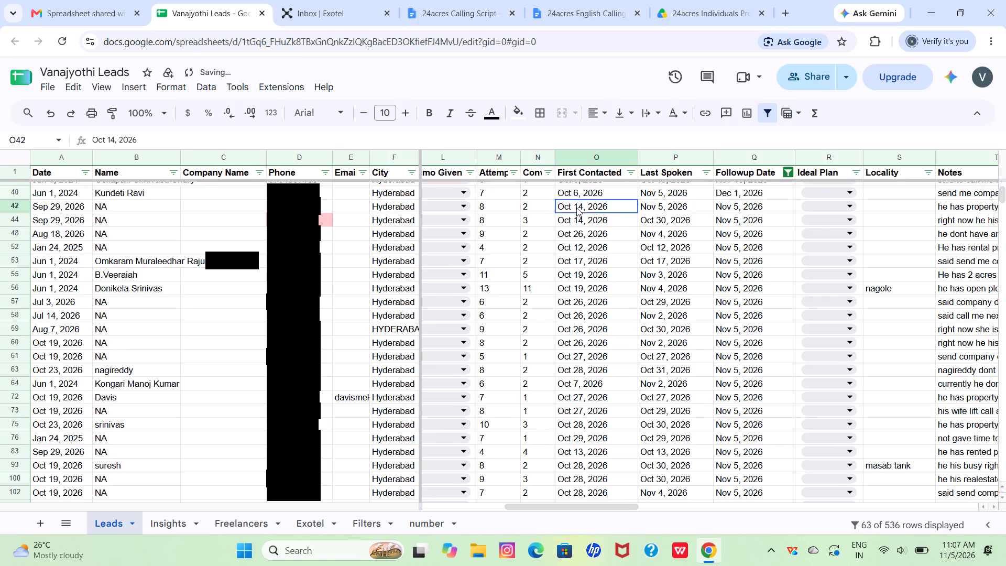
Open the notes of the lead in row 42 for editing.
scroll(576, 208, "left", 6)
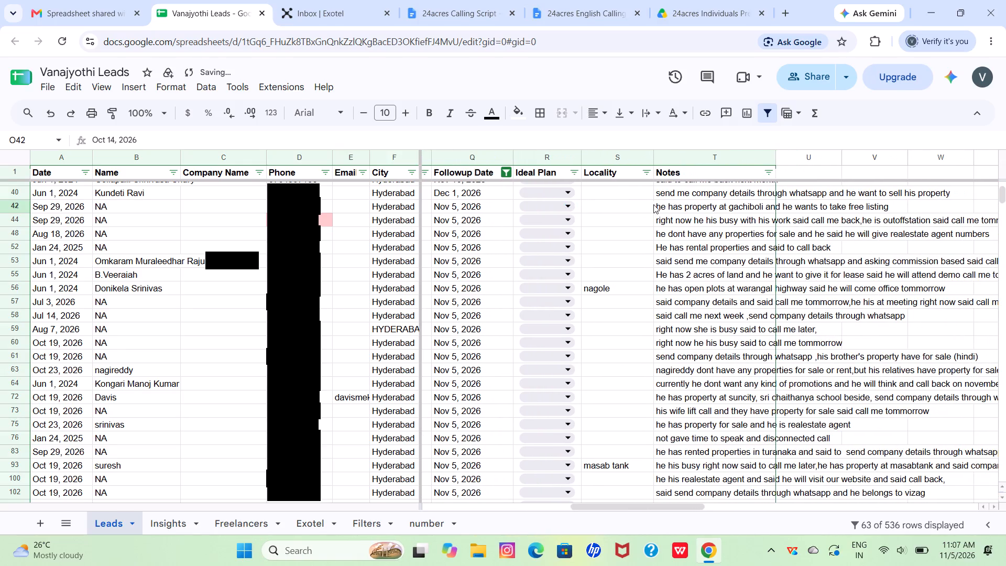
double_click(658, 205)
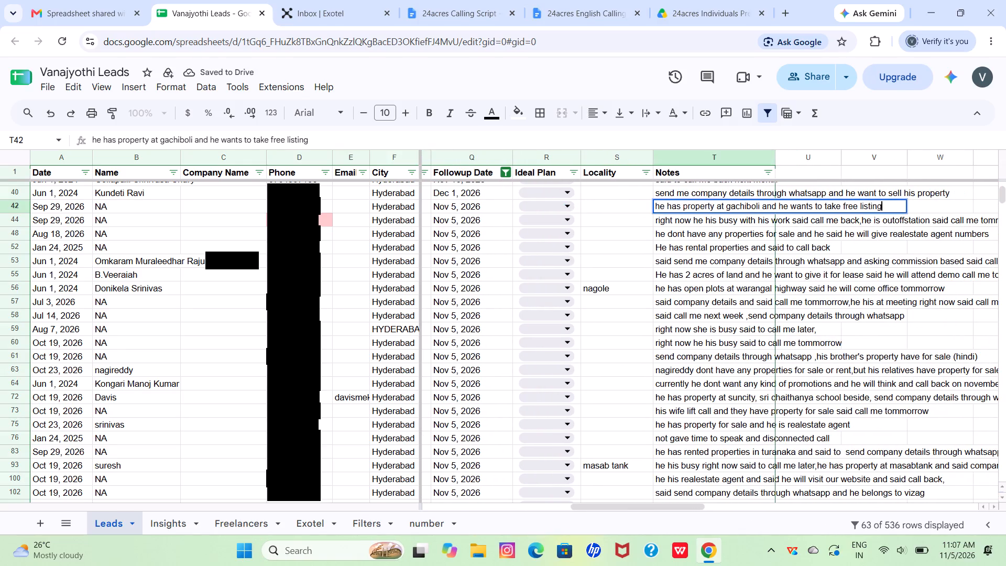
Review the notes, follow-up date, contact dates and attempts of the lead in row 44.
left_click(666, 227)
scroll(666, 227, "right", 1)
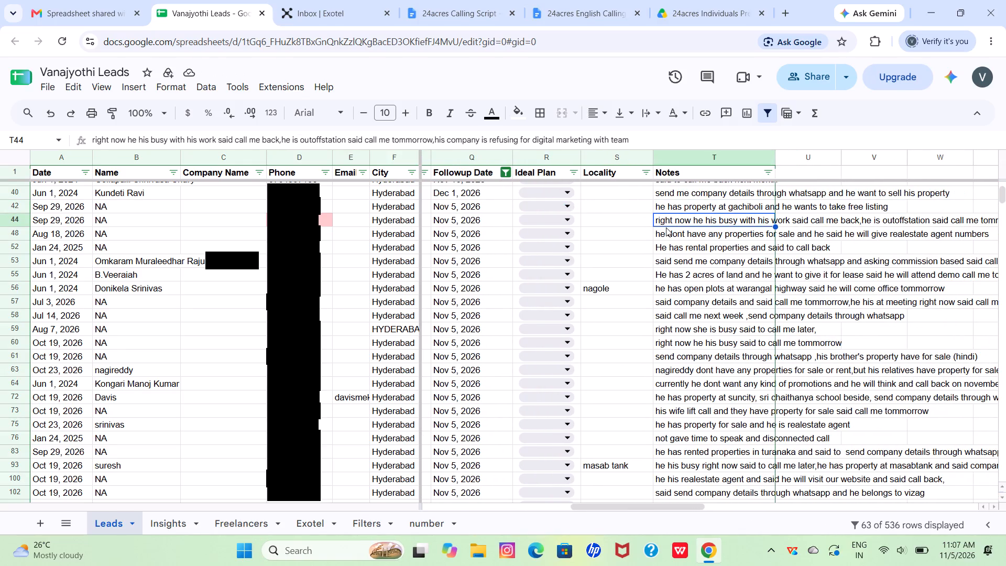
scroll(666, 227, "right", 1)
scroll(666, 227, "left", 2)
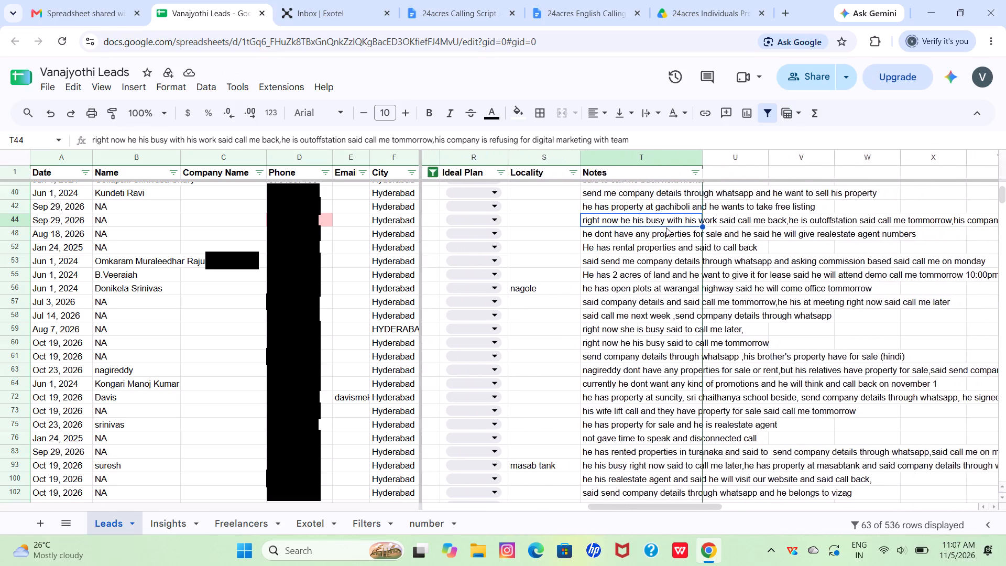
scroll(666, 227, "left", 3)
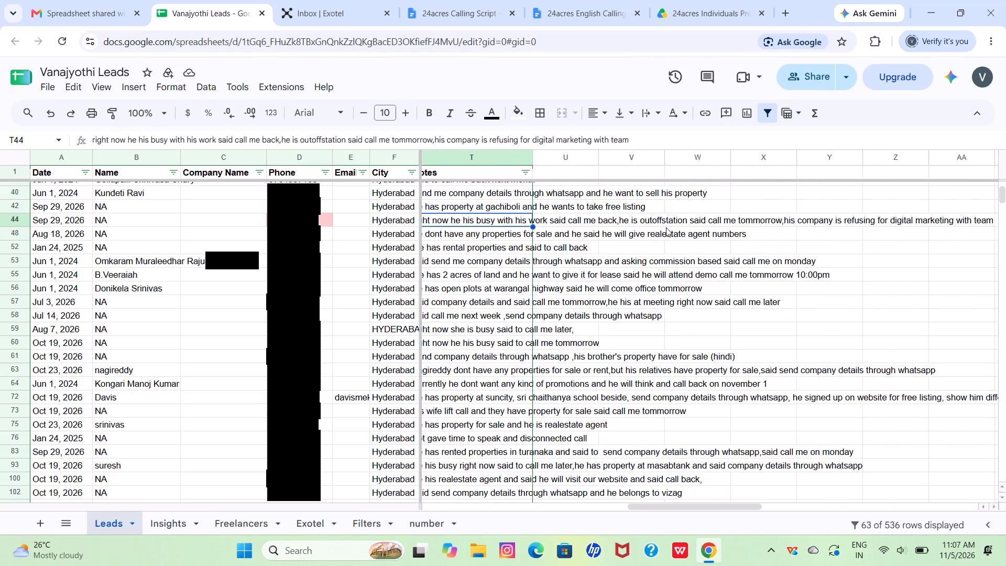
scroll(666, 227, "left", 1)
scroll(666, 227, "right", 5)
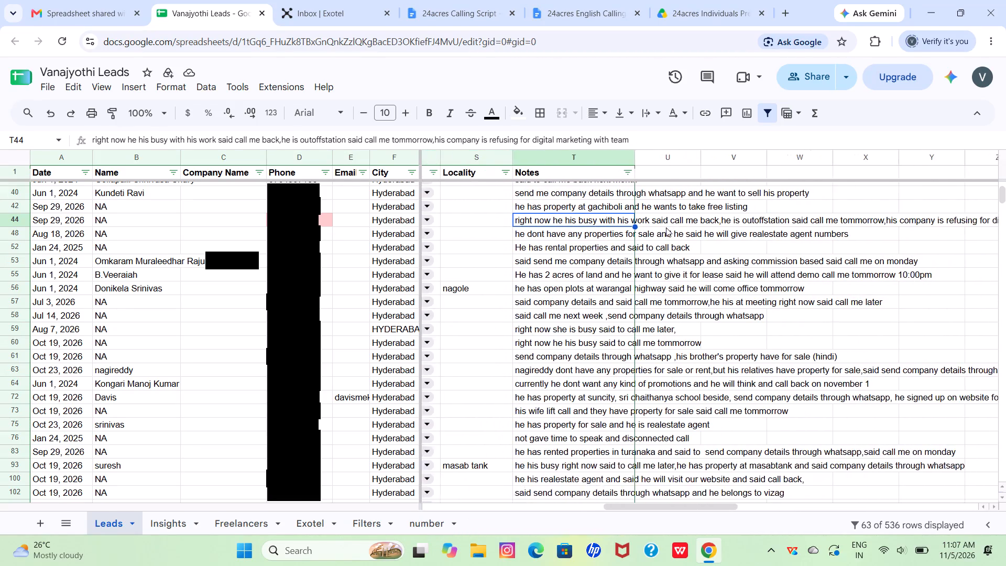
scroll(666, 227, "right", 2)
scroll(676, 227, "down", 1)
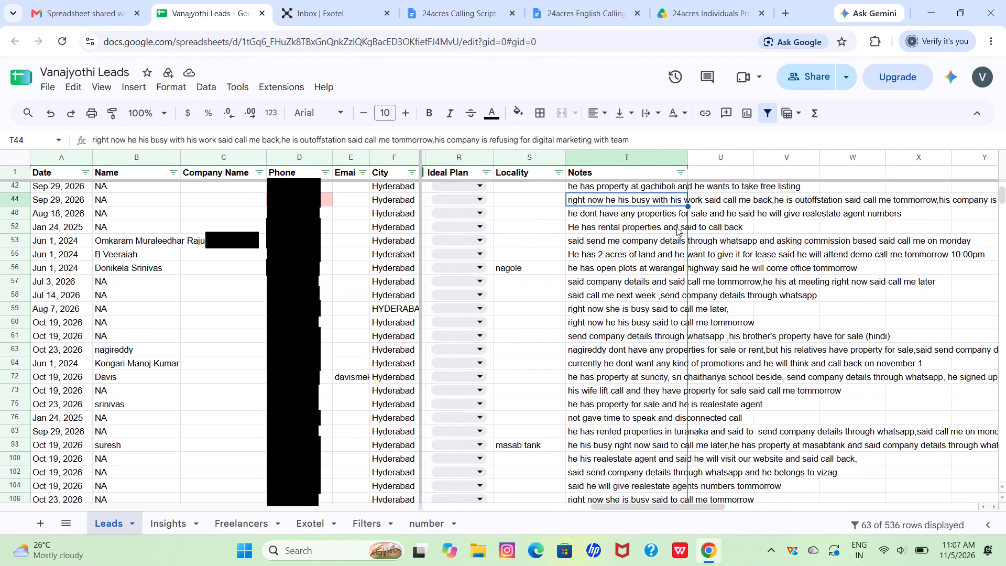
scroll(676, 227, "down", 1)
scroll(676, 227, "right", 6)
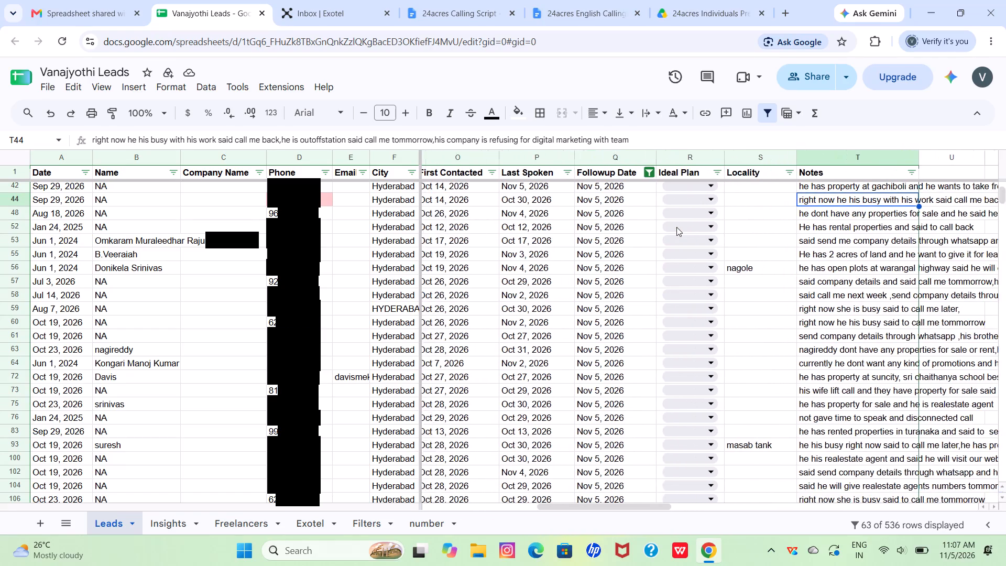
scroll(676, 227, "right", 3)
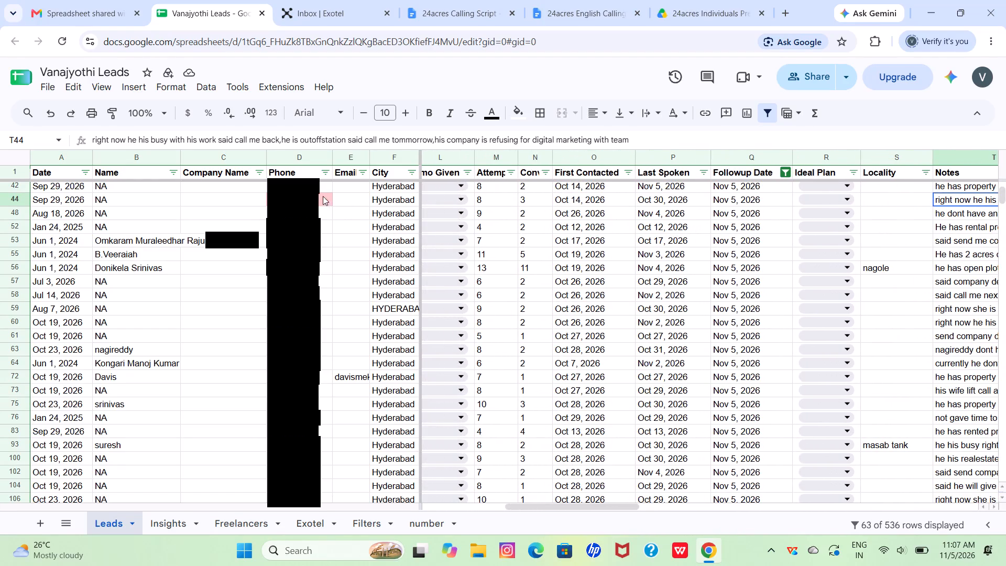
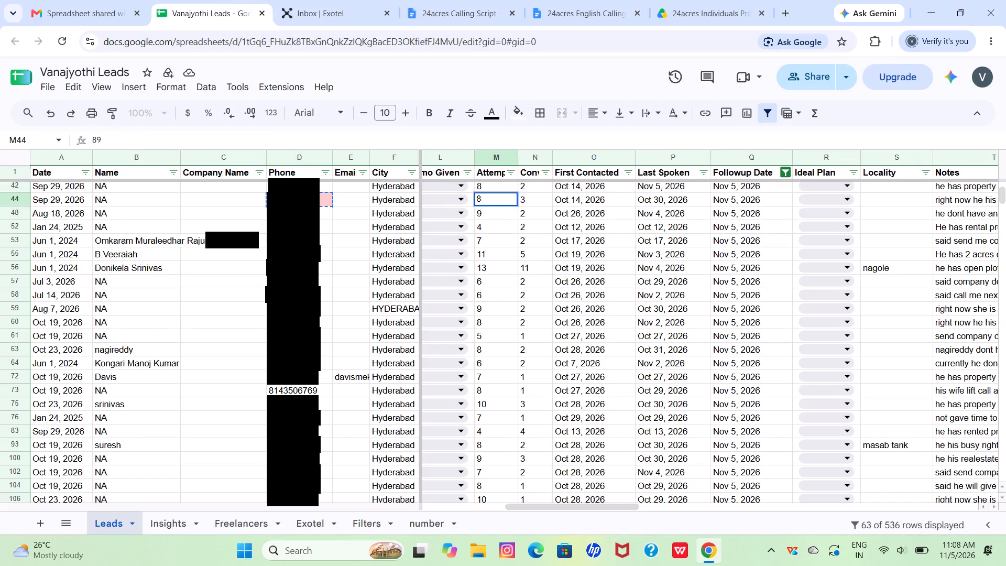
Update the lead in row 44 with an attempts count of 9 and follow-up date Nov 10, 2026.
key("BackSpace")
key("9")
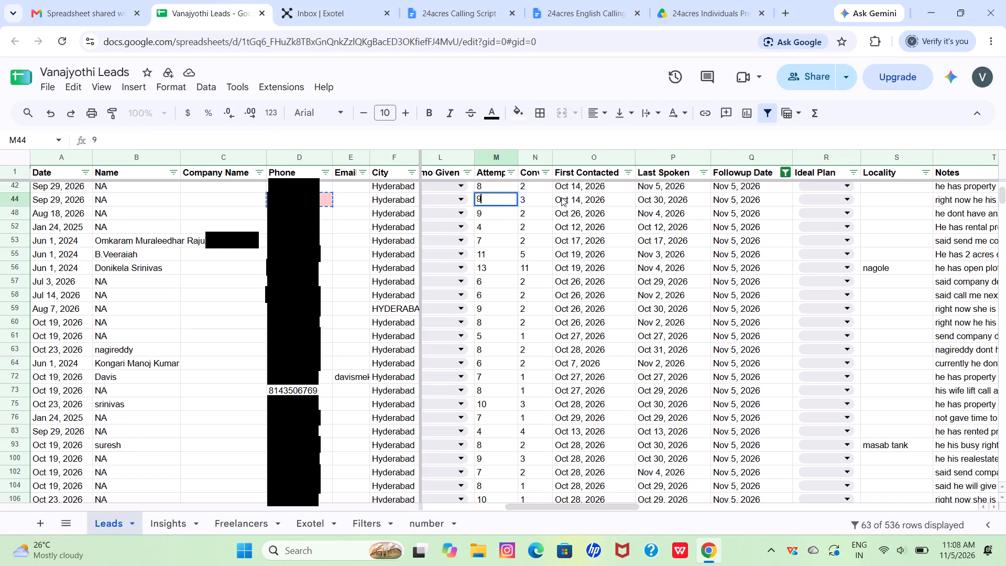
left_click(561, 198)
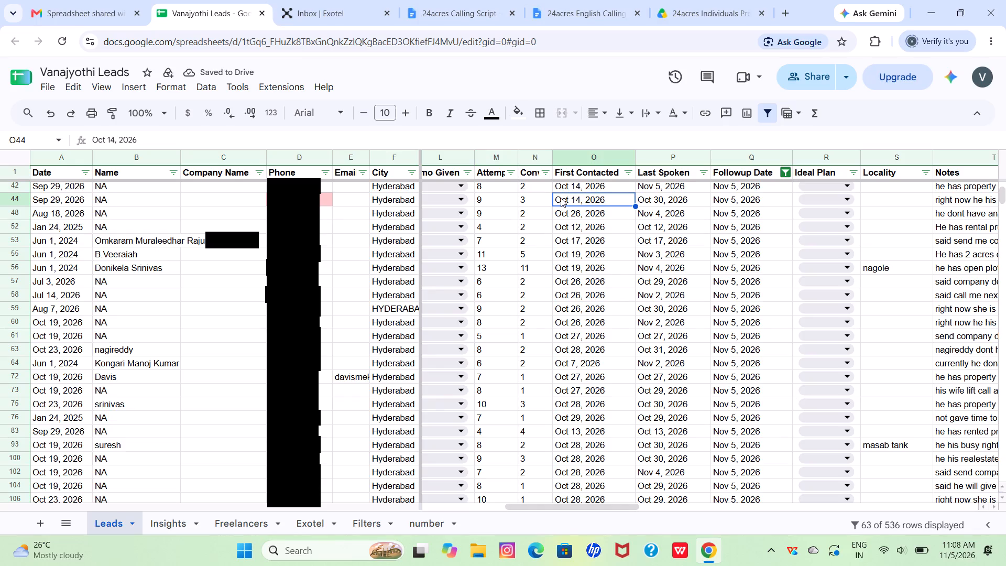
double_click(735, 200)
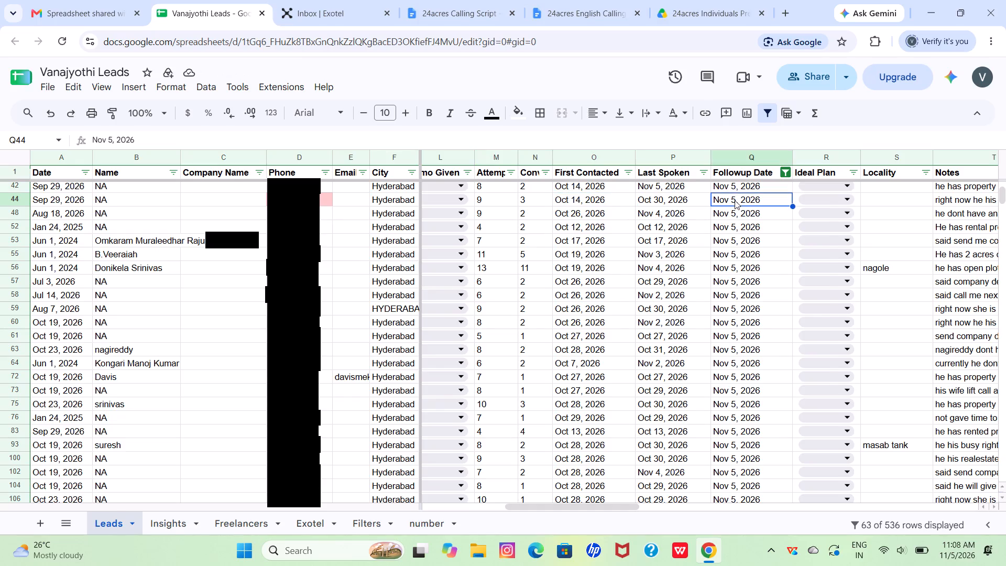
left_click(733, 279)
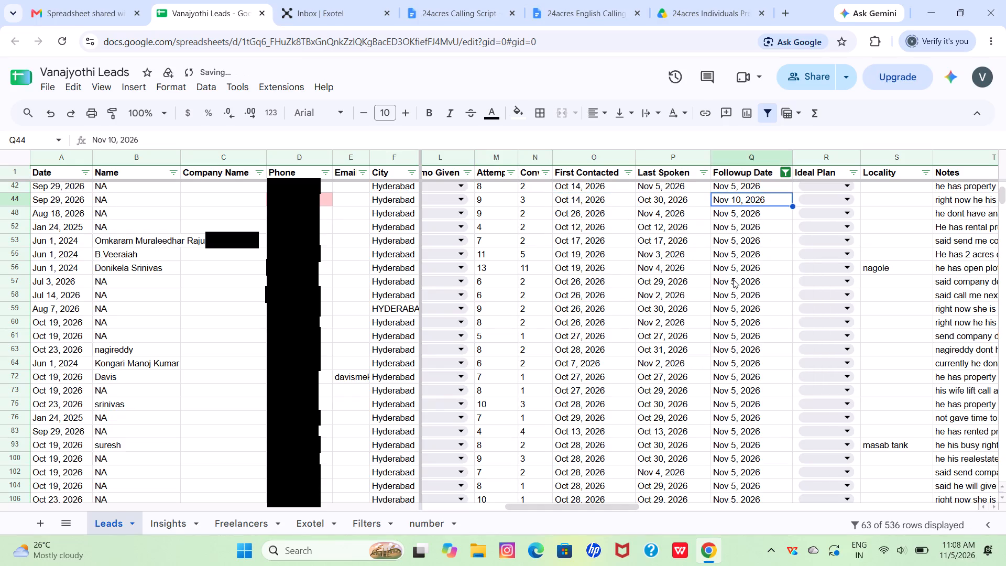
Check the notes and last spoken date of the lead in row 48 and set its follow-up date to Nov 10, 2026.
left_click(742, 212)
scroll(742, 212, "left", 2)
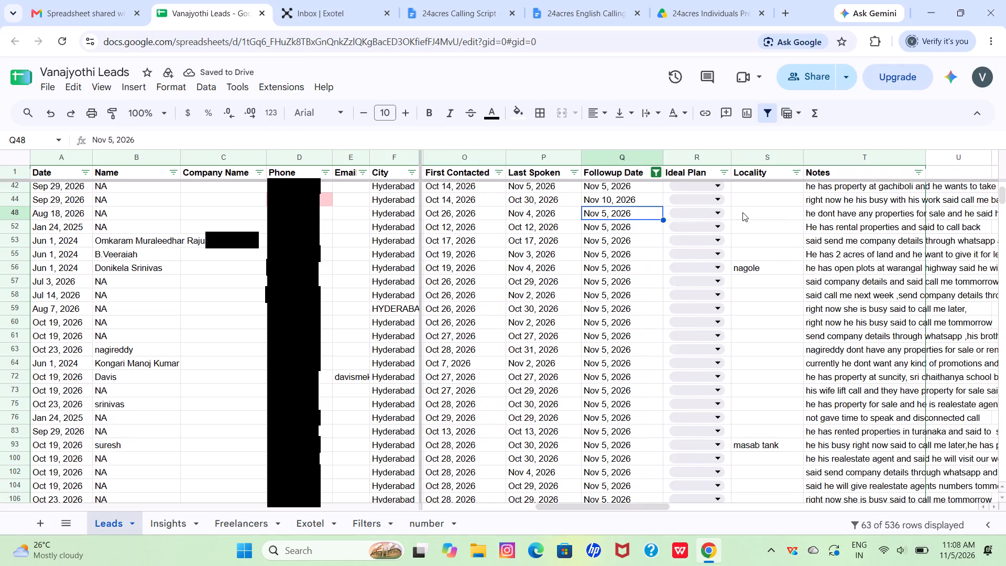
scroll(742, 212, "left", 2)
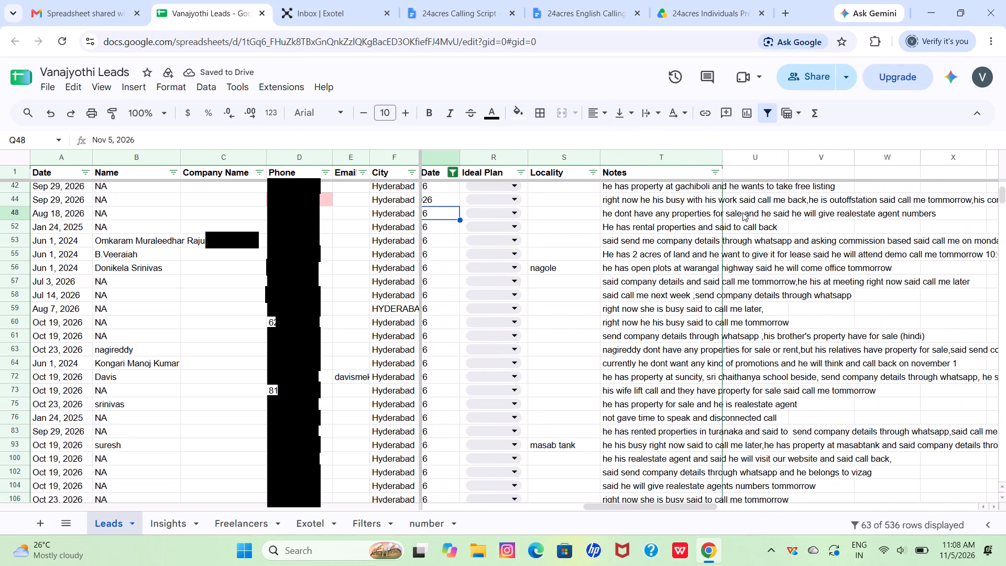
scroll(742, 212, "right", 4)
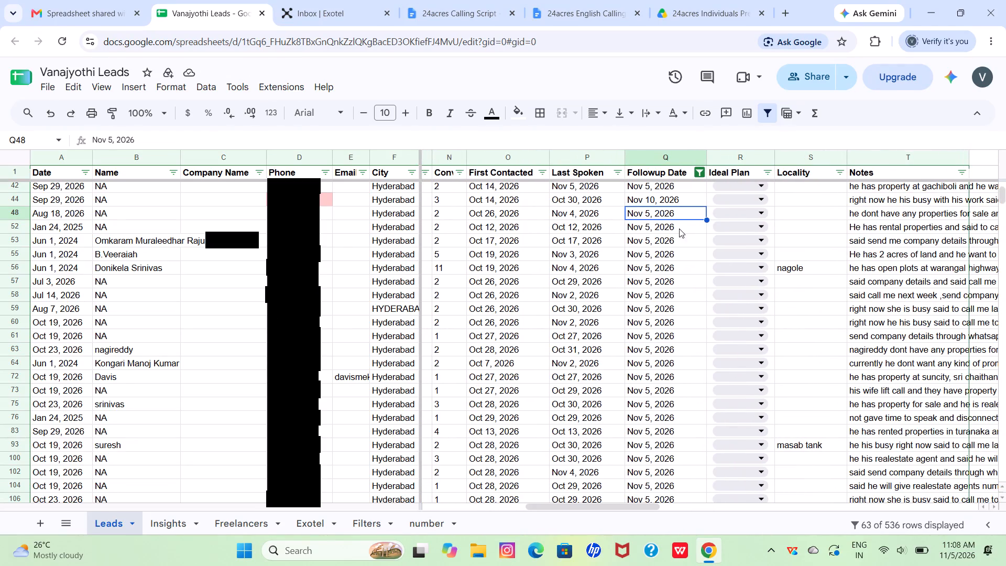
left_click(586, 219)
left_click(579, 228)
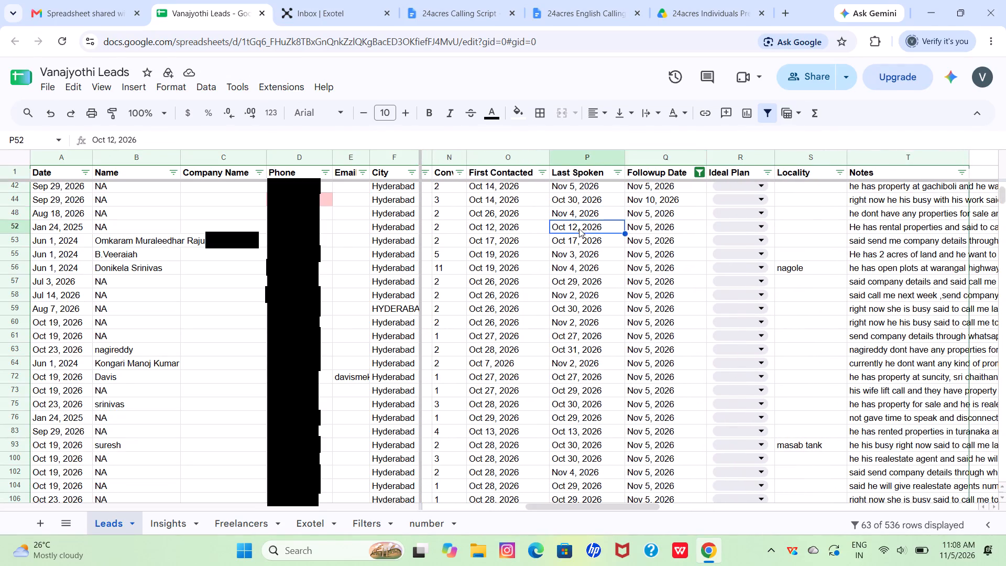
left_click(650, 212)
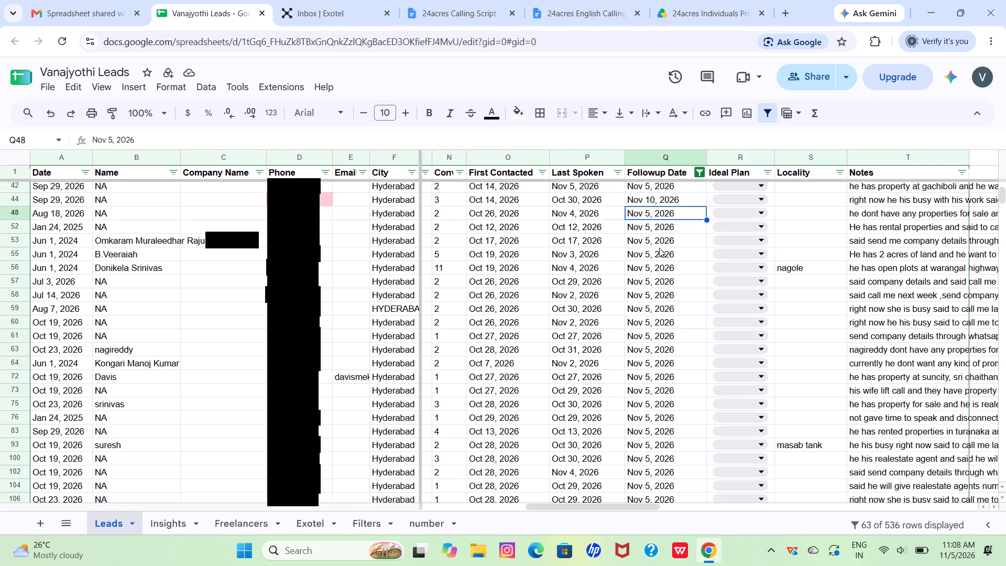
double_click(655, 213)
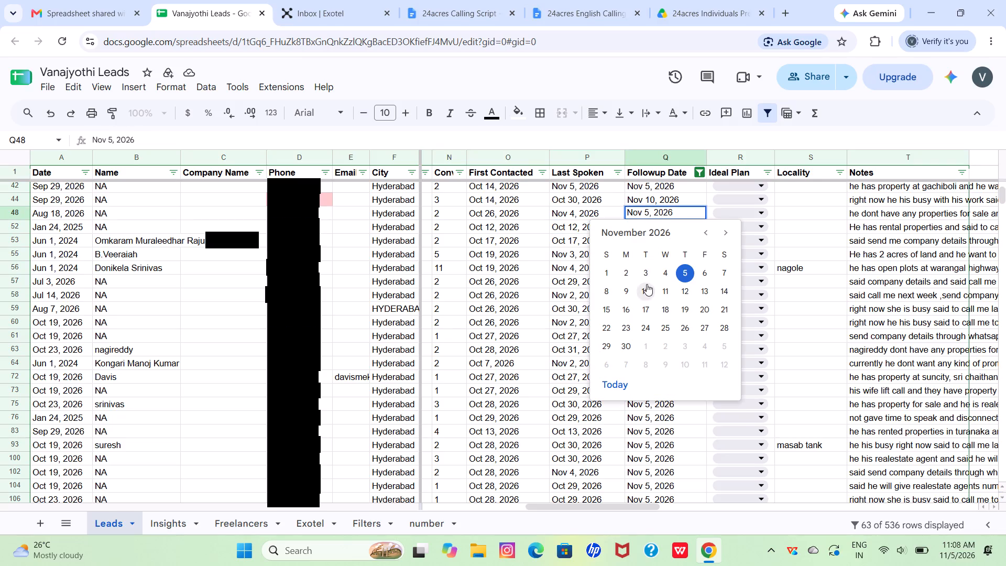
left_click(647, 284)
Set the follow-up date of the lead in row 52 to Nov 10, 2026.
left_click(658, 228)
scroll(658, 228, "left", 1)
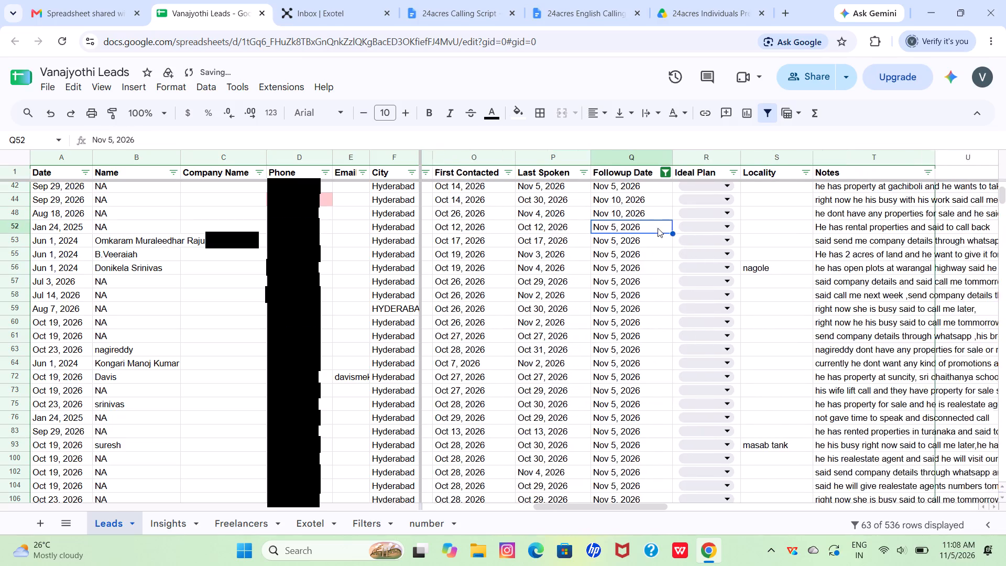
scroll(658, 228, "left", 1)
scroll(658, 228, "down", 1)
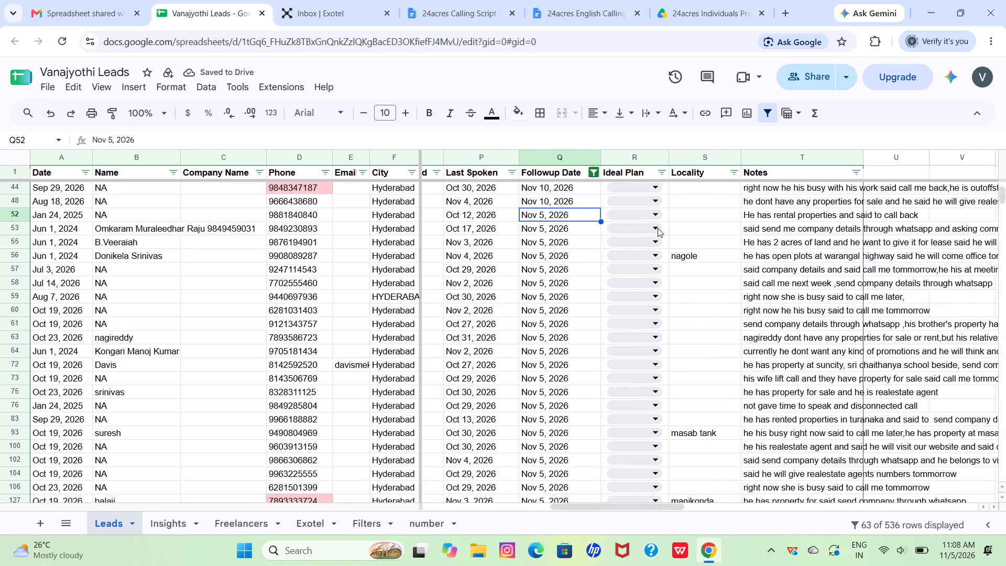
scroll(658, 228, "down", 1)
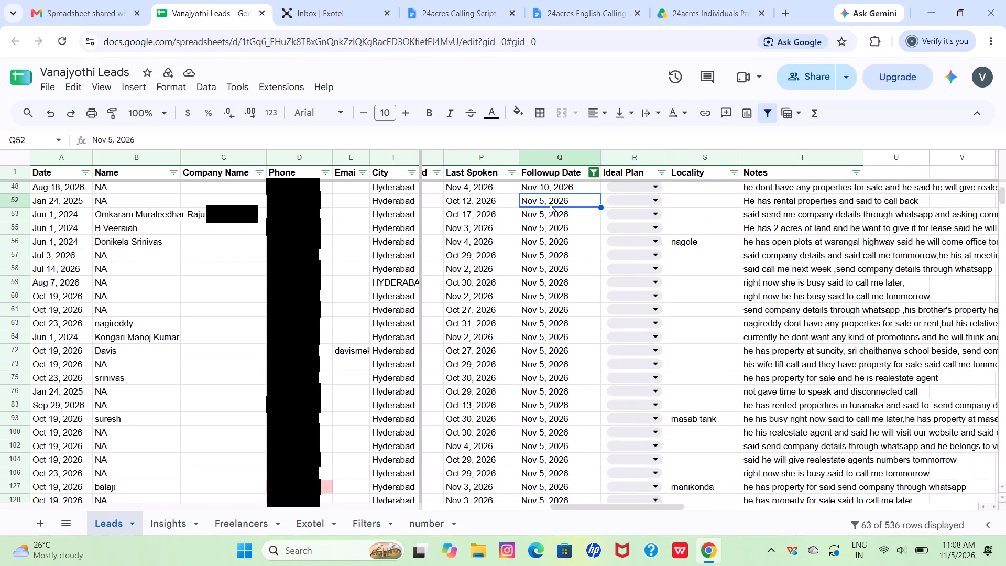
double_click(550, 204)
left_click(538, 284)
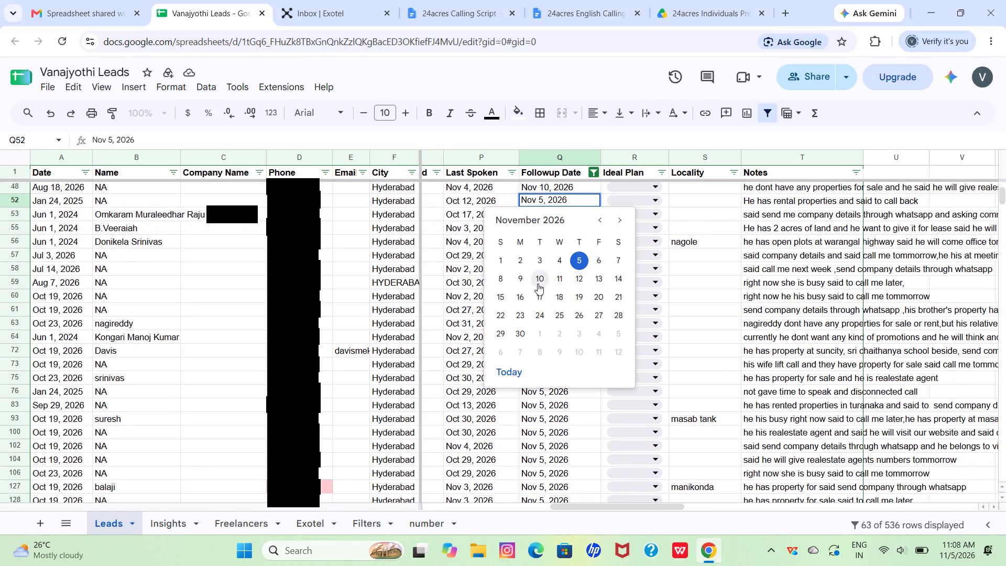
Review the notes and last spoken date of the lead in row 53 and select its phone number.
left_click(561, 213)
scroll(561, 213, "left", 2)
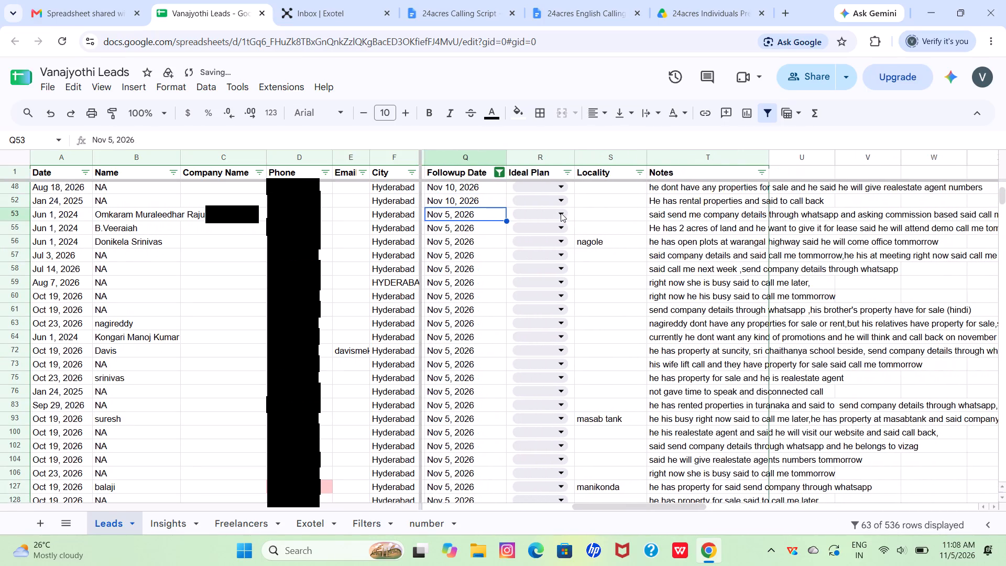
scroll(561, 213, "left", 2)
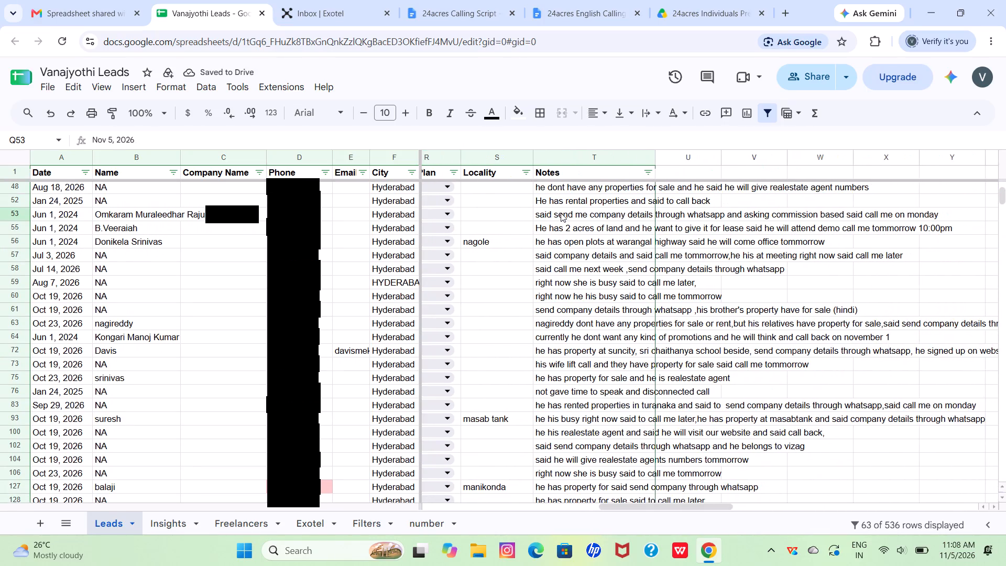
scroll(561, 213, "right", 5)
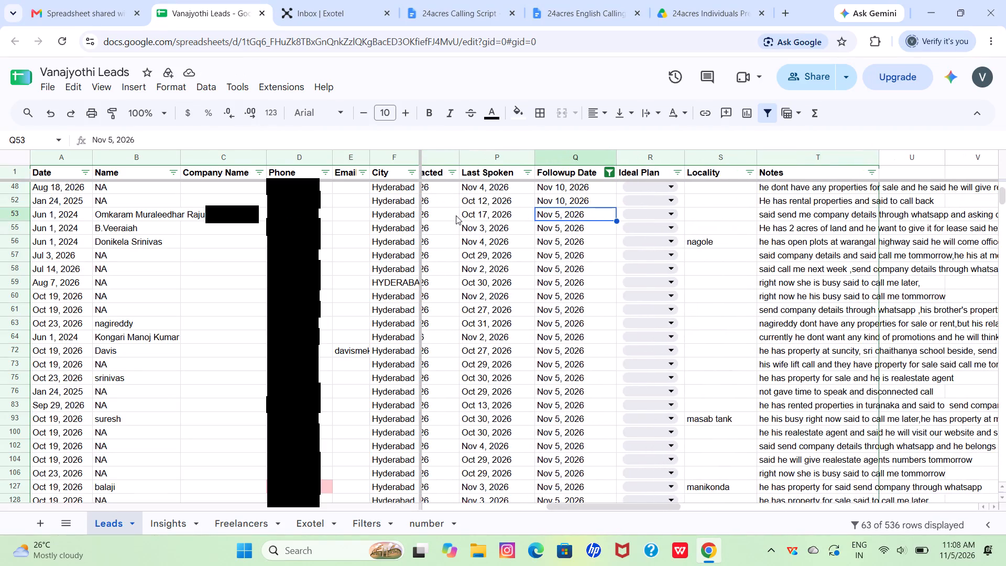
left_click(471, 217)
left_click(333, 221)
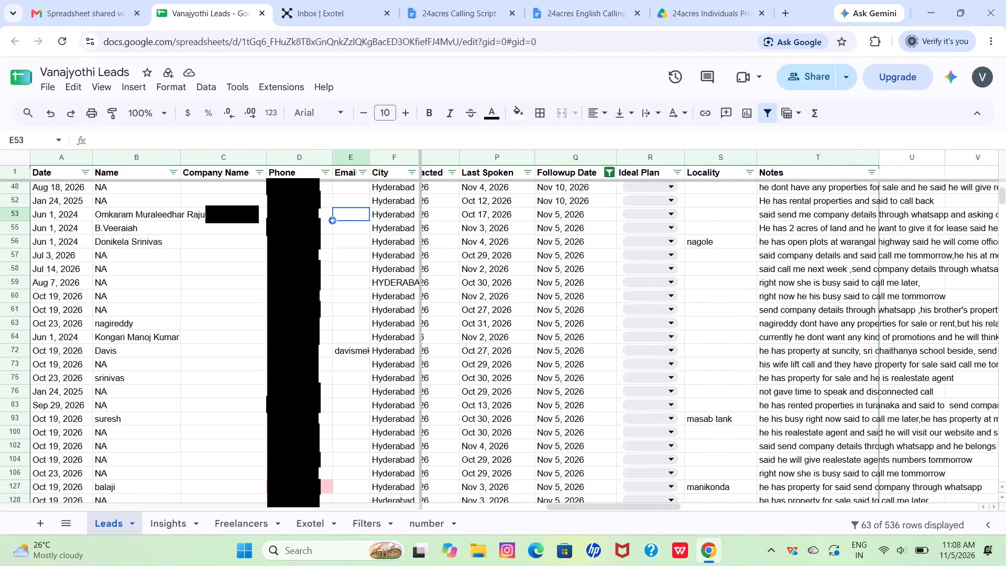
left_click(291, 221)
scroll(291, 221, "left", 1)
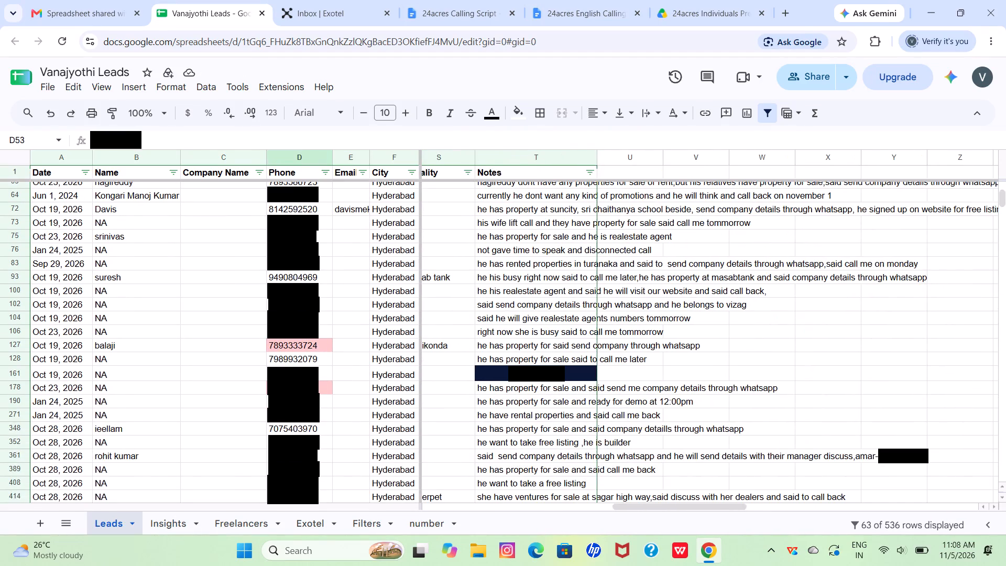
scroll(291, 221, "right", 5)
scroll(291, 221, "up", 1)
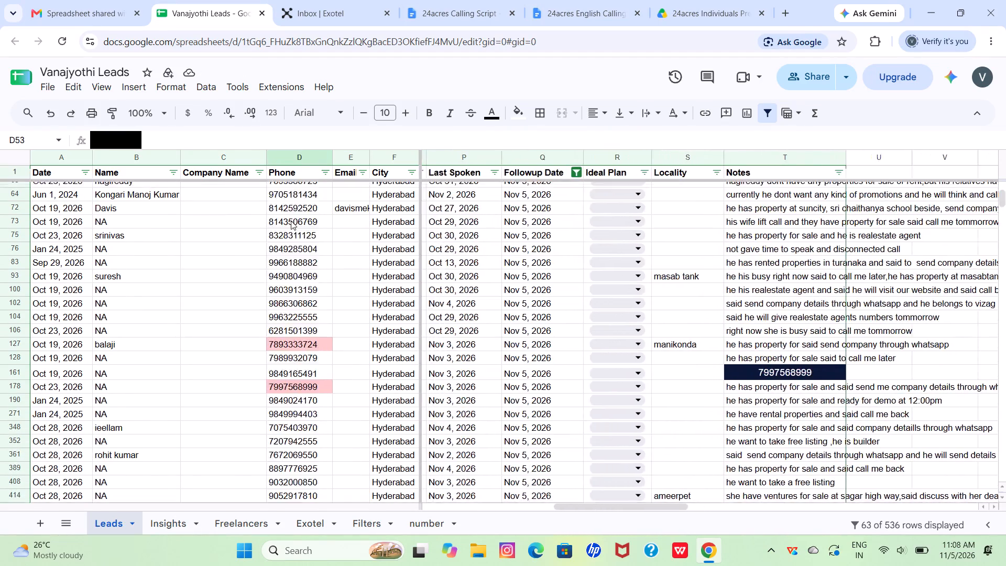
scroll(291, 221, "up", 1)
left_click(294, 266)
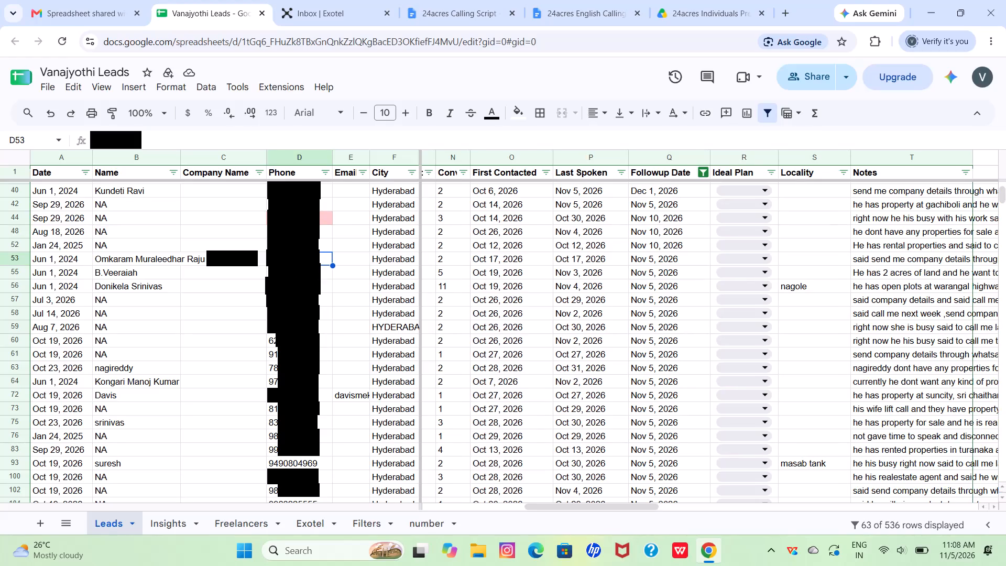
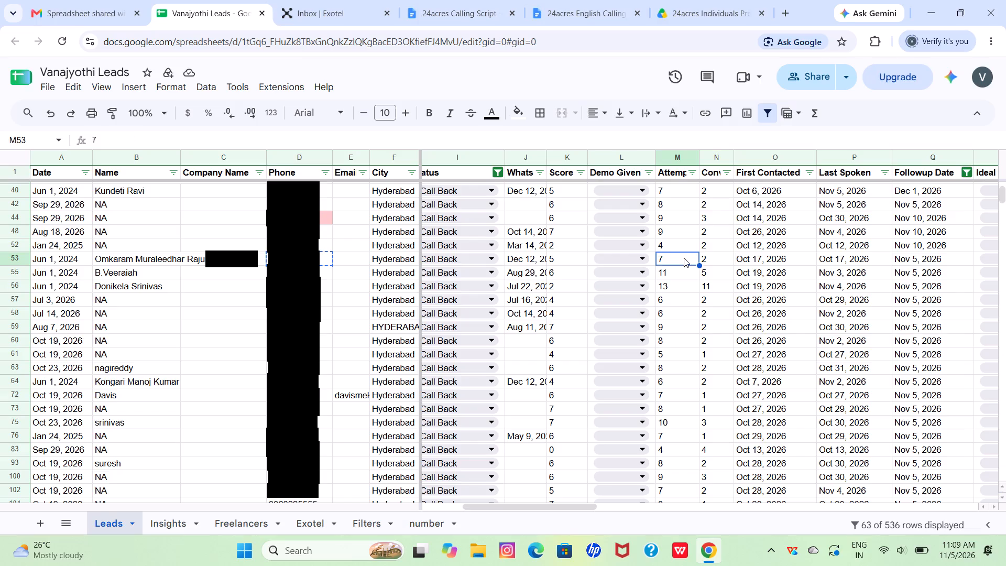
Set the attempts count of the lead in row 53 to 8.
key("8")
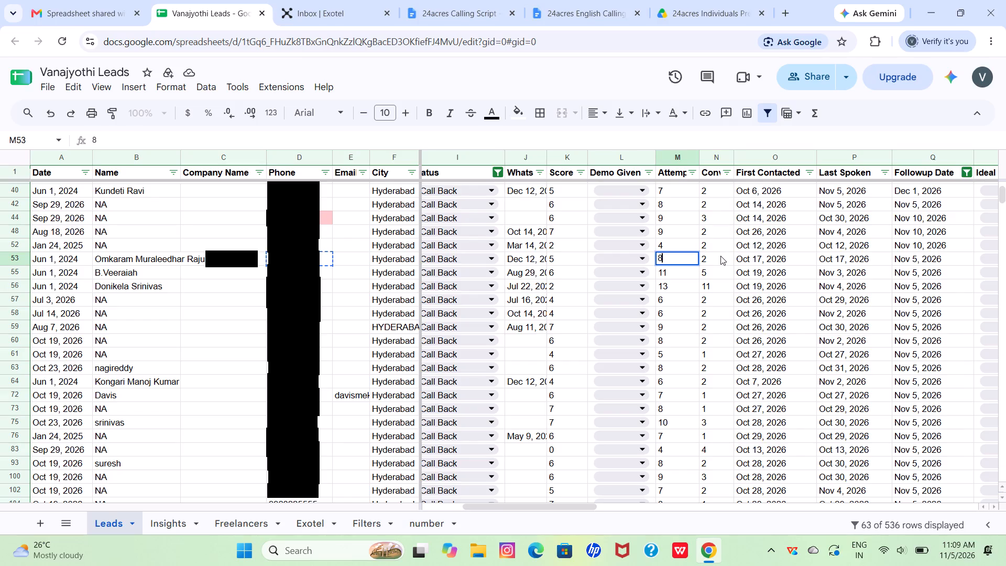
left_click(720, 256)
Review the notes of the lead in row 53 and the Call Back leads below it, then return to their status and call-count columns.
scroll(720, 256, "down", 2)
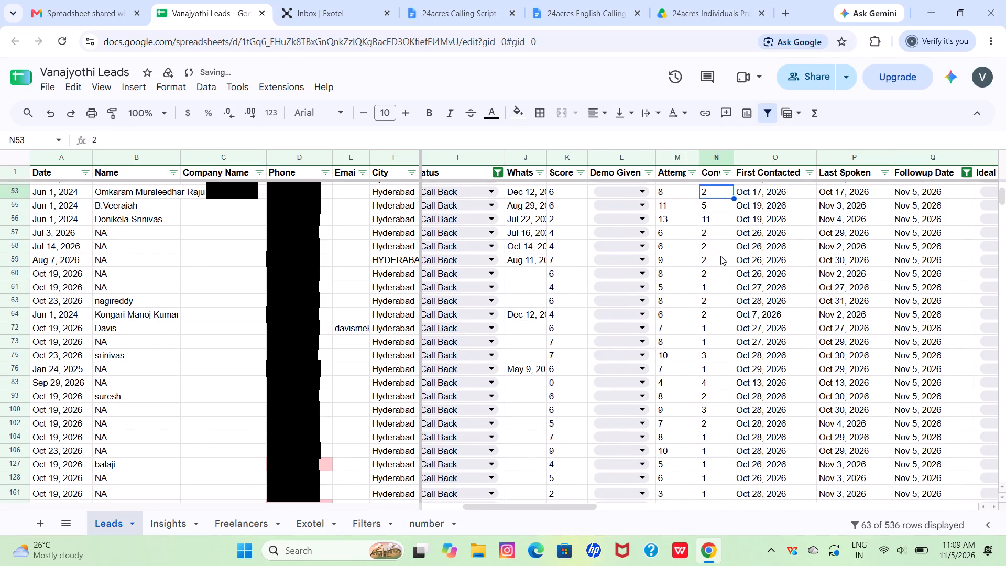
scroll(720, 256, "left", 4)
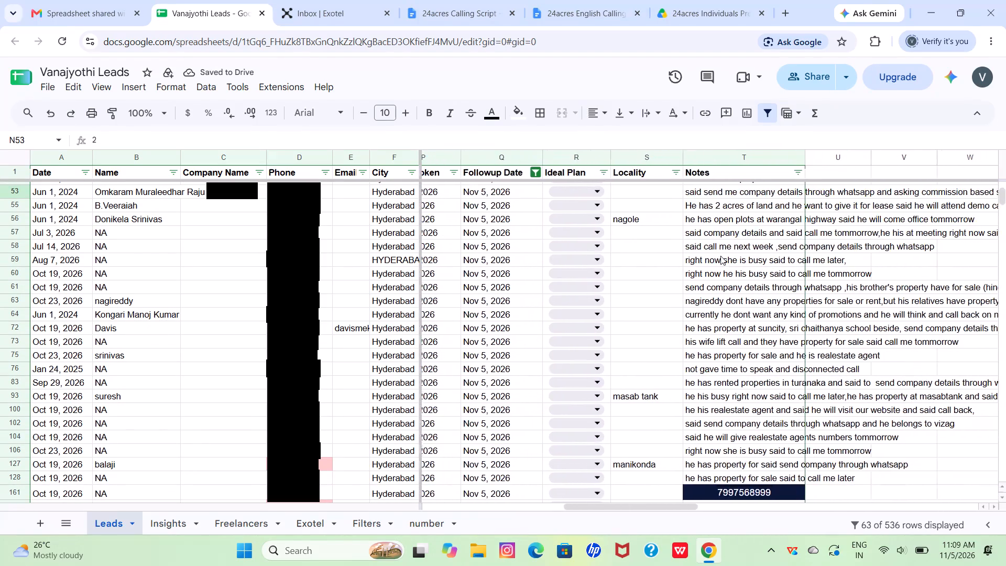
scroll(720, 256, "left", 3)
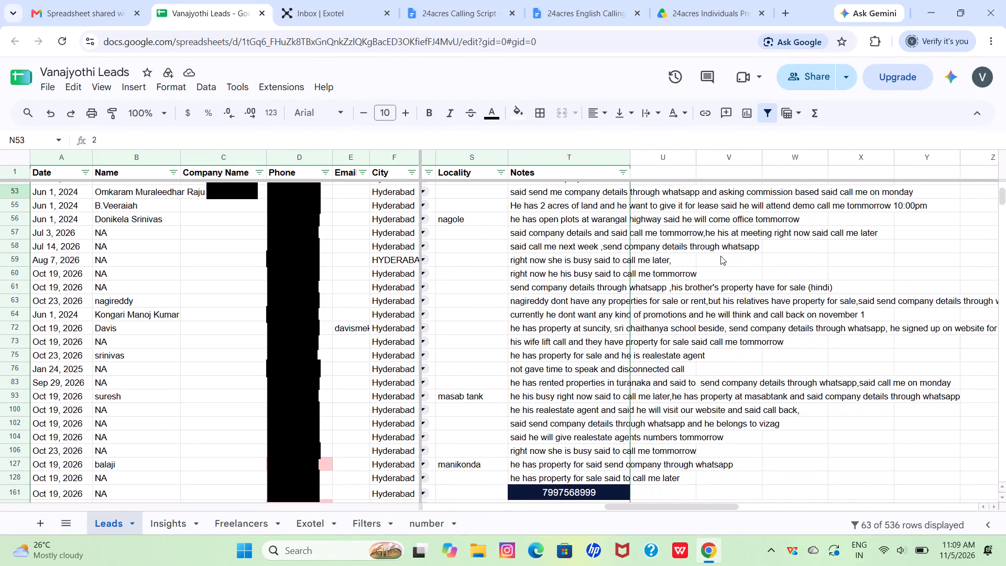
scroll(720, 256, "right", 9)
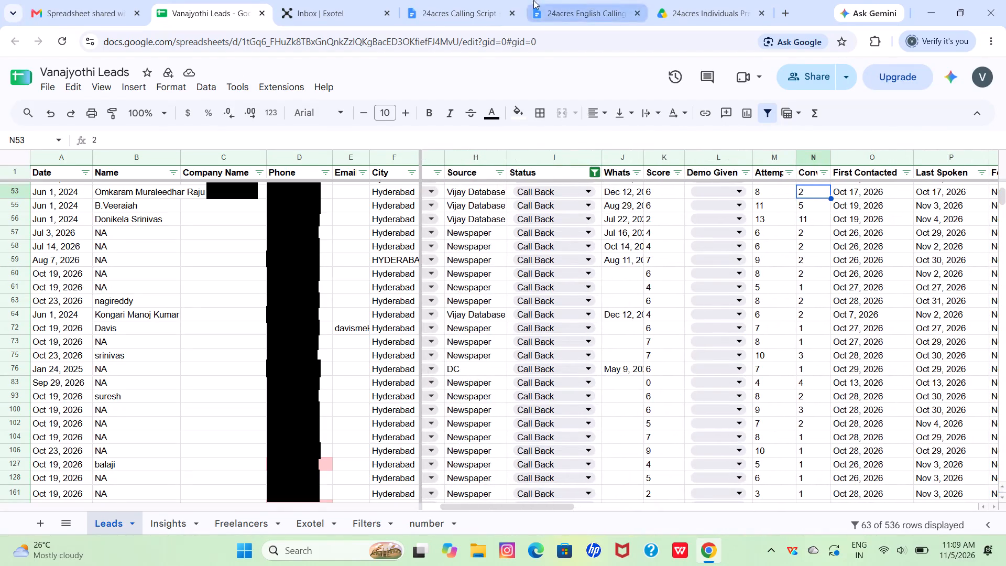
Bring up the 24acres Calling Script - First Call document for reference.
left_click(520, 0)
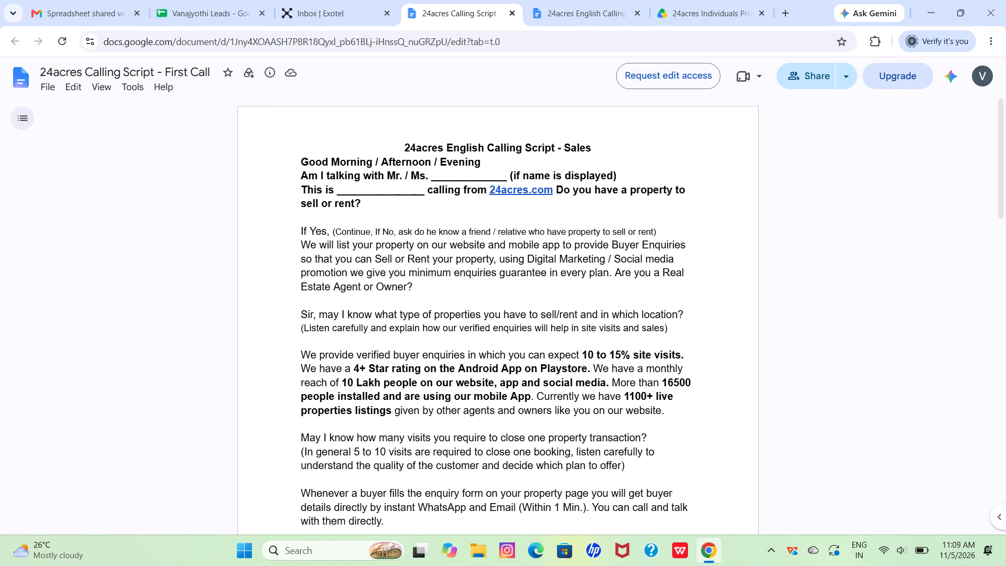
Return to the Vanajyothi Leads sheet and set the follow-up dates of the leads in rows 56 and 55 to Nov 6, 2026.
left_click_drag(346, 231, 147, 1)
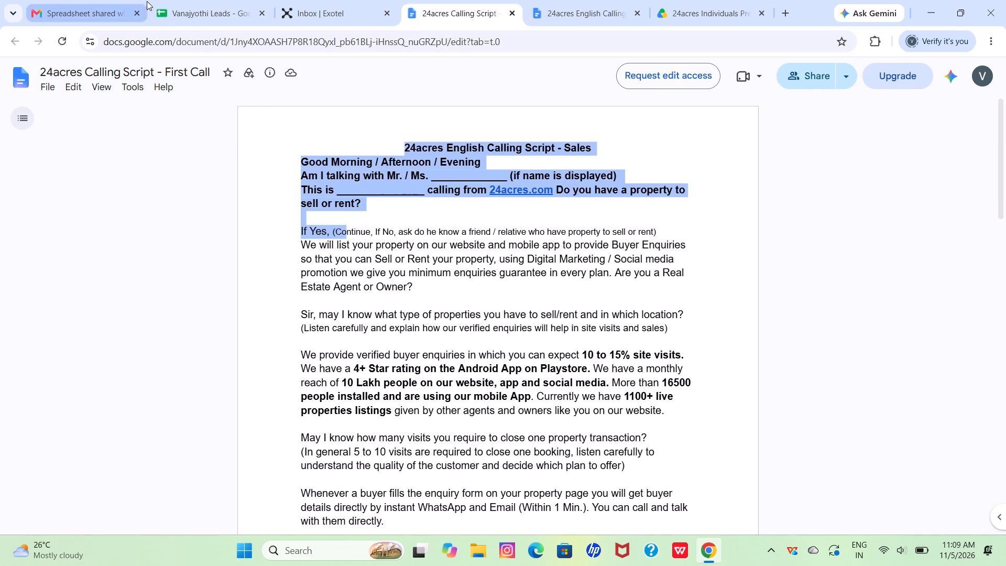
left_click(203, 2)
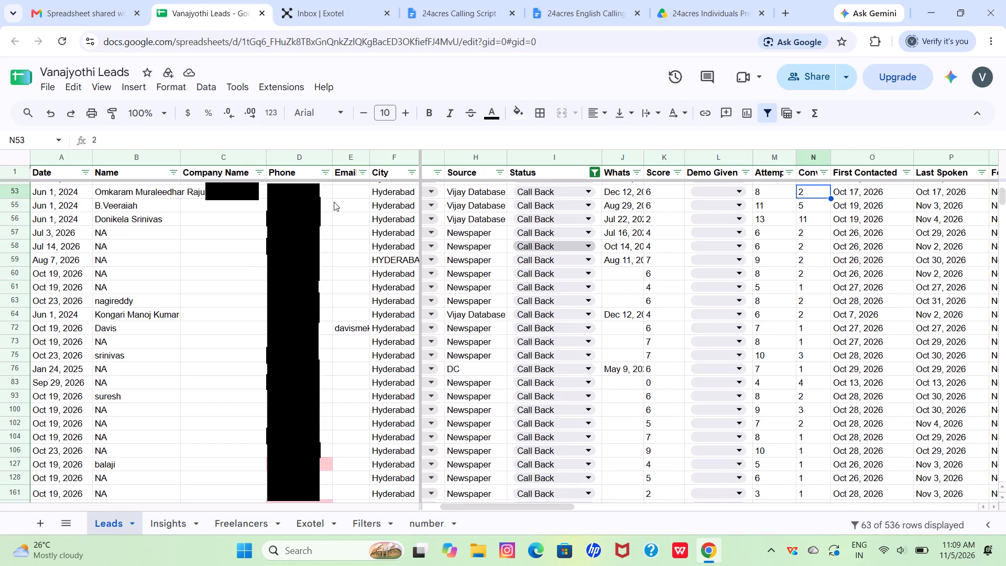
scroll(334, 202, "left", 2)
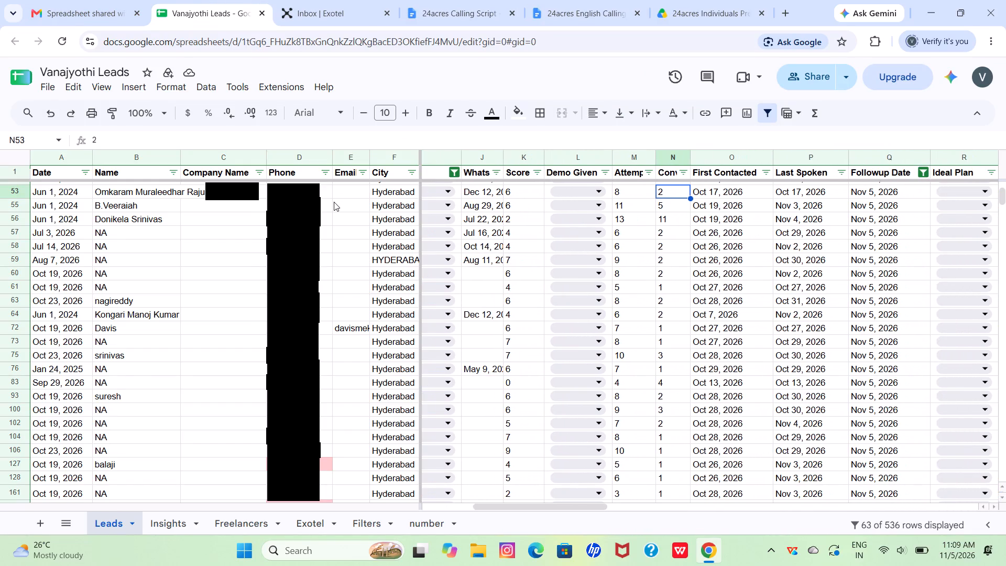
scroll(334, 202, "left", 4)
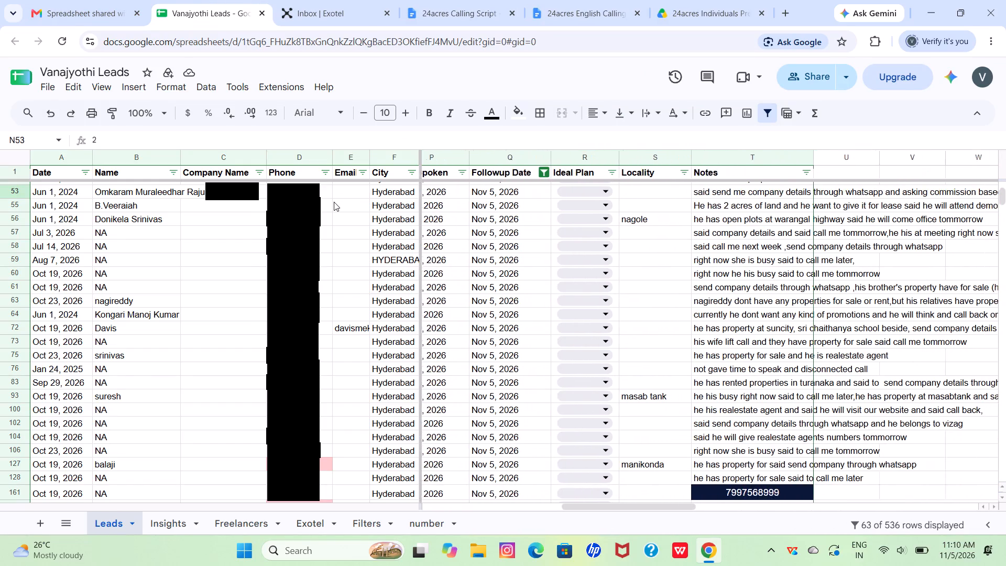
scroll(334, 202, "left", 1)
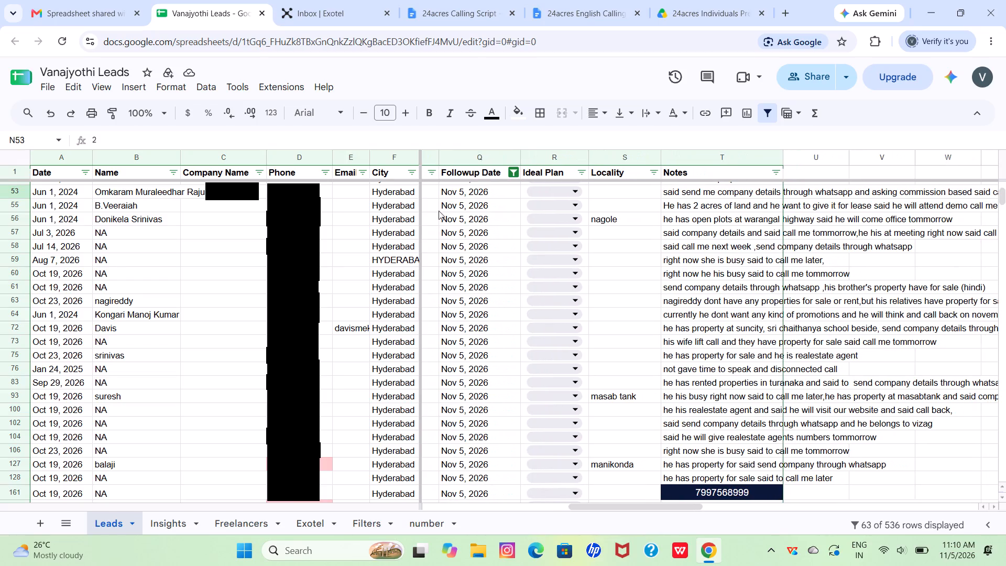
left_click(625, 223)
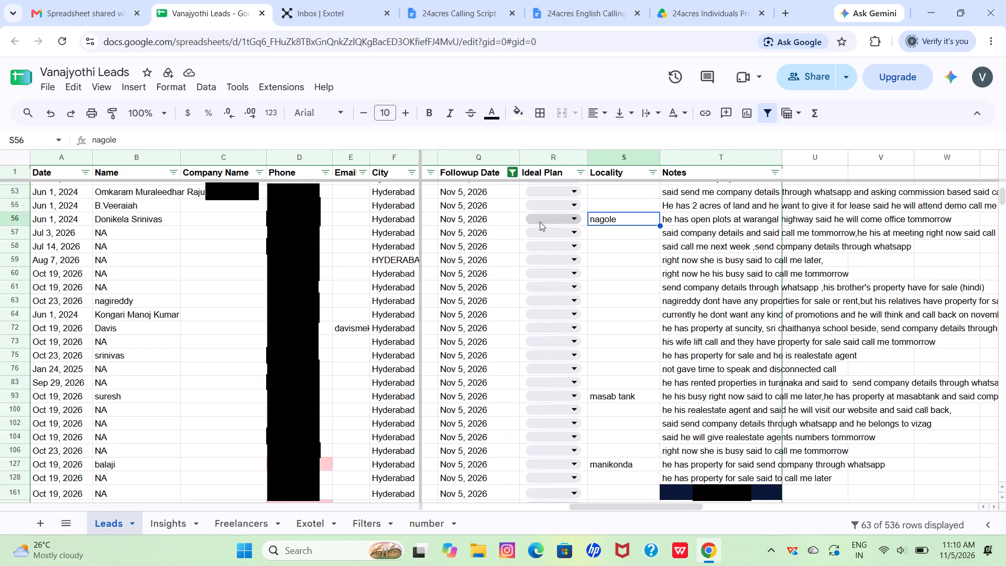
double_click(492, 217)
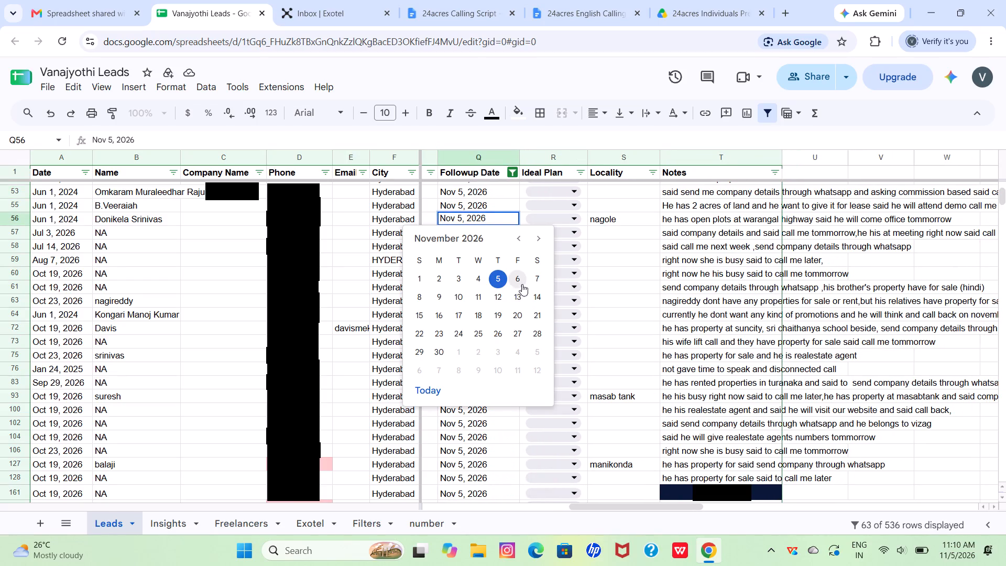
left_click(520, 280)
double_click(475, 203)
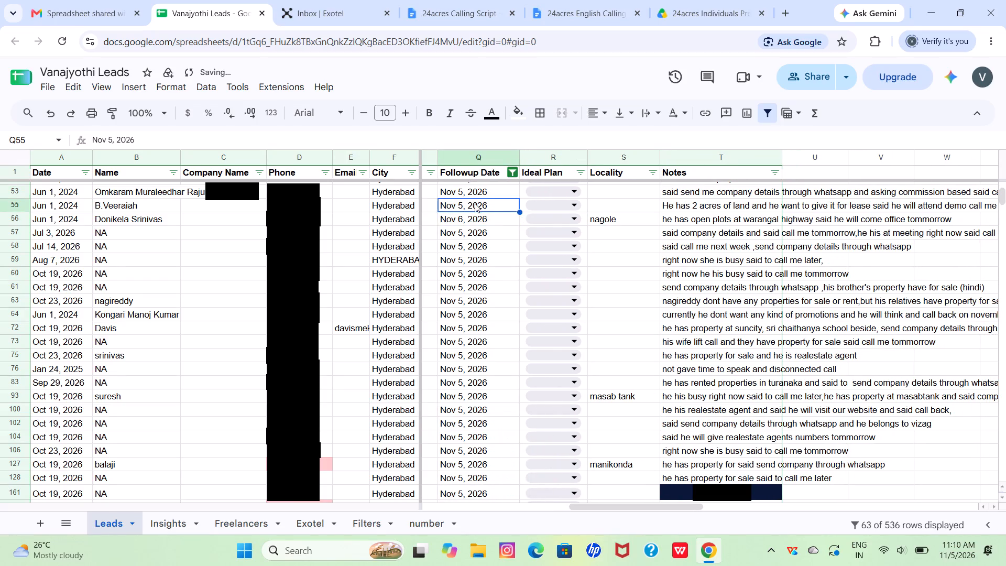
left_click(519, 270)
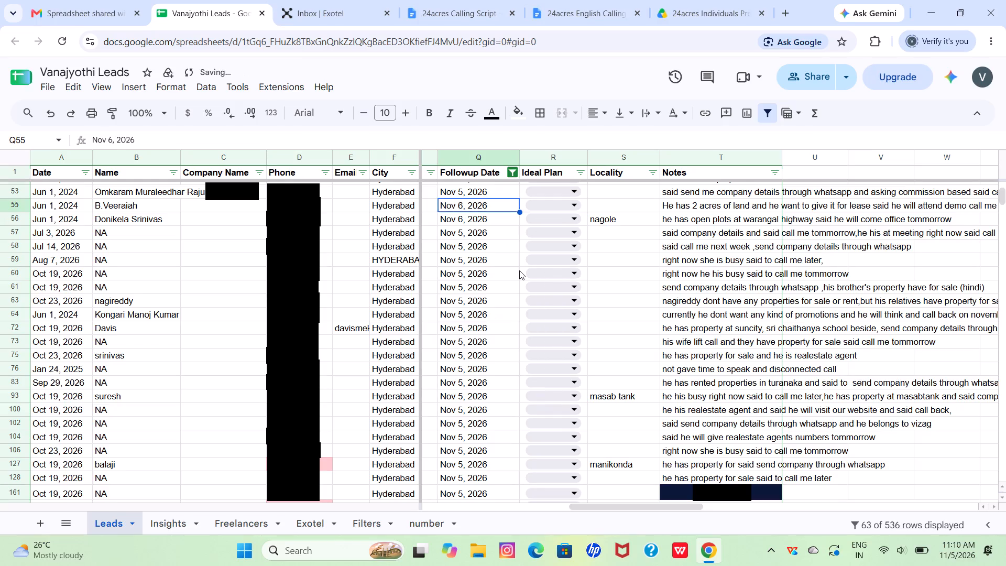
Set the follow-up date of the lead in row 53 to Nov 10, 2026.
scroll(519, 270, "up", 1)
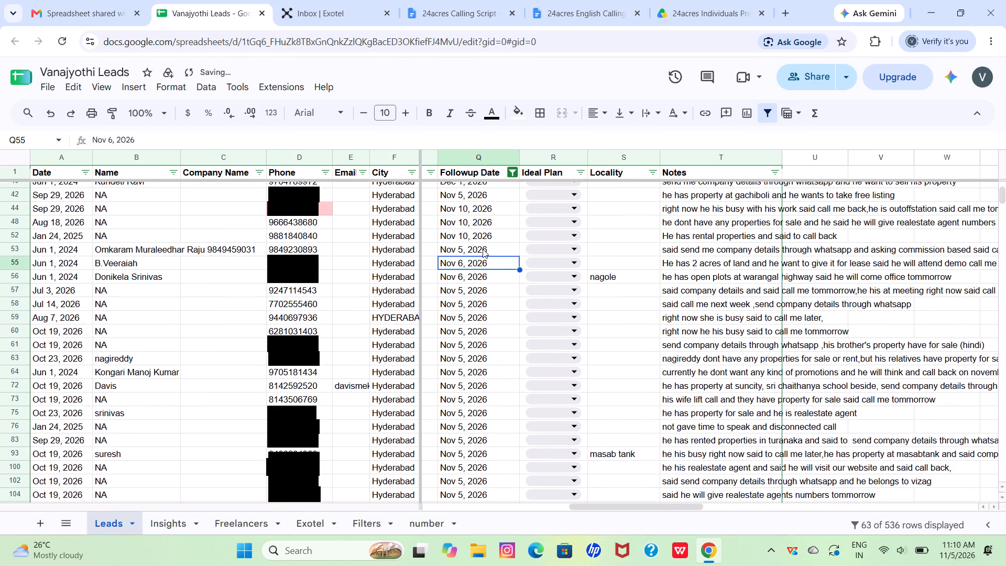
double_click(483, 249)
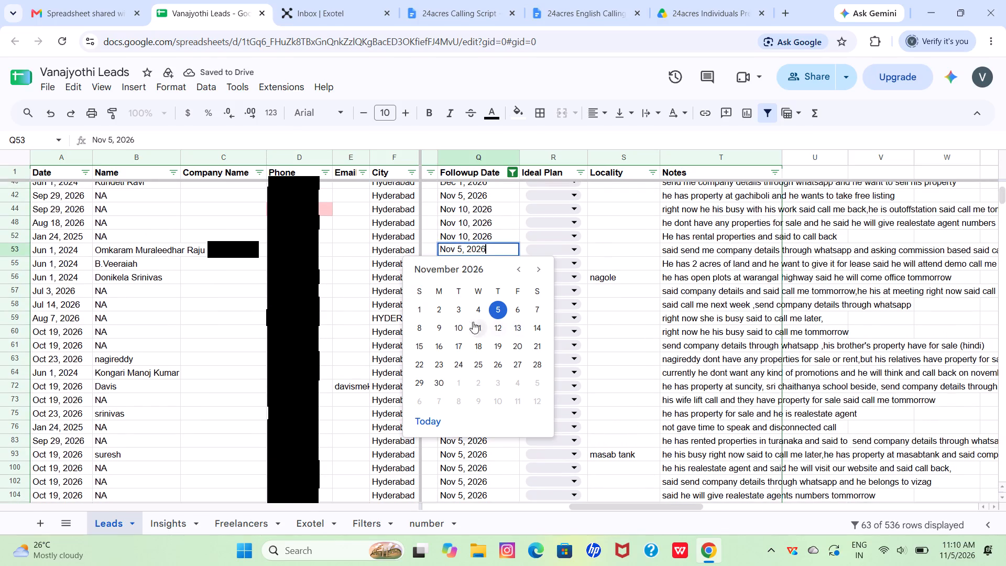
left_click(461, 325)
Review the follow-up dates of the filtered leads from the mid-20s rows down to row 56.
scroll(477, 225, "up", 1)
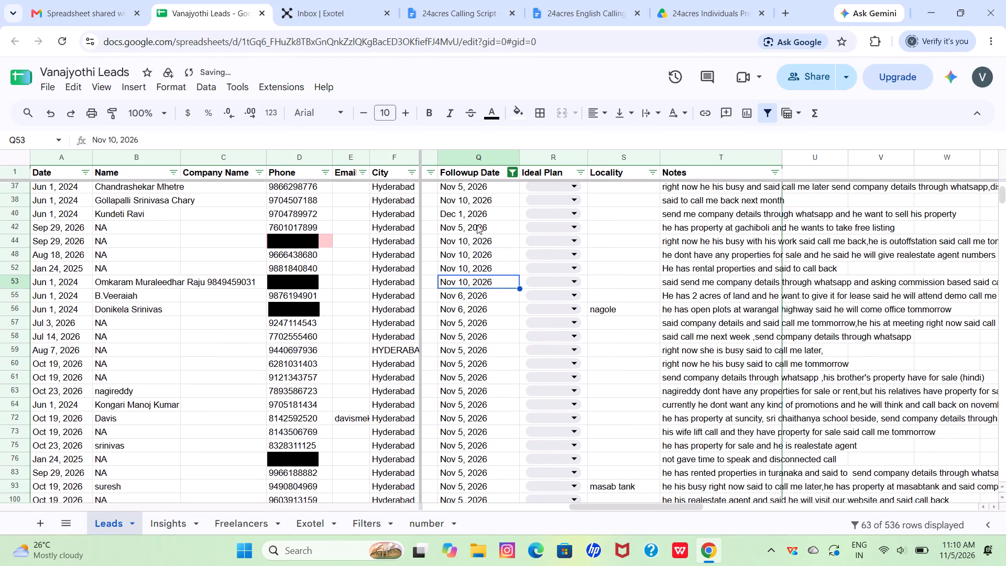
scroll(477, 225, "up", 1)
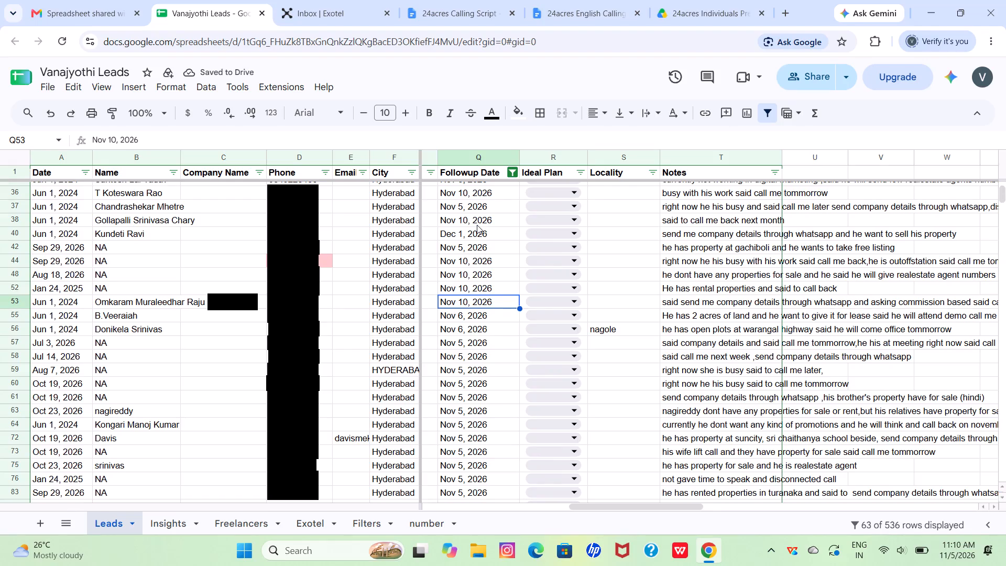
scroll(477, 225, "up", 2)
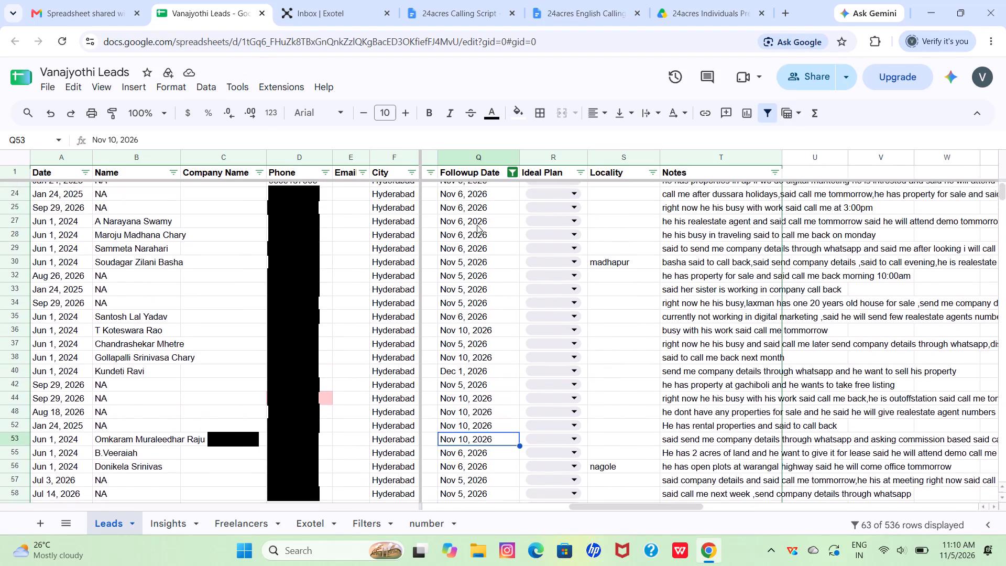
scroll(477, 225, "up", 3)
scroll(477, 225, "down", 2)
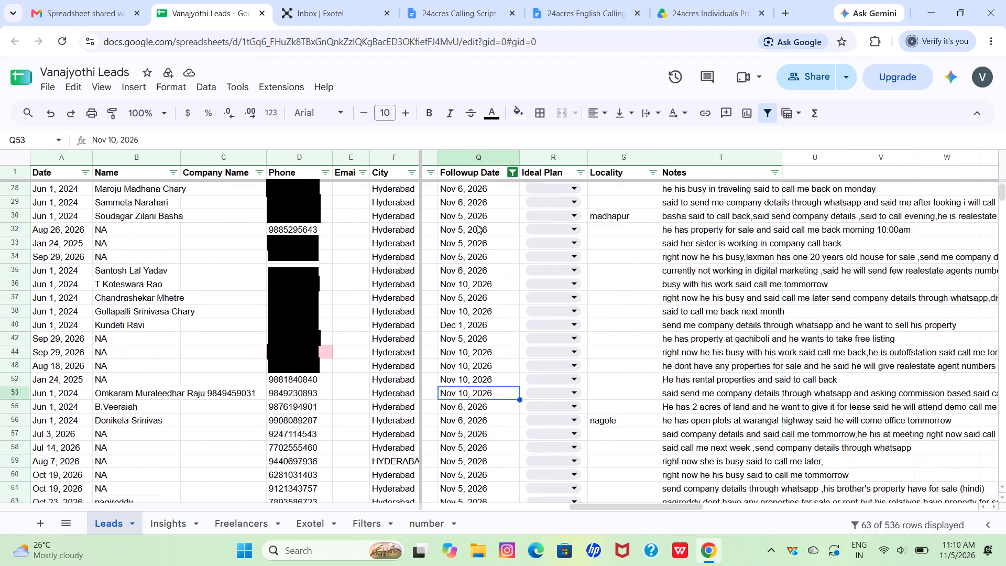
scroll(477, 225, "down", 3)
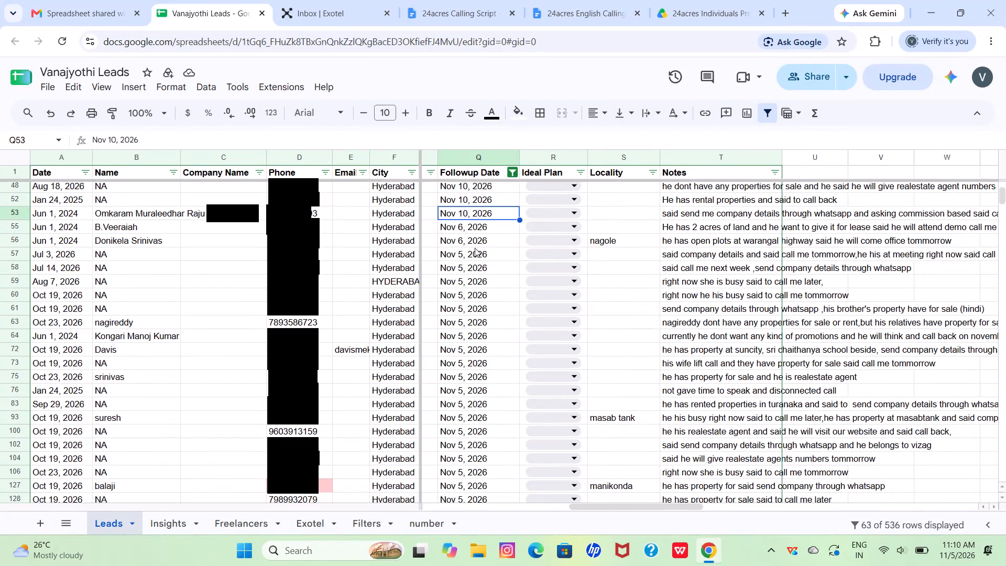
left_click(472, 249)
left_click(473, 238)
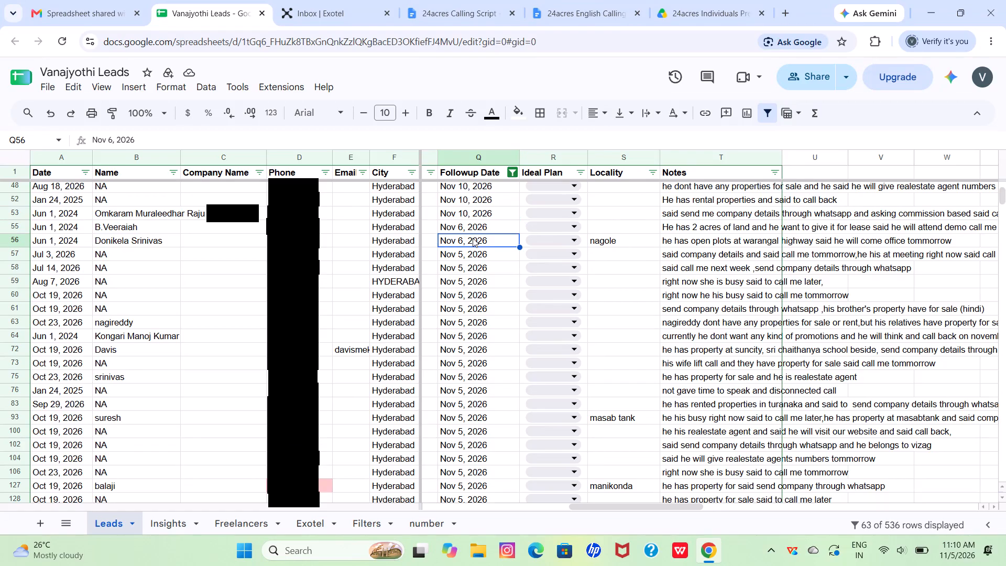
Look through the remaining Call Back leads from row 57 to the end of the list, checking attempts, last spoken and follow-up dates.
scroll(473, 238, "down", 1)
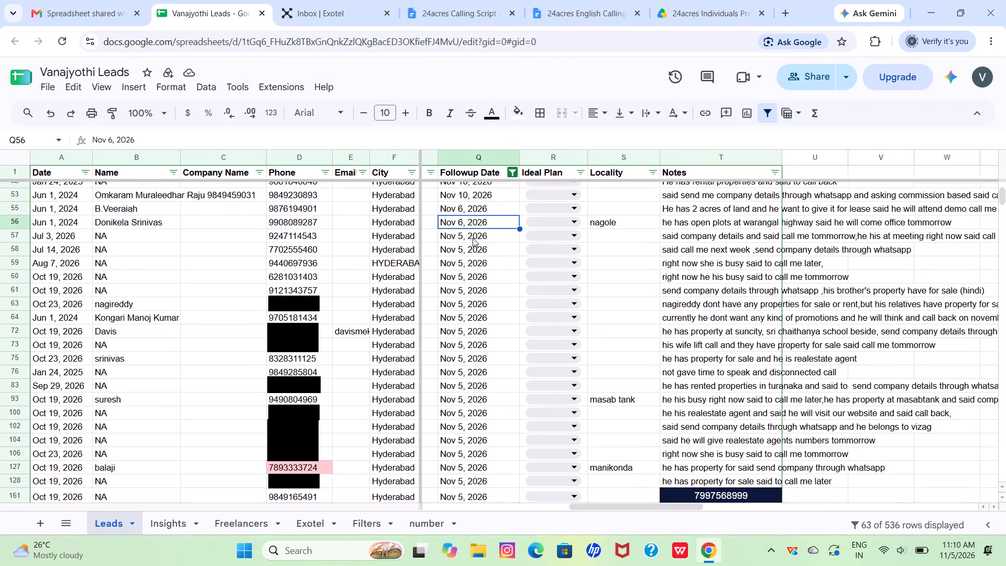
scroll(473, 238, "down", 1)
scroll(473, 238, "left", 1)
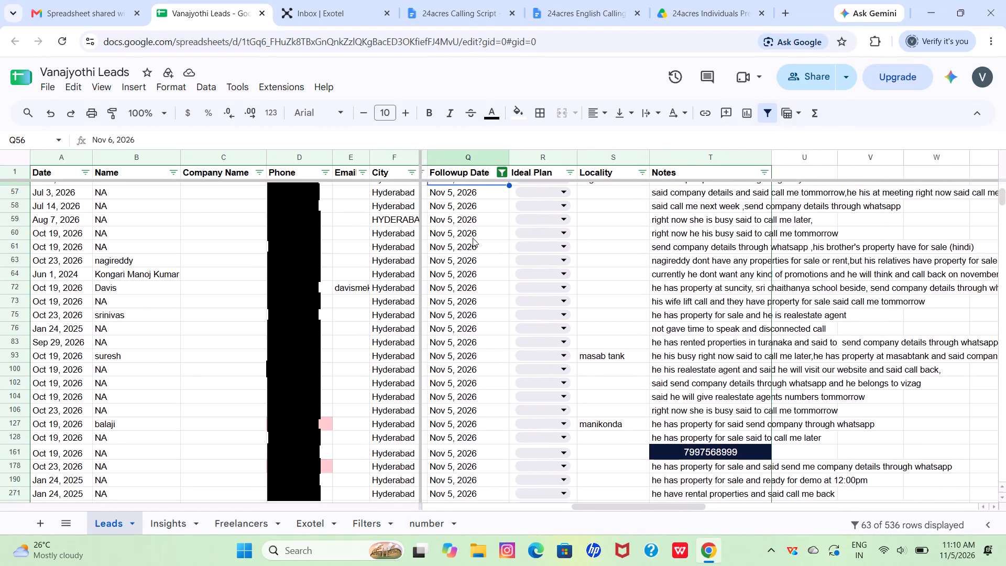
scroll(473, 238, "left", 1)
scroll(473, 238, "right", 3)
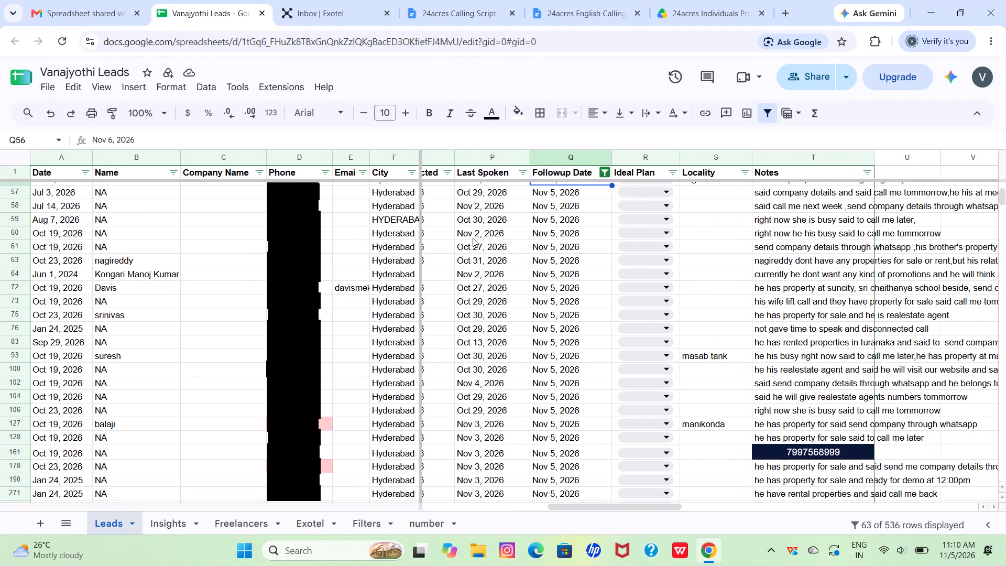
scroll(473, 238, "right", 4)
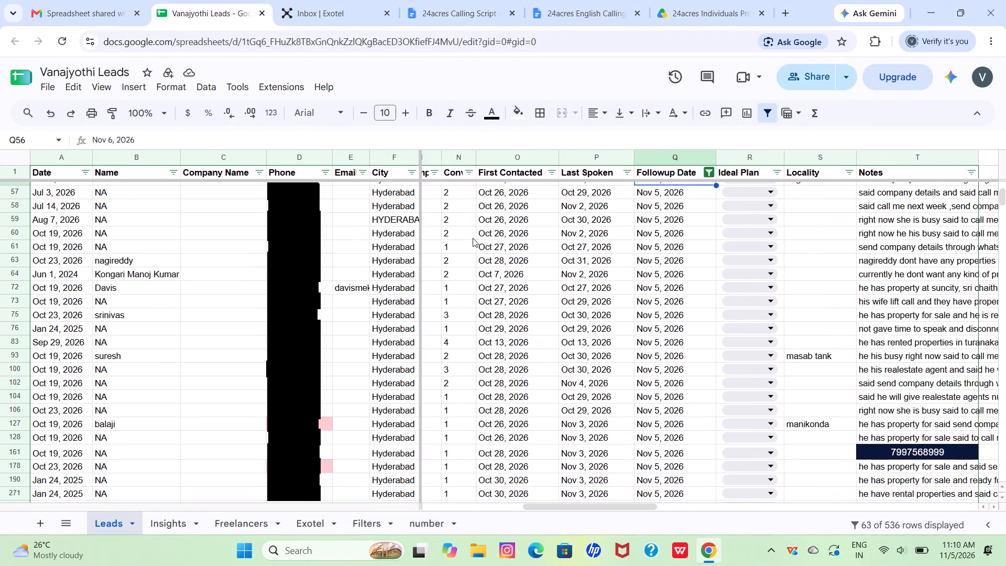
scroll(473, 238, "right", 2)
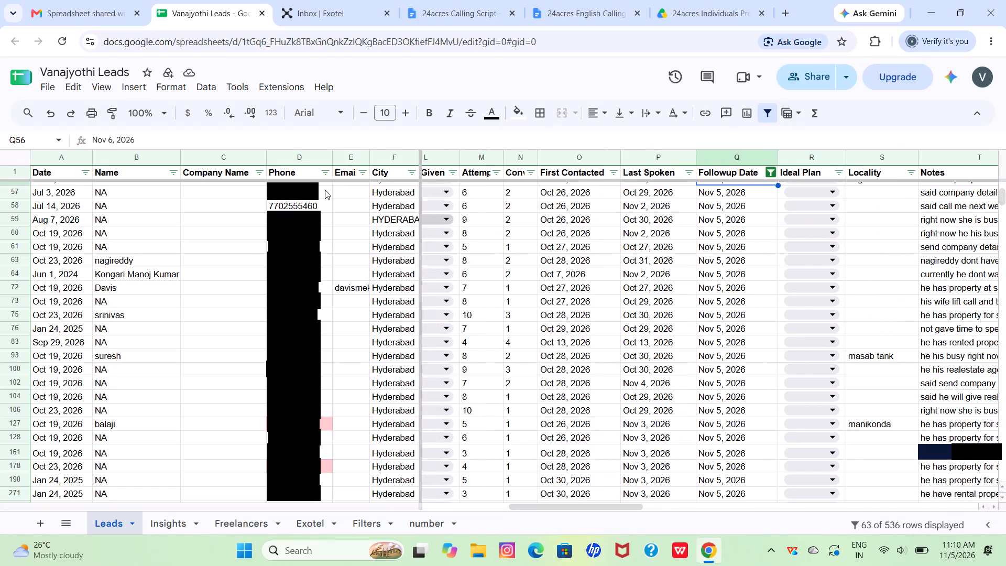
scroll(285, 356, "down", 6)
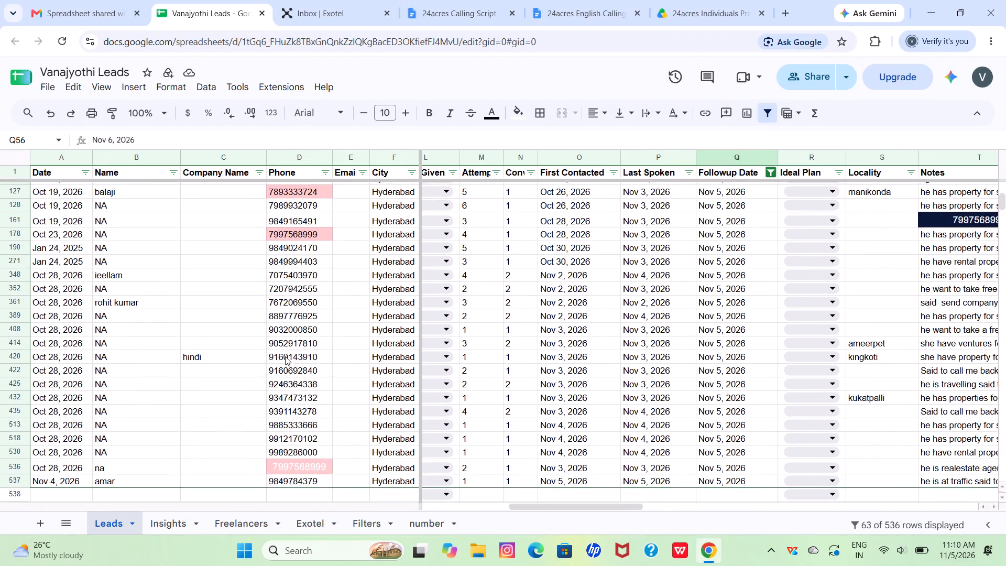
scroll(285, 356, "down", 2)
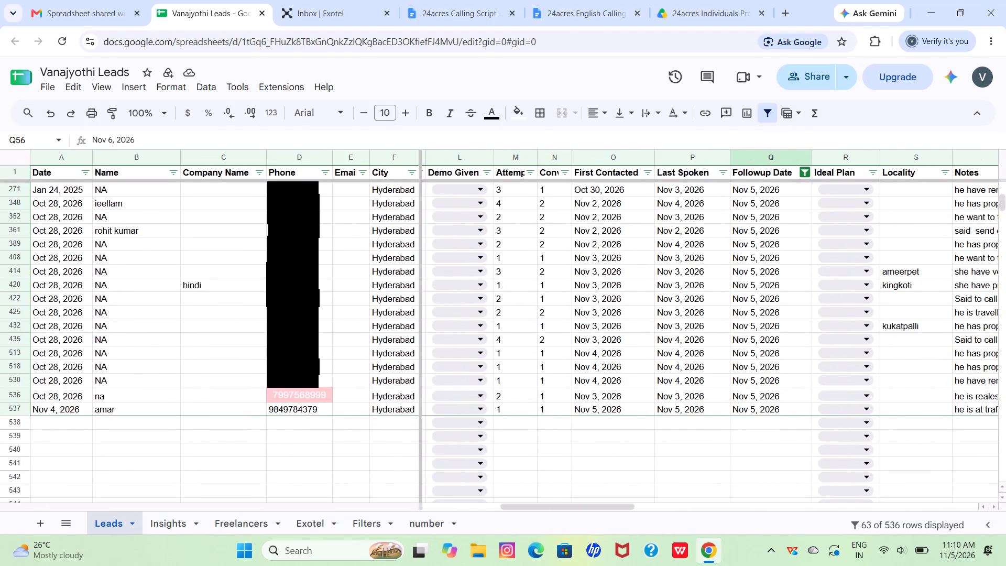
scroll(285, 356, "up", 3)
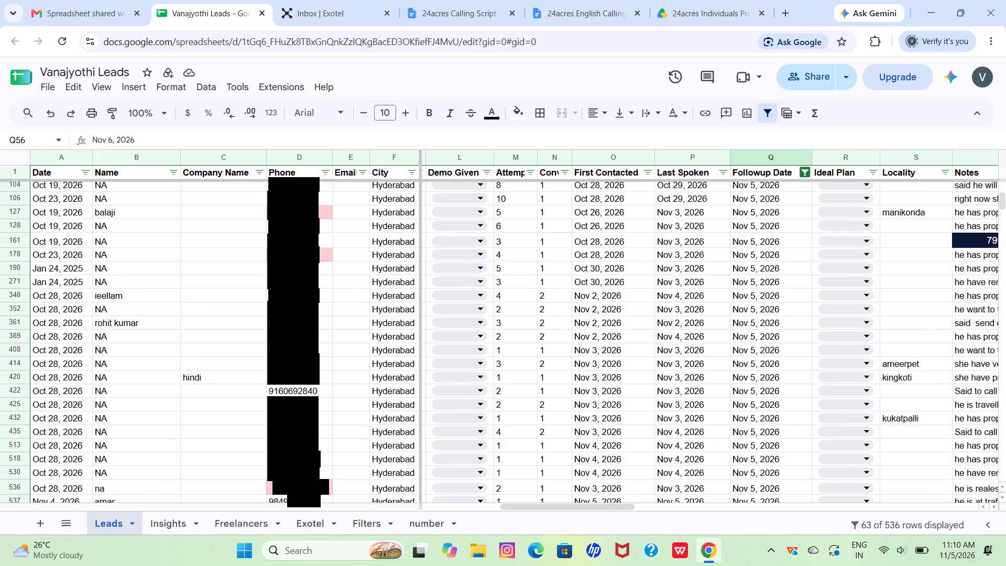
scroll(285, 356, "up", 3)
scroll(285, 356, "left", 2)
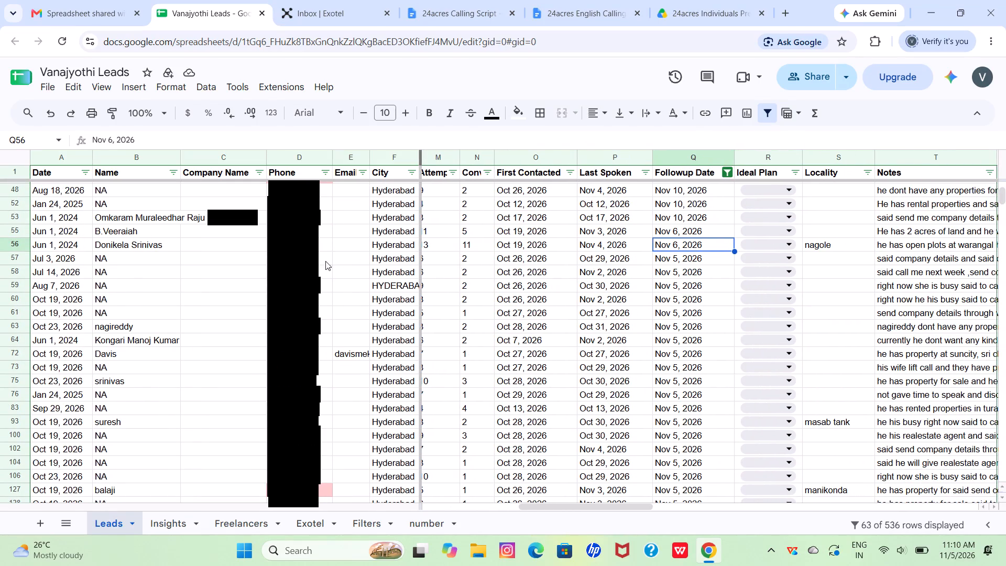
Select the phone number of the lead in row 57 and review that lead's notes.
left_click(315, 265)
scroll(315, 265, "down", 1)
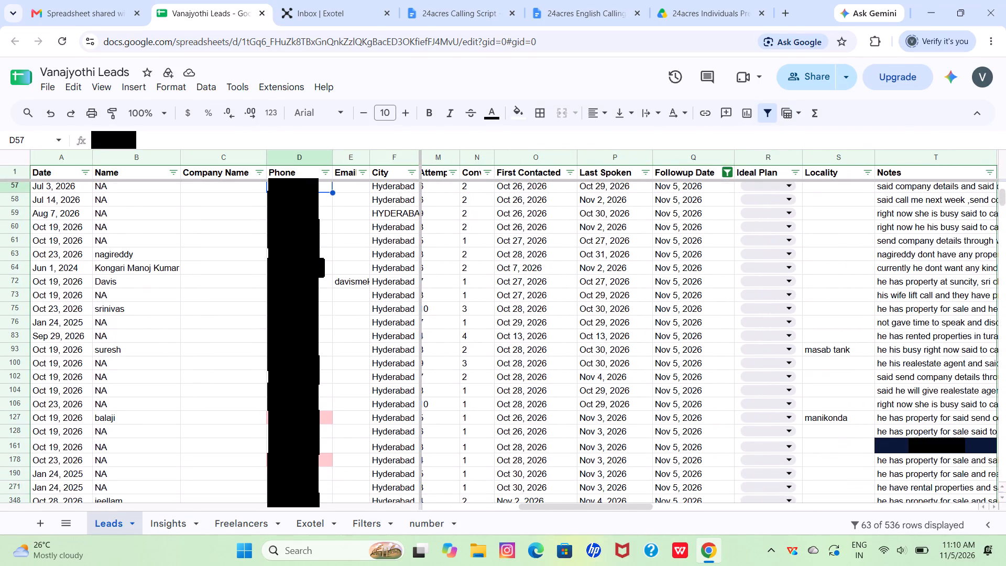
scroll(315, 265, "left", 3)
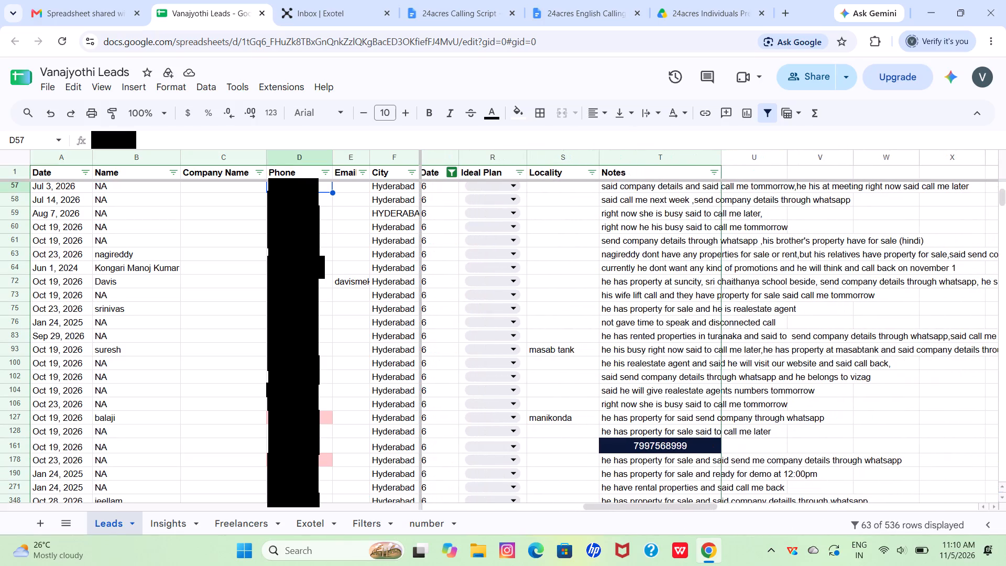
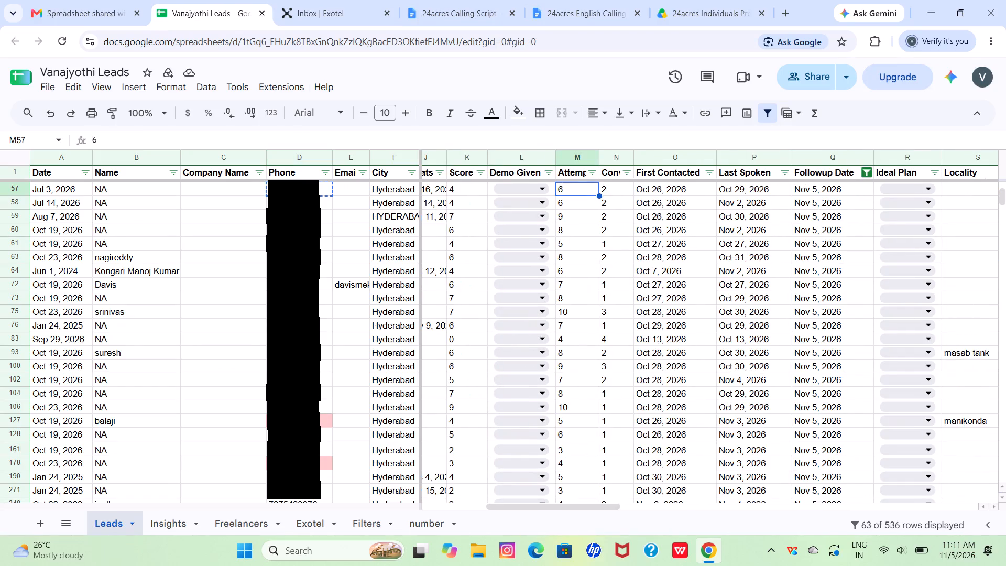
Set the number of attempts for the lead in row 57 to 7.
left_click(603, 189)
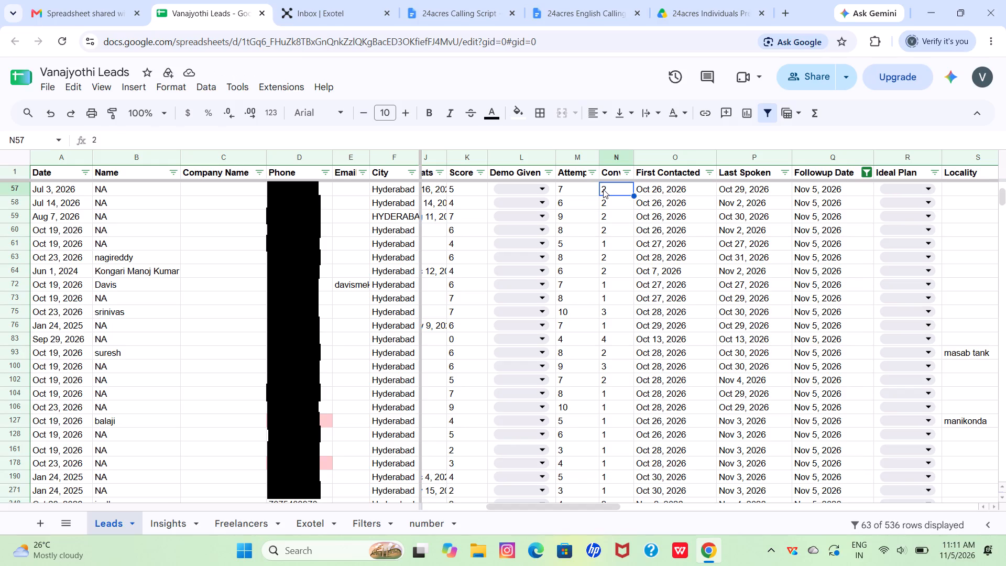
Review the notes, last spoken date and follow-up date of the lead in row 57.
scroll(603, 189, "left", 3)
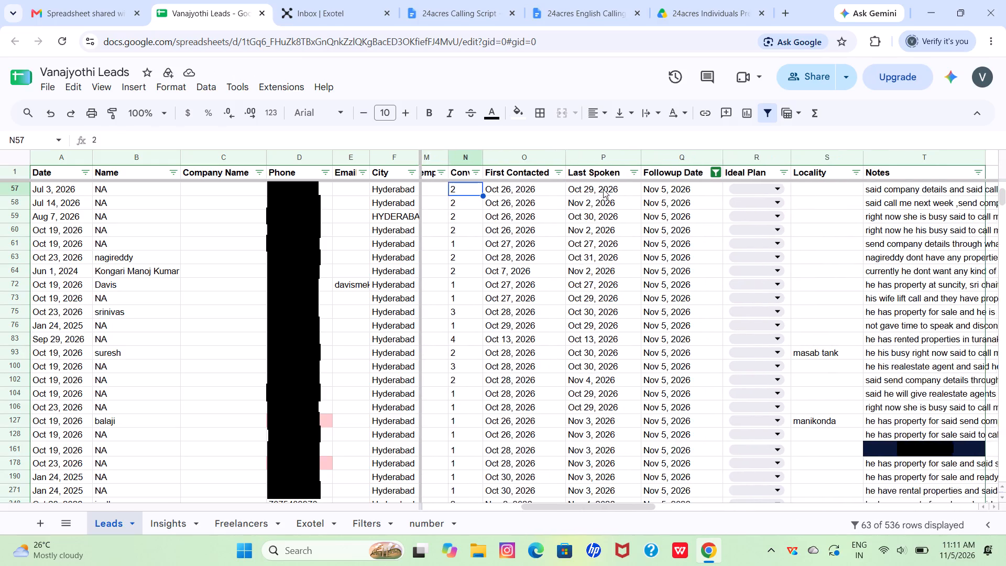
scroll(603, 189, "left", 2)
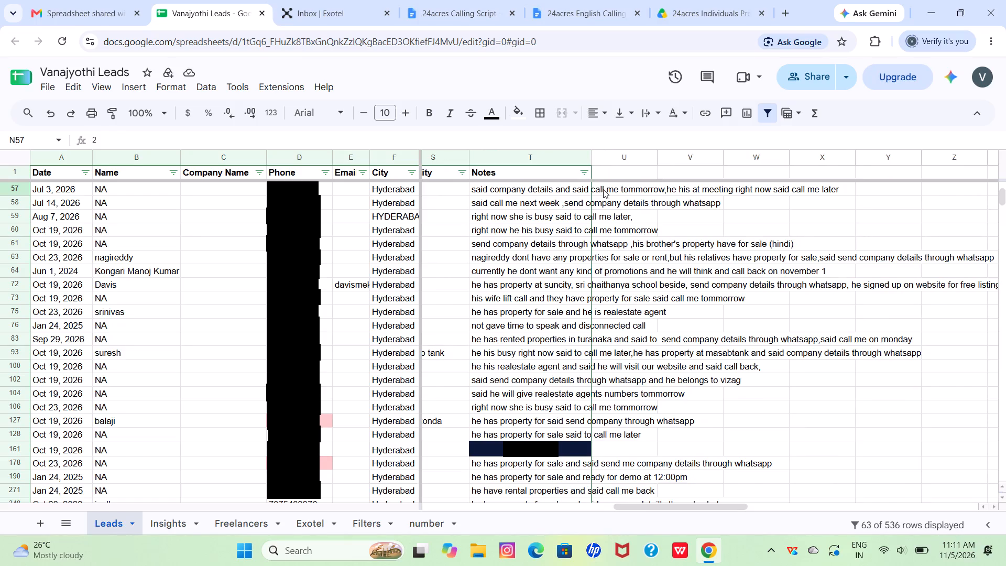
scroll(603, 189, "right", 6)
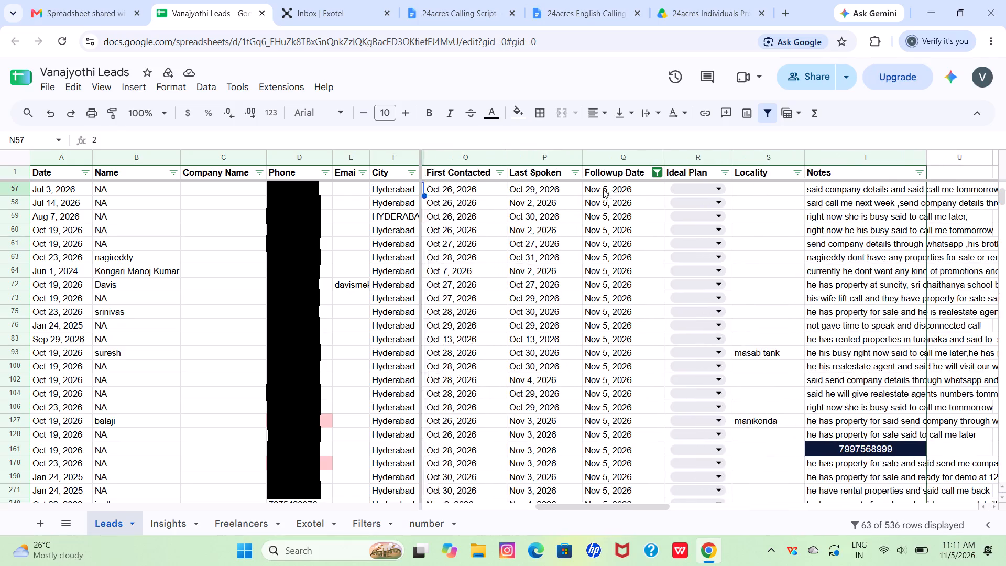
scroll(603, 189, "right", 2)
left_click(621, 190)
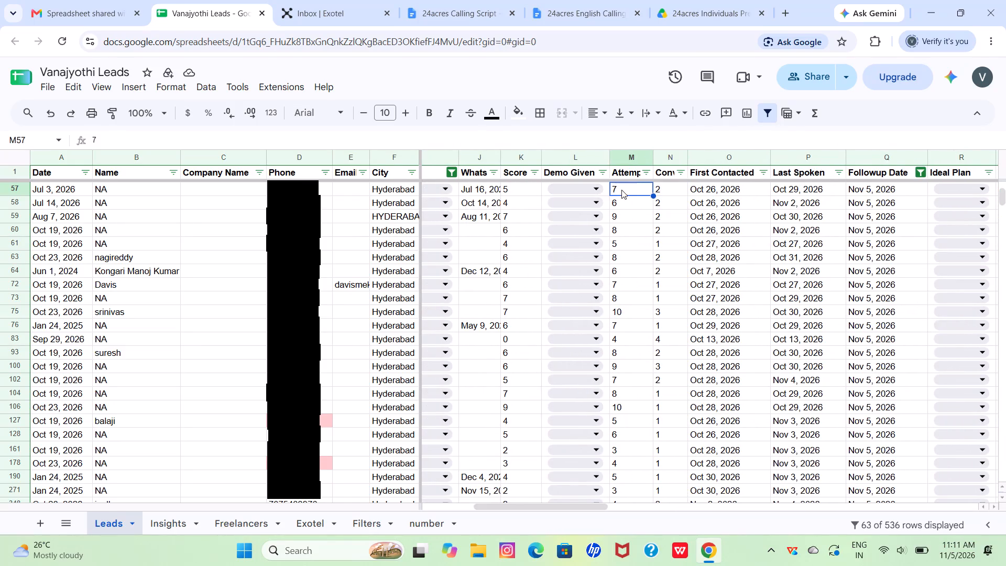
Copy the phone number of the lead in row 58 and review that lead's last spoken date and notes.
left_click(620, 206)
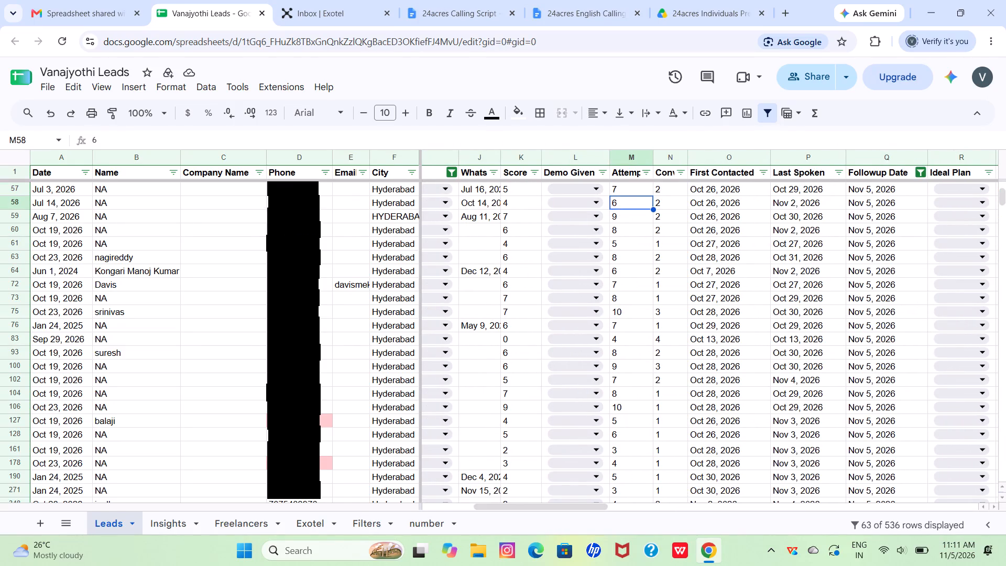
left_click(318, 206)
scroll(318, 206, "left", 3)
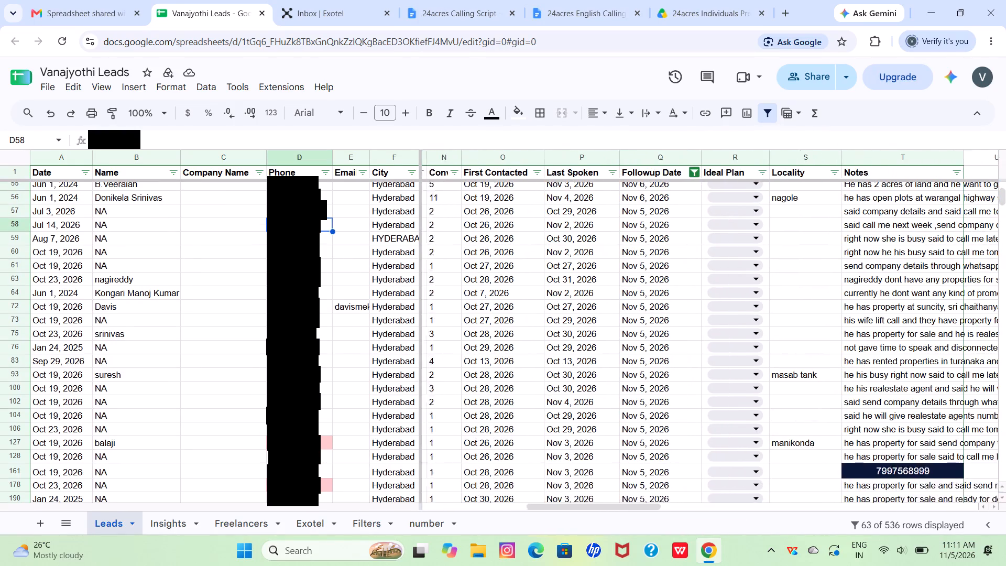
scroll(318, 206, "down", 1)
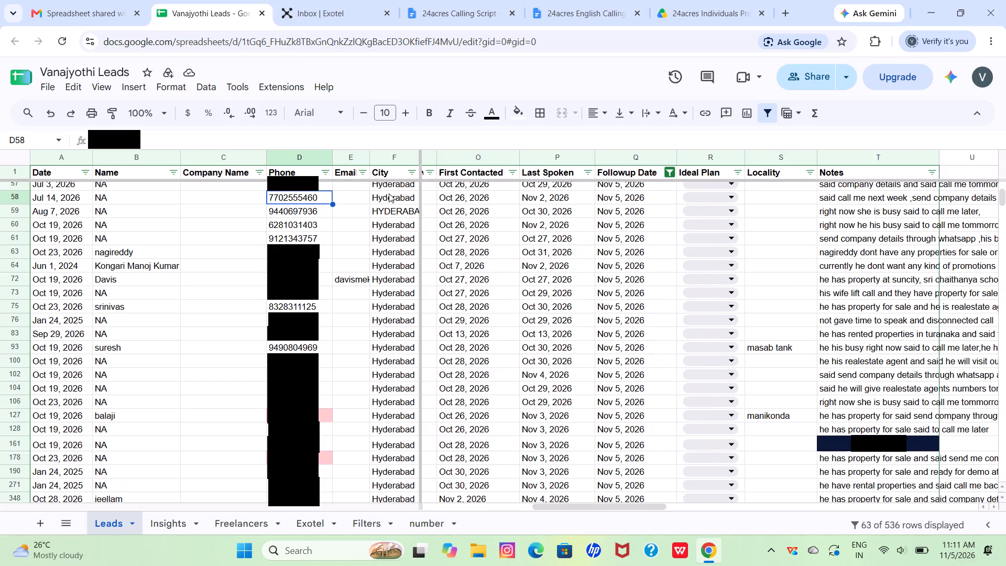
scroll(504, 201, "left", 2)
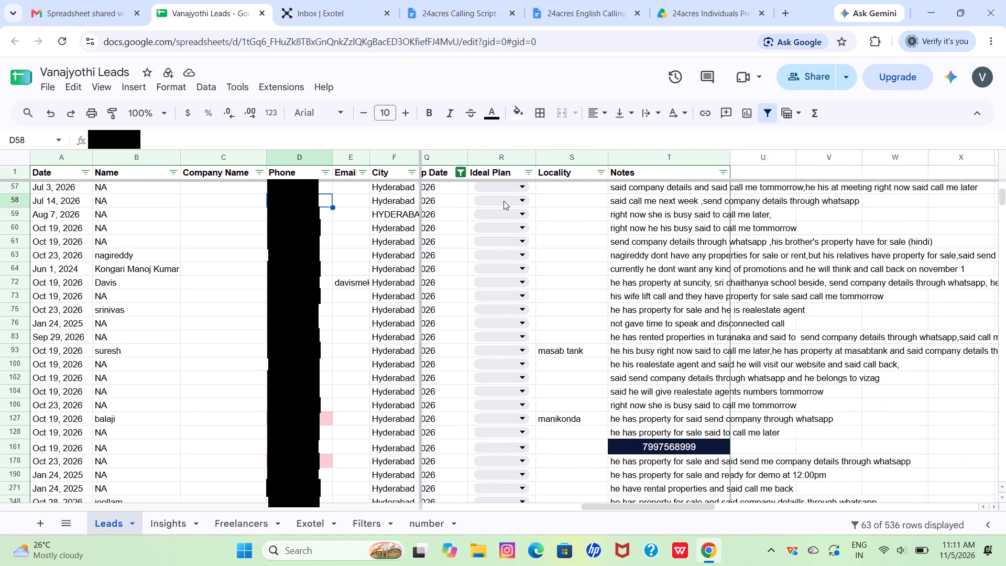
scroll(504, 201, "right", 3)
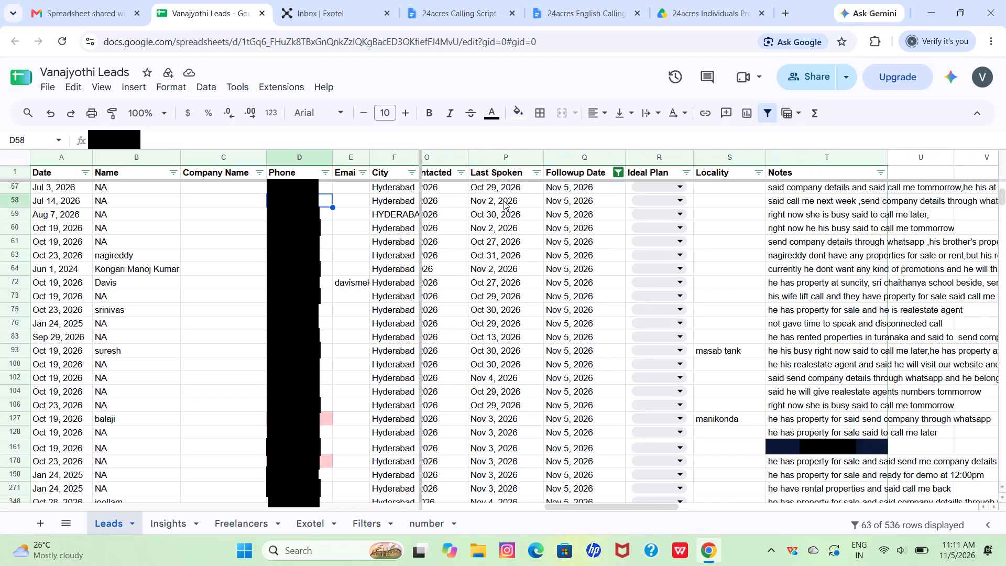
key("ctrl+c")
scroll(646, 302, "left", 3)
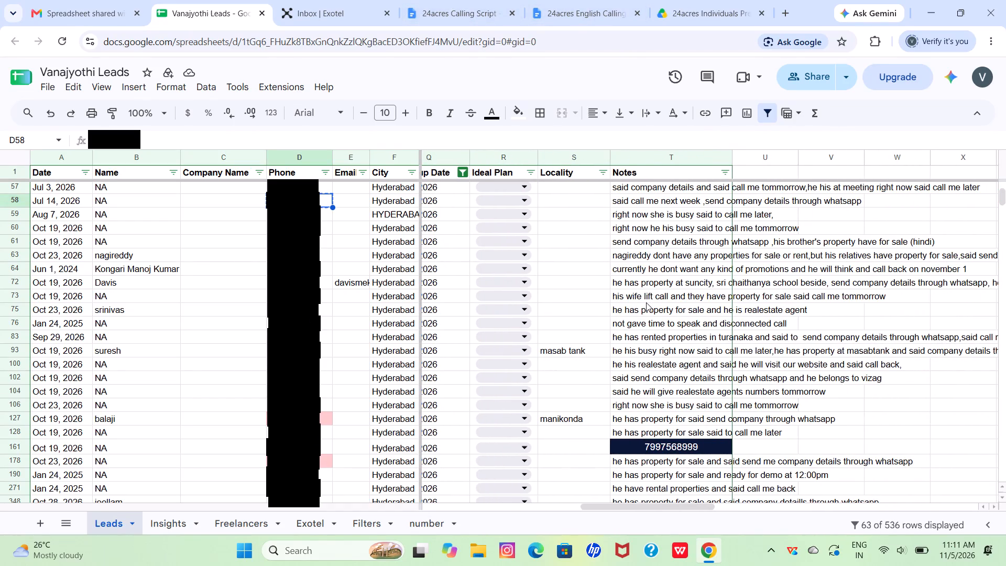
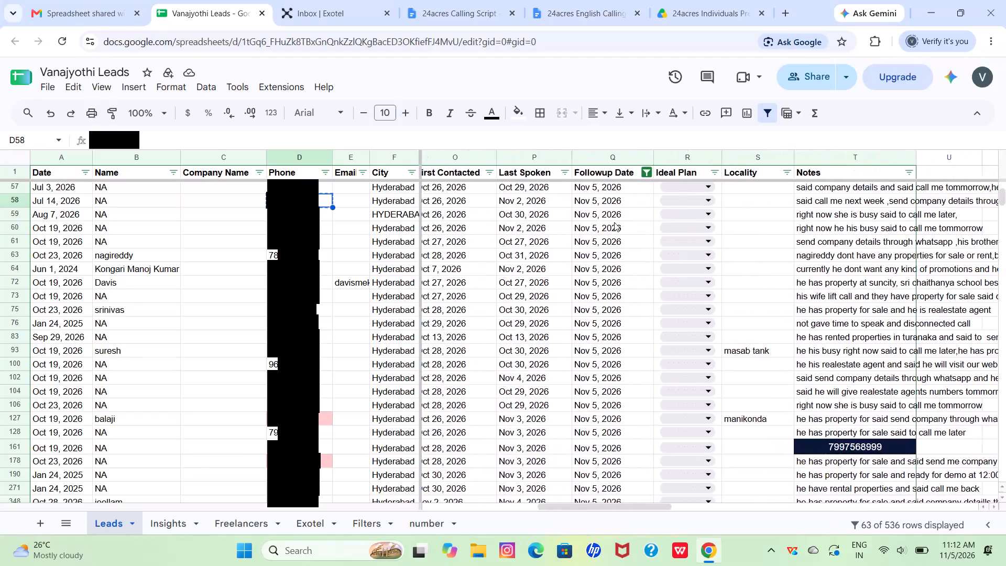
Set the number of attempts for the lead in row 58 to 7.
scroll(614, 222, "right", 3)
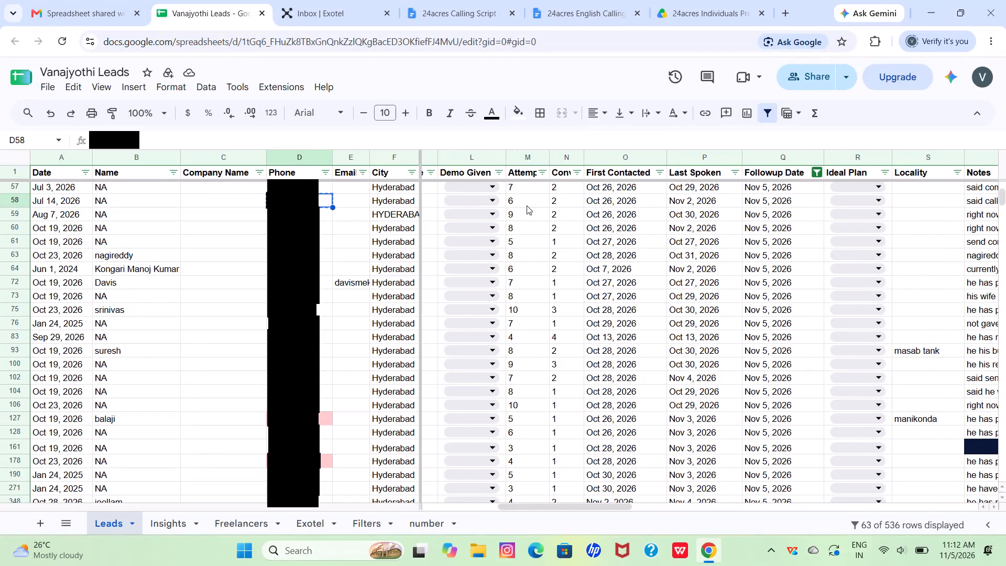
left_click(519, 200)
key("7")
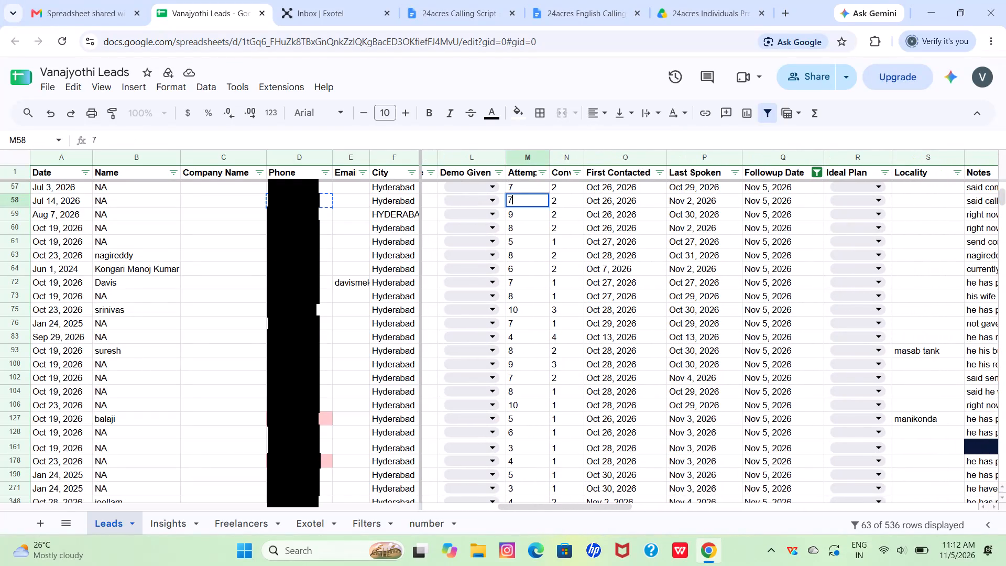
left_click(514, 212)
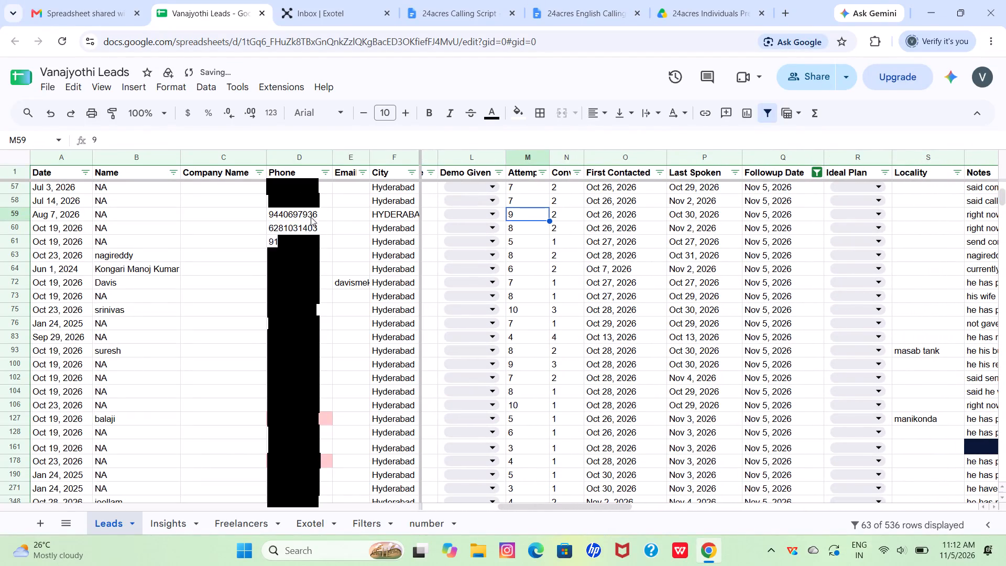
Select the phone number of the lead in row 59 and review that lead's last spoken date, follow-up date and notes.
left_click(313, 217)
scroll(313, 217, "down", 1)
scroll(313, 217, "left", 1)
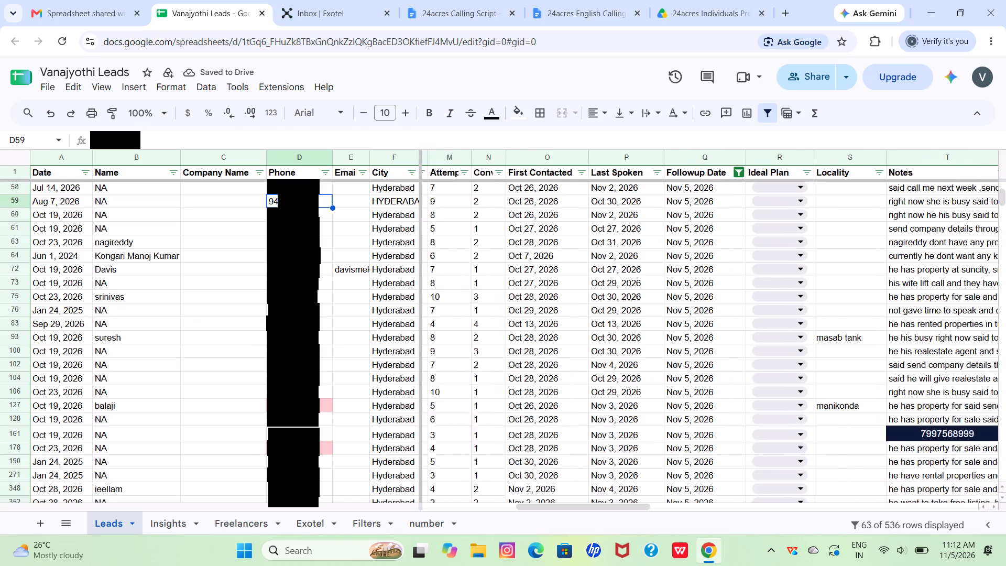
scroll(313, 217, "left", 2)
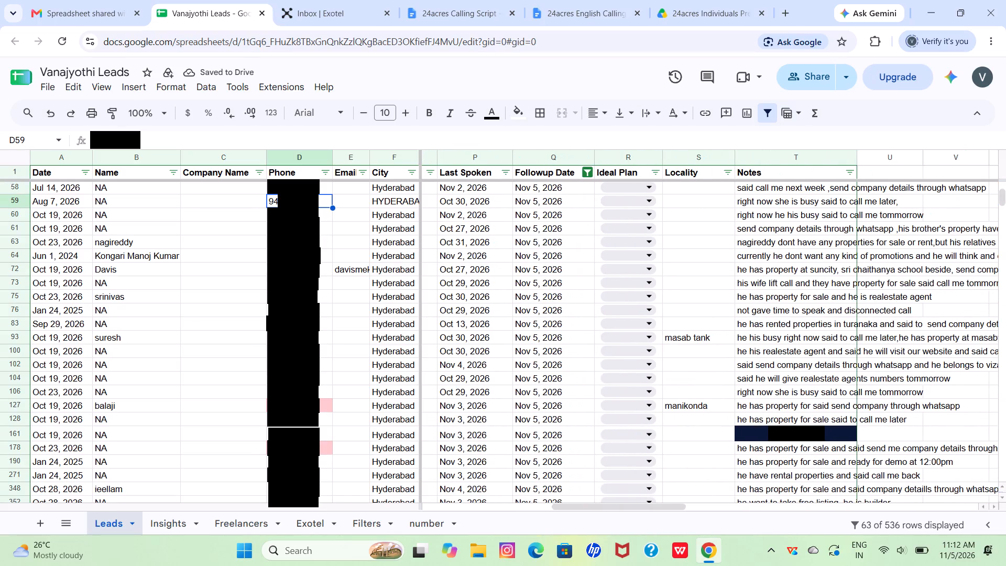
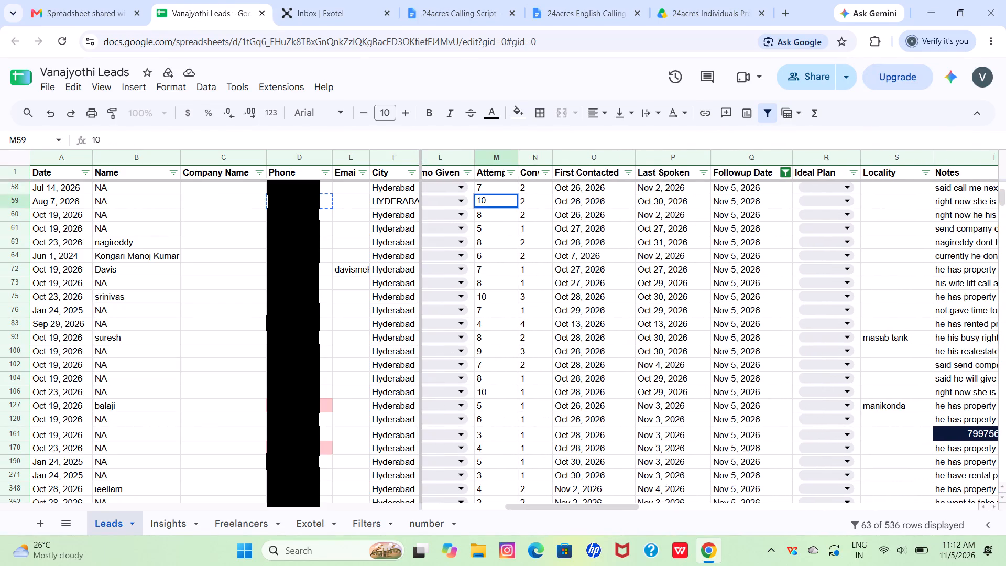
Set the number of attempts for the lead in row 59 to 10.
left_click(491, 218)
Review the attempts, conversations, last spoken date, follow-up date and notes of the lead in row 60.
scroll(491, 218, "left", 1)
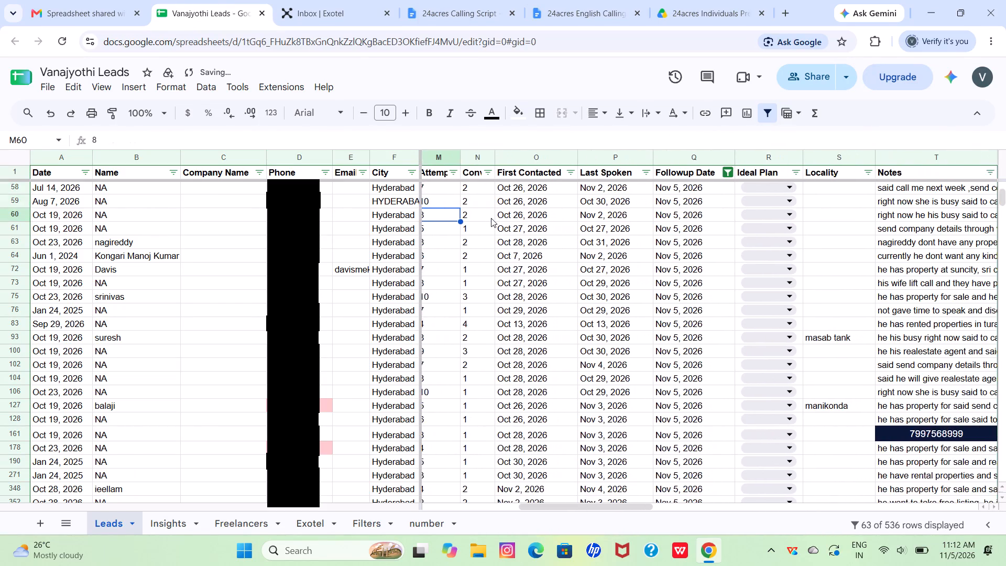
scroll(491, 218, "left", 3)
scroll(491, 218, "right", 6)
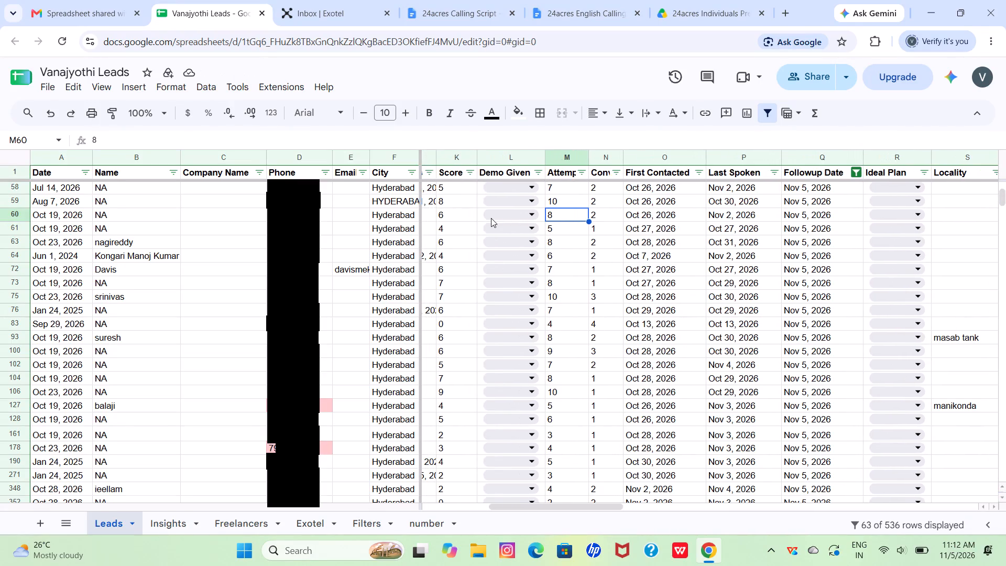
scroll(491, 212, "down", 2)
scroll(491, 212, "left", 1)
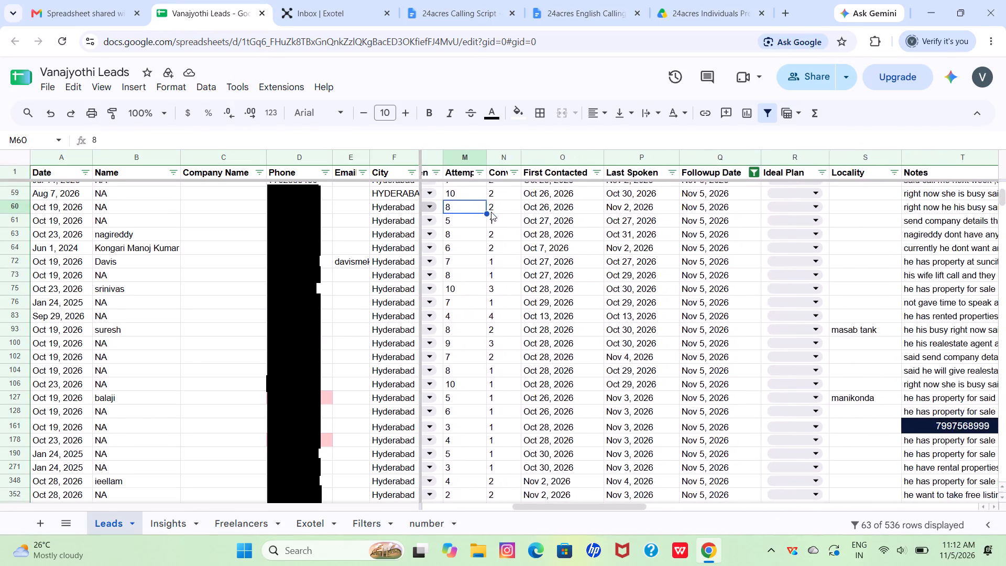
scroll(491, 212, "left", 1)
scroll(491, 212, "right", 2)
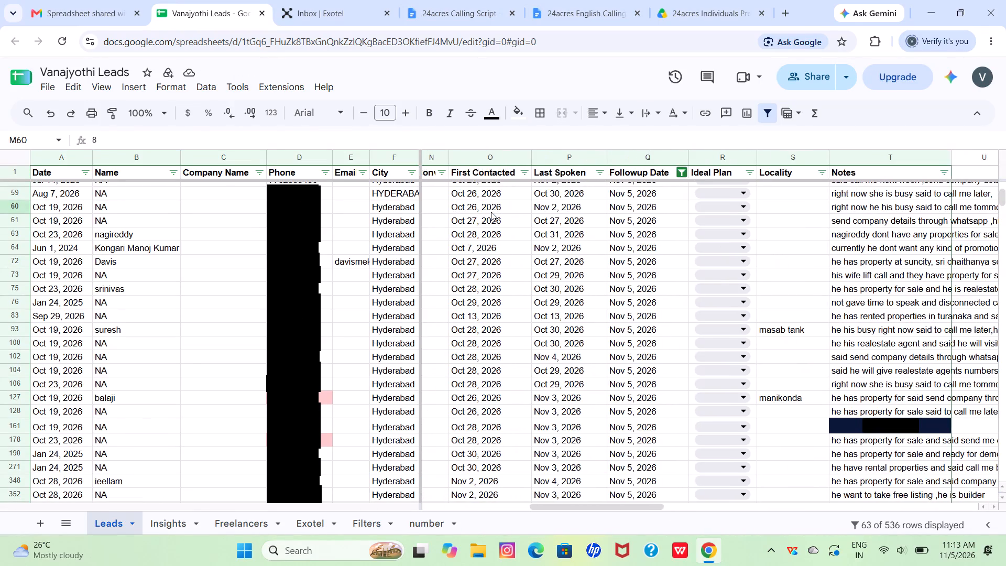
scroll(491, 212, "right", 3)
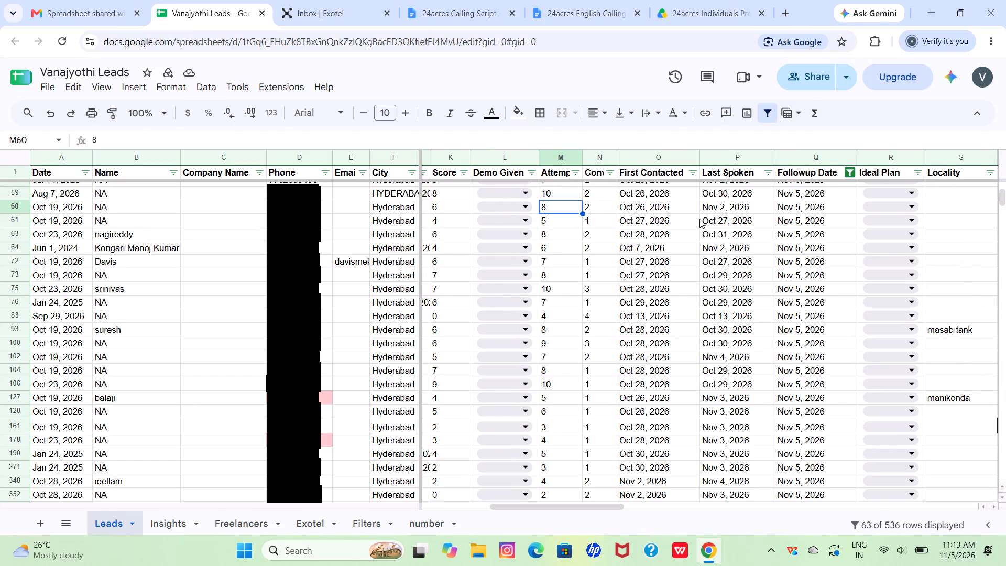
scroll(699, 219, "left", 2)
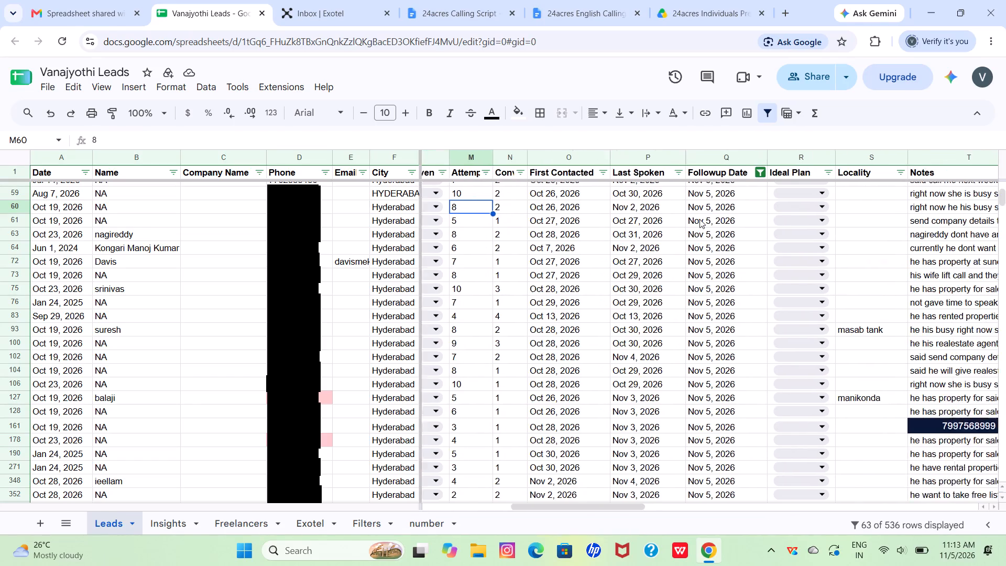
scroll(699, 219, "left", 3)
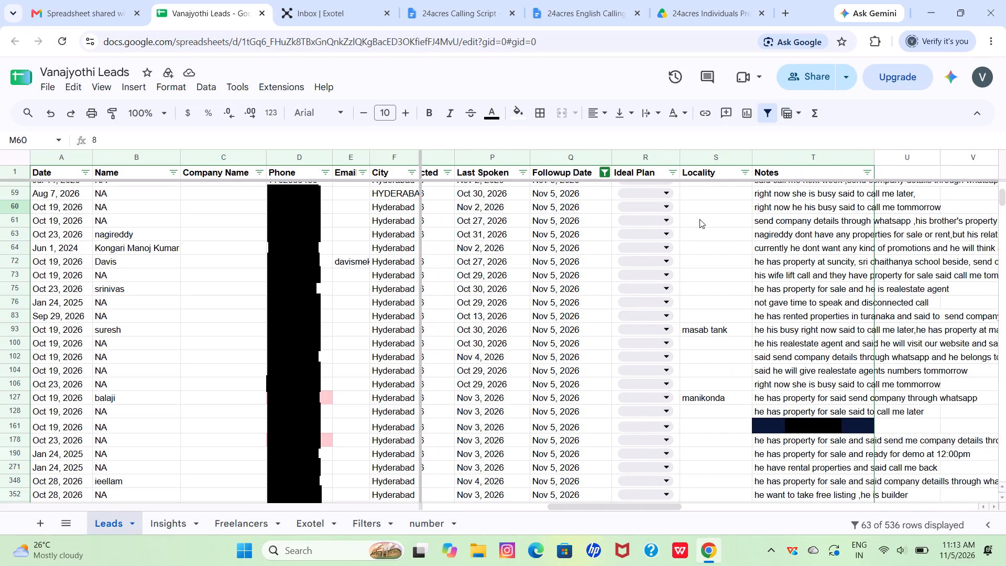
Select the phone number of the lead in row 60.
left_click(299, 207)
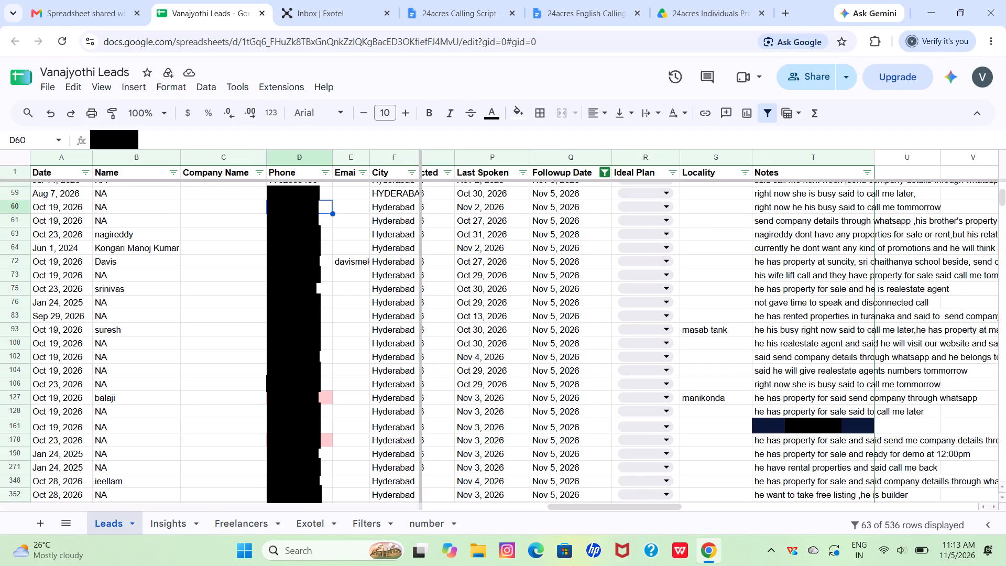
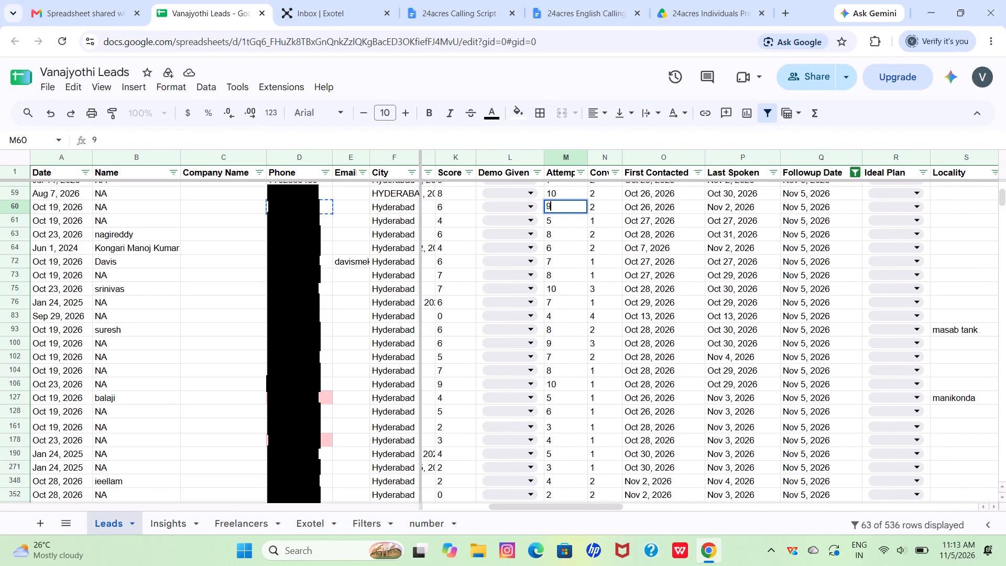
Set the number of attempts for the lead in row 60 to 9.
left_click(574, 227)
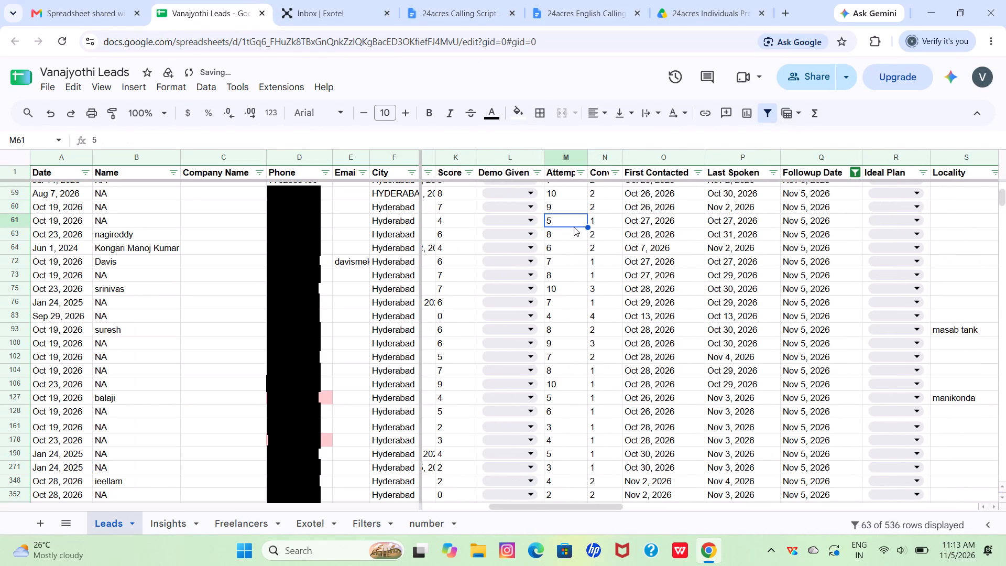
Select the phone number of the lead in row 61 and review that lead's notes.
scroll(574, 227, "left", 1)
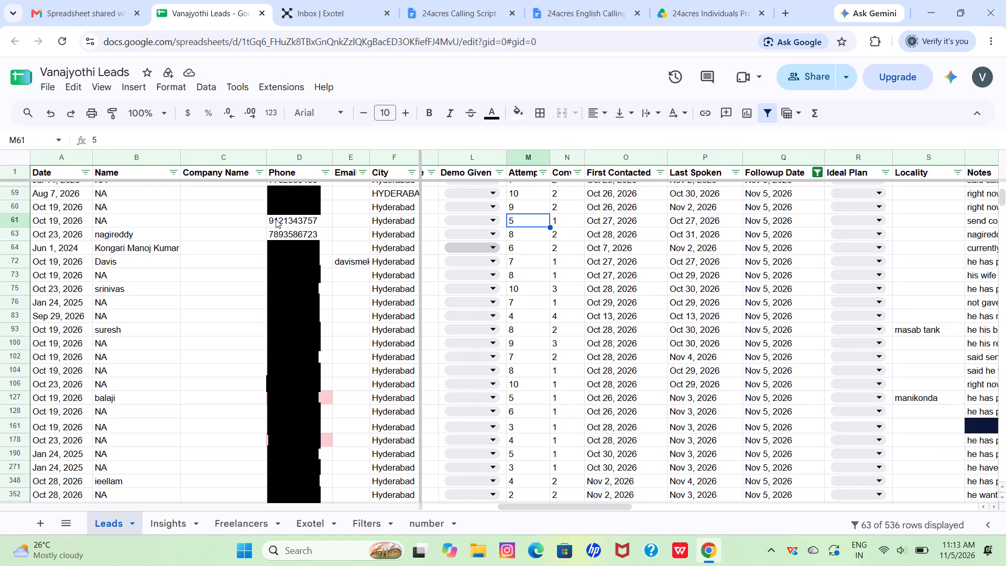
left_click(317, 221)
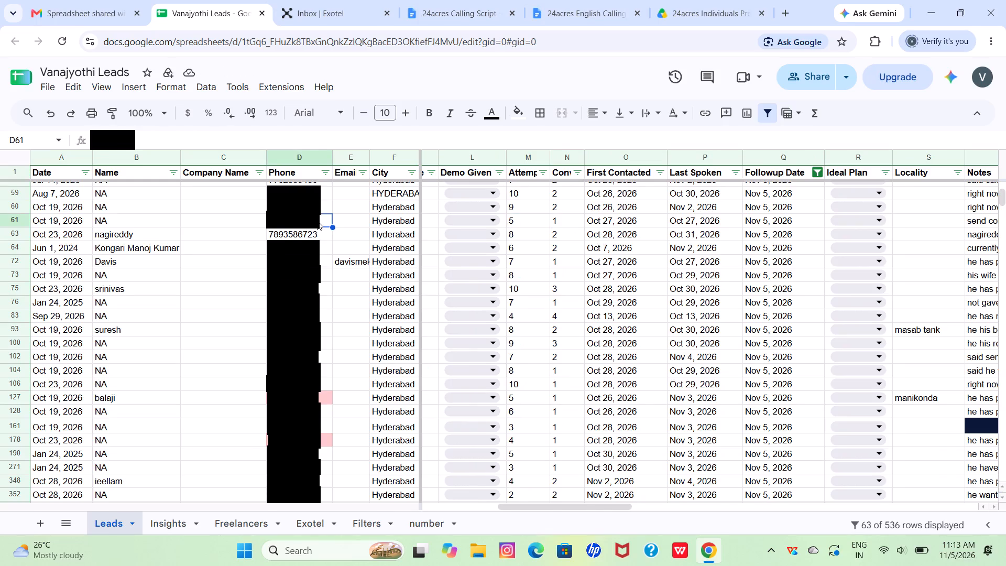
scroll(317, 221, "down", 1)
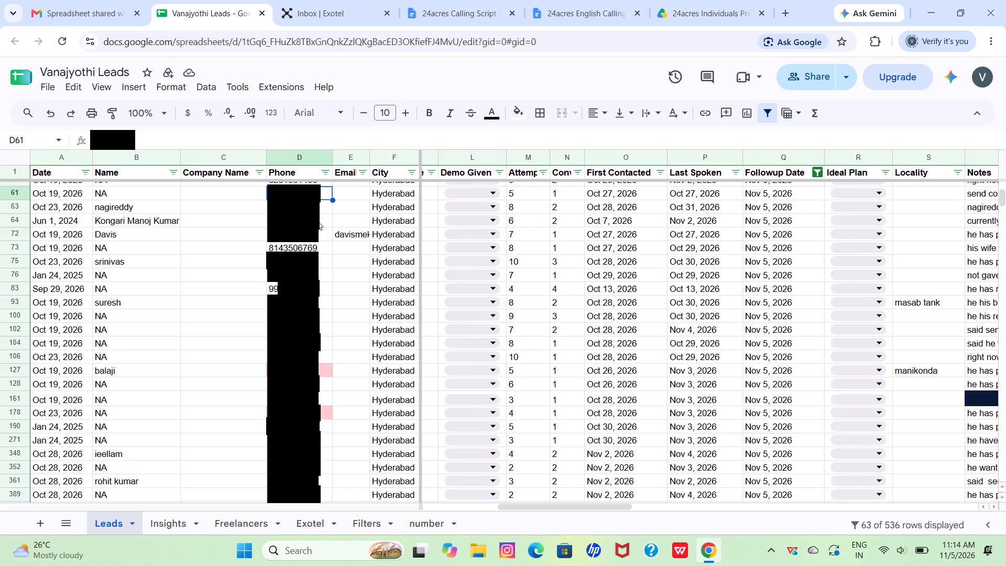
scroll(317, 221, "left", 7)
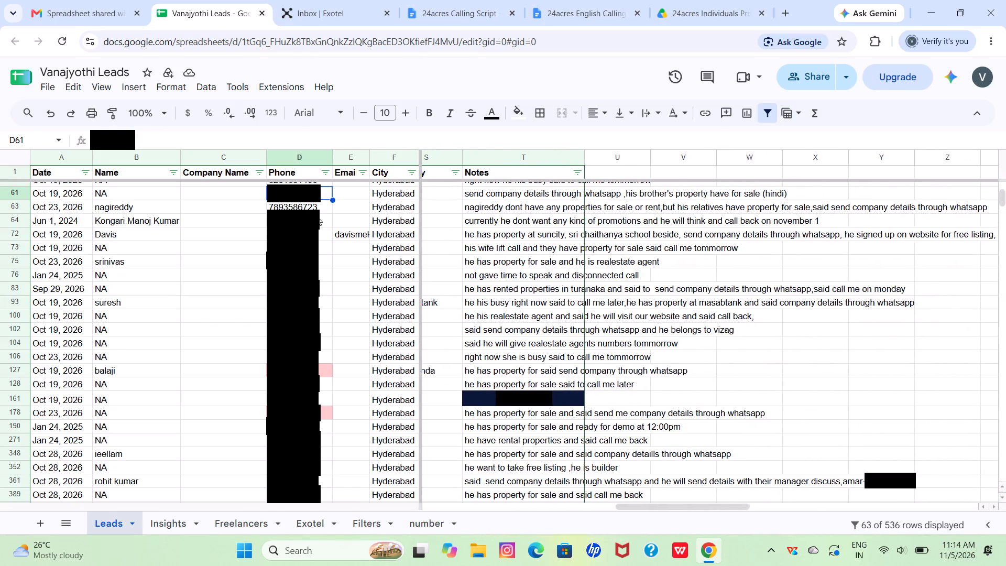
Set the follow-up date of the lead in row 63 to Nov 6, 2026.
left_click(316, 213)
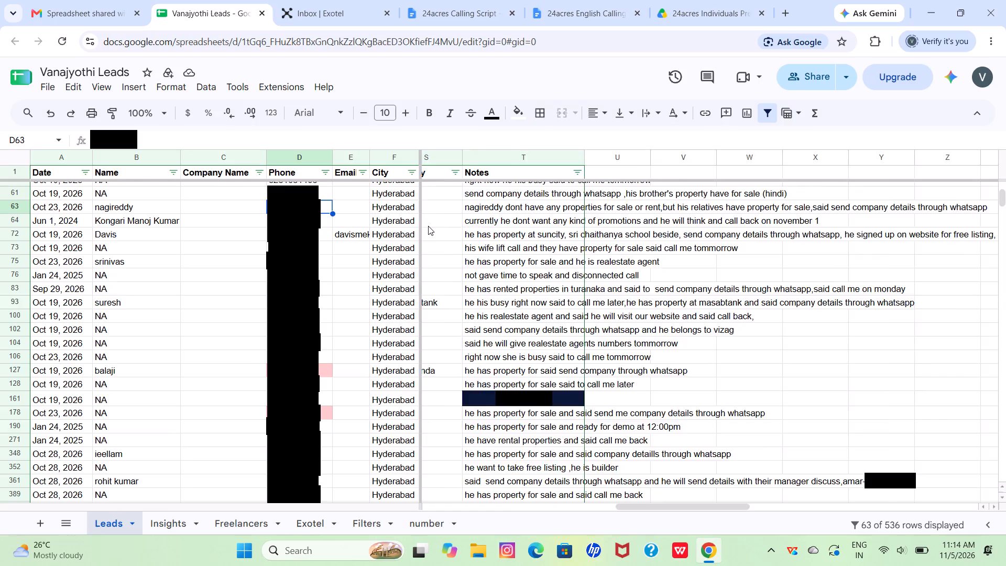
scroll(428, 226, "right", 5)
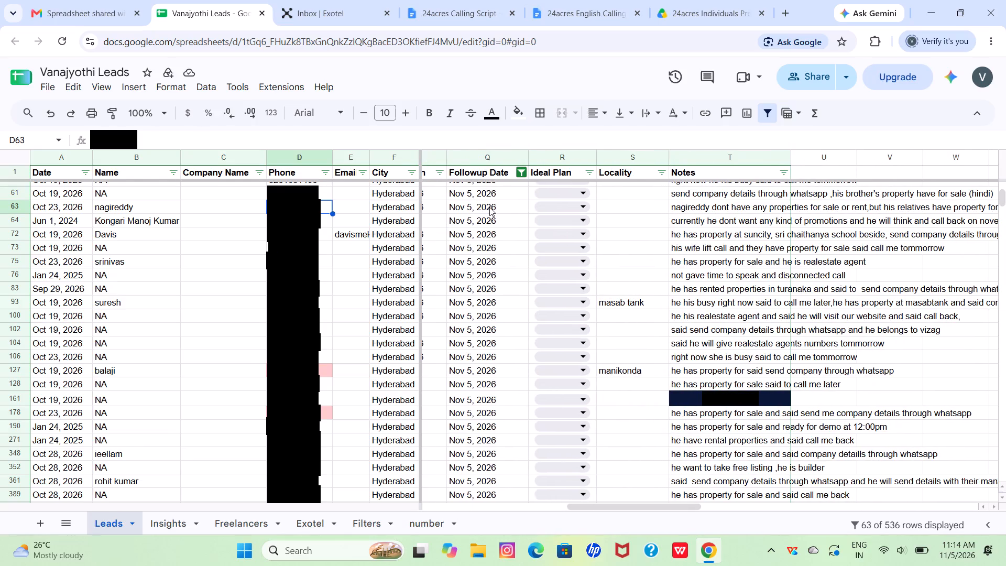
double_click(489, 207)
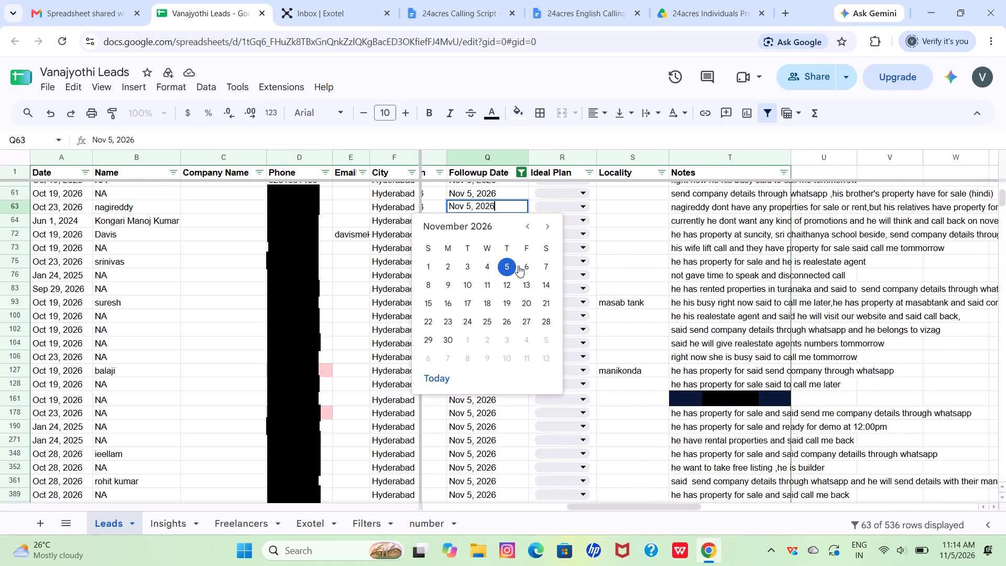
left_click(528, 264)
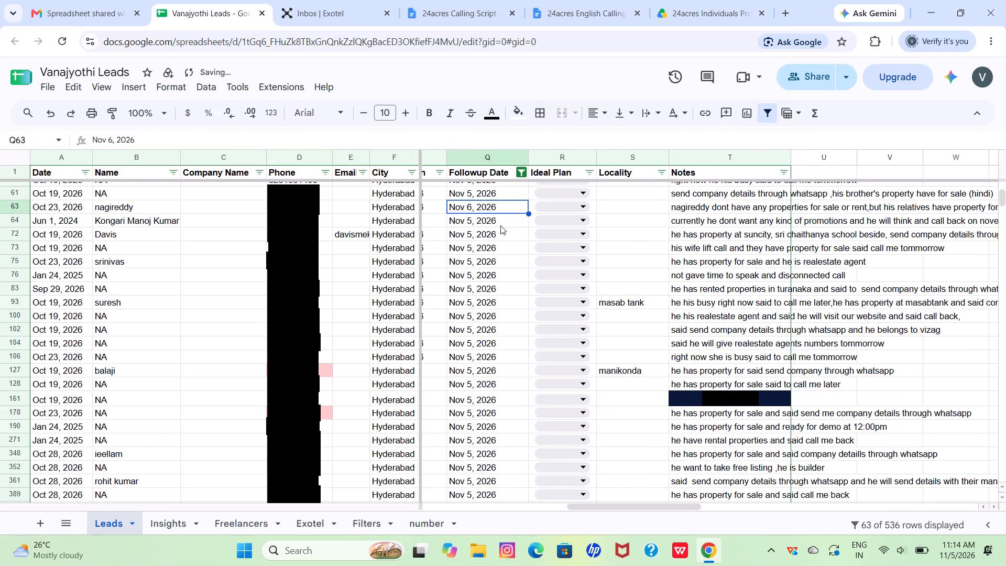
Check the last spoken date, follow-up date and notes of the lead in row 64 and copy its phone number.
left_click(500, 225)
scroll(500, 225, "left", 3)
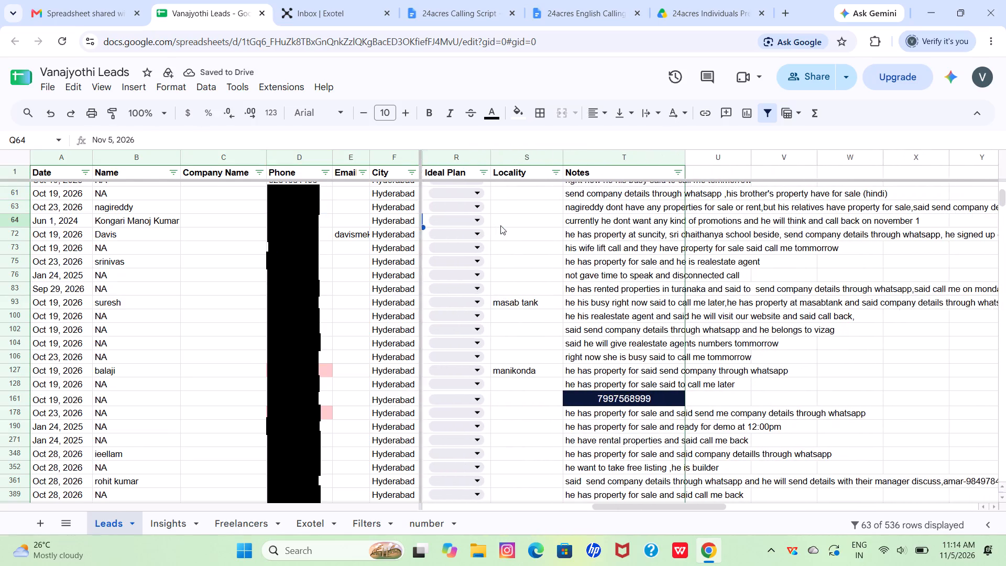
scroll(500, 225, "right", 5)
scroll(500, 225, "down", 1)
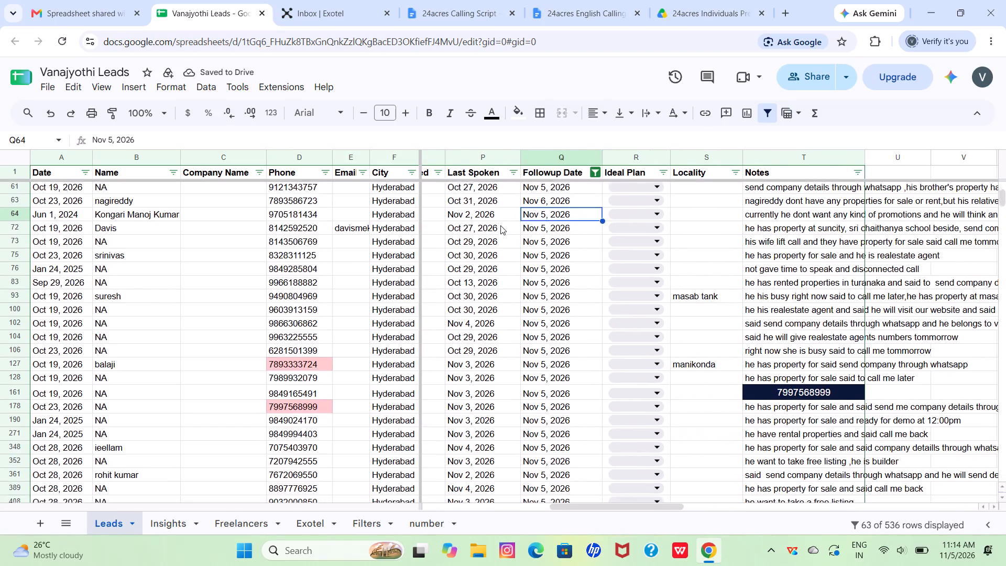
scroll(500, 225, "down", 1)
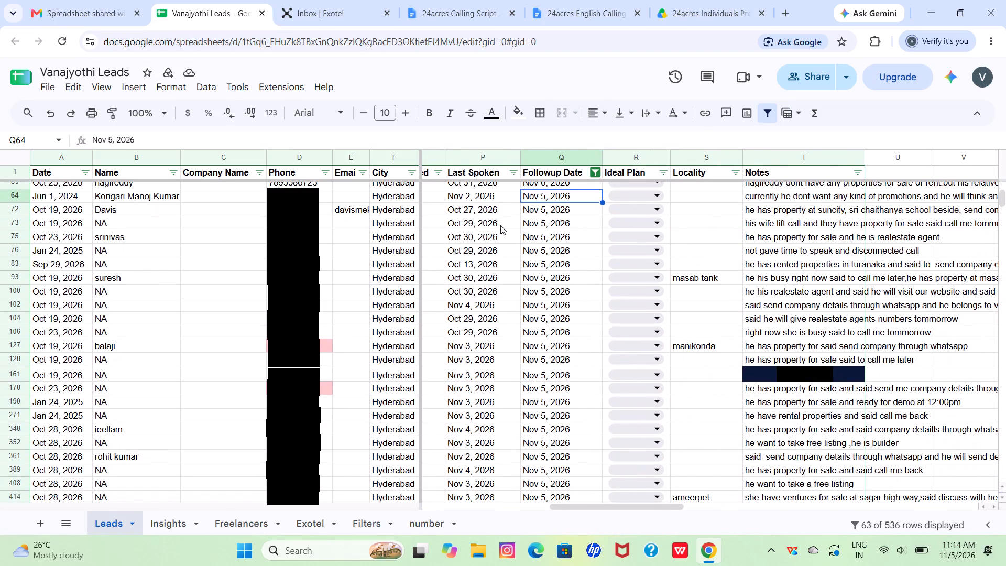
left_click(283, 195)
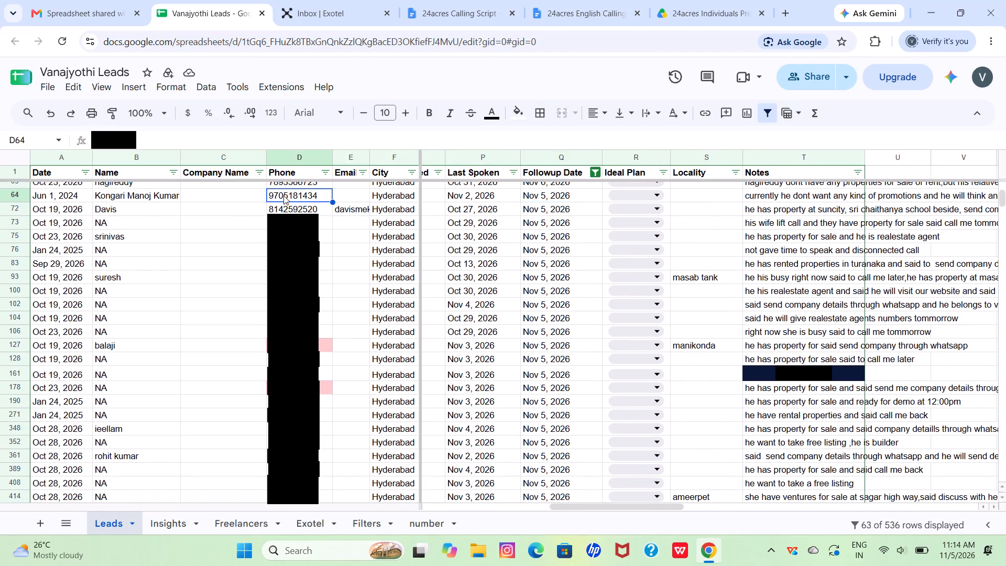
key("ctrl+c")
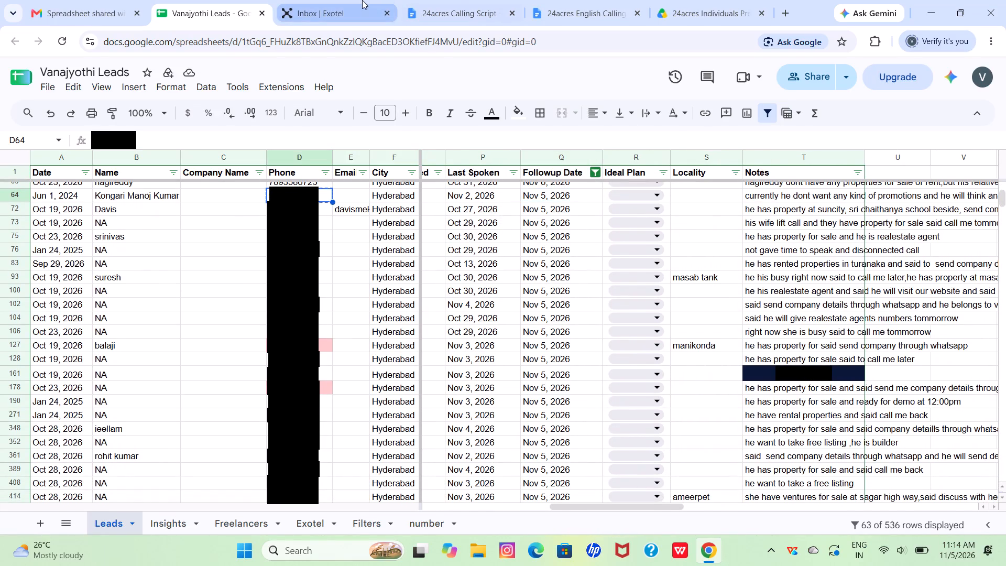
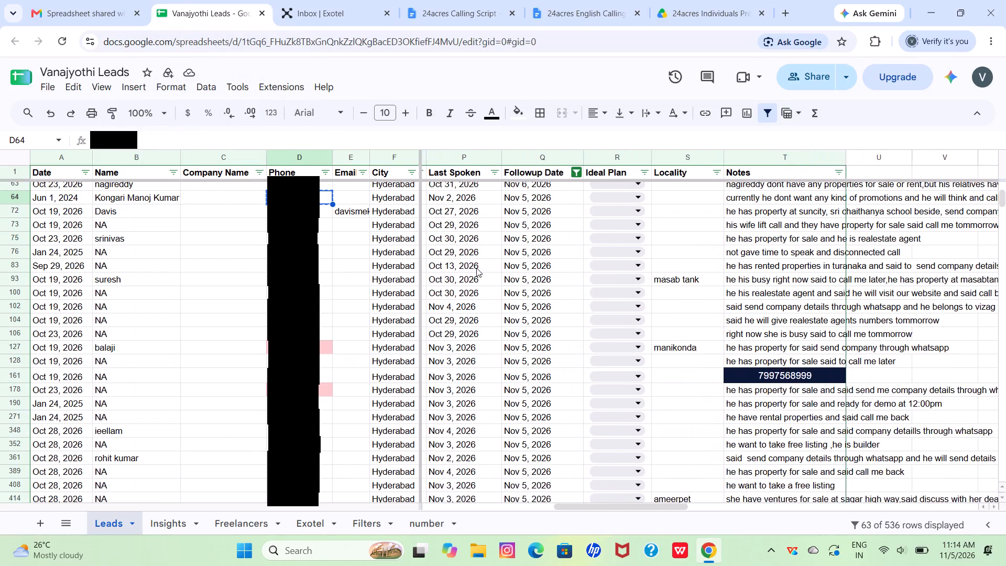
Set the number of attempts for the lead in row 64 to 7.
scroll(476, 268, "right", 2)
scroll(476, 268, "up", 1)
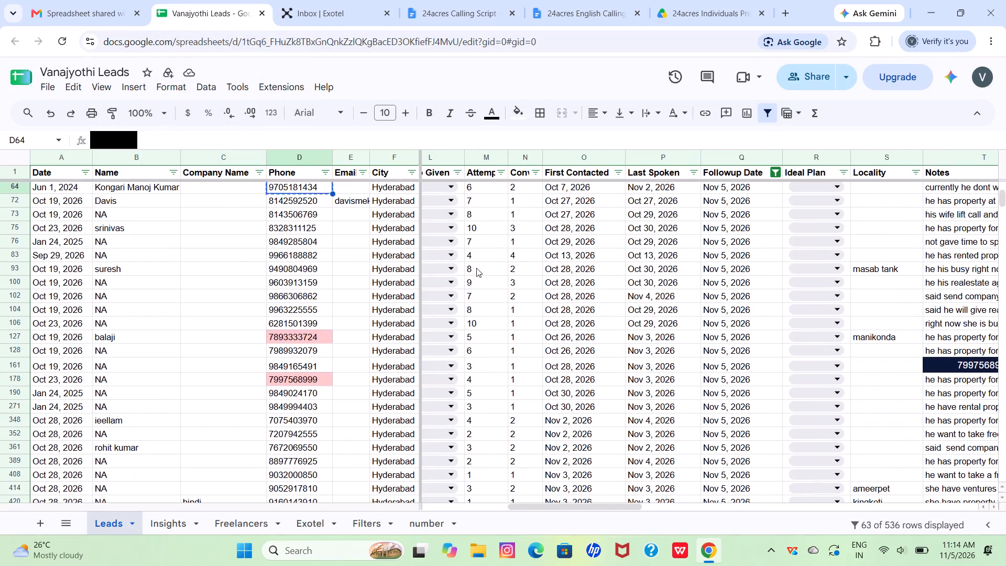
scroll(476, 268, "up", 1)
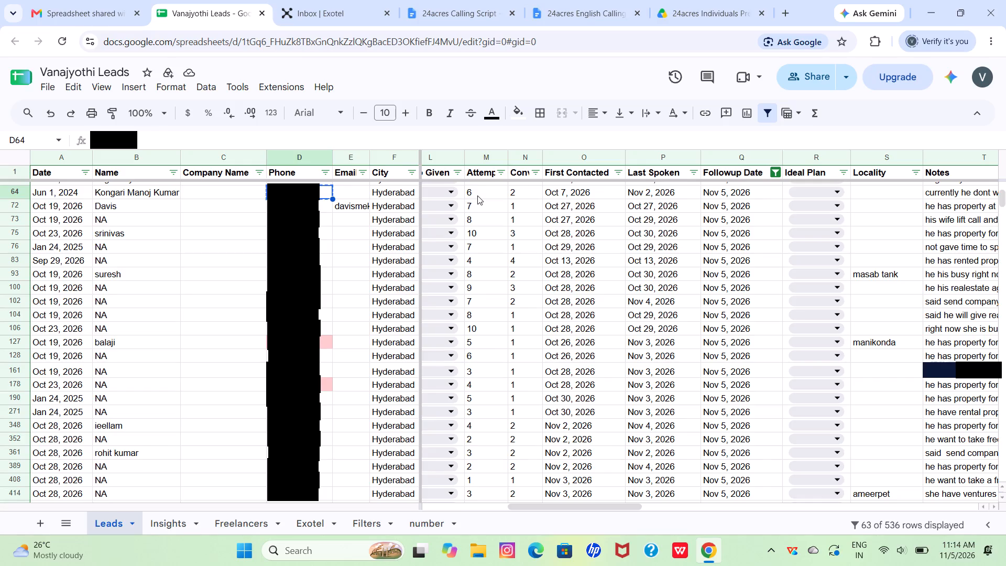
left_click(477, 195)
key("7")
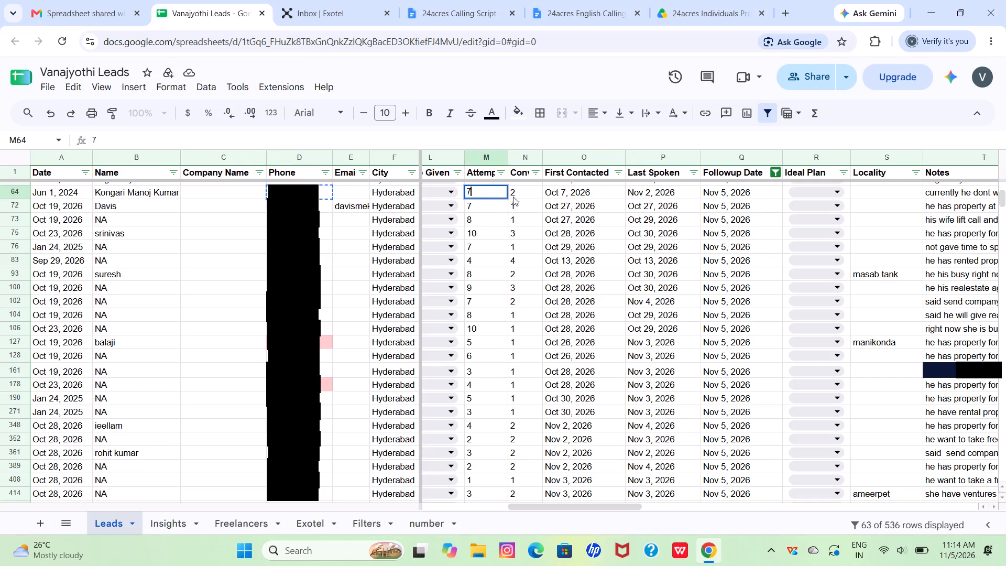
left_click(517, 192)
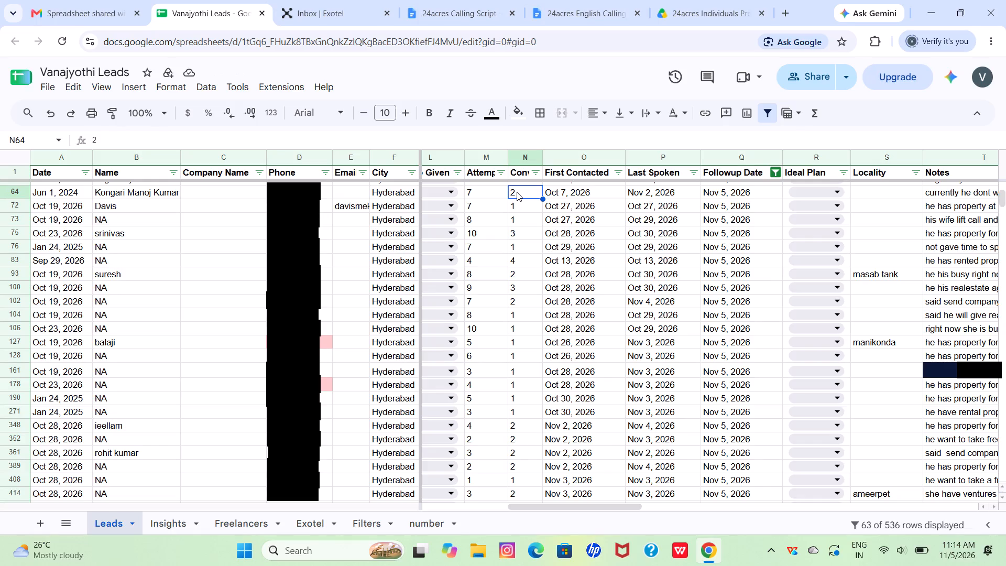
Review the notes and last spoken date of the lead in row 64 and open its follow-up date for editing.
scroll(517, 192, "left", 4)
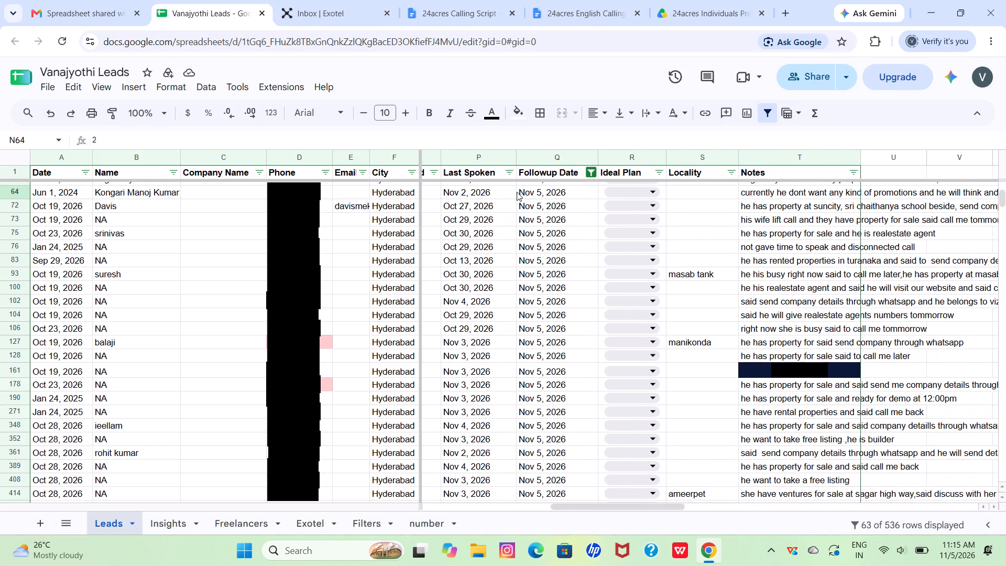
scroll(517, 192, "left", 3)
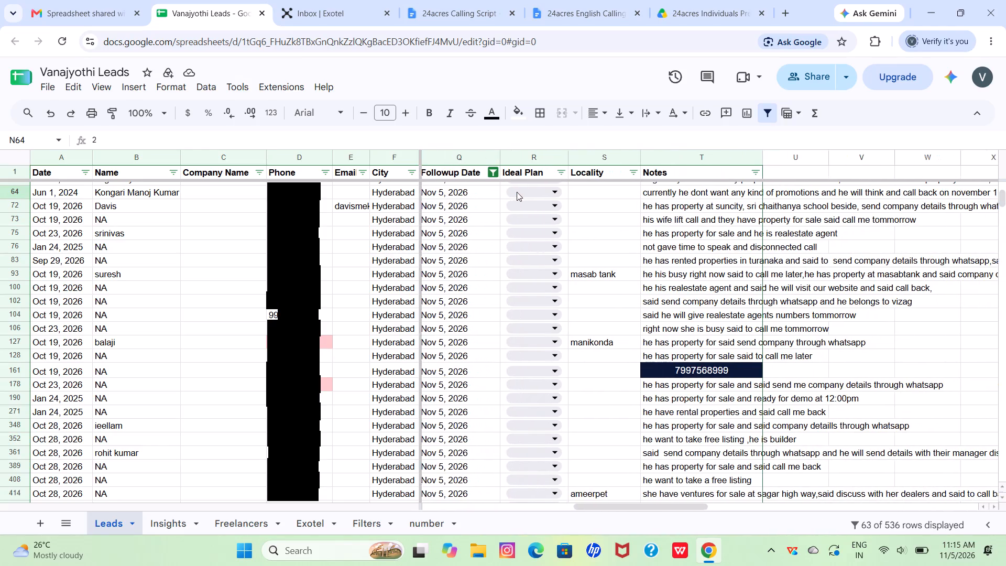
scroll(517, 192, "left", 1)
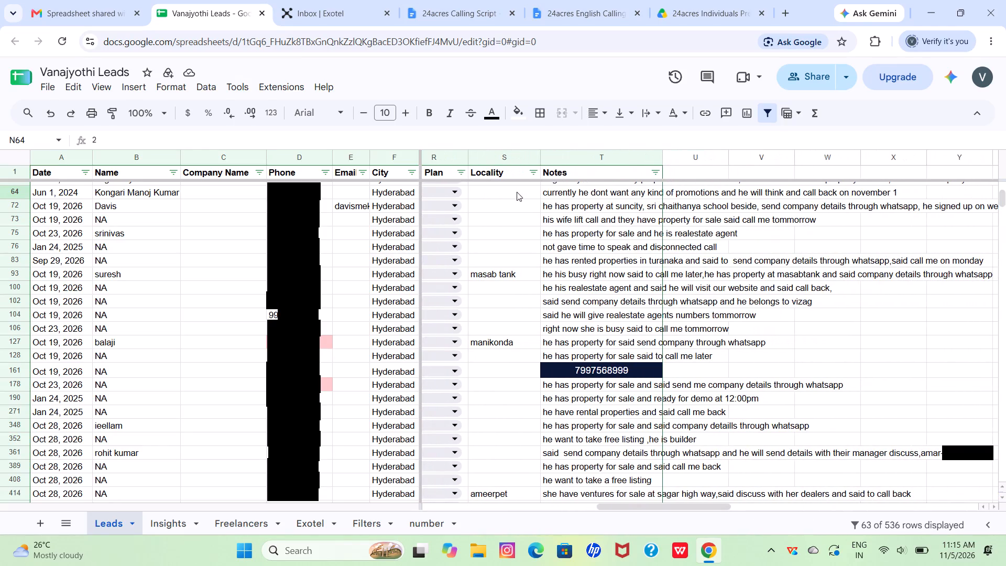
scroll(517, 192, "right", 5)
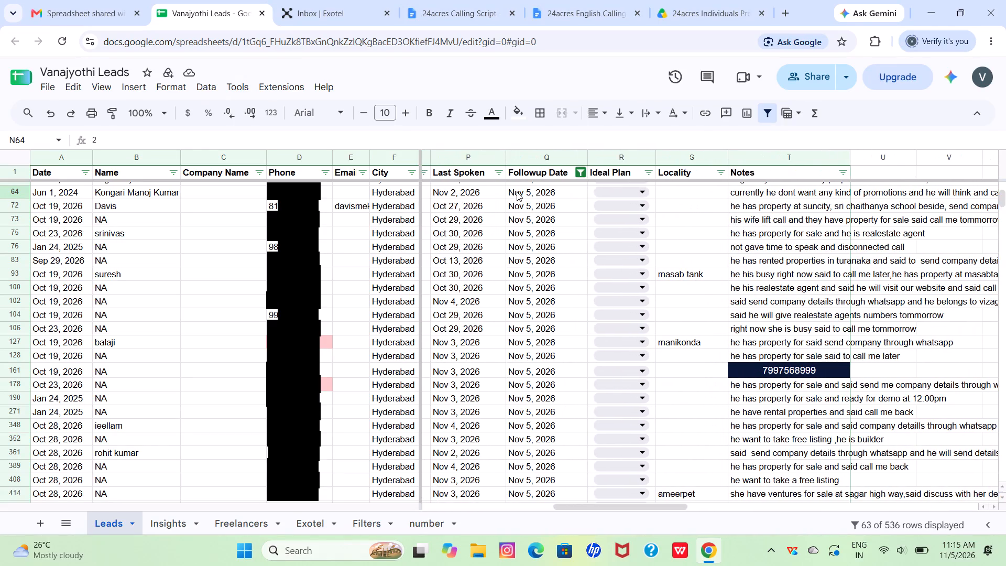
scroll(517, 192, "left", 3)
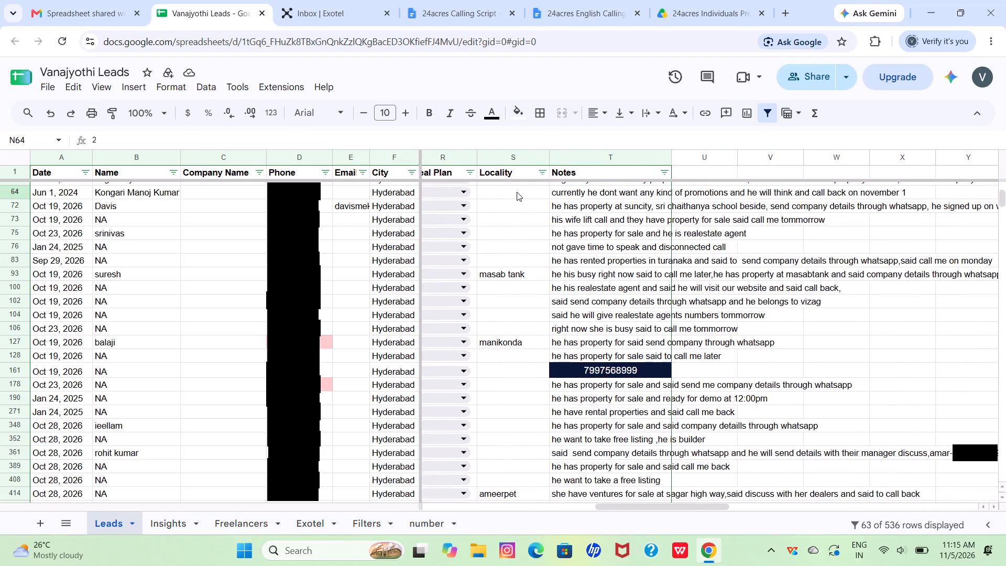
scroll(517, 192, "right", 6)
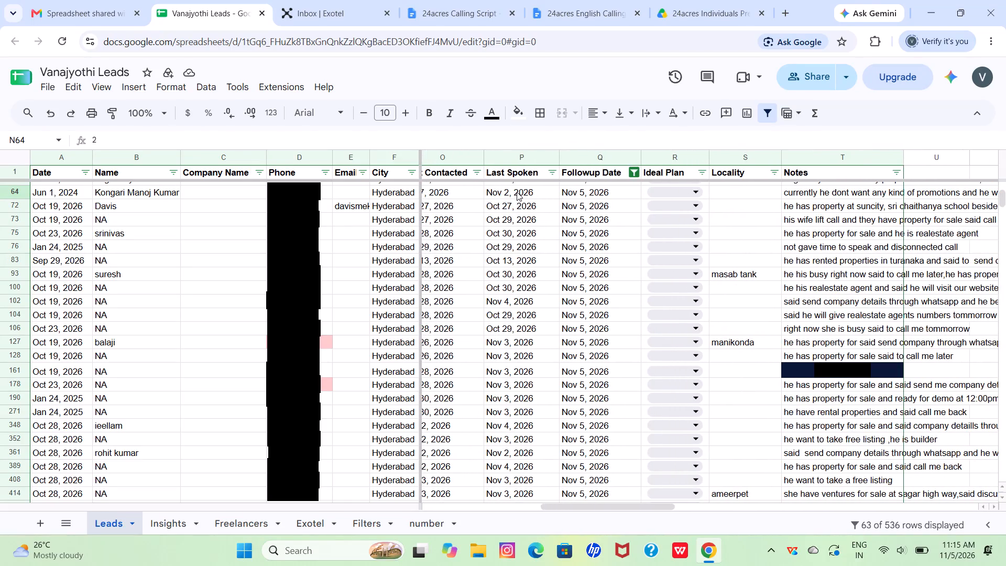
double_click(604, 192)
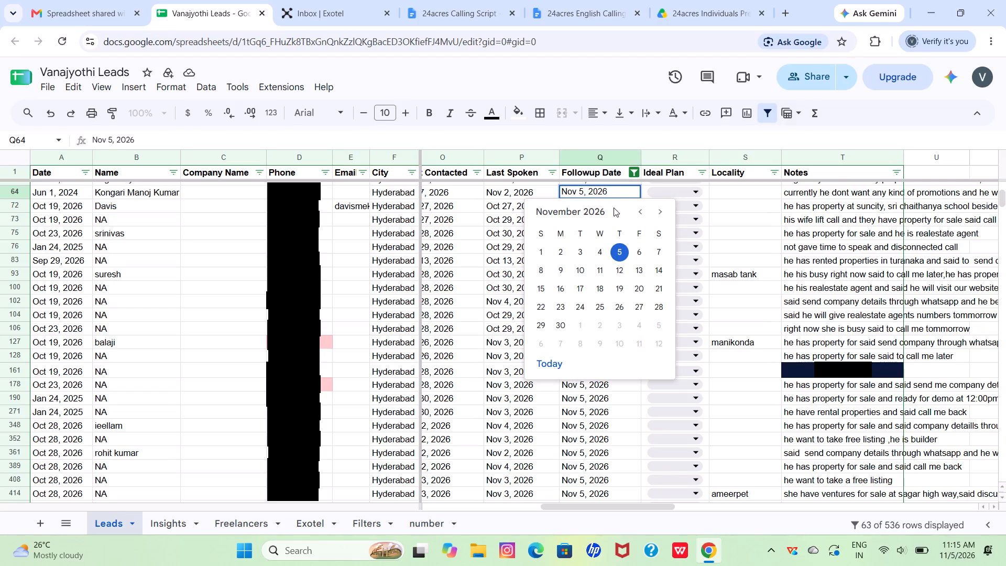
left_click(752, 216)
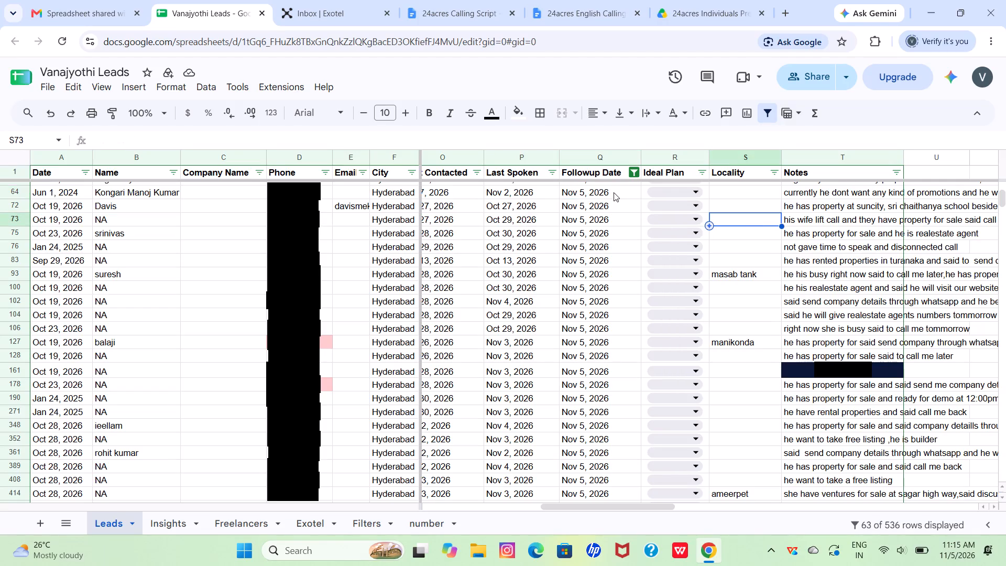
Set the follow-up date of the lead in row 72 to Nov 6, 2026.
double_click(617, 206)
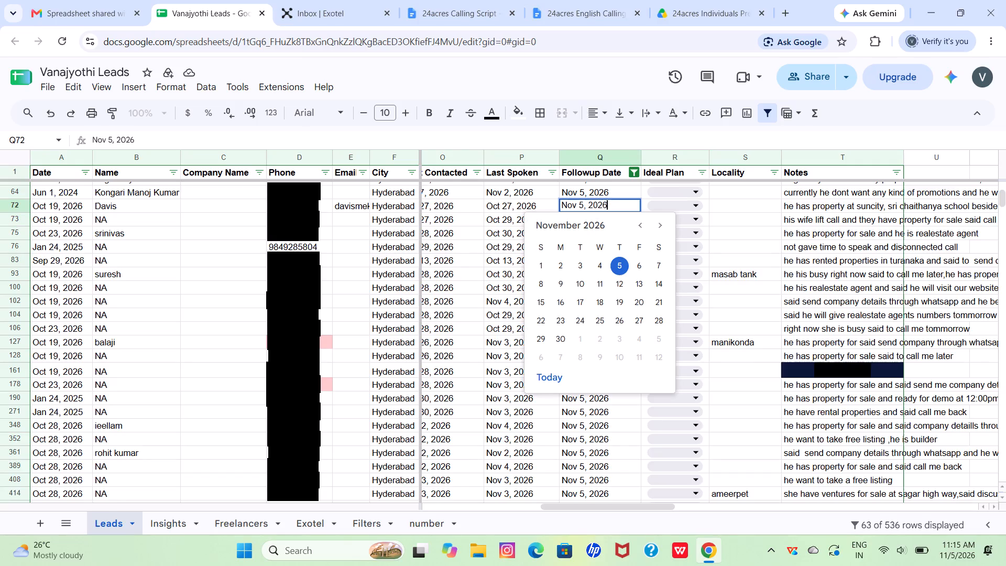
left_click(639, 260)
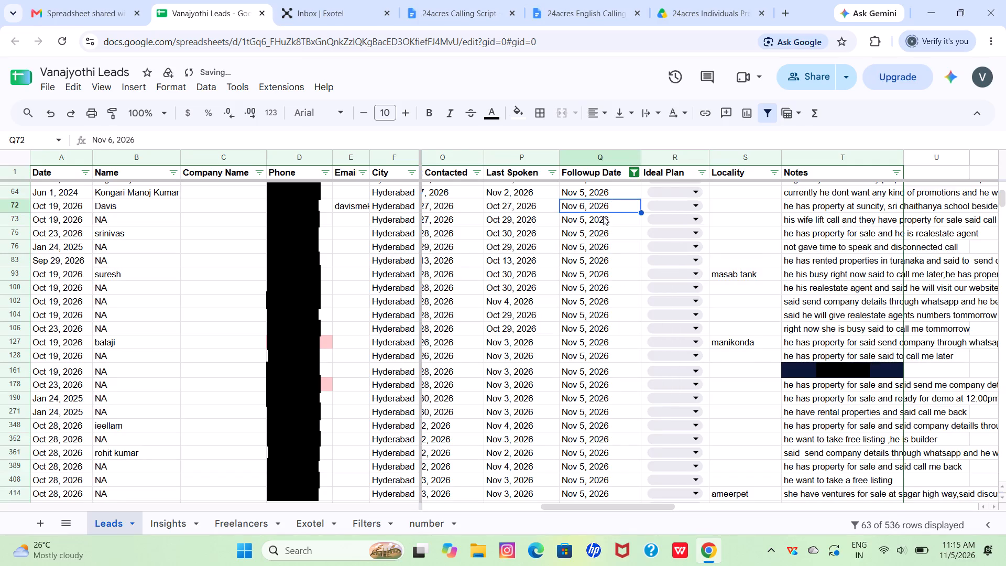
Copy the phone number of the lead in row 73.
left_click(603, 221)
scroll(603, 221, "down", 1)
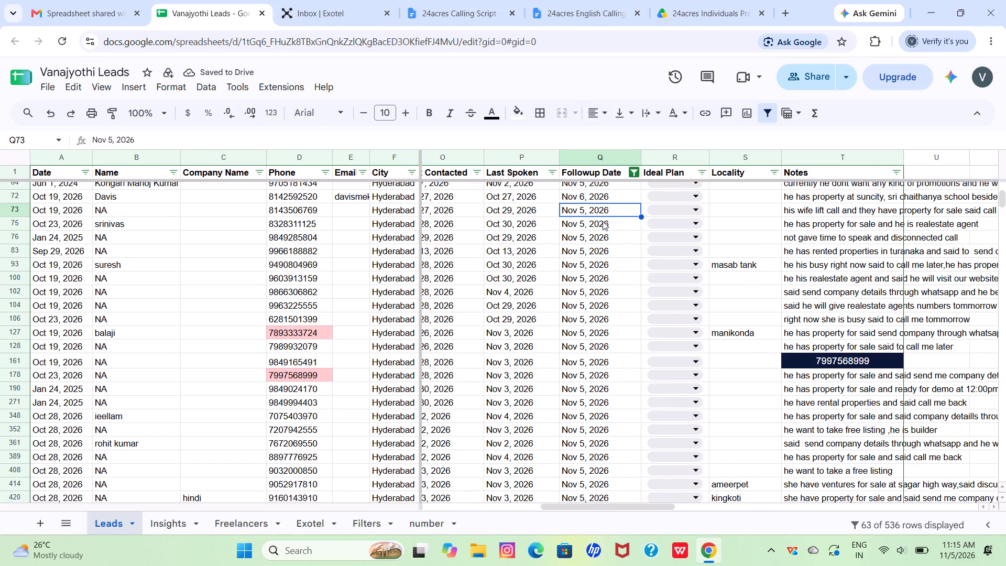
scroll(603, 221, "down", 1)
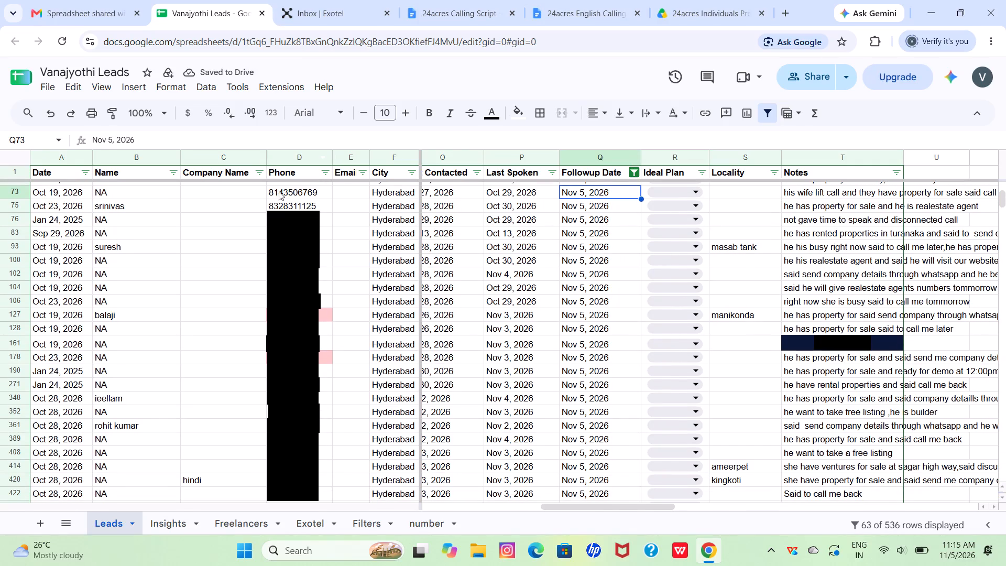
left_click(289, 192)
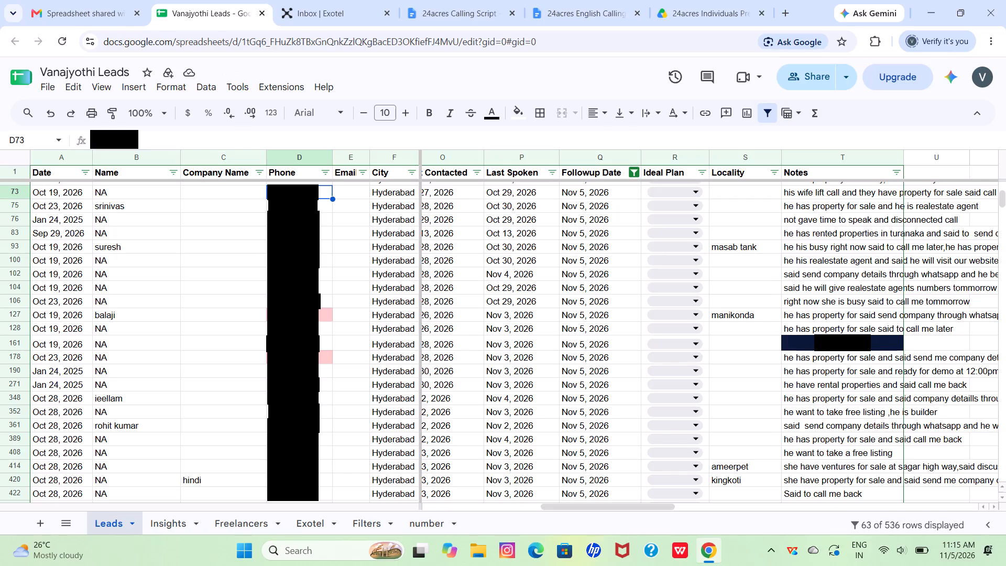
key("ctrl+c")
left_click_drag(289, 192, 302, 0)
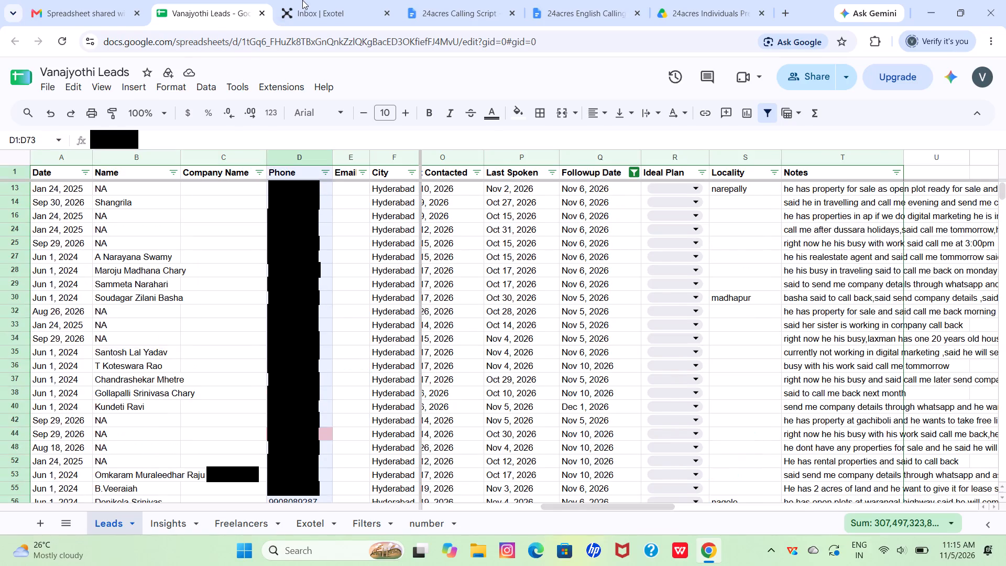
left_click(344, 371)
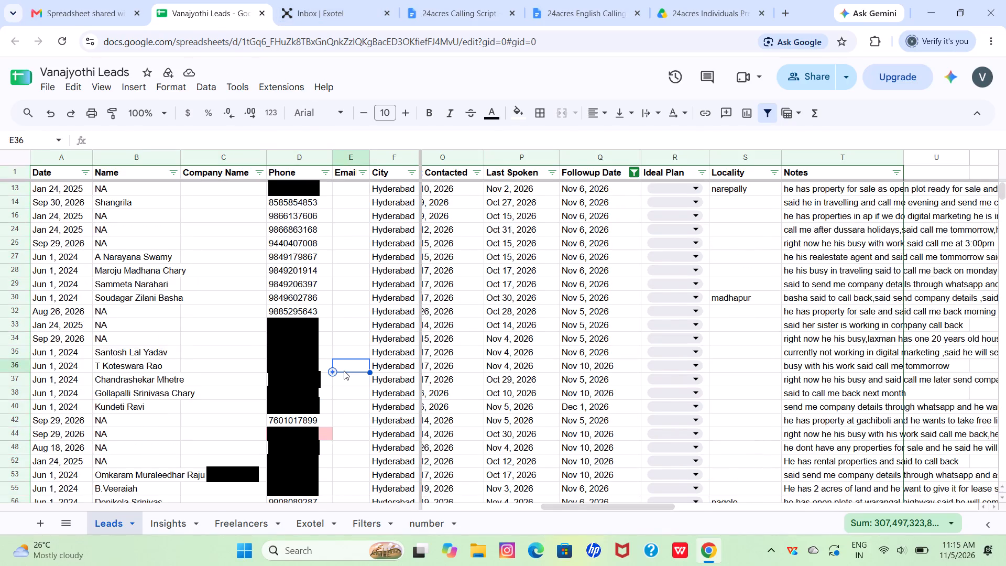
scroll(344, 371, "down", 5)
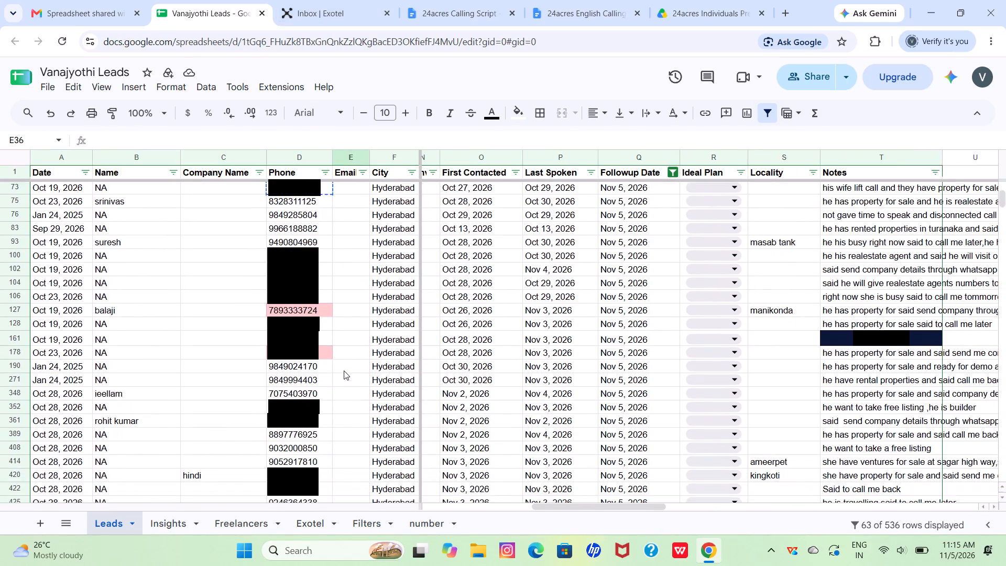
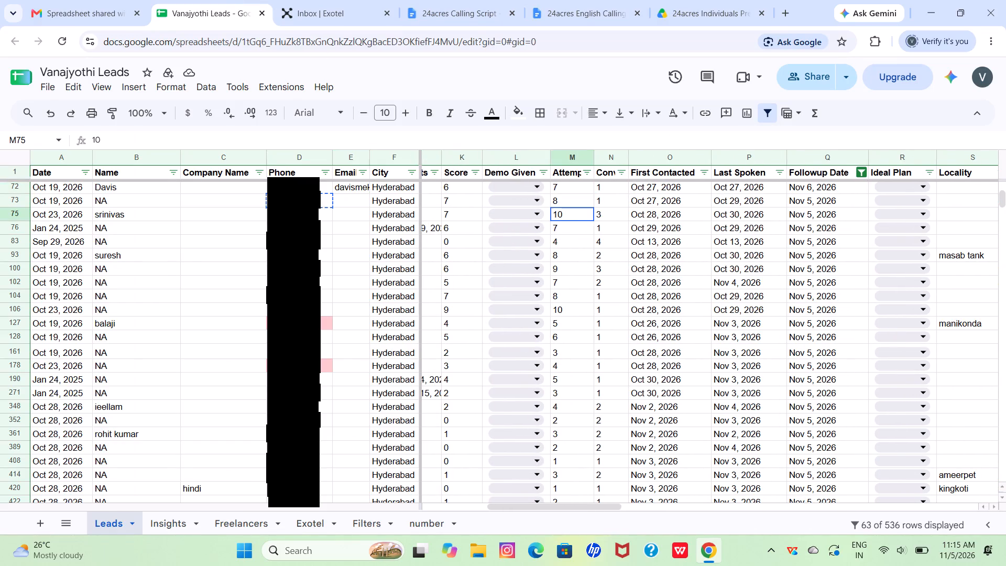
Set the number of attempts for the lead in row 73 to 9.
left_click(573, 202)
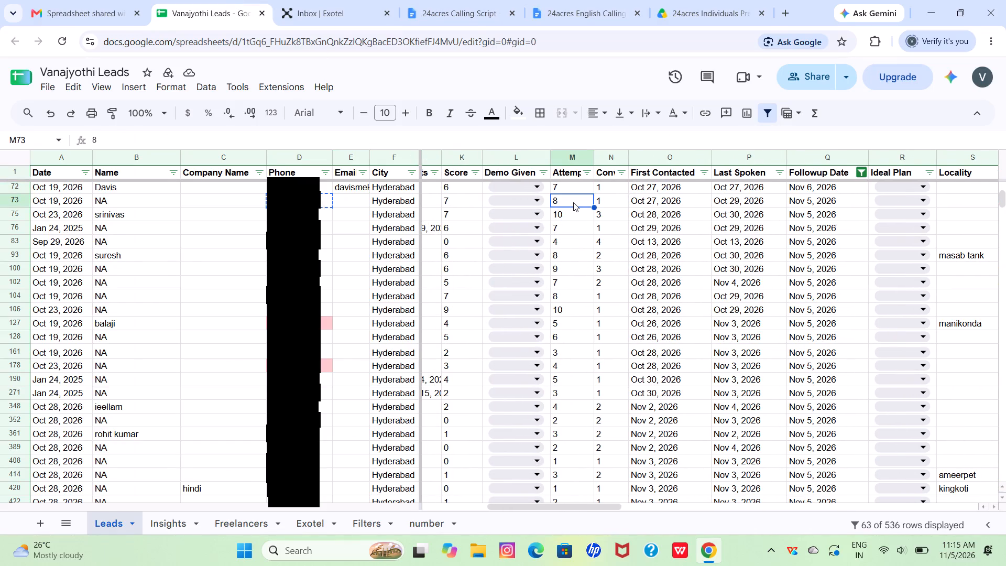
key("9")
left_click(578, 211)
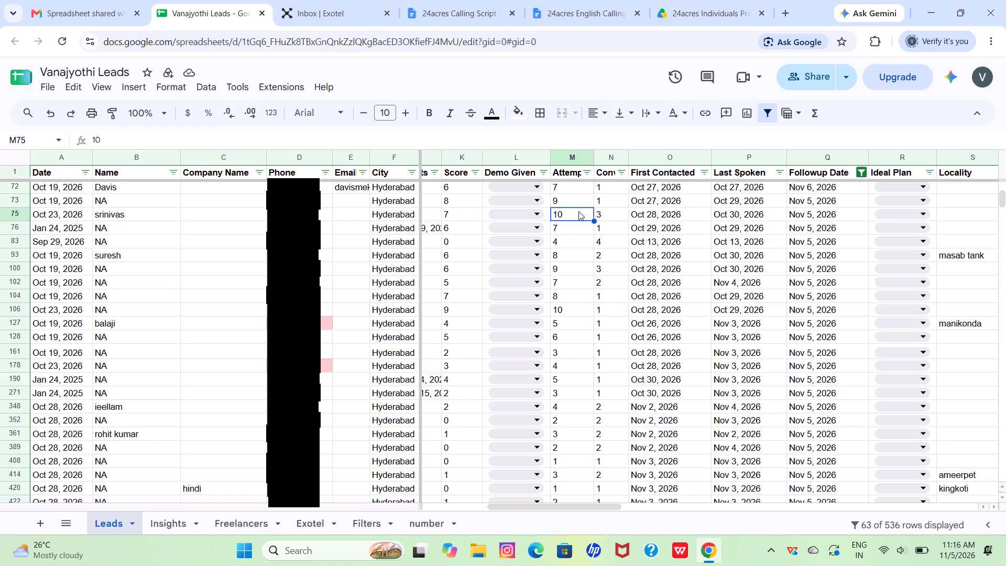
Review the contact dates, follow-up date and notes of the lead in row 73.
left_click(672, 201)
scroll(672, 201, "left", 9)
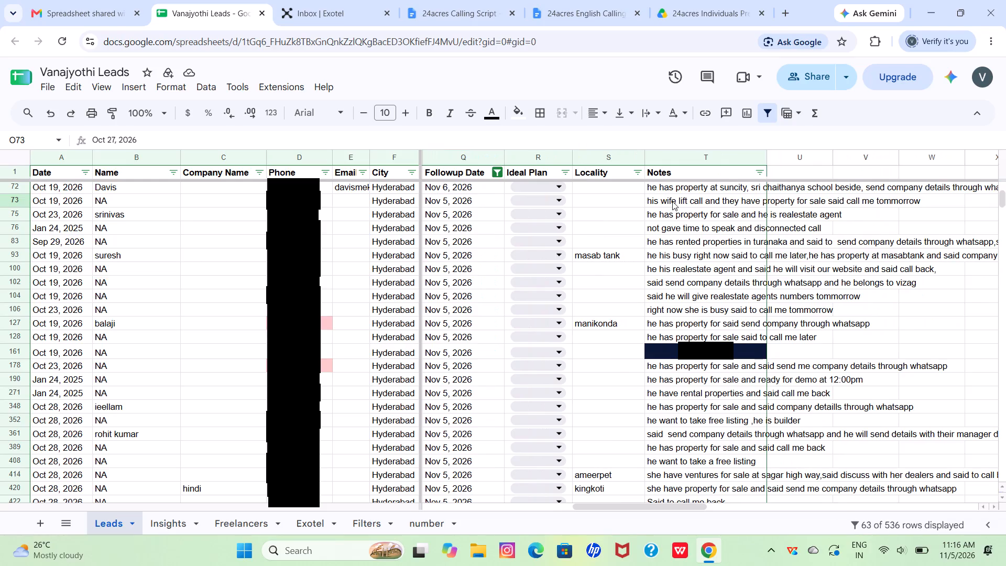
scroll(703, 207, "right", 7)
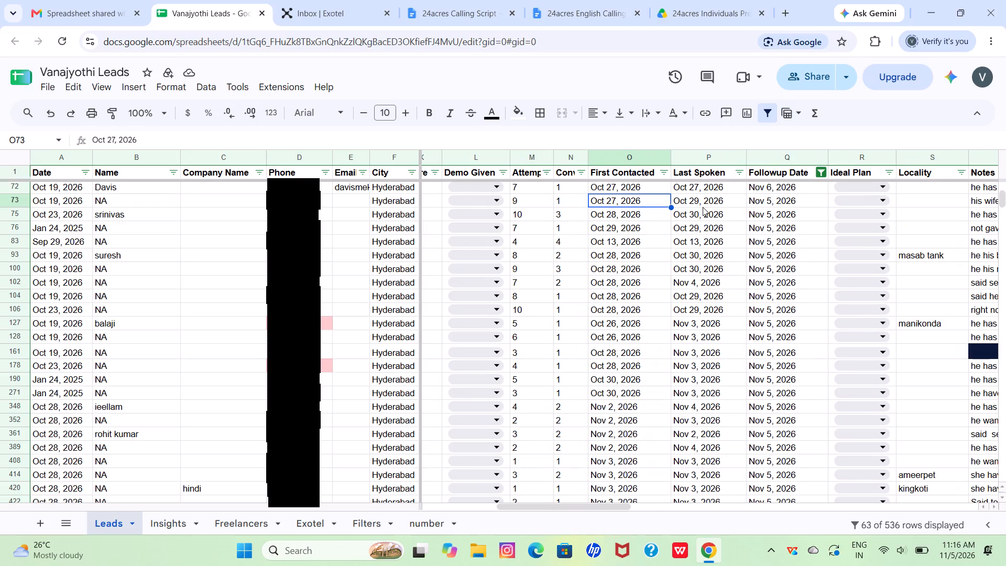
scroll(703, 207, "left", 3)
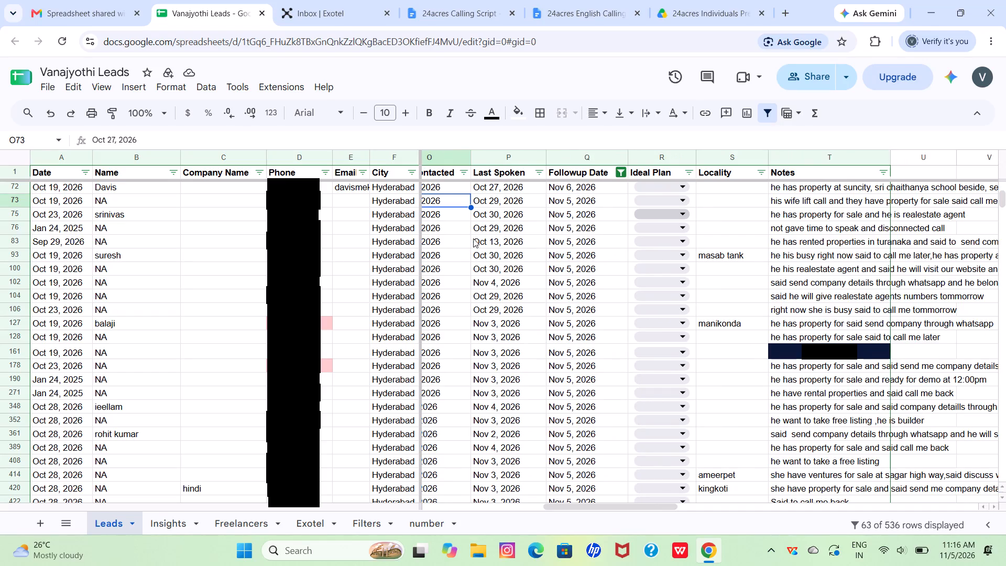
left_click(500, 203)
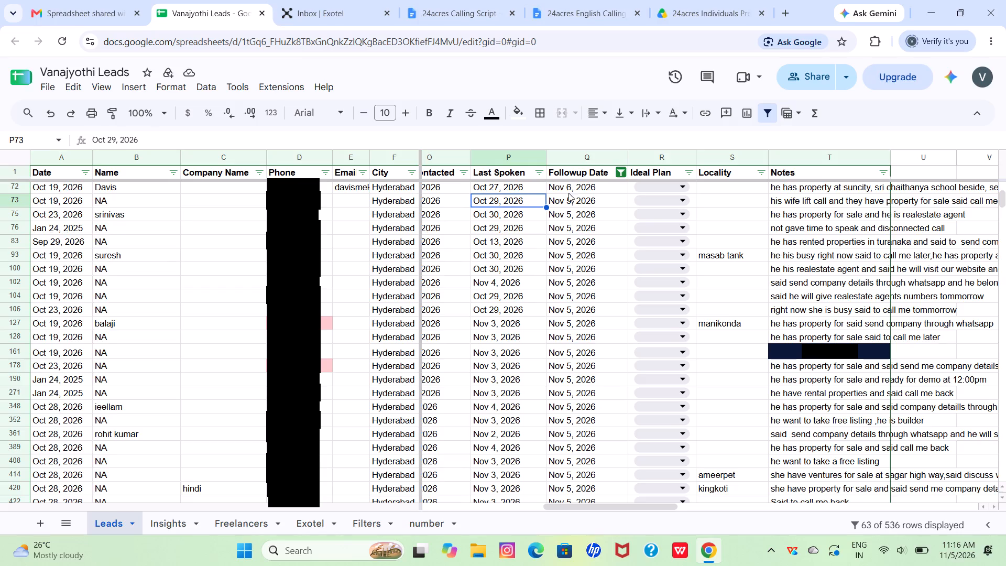
left_click(583, 203)
scroll(583, 203, "left", 1)
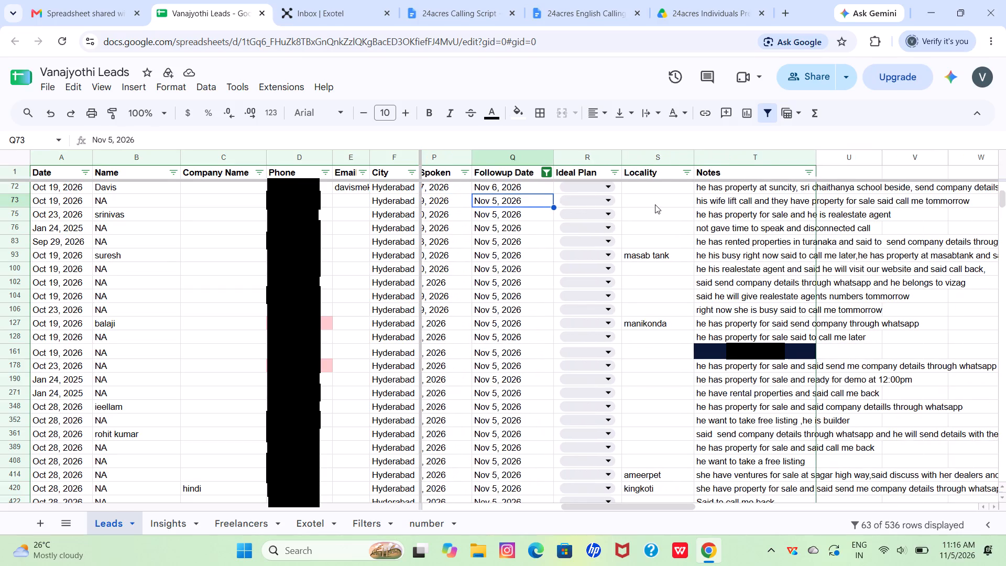
Replace the note for the lead in row 73 with "dont have any property for sale or rent".
left_click(655, 204)
scroll(655, 204, "left", 2)
double_click(655, 204)
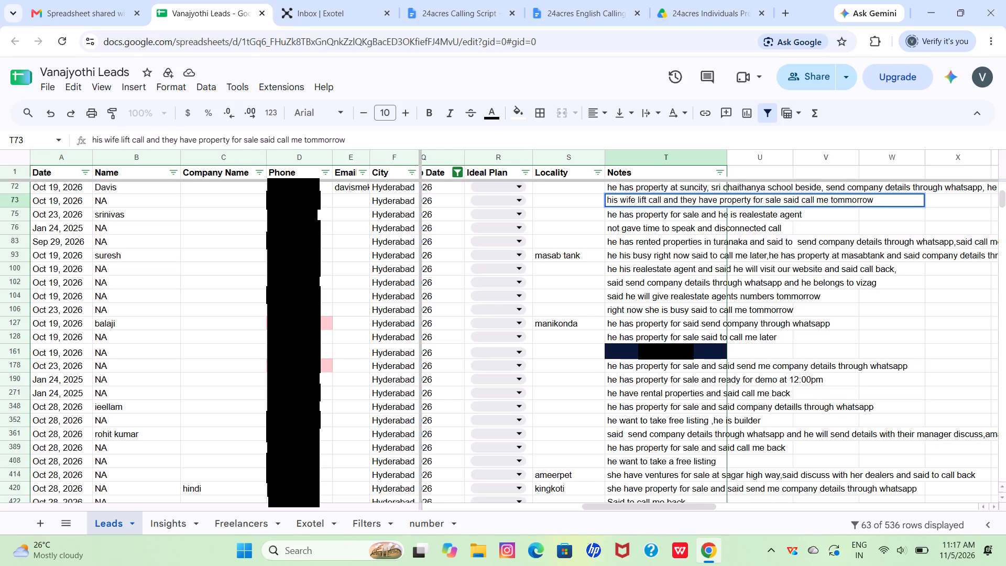
key("BackSpace")
key("BackSpace")
key("BackSpace")
key("BackSpace")
key("BackSpace")
key("BackSpace")
key("BackSpace")
key("BackSpace")
key("BackSpace")
key("BackSpace")
key("BackSpace")
key("BackSpace")
key("BackSpace")
key("BackSpace")
key("BackSpace")
key("BackSpace")
key("BackSpace")
key("BackSpace")
key("BackSpace")
key("BackSpace")
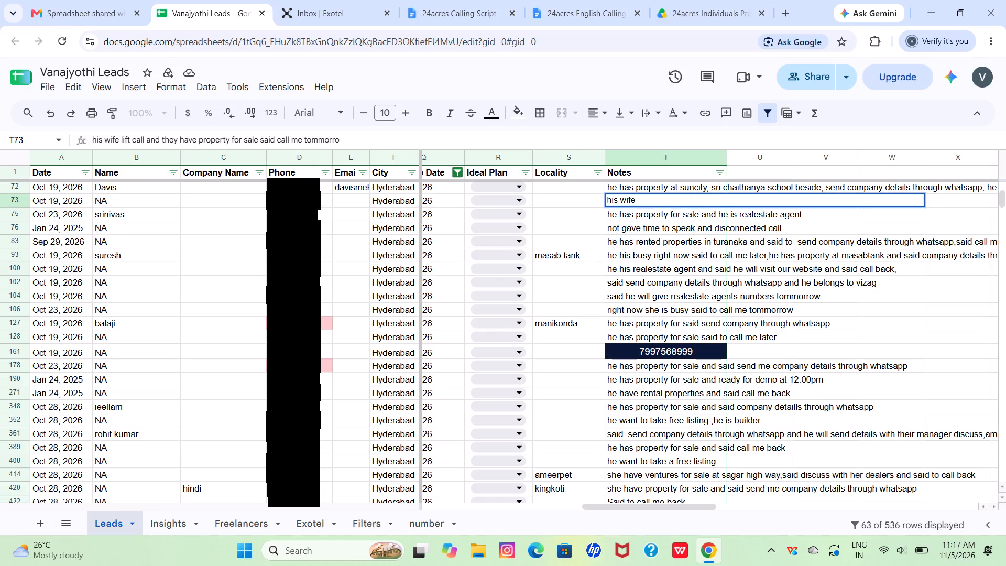
key("BackSpace")
key("BackSpace")
key("BackSpace")
key("BackSpace")
key("BackSpace")
key("BackSpace")
type("dont have")
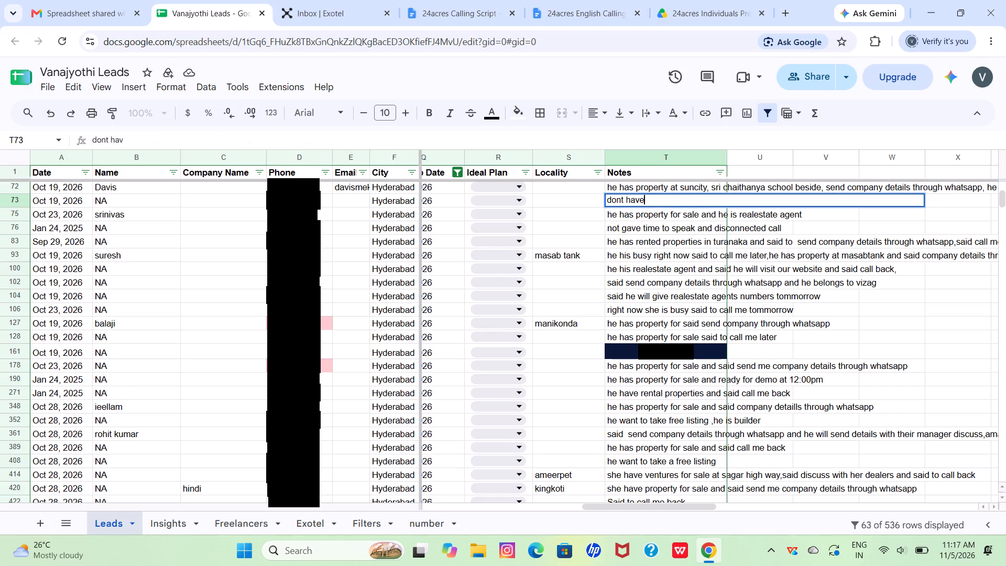
key("space")
key("BackSpace")
type("any property for")
key("Return")
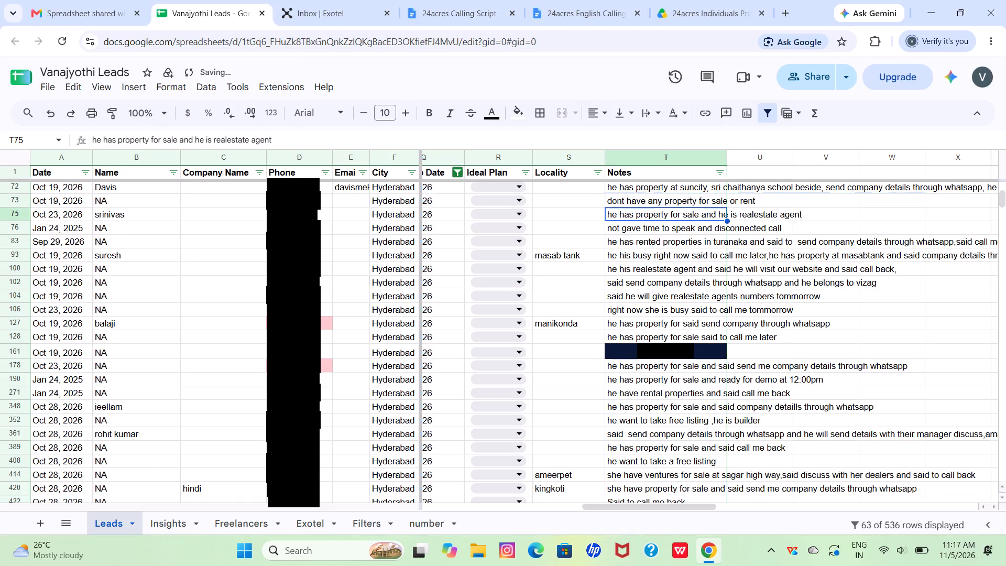
Clear the follow-up date of the lead in row 73 and set its last spoken date to Nov 5, 2026.
left_click(574, 195)
scroll(574, 195, "right", 3)
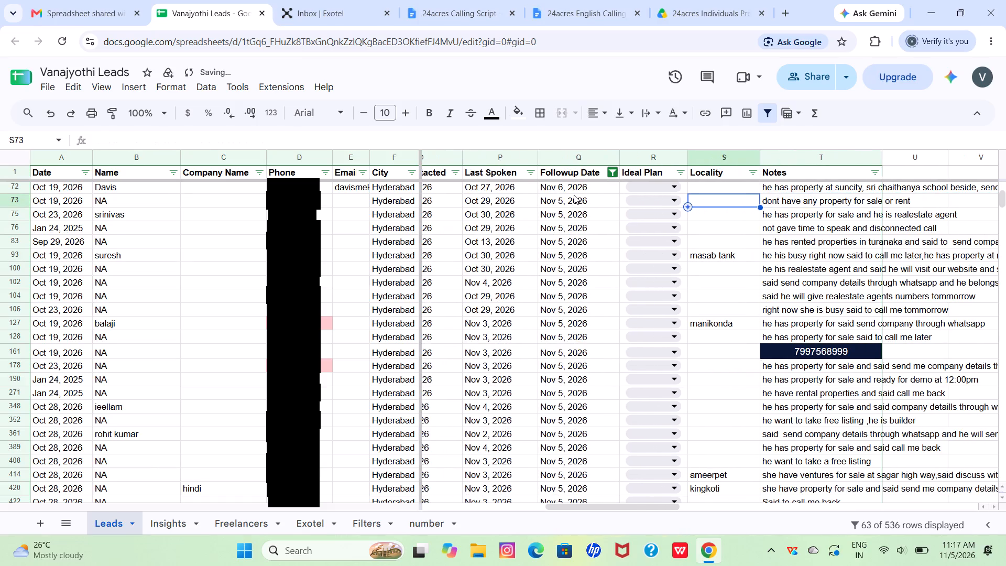
left_click(573, 196)
key("BackSpace")
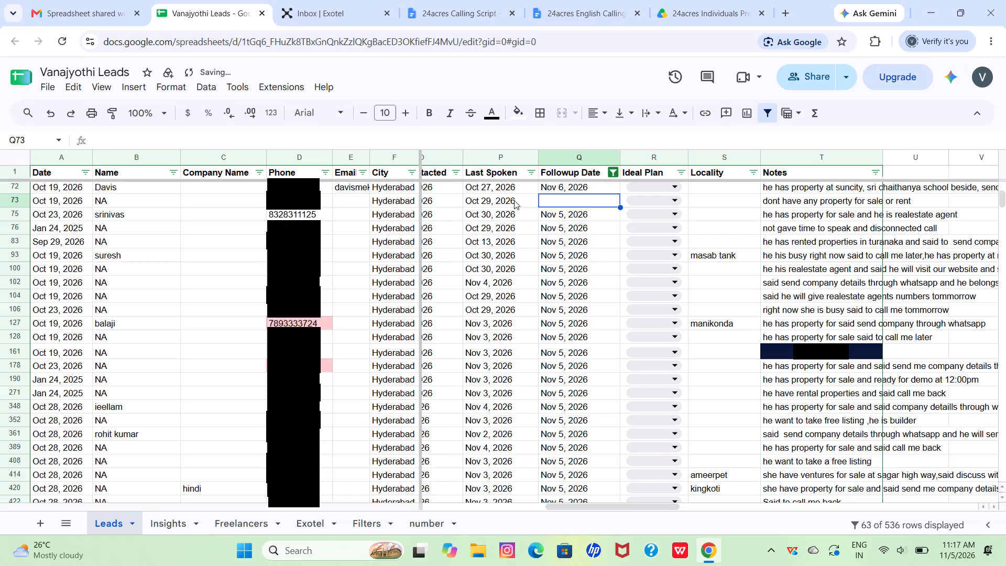
left_click(512, 200)
double_click(512, 200)
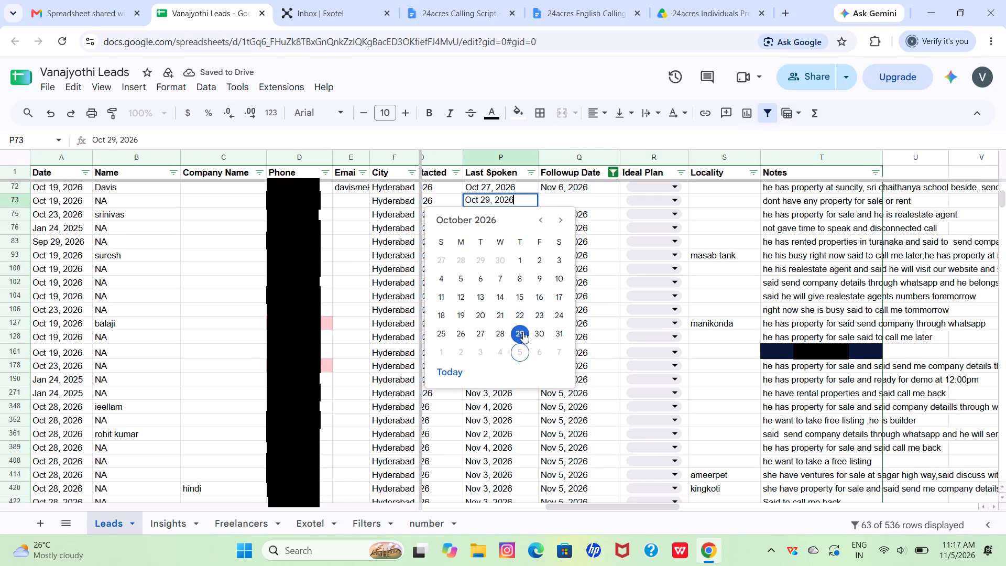
left_click(521, 355)
Set the lead in row 73 to 10 attempts and 2 conversations.
scroll(543, 311, "right", 3)
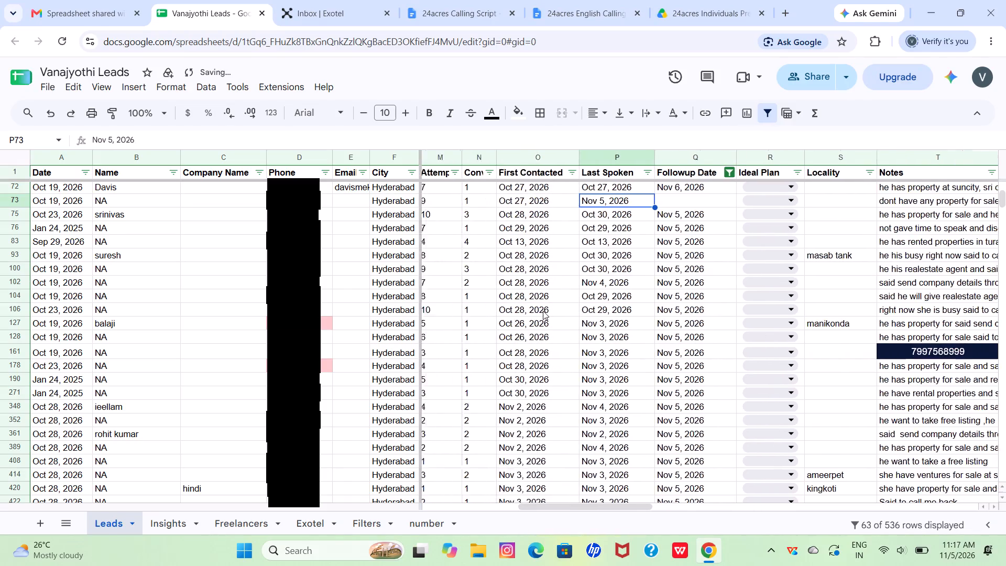
scroll(543, 311, "right", 3)
left_click(539, 198)
type("10")
left_click(571, 200)
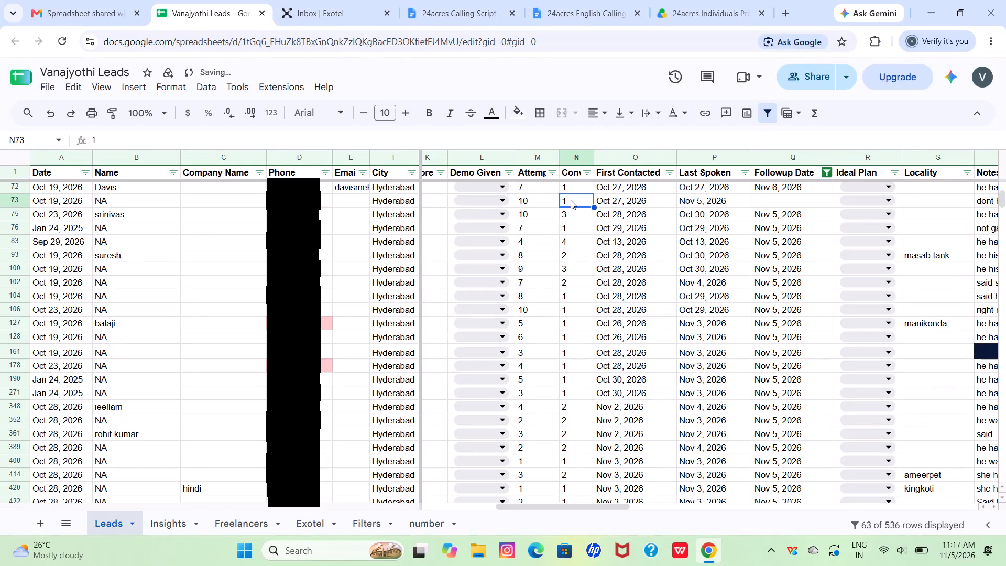
left_click(571, 200)
key("2")
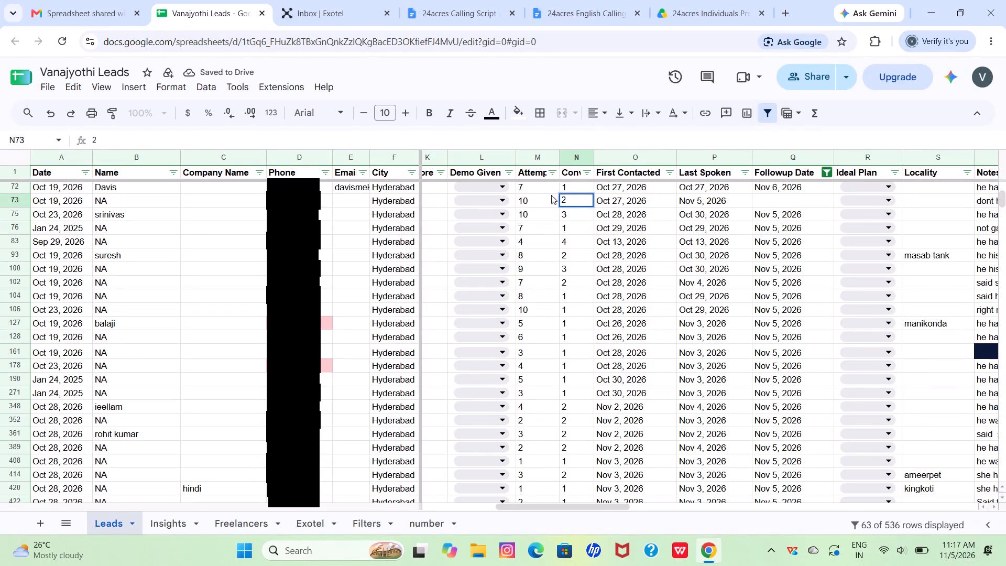
left_click(540, 199)
Change the status of the lead in row 73 to Not Interested.
scroll(540, 199, "right", 4)
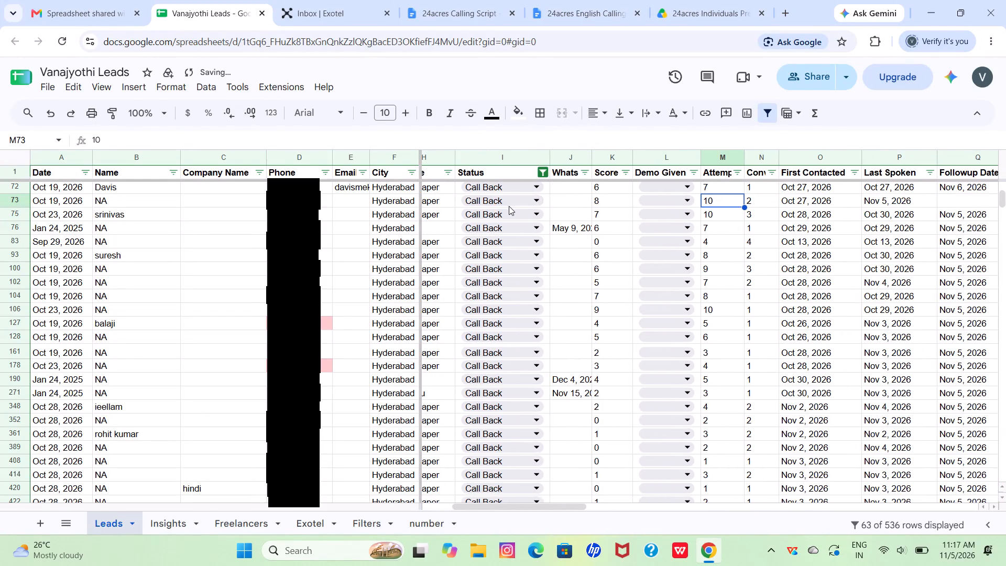
left_click(509, 205)
left_click(498, 280)
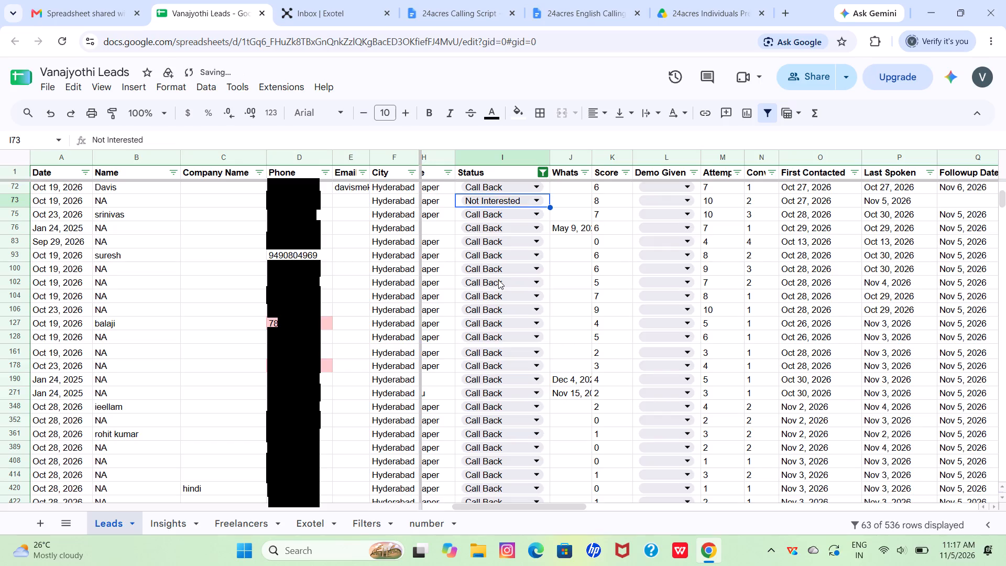
Set the follow-up date of the lead in row 75 to Nov 6, 2026.
scroll(498, 280, "down", 1)
scroll(498, 280, "left", 3)
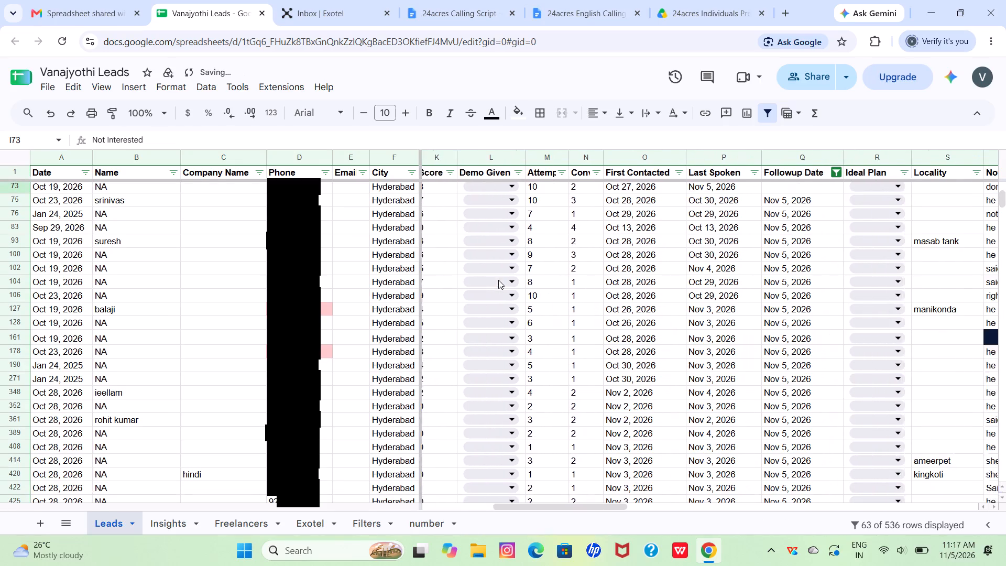
scroll(498, 280, "left", 2)
scroll(498, 280, "right", 3)
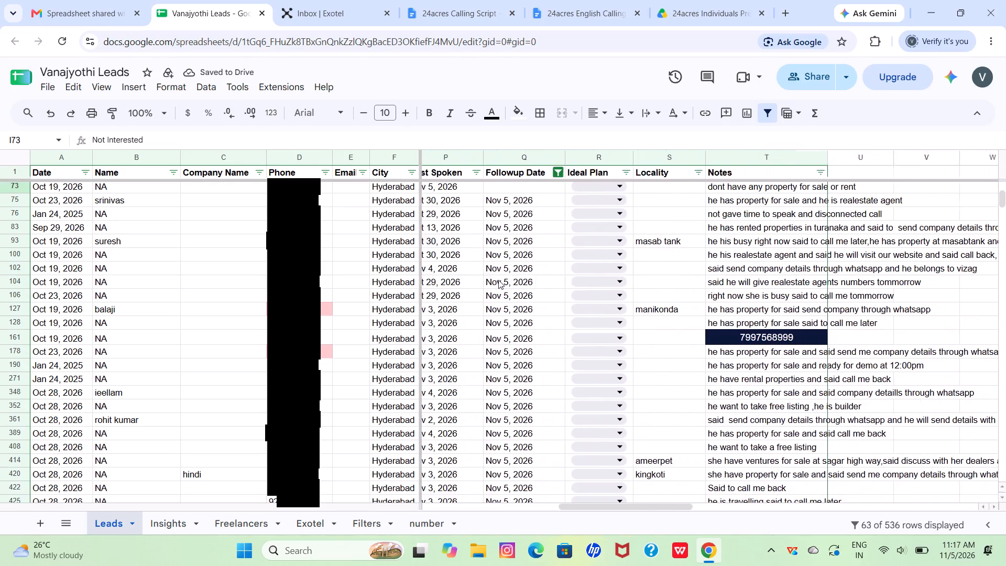
scroll(498, 280, "right", 7)
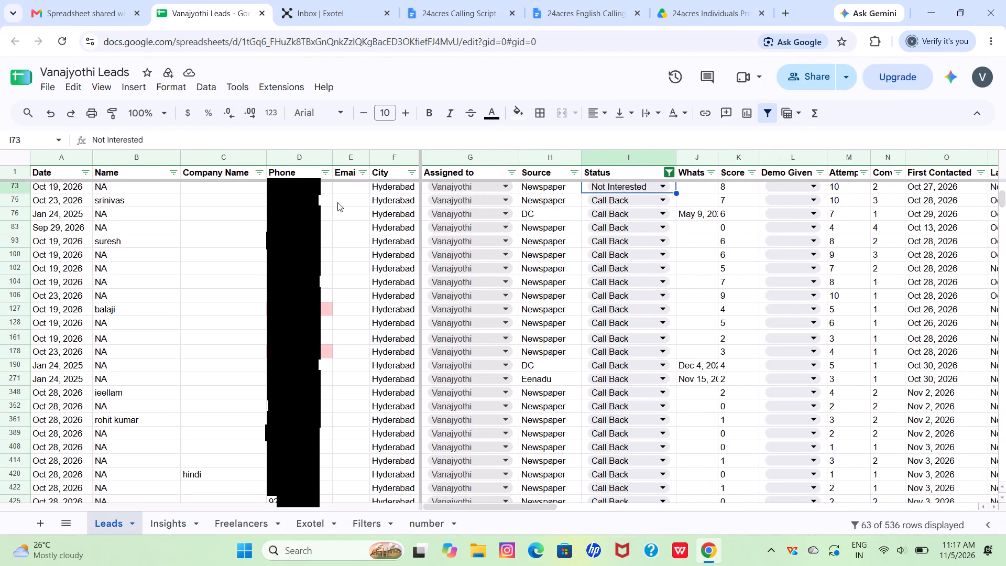
left_click(320, 205)
scroll(320, 205, "left", 1)
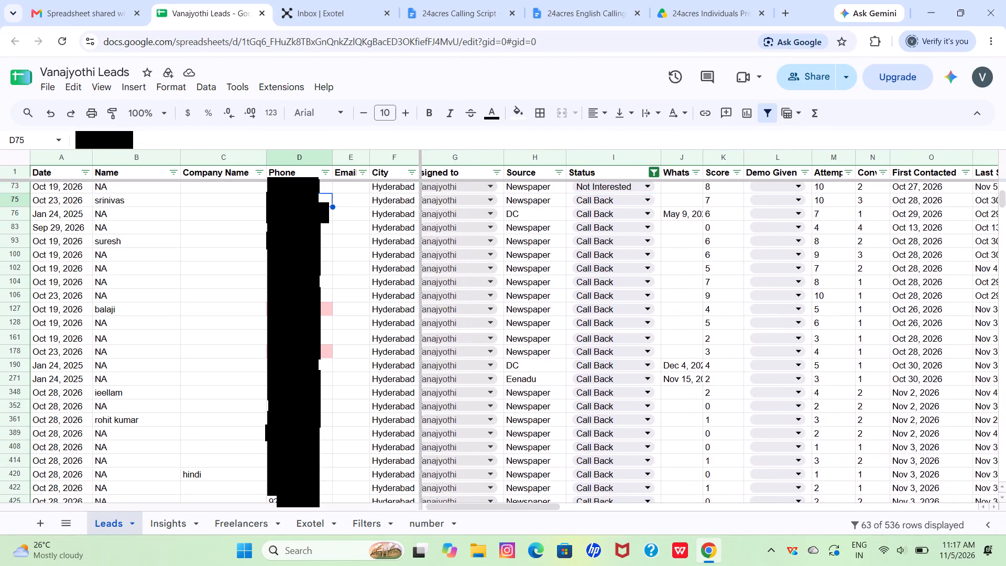
scroll(320, 205, "left", 5)
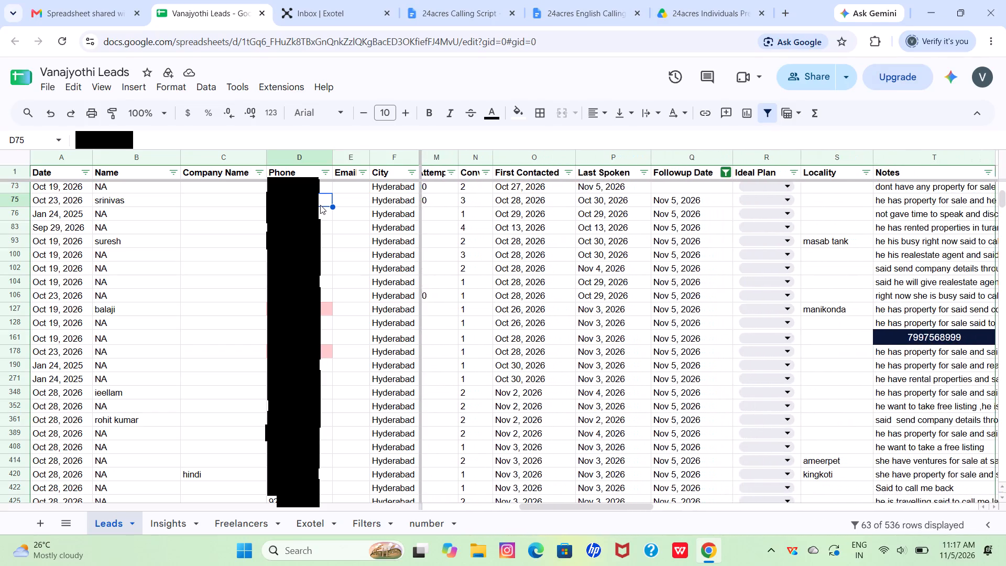
double_click(679, 206)
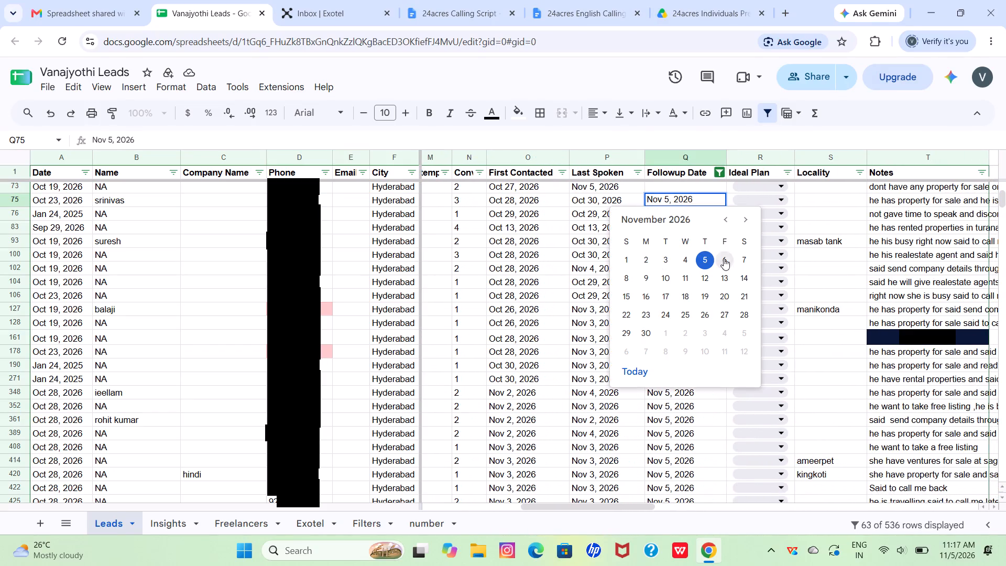
left_click(724, 258)
left_click(681, 213)
Check the notes and call history of the lead in row 76 and select its phone number.
scroll(681, 213, "left", 2)
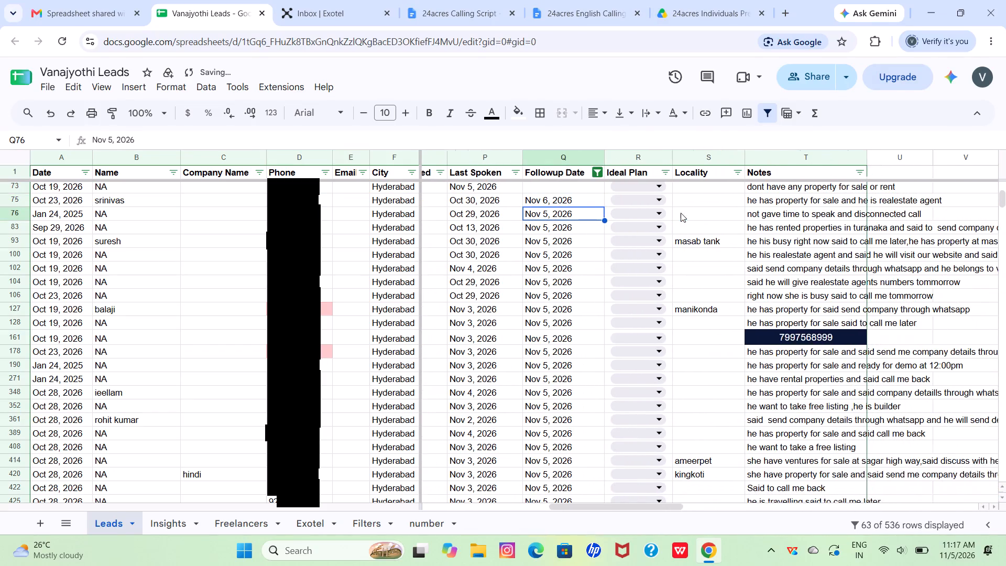
scroll(681, 213, "right", 4)
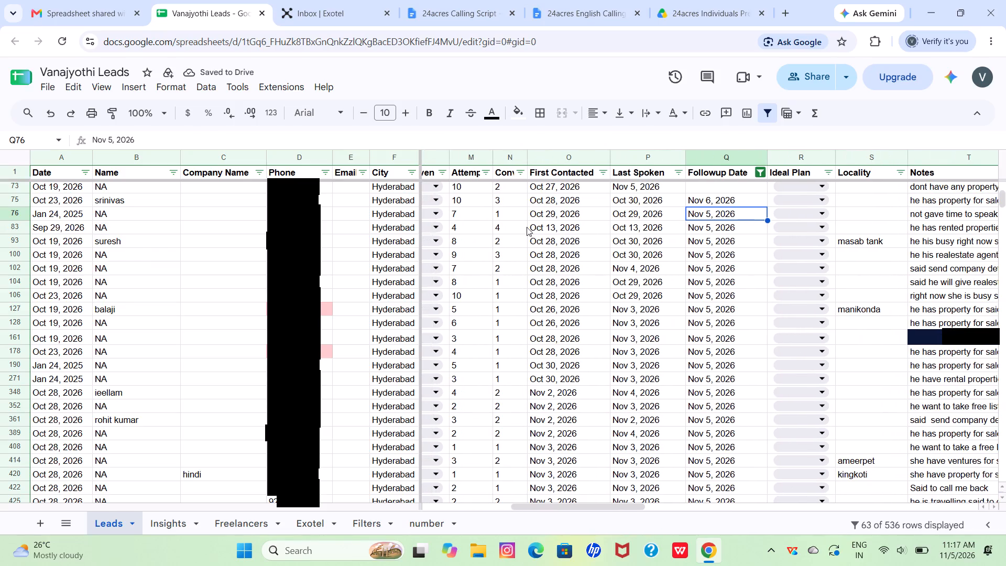
left_click(301, 215)
scroll(301, 215, "down", 1)
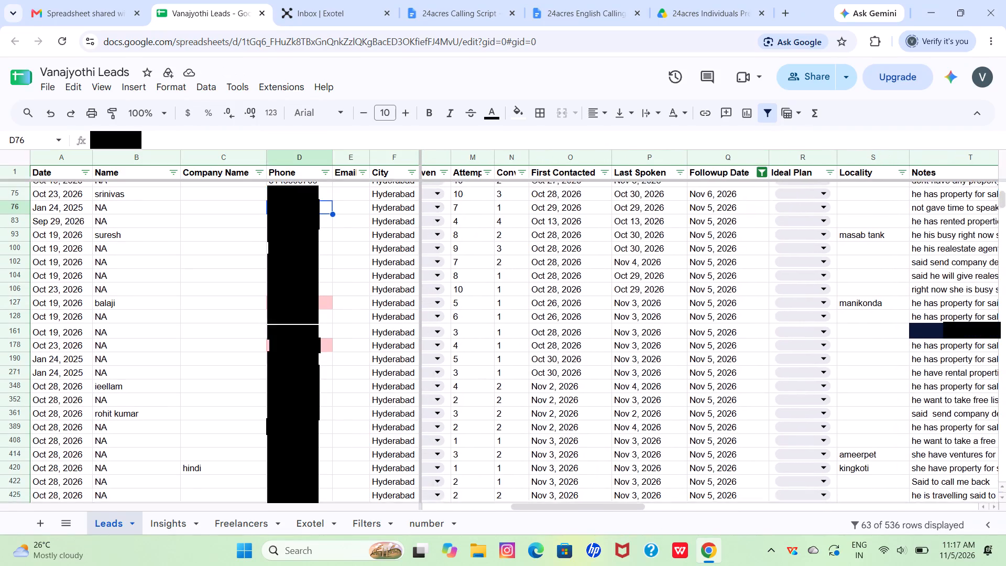
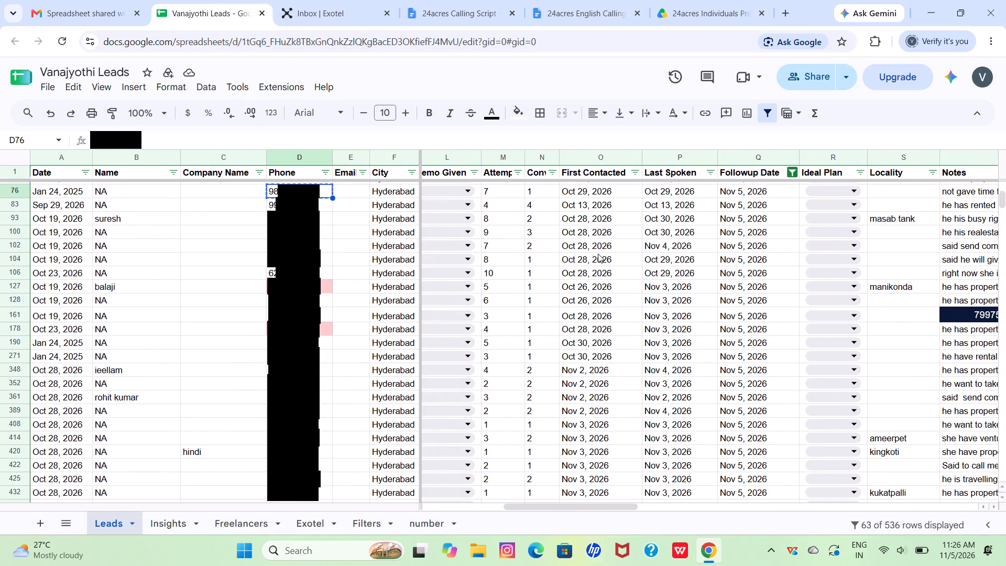
Set the attempts count of the lead in row 76 to 8.
scroll(598, 254, "right", 1)
left_click(505, 188)
key("8")
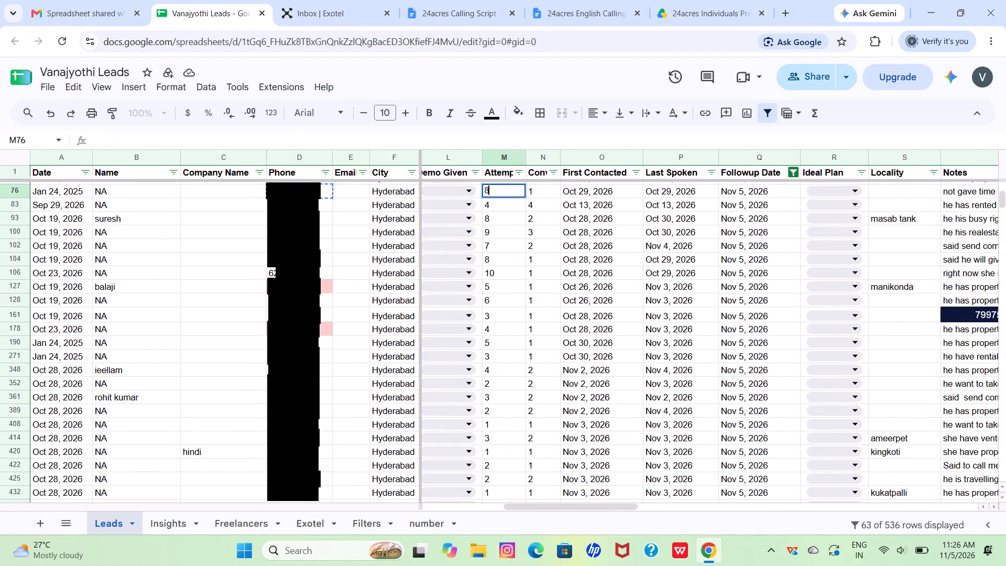
left_click(545, 187)
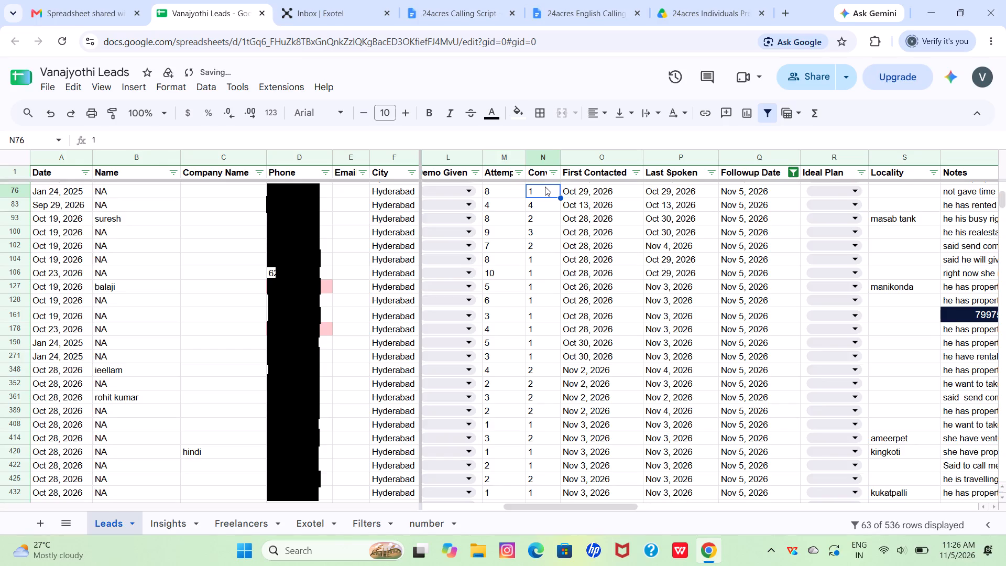
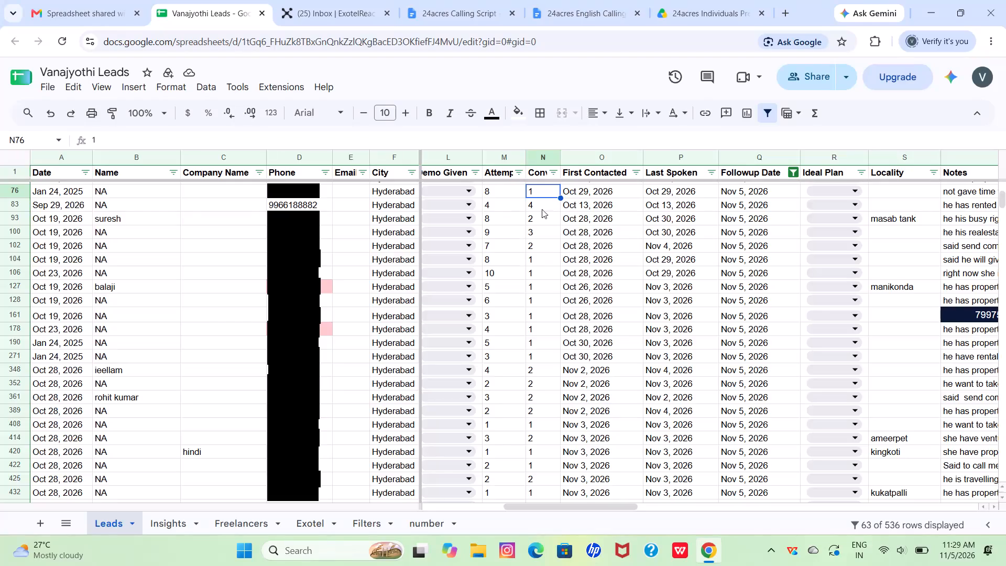
Set the followup date of the lead in row 83 to Nov 6, 2026.
left_click(534, 208)
scroll(534, 208, "left", 3)
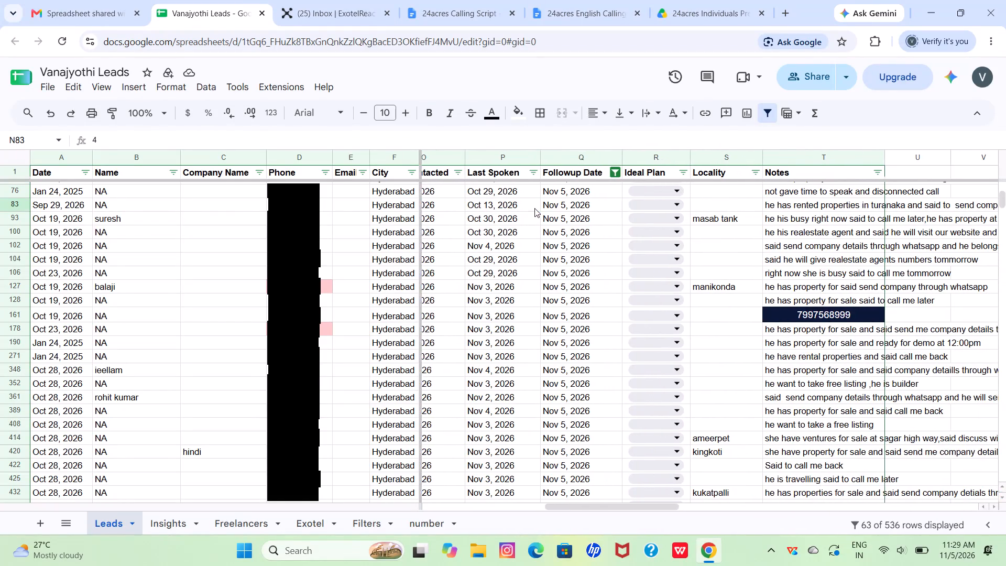
scroll(534, 208, "left", 1)
scroll(534, 208, "right", 2)
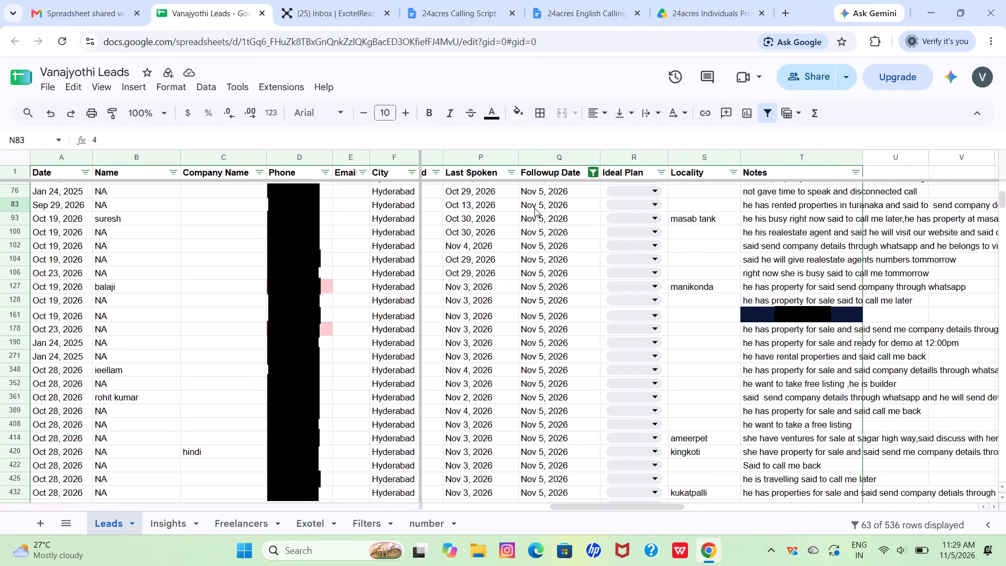
left_click(534, 208)
double_click(534, 208)
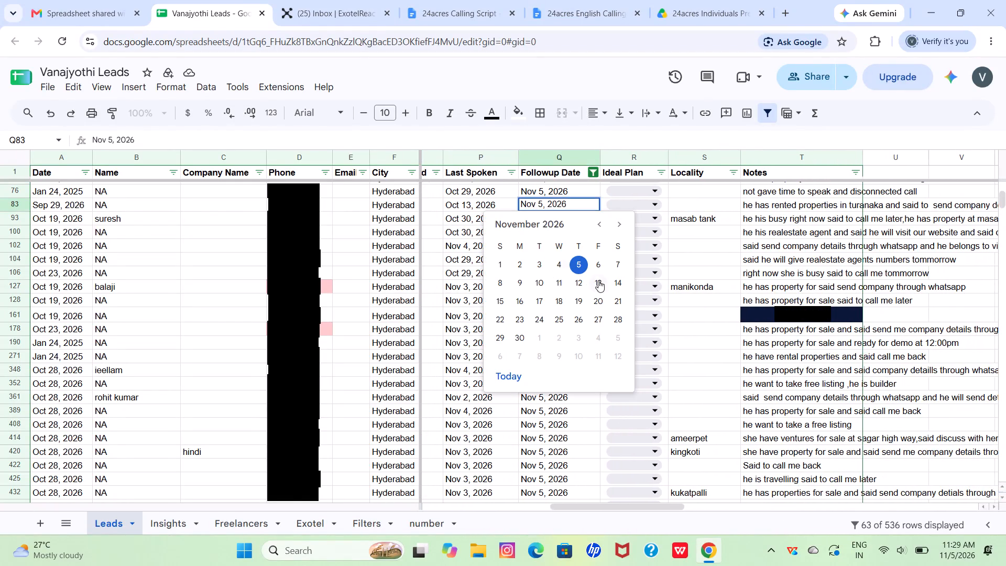
left_click(591, 259)
Set the followup date of the lead in row 76 to Nov 6, 2026.
scroll(591, 259, "up", 1)
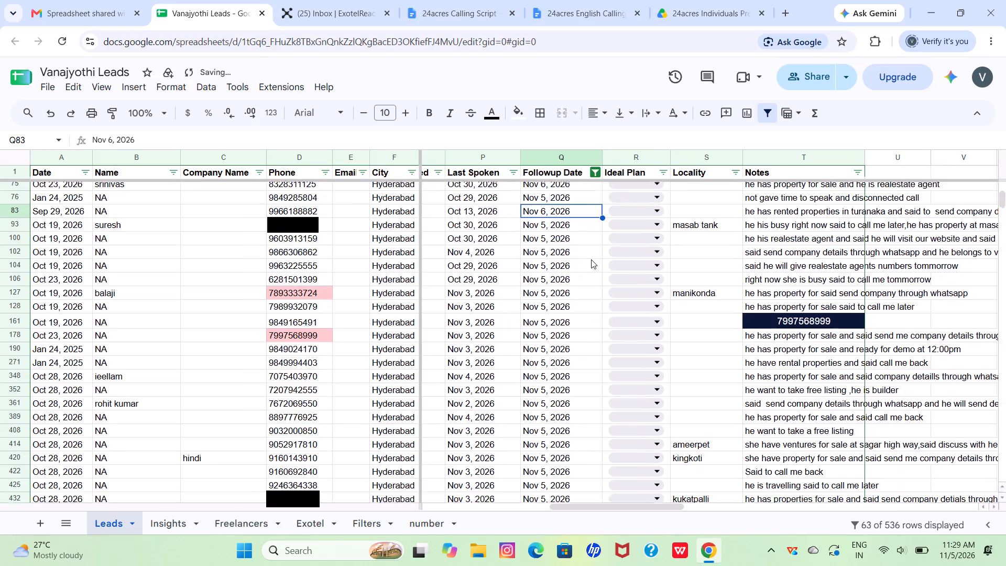
scroll(591, 259, "up", 1)
double_click(532, 205)
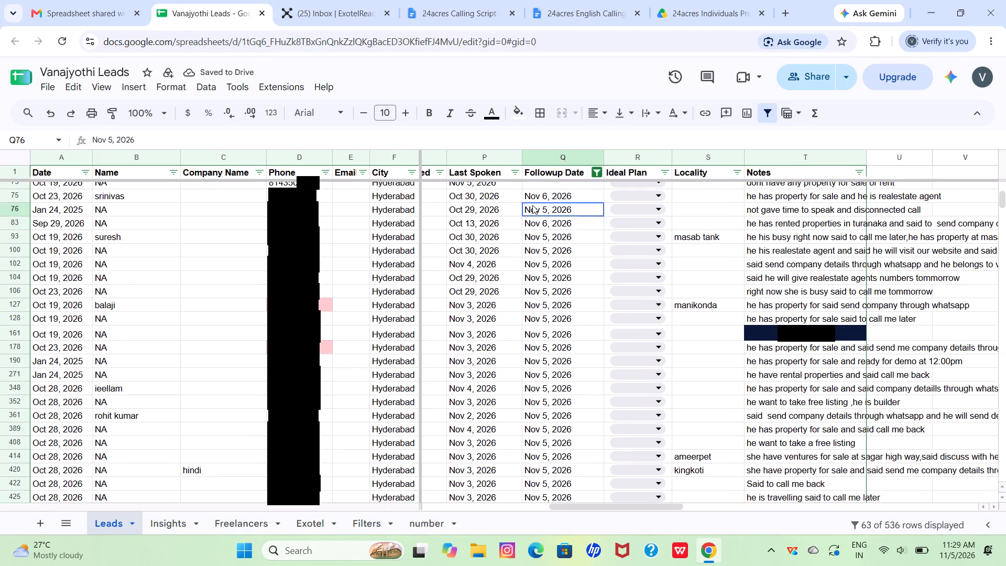
left_click(604, 275)
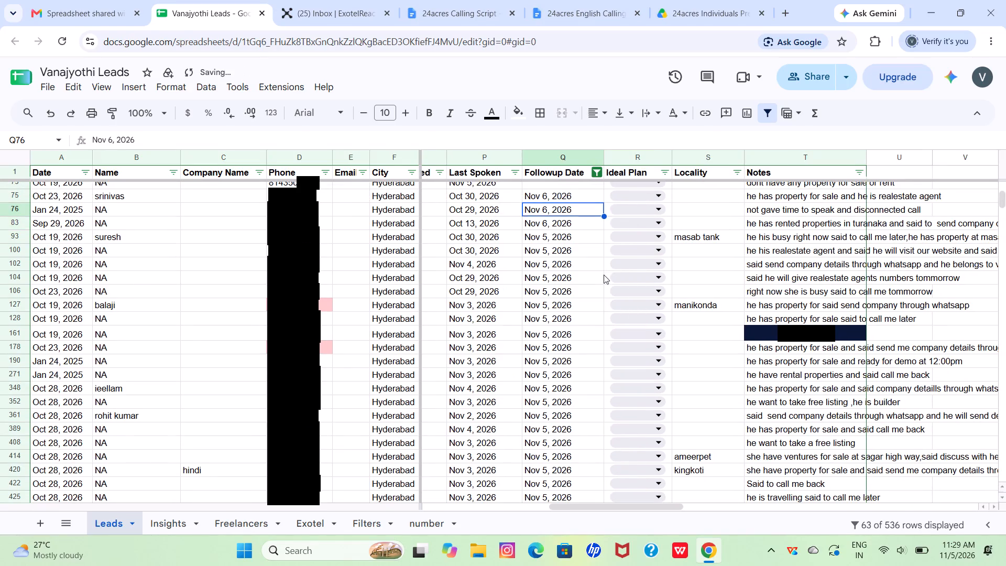
Set the followup date of the lead in row 93 to Nov 6, 2026.
left_click(553, 237)
left_click(553, 237)
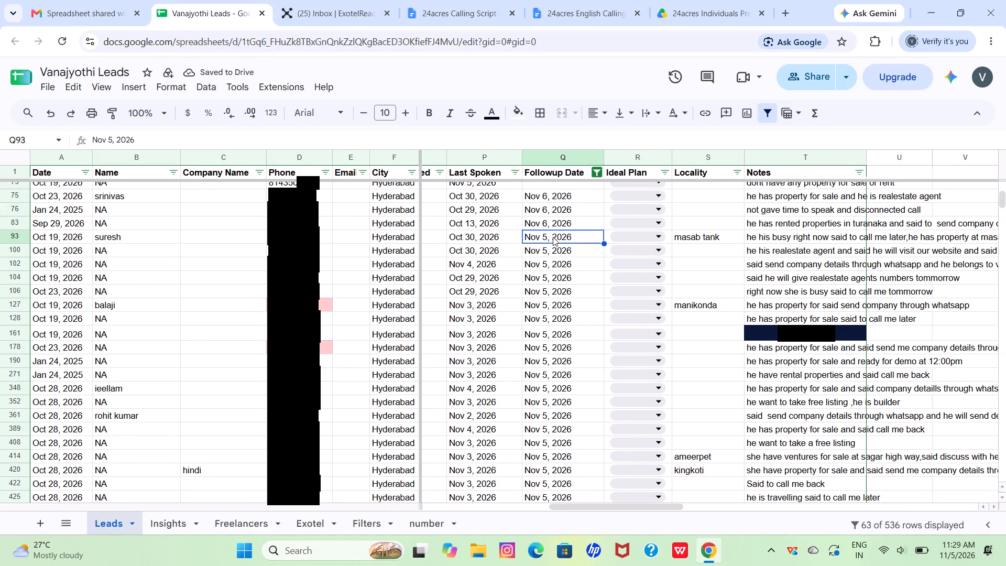
double_click(553, 237)
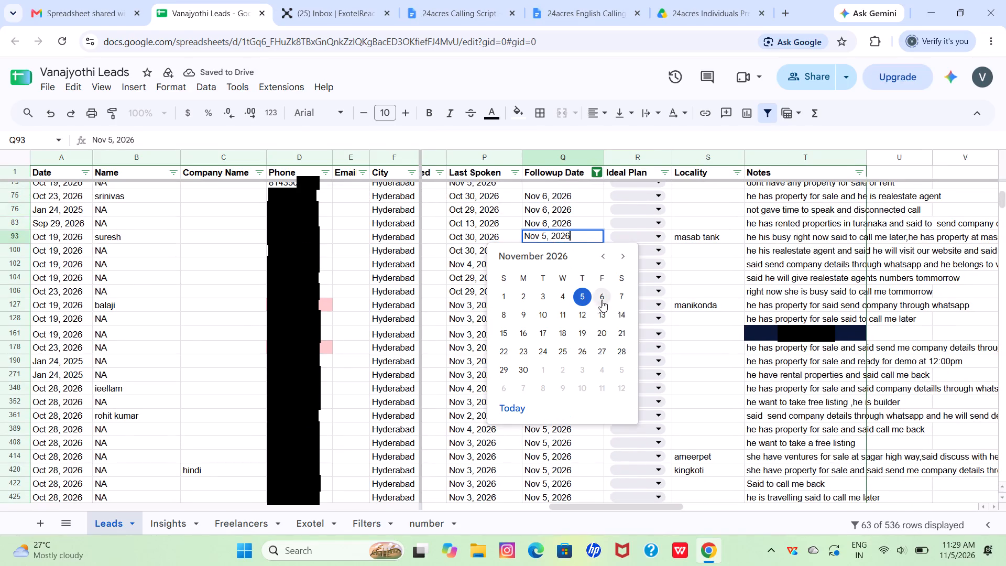
left_click(602, 300)
Set the followup date of the lead in row 100 to Nov 6, 2026.
left_click(549, 254)
scroll(549, 254, "down", 1)
scroll(549, 254, "left", 2)
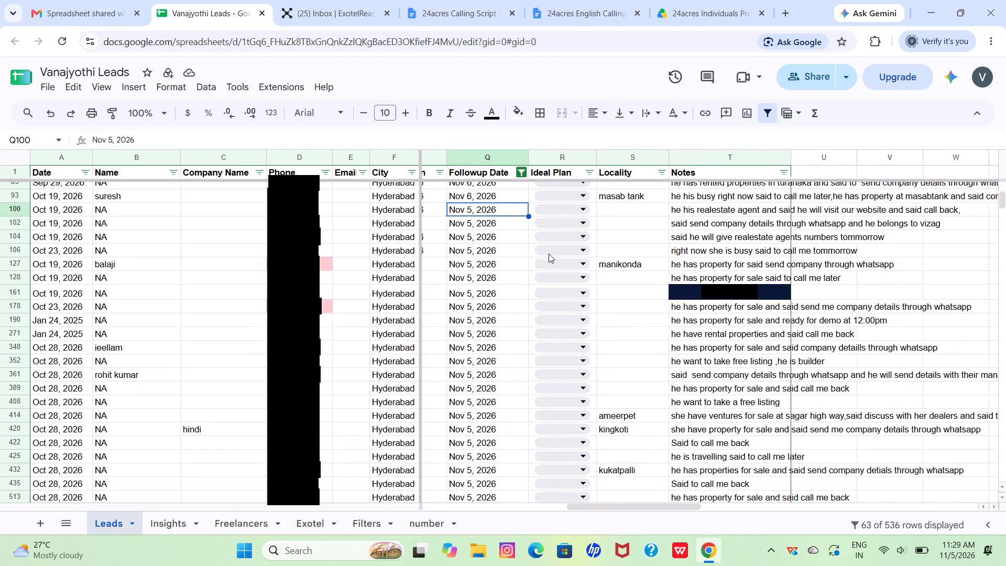
scroll(549, 254, "right", 2)
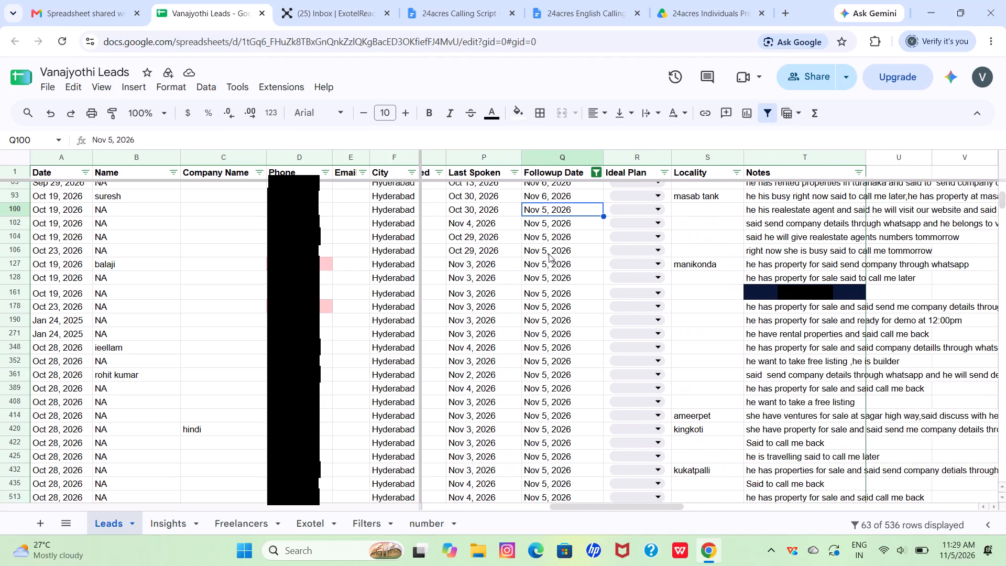
scroll(549, 254, "down", 1)
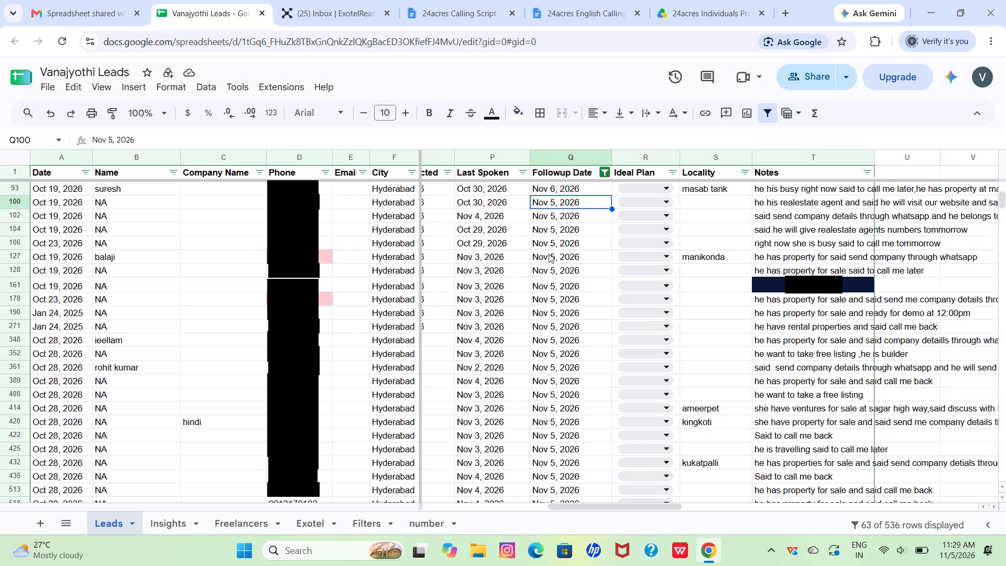
left_click(731, 209)
scroll(731, 209, "left", 3)
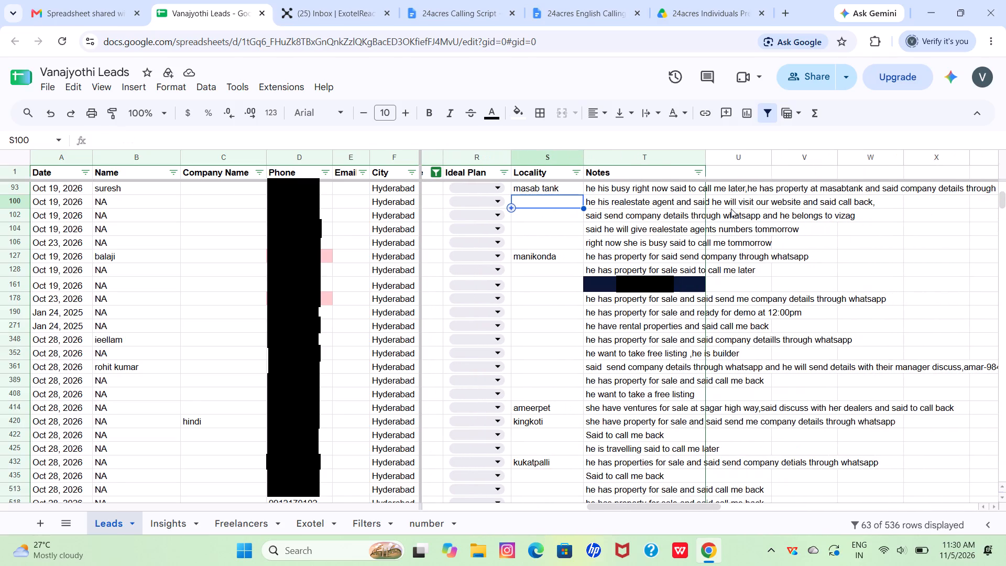
left_click(298, 205)
left_click(568, 201)
scroll(563, 223, "right", 2)
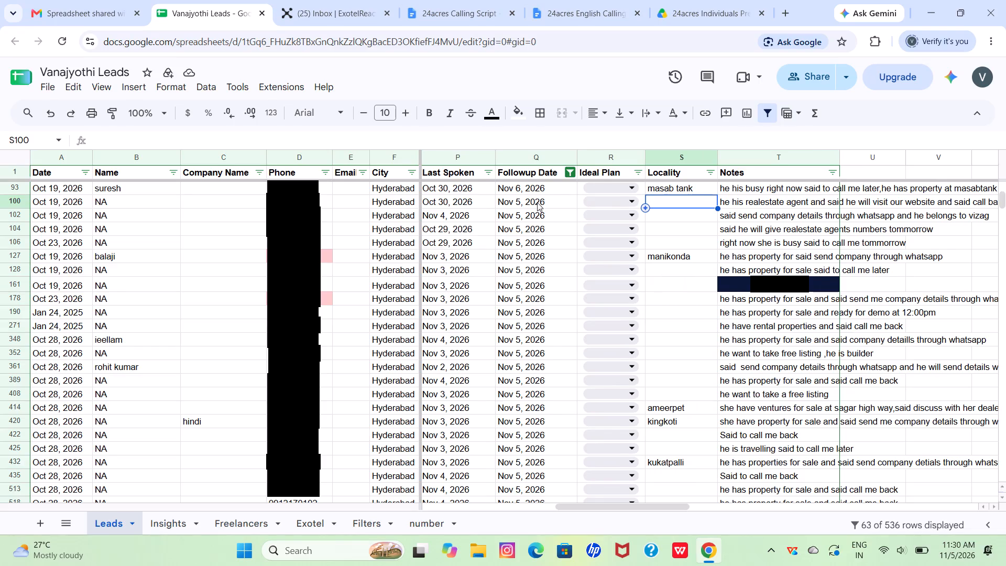
double_click(537, 199)
left_click(576, 262)
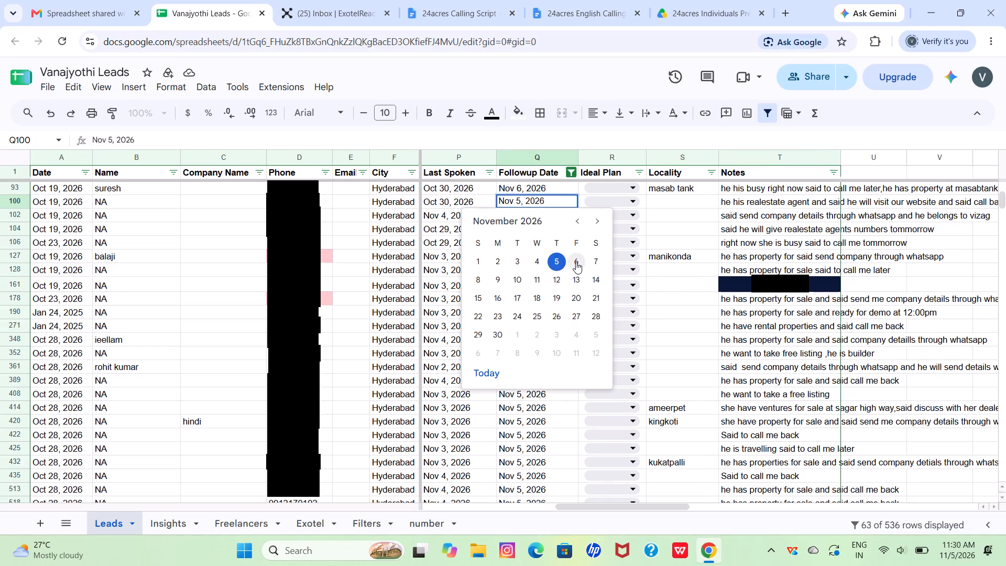
Look up the phone number, dates and notes of the lead in row 102.
left_click(517, 216)
scroll(517, 216, "down", 1)
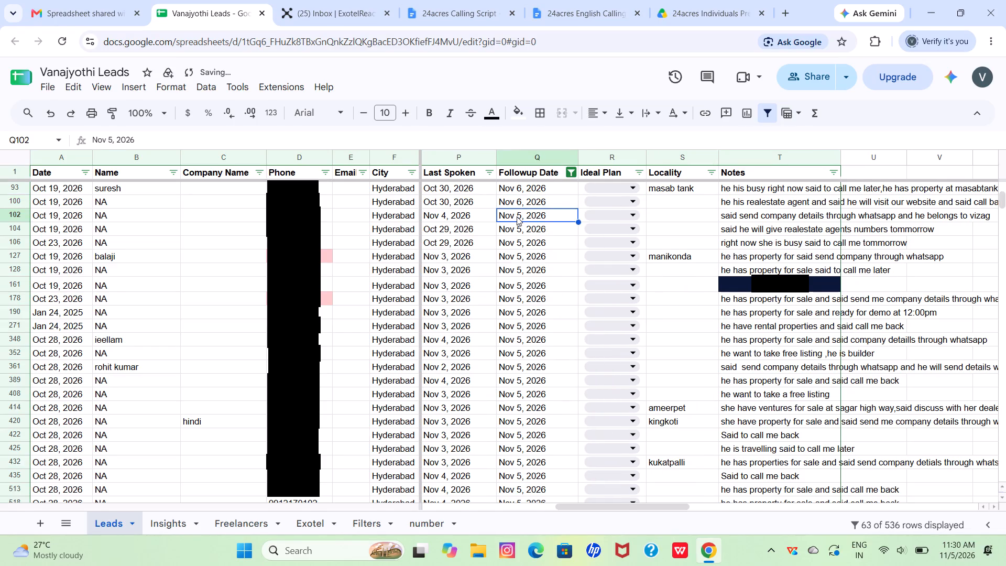
scroll(517, 216, "down", 1)
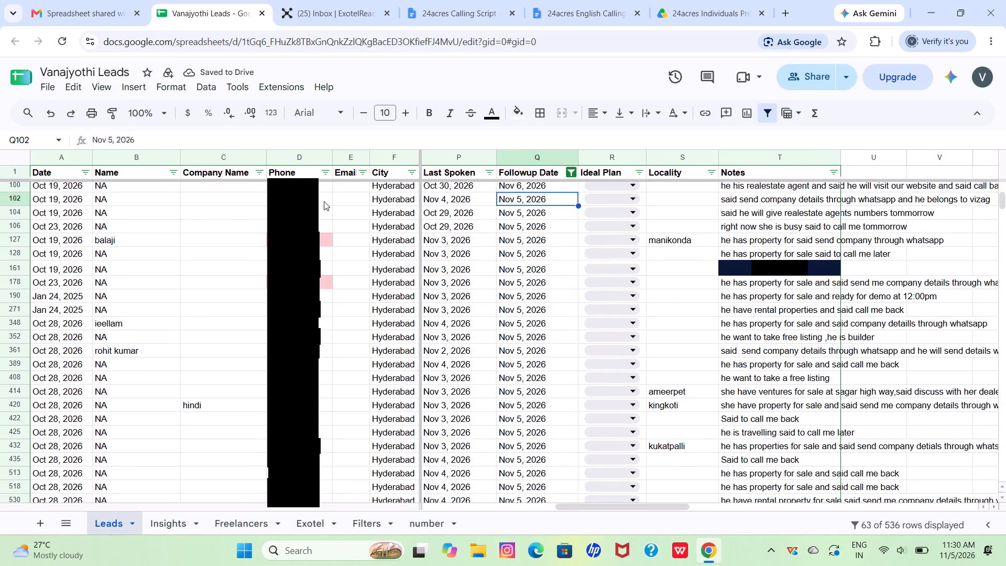
left_click(324, 202)
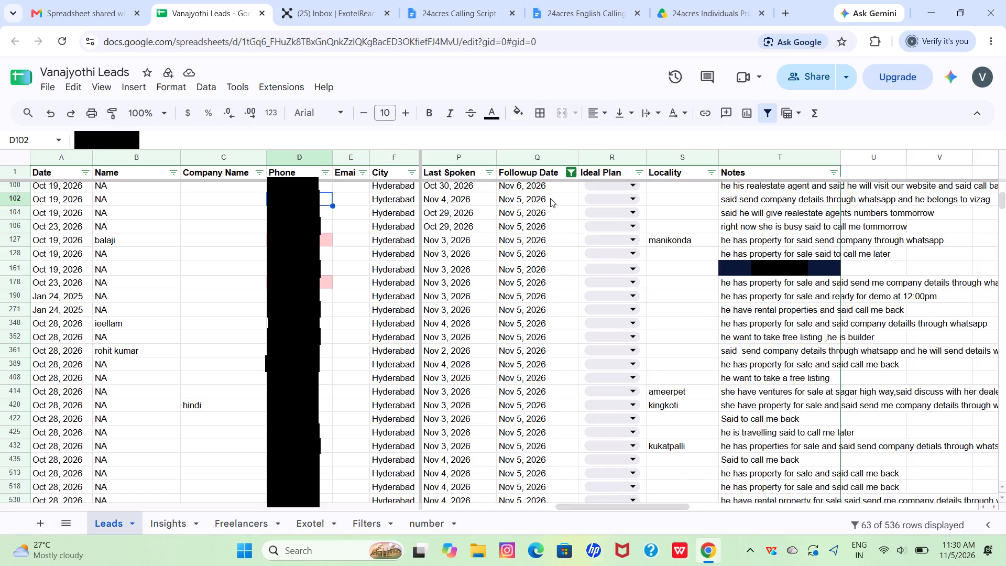
scroll(550, 198, "right", 4)
scroll(550, 198, "left", 2)
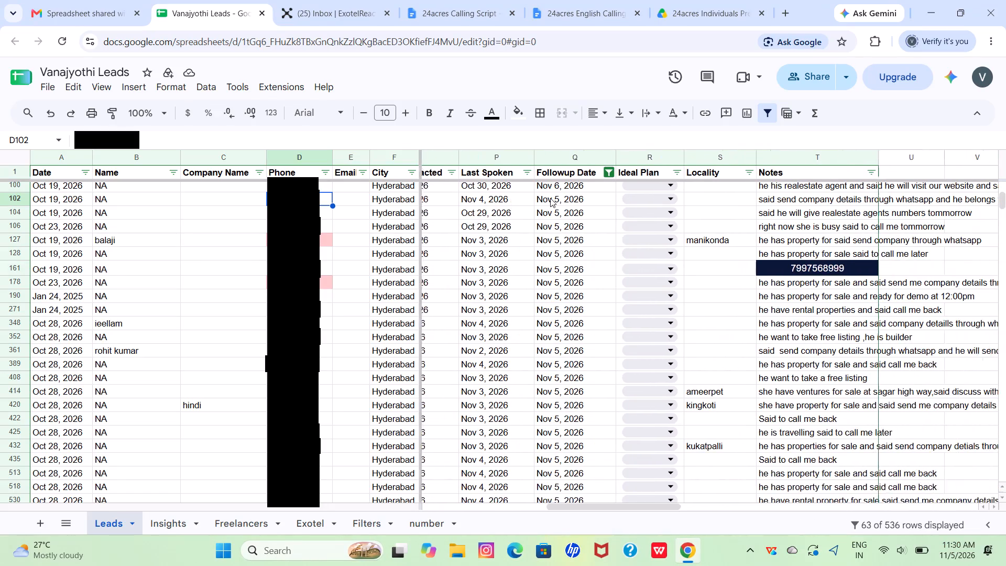
scroll(550, 198, "left", 1)
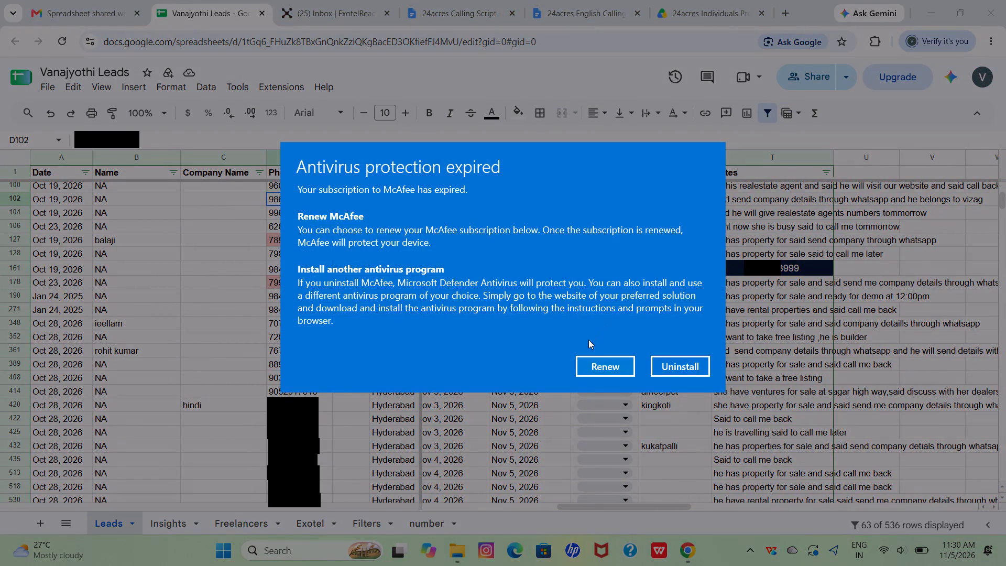
Choose to renew the McAfee subscription in the antivirus protection notice.
left_click(627, 269)
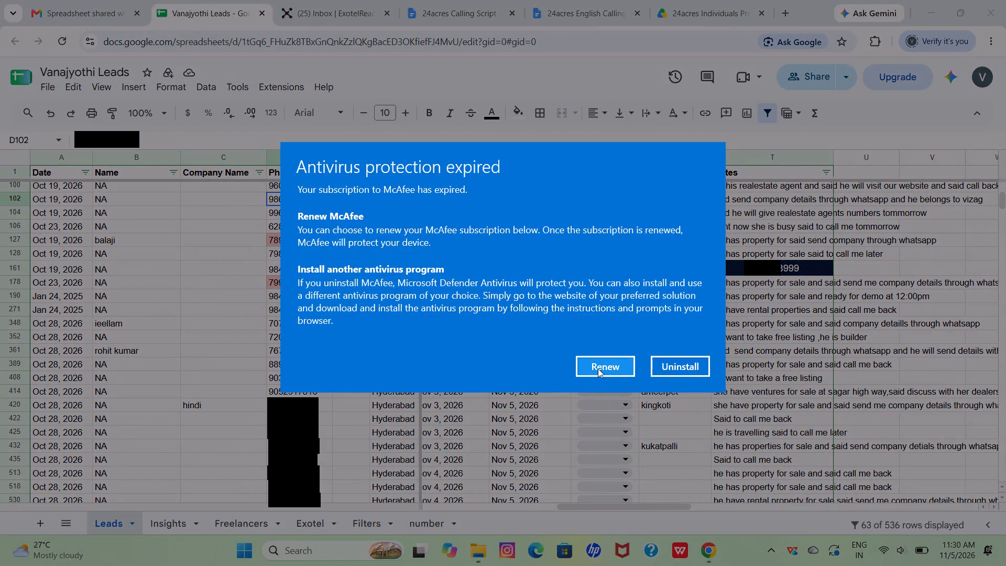
left_click(598, 370)
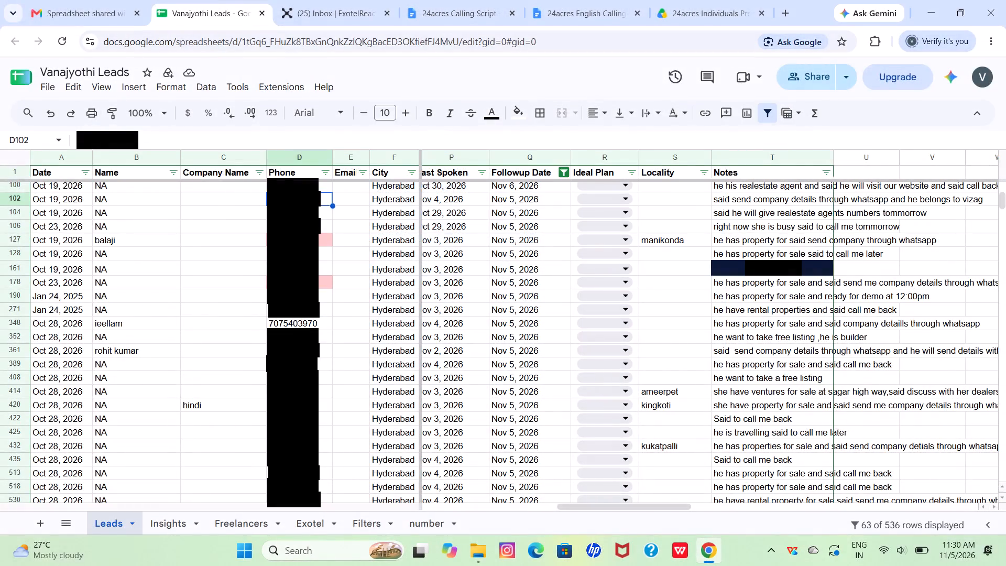
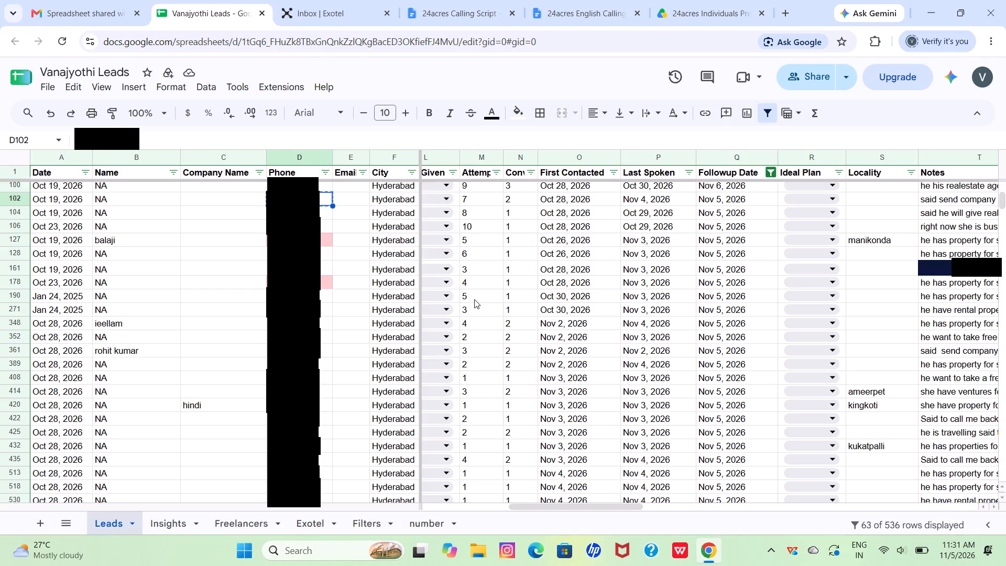
Set the attempts count of the lead in row 102 to 8.
left_click(480, 197)
key("8")
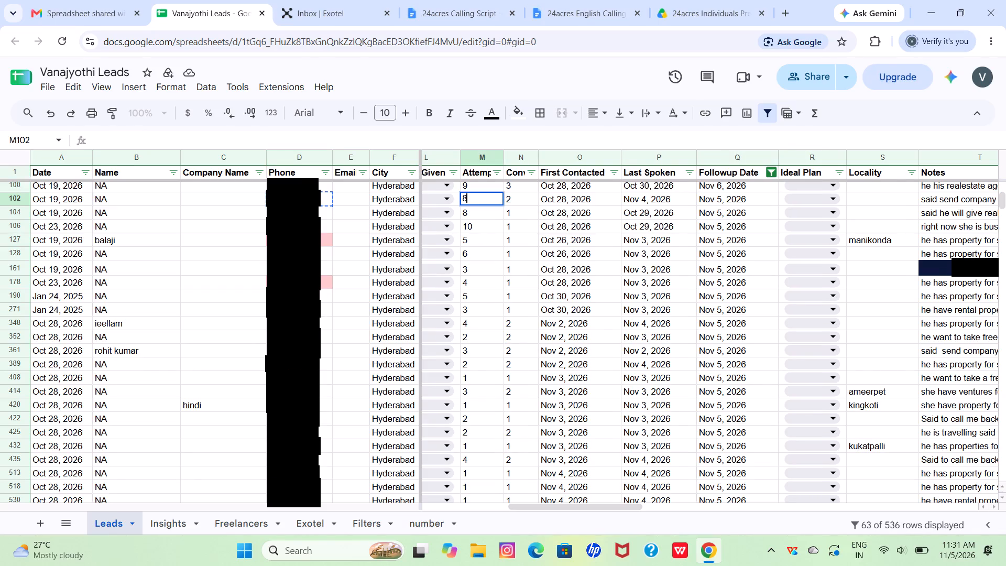
left_click(514, 194)
Check the notes of the lead in row 102 and set its followup date to Nov 6, 2026.
scroll(514, 194, "left", 3)
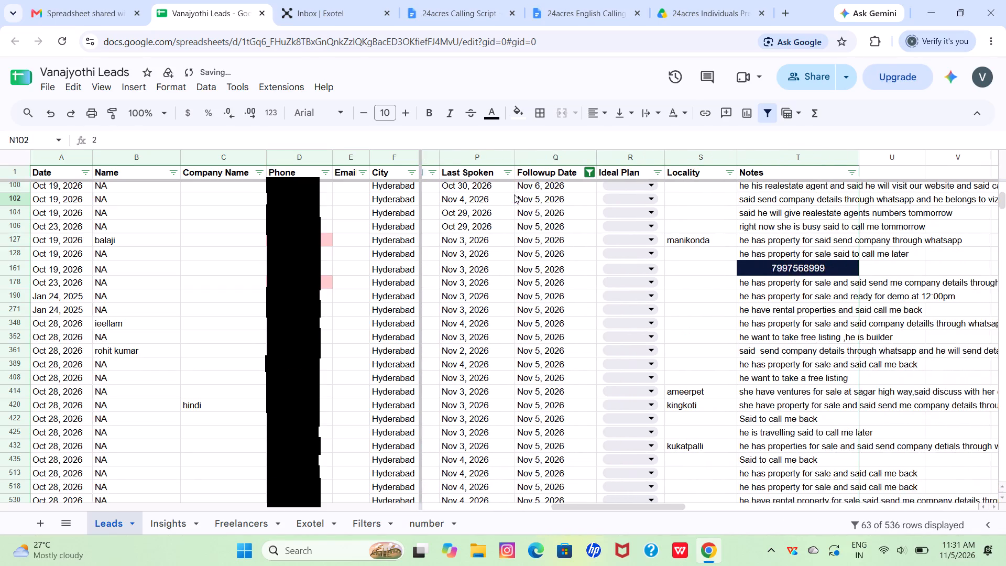
scroll(514, 194, "left", 3)
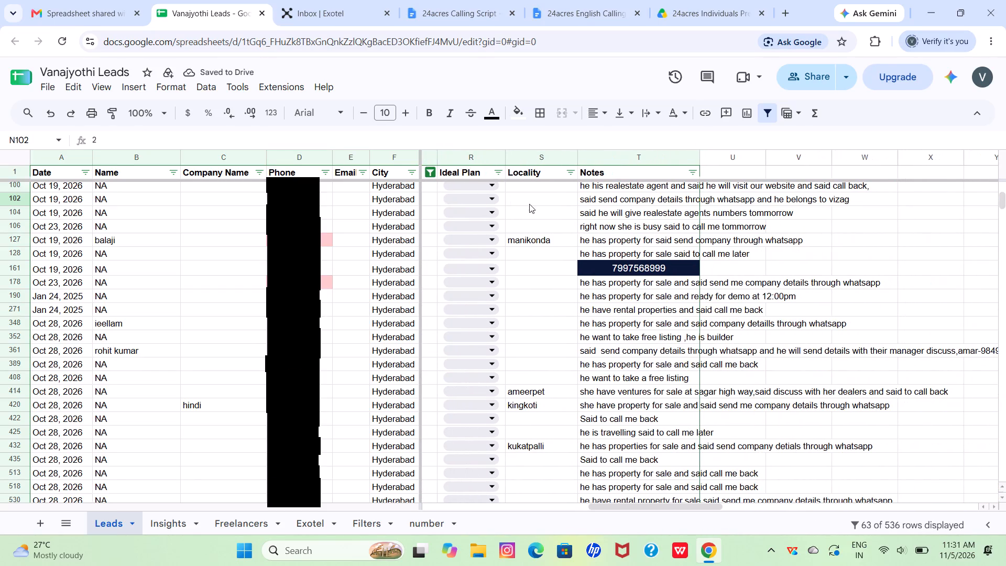
left_click(530, 204)
scroll(530, 204, "right", 1)
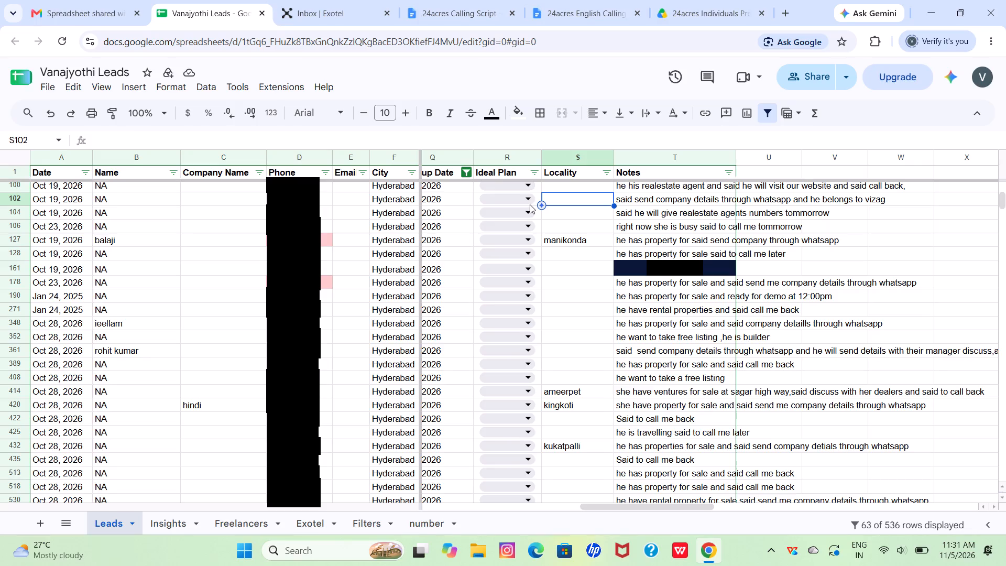
left_click(641, 197)
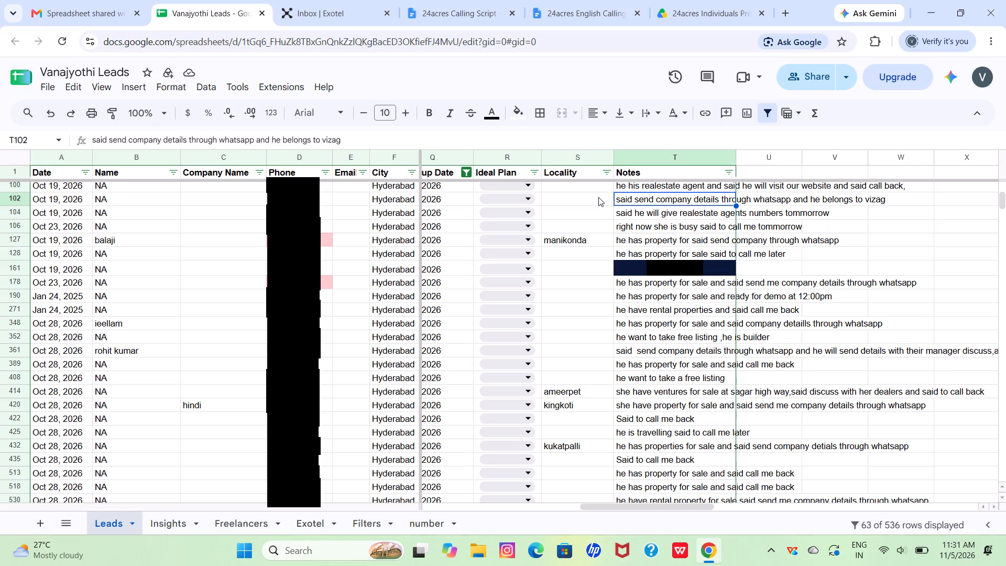
left_click(575, 200)
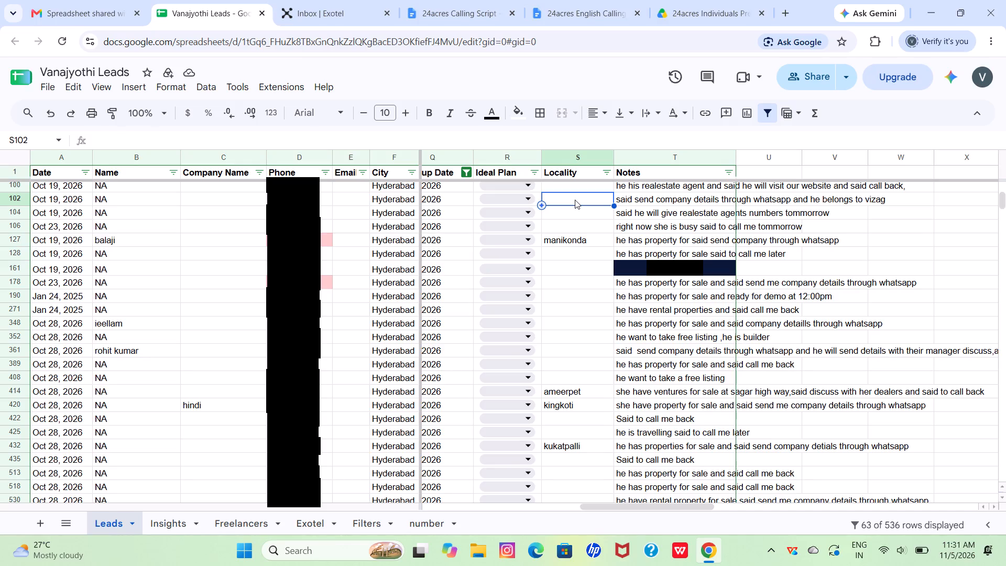
left_click(452, 198)
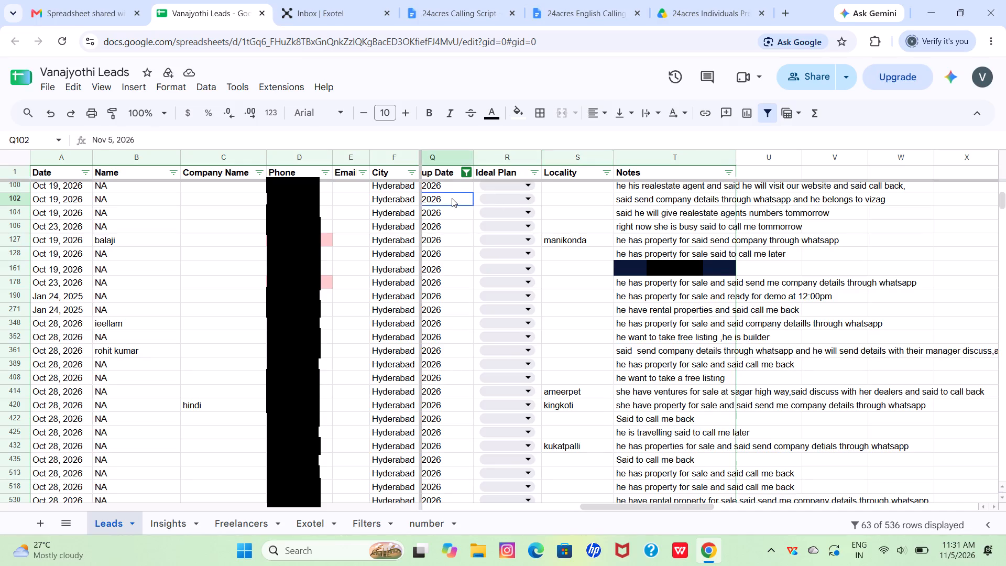
scroll(452, 198, "right", 2)
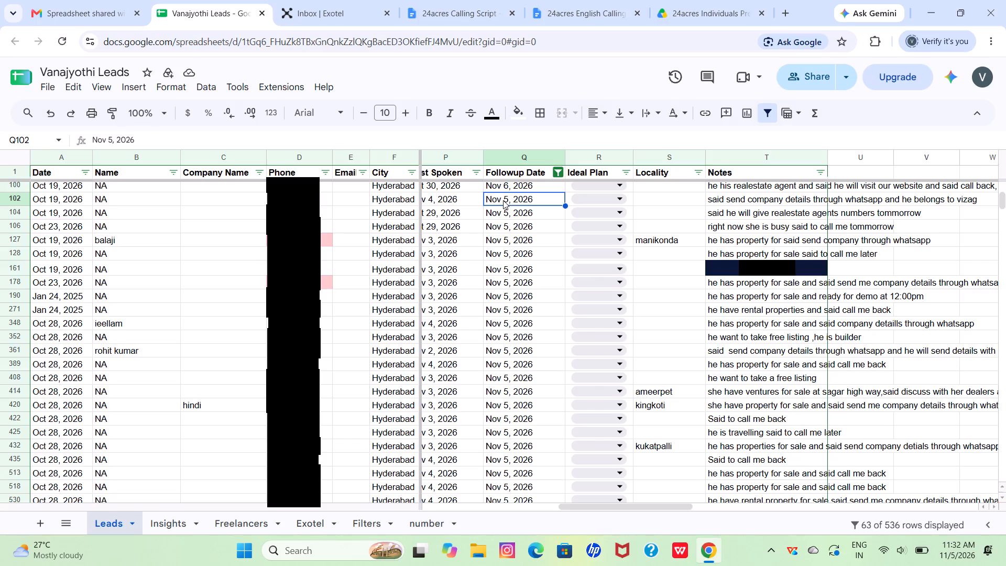
left_click(503, 200)
double_click(503, 200)
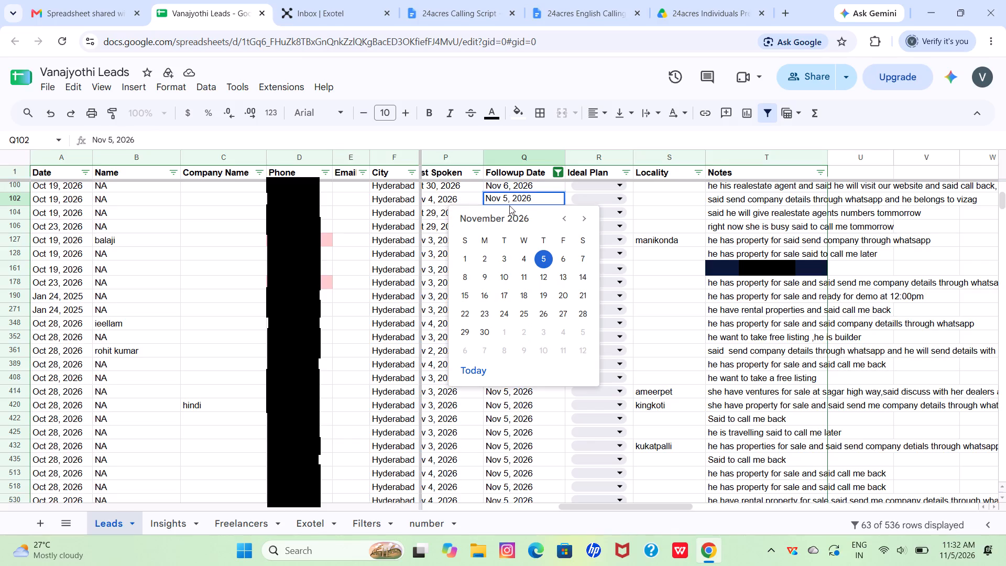
left_click(561, 263)
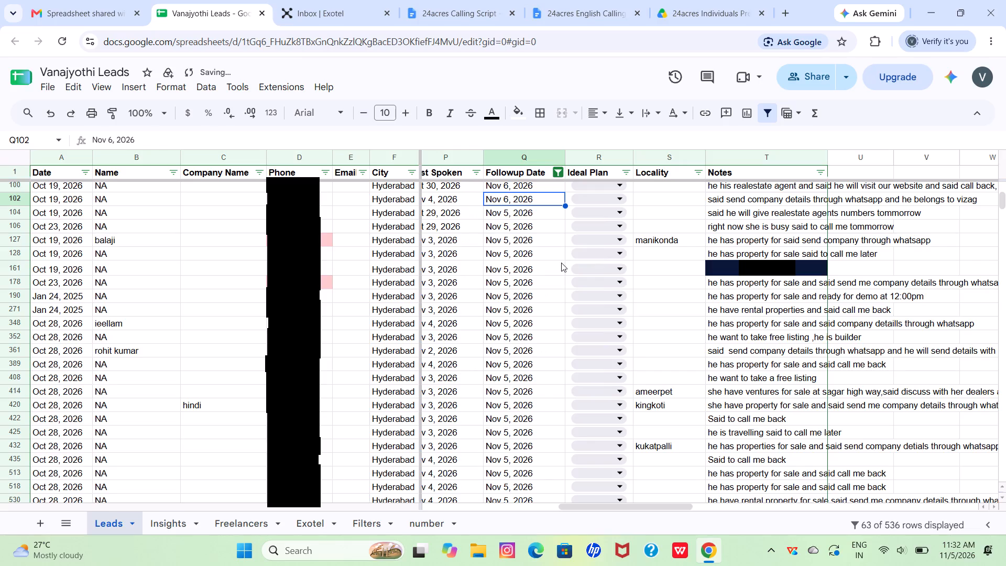
Look up the contact dates, attempts count and phone number of the lead in row 104.
left_click(521, 212)
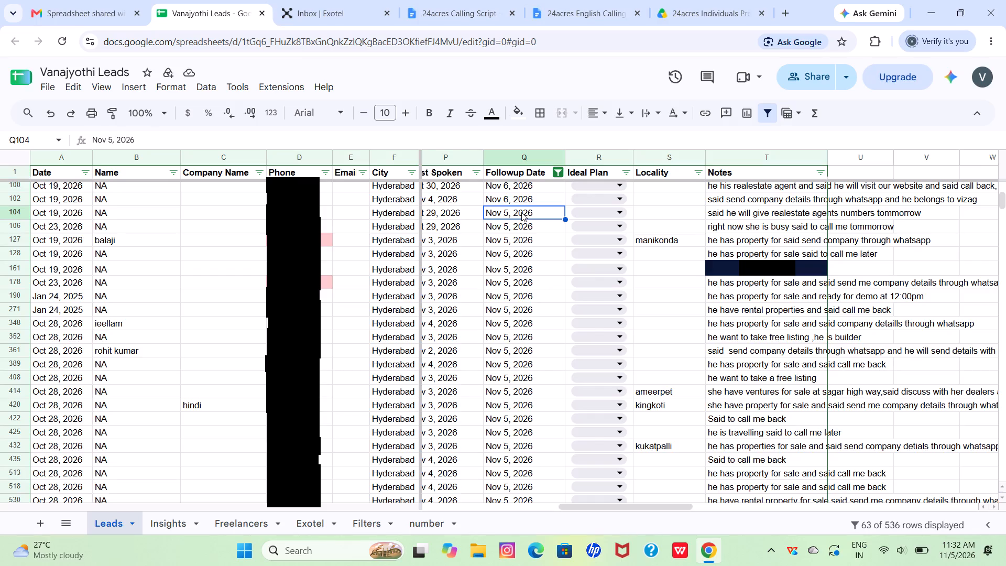
scroll(521, 212, "down", 1)
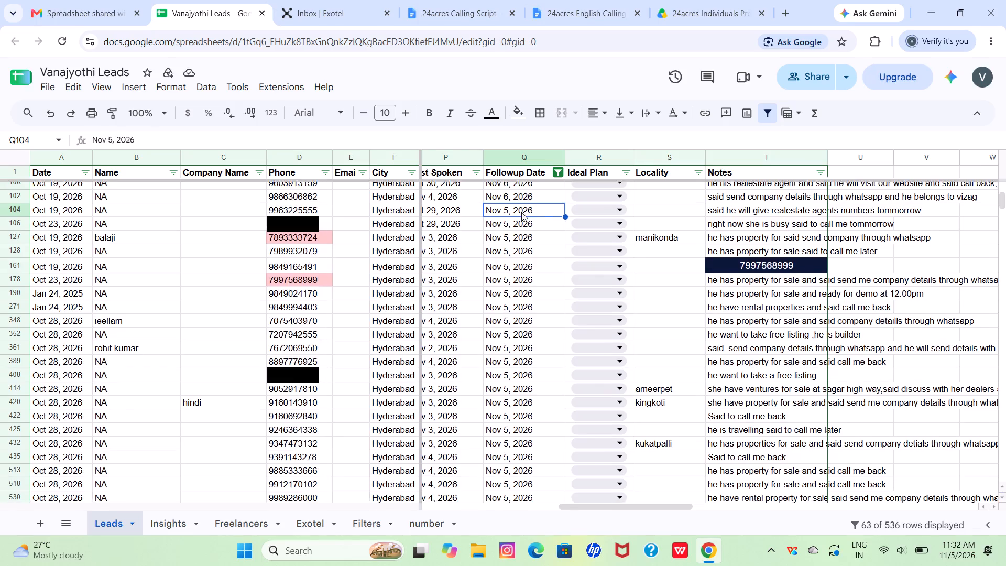
scroll(521, 212, "down", 1)
scroll(521, 212, "right", 1)
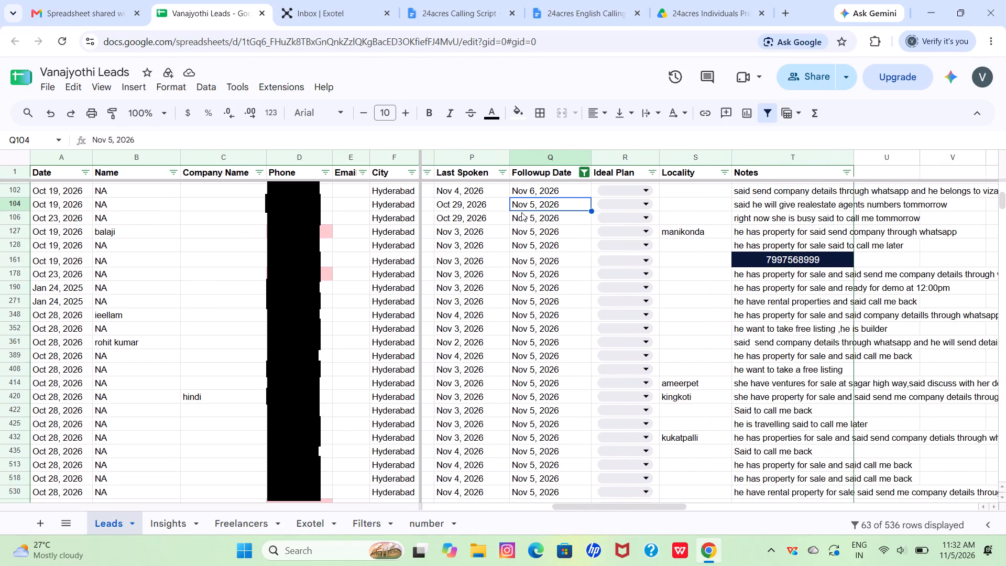
scroll(521, 212, "right", 1)
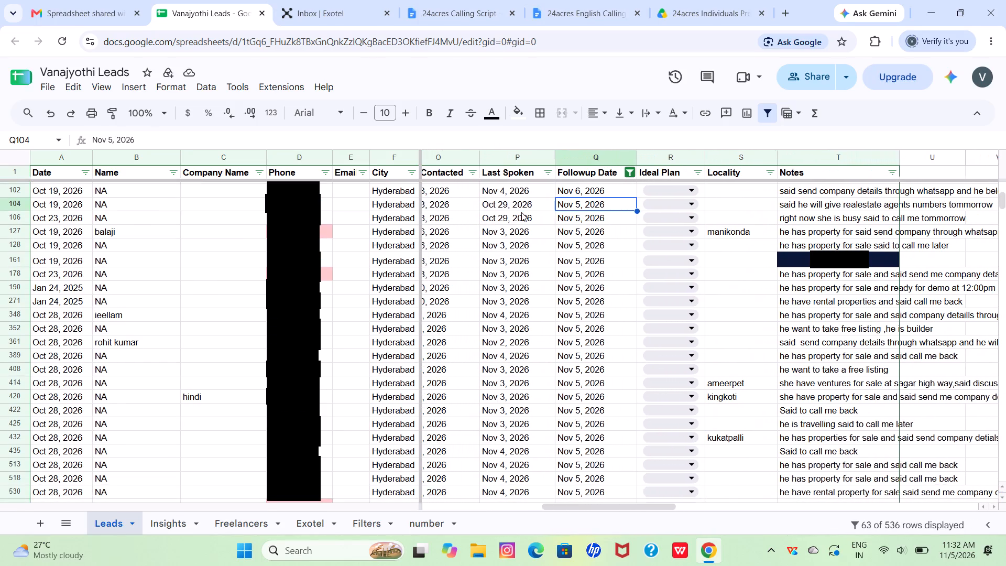
left_click(519, 206)
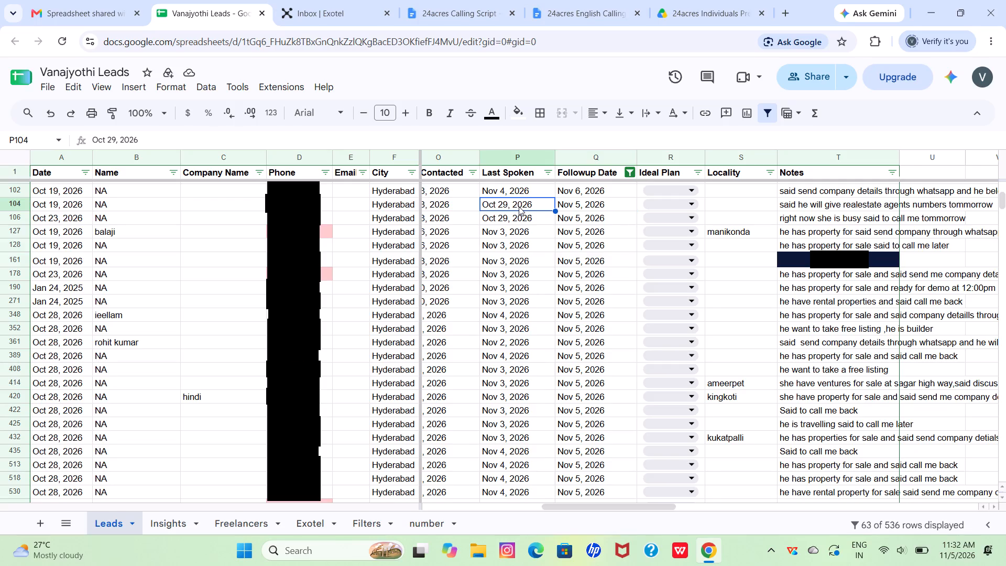
scroll(519, 206, "right", 1)
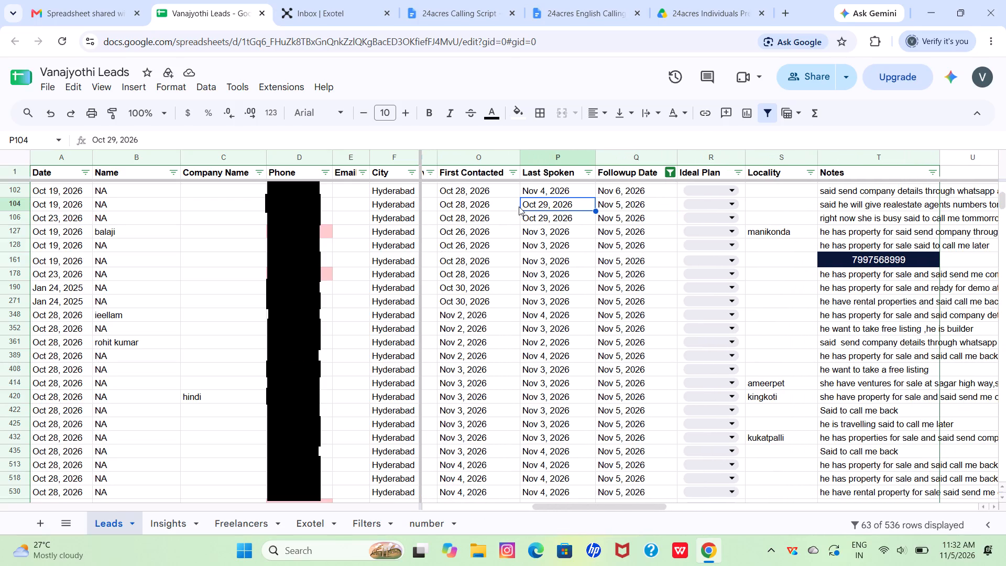
scroll(519, 206, "right", 1)
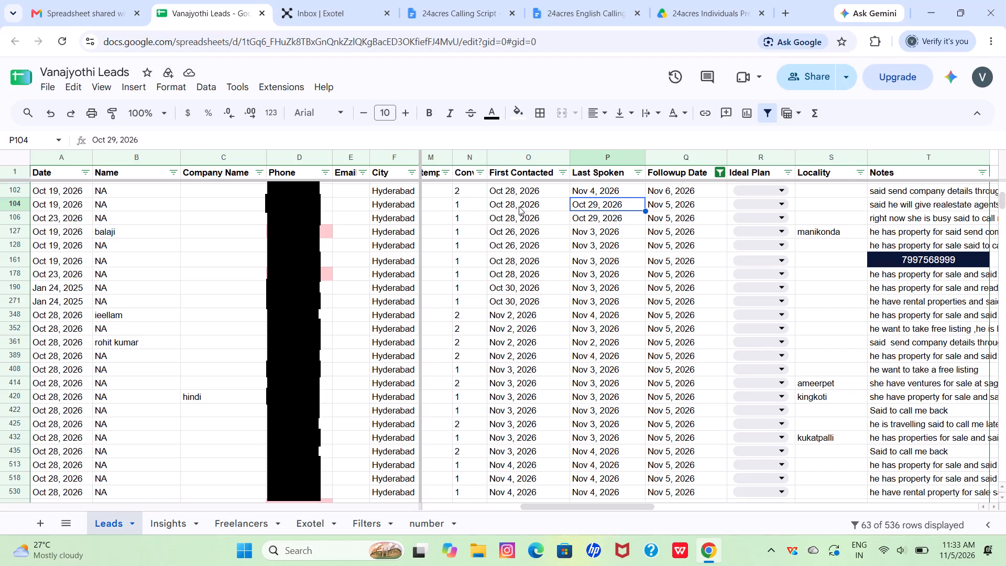
left_click(519, 206)
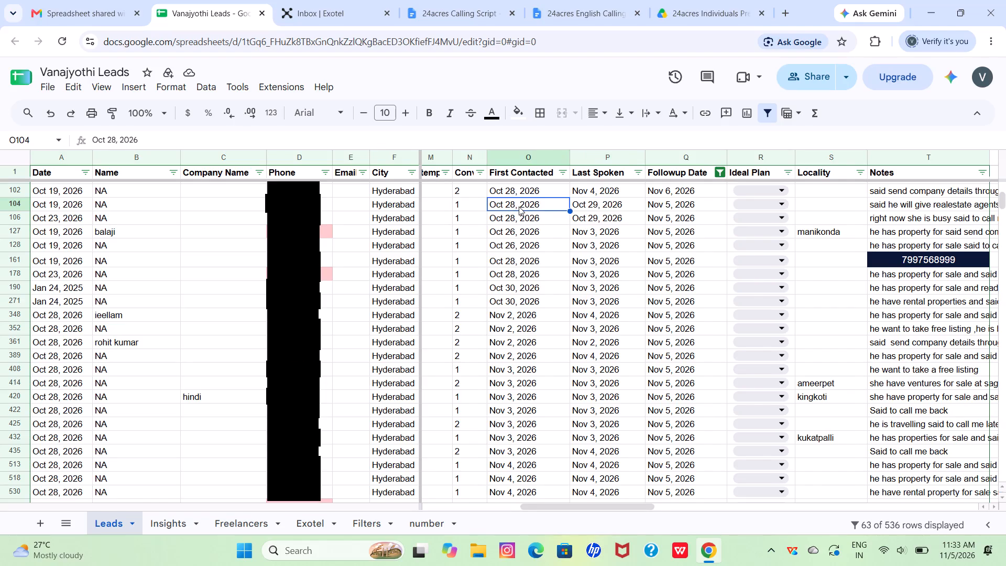
scroll(519, 206, "right", 2)
left_click(492, 211)
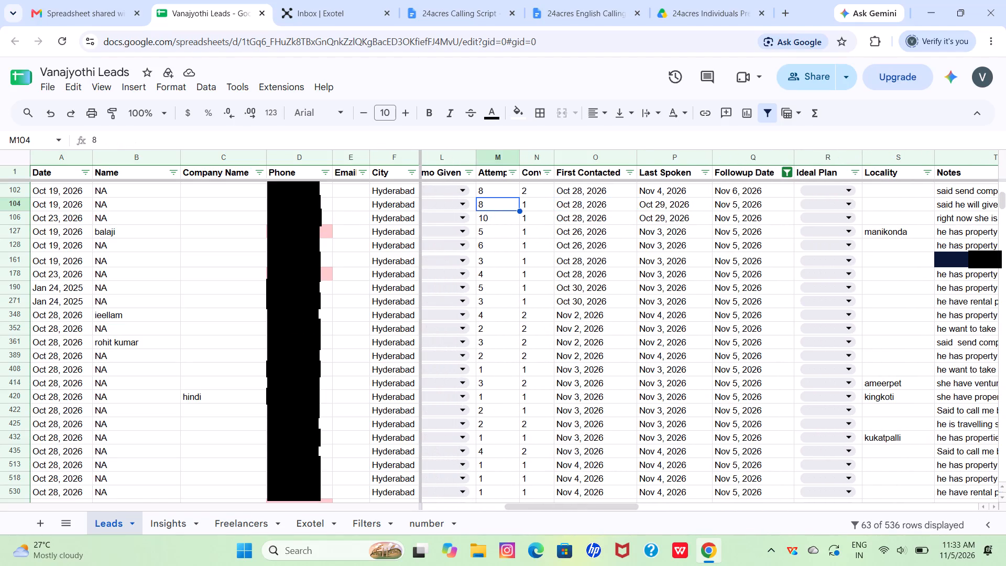
left_click(291, 208)
left_click(487, 200)
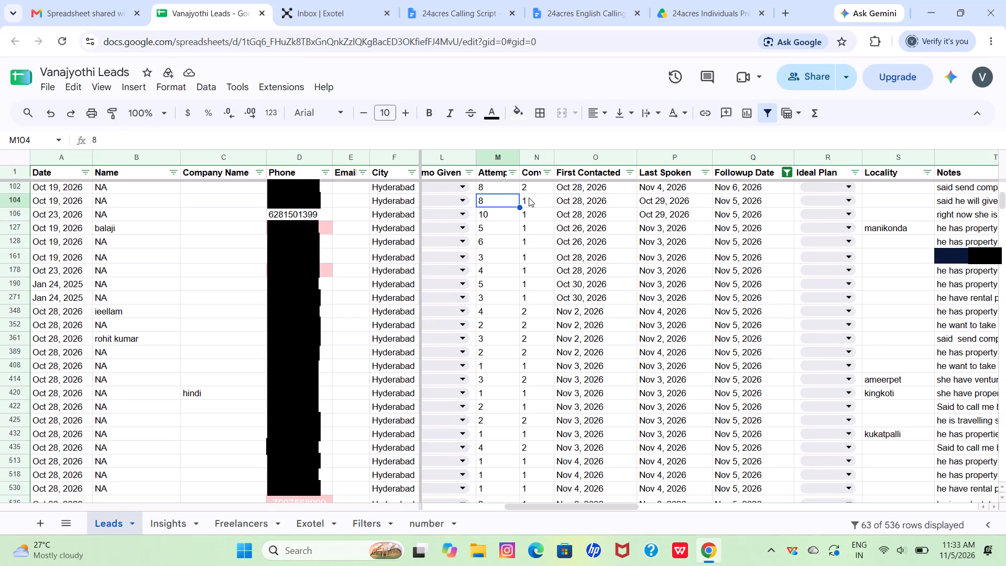
Review the conversations, locality, notes, followup date and attempts of the lead in row 104.
left_click(532, 197)
scroll(532, 197, "left", 3)
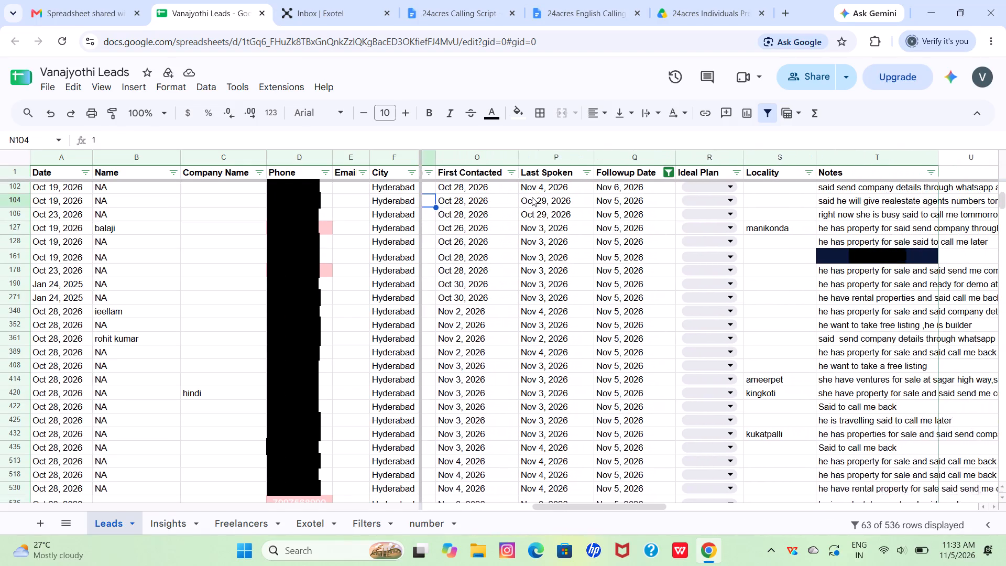
scroll(532, 197, "left", 4)
scroll(532, 197, "right", 1)
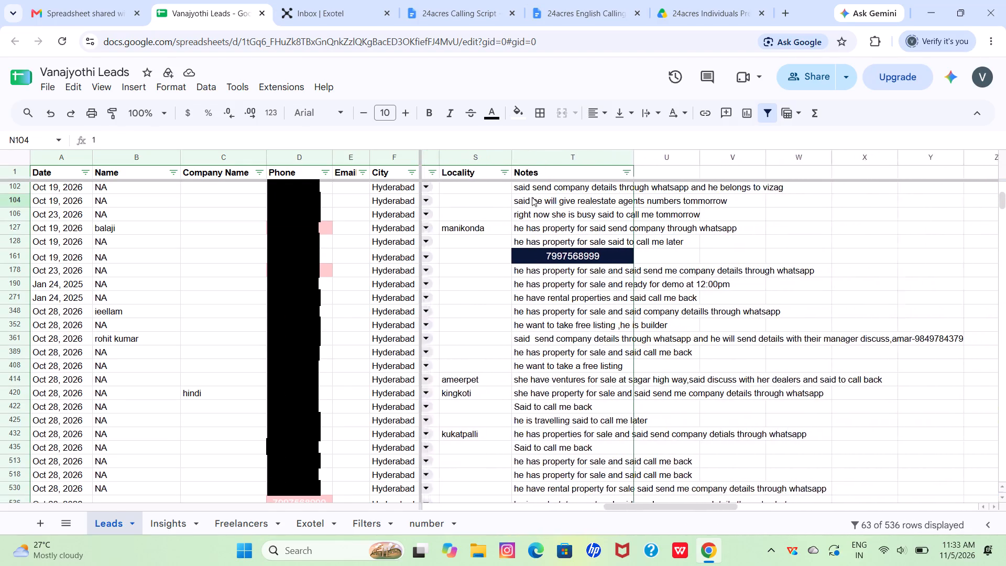
scroll(532, 197, "right", 1)
left_click(571, 201)
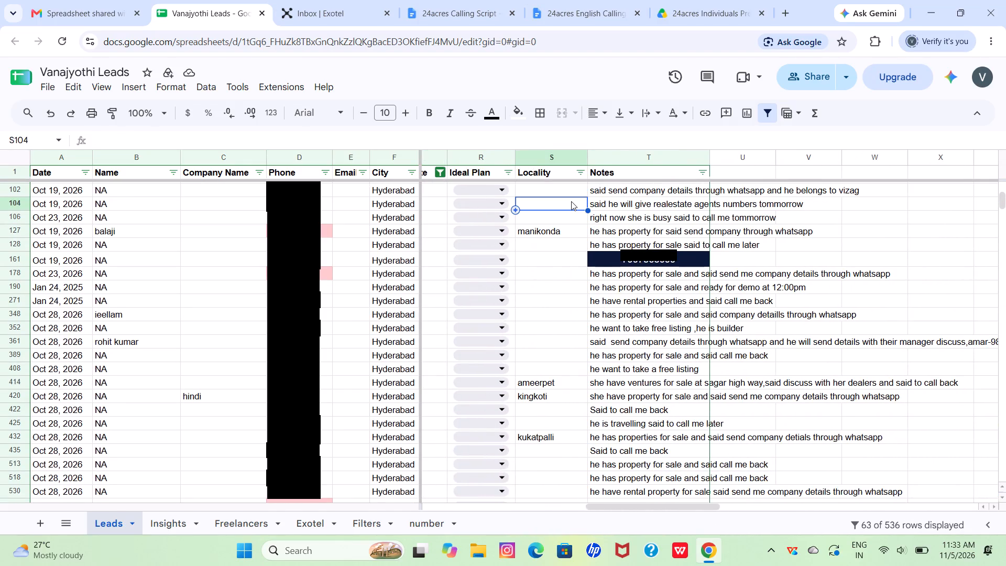
left_click(602, 200)
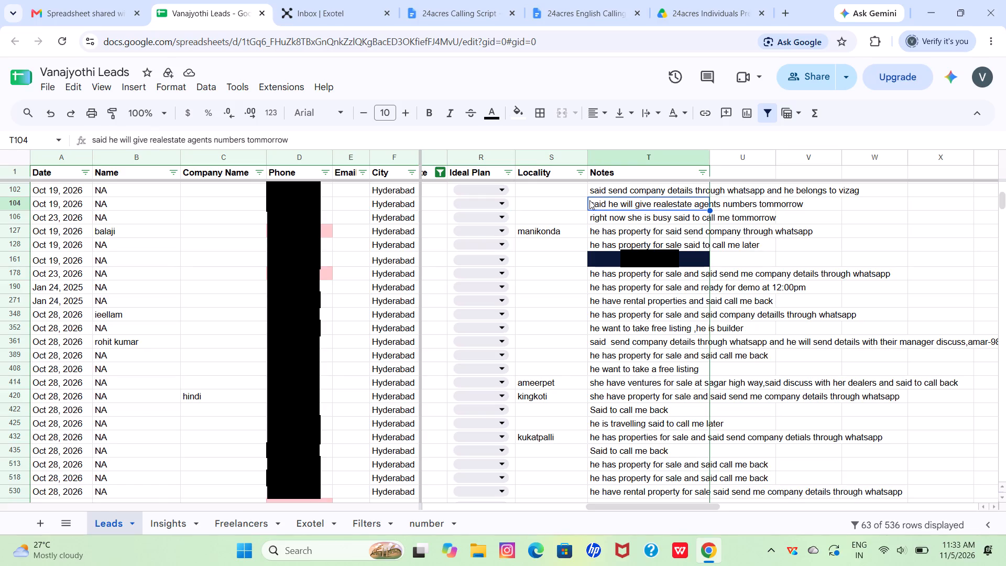
left_click(566, 208)
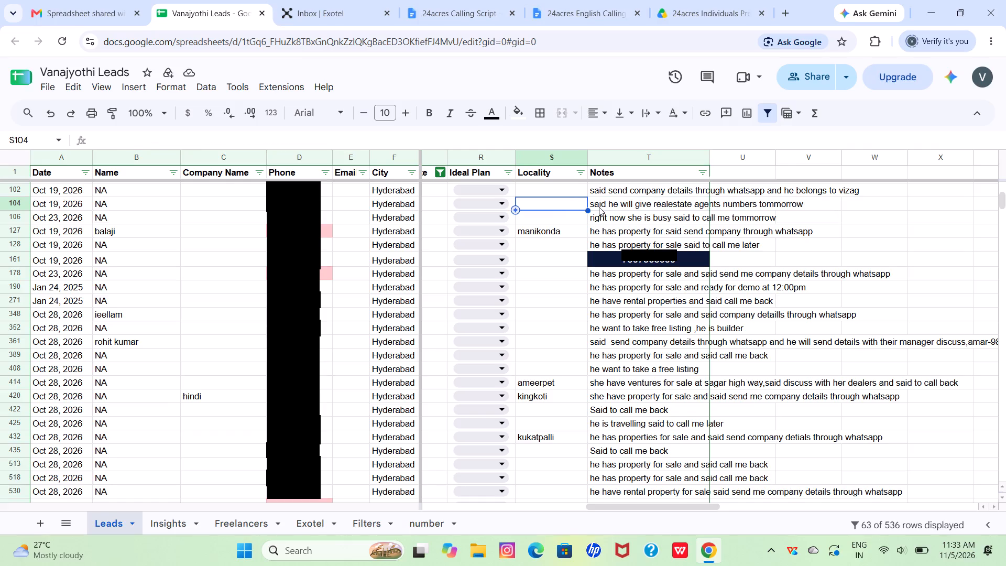
left_click(598, 207)
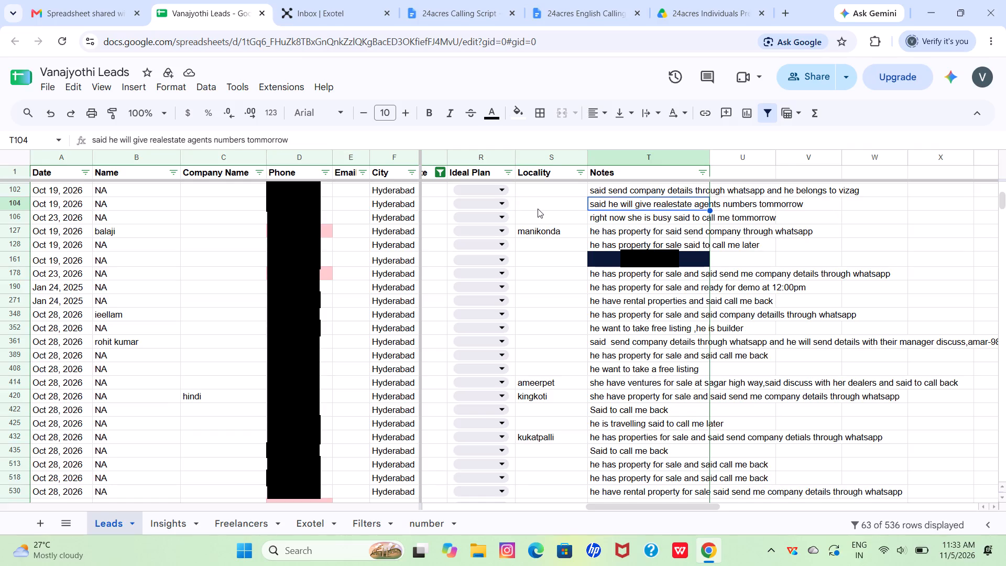
left_click(538, 209)
scroll(538, 209, "right", 3)
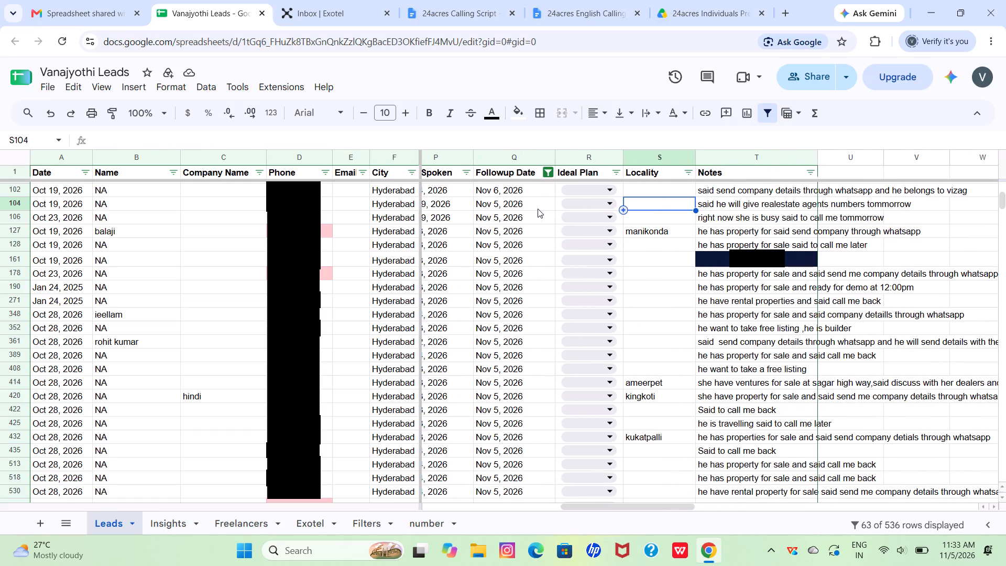
scroll(568, 210, "right", 1)
left_click(530, 203)
scroll(530, 203, "right", 2)
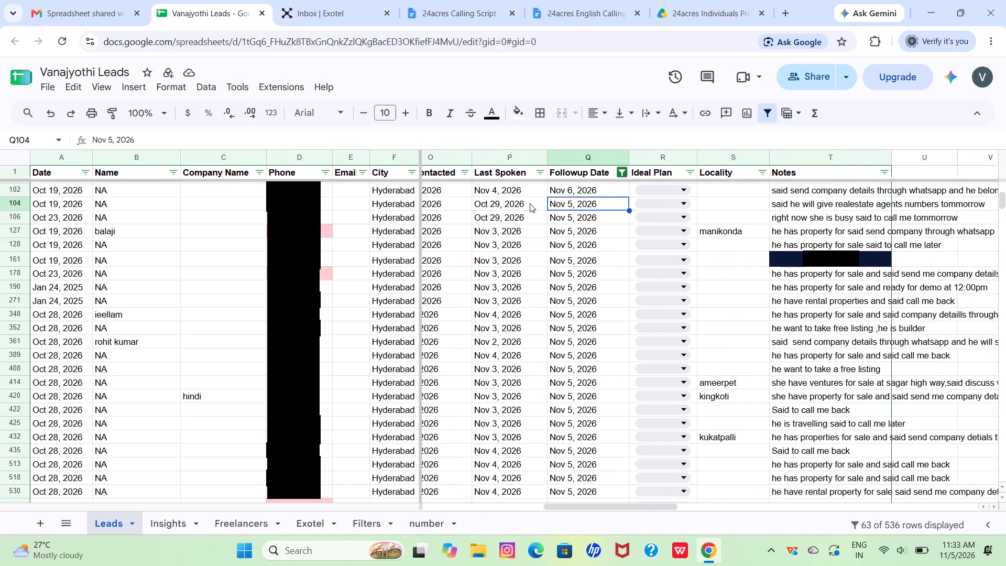
scroll(530, 203, "right", 3)
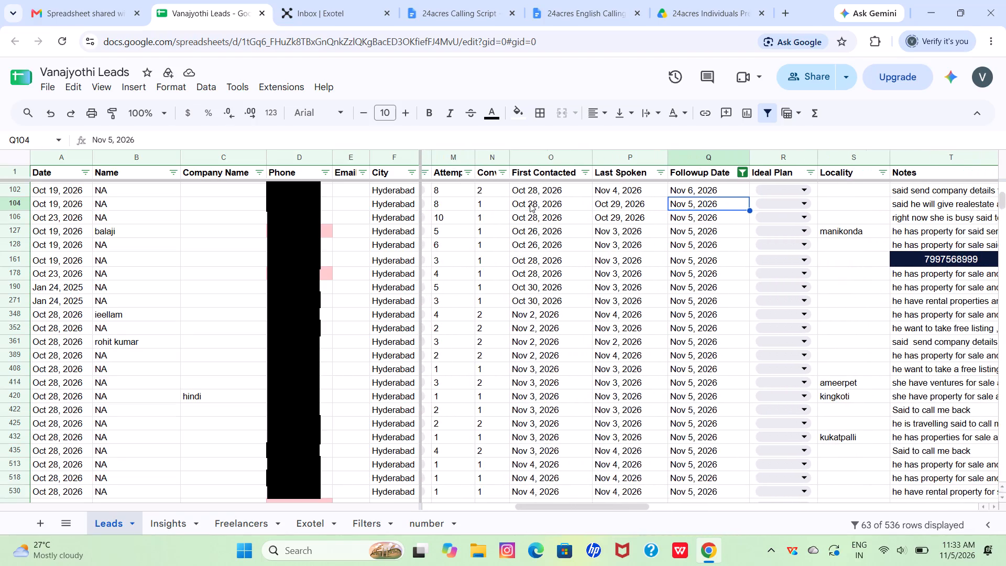
scroll(530, 203, "right", 1)
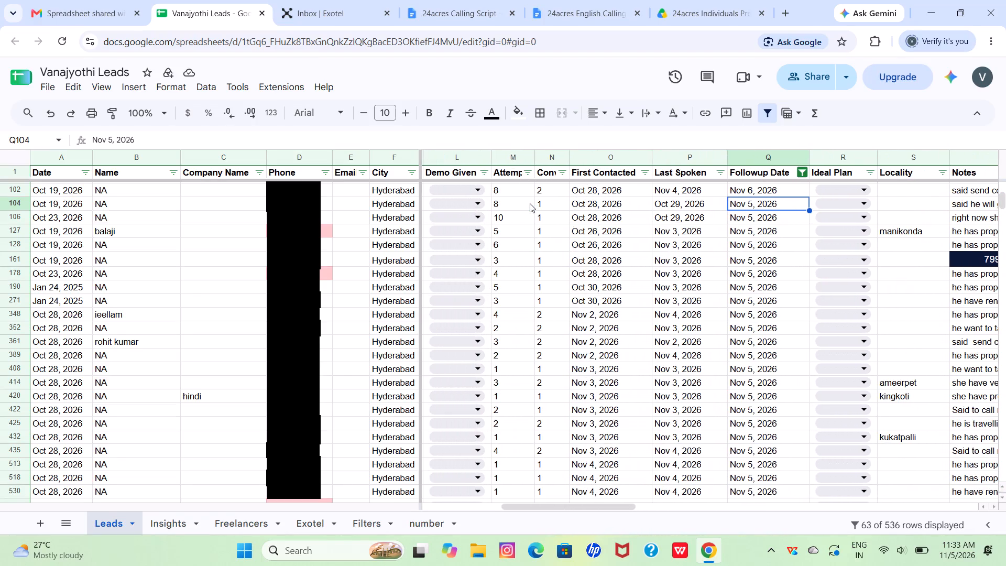
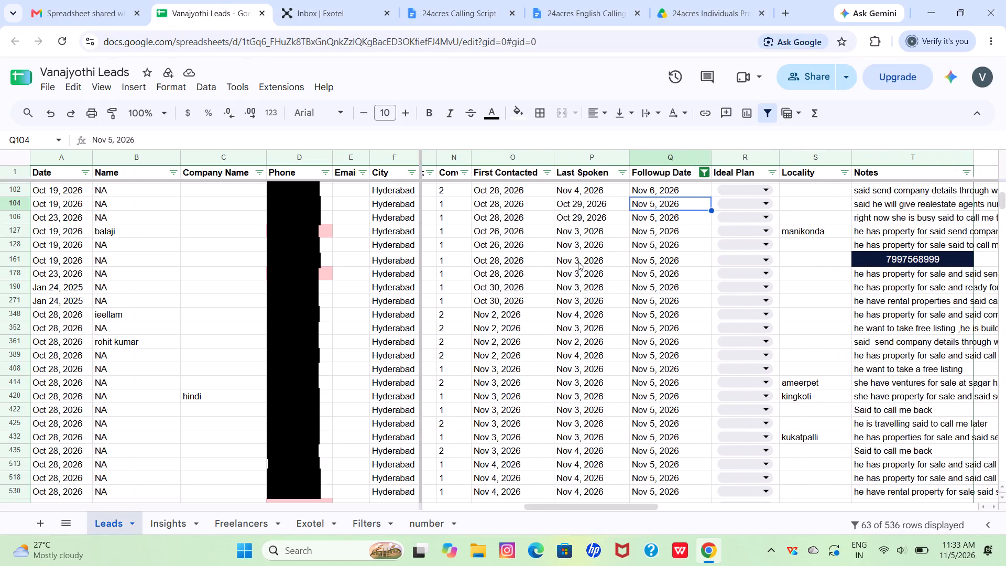
Check the notes and followup date of the lead in row 104 and select its phone number.
scroll(578, 262, "down", 1)
scroll(578, 262, "left", 4)
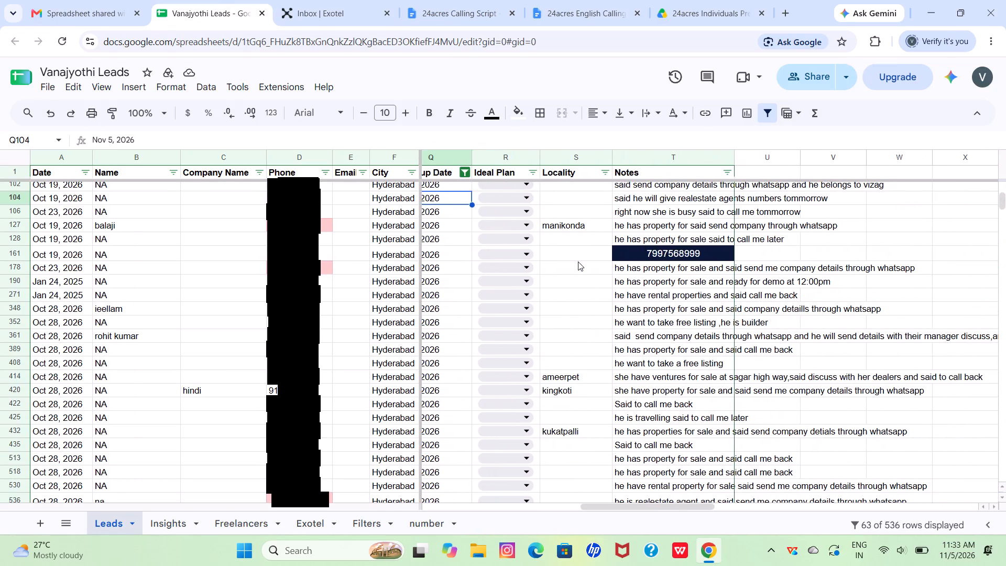
scroll(578, 262, "right", 4)
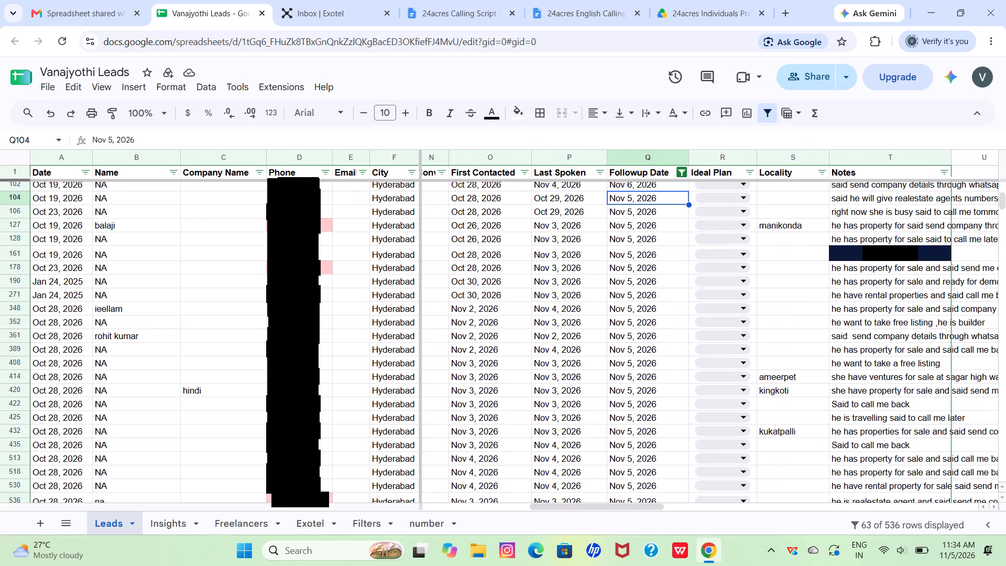
left_click(307, 192)
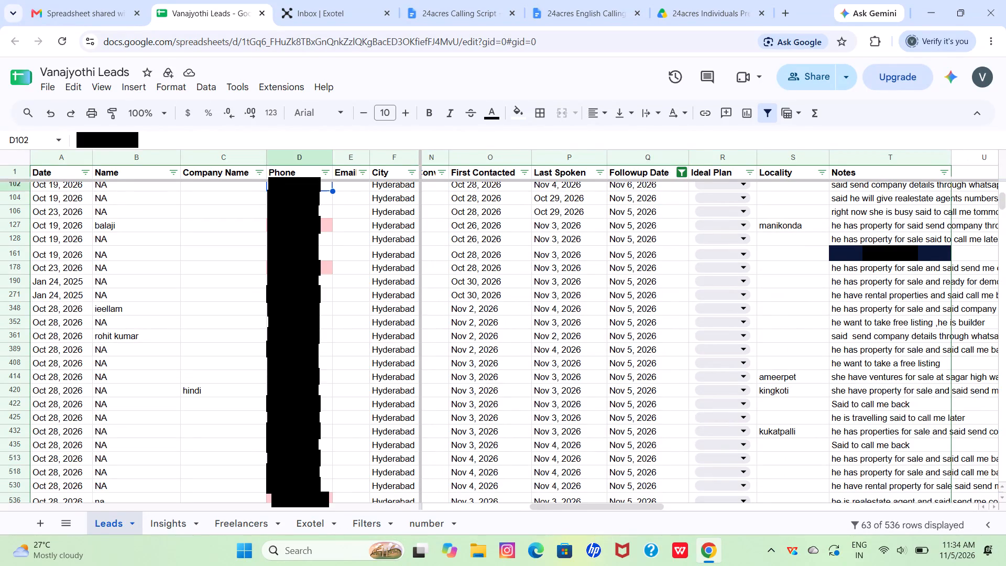
left_click(308, 198)
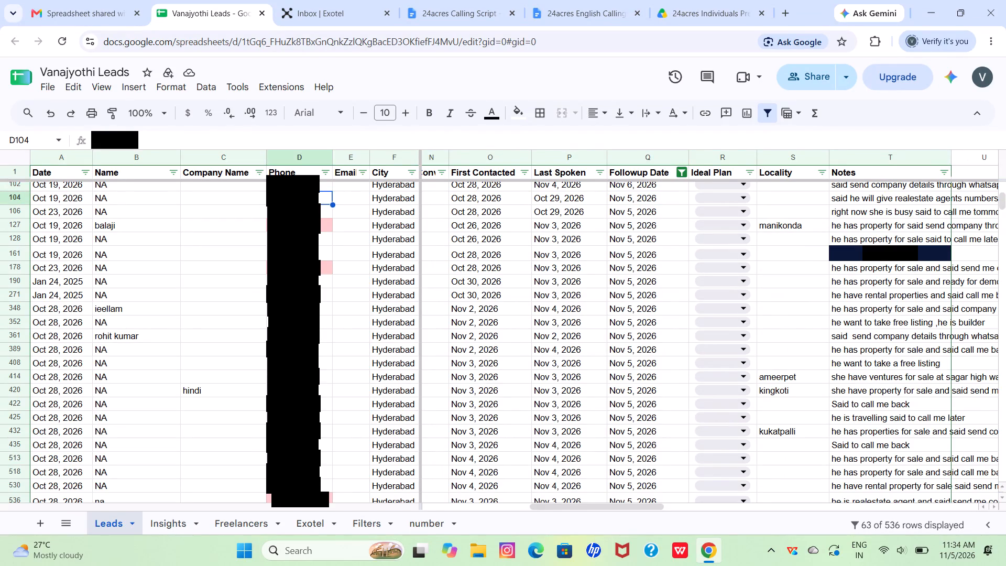
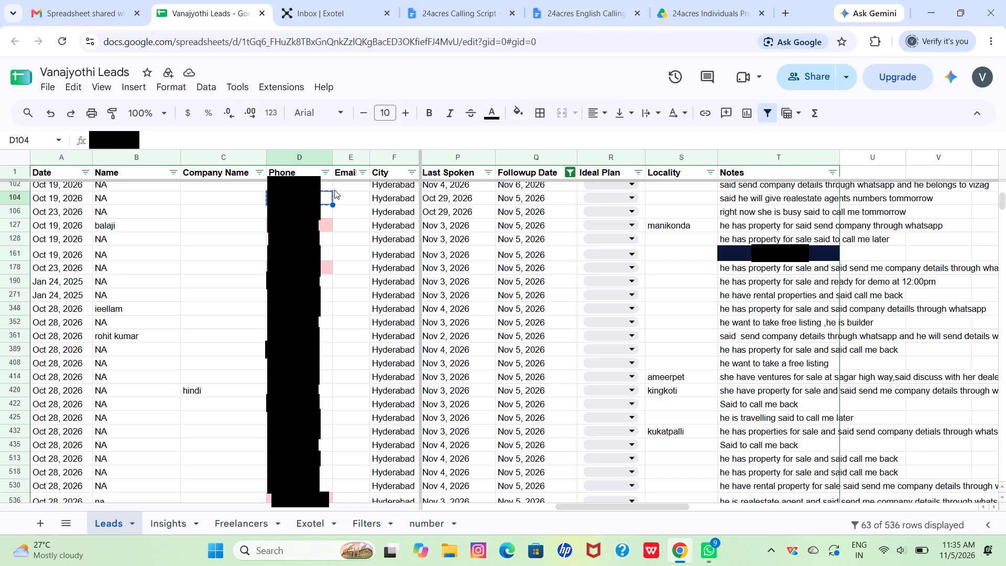
Select the phone number of the Call Back lead in row 106.
left_click(311, 214)
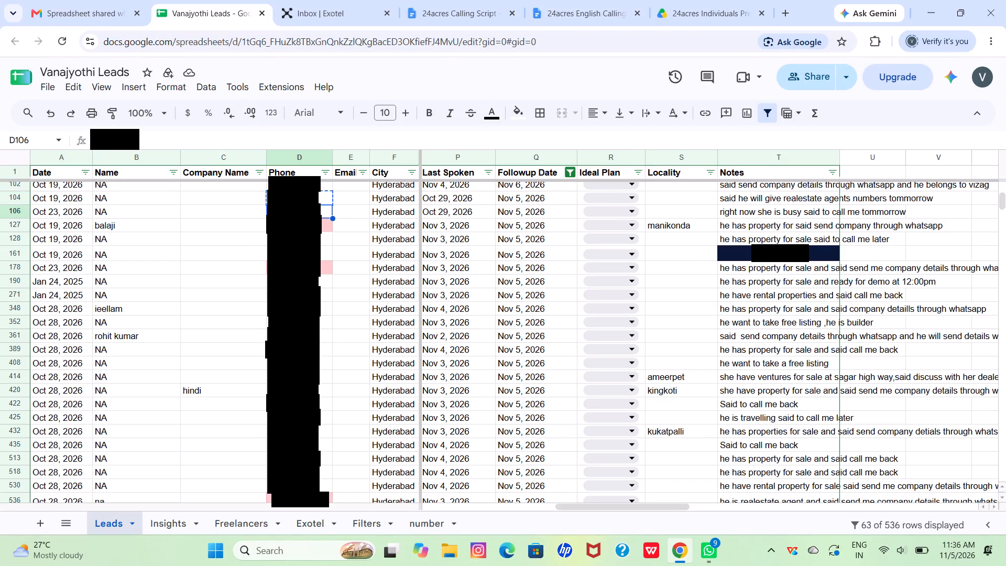
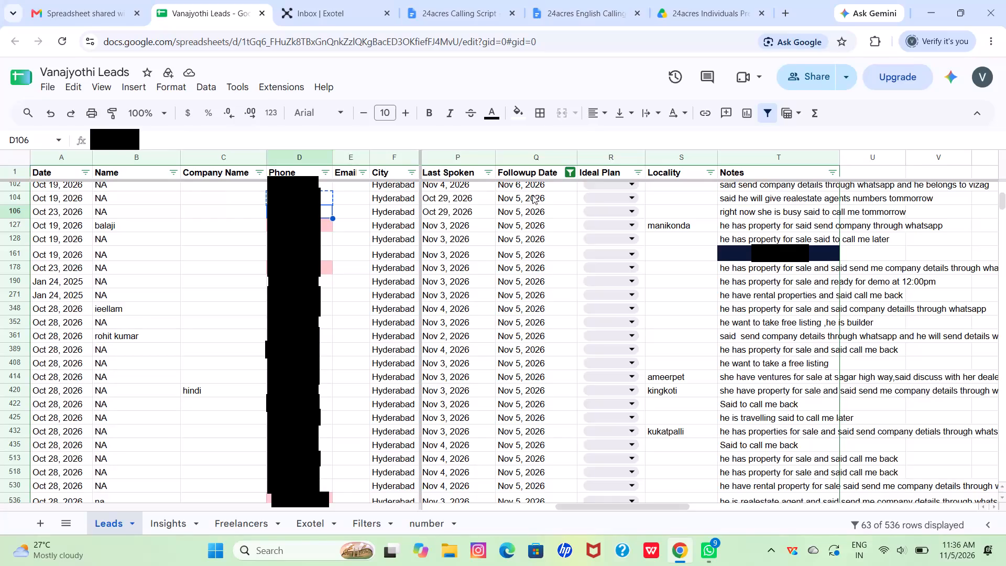
Select the Followup Date of the lead in row 104 and bring its Attempts and Conversations columns into view.
left_click(532, 195)
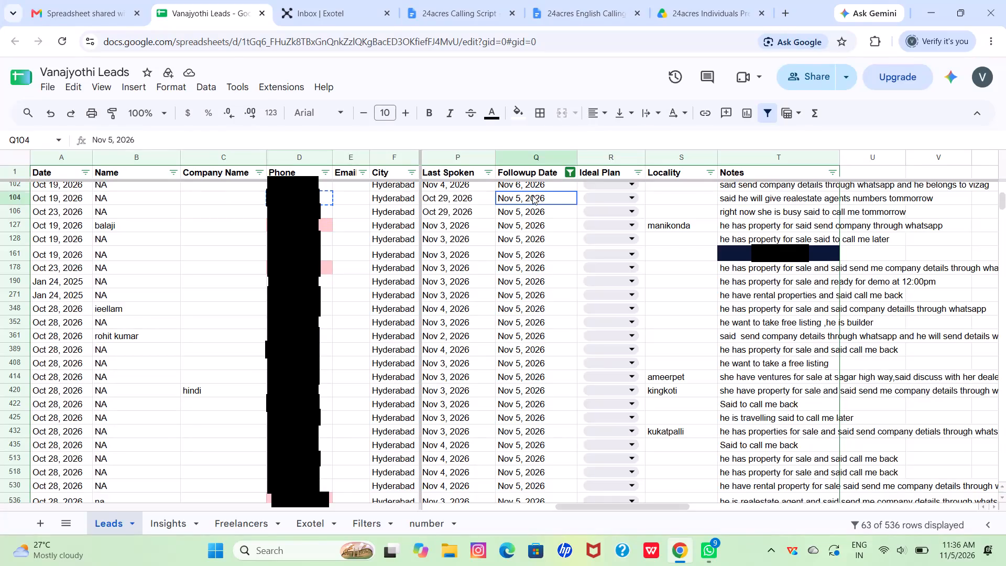
scroll(532, 195, "right", 3)
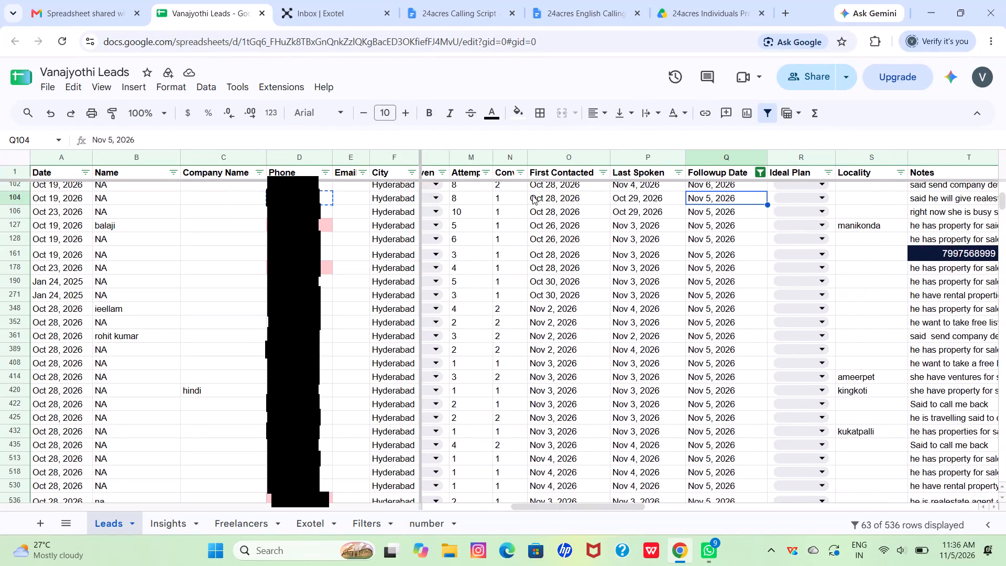
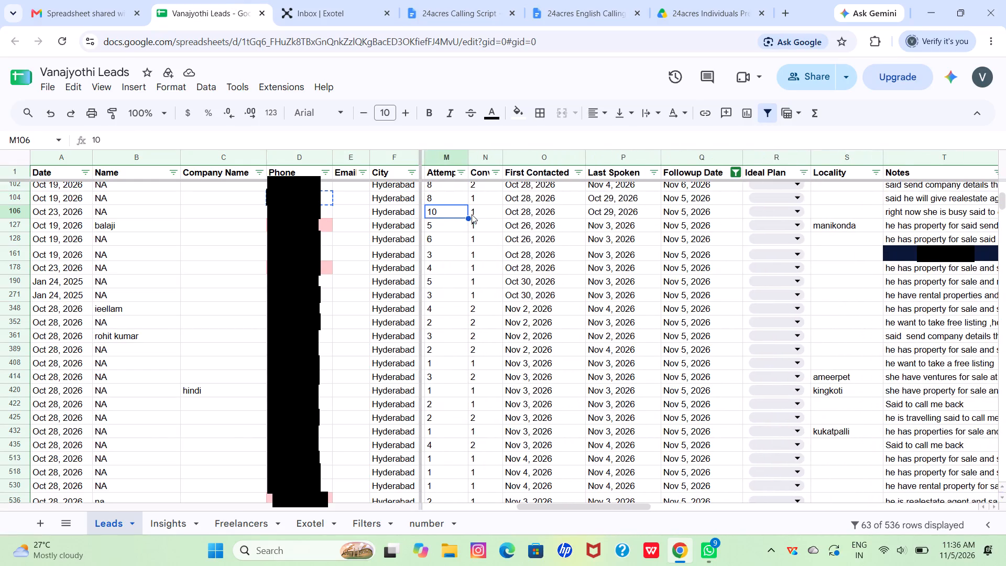
Copy the phone number of the lead in row 106.
left_click(314, 212)
key("ctrl+c")
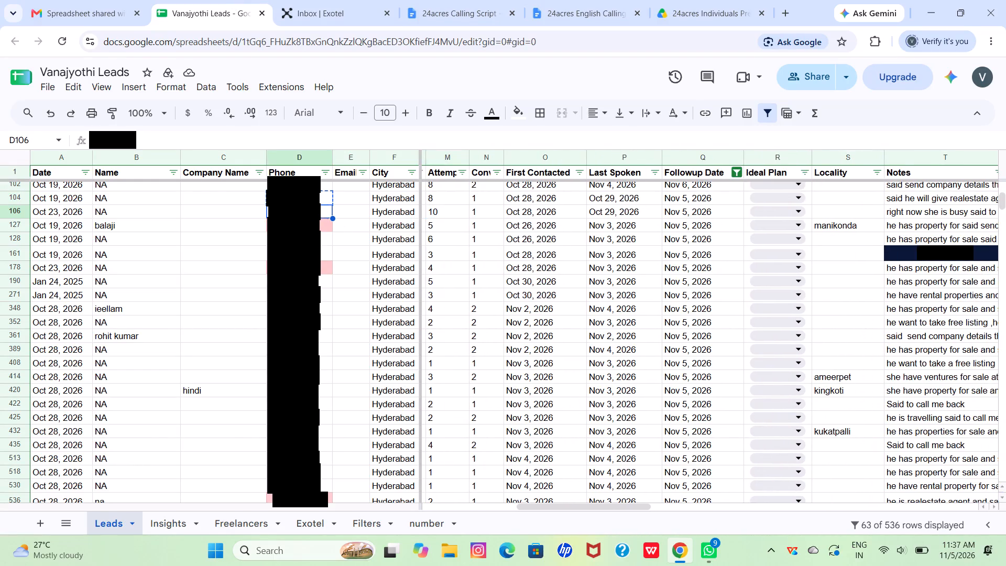
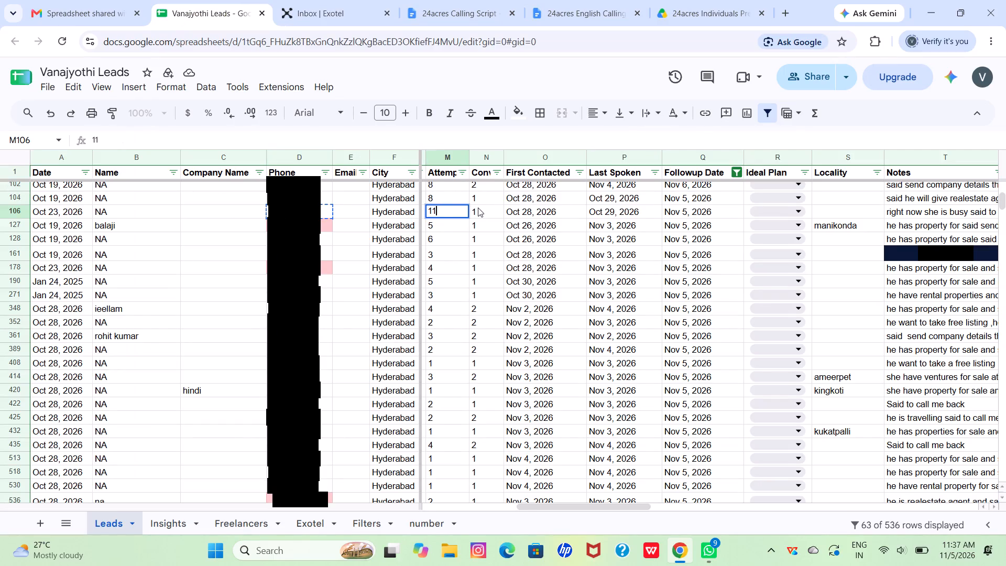
Set the Last Spoken date of the lead in row 102 to Nov 5, 2026.
scroll(478, 208, "left", 2)
scroll(478, 208, "up", 1)
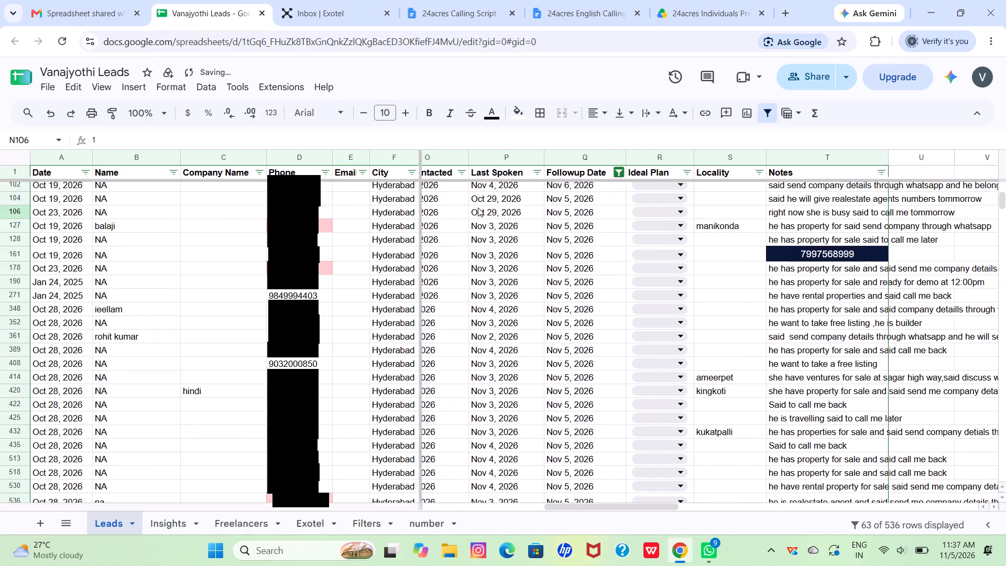
scroll(478, 208, "up", 1)
double_click(519, 193)
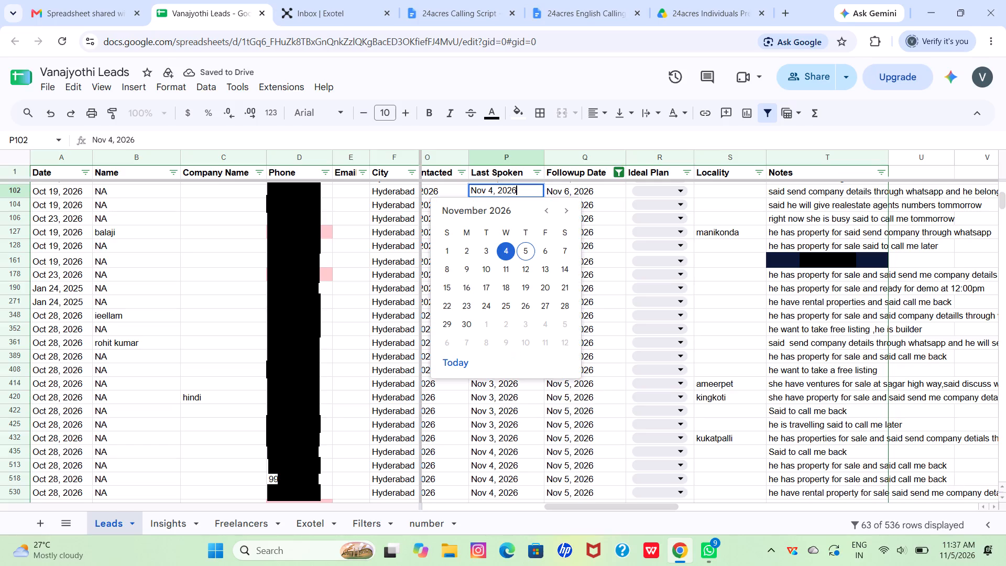
left_click(523, 246)
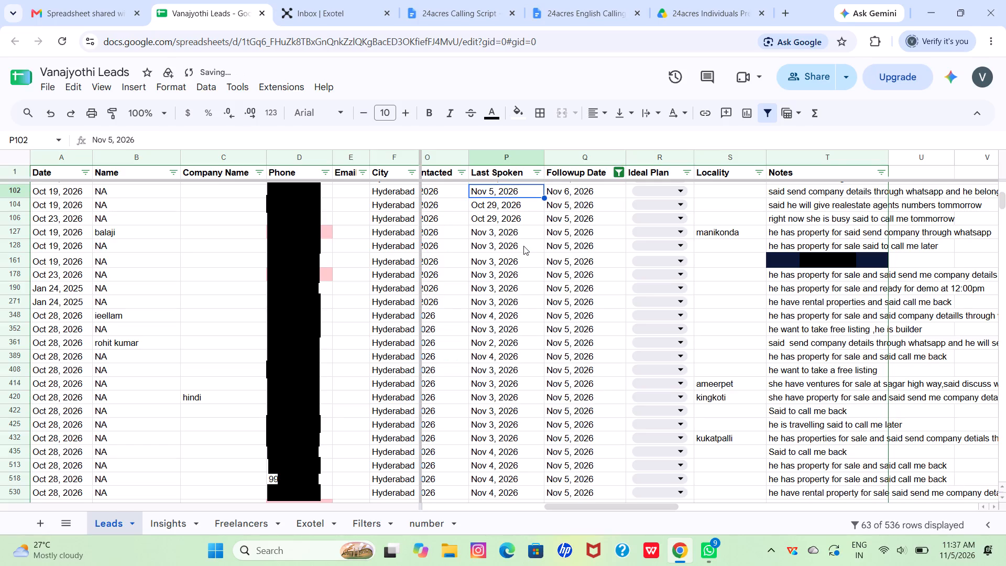
Set the Followup Date of the lead in row 102 to Nov 10, 2026.
left_click(573, 191)
scroll(573, 191, "left", 2)
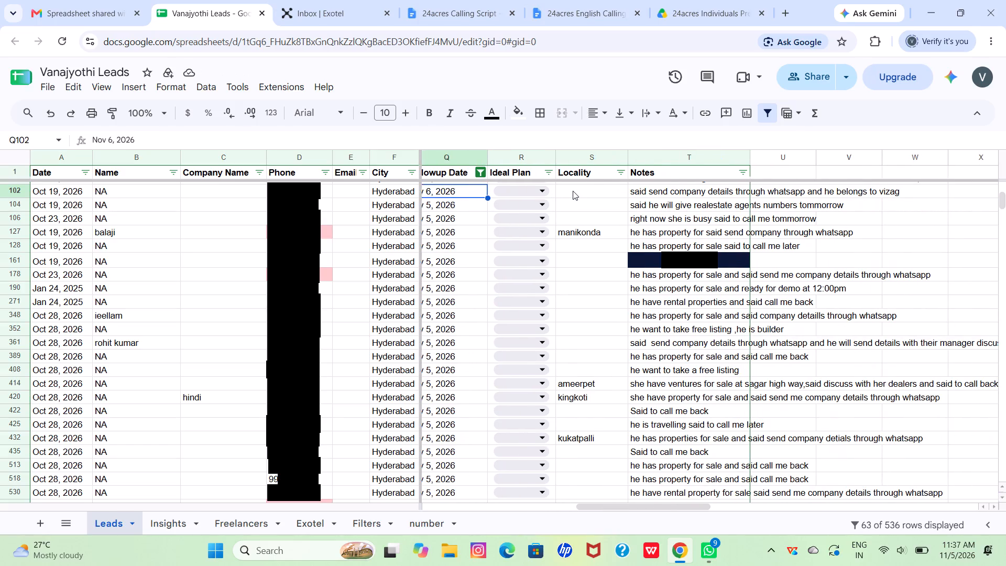
scroll(573, 191, "right", 4)
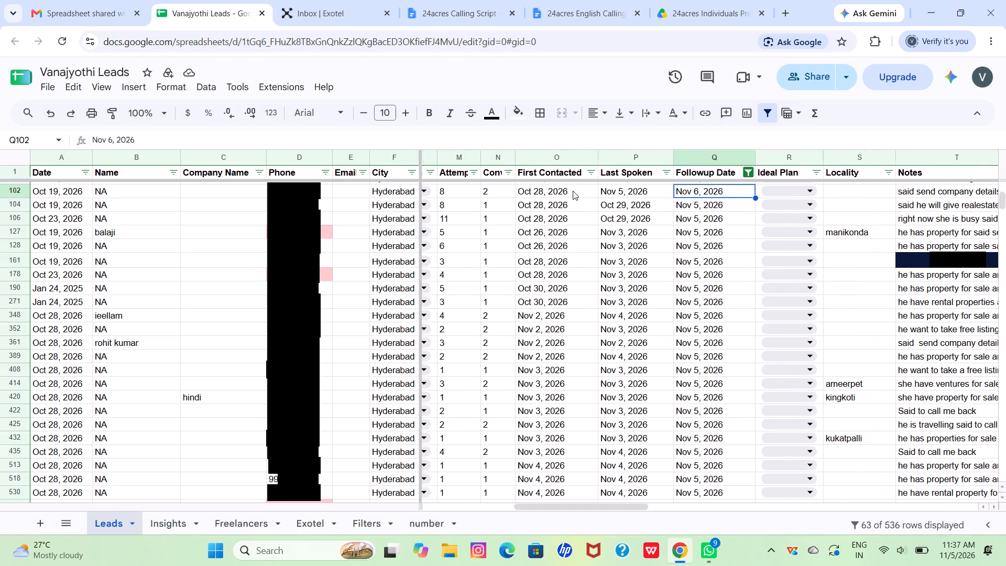
scroll(573, 191, "right", 1)
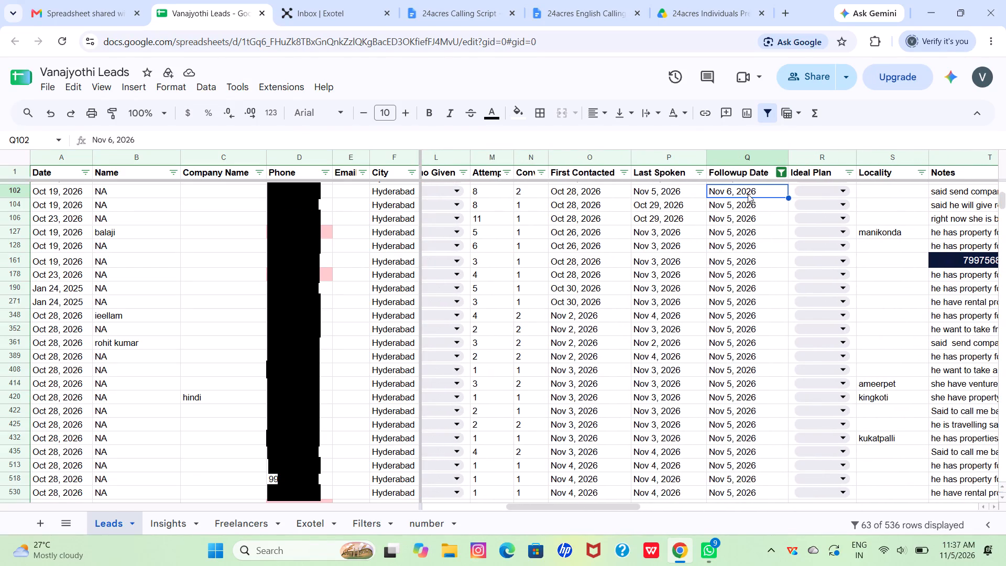
double_click(748, 194)
left_click(726, 271)
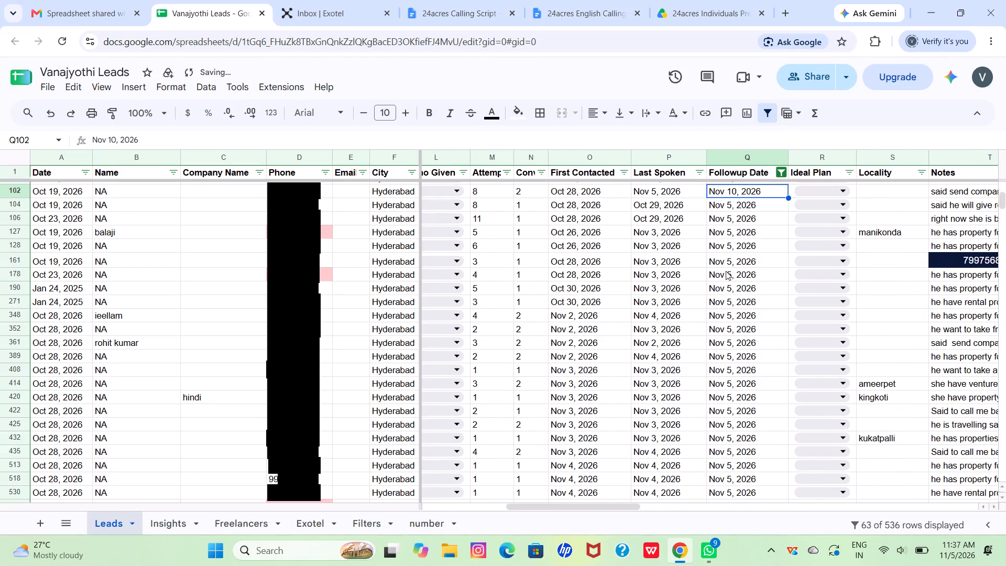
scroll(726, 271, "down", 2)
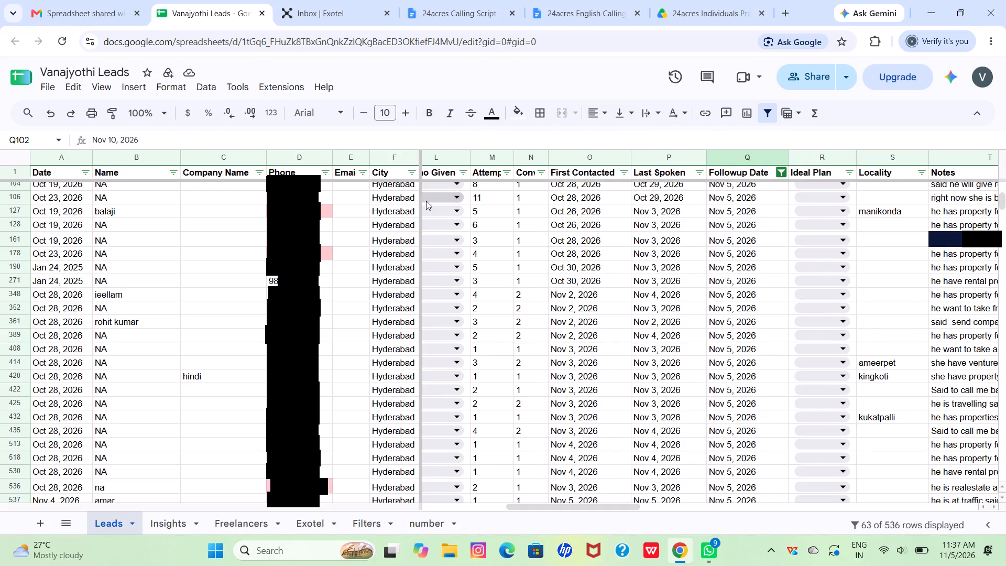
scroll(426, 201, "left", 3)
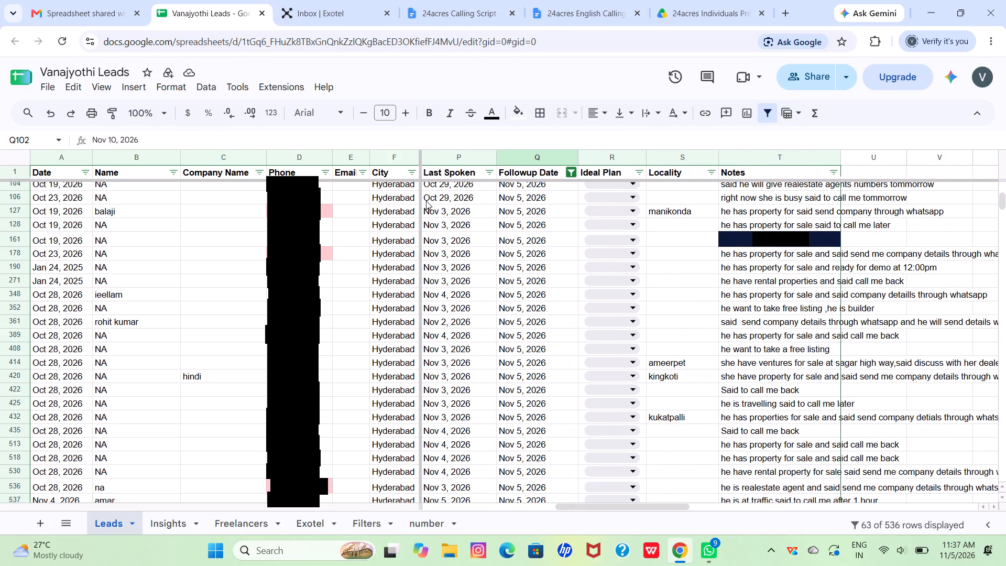
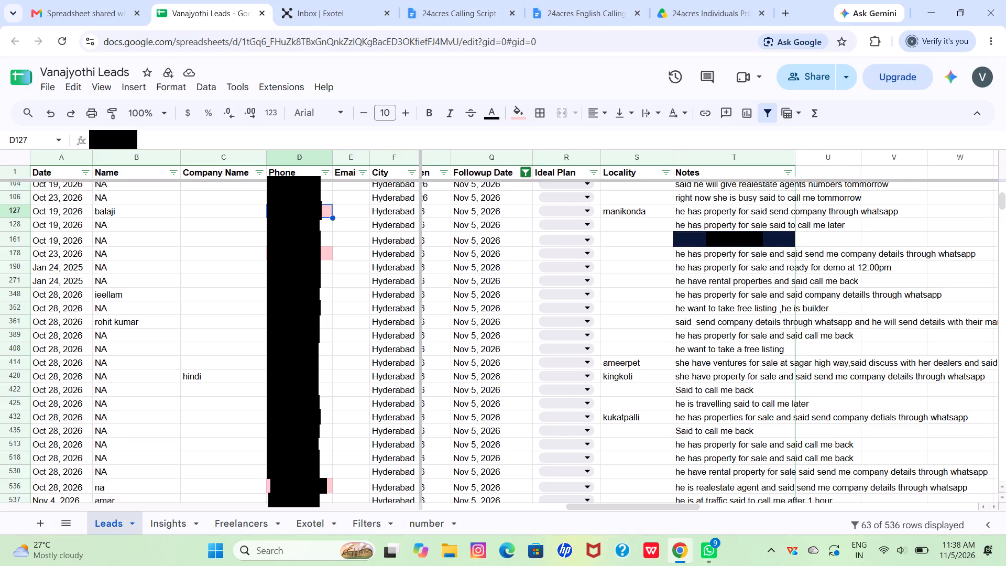
Copy the phone number of the lead in row 127 of the Leads sheet.
key("ctrl+c")
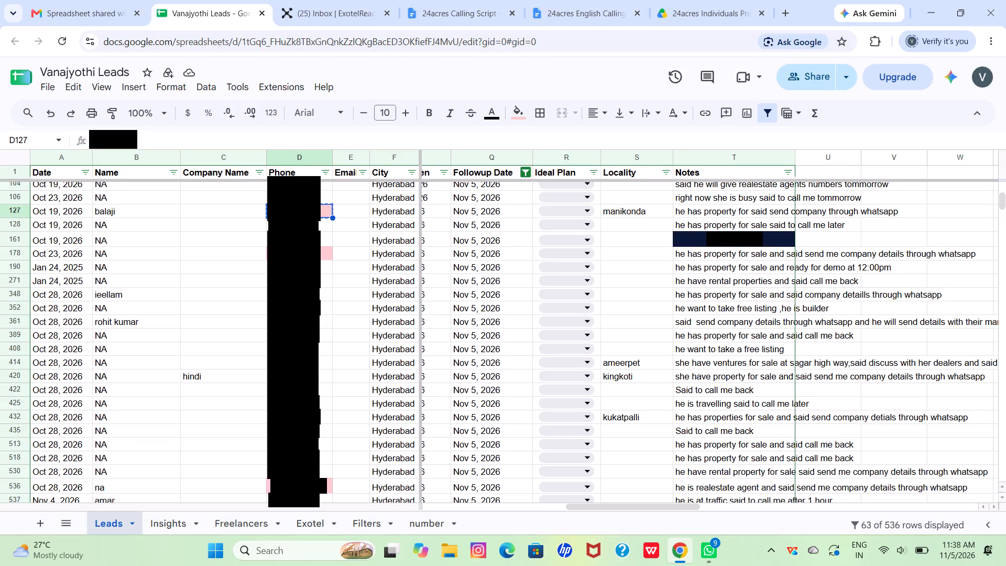
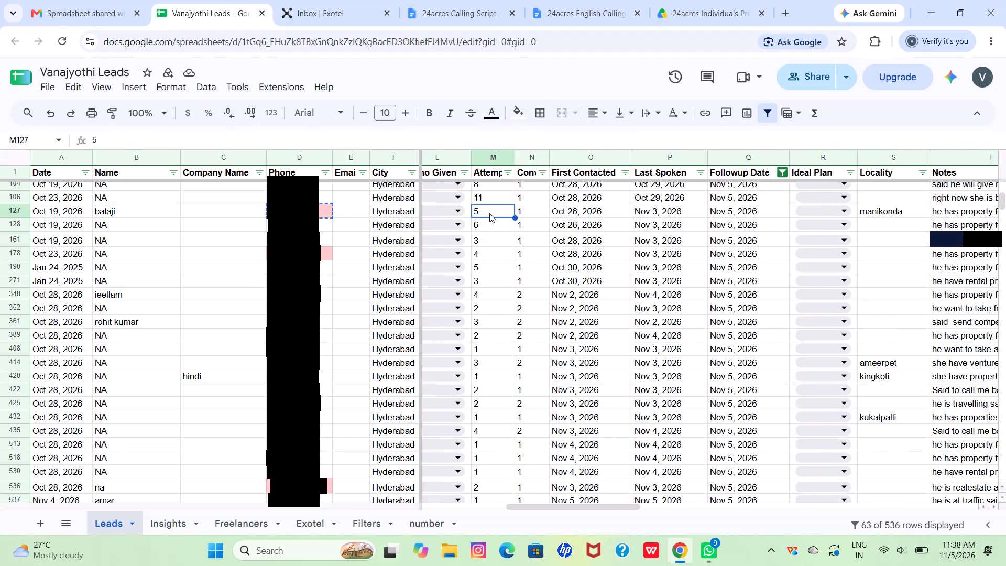
Set the call attempts of the lead in row 127 to 6.
key("6")
left_click(539, 217)
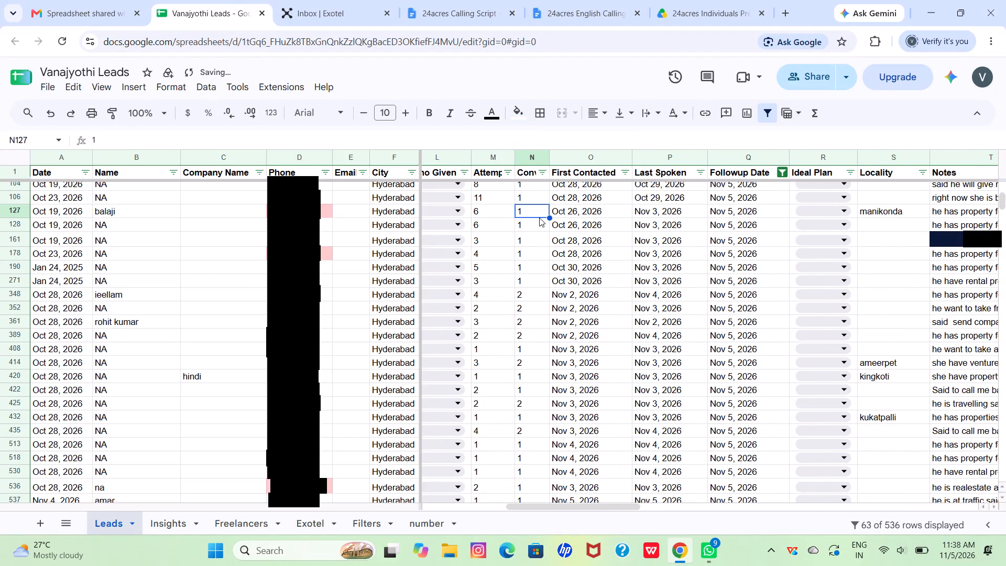
Review the status, call history and notes of the lead in row 128 and copy its phone number.
scroll(539, 217, "down", 1)
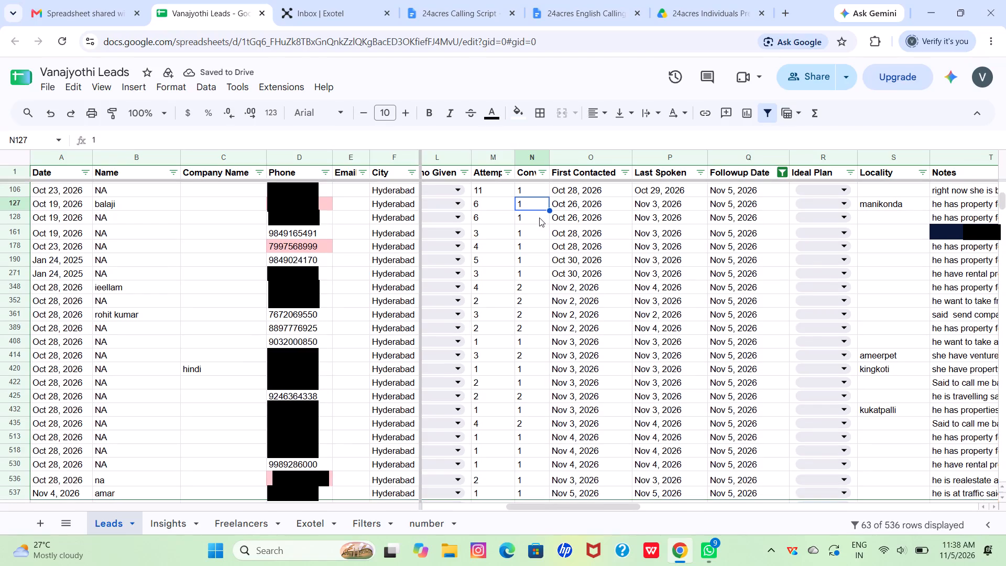
scroll(539, 217, "down", 1)
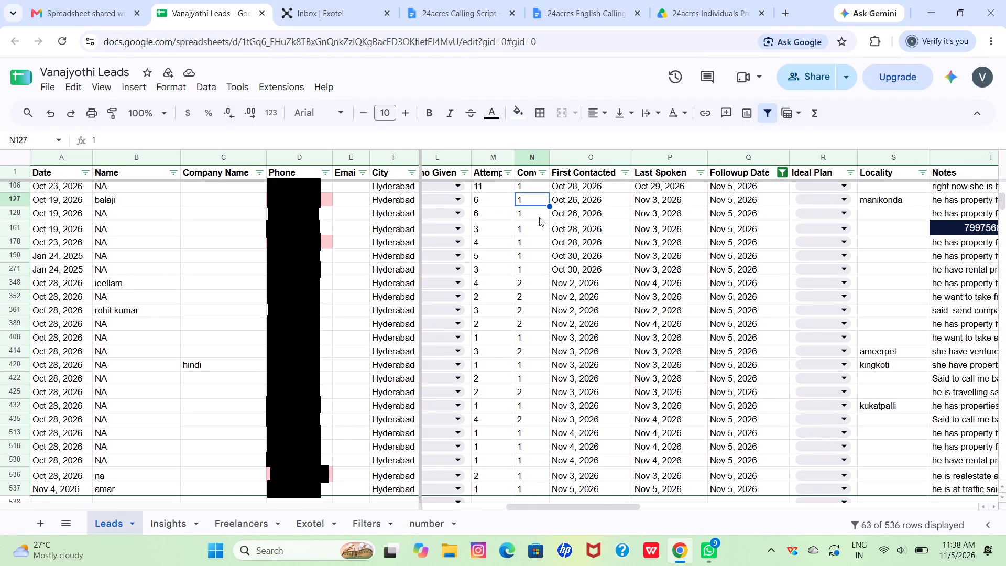
left_click(489, 211)
scroll(489, 211, "left", 2)
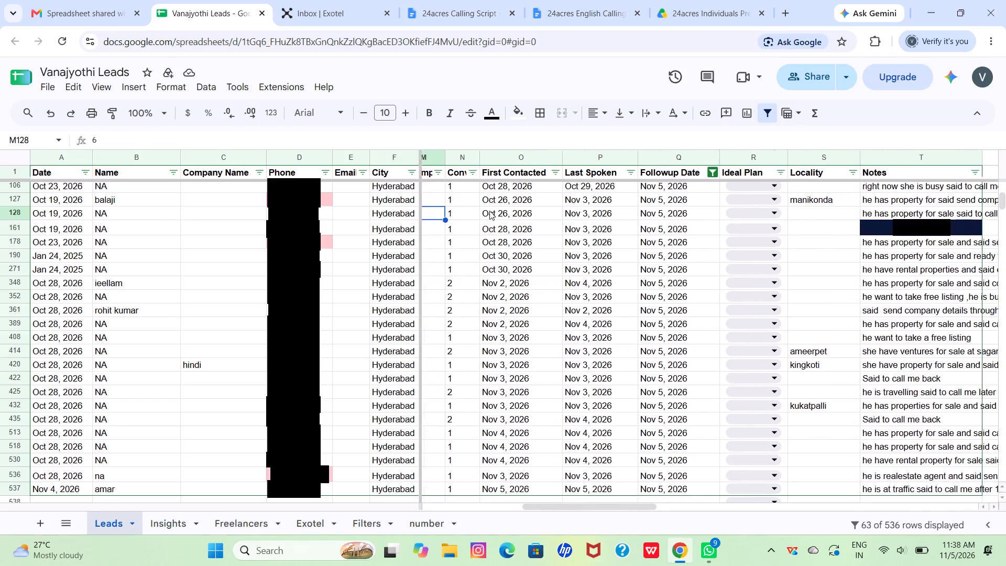
scroll(489, 211, "left", 2)
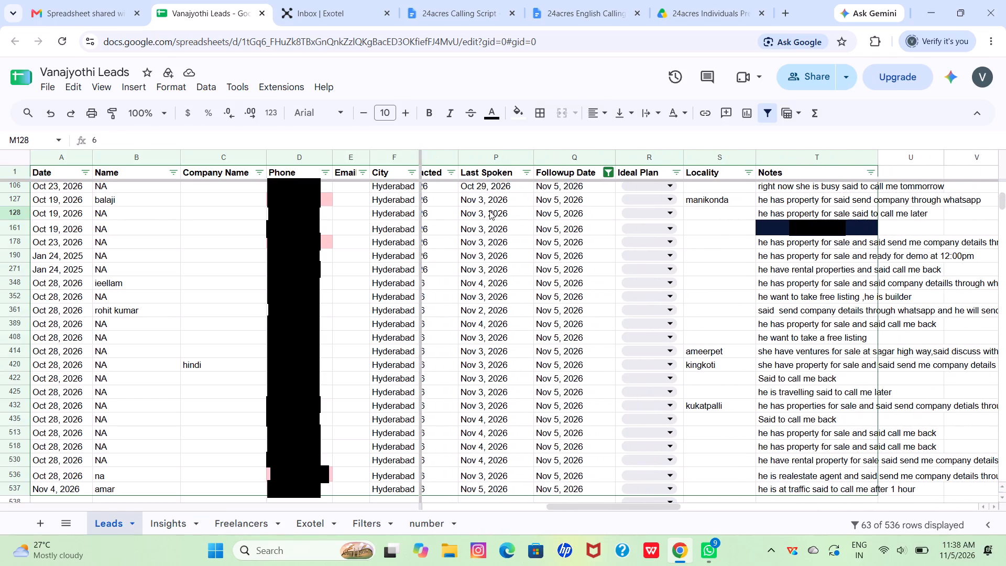
scroll(489, 211, "right", 1)
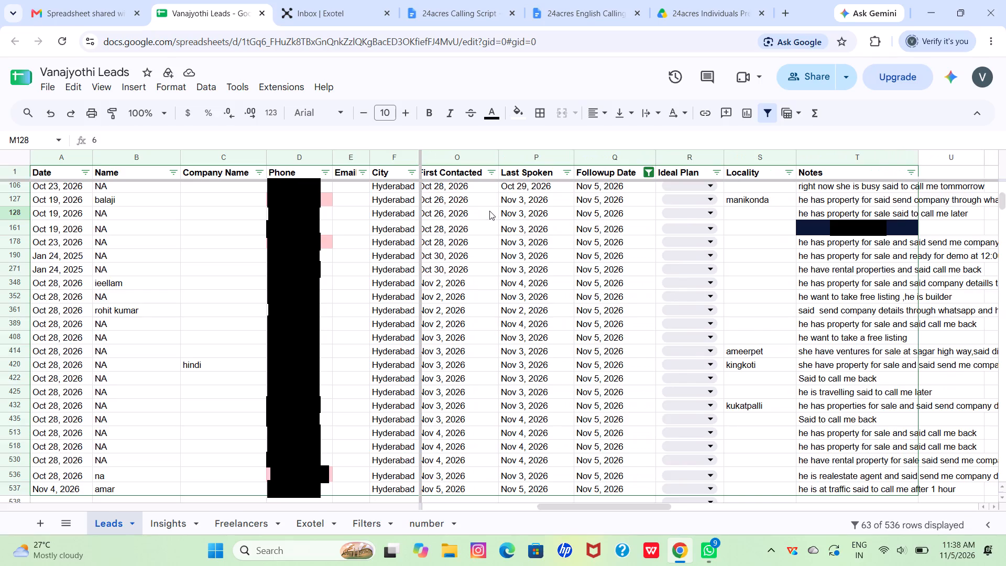
left_click(324, 205)
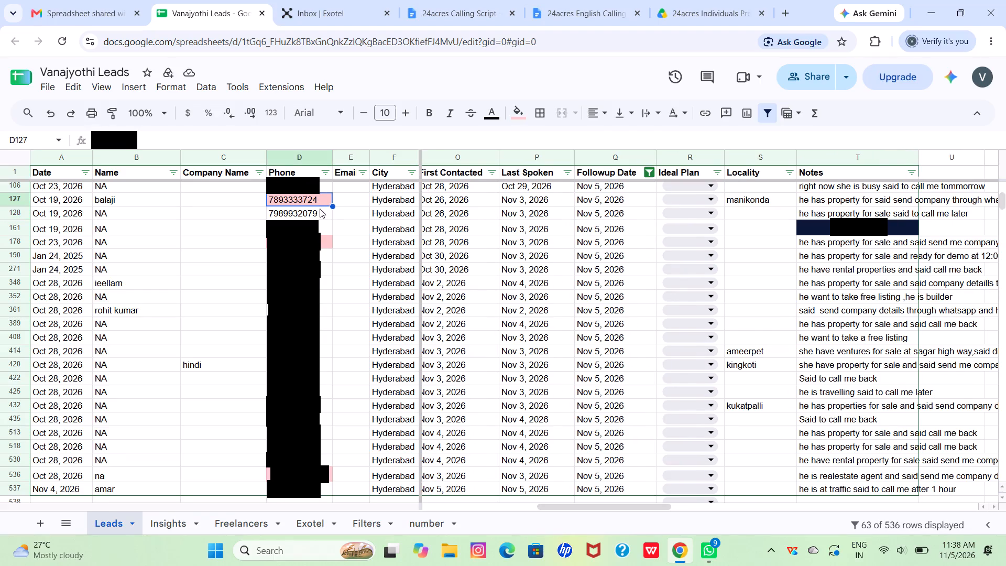
left_click(314, 214)
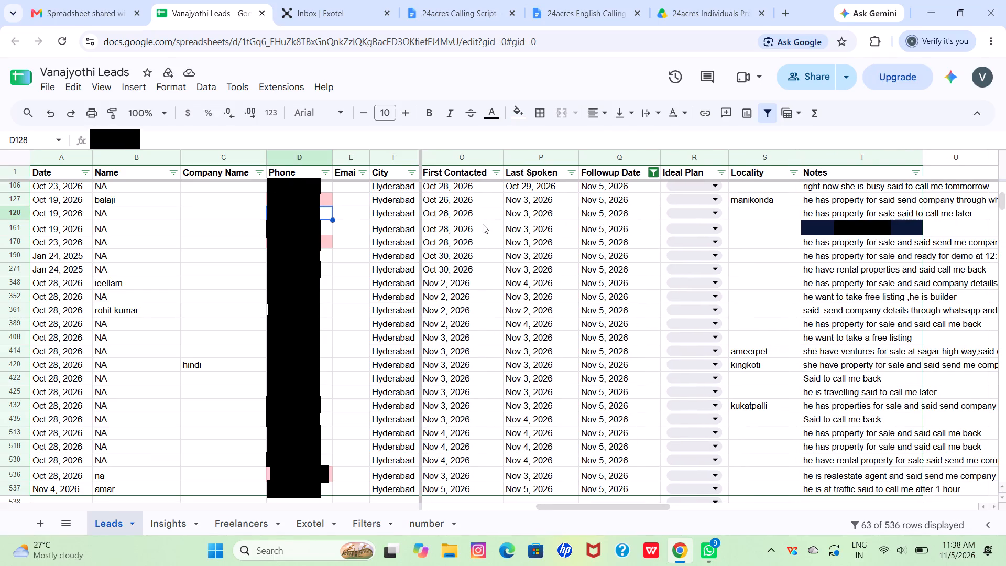
scroll(483, 224, "right", 1)
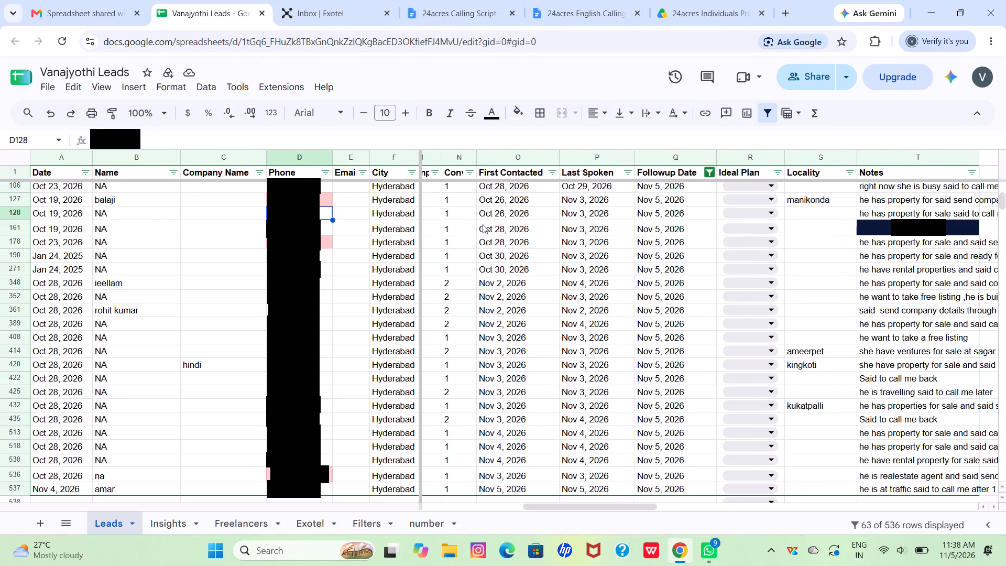
scroll(568, 233, "right", 4)
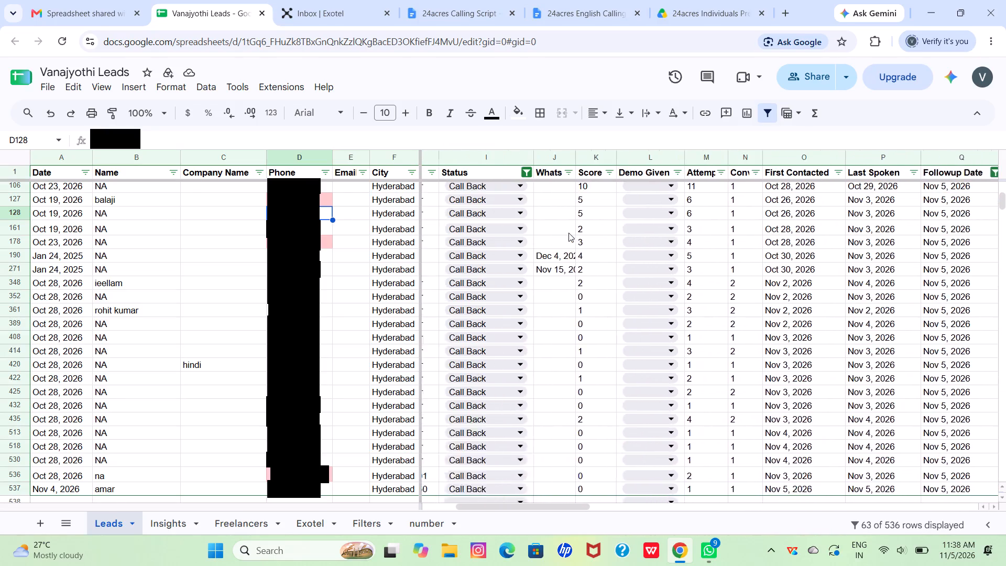
scroll(568, 233, "right", 1)
scroll(568, 233, "down", 1)
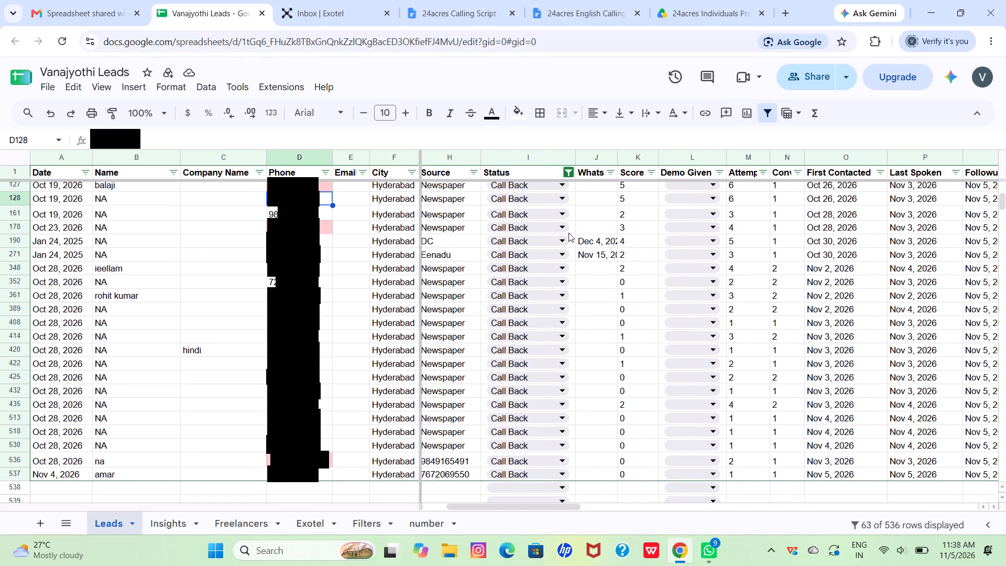
scroll(568, 233, "left", 3)
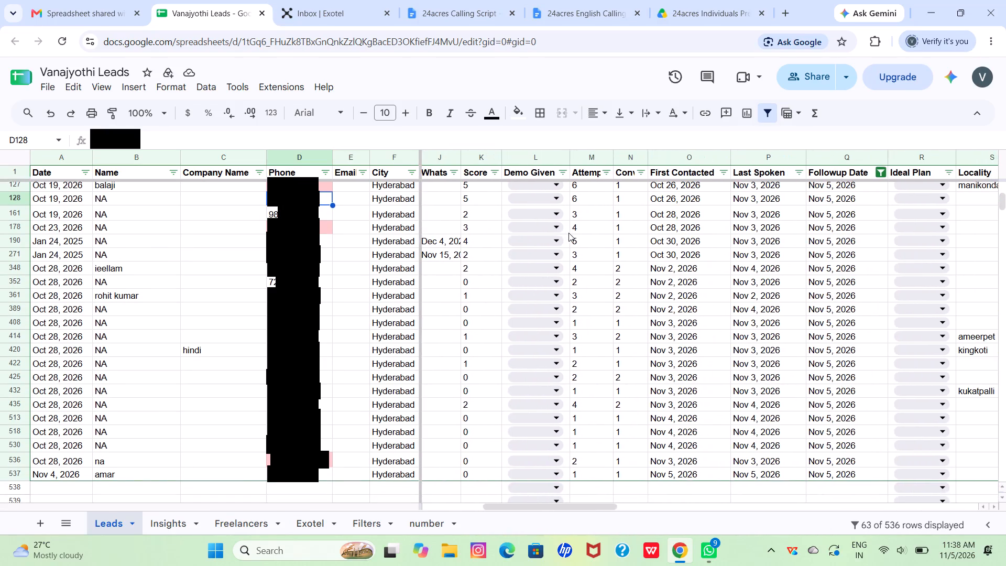
scroll(568, 233, "left", 1)
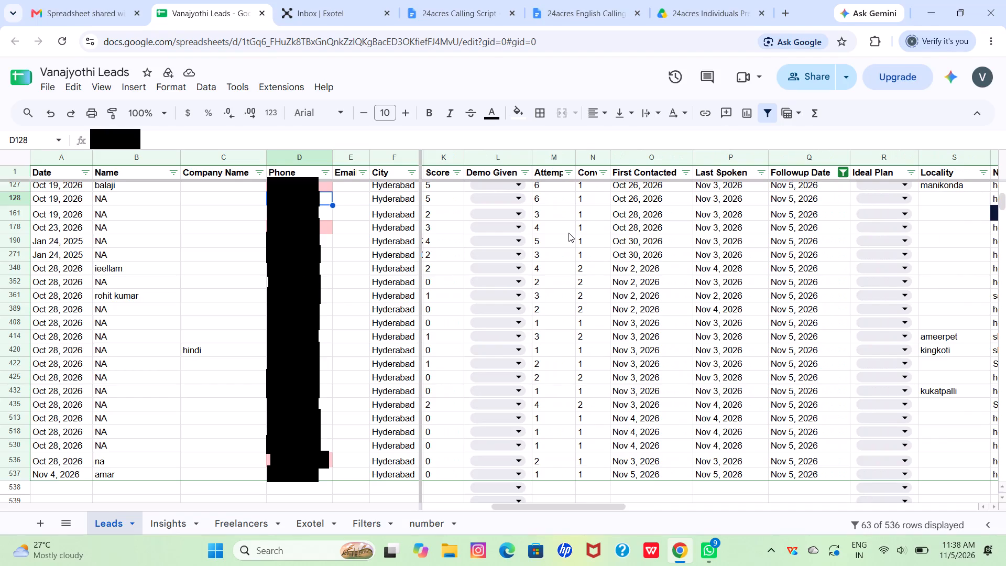
key("ctrl+c")
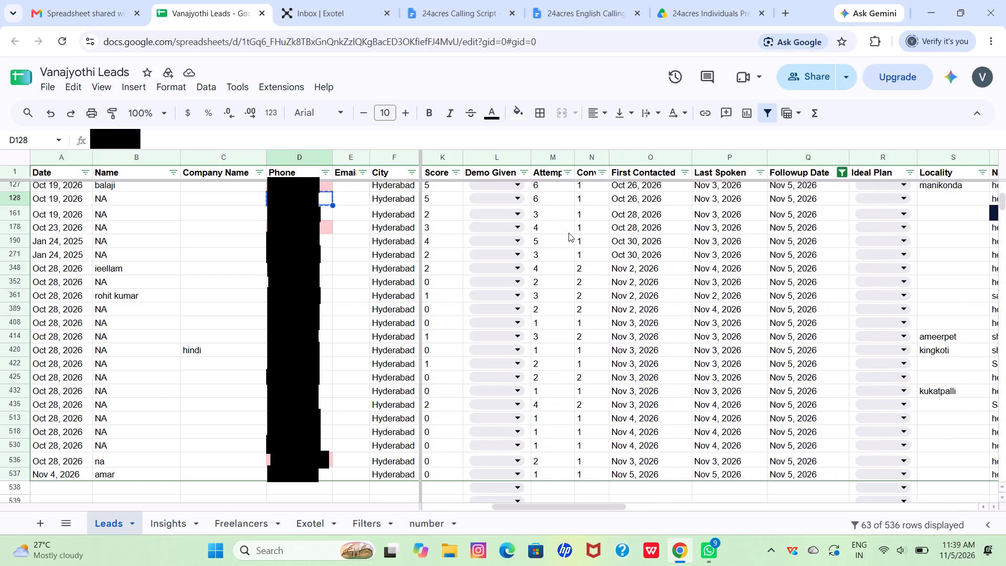
scroll(568, 233, "left", 2)
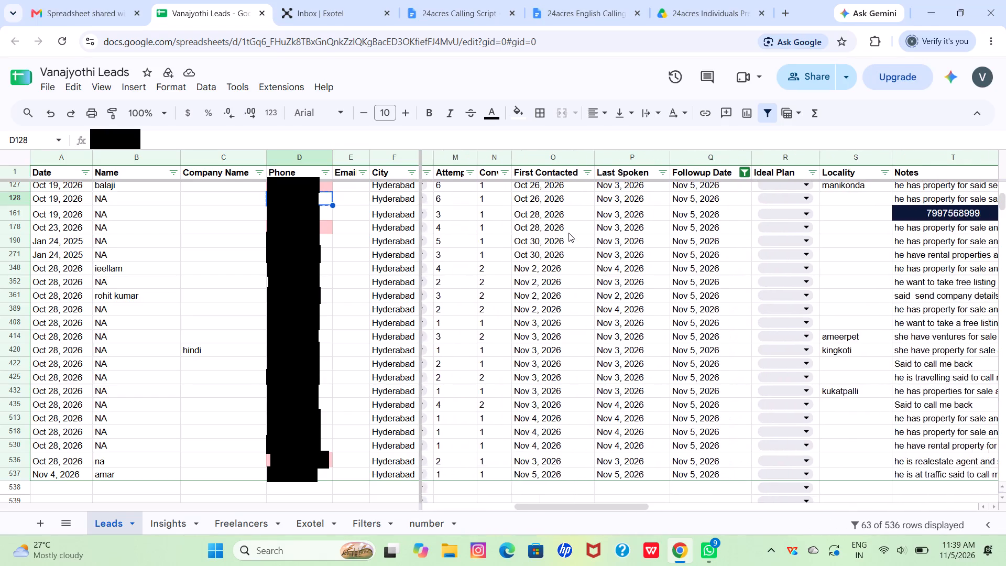
scroll(568, 233, "left", 1)
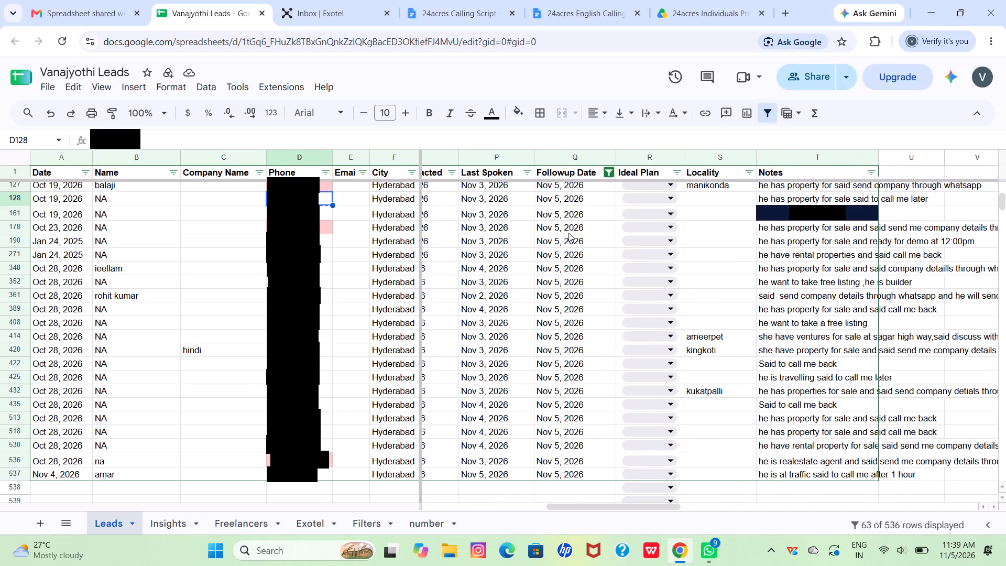
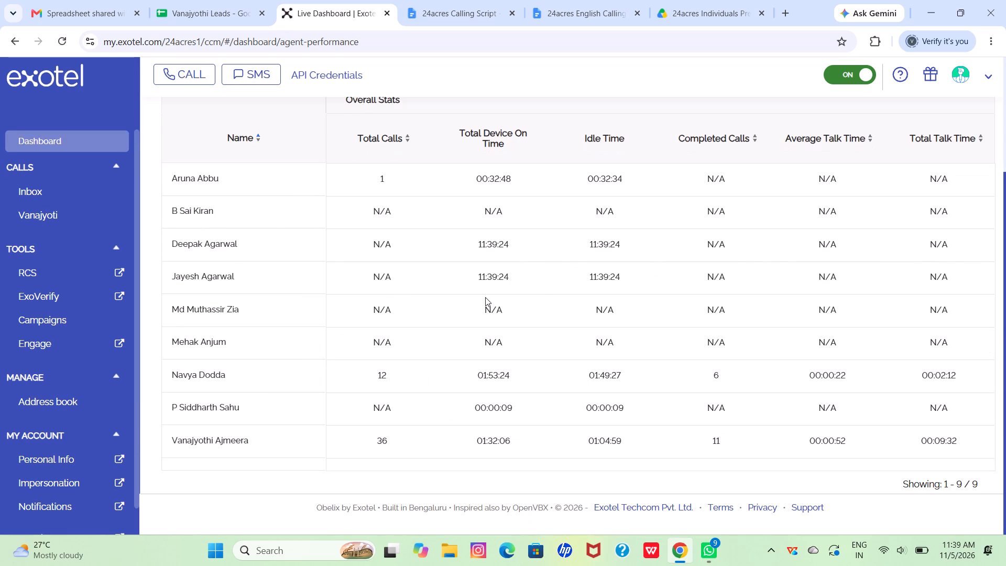
Return to the Exotel dashboard to call the lead in row 128 with the copied phone number.
scroll(485, 297, "up", 1)
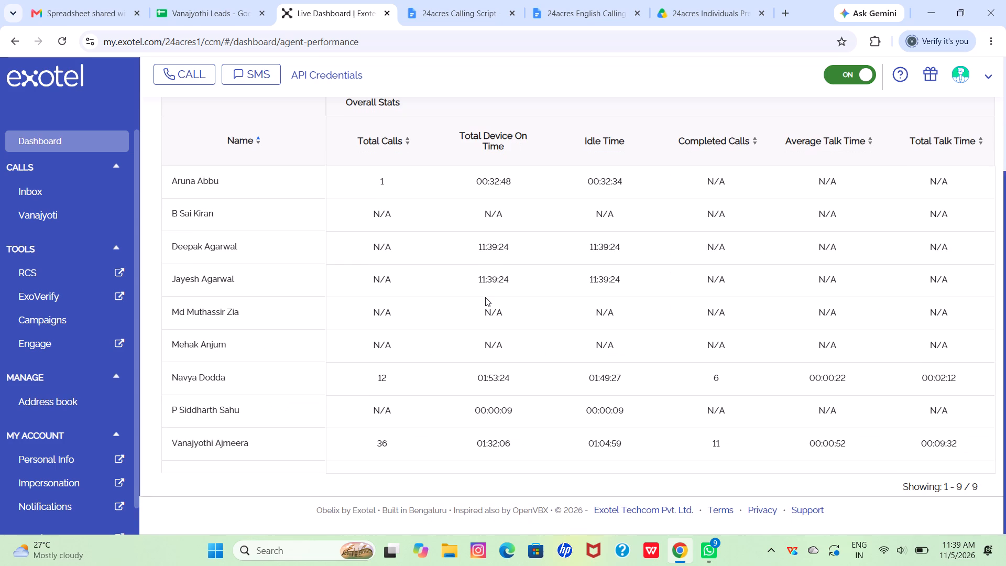
scroll(485, 297, "up", 1)
left_click(275, 2)
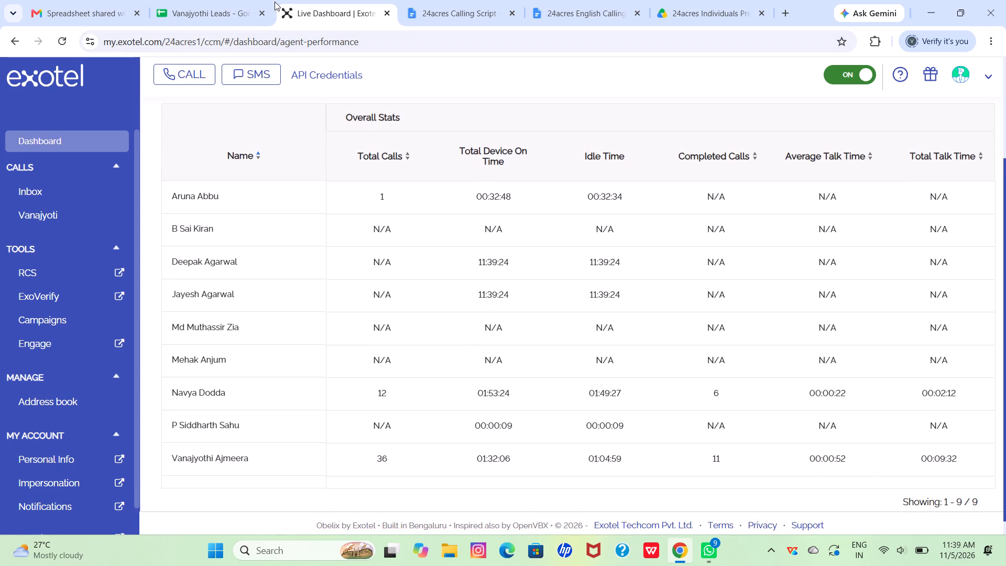
left_click(213, 2)
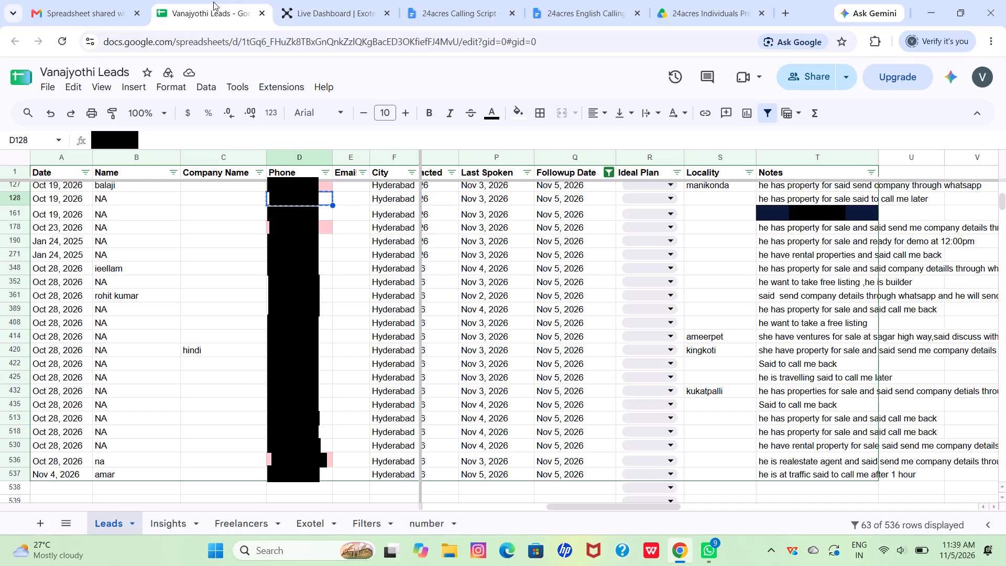
left_click(336, 0)
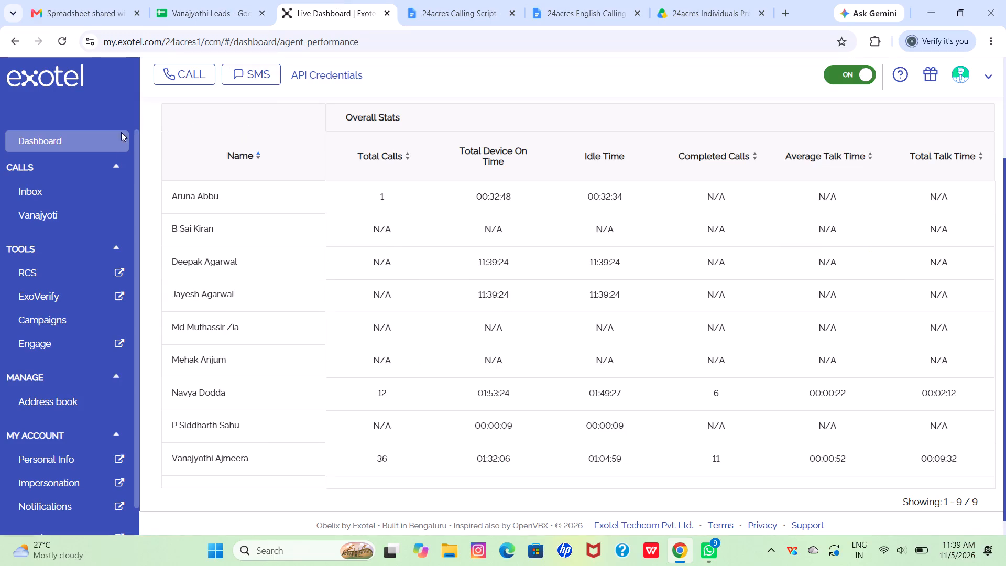
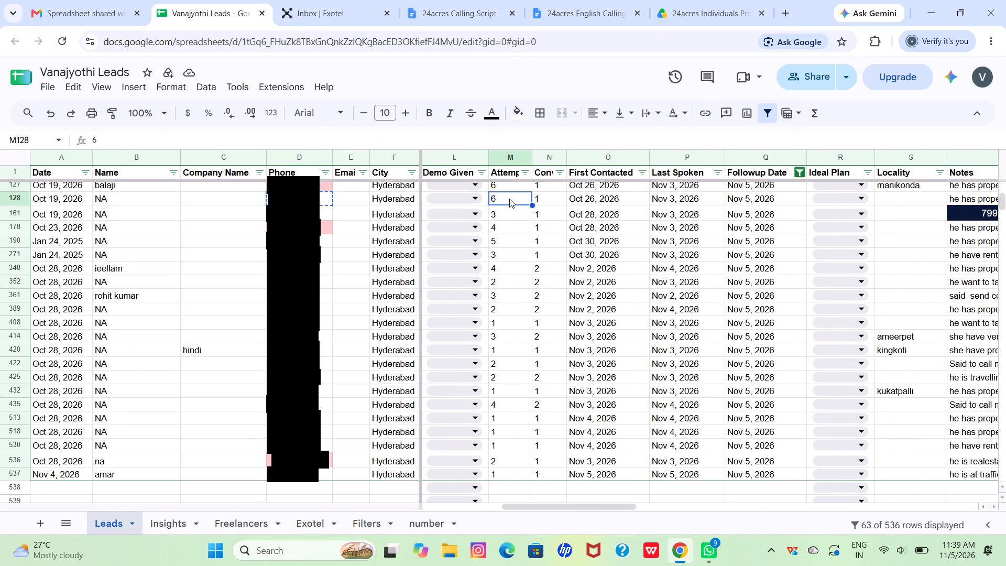
Set the Attempts count of the lead in row 128 to 7.
key("7")
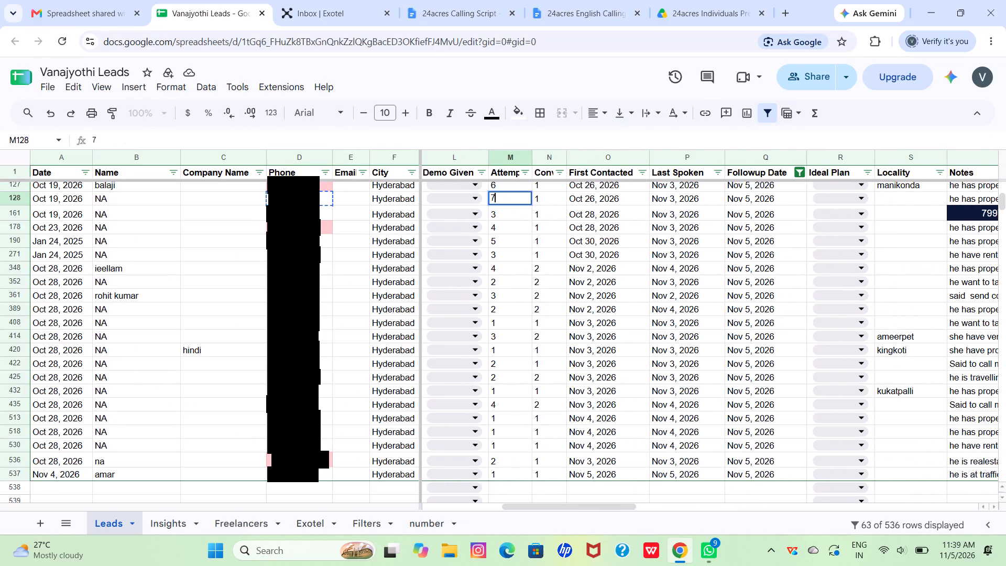
left_click(555, 198)
Review the notes, locality, follow-up date, phone and attempts of the lead in row 128.
scroll(555, 198, "left", 1)
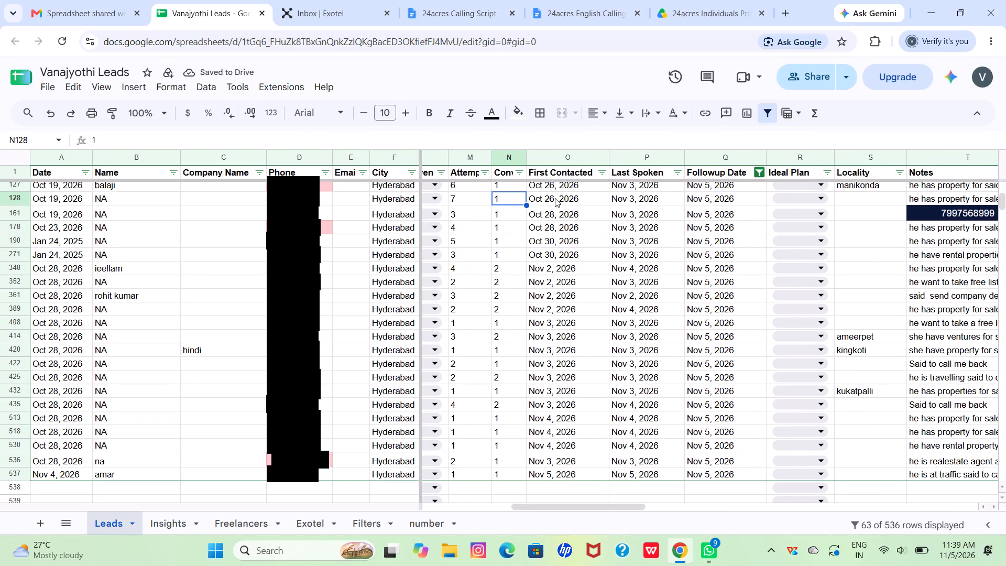
scroll(555, 198, "left", 1)
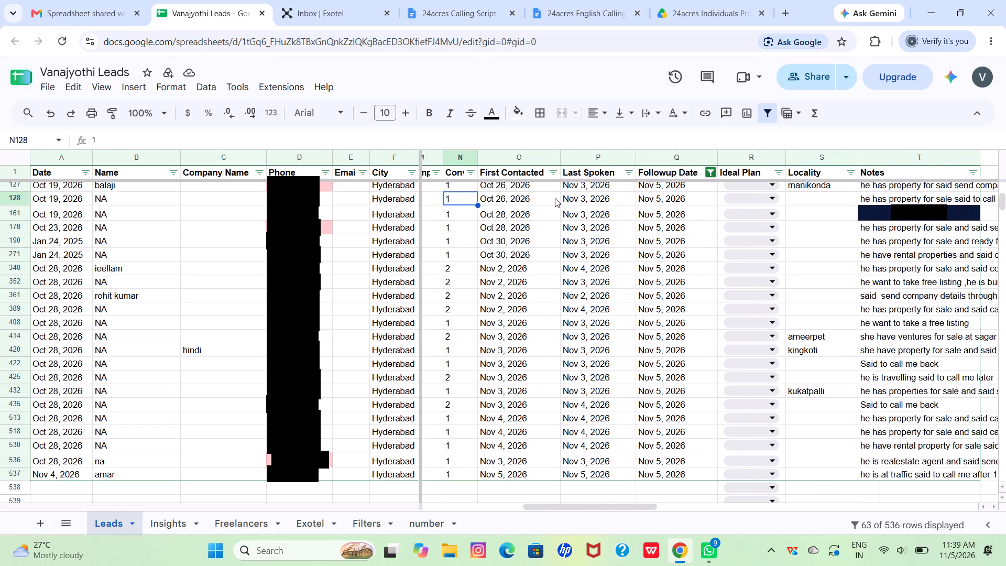
scroll(555, 198, "left", 2)
left_click(644, 224)
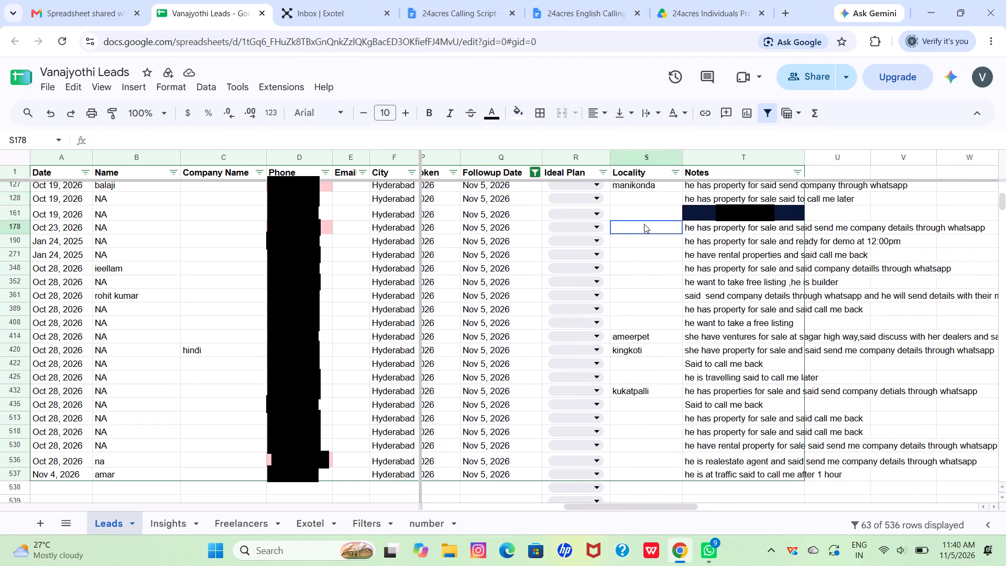
left_click(638, 218)
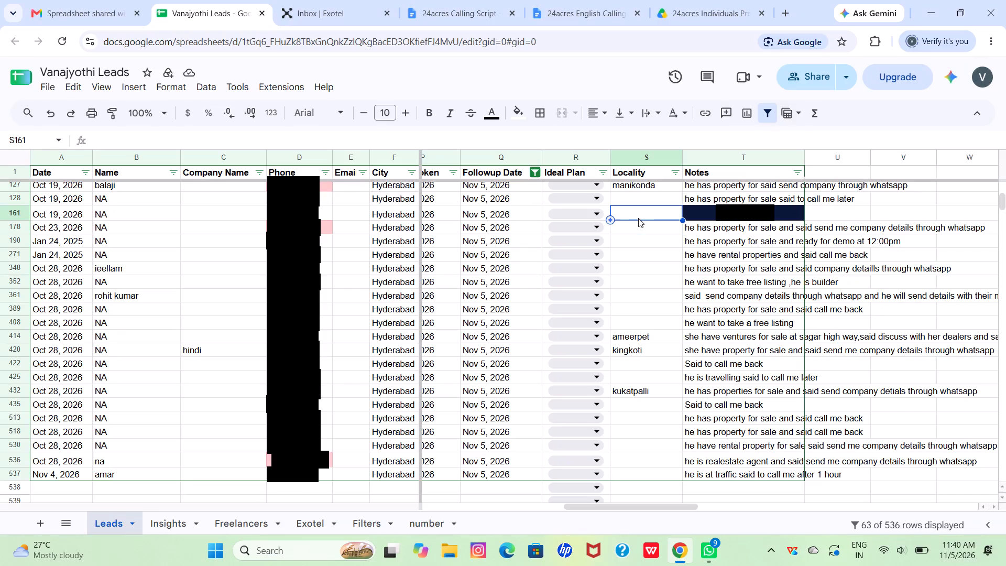
left_click(482, 194)
scroll(482, 194, "right", 3)
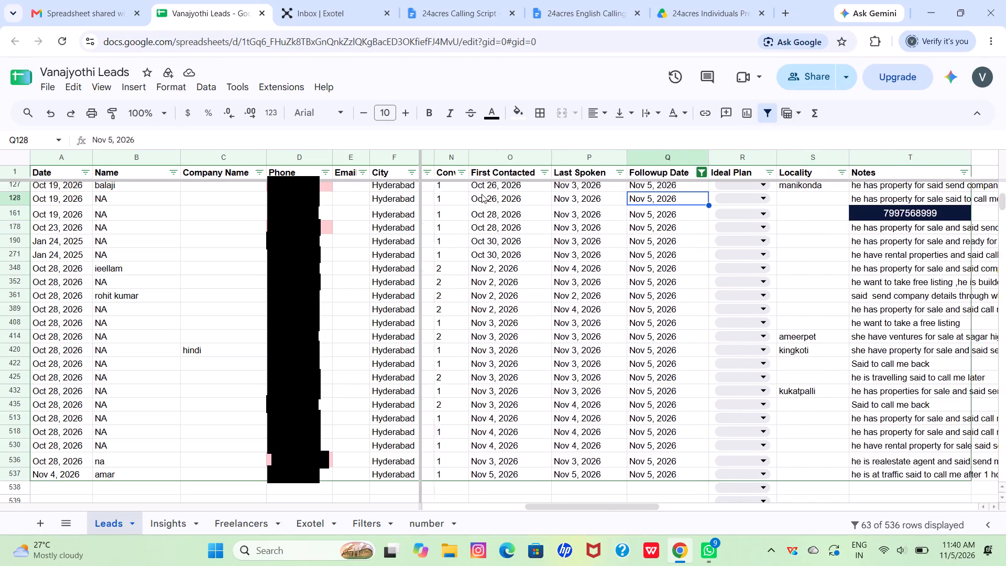
scroll(482, 194, "right", 1)
left_click(311, 201)
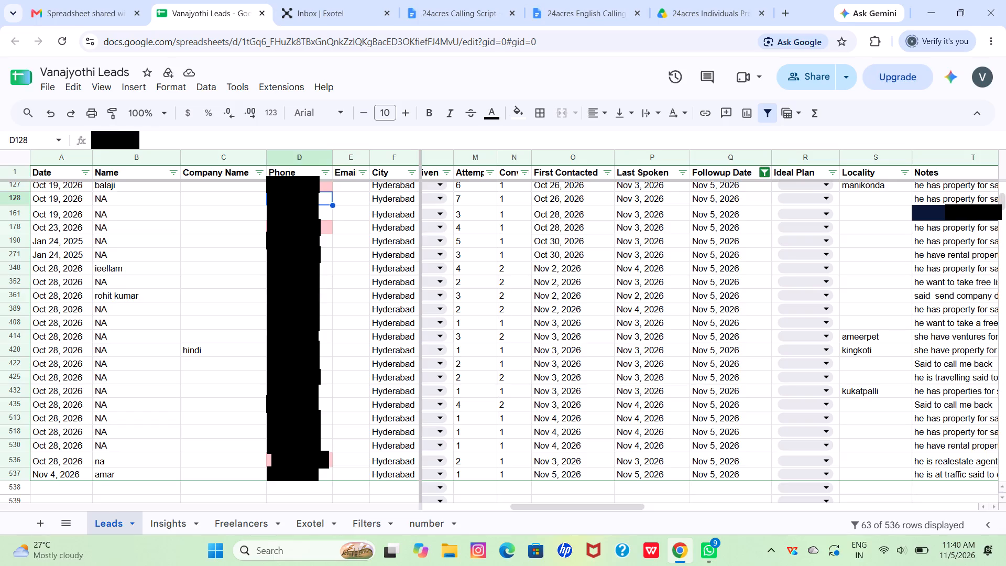
left_click(475, 200)
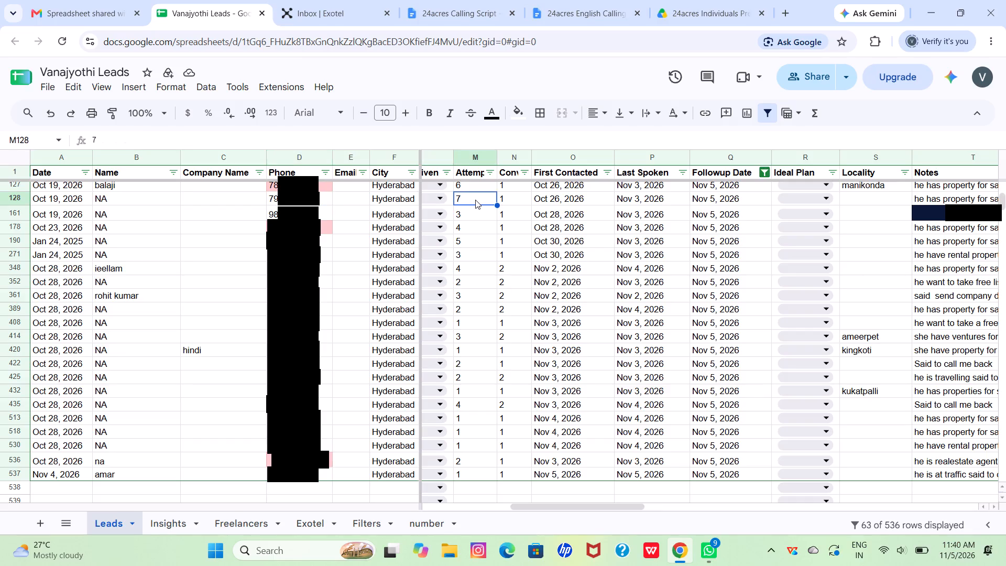
Examine the attempts, contact dates and notes of the remaining follow-up leads from row 161 to row 537.
left_click(469, 218)
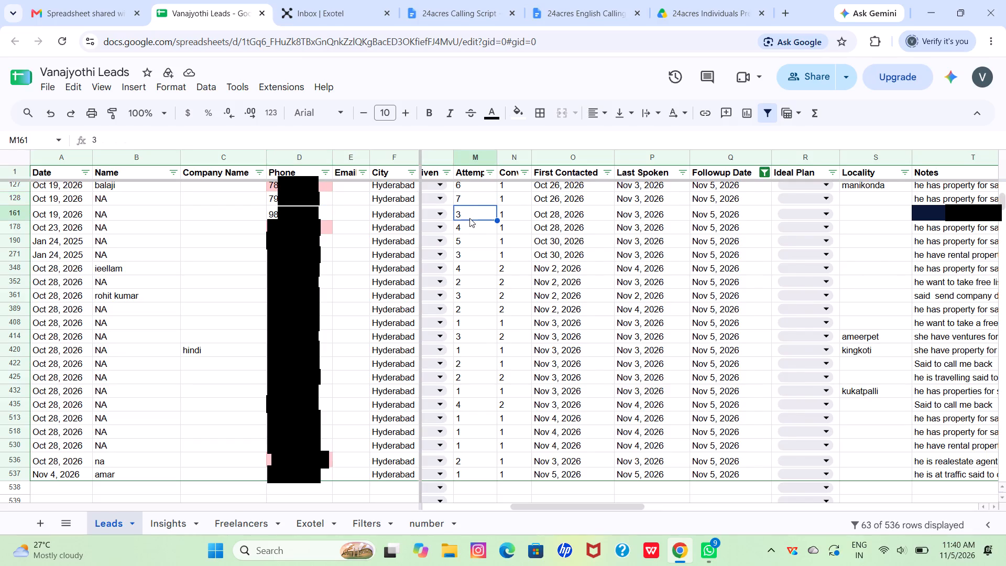
scroll(469, 218, "left", 2)
scroll(469, 218, "right", 3)
scroll(469, 218, "down", 1)
scroll(469, 218, "left", 1)
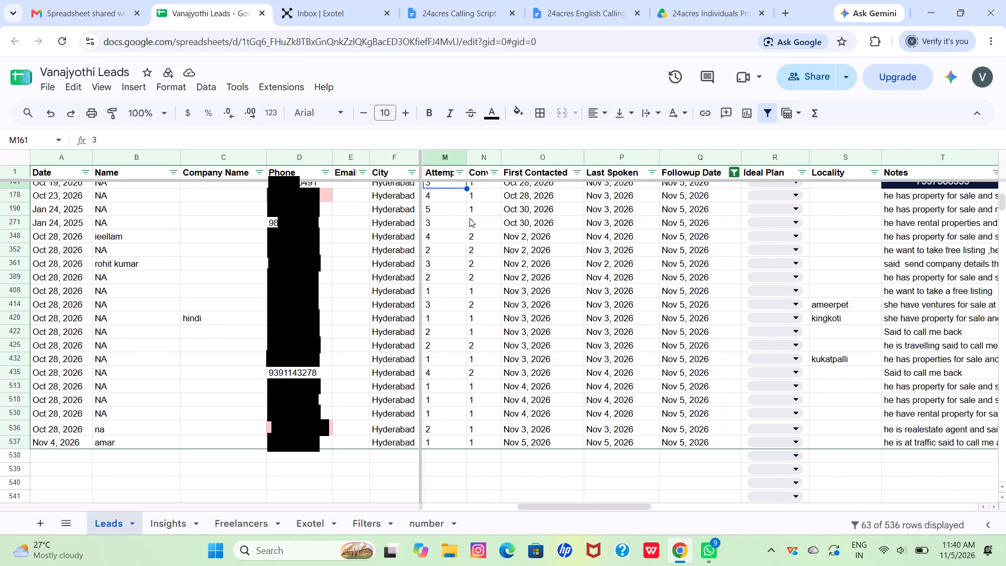
scroll(469, 218, "left", 2)
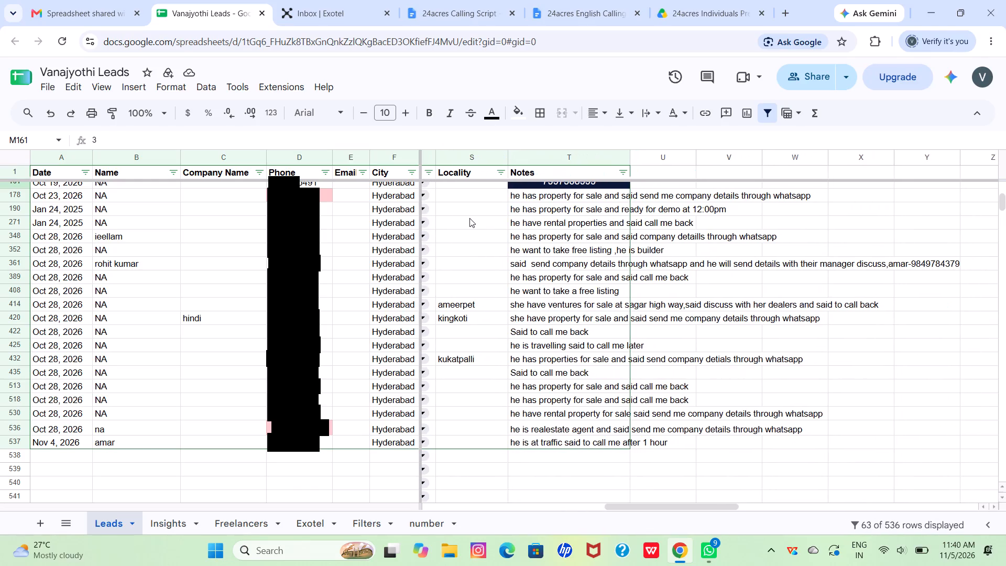
scroll(469, 218, "right", 2)
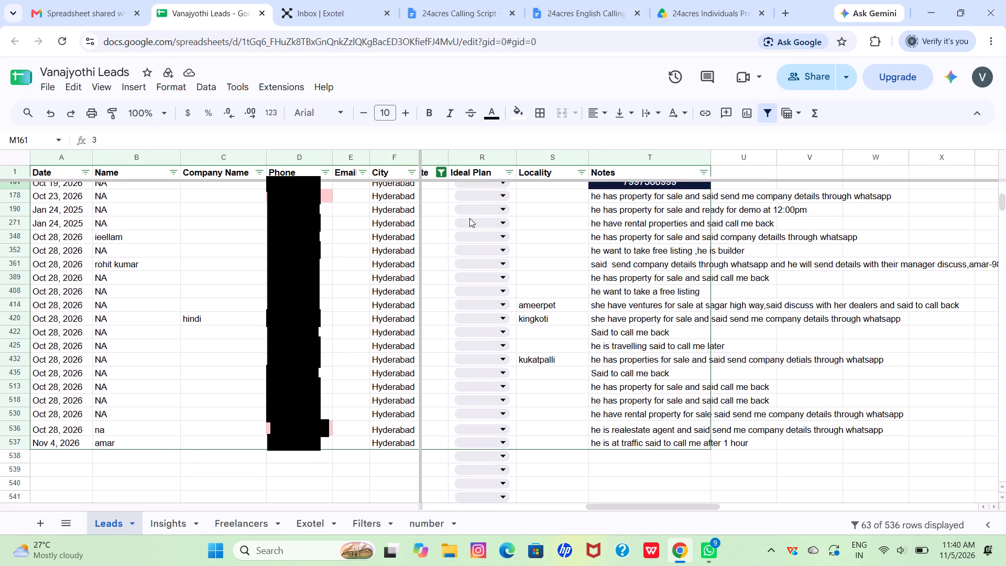
scroll(469, 218, "right", 4)
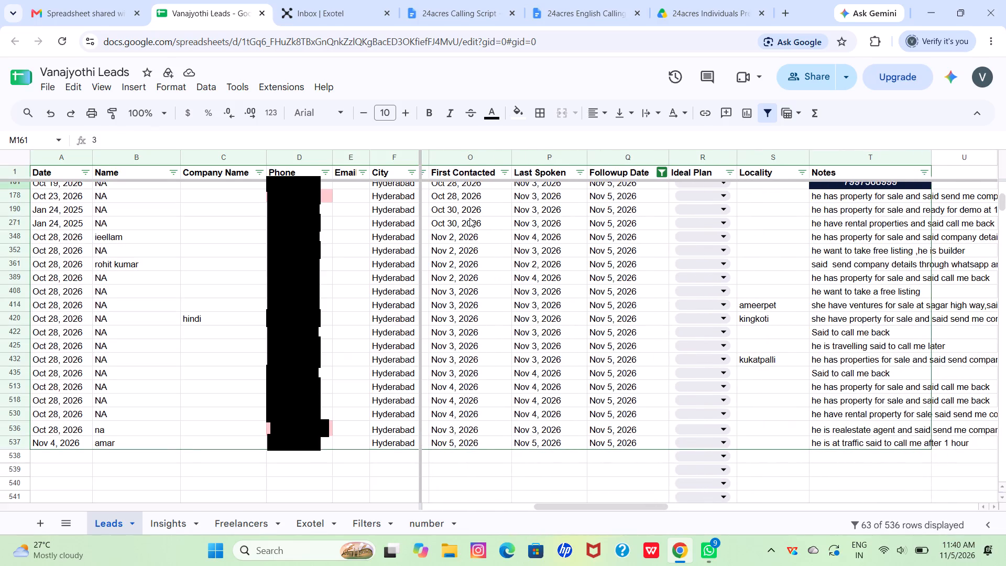
scroll(469, 218, "right", 1)
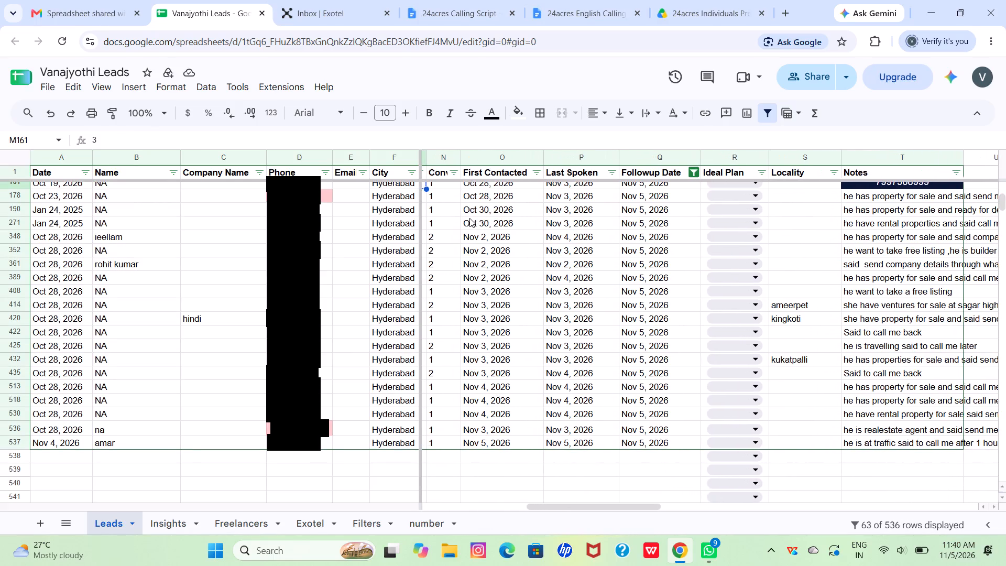
scroll(510, 210, "right", 1)
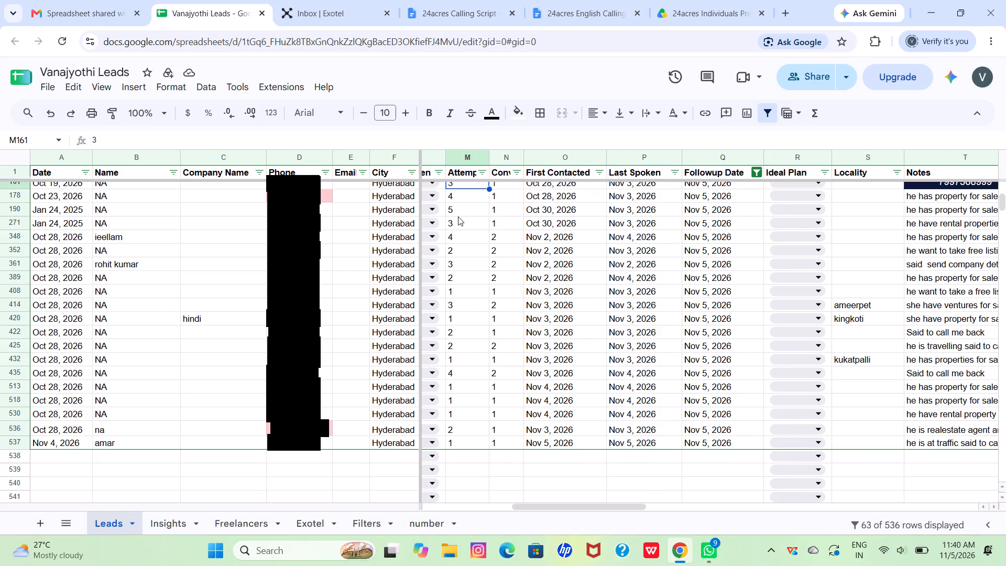
Select the phone number of the lead in row 178.
left_click(458, 216)
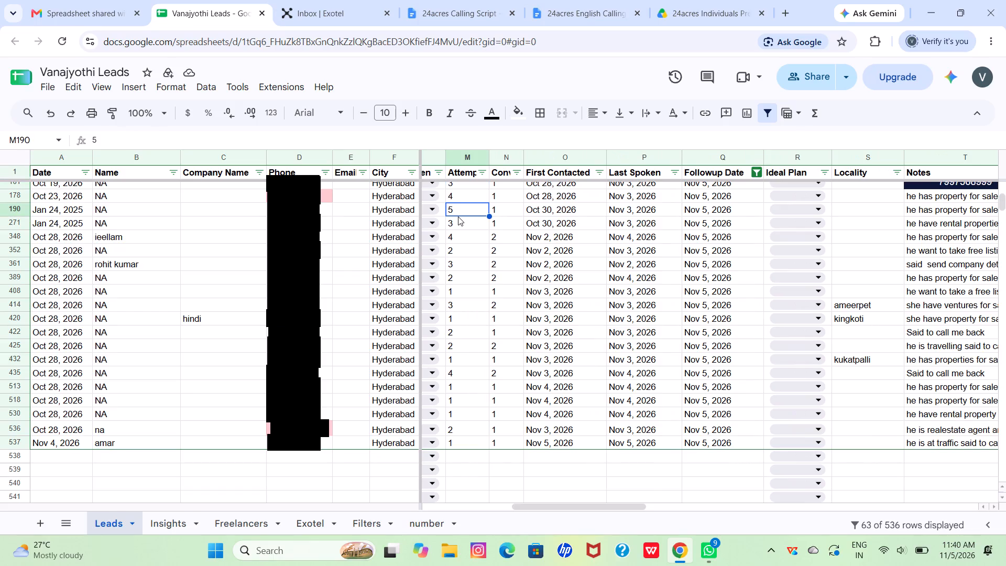
left_click(315, 195)
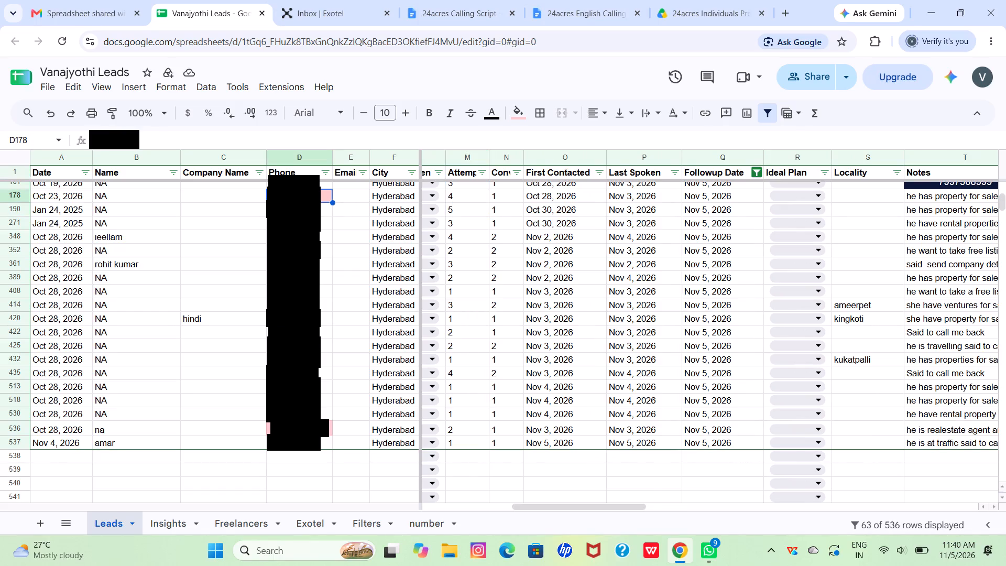
Review the status, score, attempts, contact dates, locality and notes of the follow-up leads from row 178 to row 537.
scroll(315, 195, "left", 3)
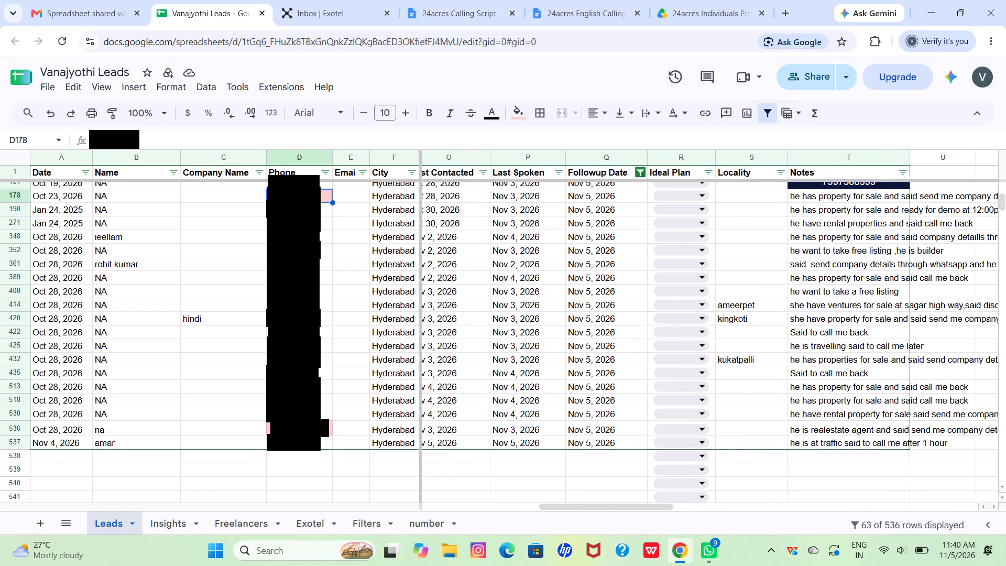
scroll(315, 195, "left", 4)
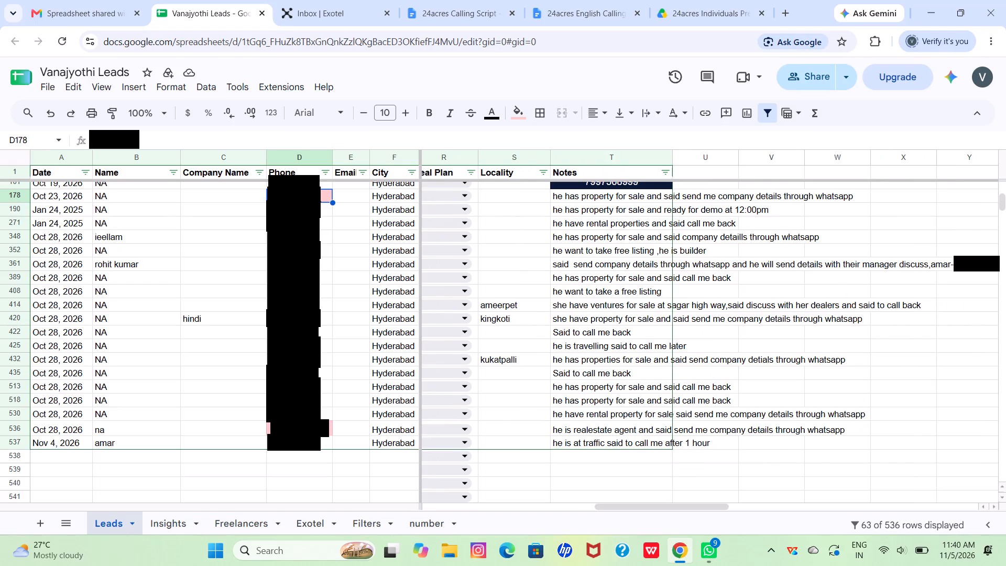
scroll(315, 195, "right", 6)
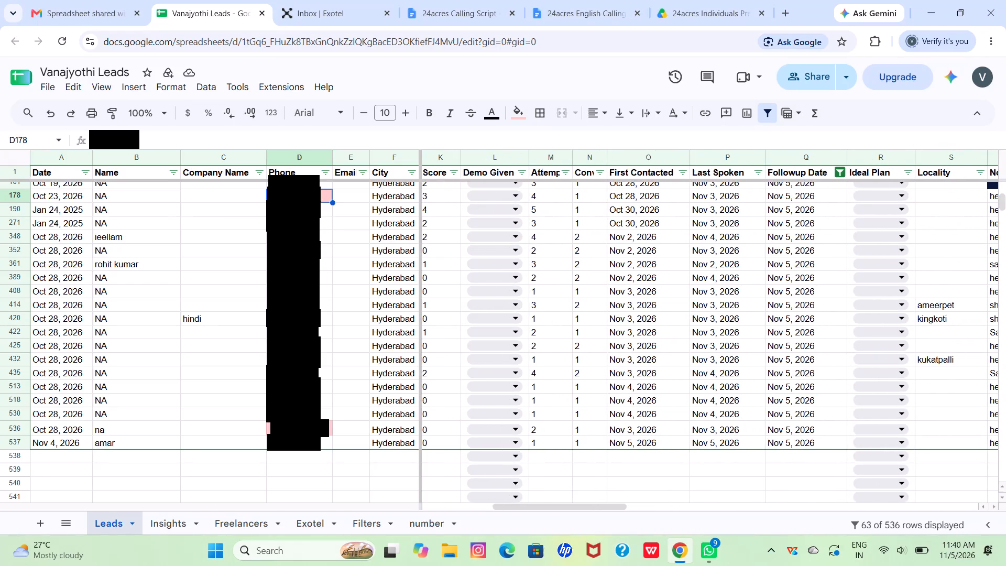
scroll(315, 195, "right", 2)
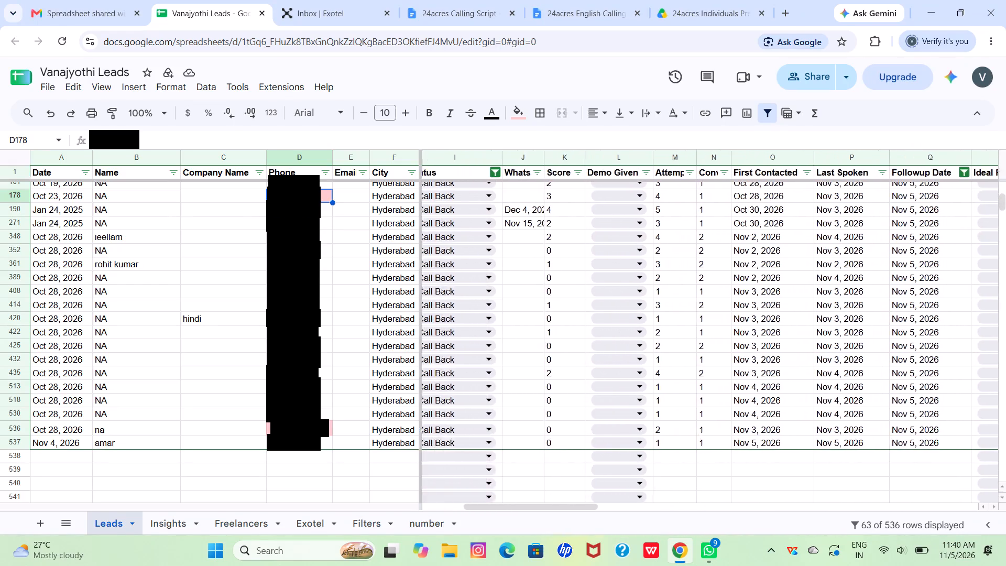
scroll(315, 195, "right", 2)
scroll(315, 195, "left", 2)
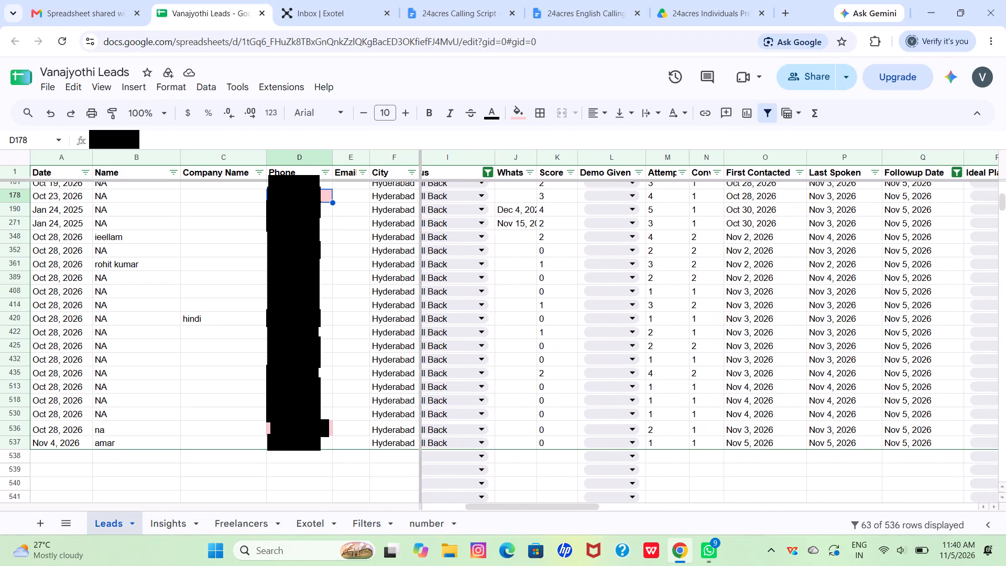
scroll(315, 195, "left", 3)
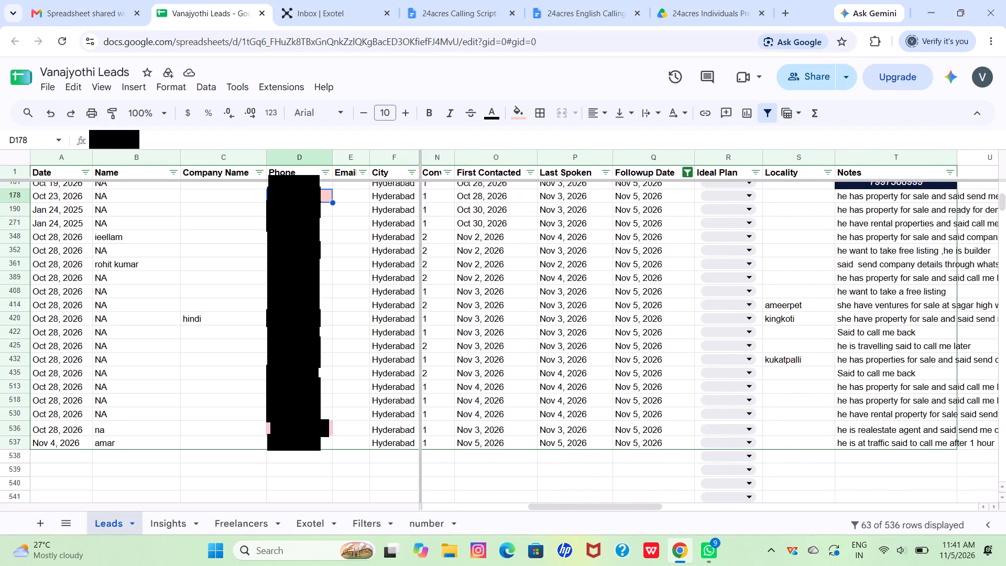
scroll(315, 195, "left", 3)
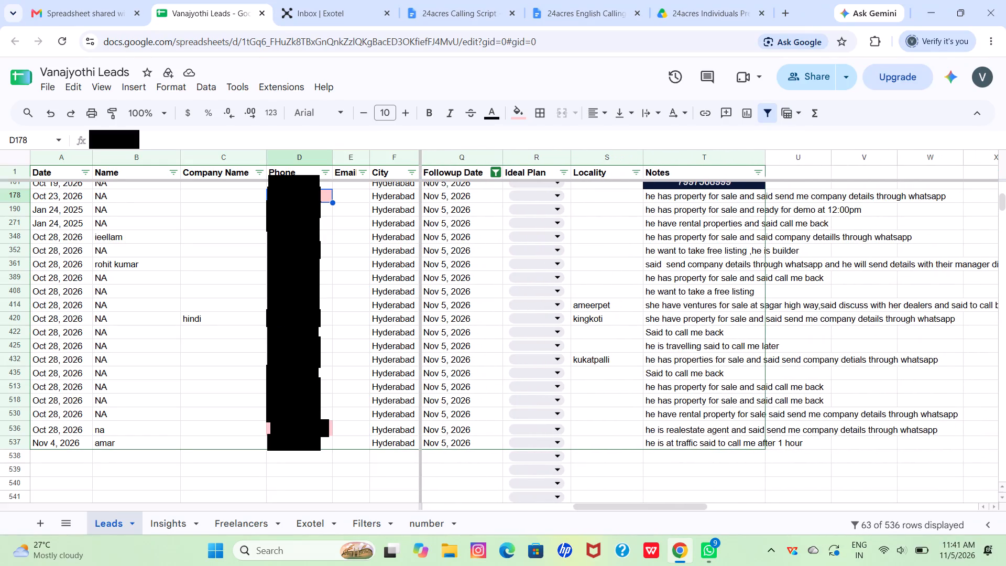
Copy the phone number of the lead in row 178.
key("ctrl+c")
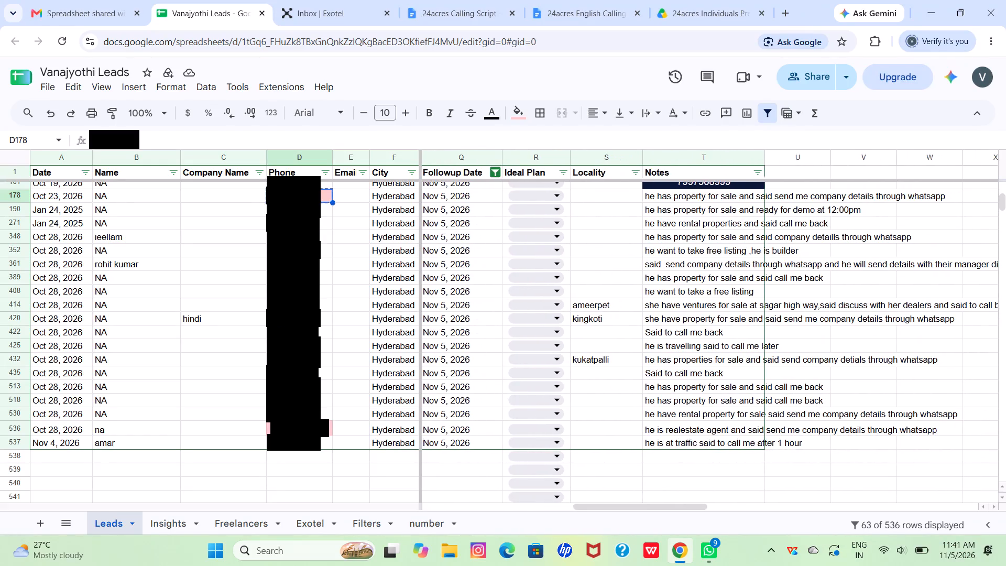
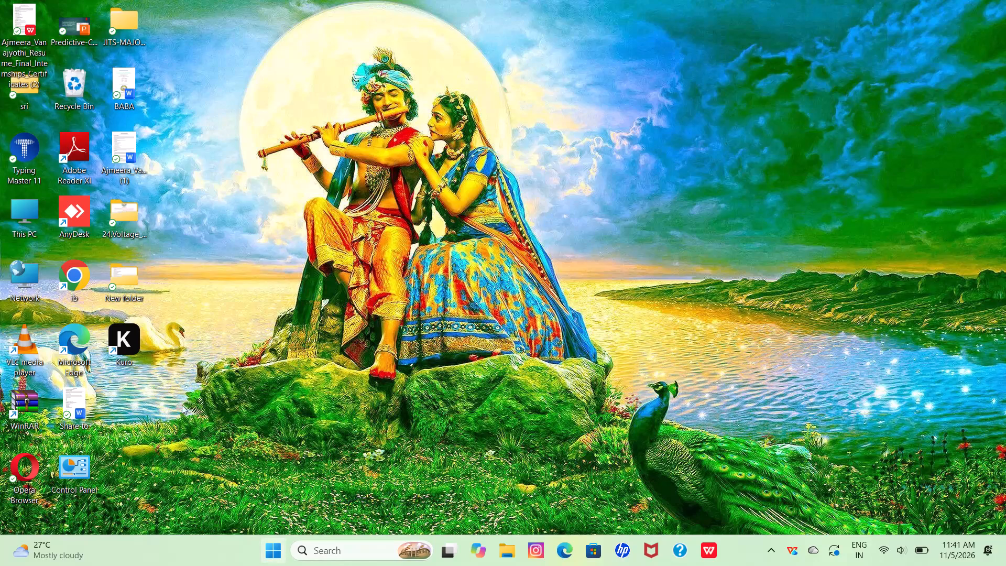
left_click(82, 270)
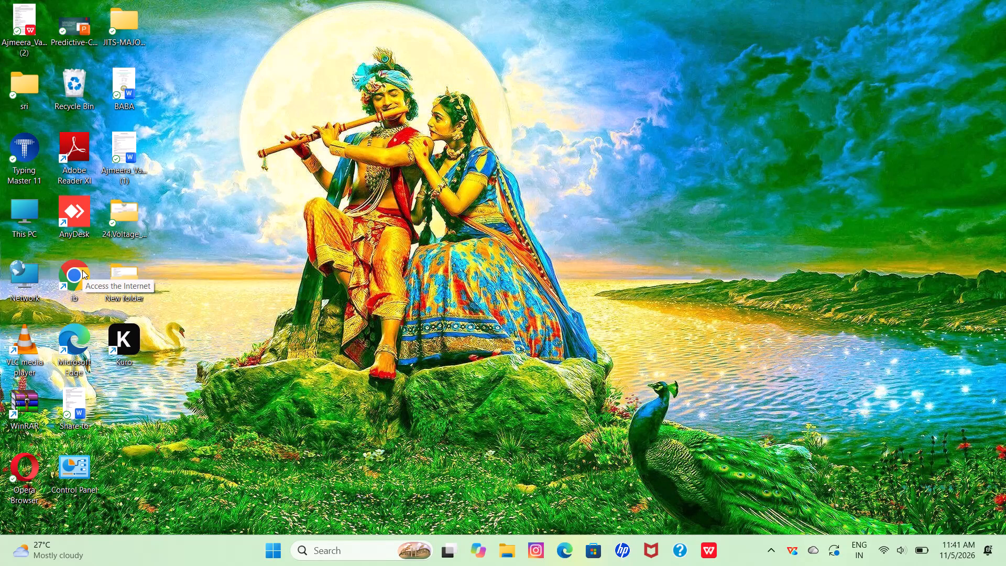
double_click(82, 270)
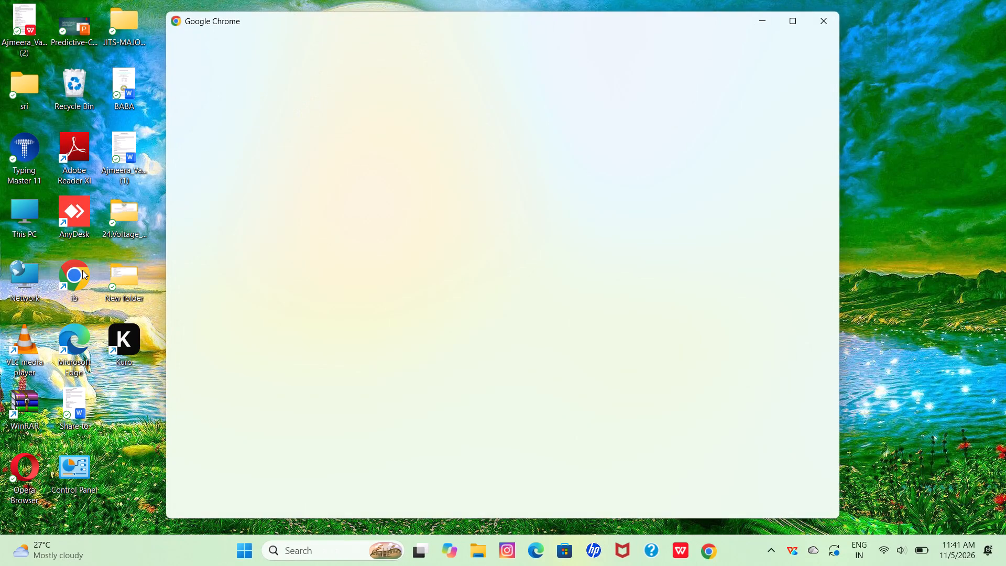
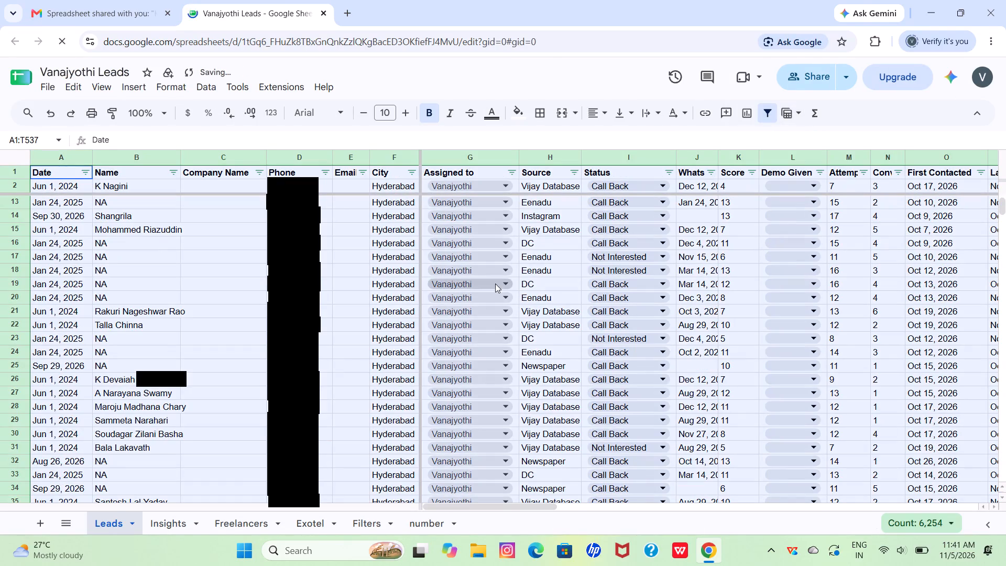
Clear all the selected values in the Status column's filter on the Leads sheet.
scroll(495, 284, "right", 1)
left_click(671, 175)
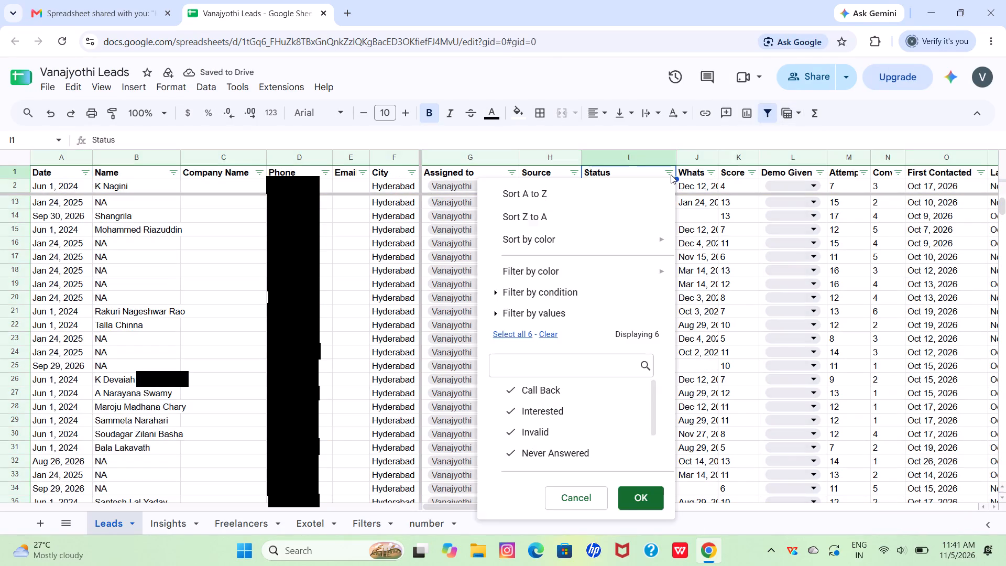
left_click(544, 331)
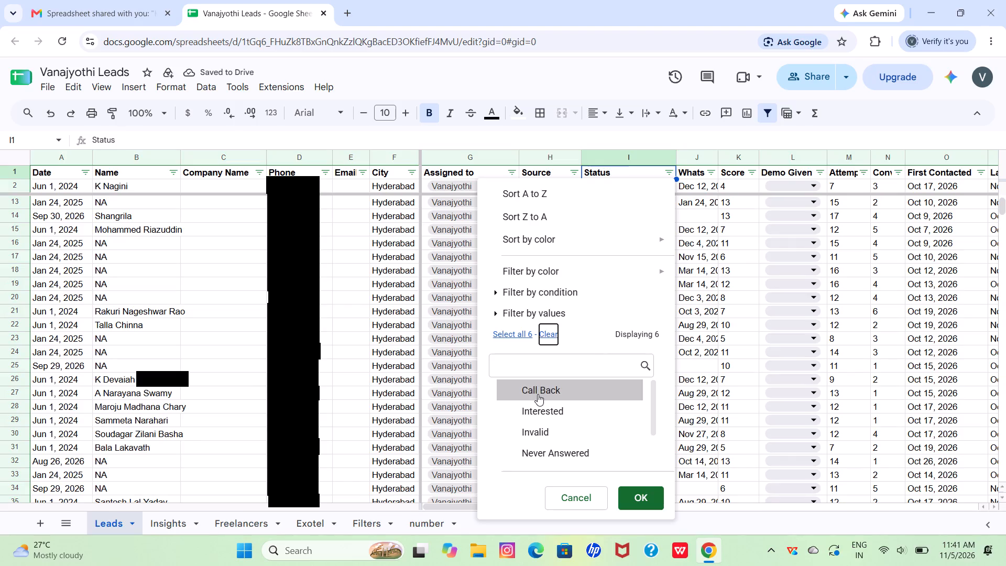
Filter the Status column to show only Call Back leads.
left_click(537, 394)
left_click(647, 492)
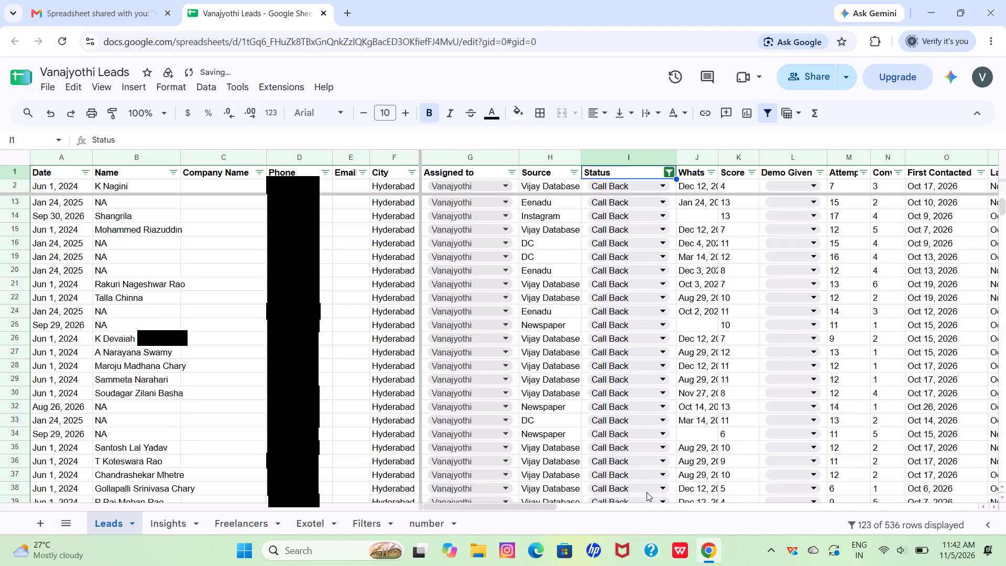
Filter the Followup Date column to show only Nov 5, 2026.
scroll(764, 318, "left", 6)
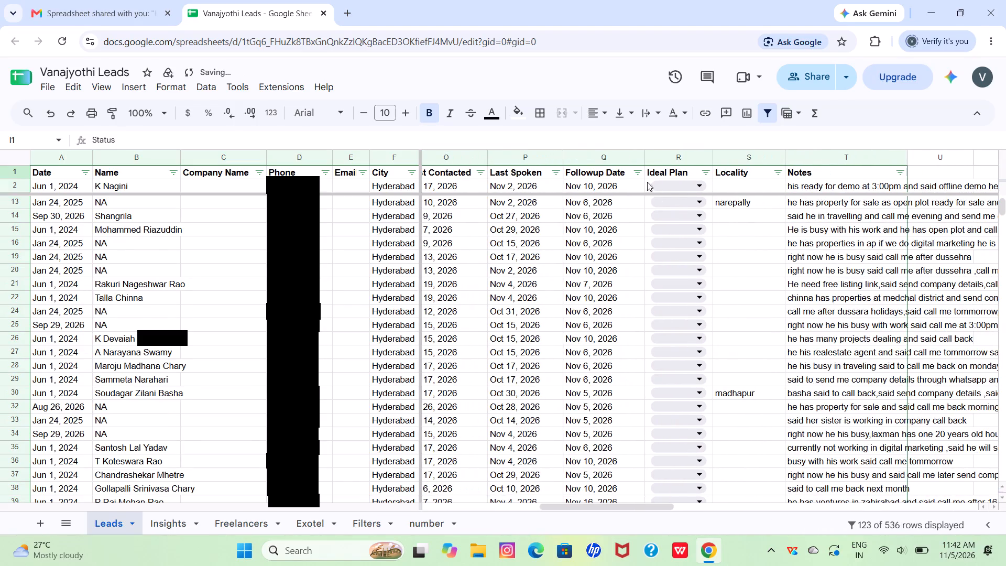
left_click(638, 179)
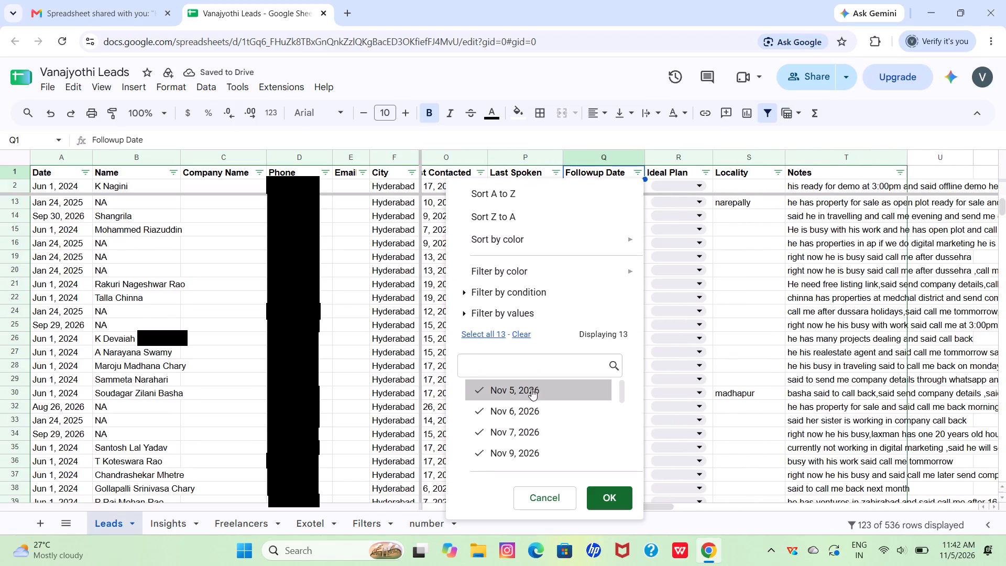
left_click(512, 333)
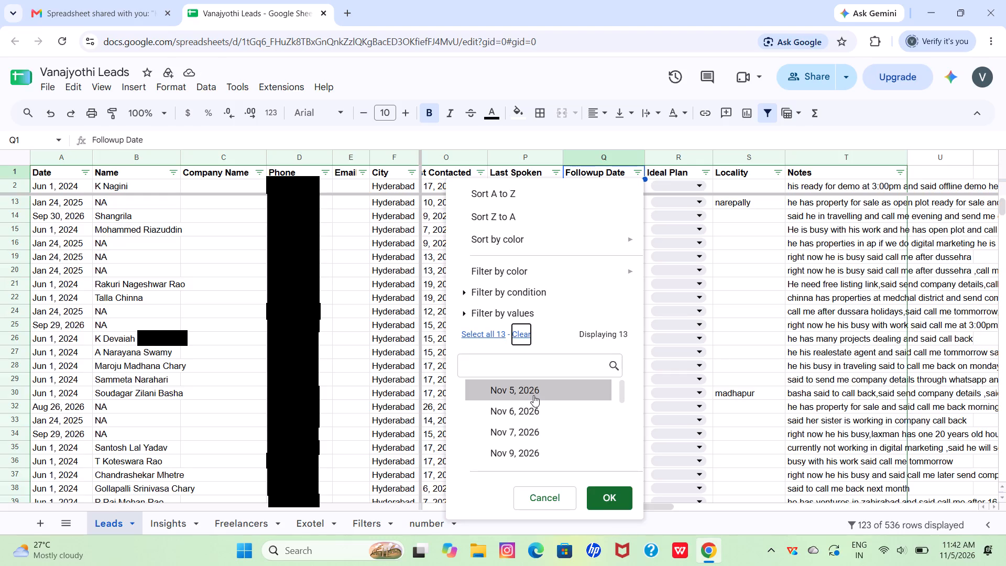
left_click(533, 395)
left_click(617, 497)
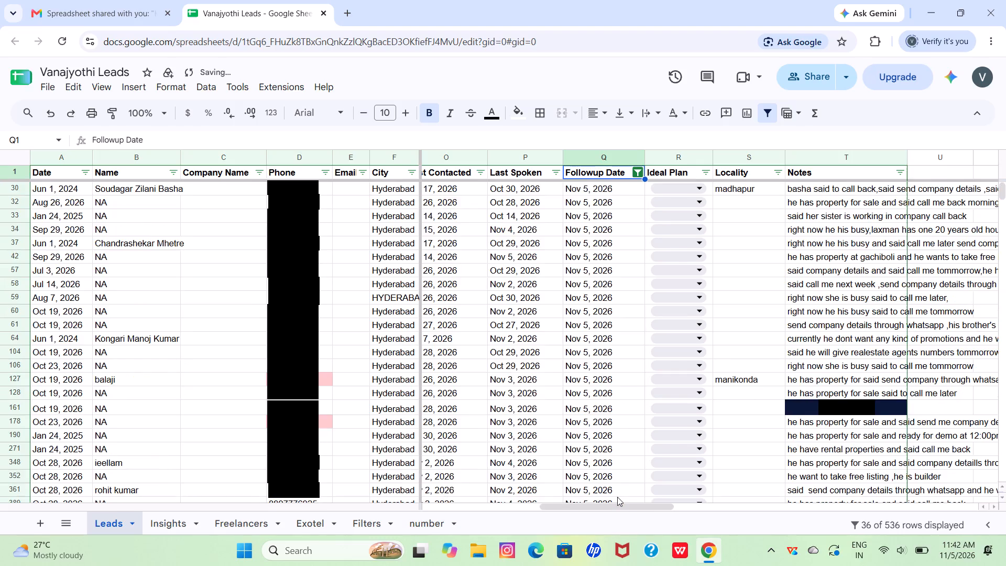
Examine the contact dates, localities and notes of the filtered leads down to row 537, checking the phone cells in rows 178 and 536.
scroll(617, 497, "down", 3)
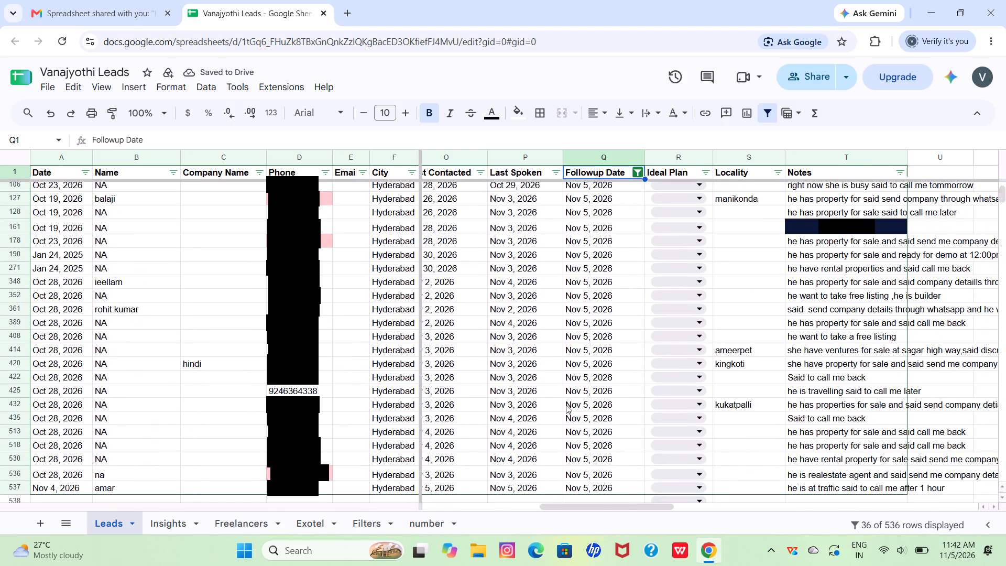
scroll(566, 405, "left", 2)
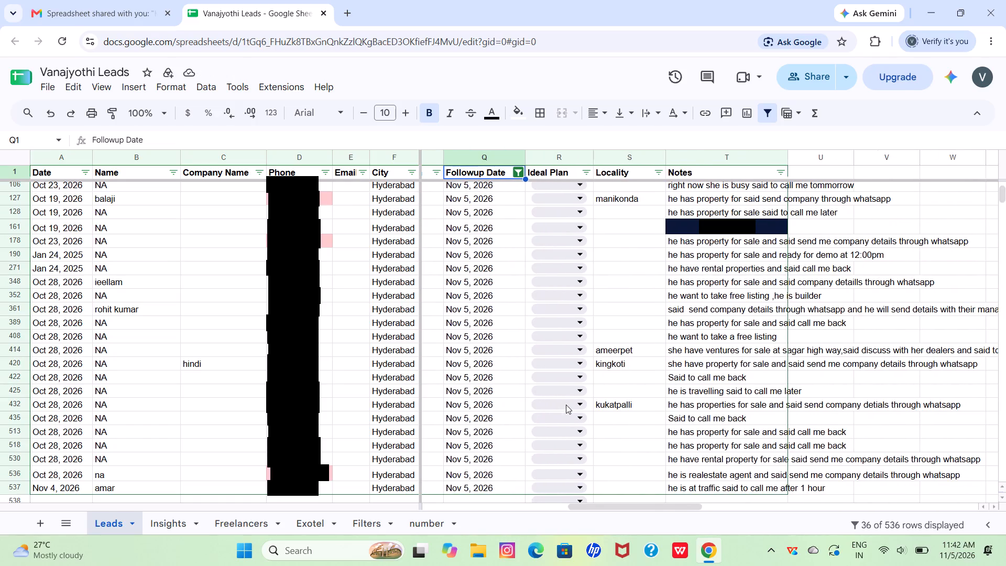
scroll(566, 405, "right", 4)
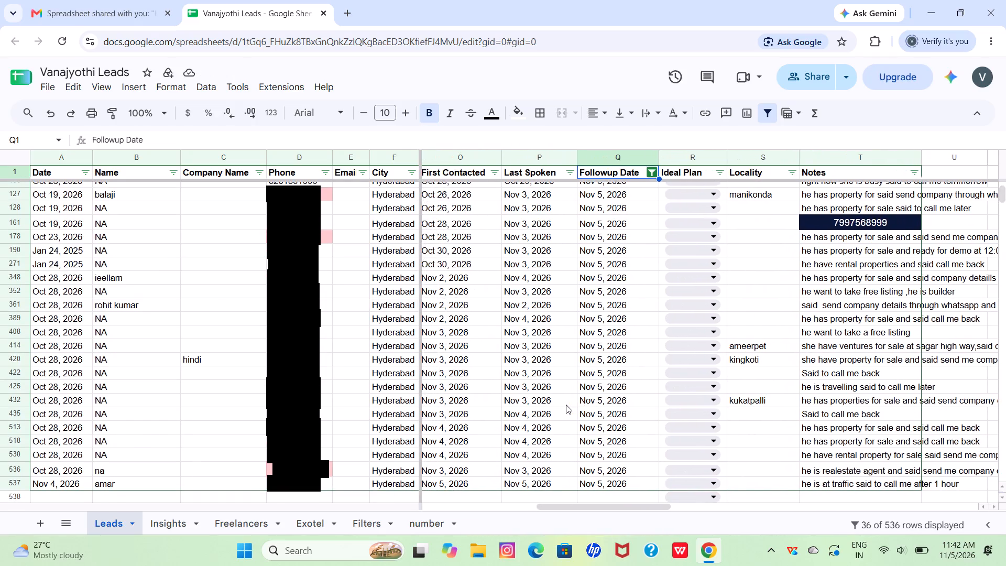
scroll(566, 405, "right", 1)
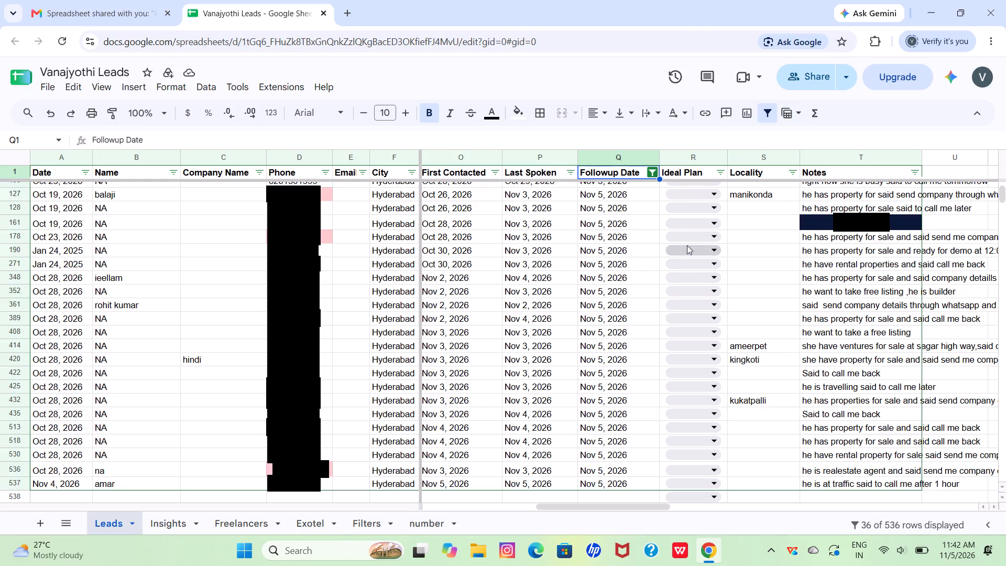
scroll(739, 251, "left", 2)
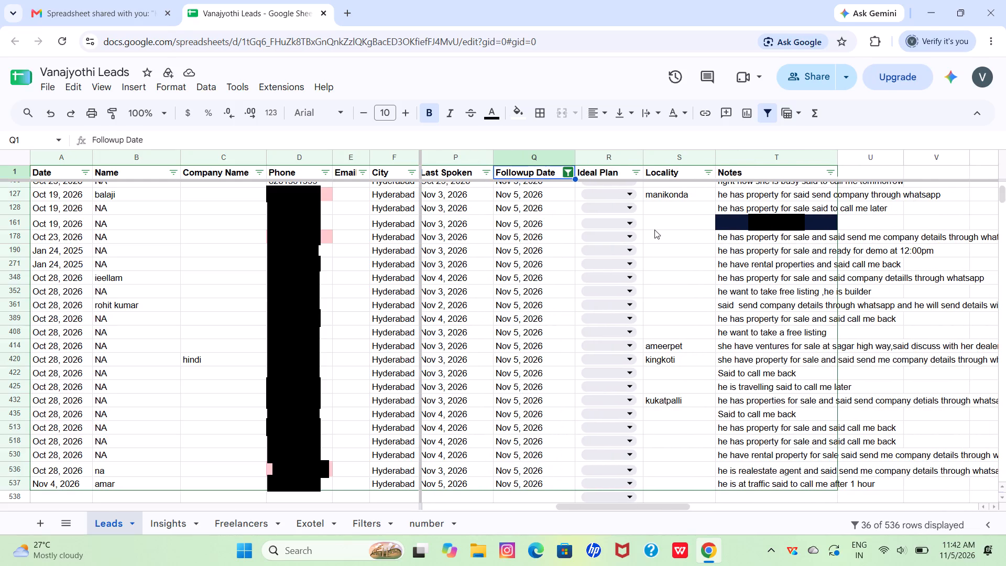
left_click(319, 240)
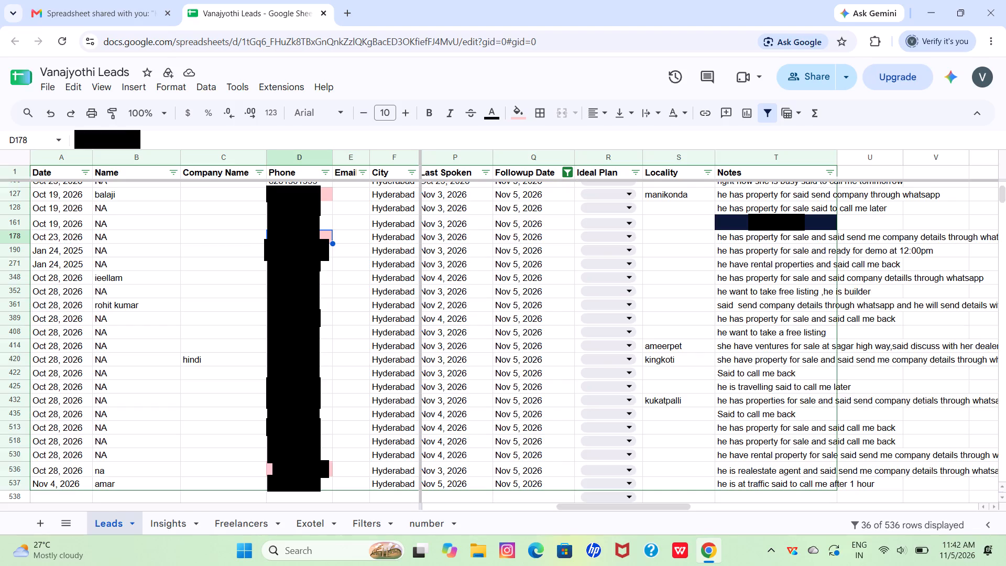
left_click(310, 468)
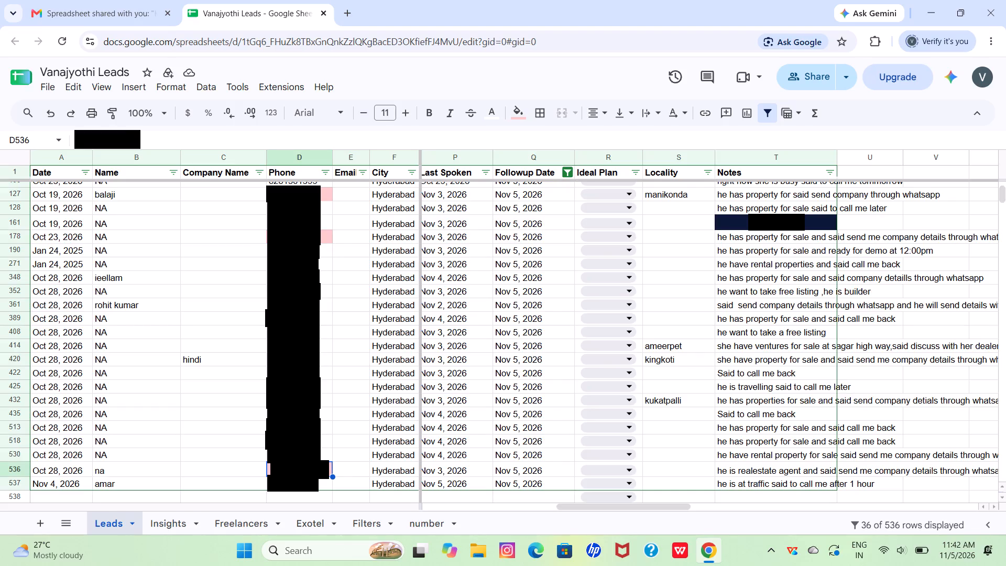
scroll(310, 468, "left", 1)
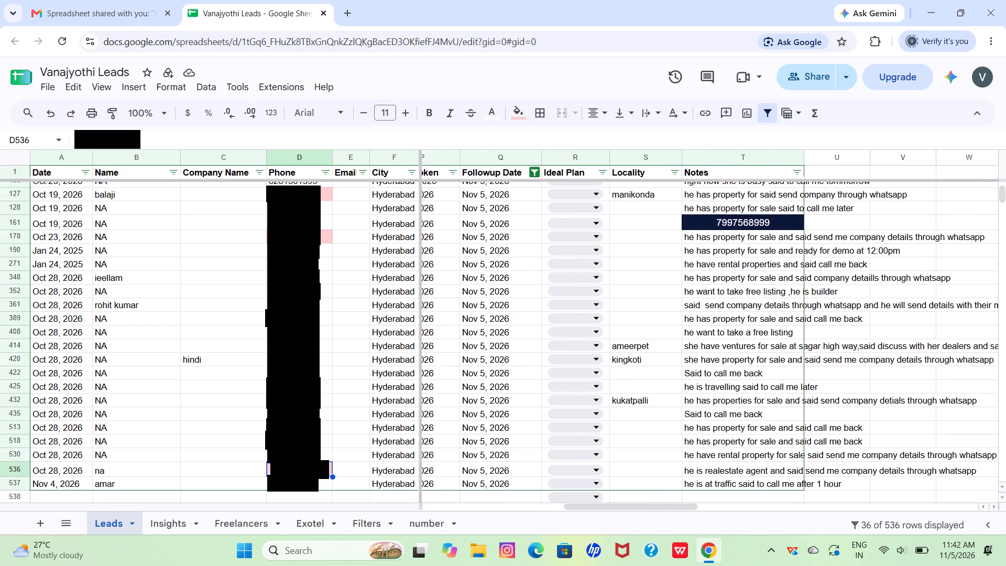
scroll(310, 468, "left", 1)
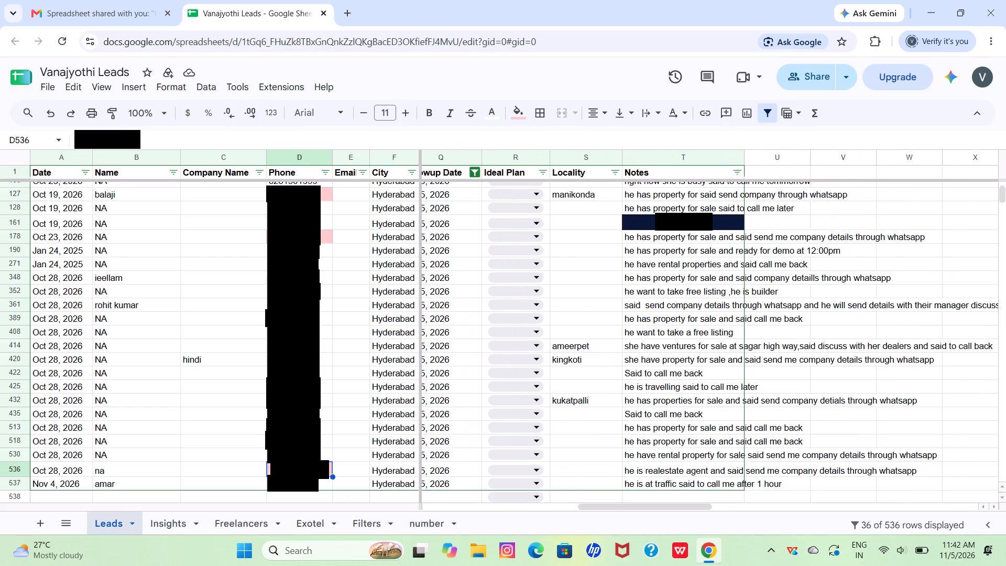
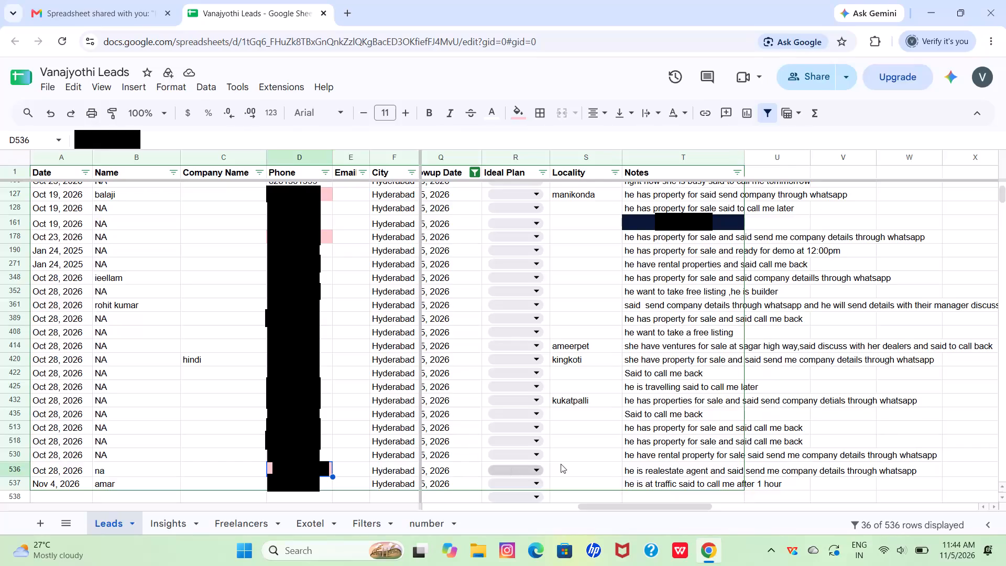
Clear the attempts, conversations and phone number of the lead in row 536.
left_click(647, 235)
scroll(647, 235, "right", 1)
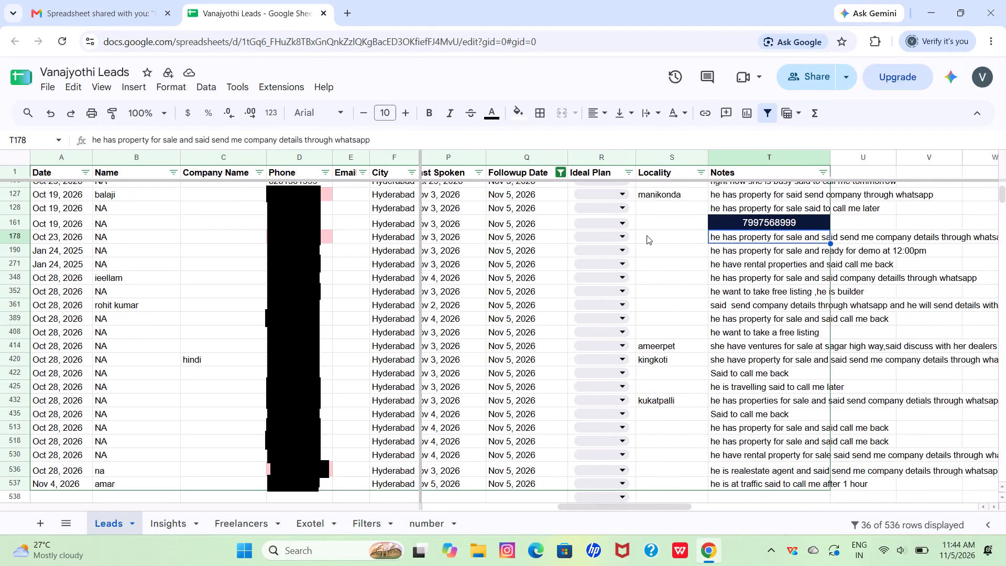
scroll(647, 235, "right", 2)
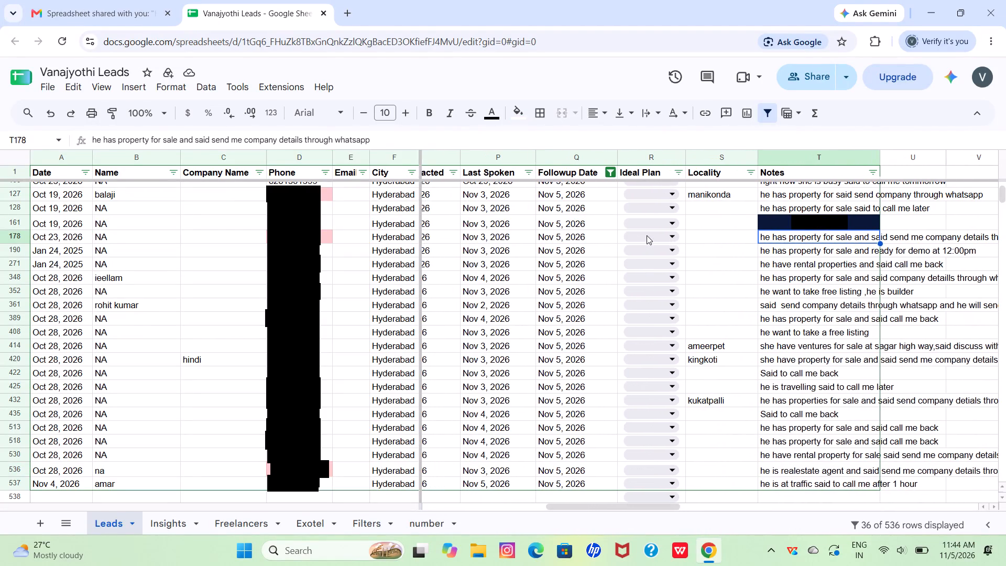
scroll(647, 235, "right", 1)
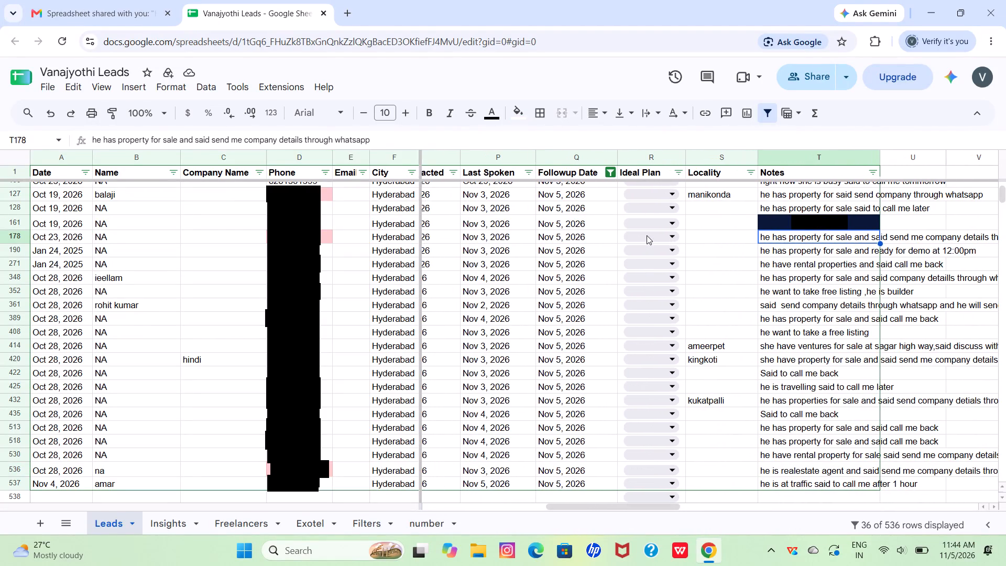
scroll(647, 235, "right", 3)
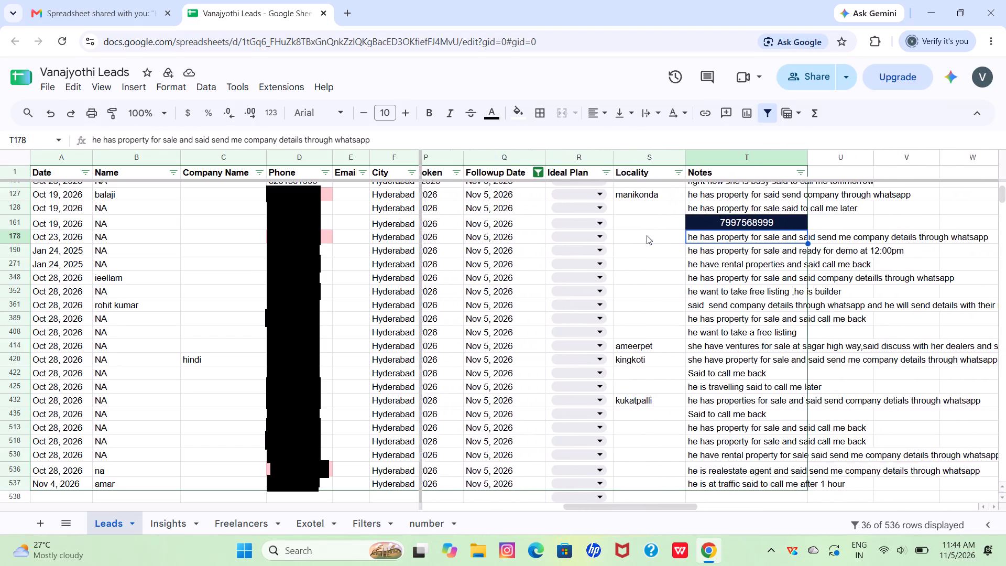
scroll(647, 235, "right", 4)
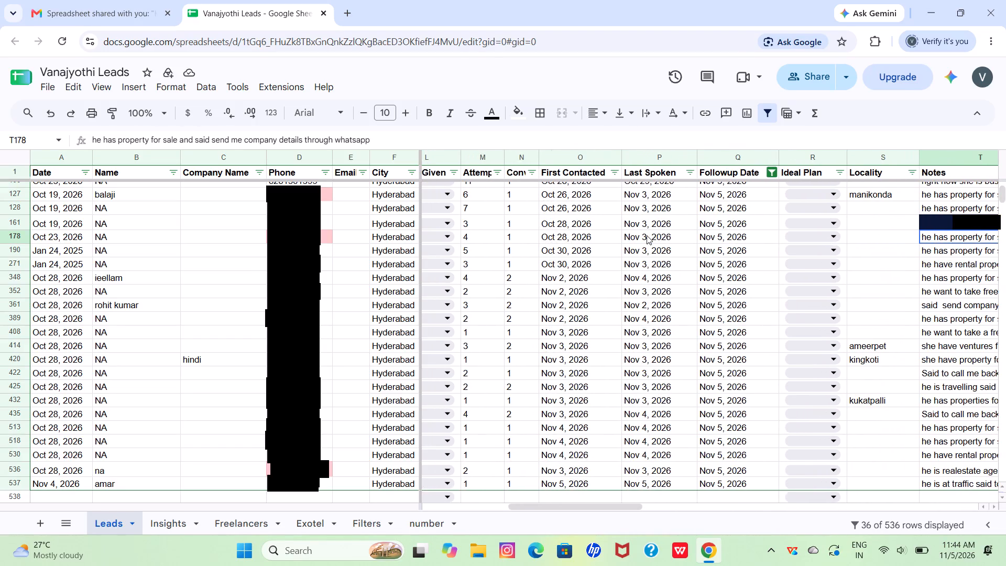
left_click(475, 469)
key("BackSpace")
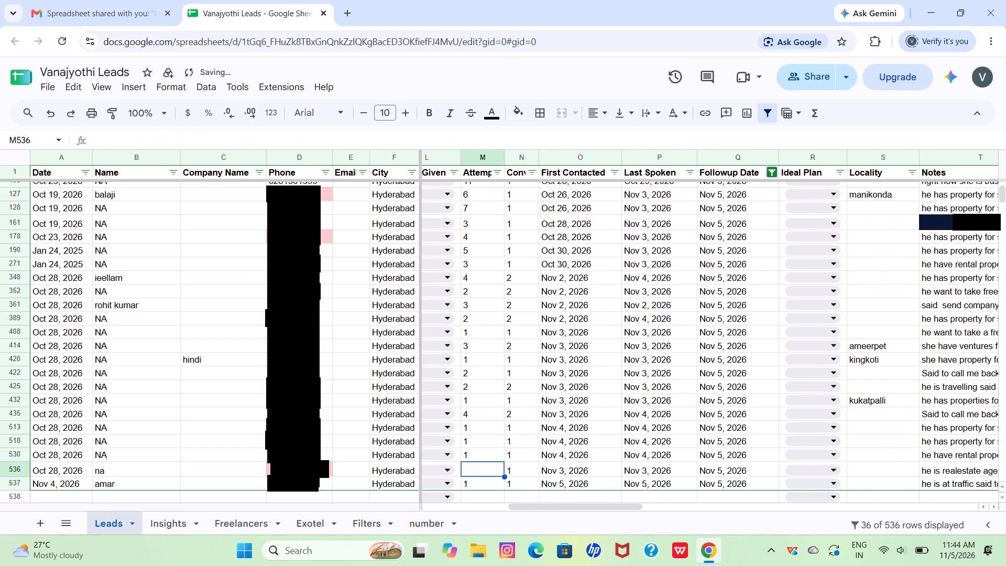
left_click(529, 472)
key("BackSpace")
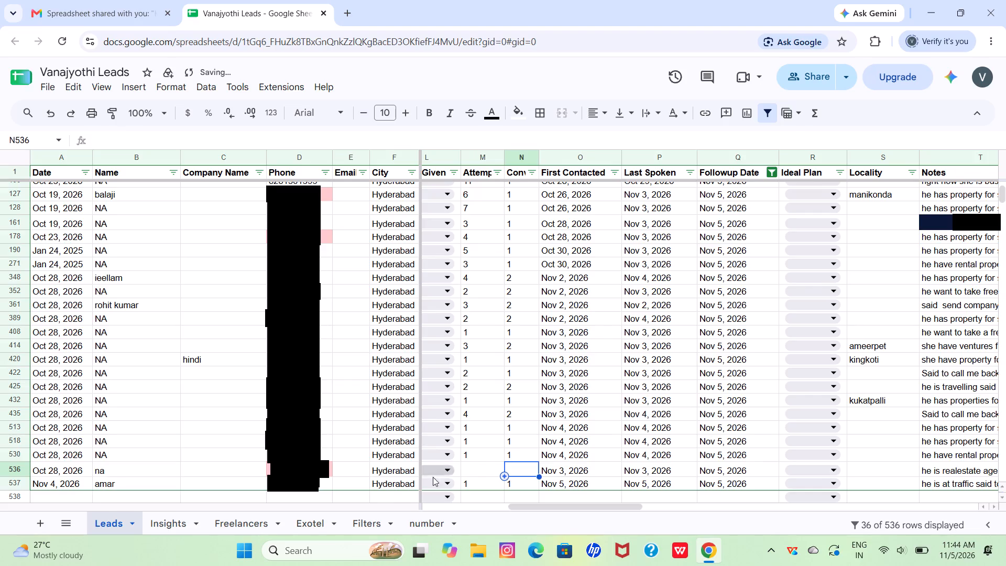
left_click(324, 474)
key("BackSpace")
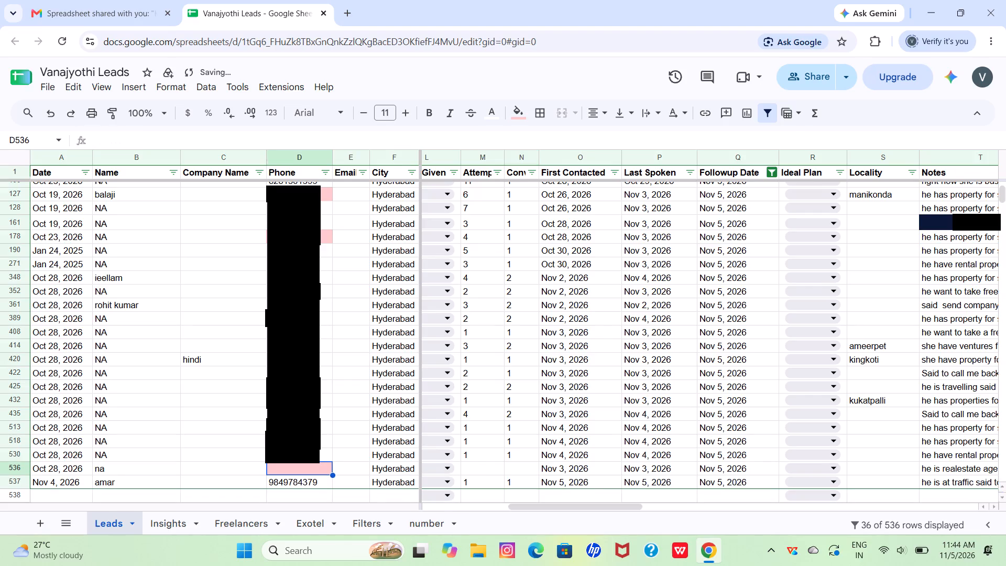
Clear the name, date, first contacted, last spoken and followup dates of the lead in row 536.
left_click(106, 467)
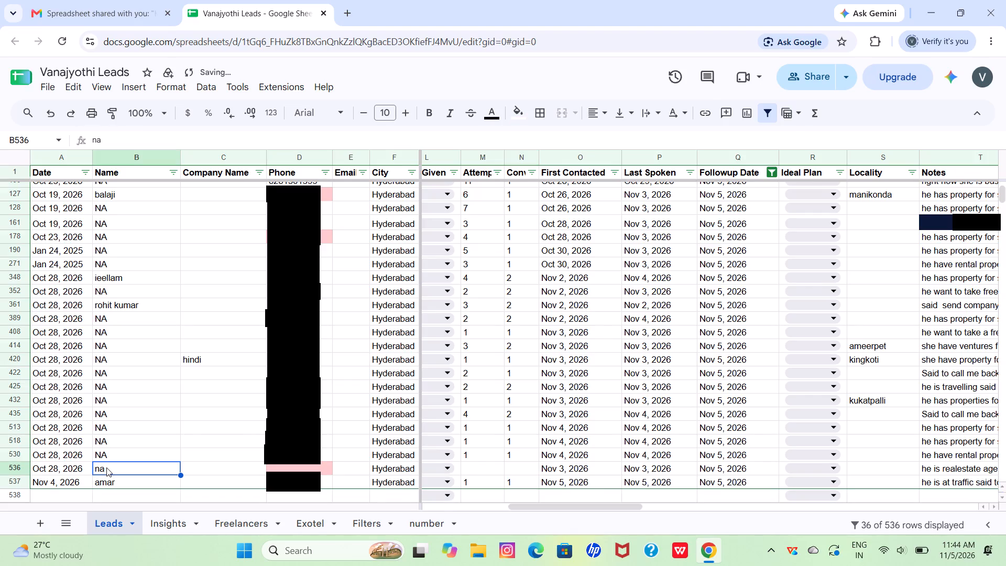
key("BackSpace")
left_click(63, 465)
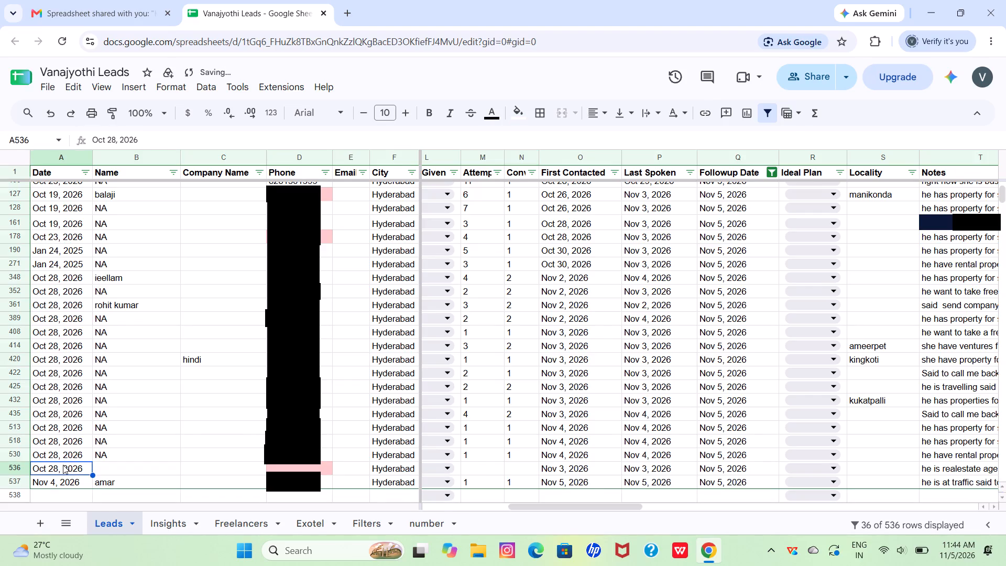
key("BackSpace")
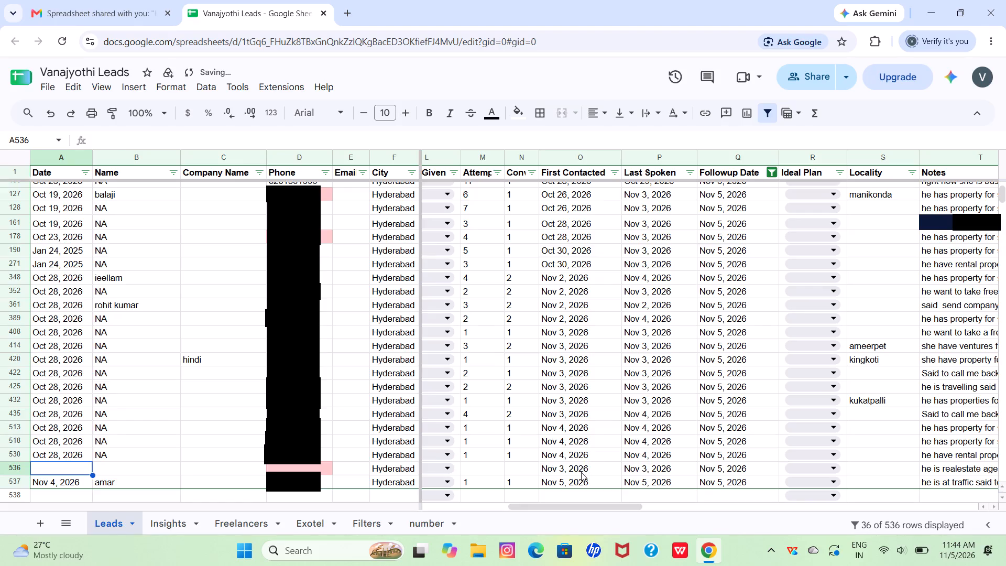
left_click(581, 472)
key("BackSpace")
left_click(672, 465)
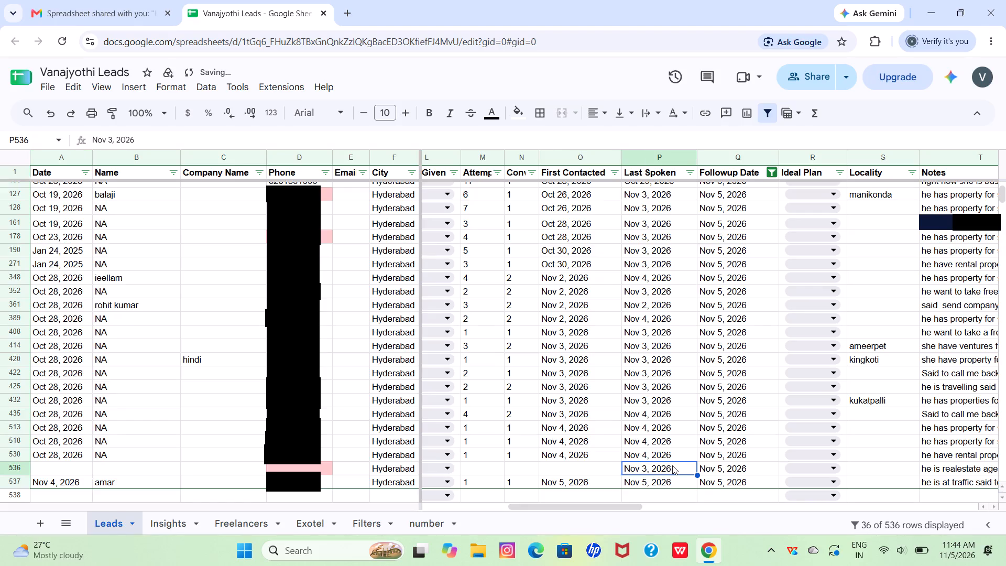
key("BackSpace")
left_click(725, 465)
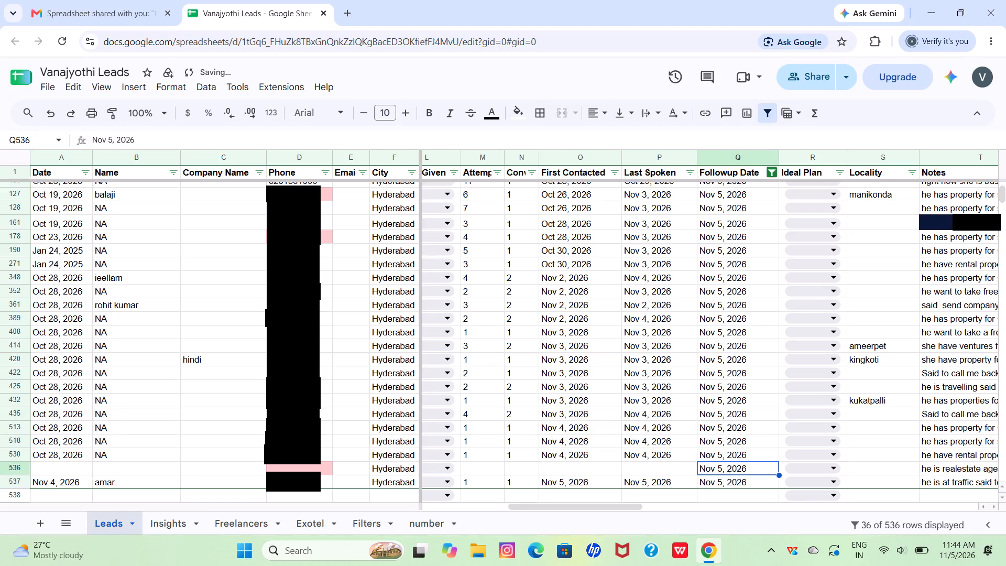
key("BackSpace")
left_click(884, 473)
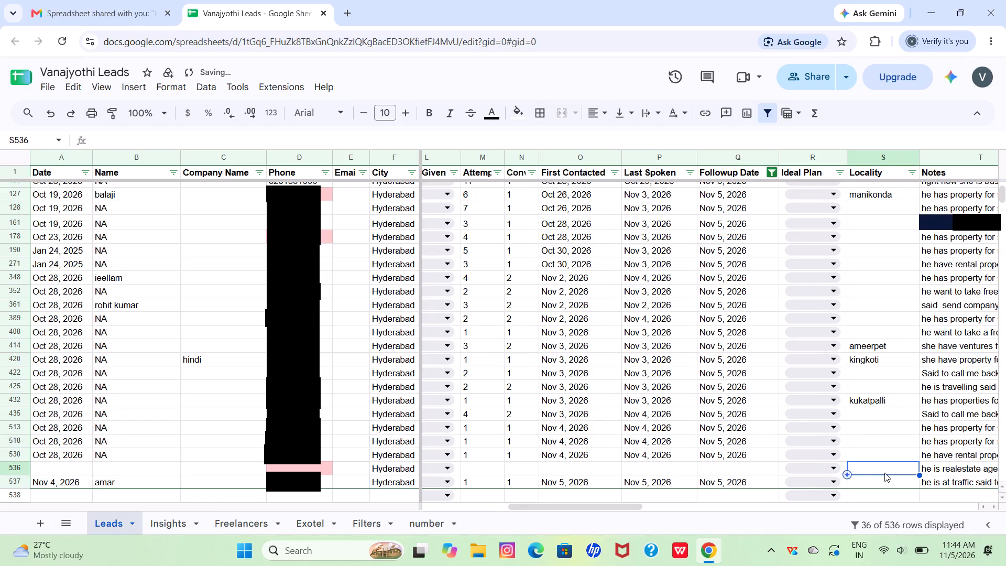
Clear the note of the lead in row 536.
scroll(884, 473, "left", 3)
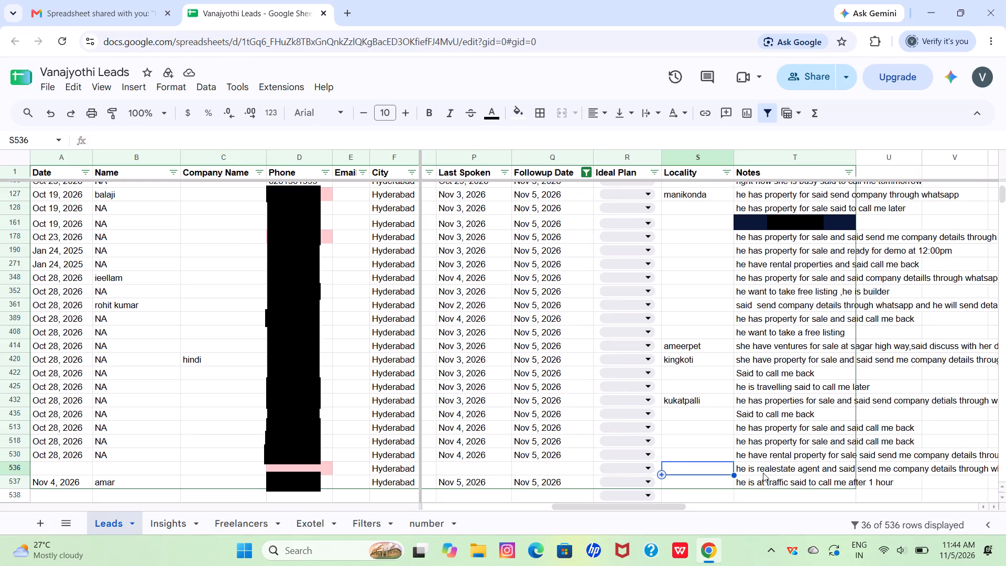
scroll(763, 473, "left", 1)
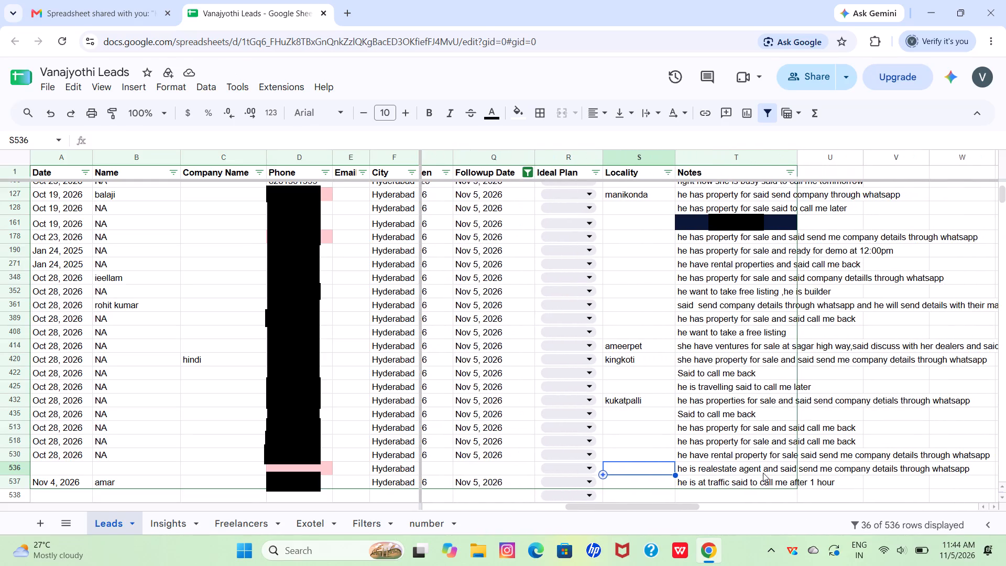
left_click(751, 471)
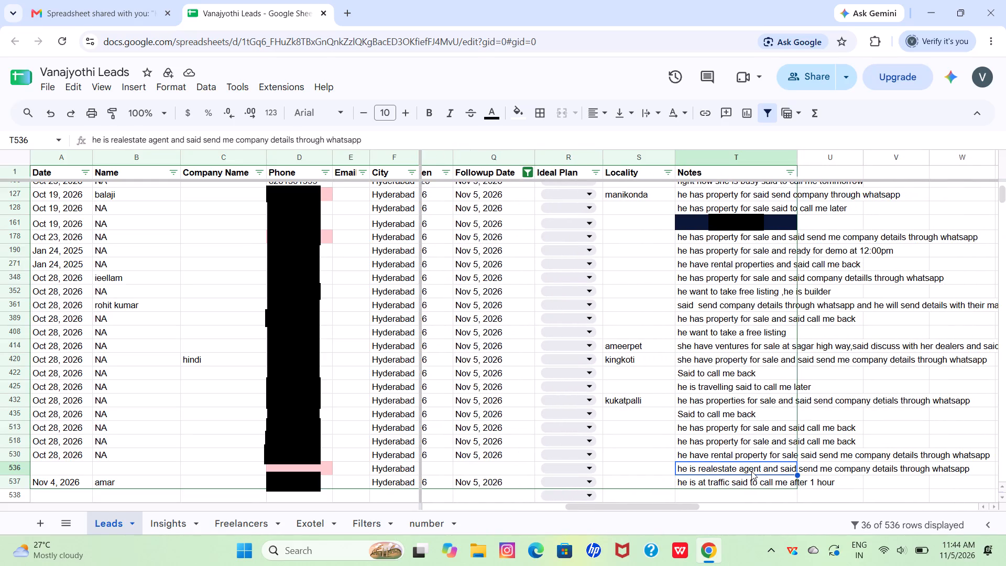
key("BackSpace")
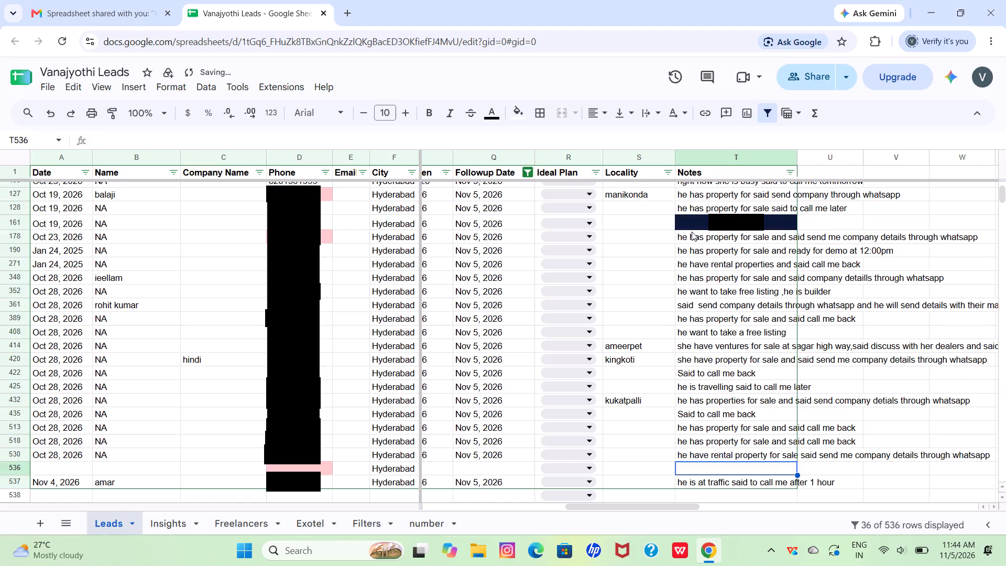
Append ",he is realestate agent" to the end of the existing note for the lead in row 178.
left_click(692, 232)
double_click(692, 236)
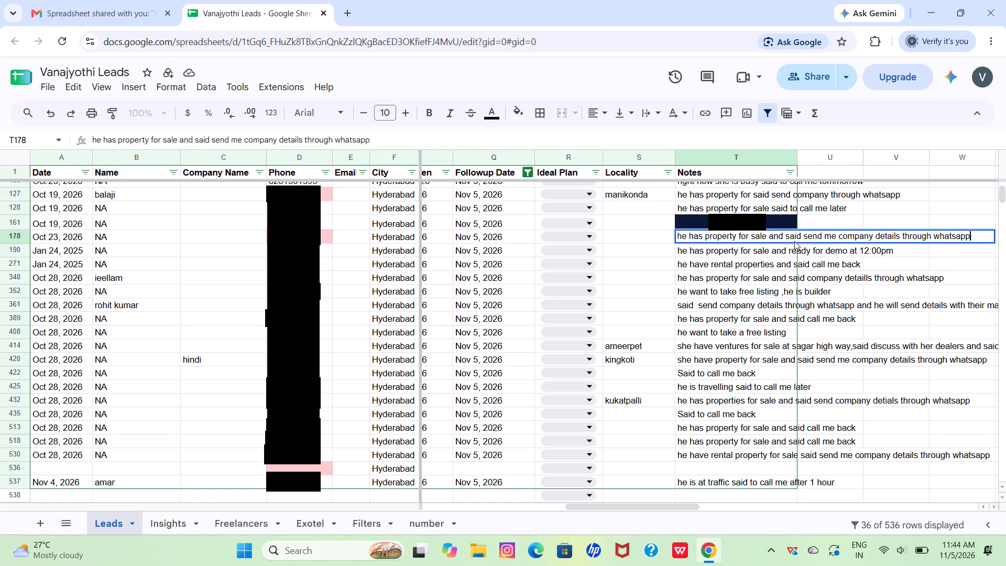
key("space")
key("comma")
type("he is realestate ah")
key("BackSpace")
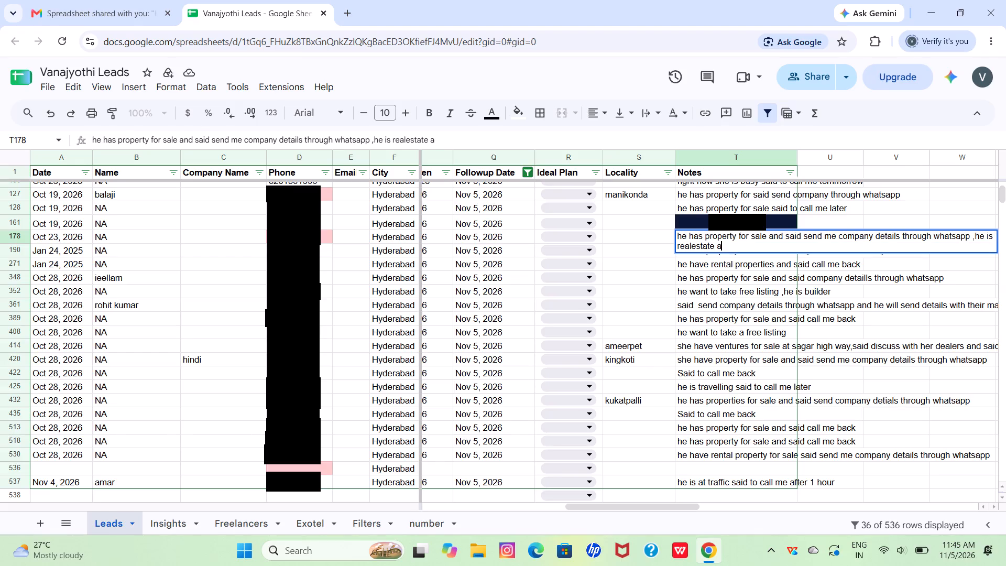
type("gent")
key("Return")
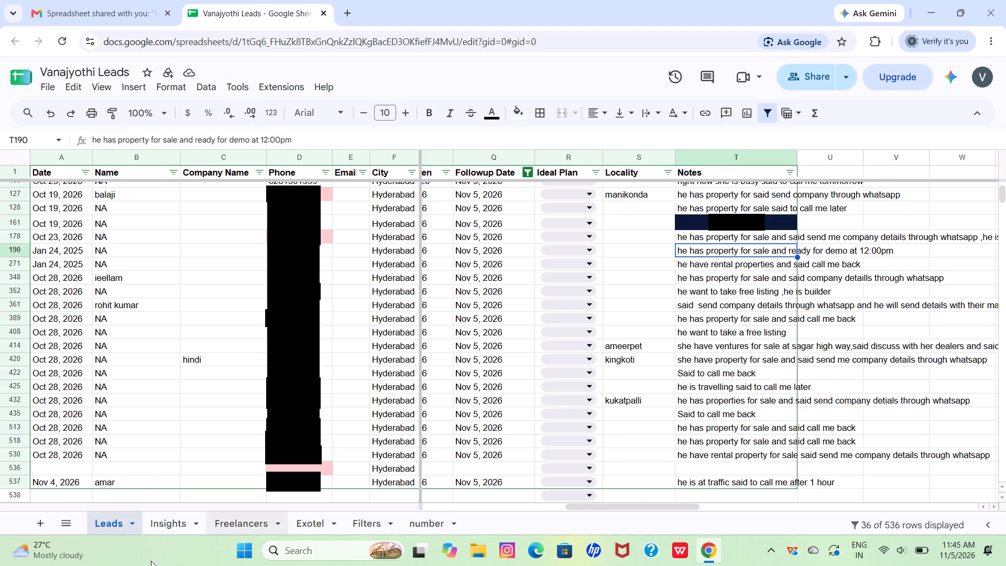
Move the date Nov 4, 2026 from row 537 up to the empty Date cell in row 536.
left_click(74, 482)
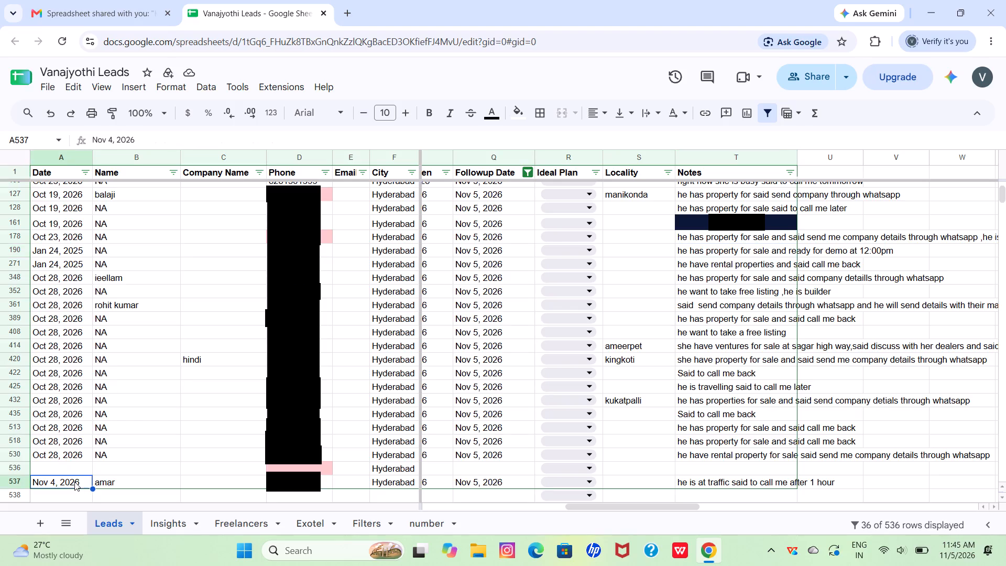
key("ctrl+c")
left_click(73, 466)
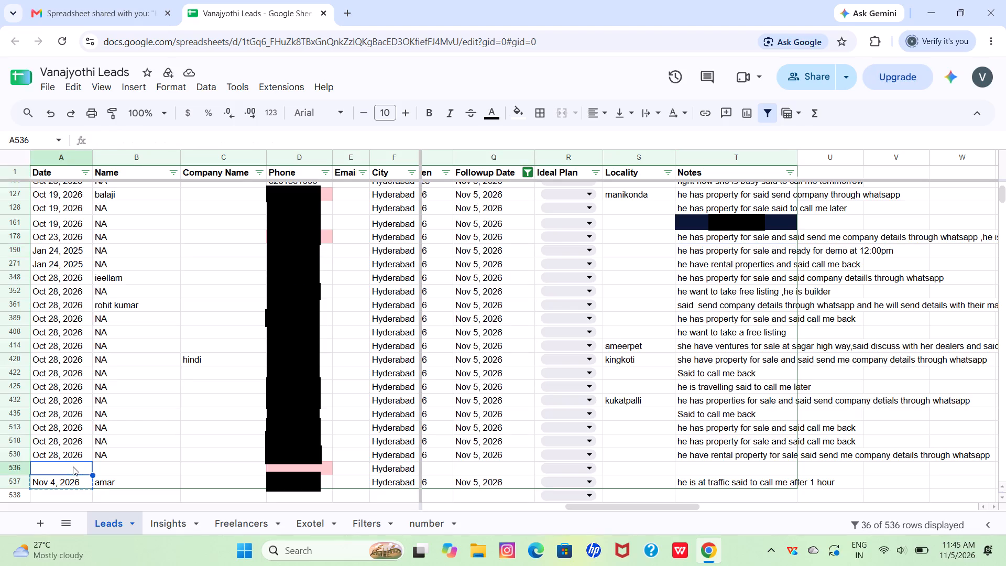
key("ctrl+v")
left_click(72, 484)
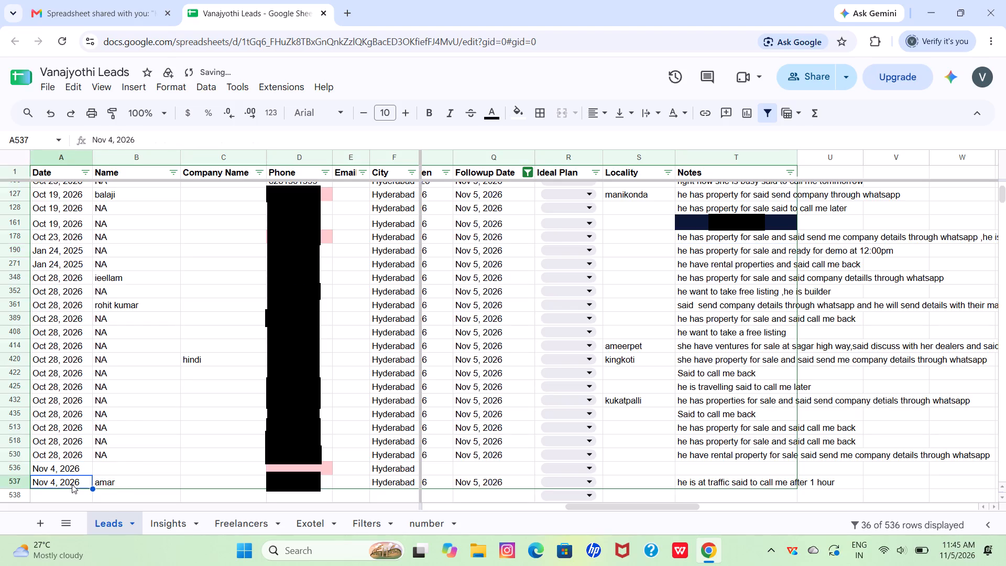
key("BackSpace")
Move the lead's name from row 537 up to the empty Name cell in row 536.
left_click(114, 480)
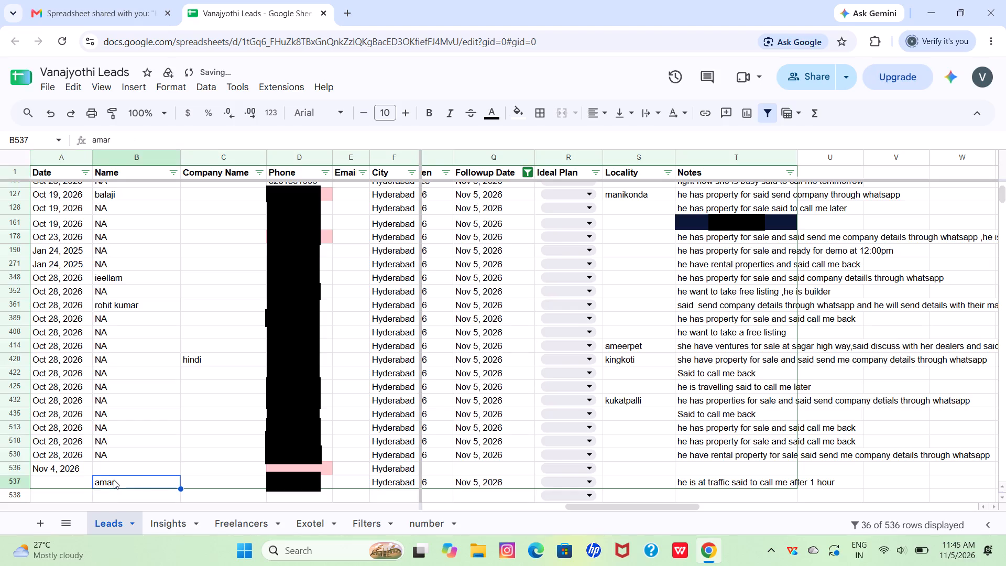
key("ctrl+c")
left_click(114, 466)
key("ctrl+v")
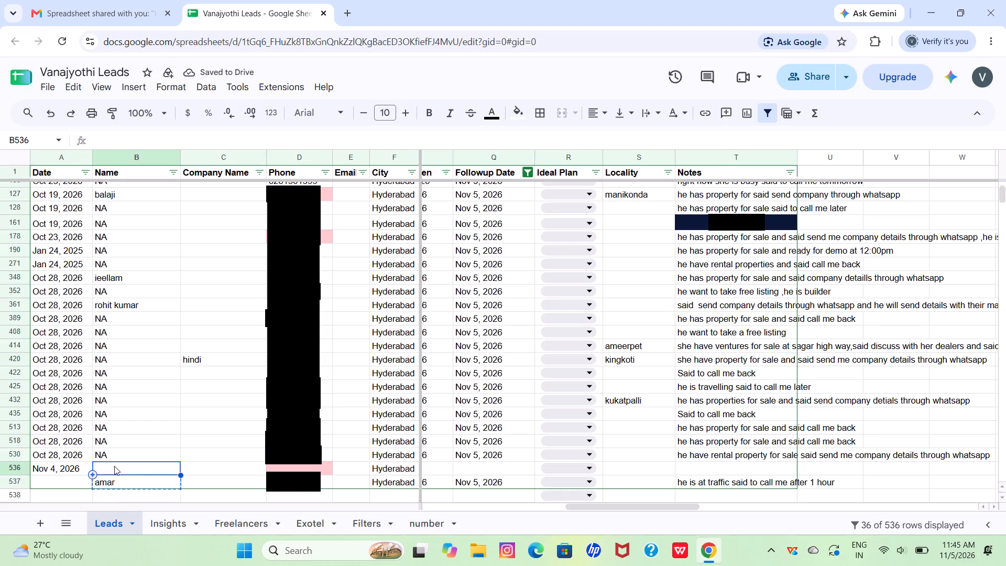
left_click(156, 489)
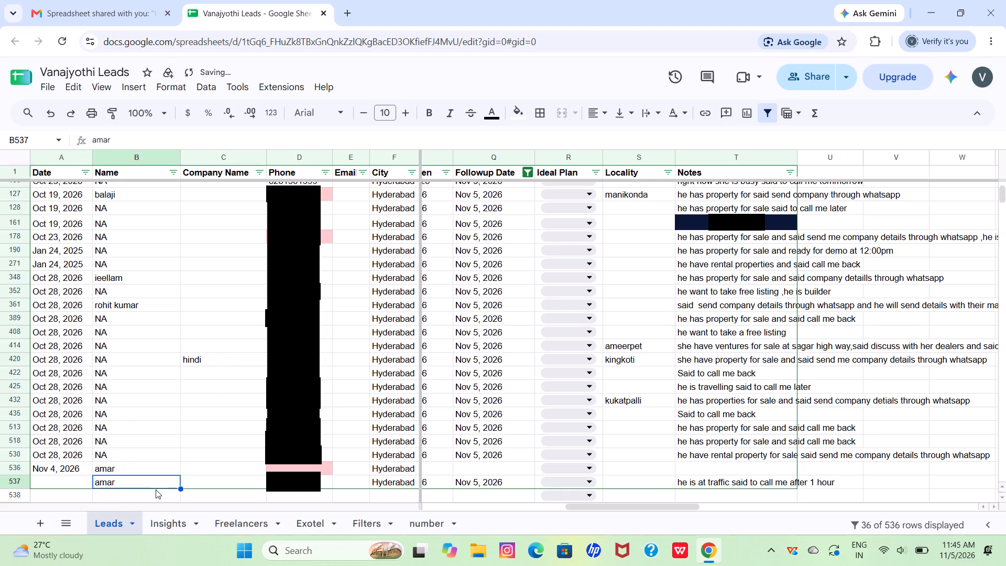
key("BackSpace")
Move the lead's phone number from row 537 up to the phone cell in row 536.
left_click(298, 482)
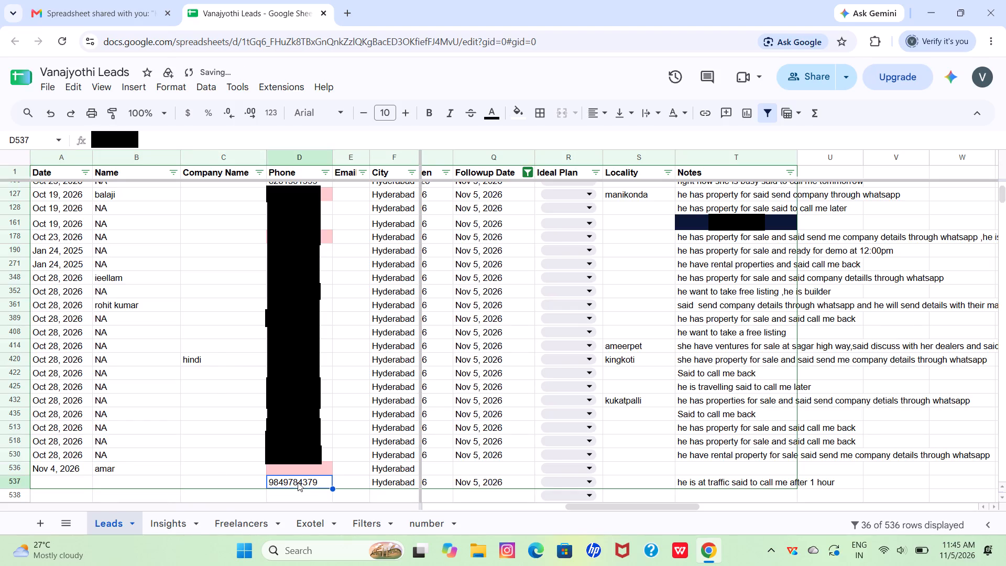
key("ctrl+c")
left_click(308, 466)
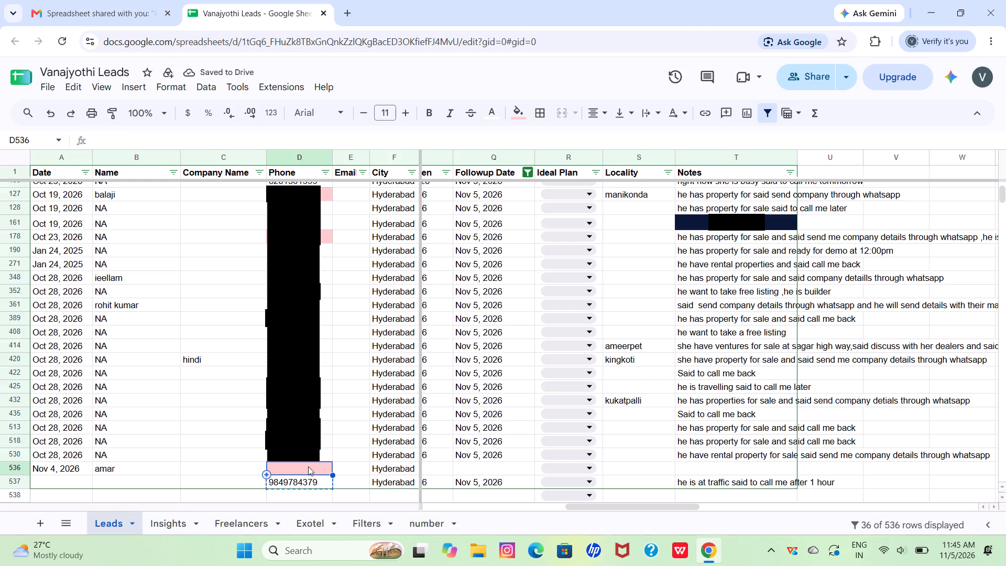
key("ctrl+v")
left_click(312, 495)
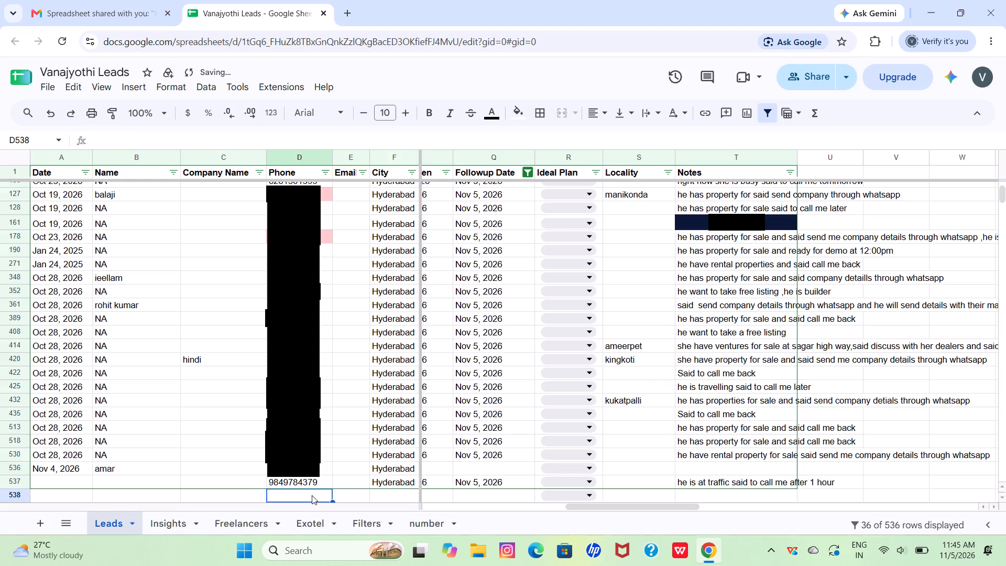
left_click(309, 484)
key("BackSpace")
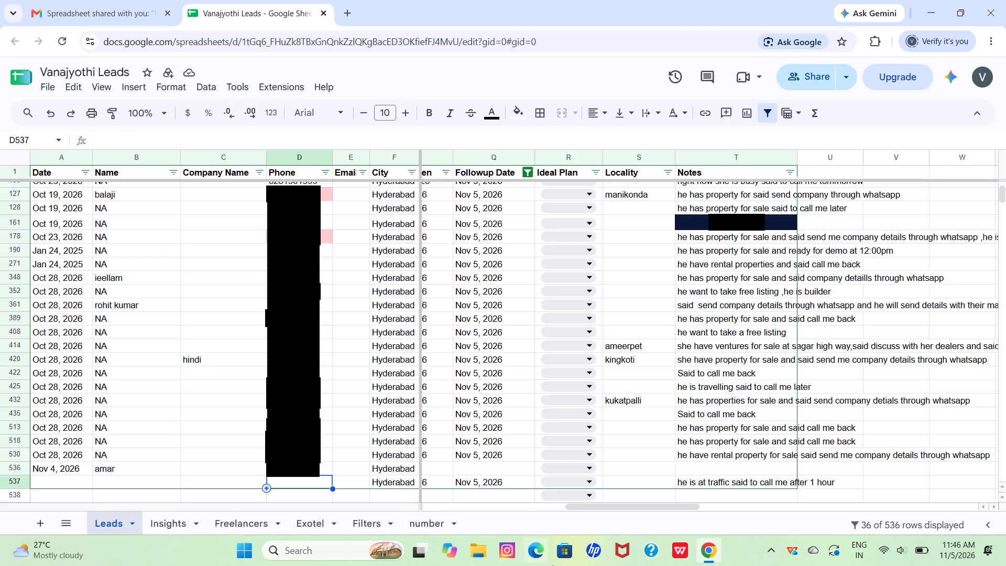
scroll(498, 477, "right", 4)
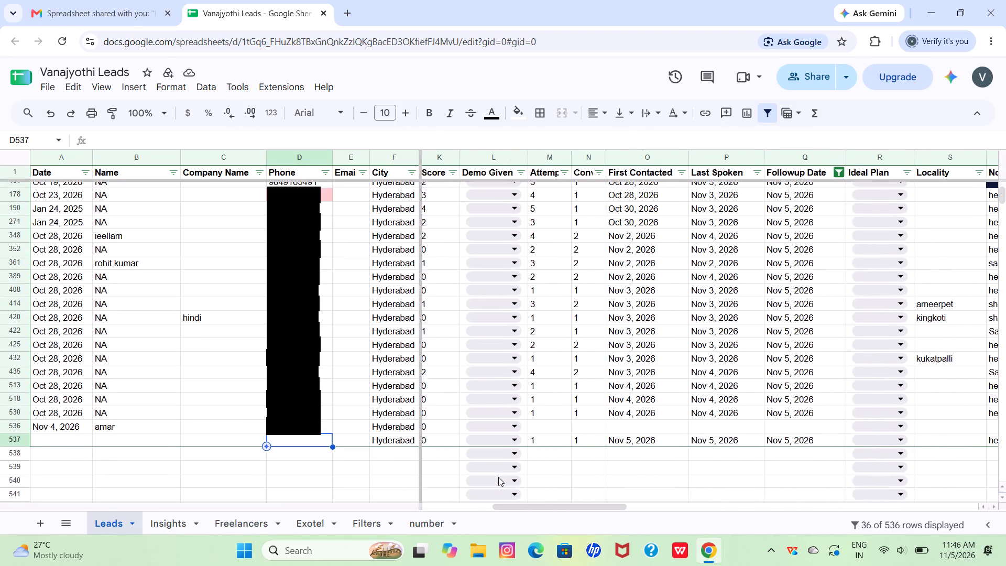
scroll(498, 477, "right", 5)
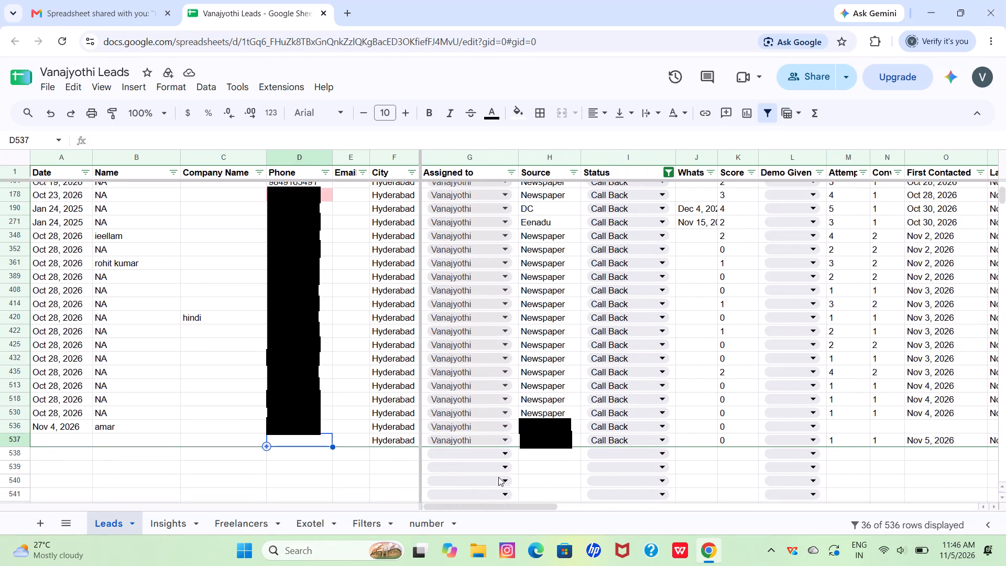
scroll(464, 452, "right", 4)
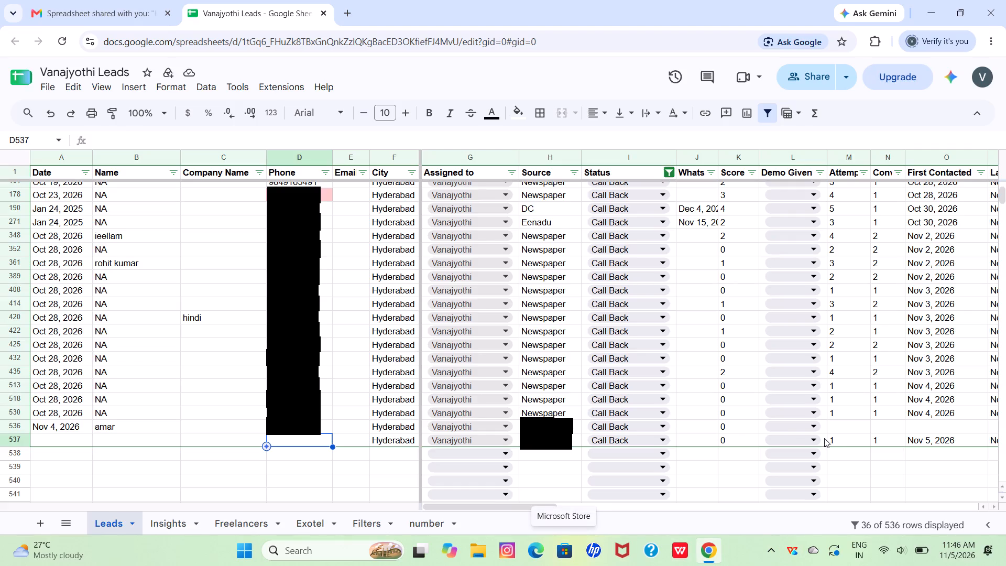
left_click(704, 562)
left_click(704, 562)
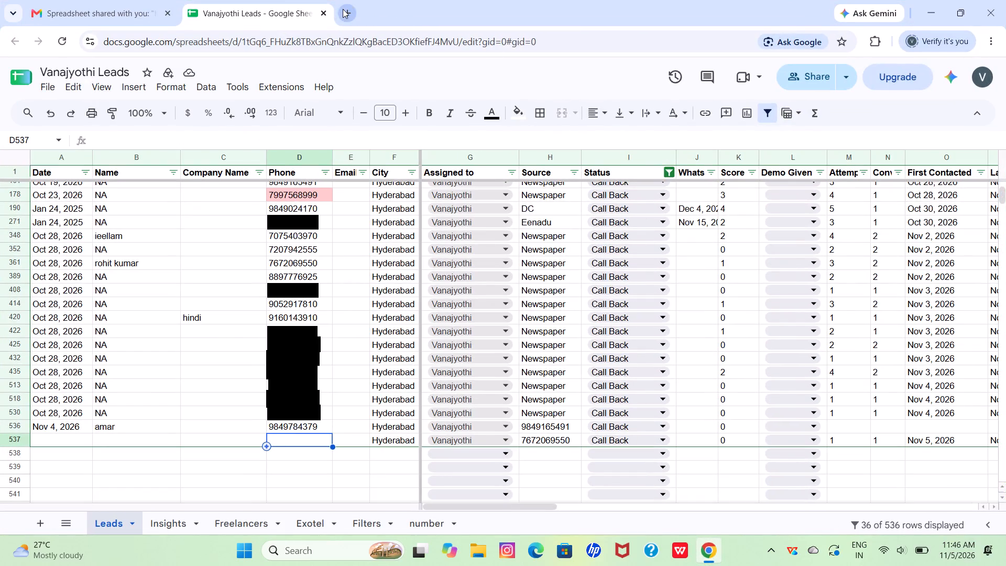
Search the web for WhatsApp in a new browser tab.
left_click(343, 9)
left_click(336, 249)
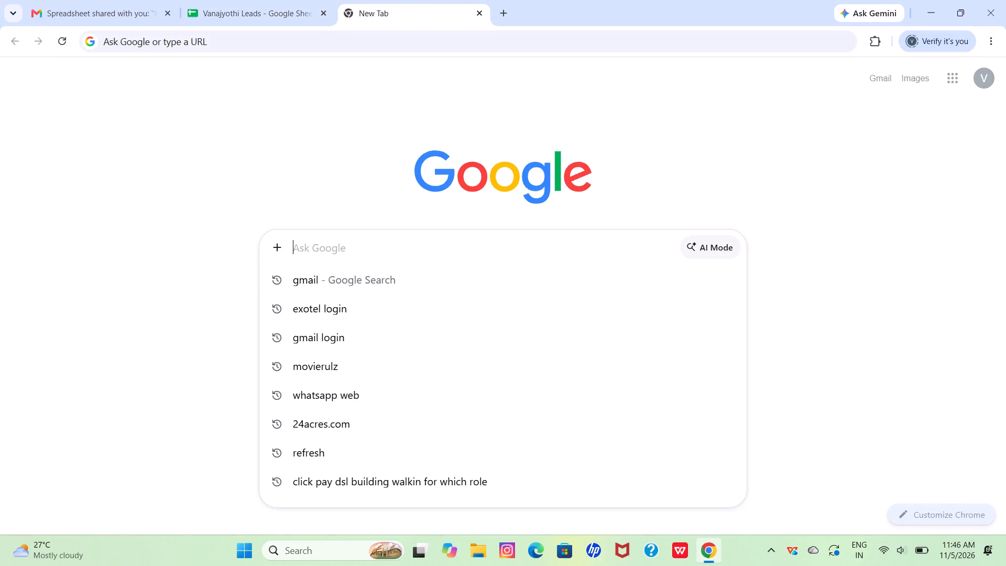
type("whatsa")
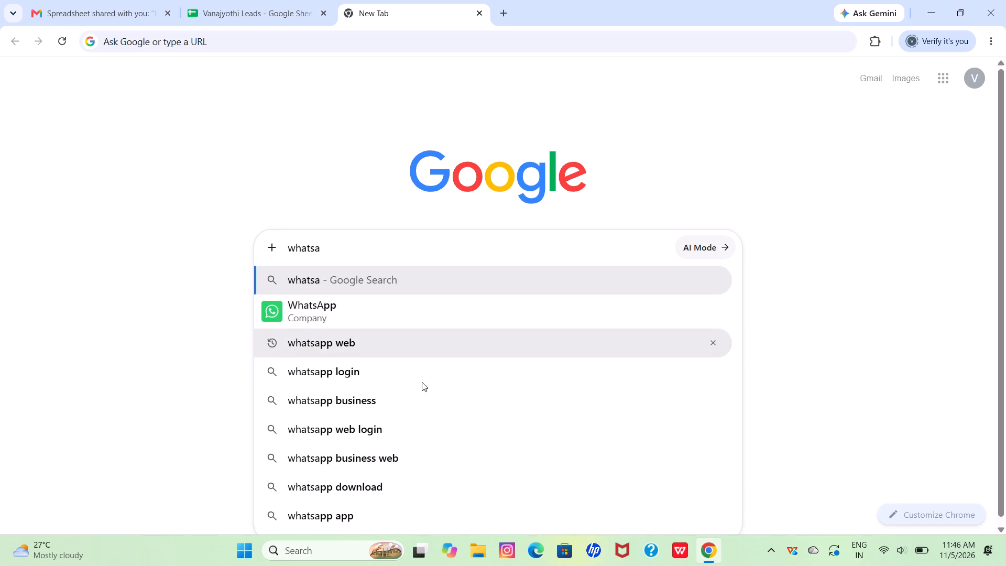
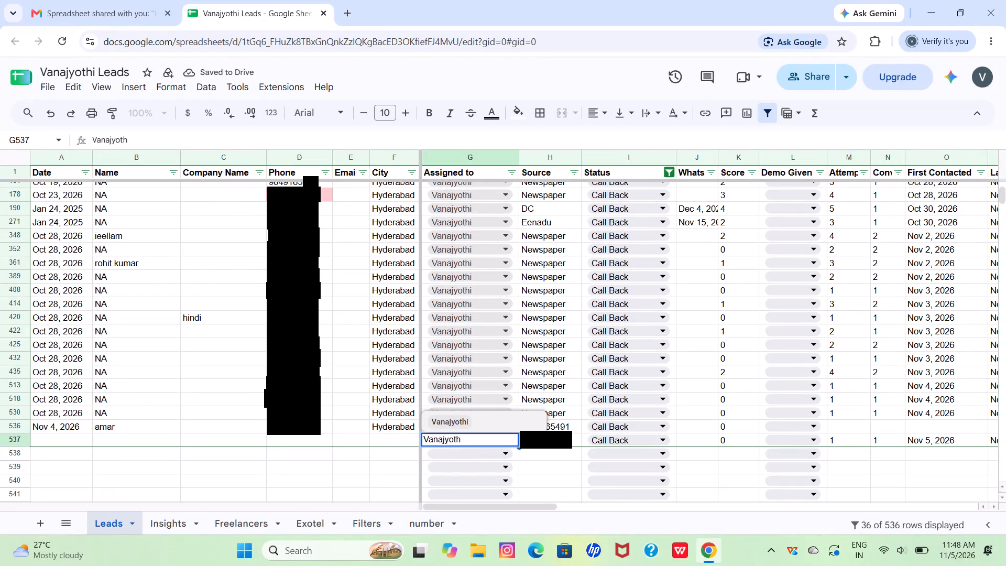
Clear the assigned person of the lead in row 537, leaving the Source cell of that row selected.
key("BackSpace")
key("BackSpace")
key("BackSpace")
key("BackSpace")
key("BackSpace")
key("BackSpace")
key("BackSpace")
key("BackSpace")
key("BackSpace")
key("BackSpace")
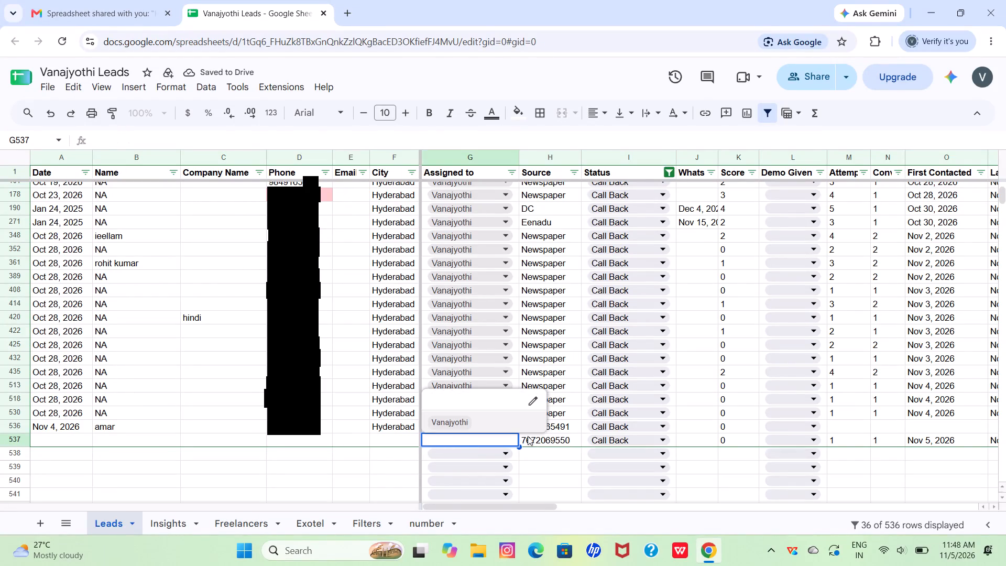
left_click(564, 441)
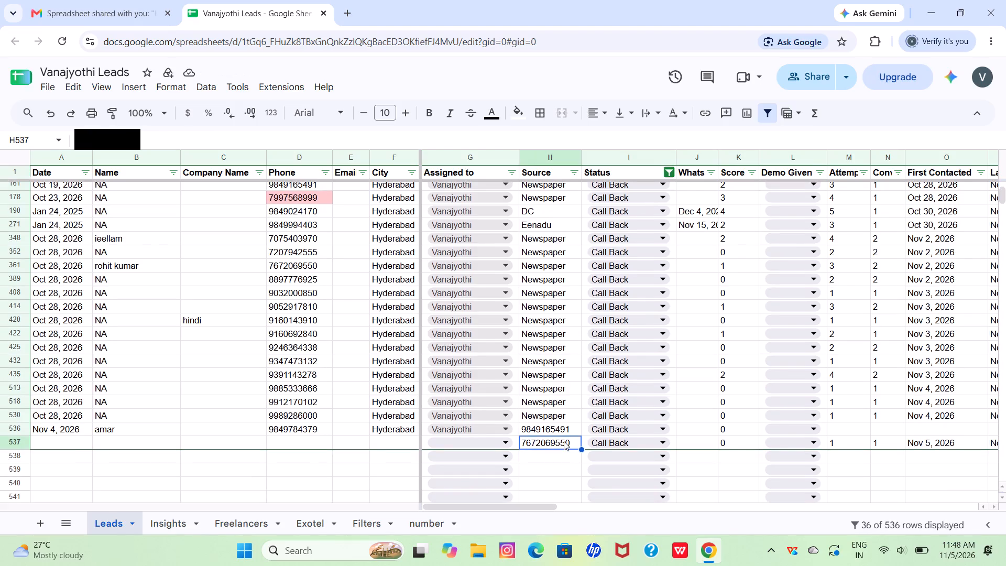
Review the filtered Call Back leads across the contact date, followup date, locality and notes columns, down to row 537.
scroll(564, 441, "up", 1)
scroll(564, 441, "left", 3)
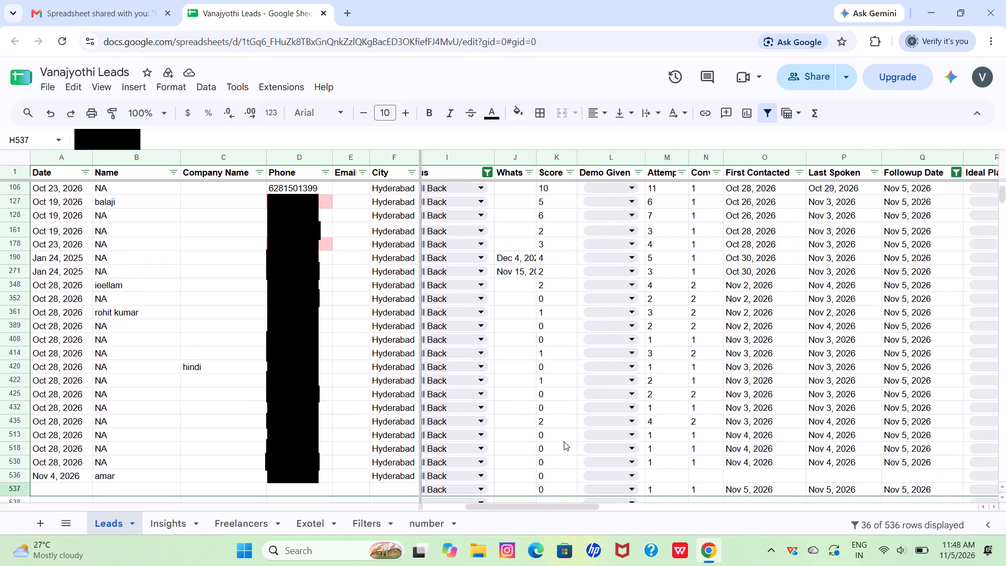
scroll(564, 441, "left", 4)
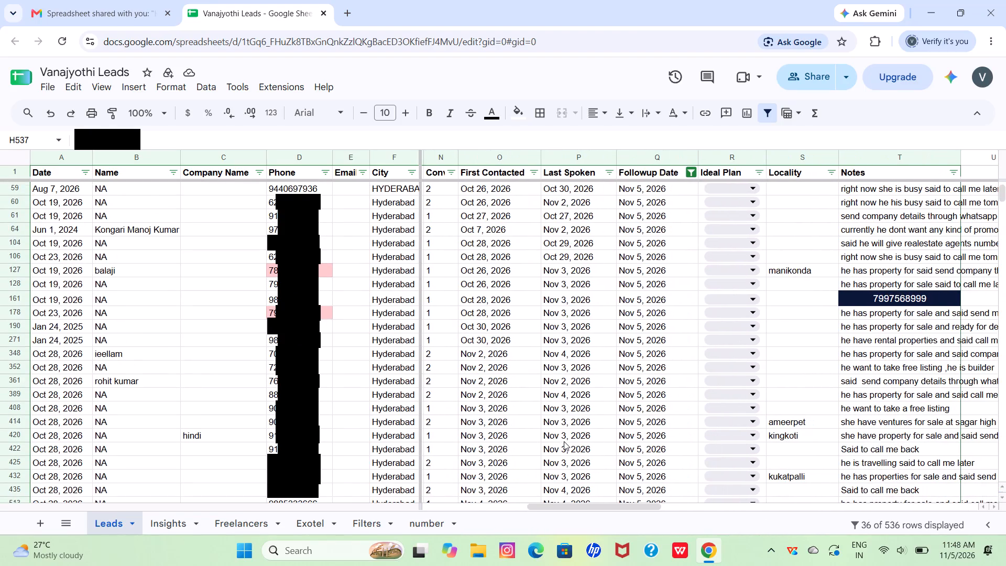
scroll(564, 441, "down", 2)
scroll(564, 441, "right", 6)
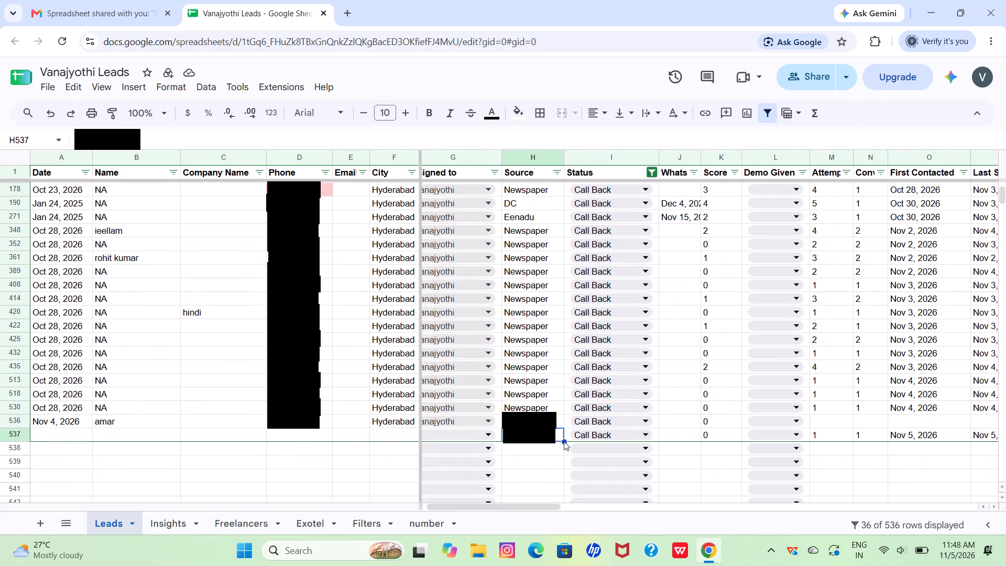
scroll(564, 441, "right", 1)
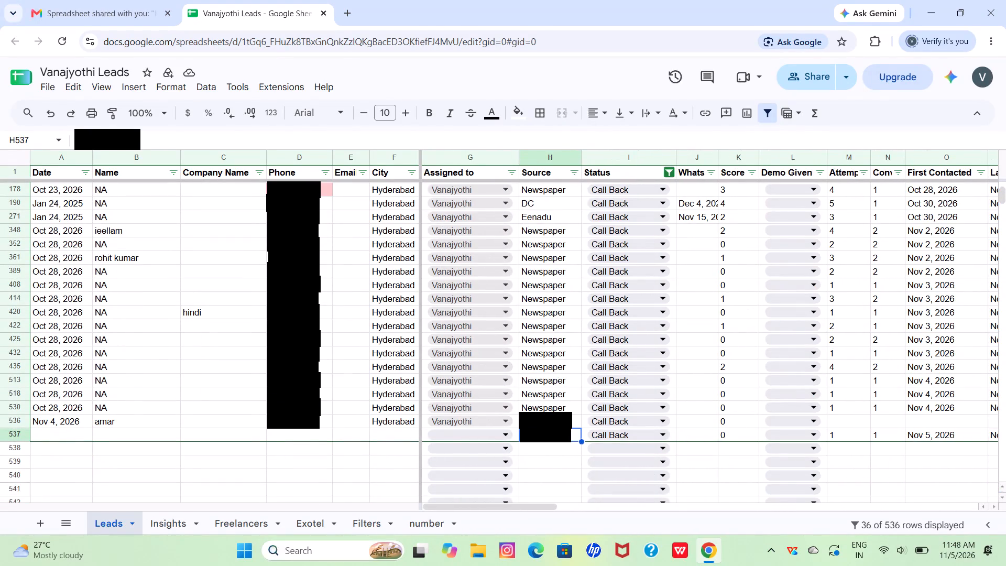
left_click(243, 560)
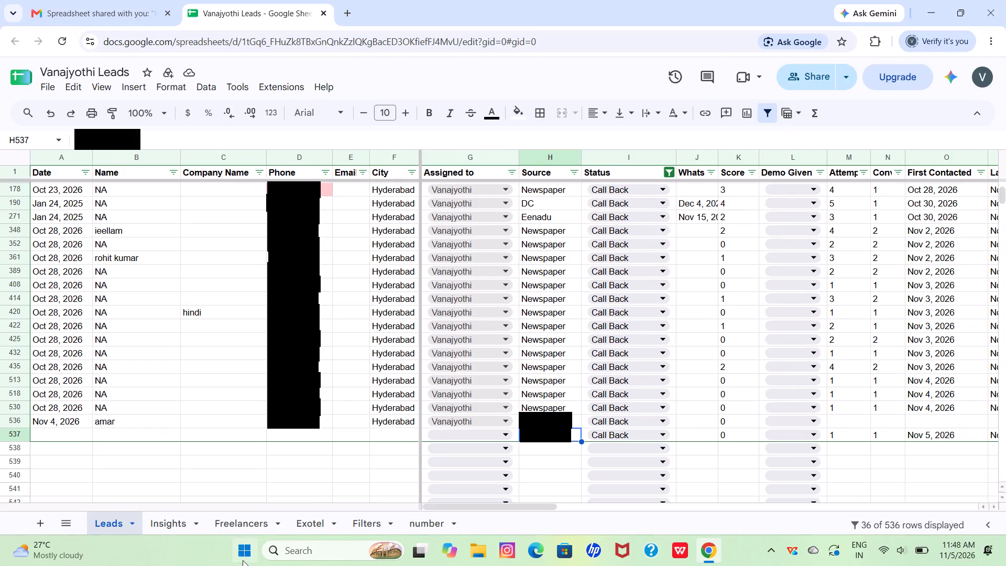
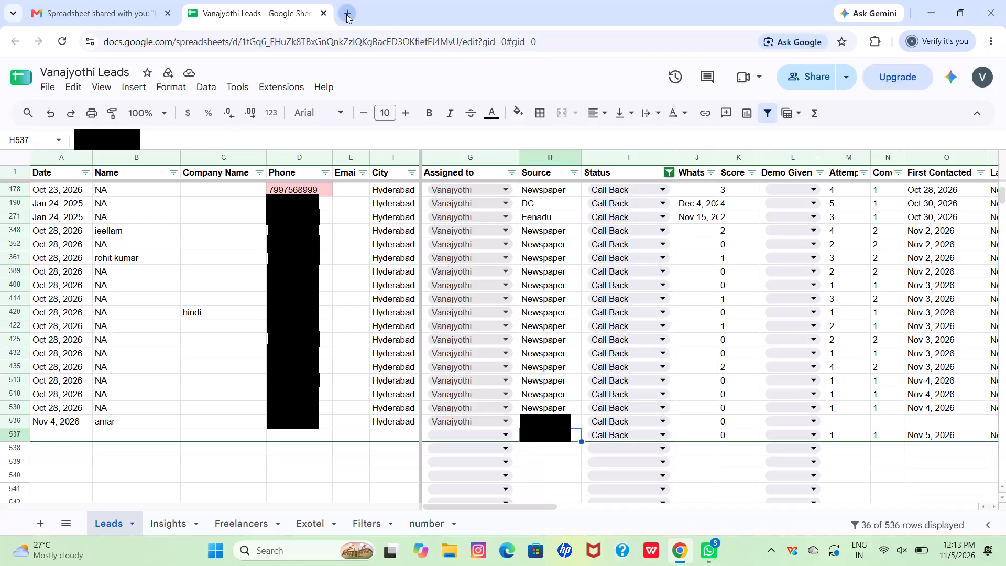
Start a Google search in a new browser tab.
left_click(314, 247)
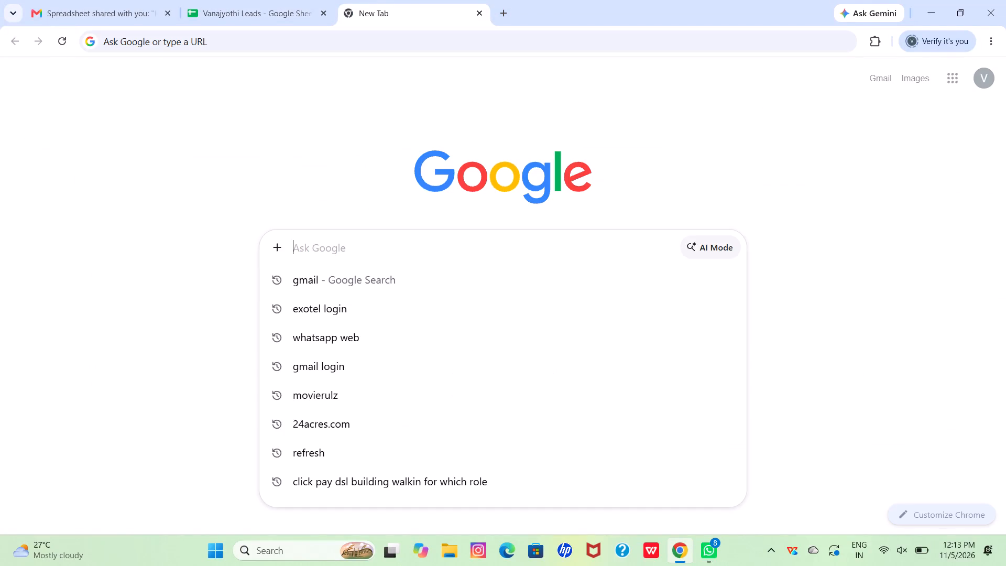
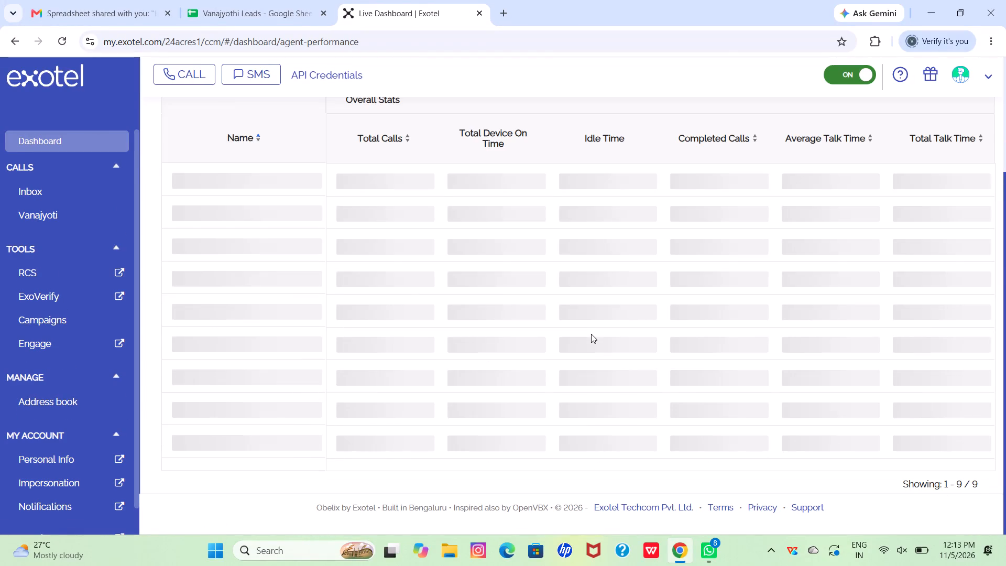
Review today's overall call and talk-time stats for all agents on the Exotel Agent Performance dashboard.
scroll(591, 334, "up", 13)
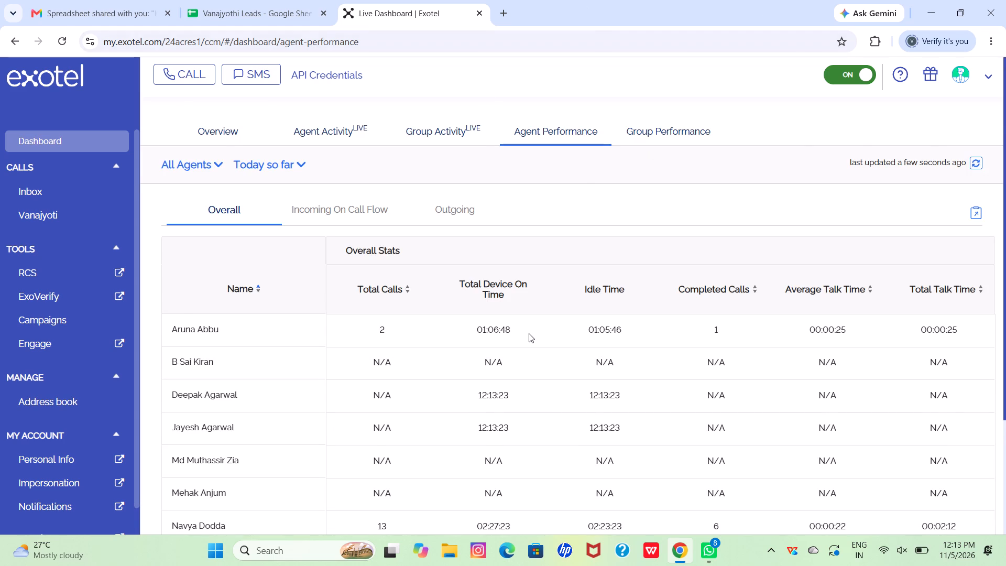
scroll(529, 333, "down", 5)
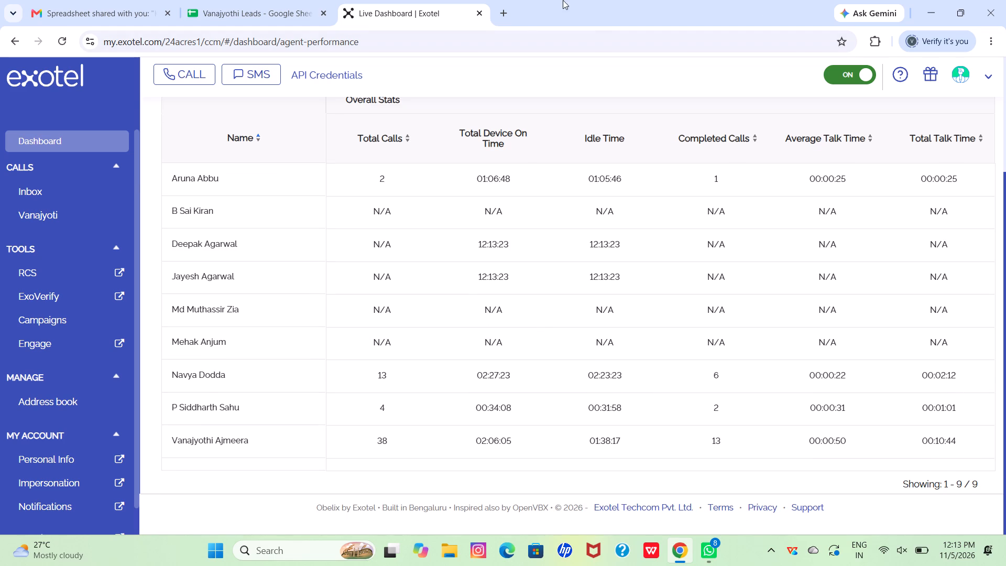
Open a new browser tab and start a Google search.
left_click(504, 15)
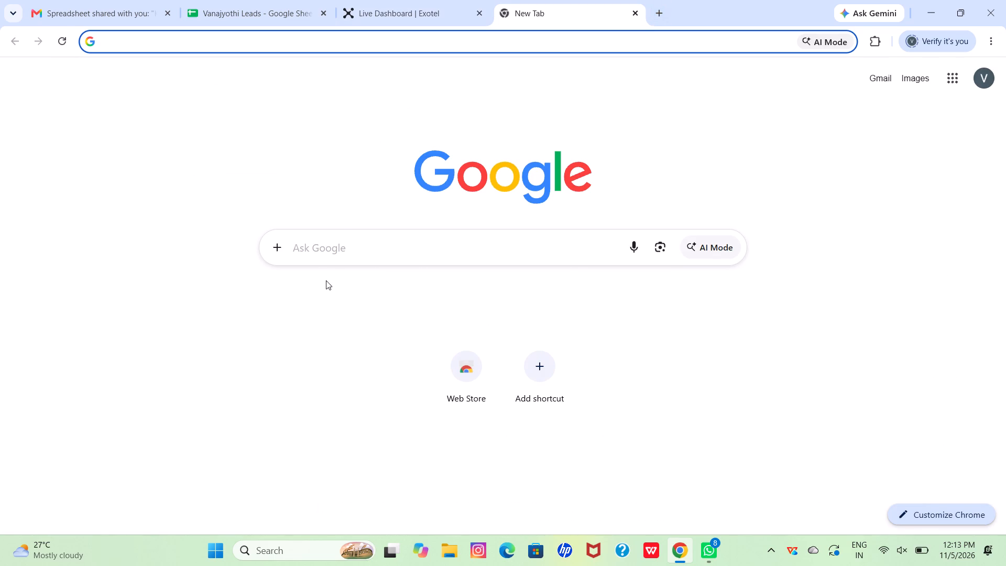
left_click(332, 257)
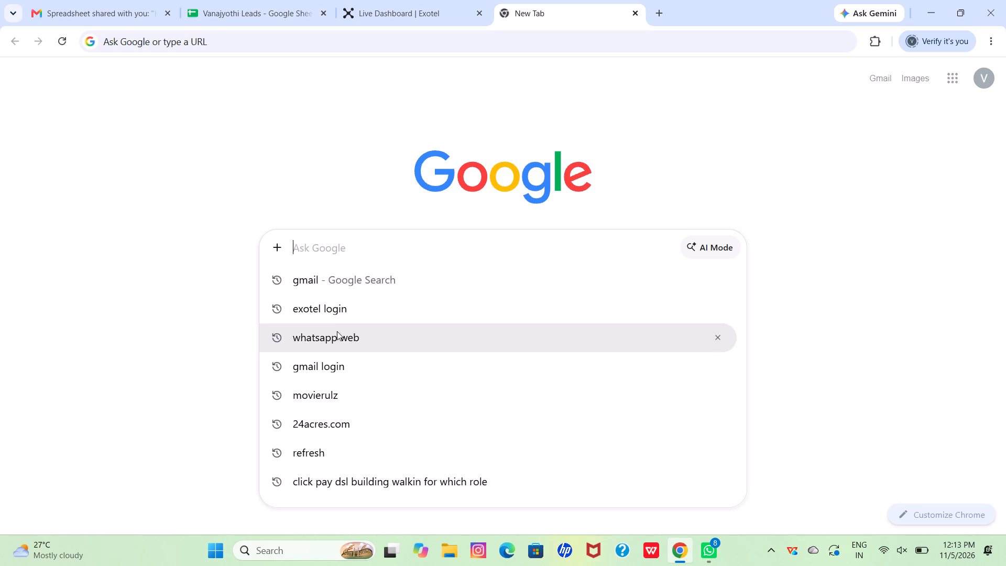
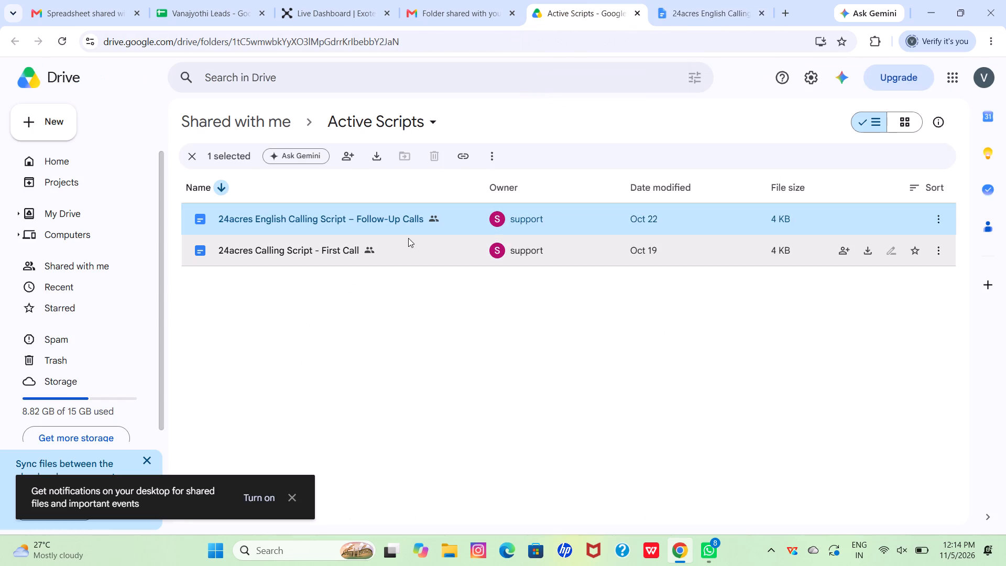
Open the 24acres Calling Script - First Call document from the Active Scripts folder, alongside the Follow-Up Calls script.
double_click(395, 241)
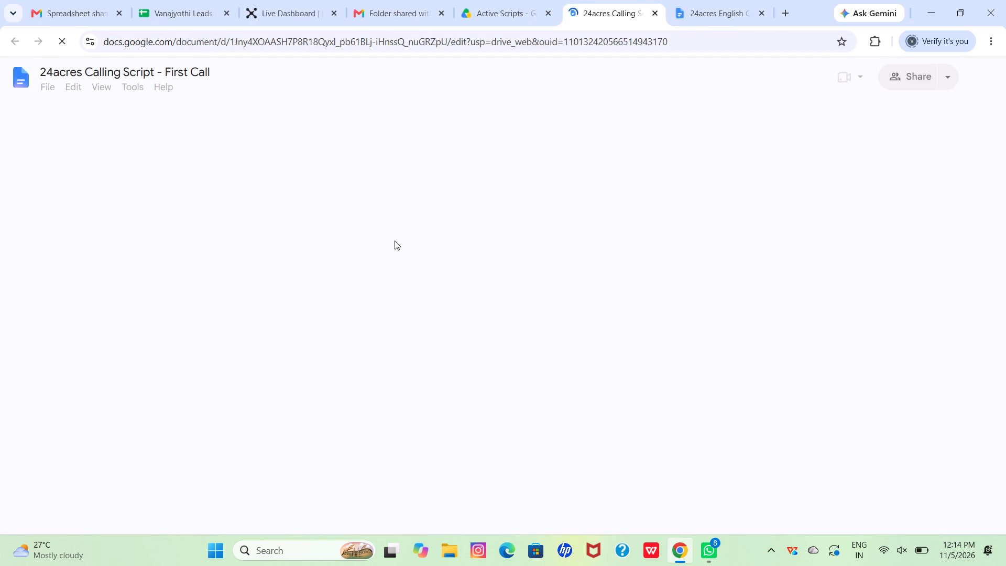
left_click(722, 2)
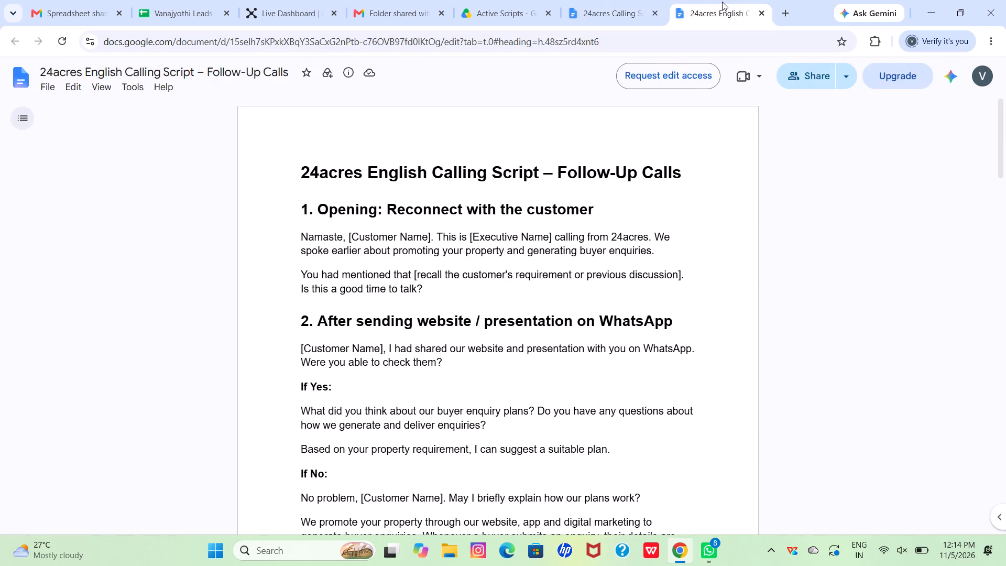
Close the shared-folder email tab and the Active Scripts Drive tab, keeping both calling scripts open.
left_click(504, 7)
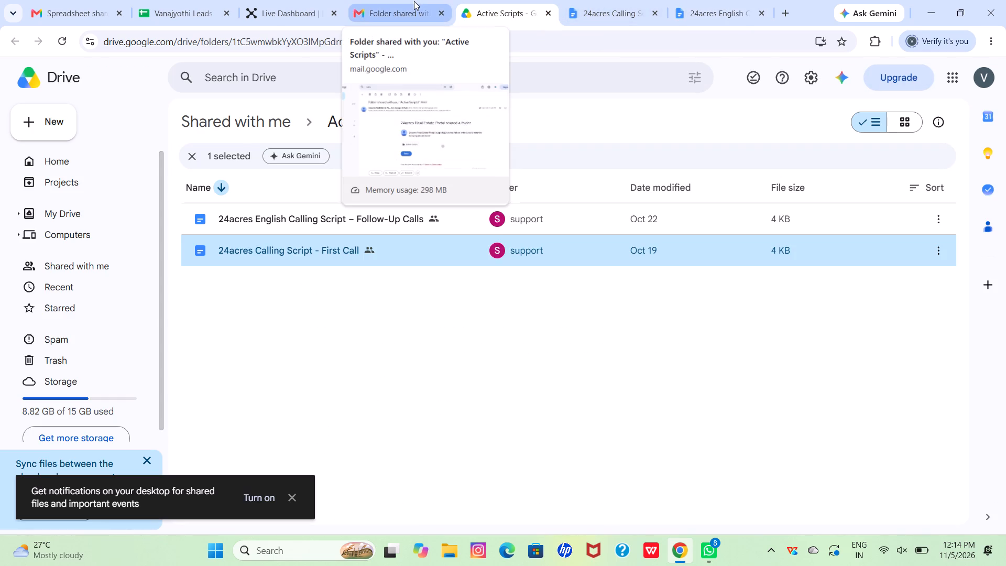
left_click(439, 14)
left_click(439, 14)
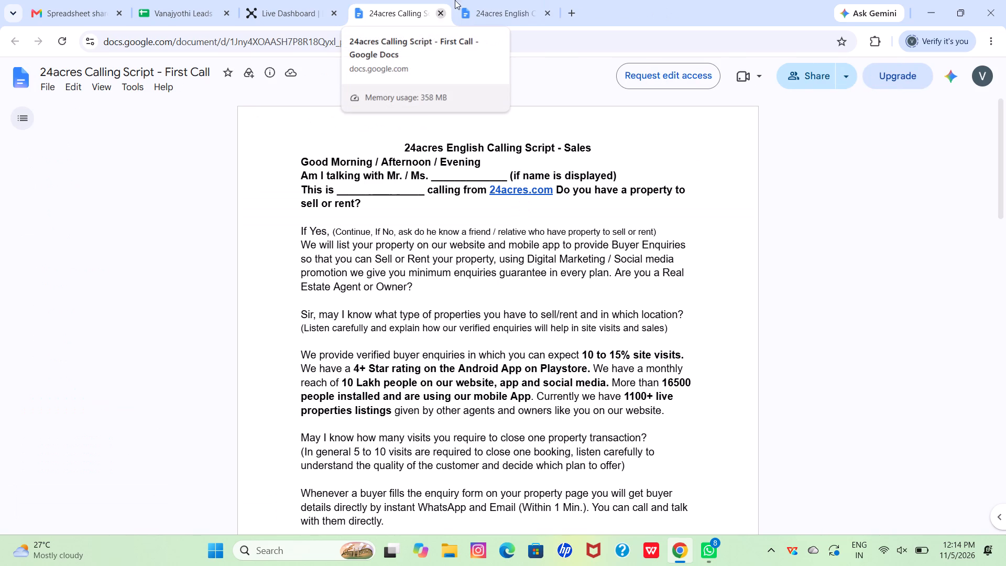
Open a new browser tab.
left_click(575, 9)
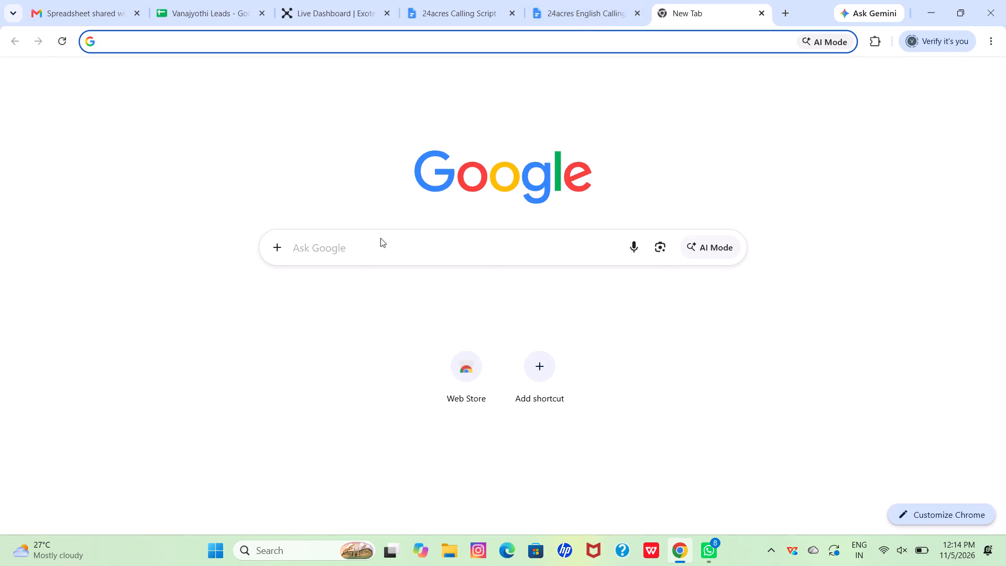
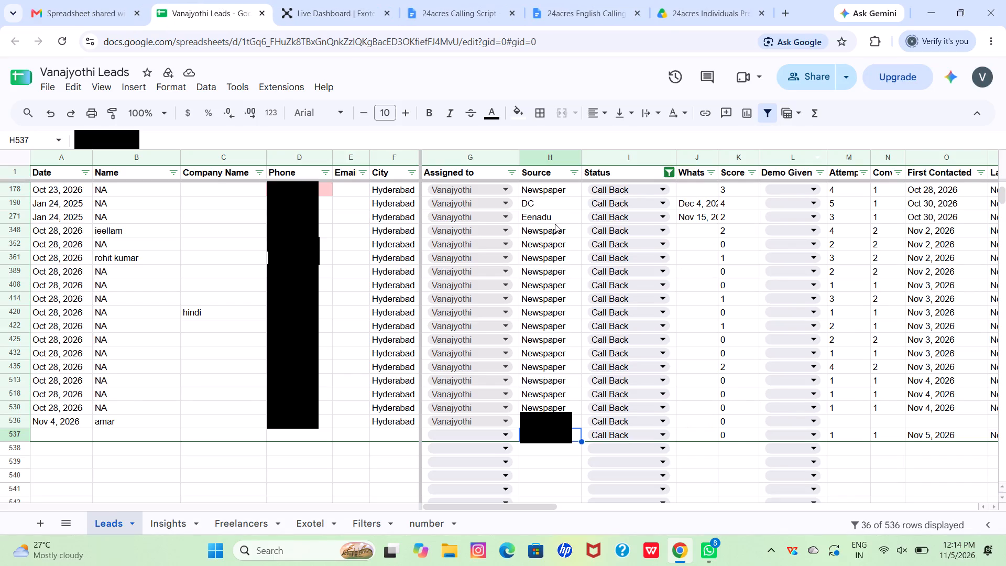
Move the phone number from row 537's Source cell to row 536's Source cell, leaving row 537's cell empty.
scroll(555, 224, "up", 1)
scroll(555, 224, "down", 3)
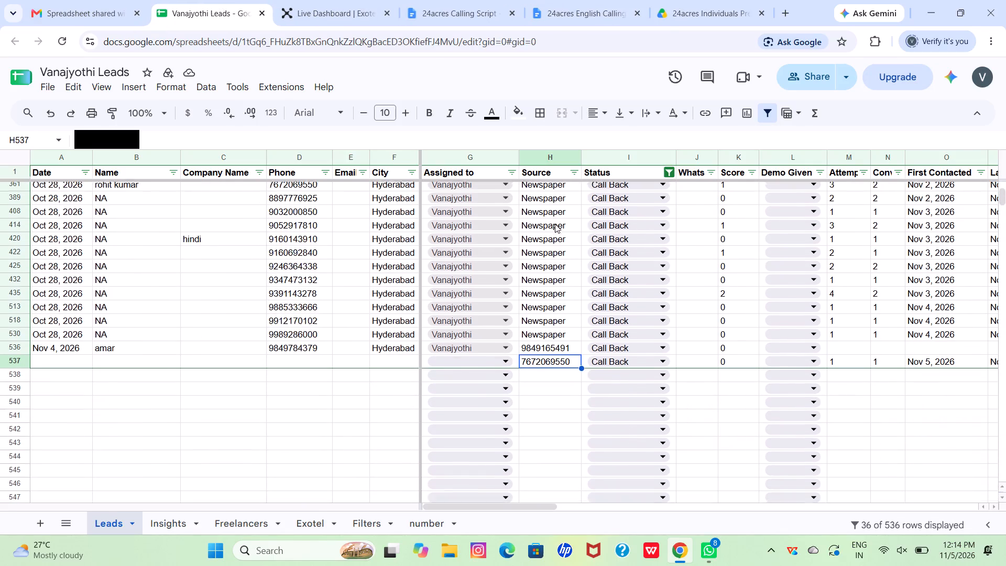
scroll(555, 224, "down", 1)
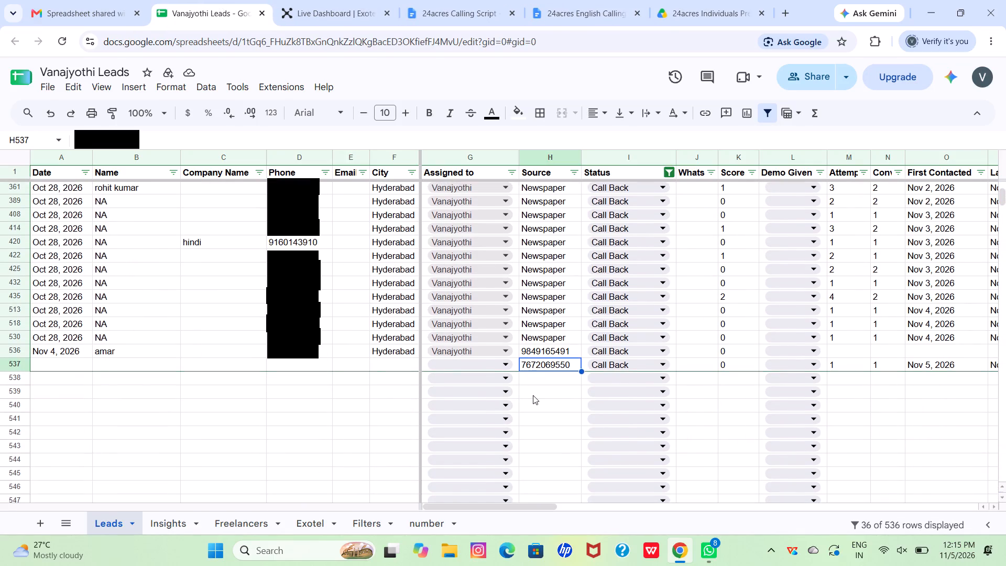
key("ctrl+c")
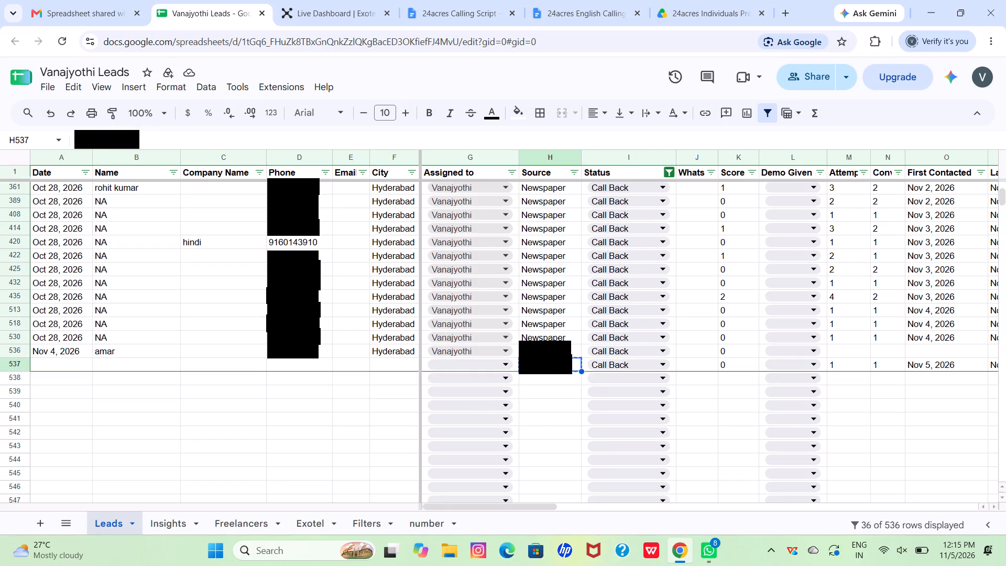
left_click(552, 350)
key("ctrl+v")
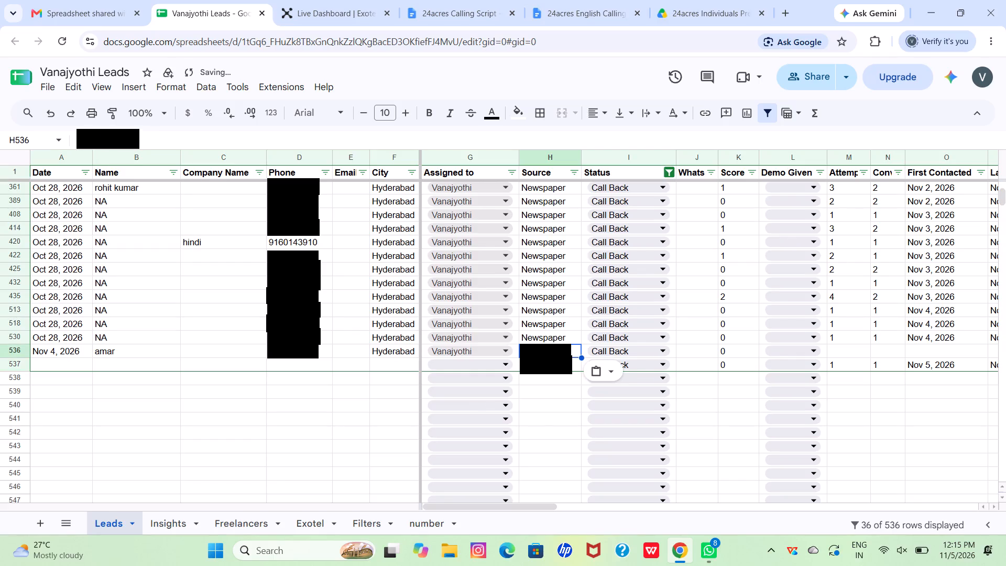
left_click(557, 363)
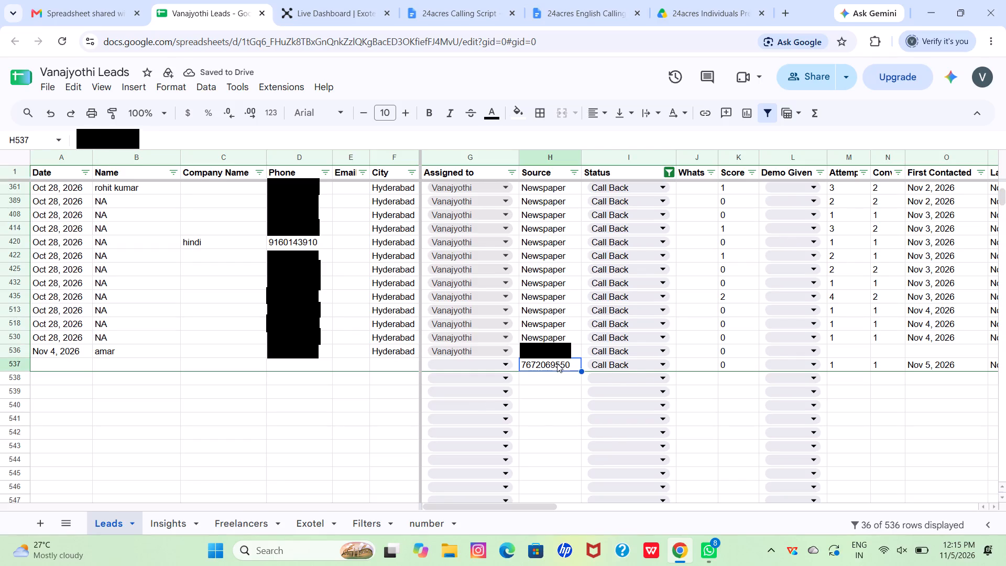
key("BackSpace")
Look through the Call Back leads' details and notes, and copy the phone number of the lead in row 161.
scroll(560, 284, "up", 1)
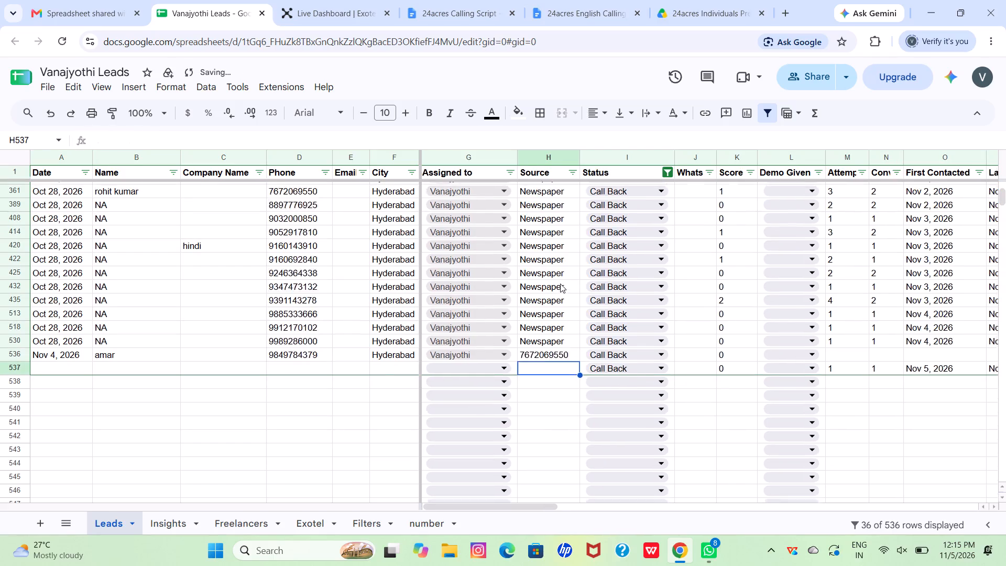
scroll(560, 284, "up", 2)
scroll(560, 284, "left", 1)
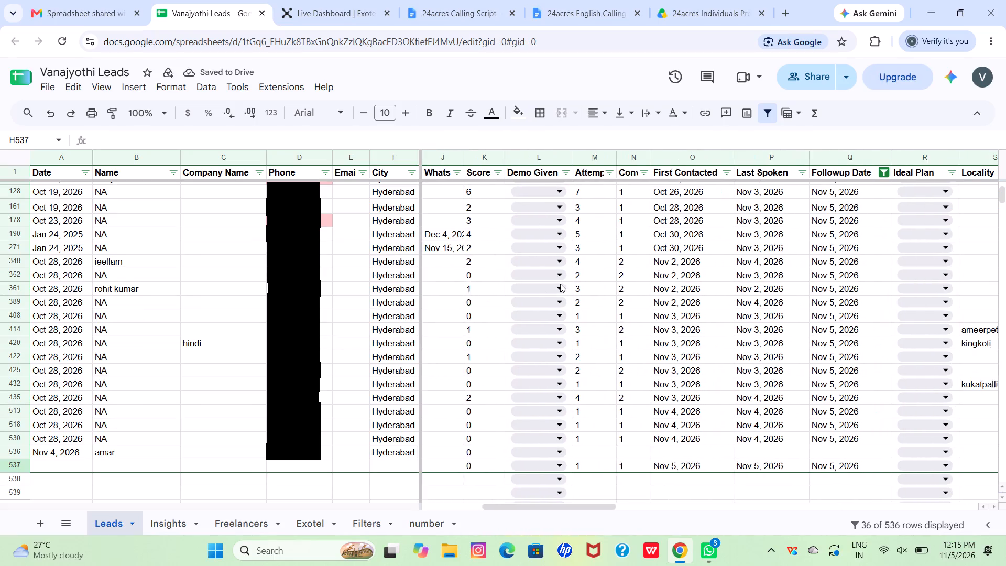
scroll(560, 284, "left", 1)
scroll(560, 284, "right", 5)
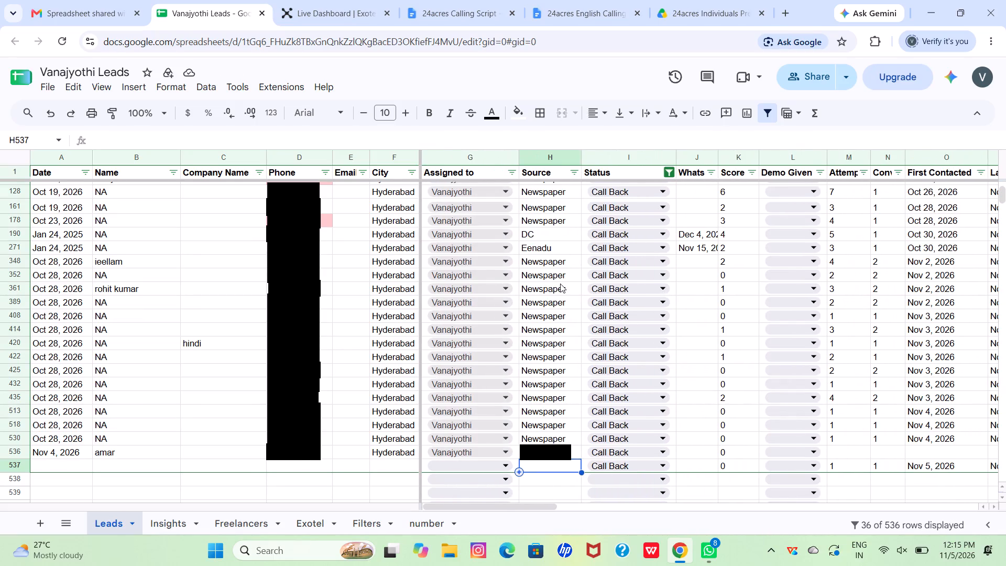
scroll(560, 284, "up", 2)
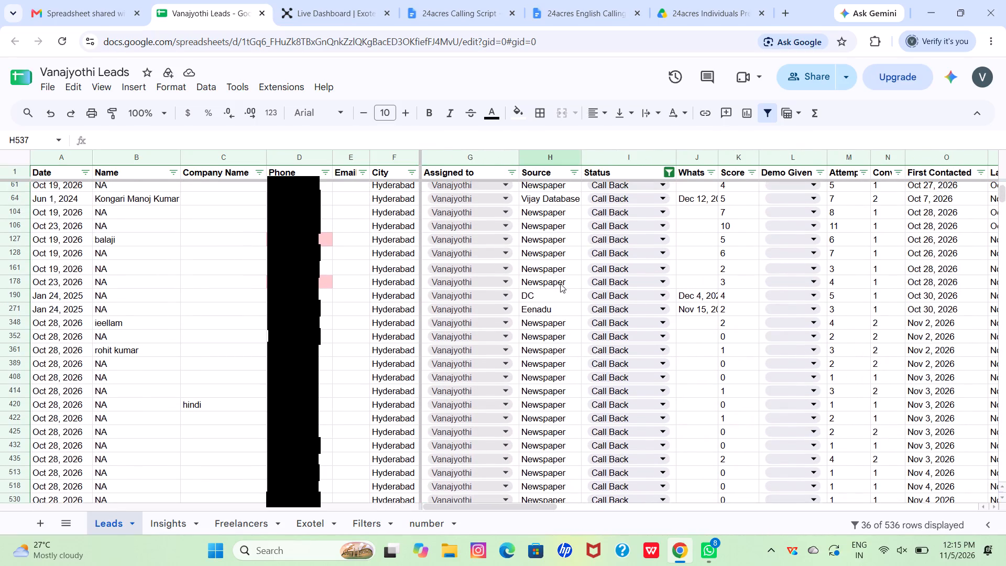
scroll(560, 284, "right", 2)
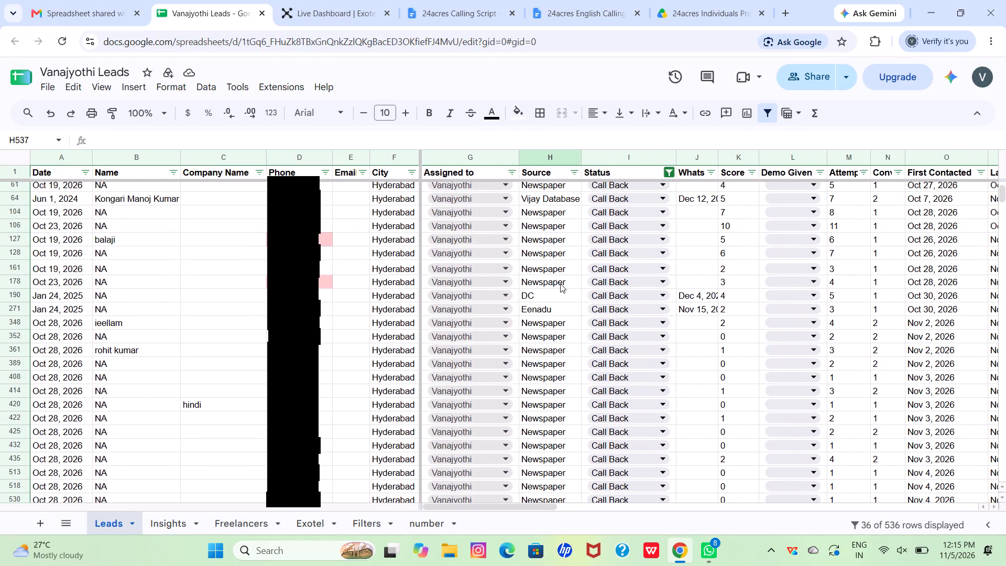
scroll(560, 284, "right", 2)
scroll(560, 284, "left", 11)
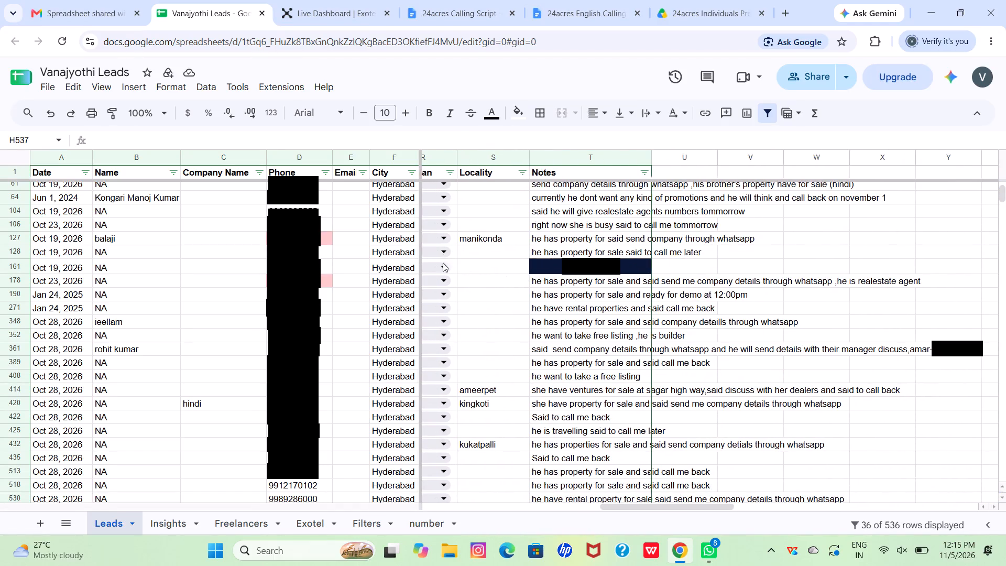
left_click(295, 274)
key("ctrl+c")
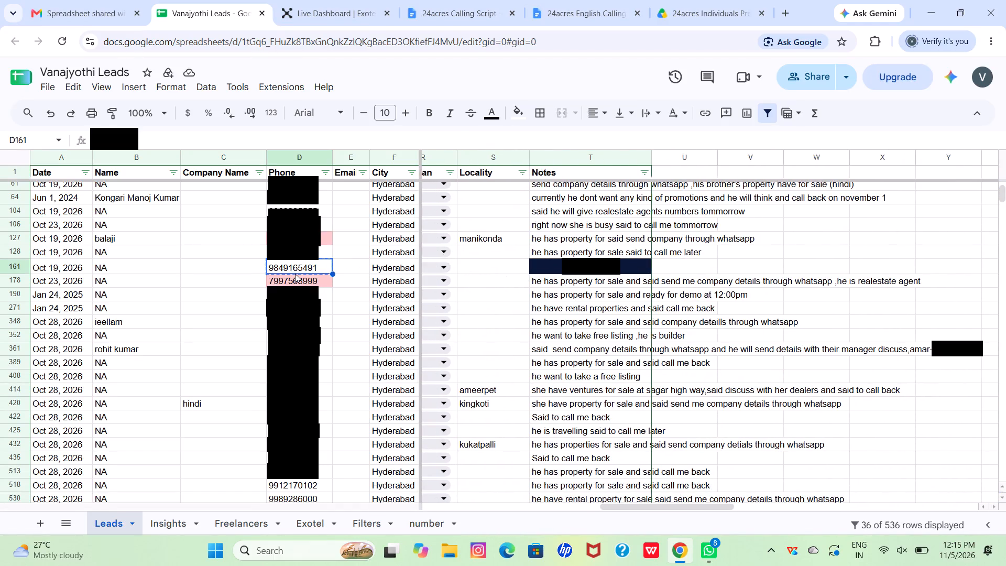
Examine rows 536 and 537 across the status, score, contact dates, locality and notes columns.
scroll(614, 311, "down", 4)
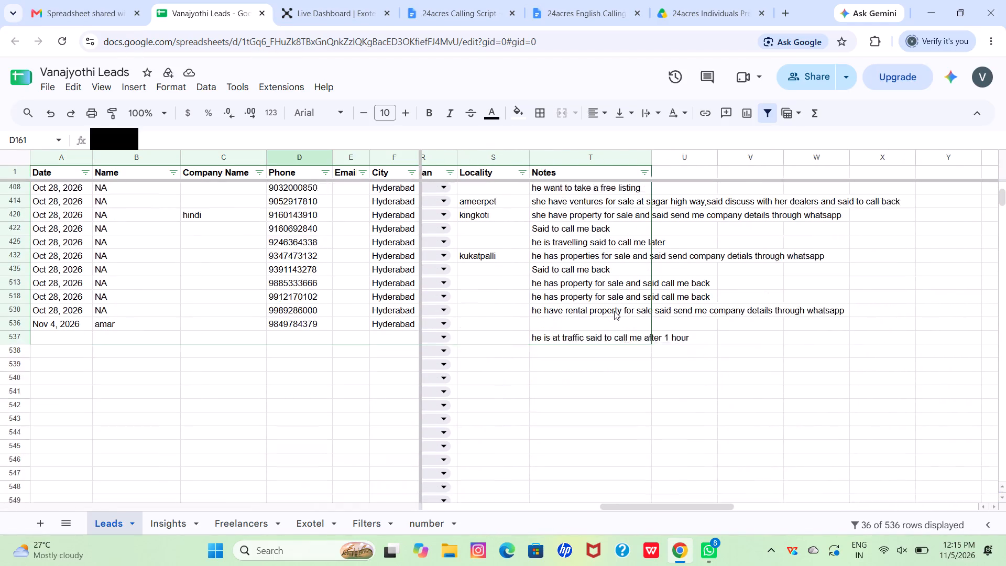
scroll(614, 311, "right", 10)
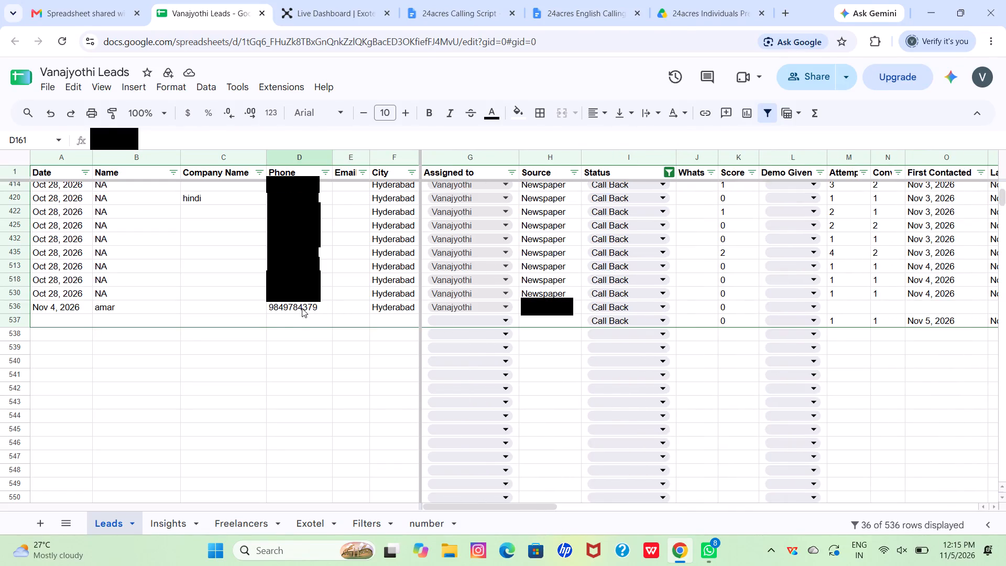
scroll(462, 329, "left", 4)
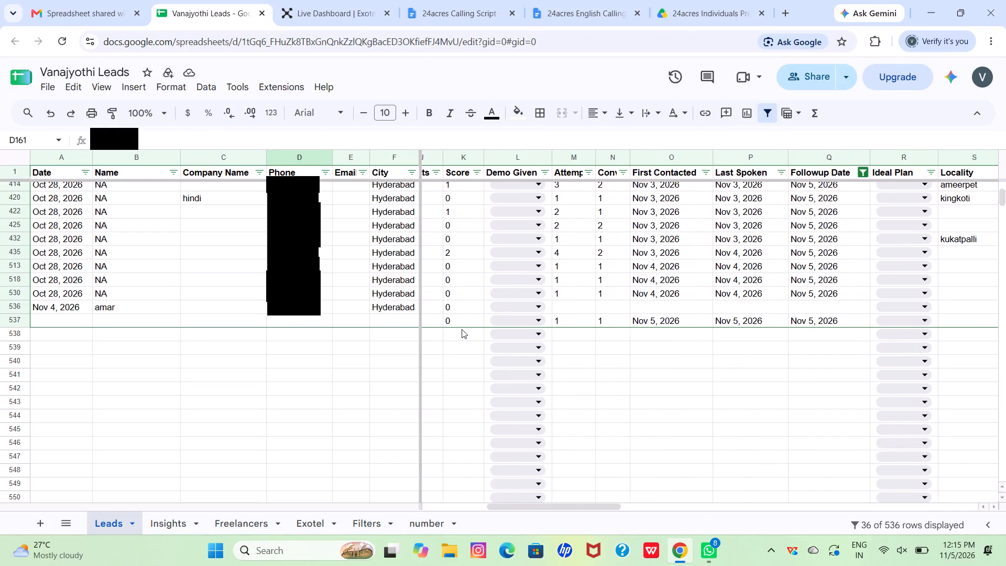
scroll(462, 329, "left", 1)
scroll(462, 329, "right", 6)
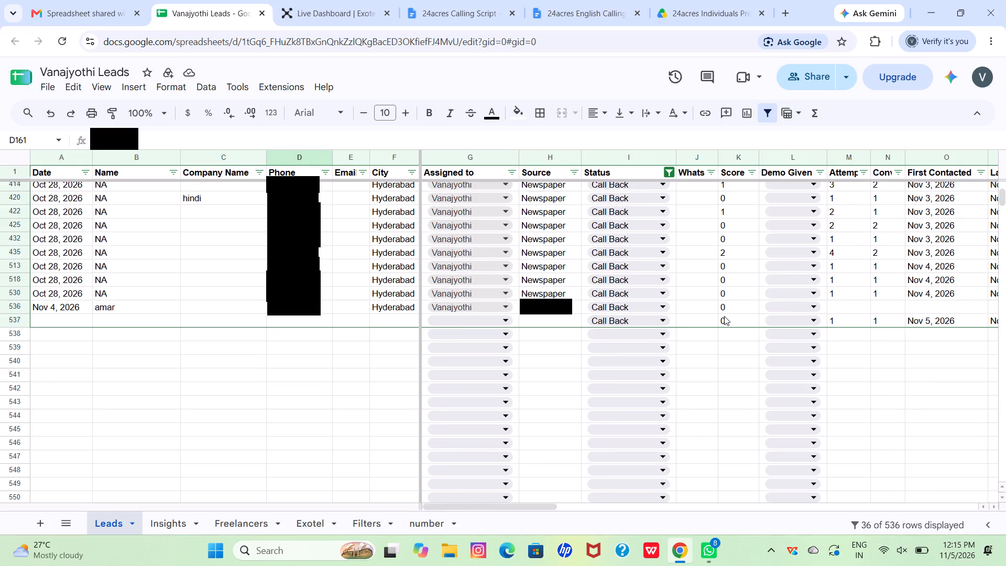
scroll(570, 313, "up", 1)
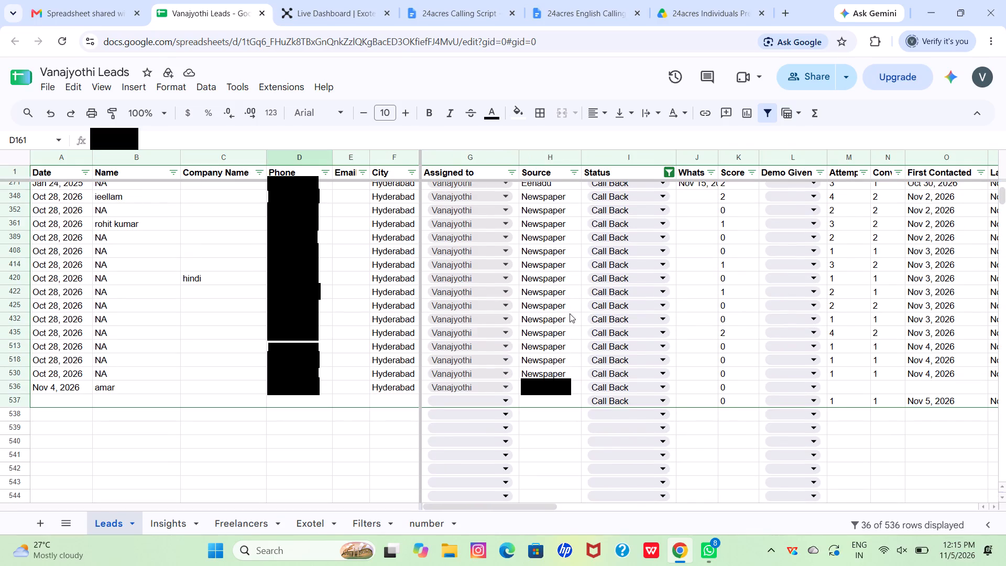
scroll(570, 313, "left", 6)
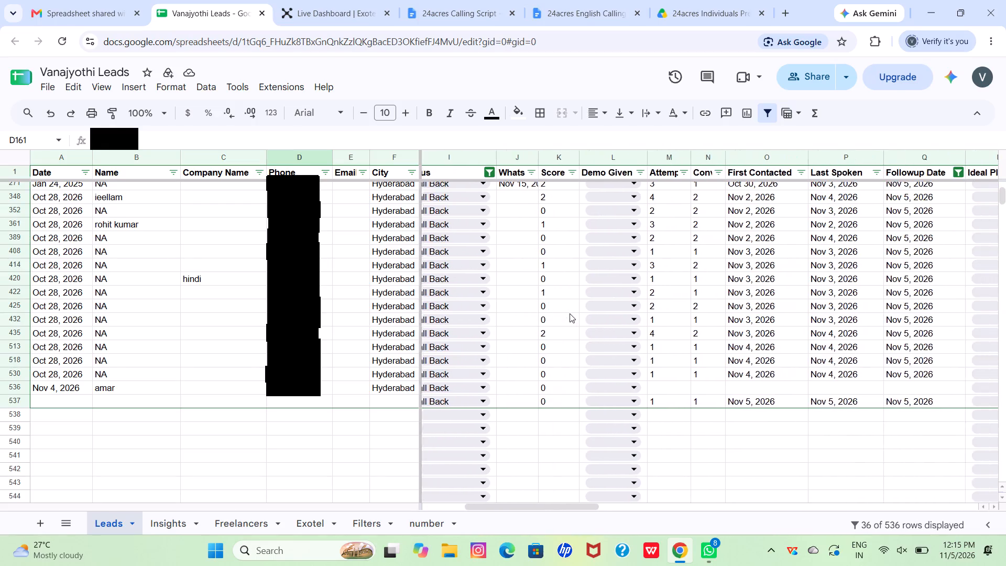
scroll(570, 313, "left", 6)
scroll(570, 313, "right", 2)
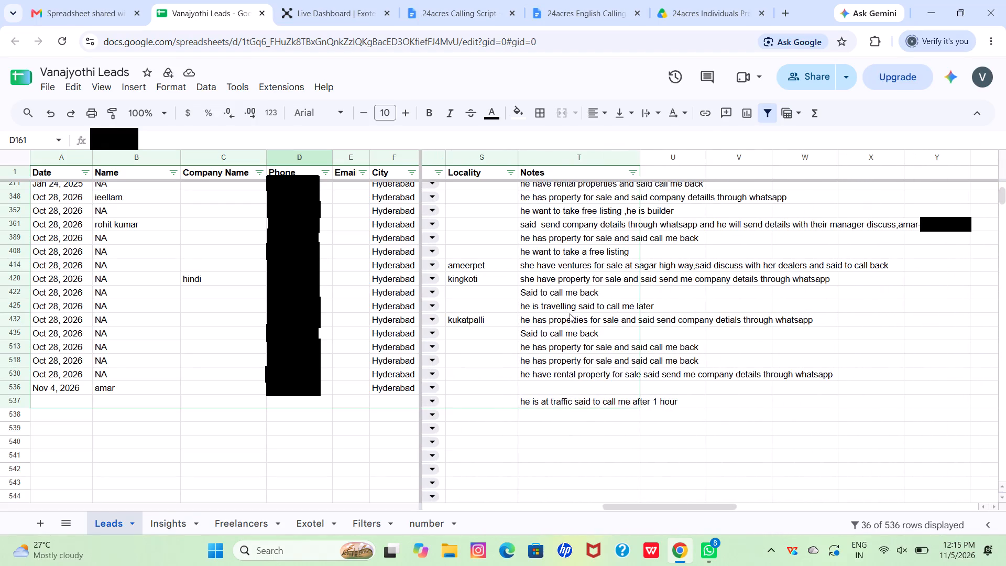
scroll(651, 367, "right", 9)
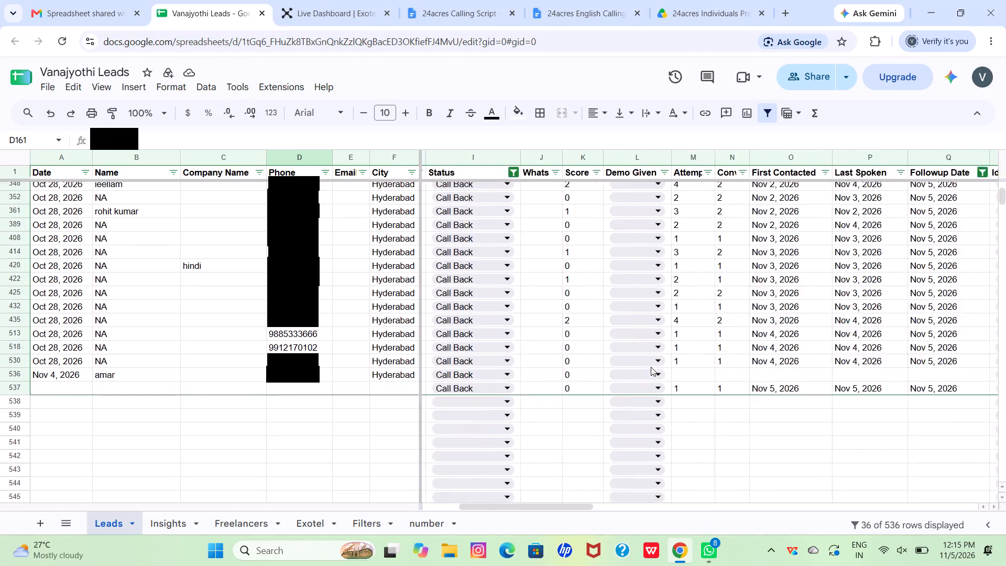
Clear the Status and Score cells in row 537.
scroll(651, 367, "down", 1)
left_click(560, 377)
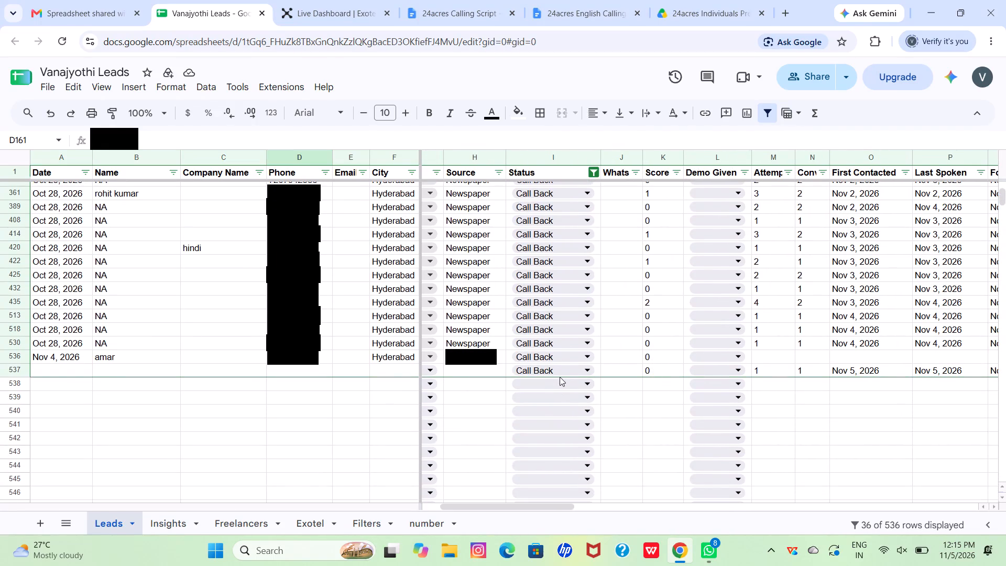
left_click(559, 366)
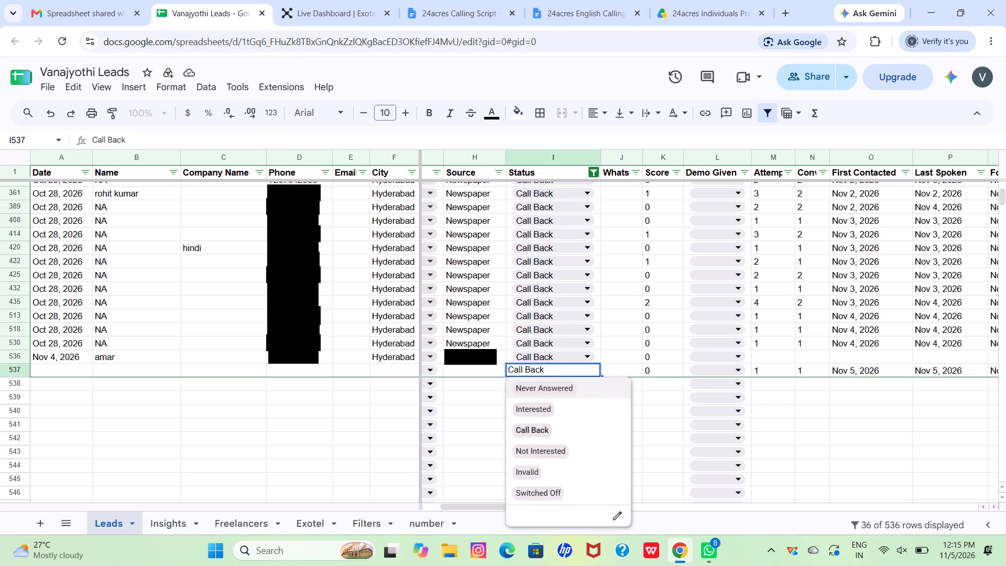
key("BackSpace")
key("BackSpace")
key("BackSpace")
key("BackSpace")
key("BackSpace")
key("BackSpace")
key("BackSpace")
key("BackSpace")
key("BackSpace")
key("BackSpace")
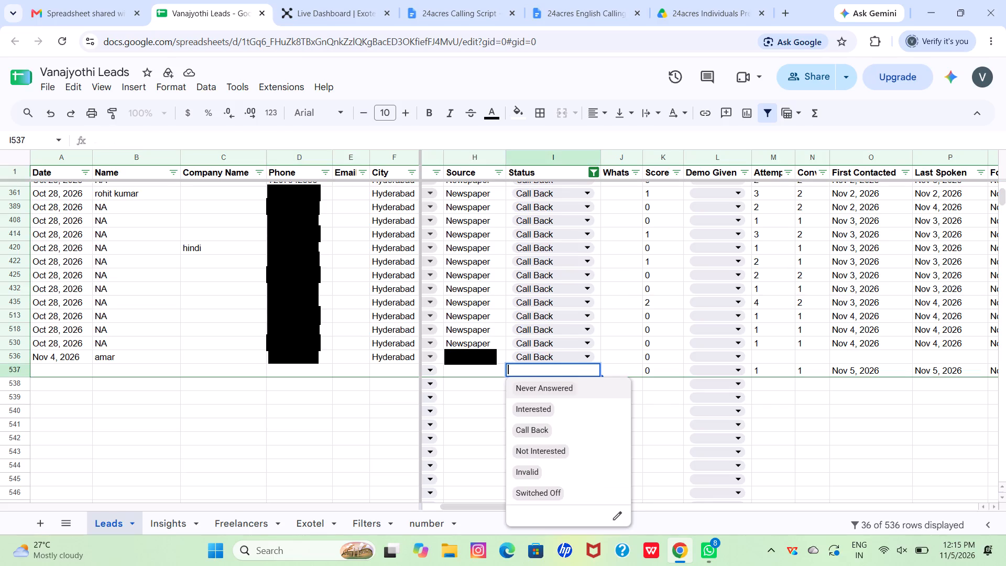
left_click(680, 372)
key("BackSpace")
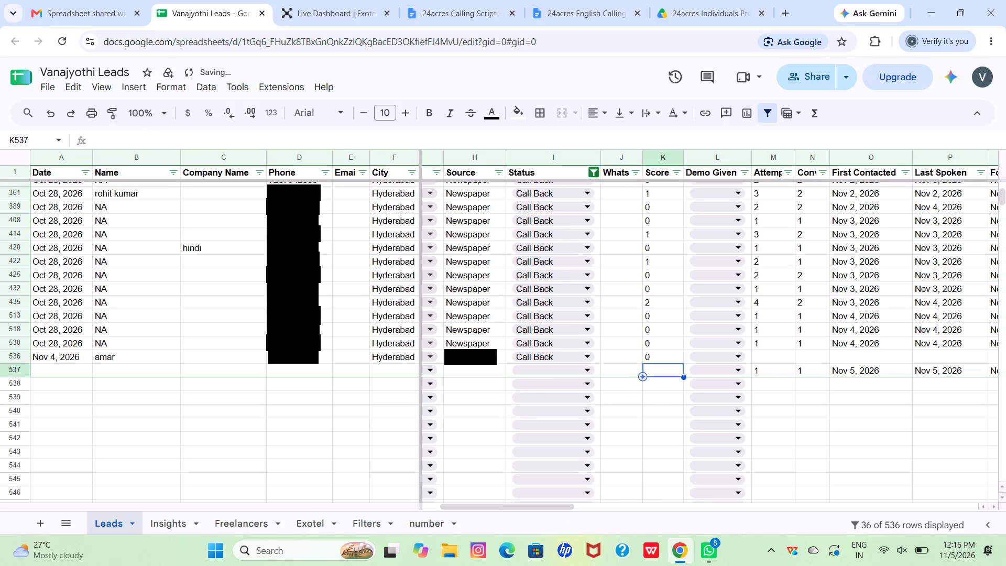
Clear row 537's attempt count and column N count, and enter 1 in both of those columns for row 536.
left_click(789, 374)
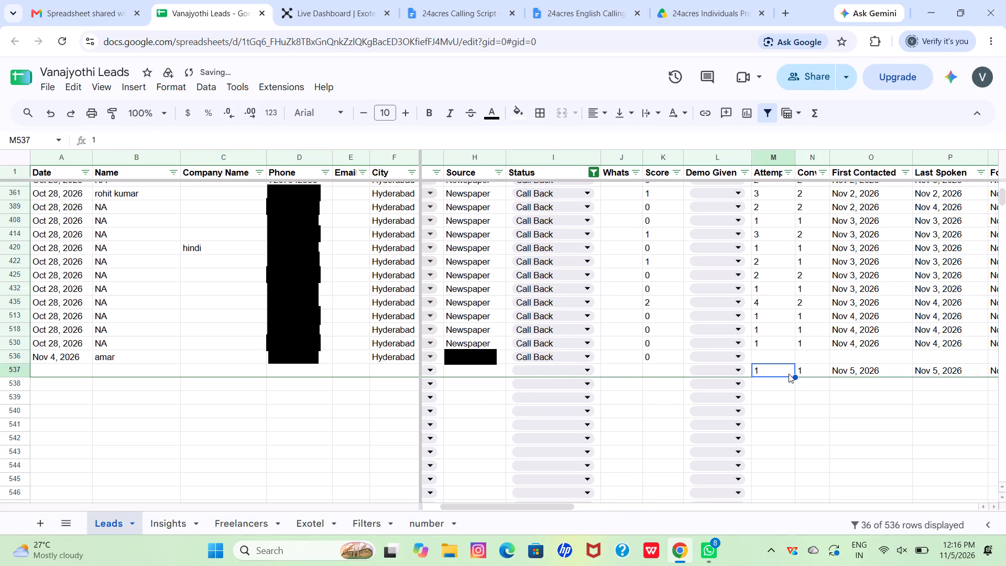
key("ctrl+c")
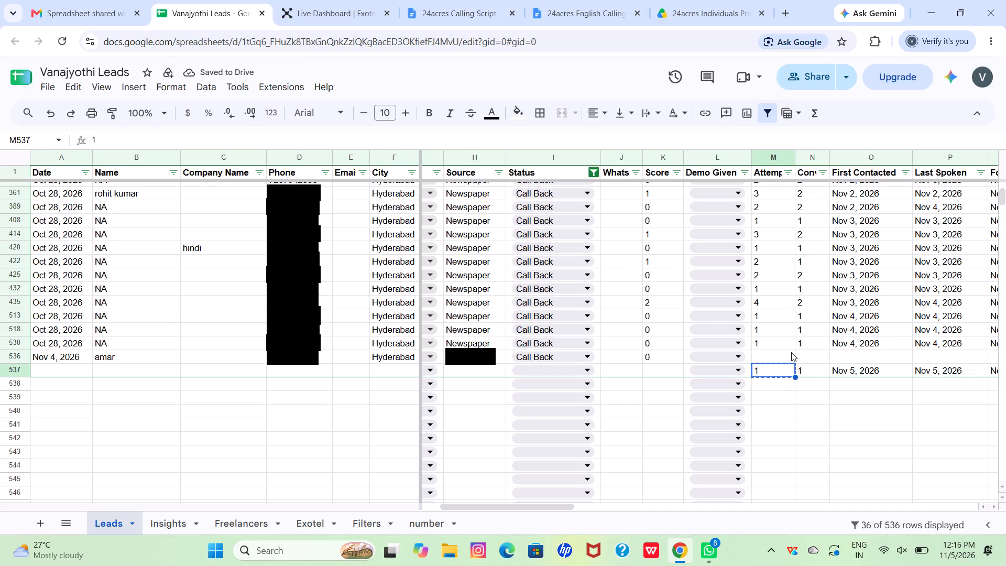
left_click(791, 352)
left_click(785, 371)
key("BackSpace")
left_click(821, 370)
key("BackSpace")
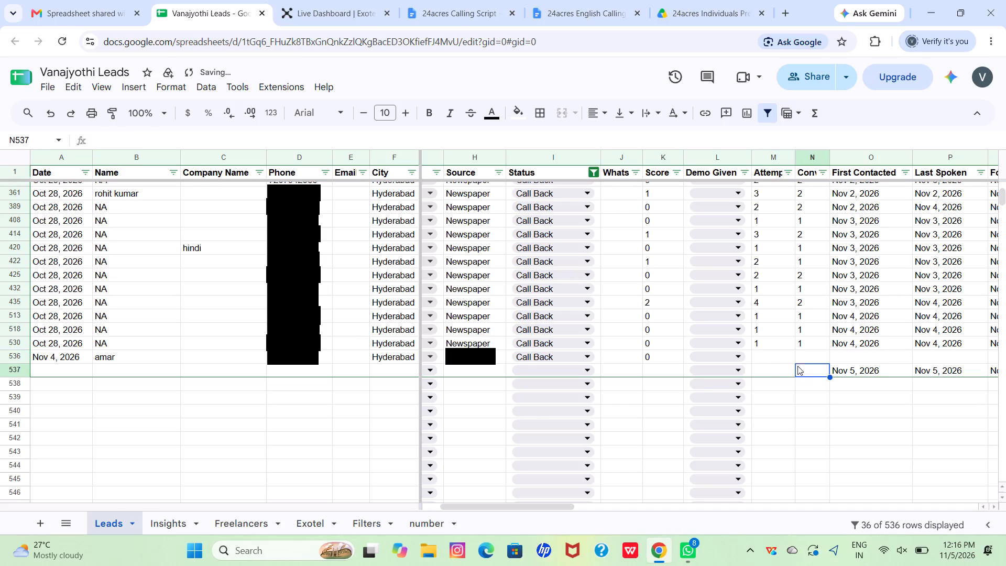
left_click(785, 362)
key("1")
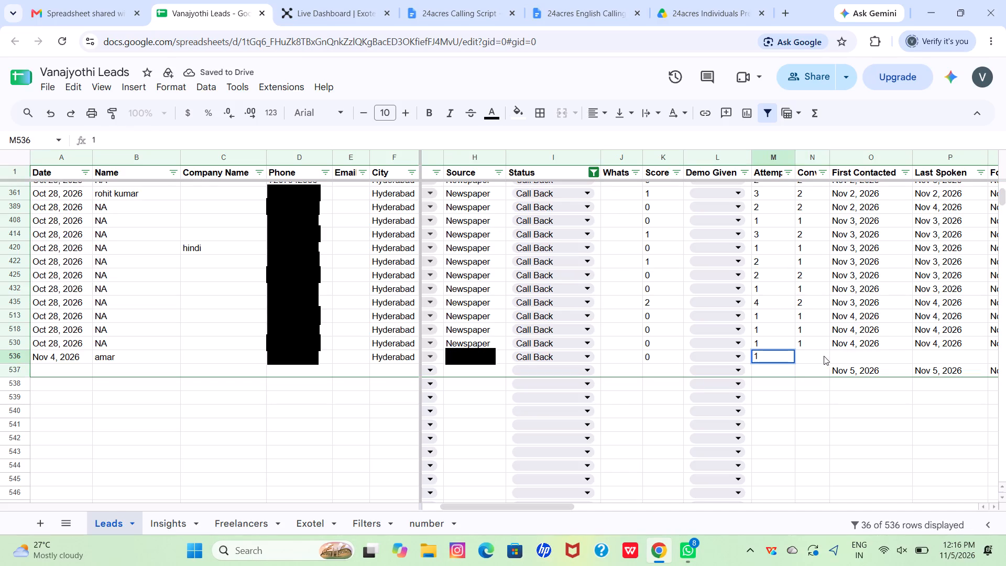
left_click(828, 356)
key("1")
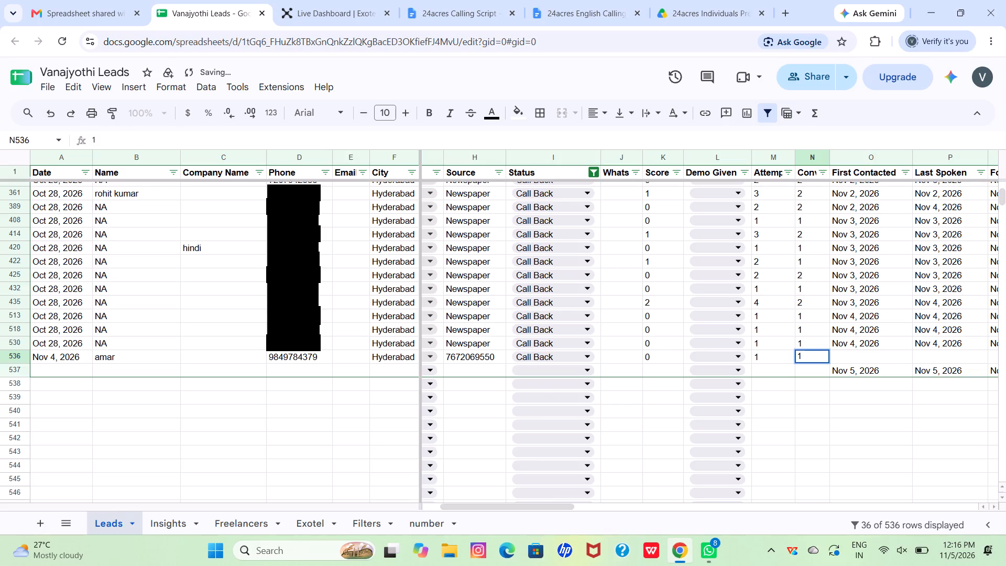
Move the First Contacted date Nov 5, 2026 from row 537 to row 536, clearing the row 537 cell.
left_click(862, 378)
key("ctrl+c")
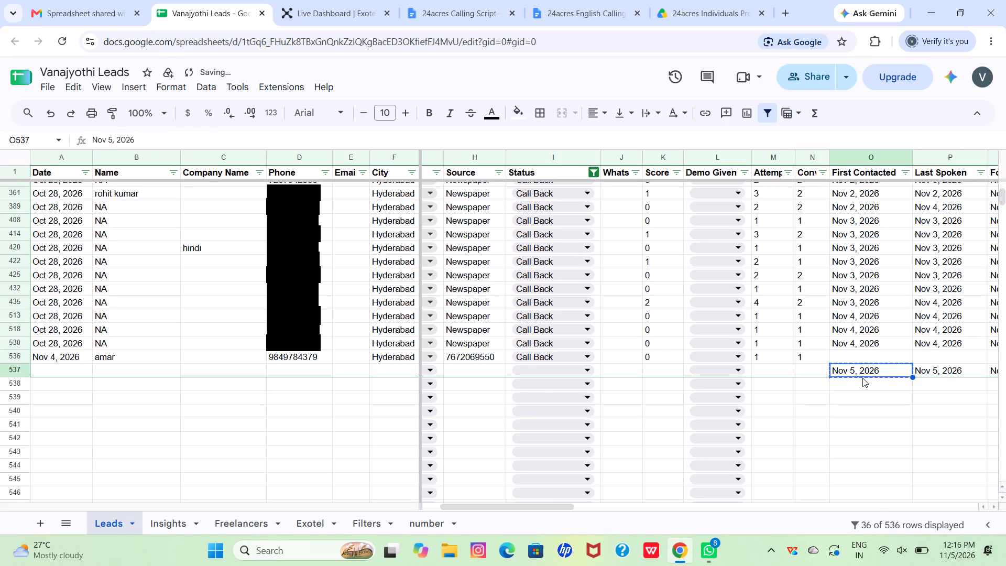
left_click(851, 362)
key("ctrl+v")
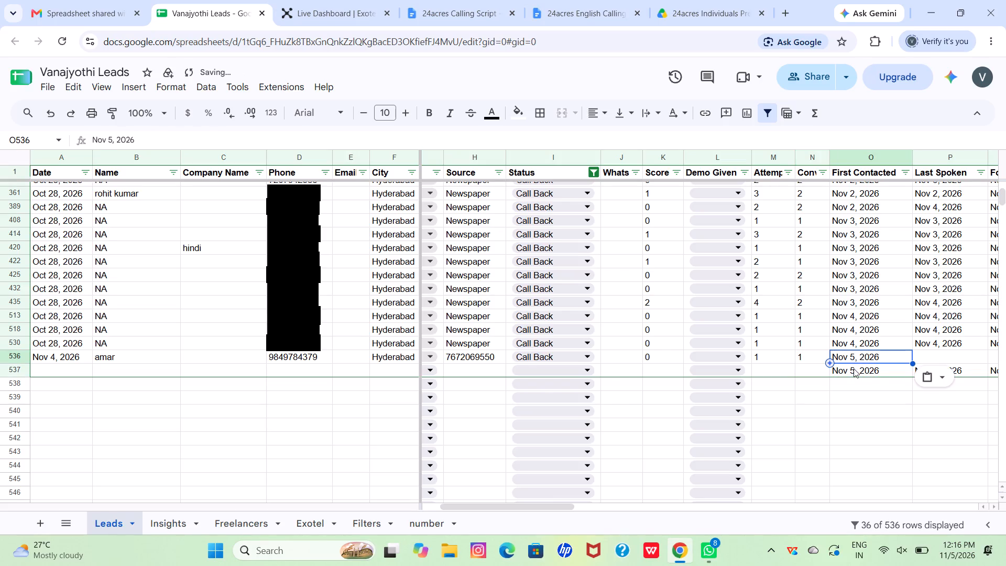
left_click(854, 369)
key("BackSpace")
Copy the Last Spoken date Nov 5, 2026 from row 537 into row 536.
scroll(854, 369, "left", 2)
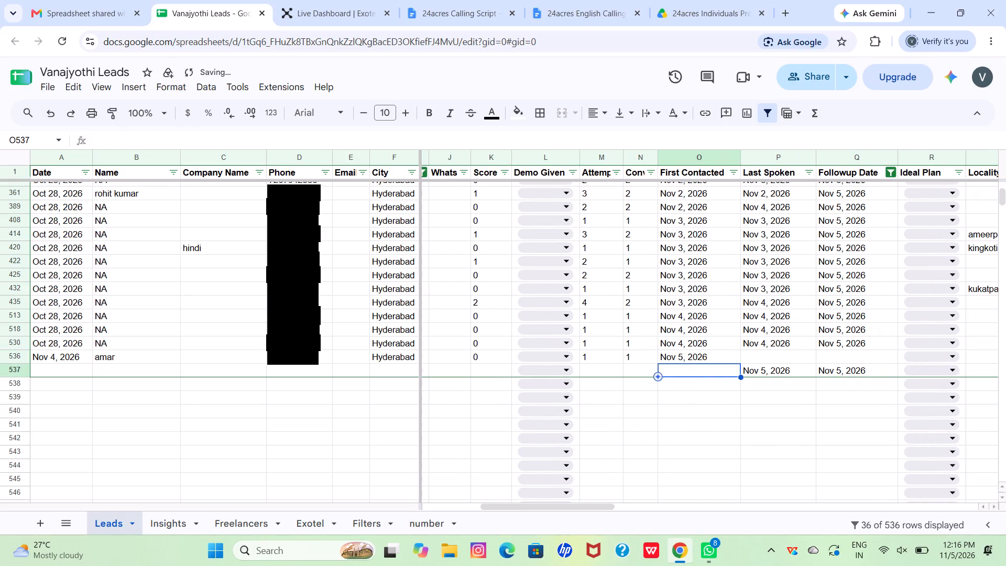
left_click(793, 370)
key("ctrl+c")
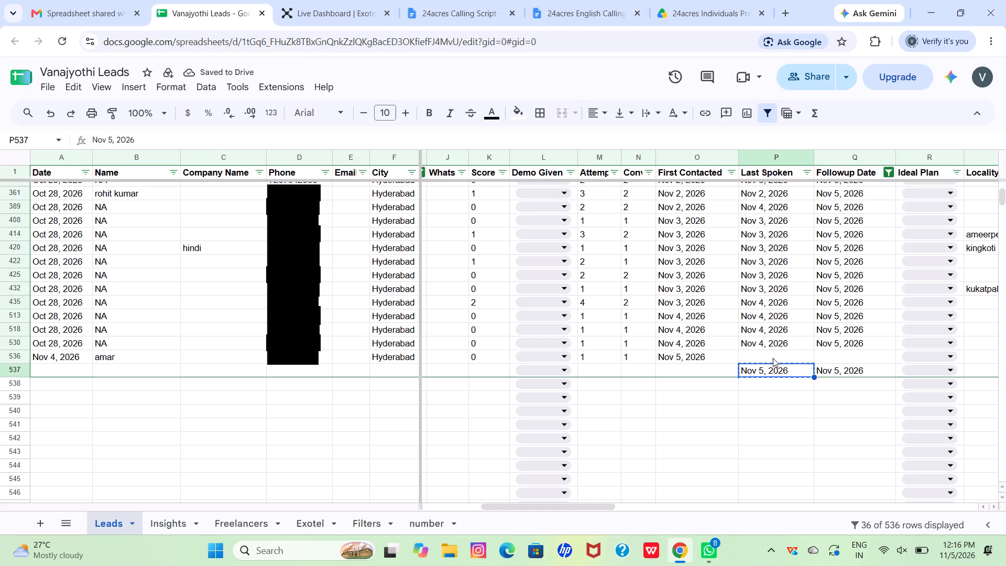
left_click(771, 357)
key("ctrl+v")
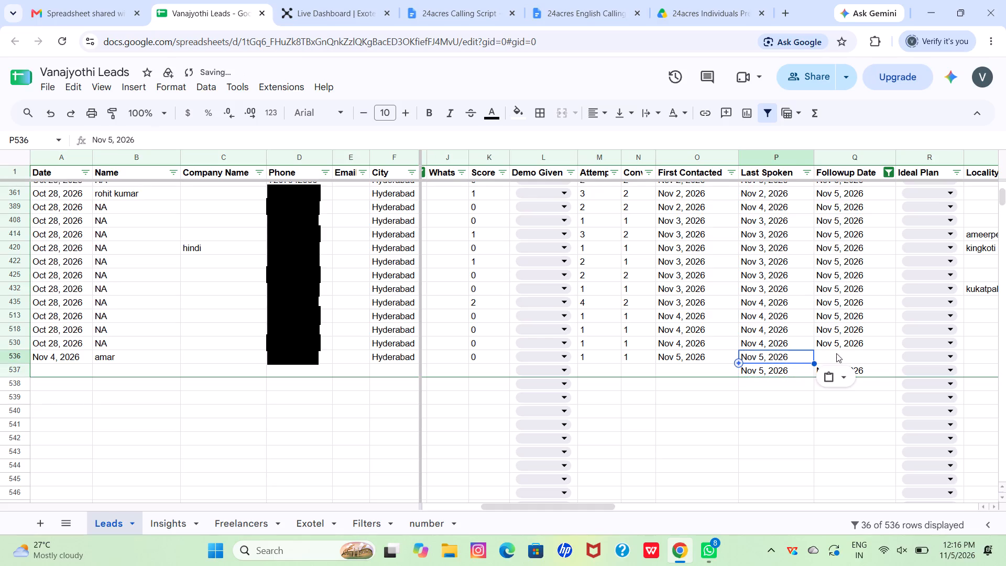
Paste Nov 5, 2026 as row 536's Followup Date and clear the Last Spoken and Followup Date cells in row 537.
left_click(837, 352)
key("ctrl+v")
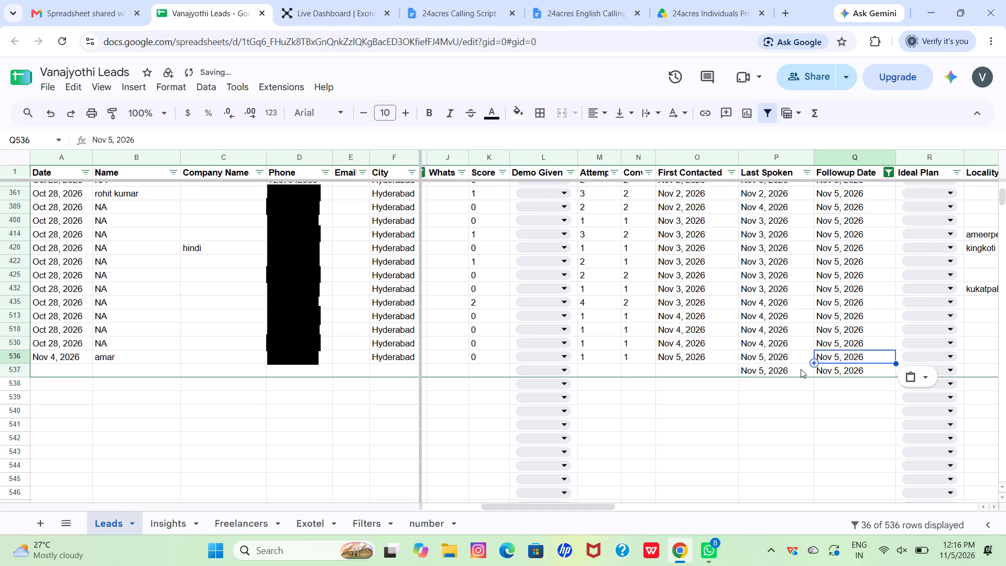
left_click(780, 369)
key("BackSpace")
left_click(842, 374)
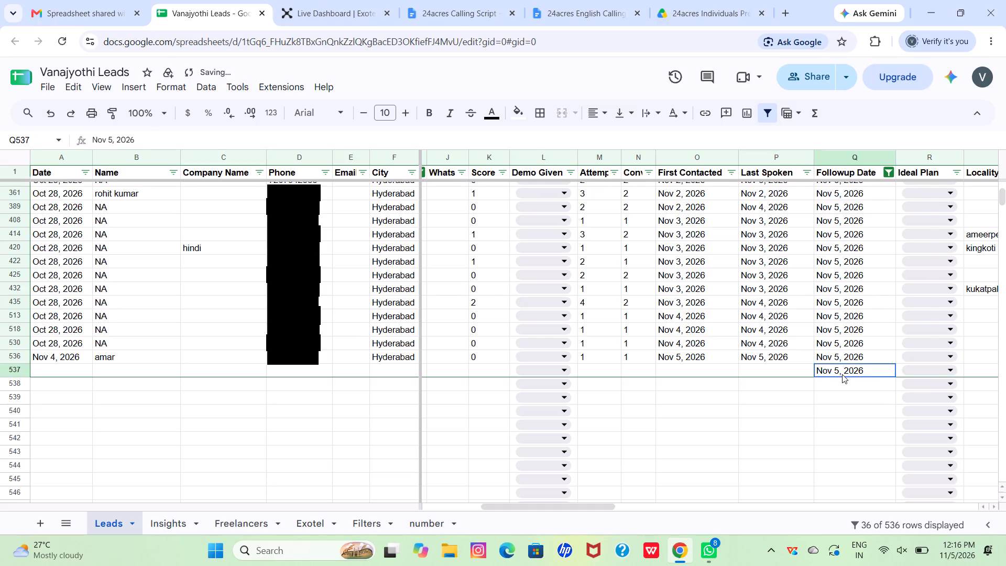
key("BackSpace")
Move the note "he is at traffic said to call me after 1 hour" from row 537 to row 536, clearing the row 537 cell.
scroll(842, 374, "left", 5)
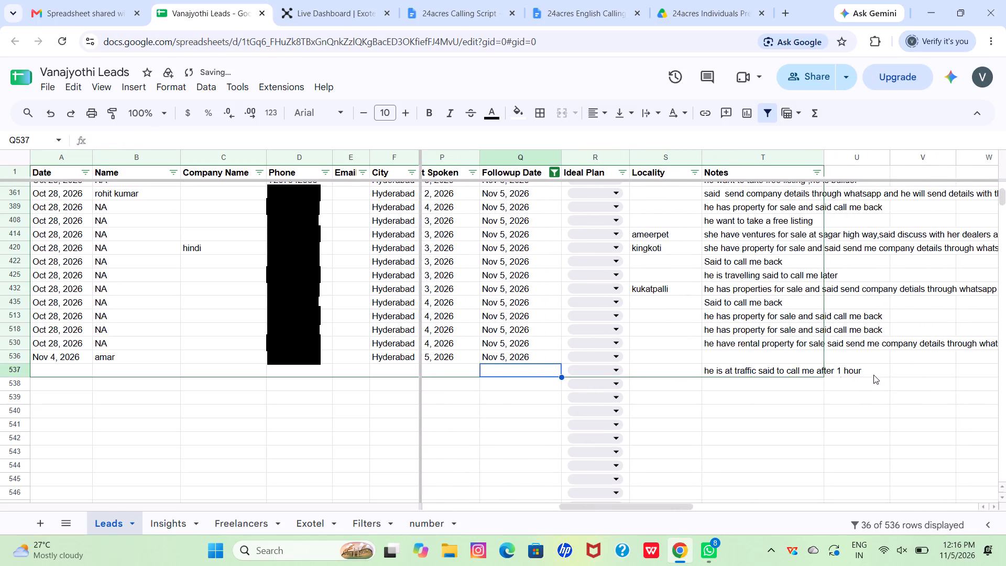
left_click(725, 374)
key("ctrl+c")
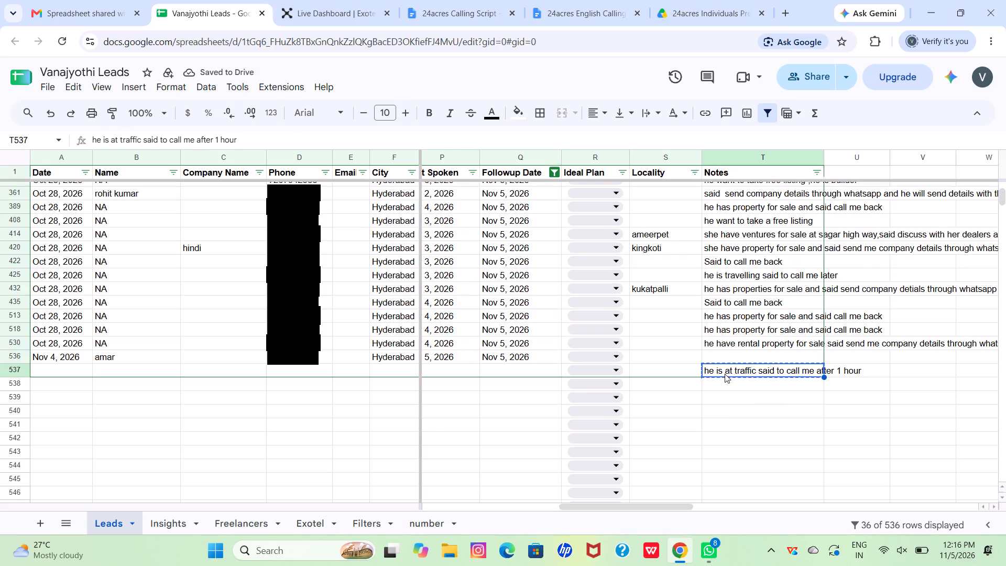
left_click(718, 357)
key("ctrl+v")
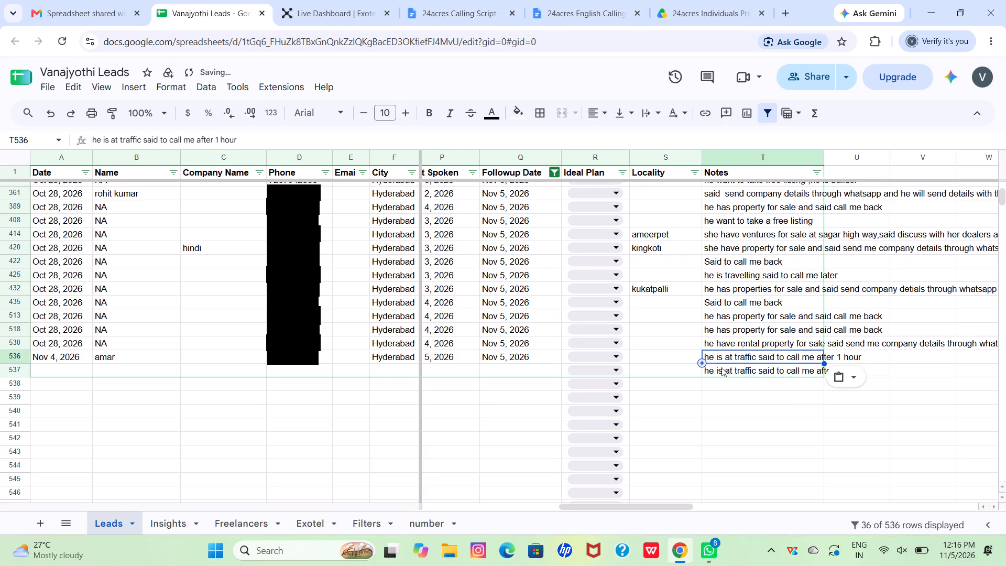
left_click(722, 368)
key("BackSpace")
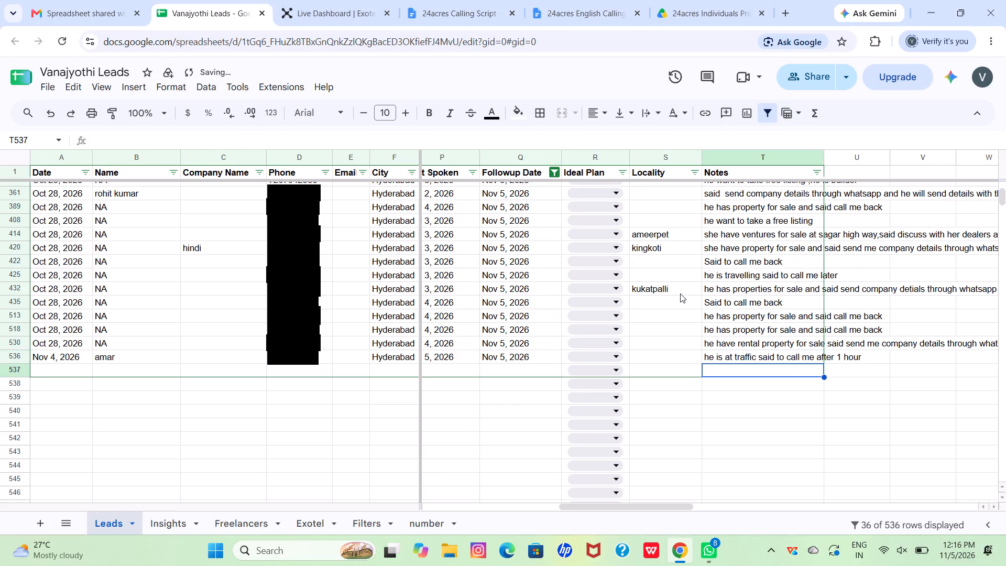
Review the notes, contact dates, status and source of the filtered Call Back leads to choose the next one to call.
left_click(680, 293)
scroll(680, 293, "up", 2)
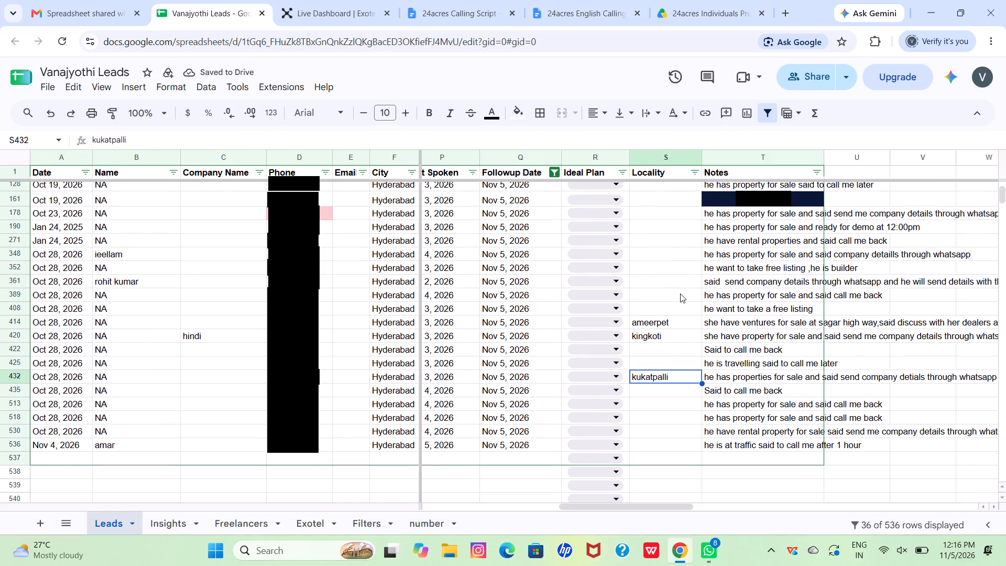
scroll(680, 293, "left", 1)
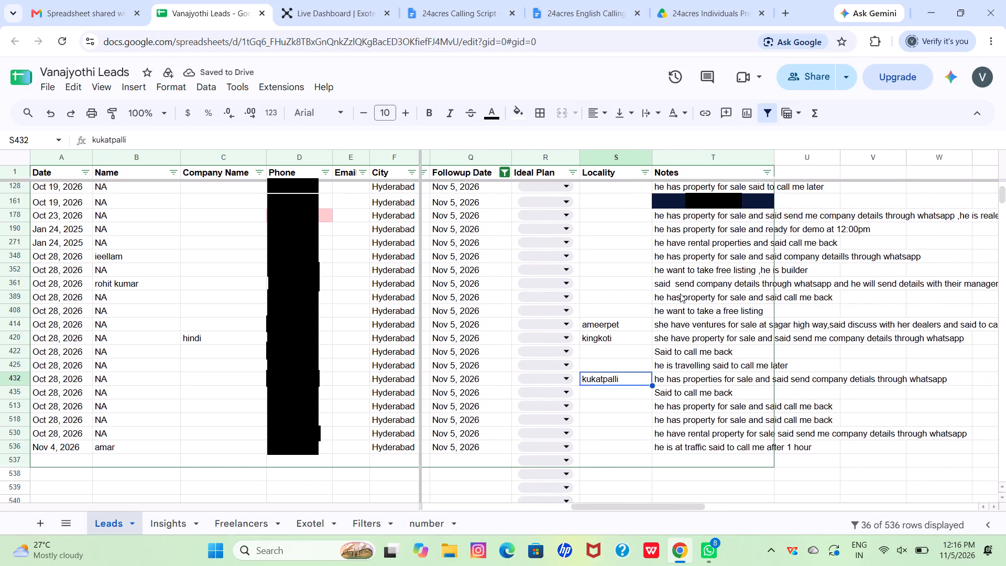
scroll(680, 293, "left", 2)
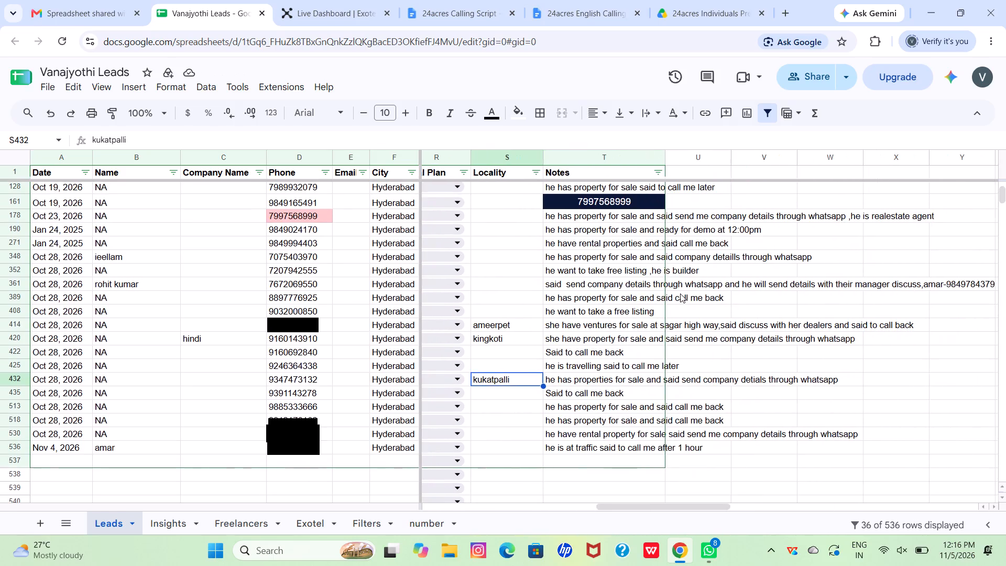
scroll(680, 293, "right", 1)
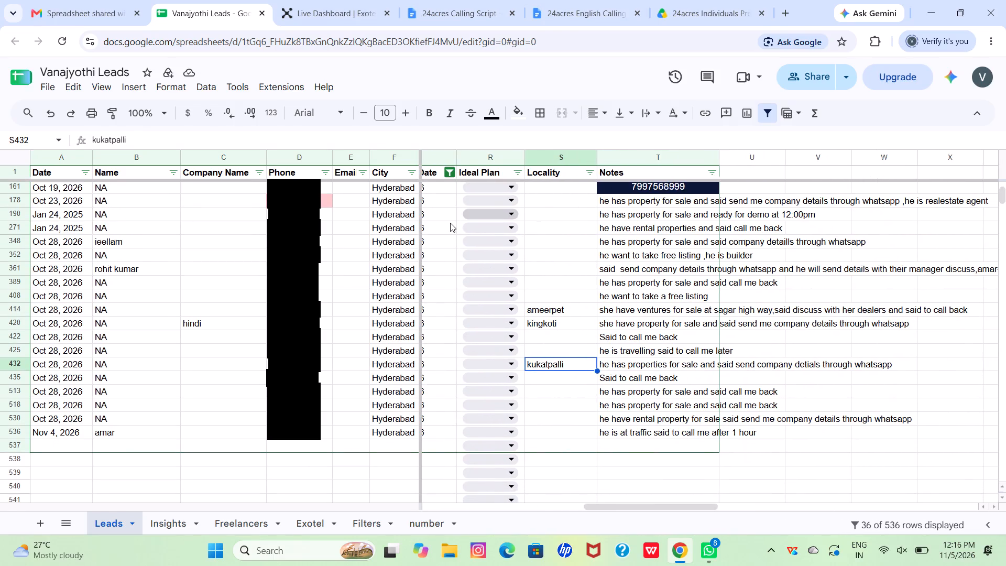
scroll(450, 223, "right", 5)
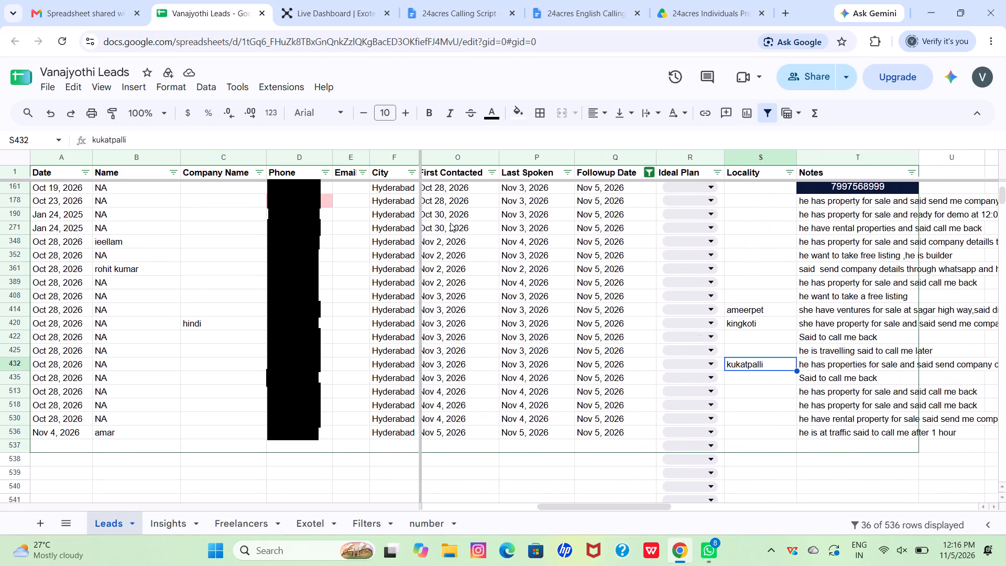
scroll(450, 223, "right", 5)
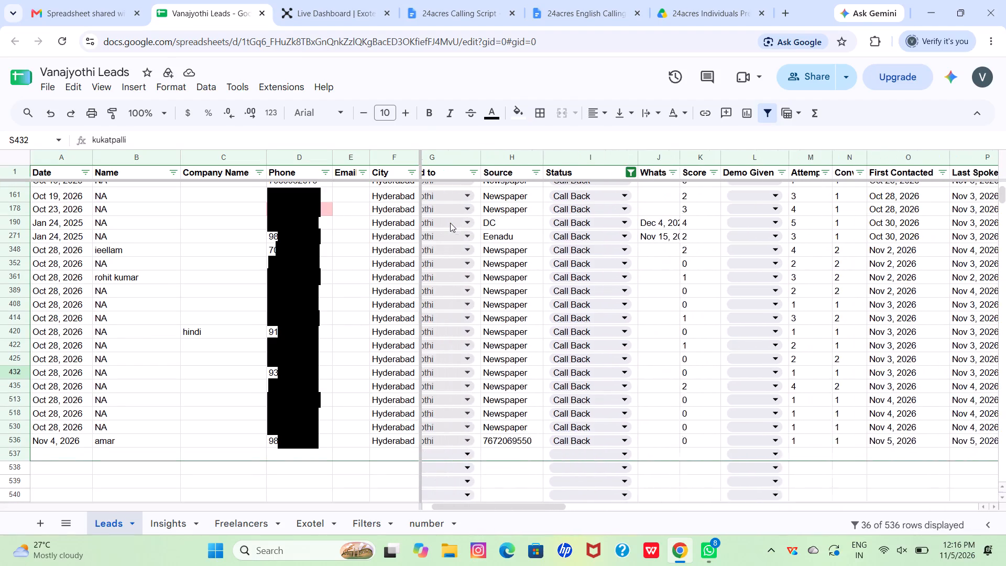
scroll(450, 223, "right", 2)
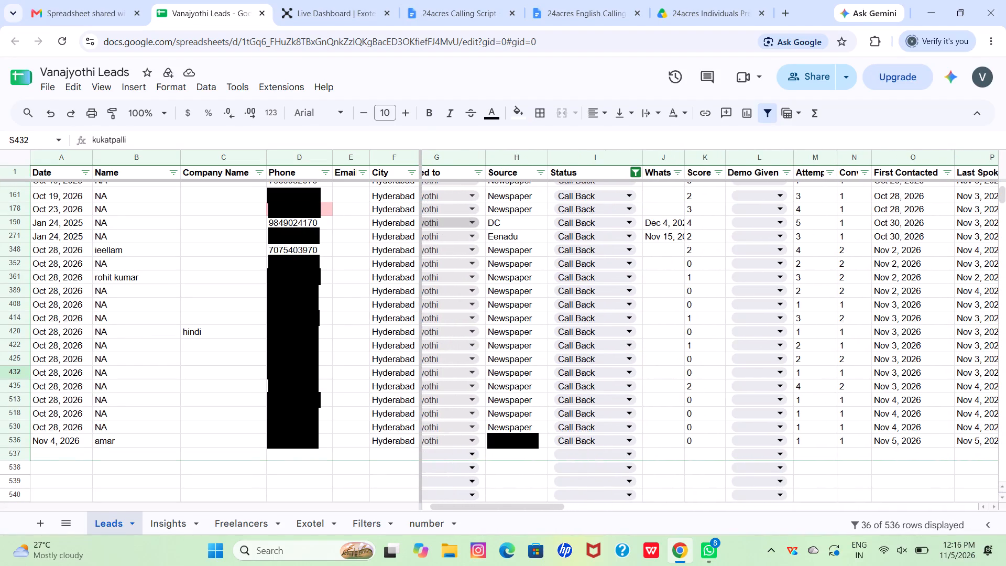
Select the phone number of the lead in row 190.
left_click(308, 222)
scroll(308, 222, "down", 1)
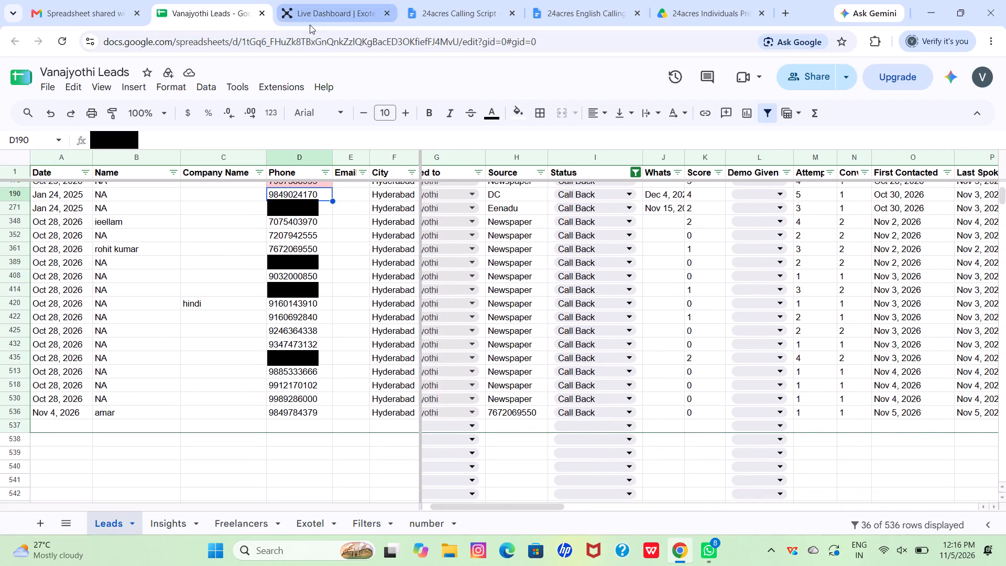
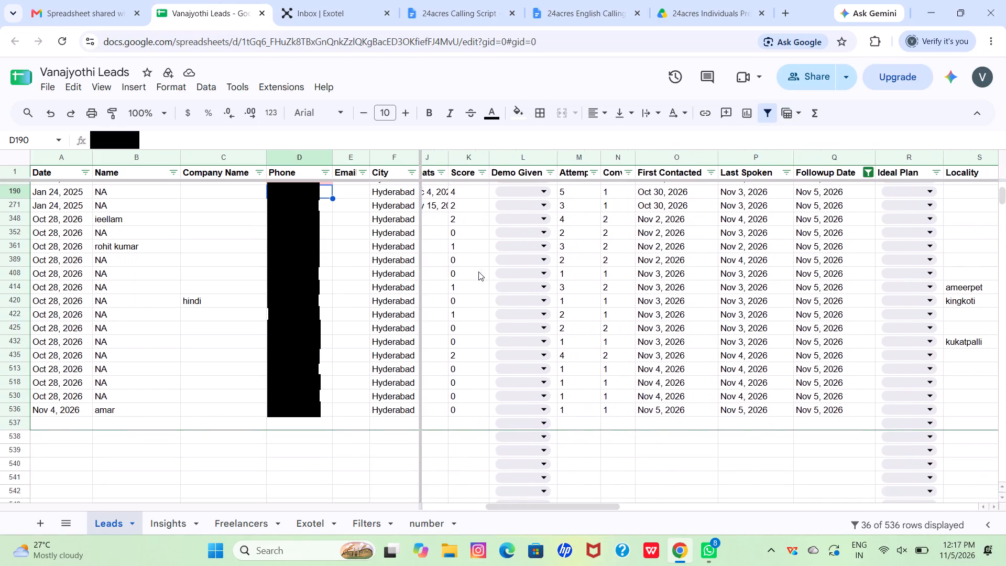
Copy the phone number of the lead in row 190 of the Leads sheet.
scroll(478, 271, "left", 2)
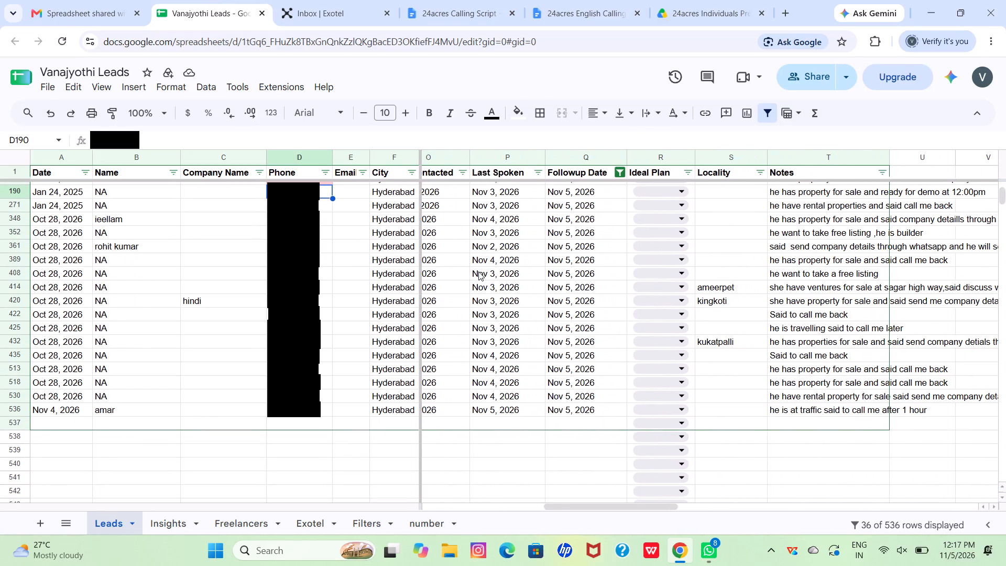
key("ctrl+c")
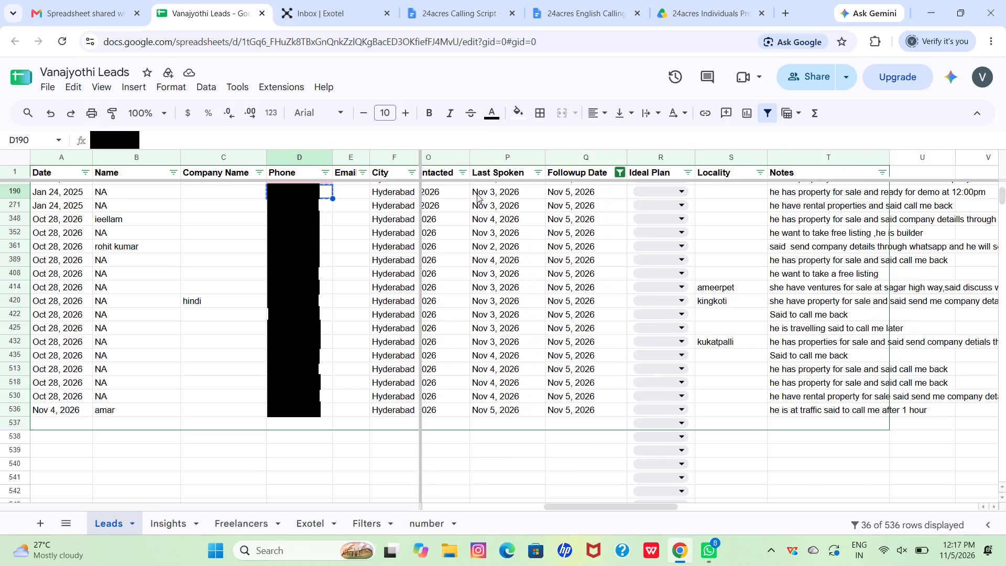
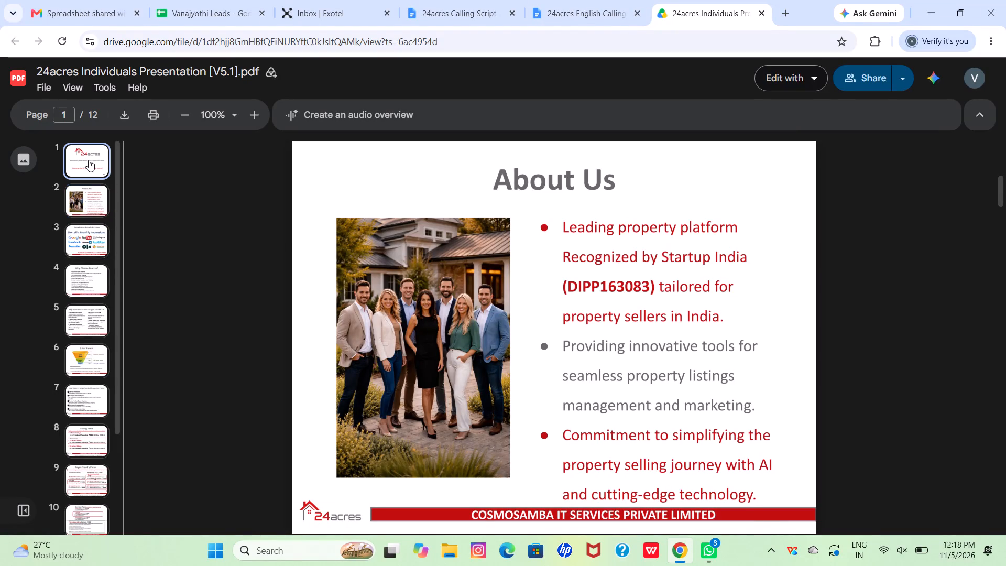
Go to page 2, the About Us slide, of the 24acres Individuals Presentation PDF.
left_click(90, 190)
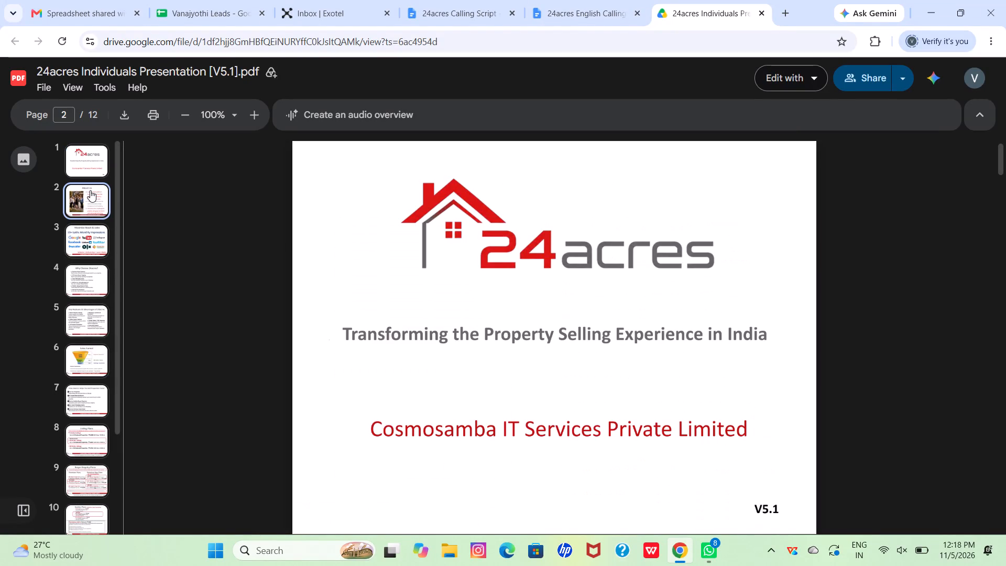
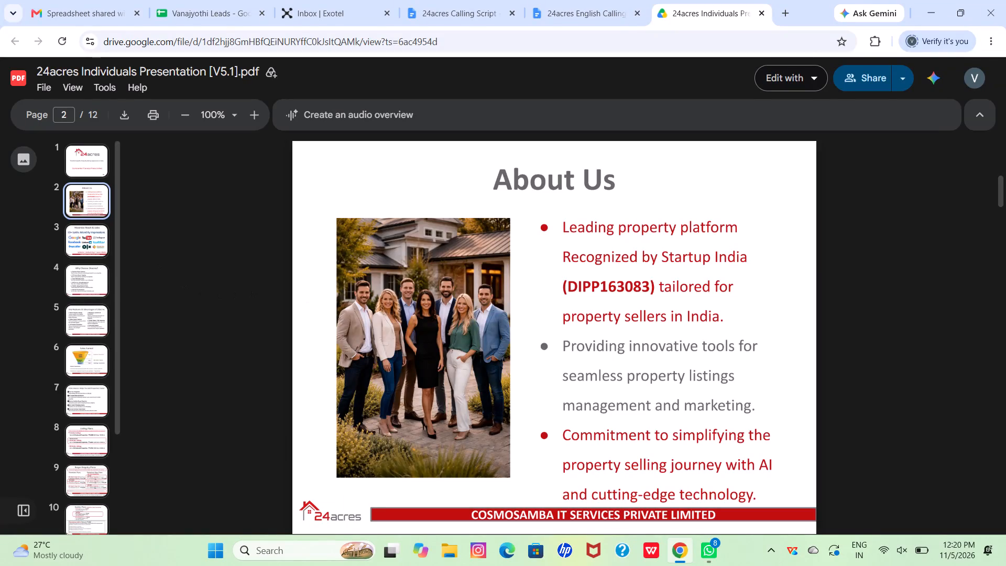
Check the computer's sound volume in the system quick settings and close them.
left_click(896, 547)
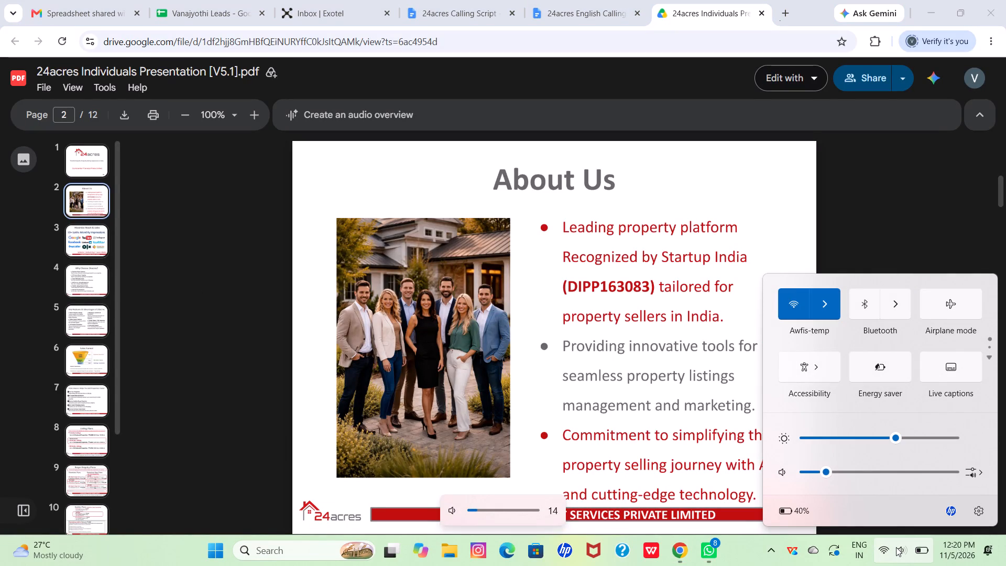
left_click(896, 189)
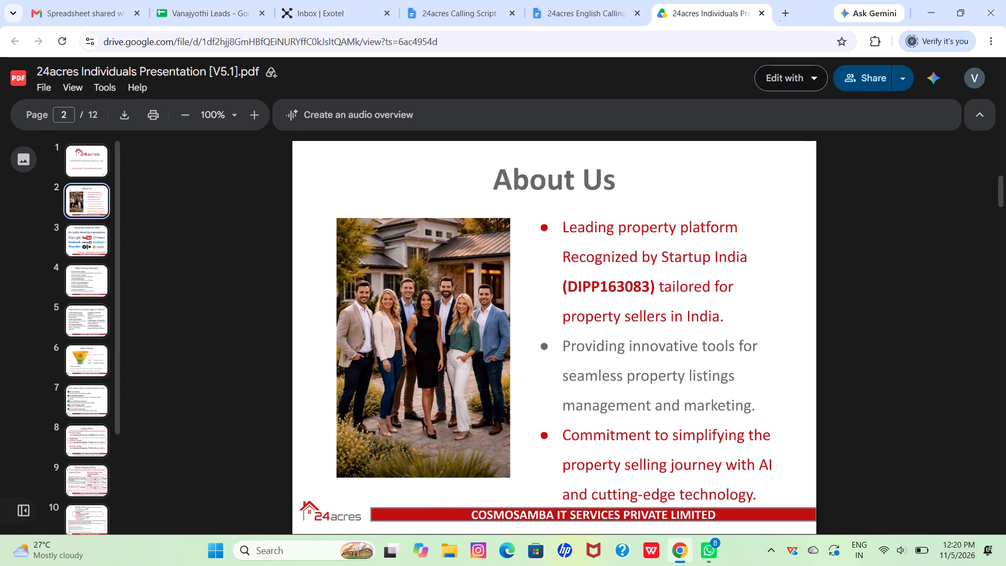
Return to the filtered Leads sheet of the Vanajyothi Leads spreadsheet.
left_click(210, 0)
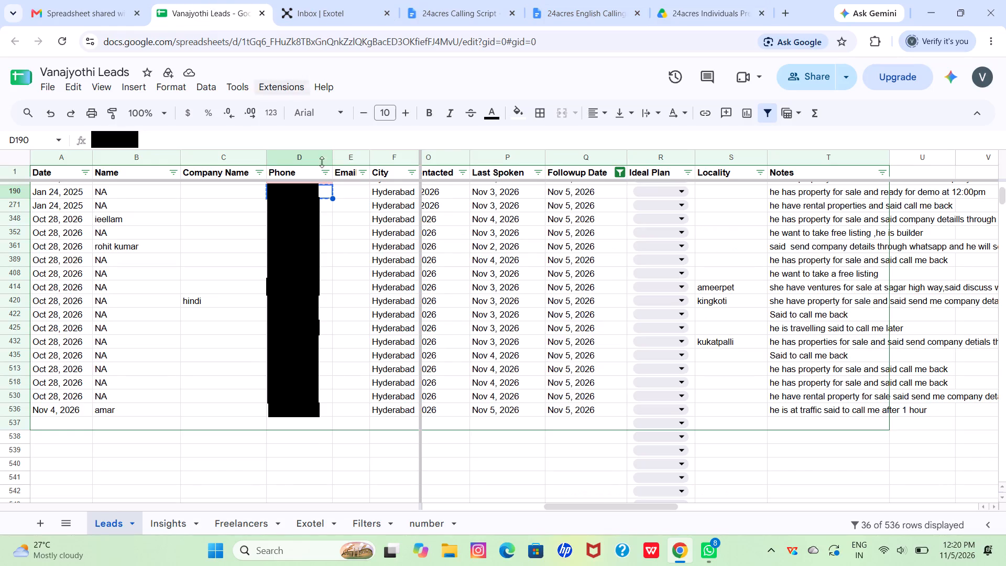
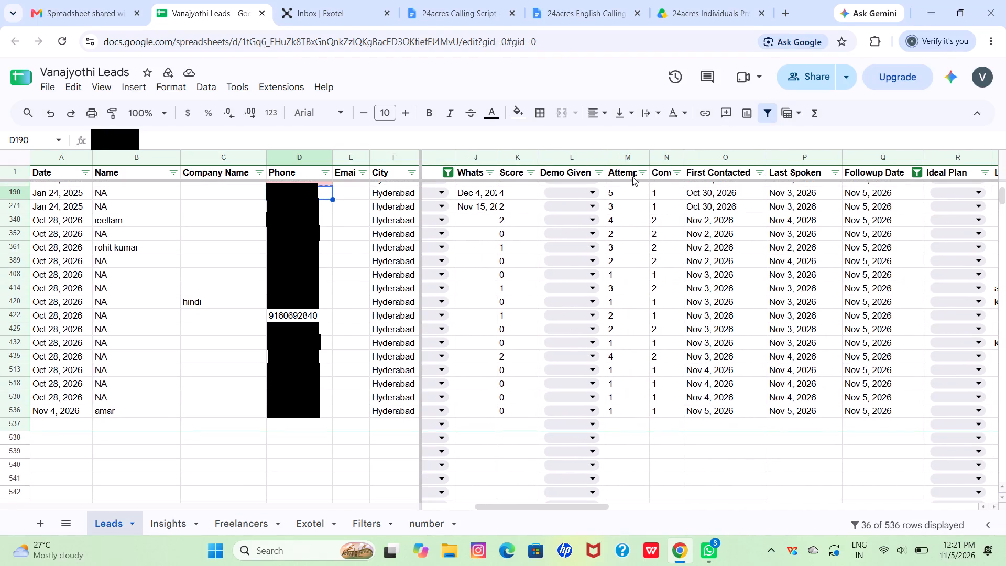
Set the call attempts count to 6 for the lead in row 190 of the Leads sheet.
left_click(639, 195)
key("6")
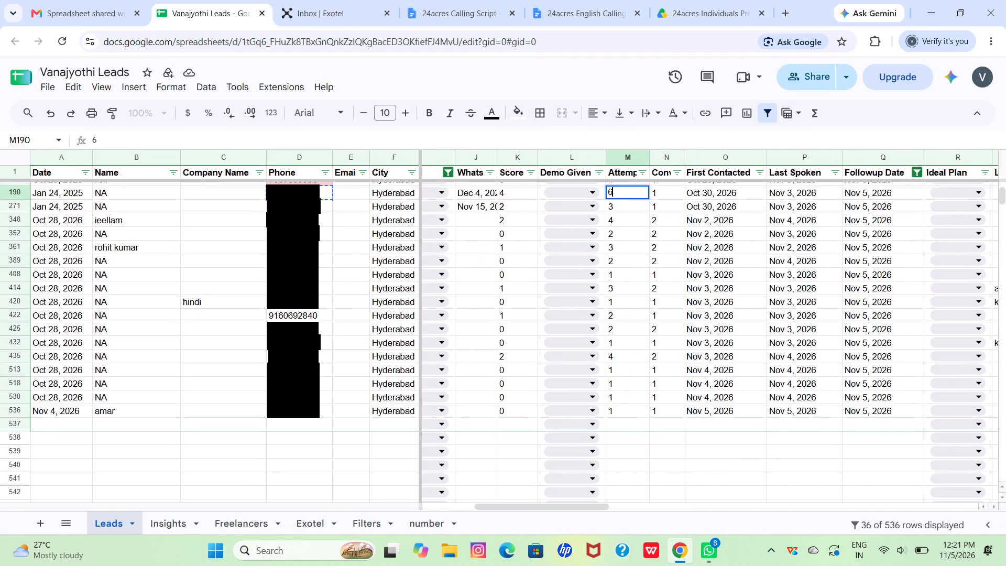
left_click(658, 194)
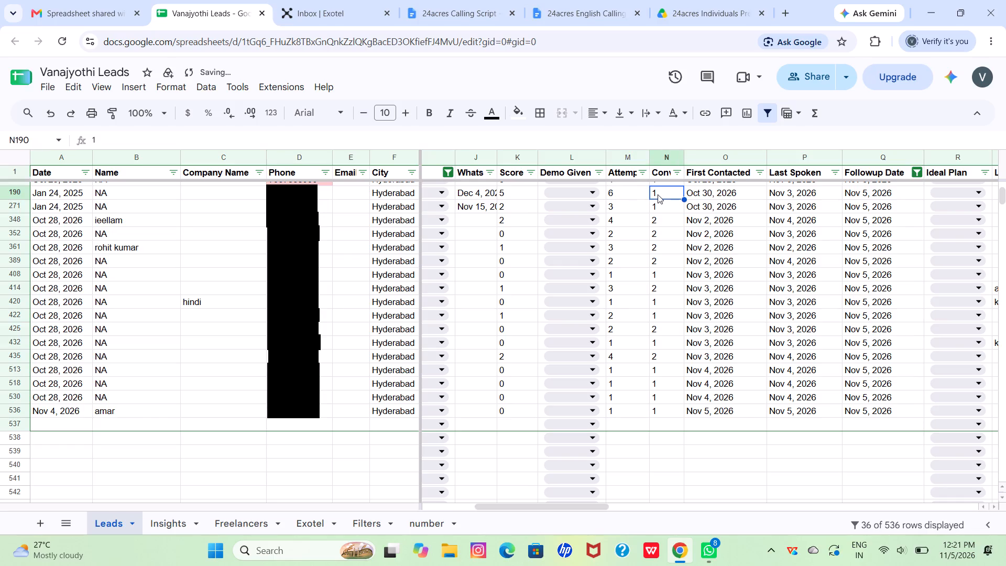
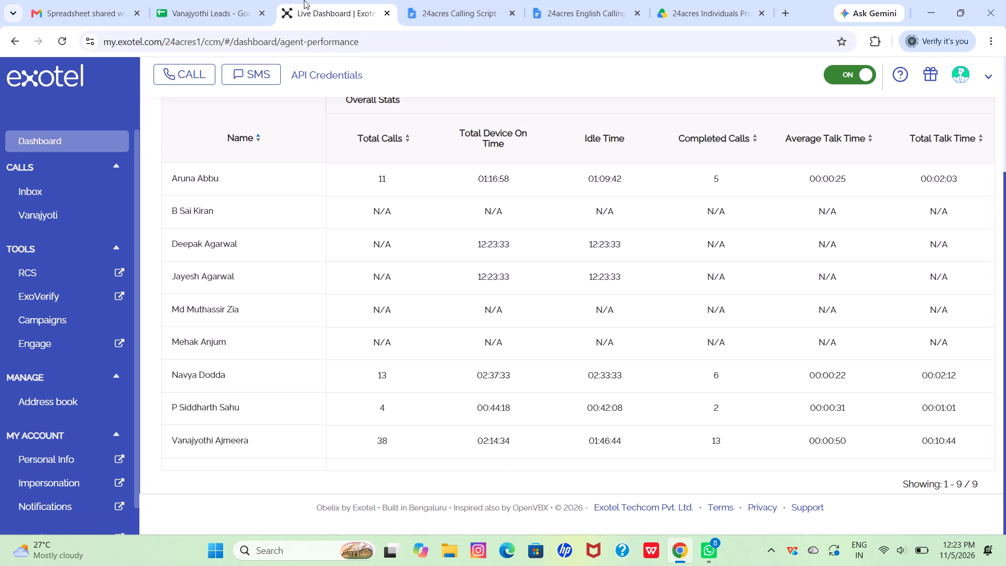
Return to the leads spreadsheet and review the contact dates, localities and notes of the filtered Hyderabad follow-up leads.
left_click(271, 0)
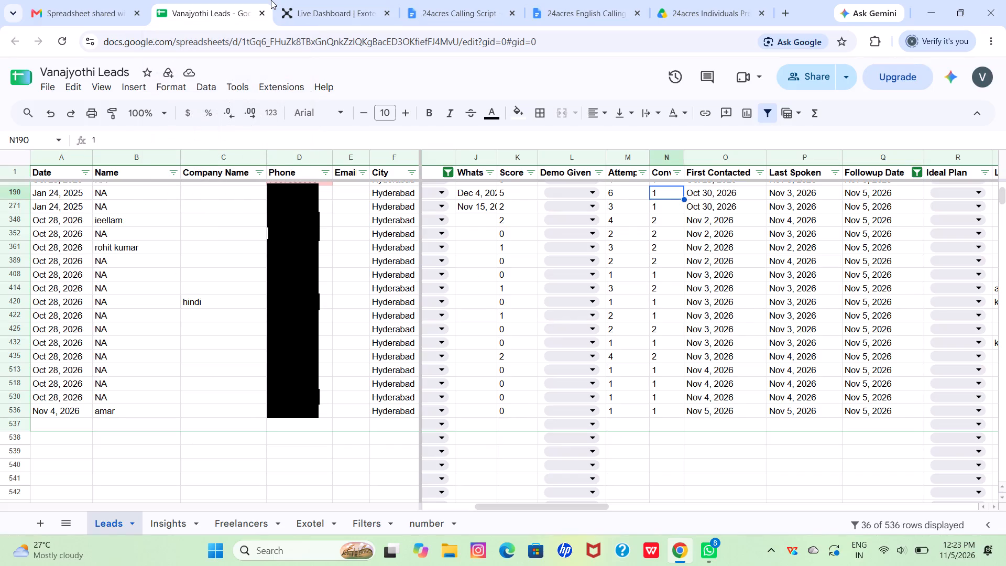
scroll(271, 0, "up", 2)
scroll(209, 202, "up", 1)
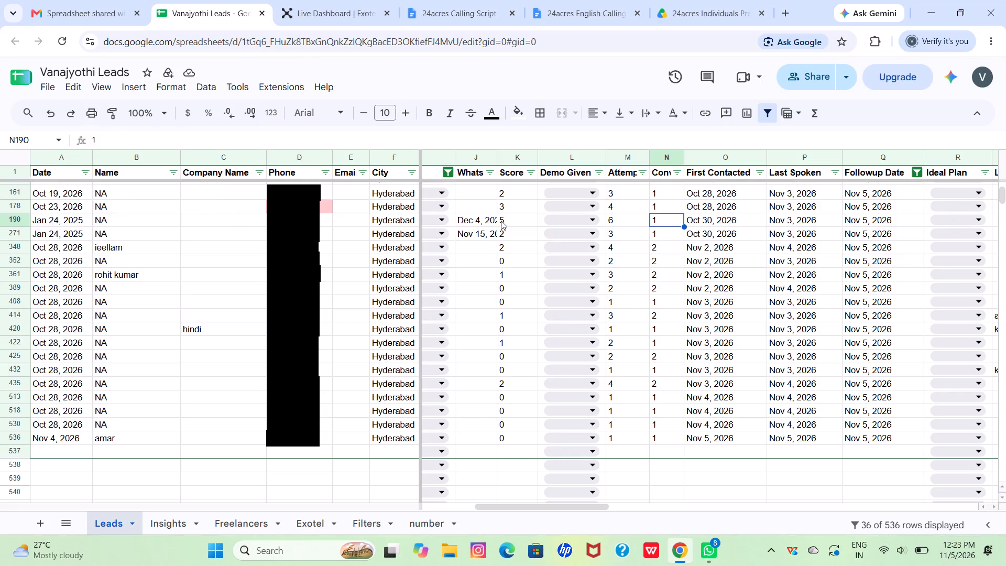
left_click(319, 235)
scroll(319, 235, "down", 1)
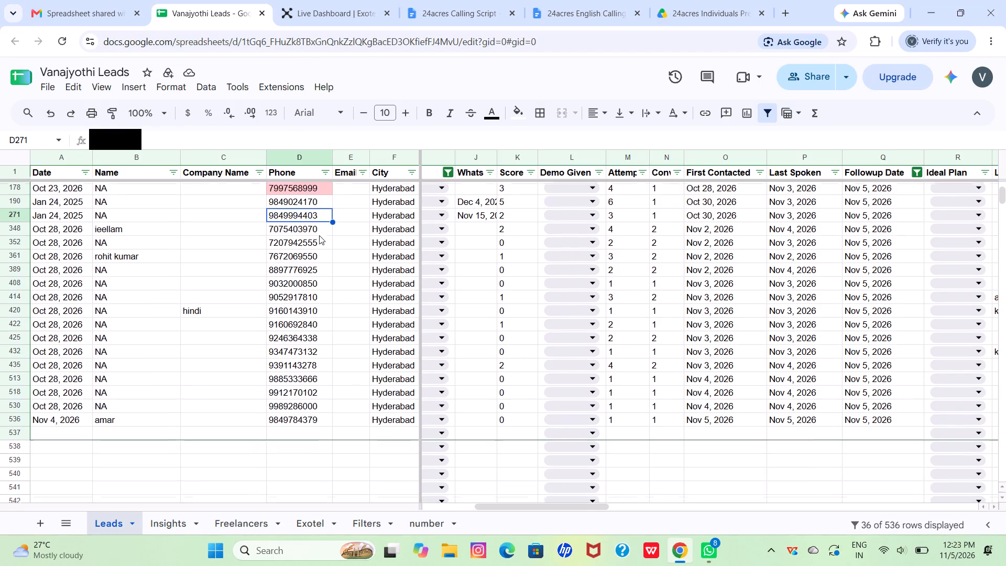
scroll(319, 235, "down", 1)
scroll(319, 235, "left", 3)
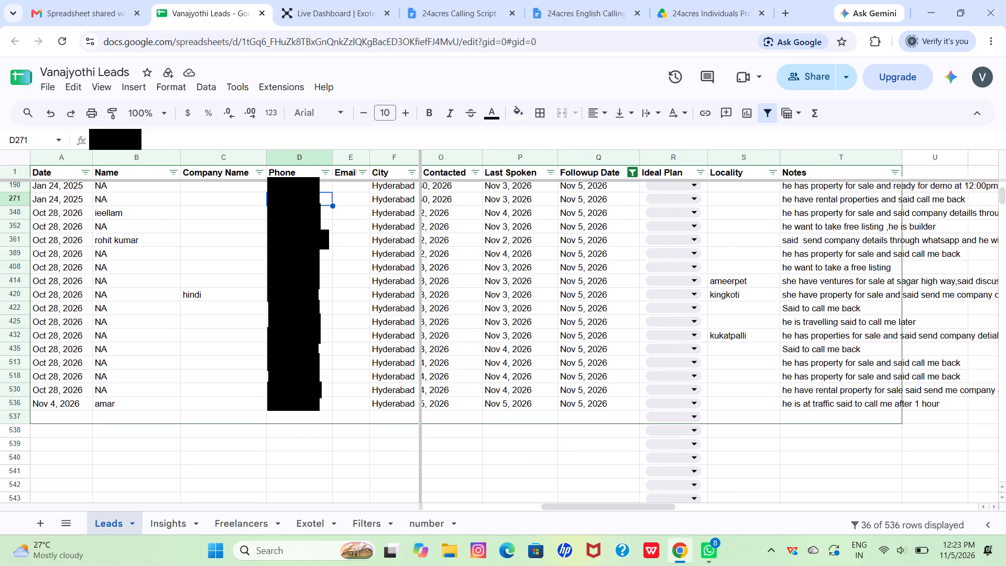
scroll(465, 221, "right", 1)
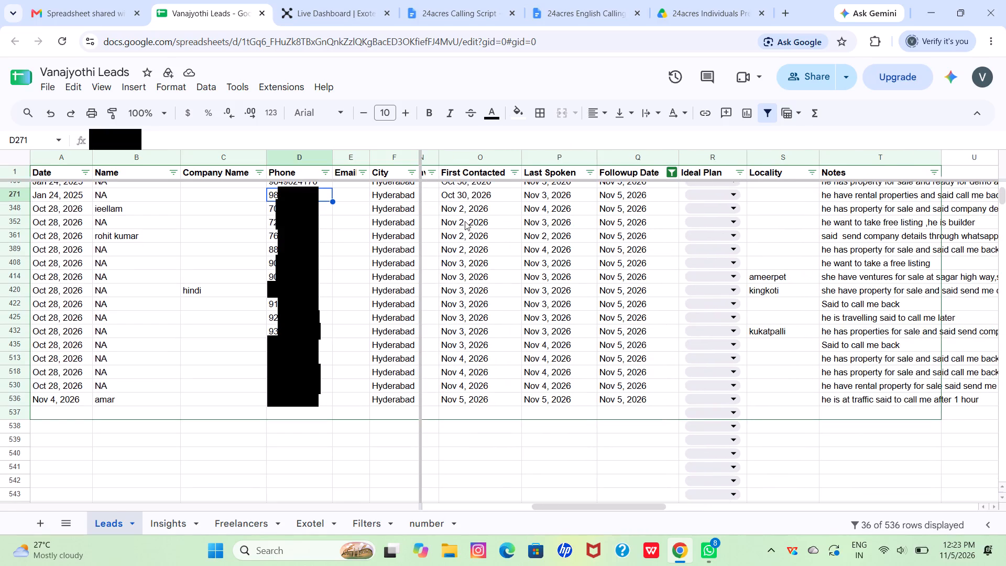
scroll(465, 221, "right", 1)
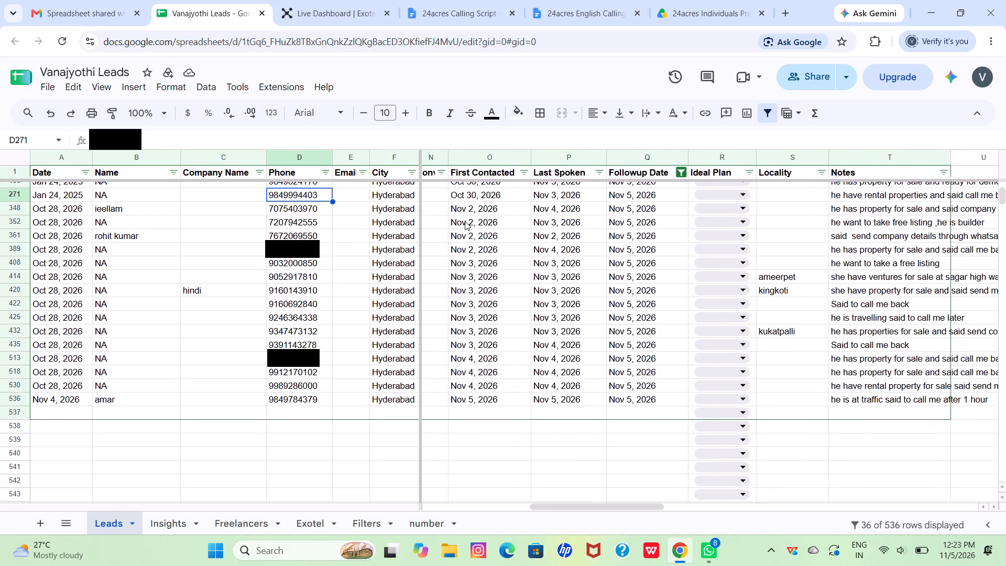
scroll(465, 221, "right", 2)
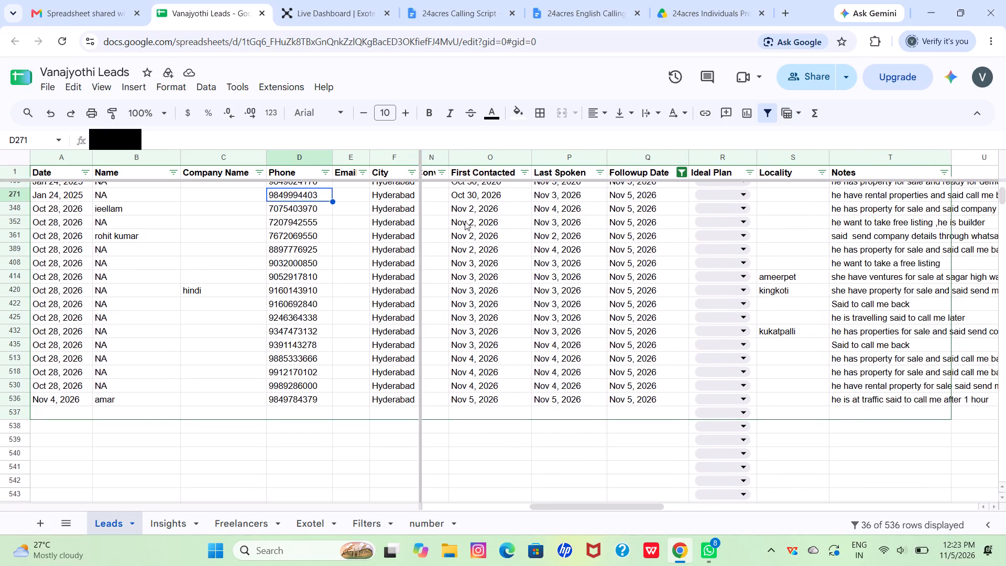
scroll(465, 221, "up", 1)
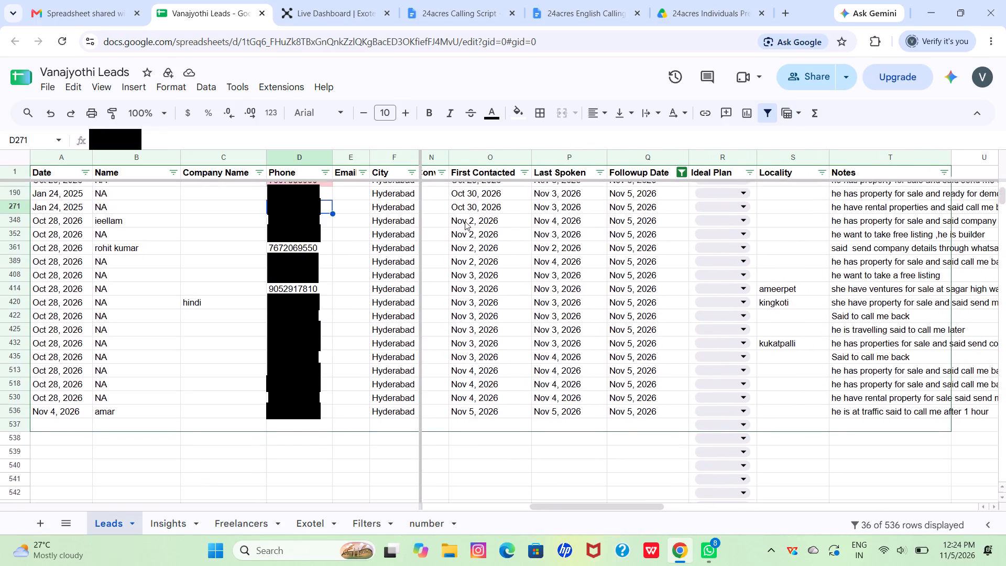
scroll(465, 221, "left", 2)
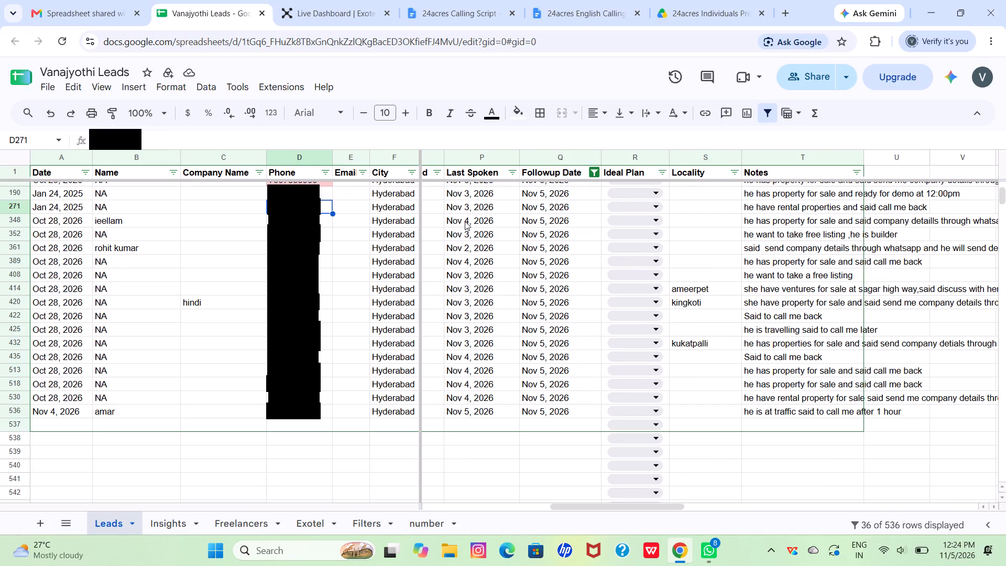
Copy the phone number of the lead in row 190, noted as ready for a demo at 12:00pm.
left_click(314, 193)
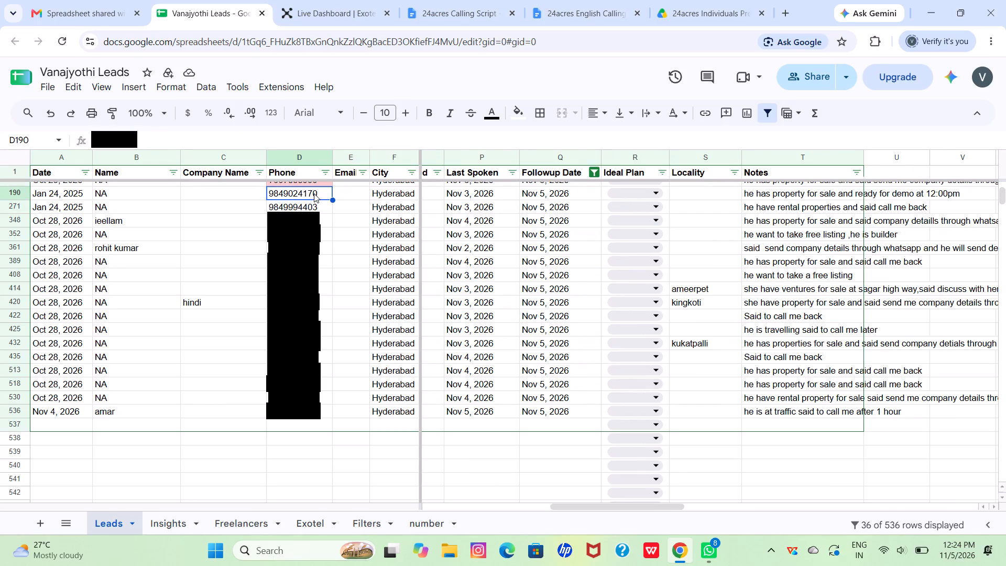
key("ctrl+c")
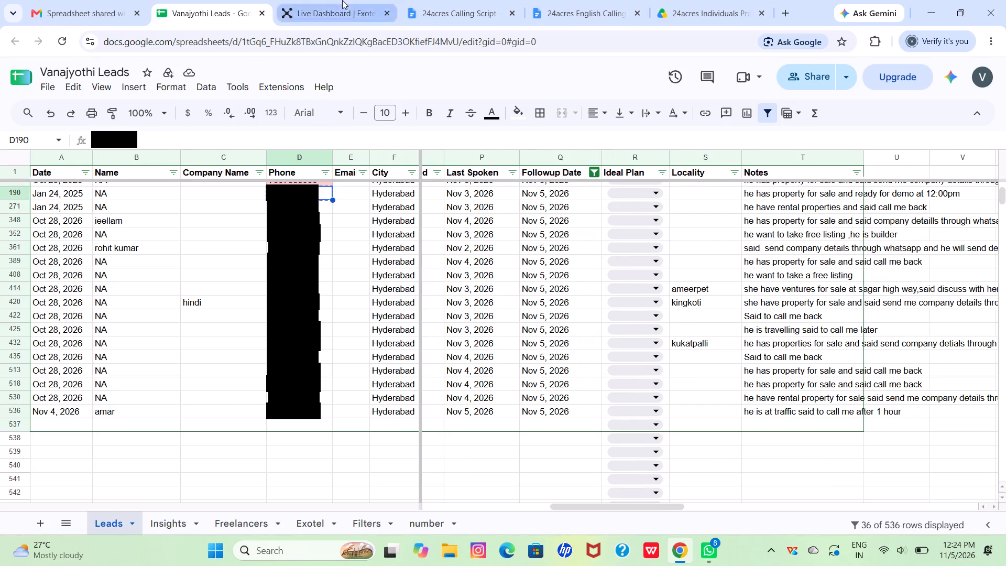
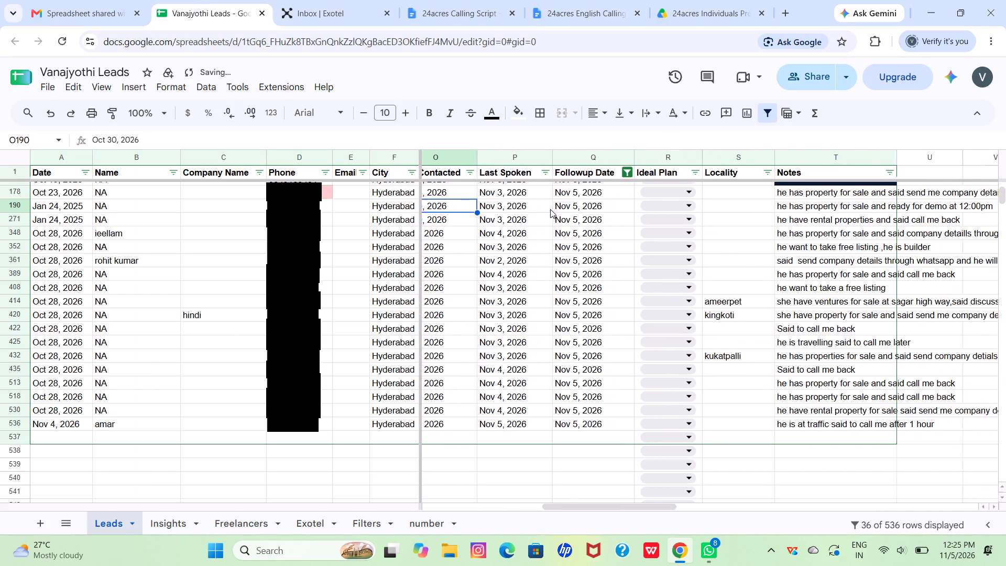
Clear the follow-up date of the lead in row 190 and set its last spoken date to Nov 5, 2026.
left_click(568, 208)
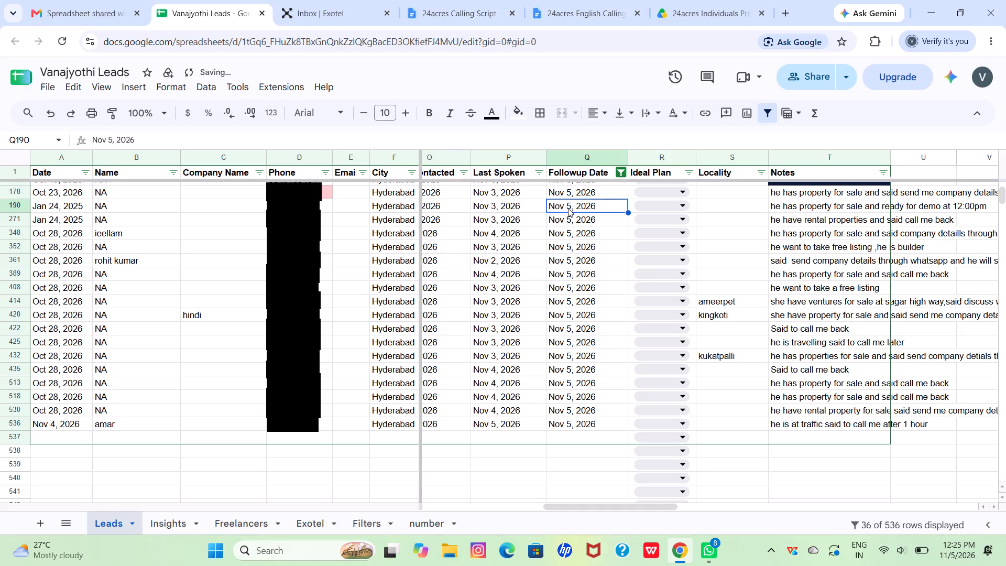
key("BackSpace")
double_click(508, 207)
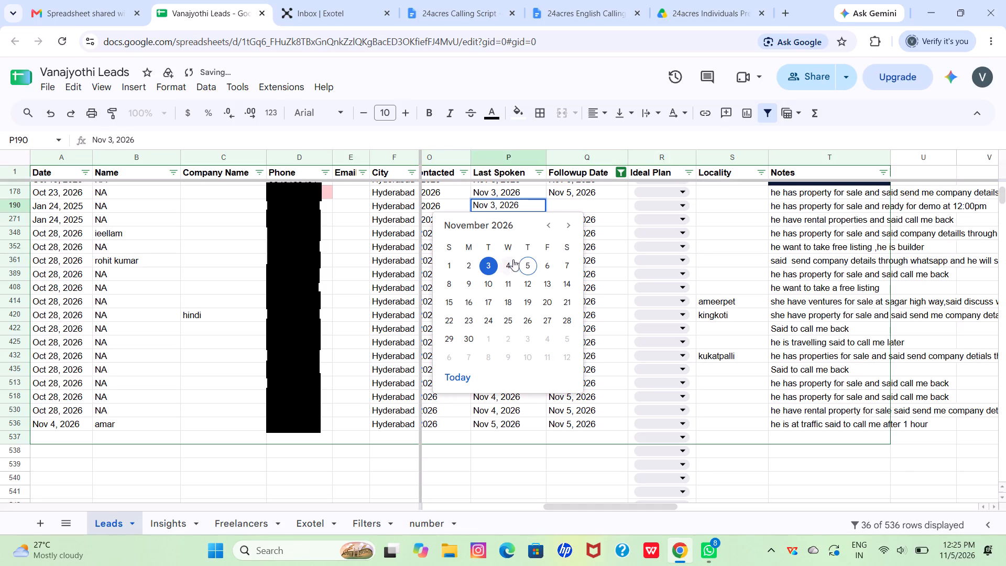
left_click(524, 263)
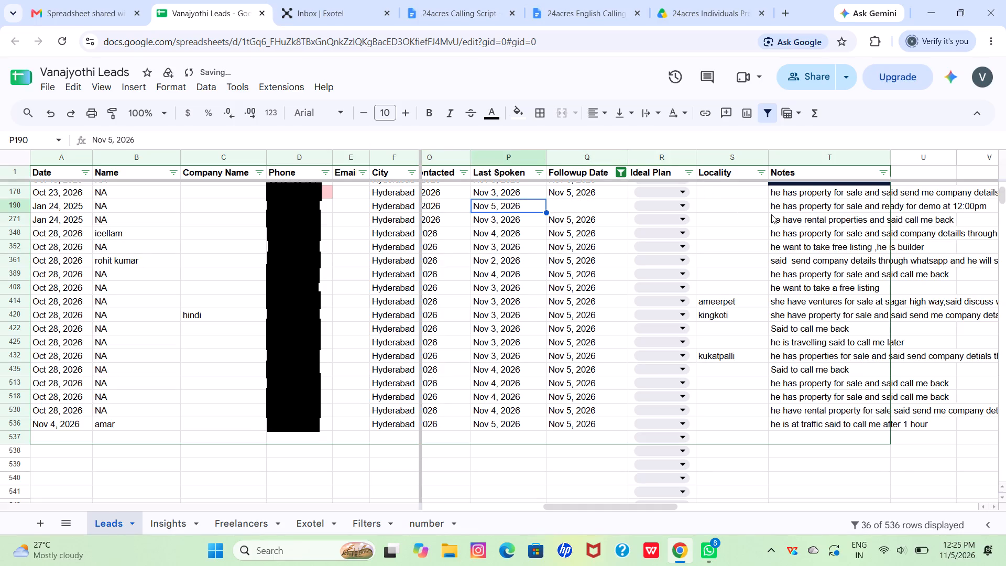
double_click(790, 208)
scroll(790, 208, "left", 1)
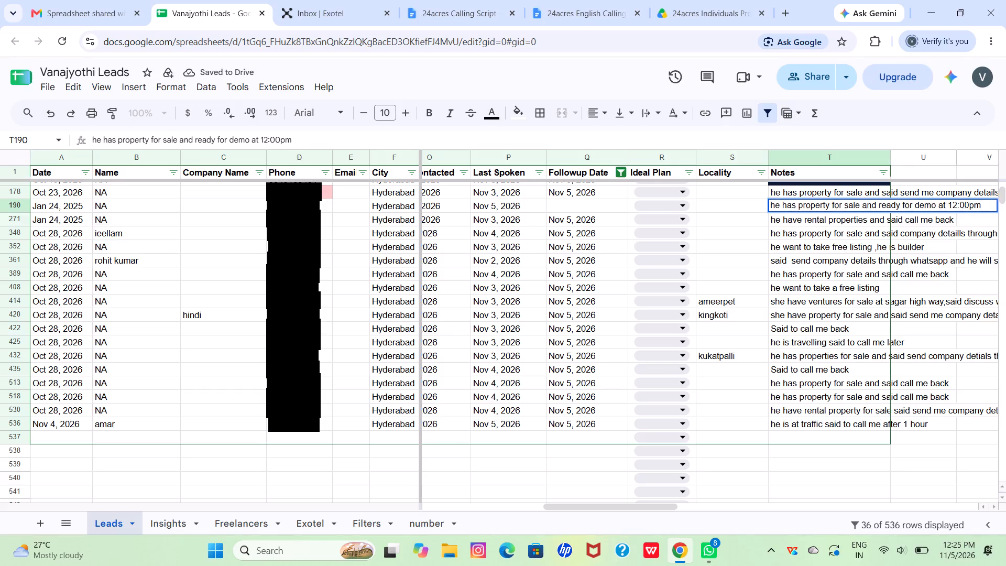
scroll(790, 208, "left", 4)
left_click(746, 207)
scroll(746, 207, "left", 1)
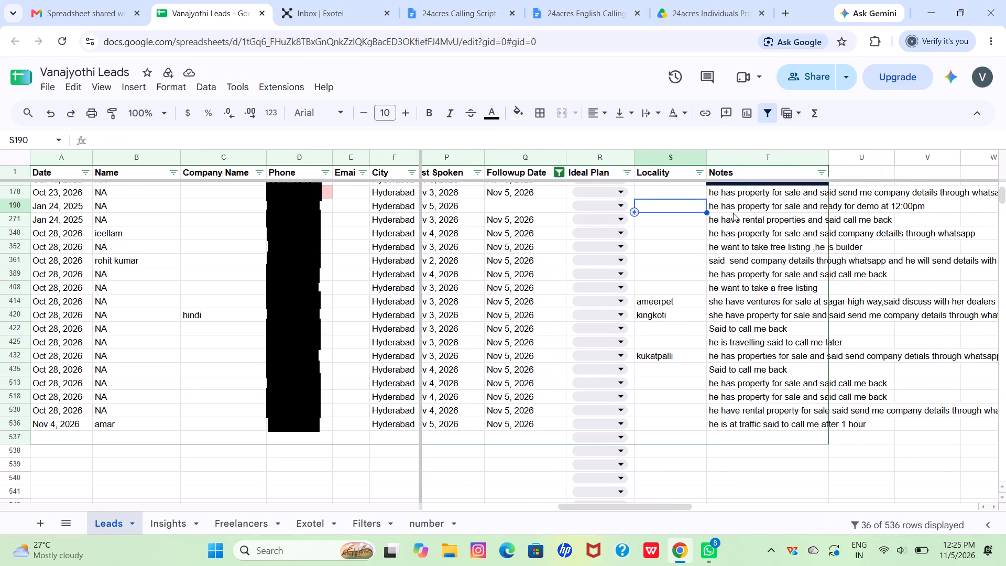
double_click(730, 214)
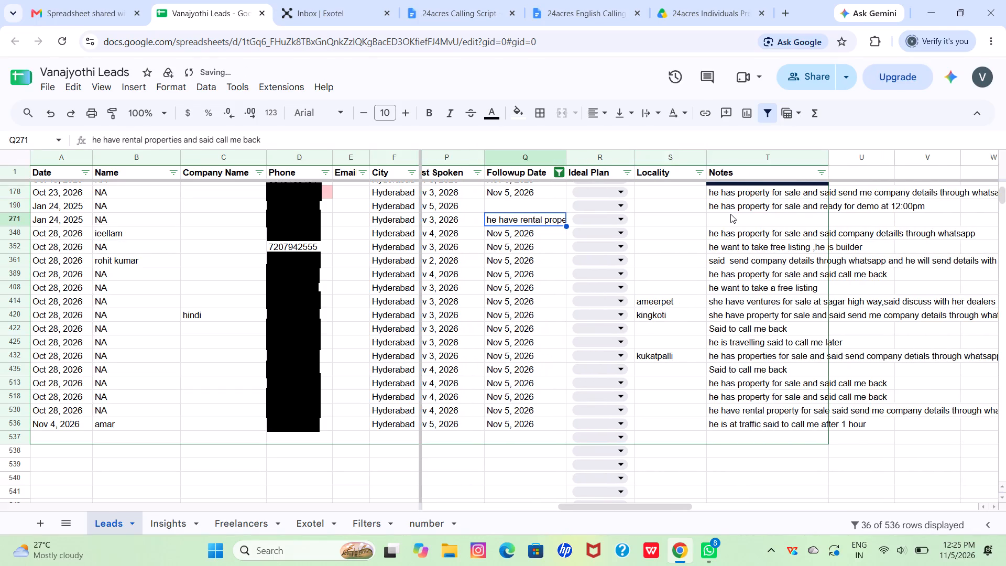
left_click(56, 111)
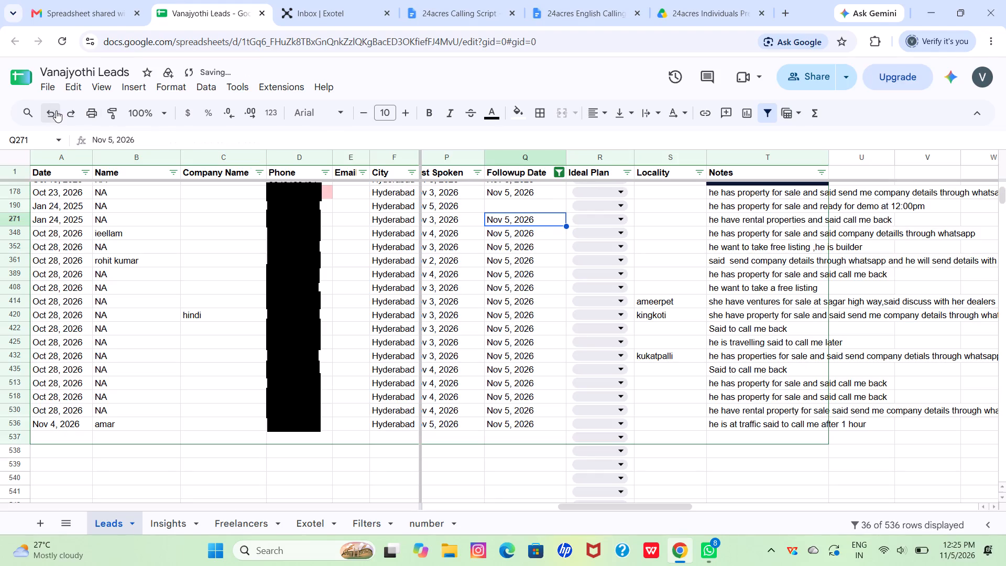
Append ",not require digital marketing" to the notes of the lead in row 190.
double_click(717, 204)
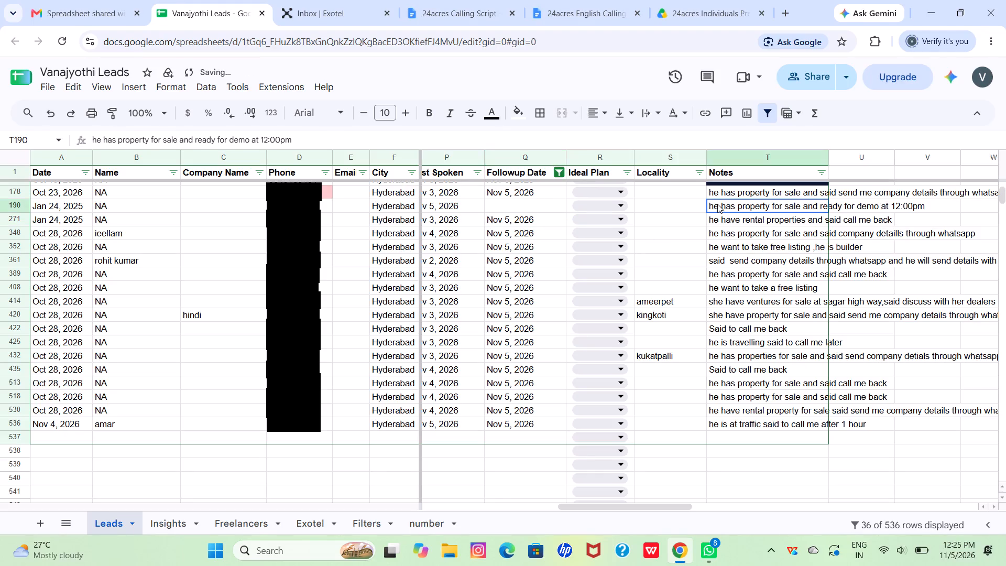
key("comma")
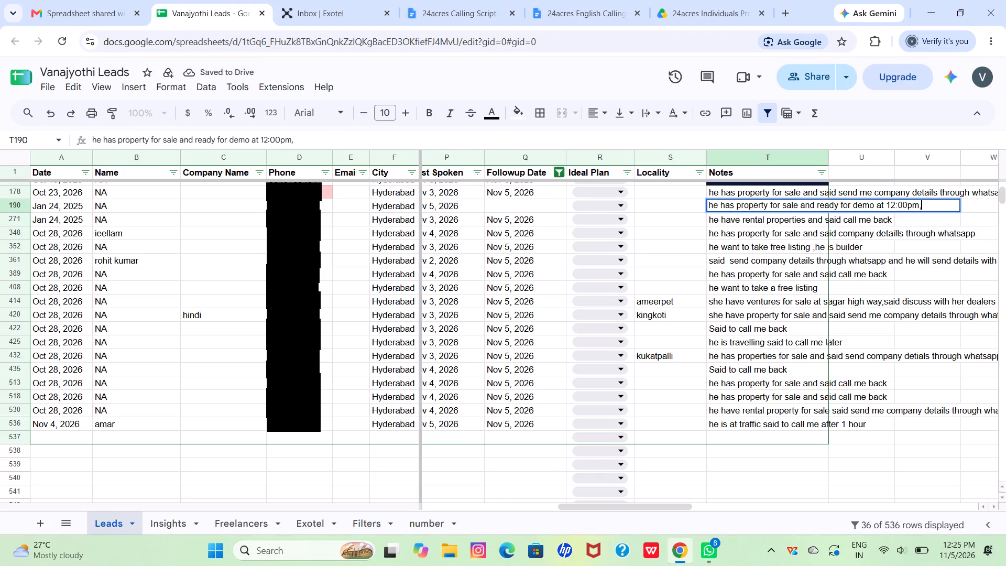
type("not require digita")
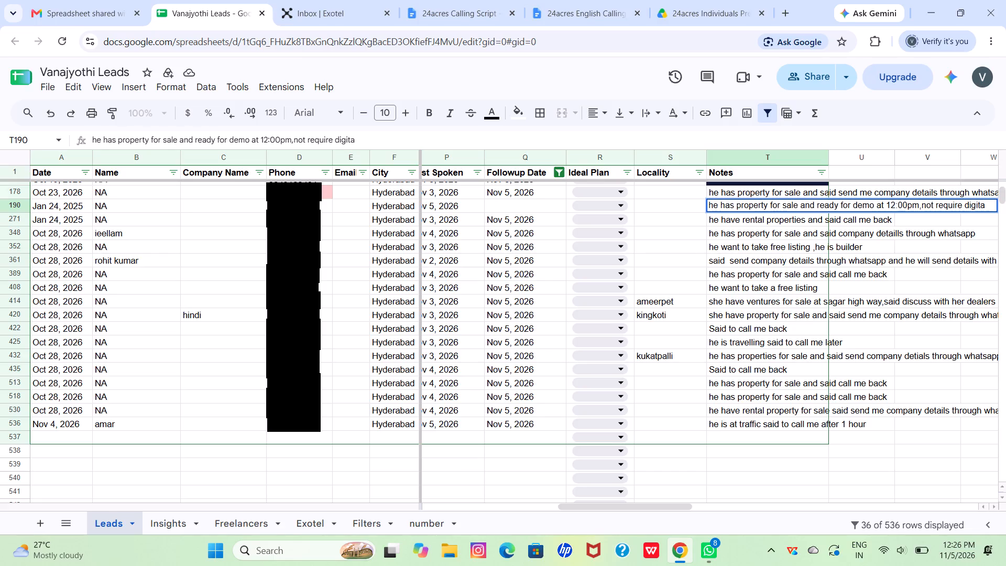
type("l marketing")
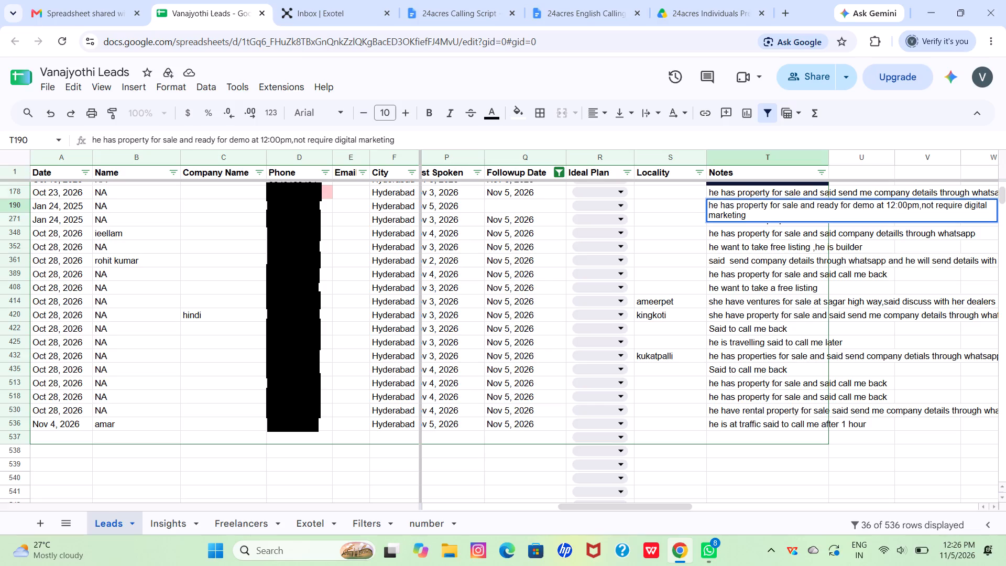
key("Return")
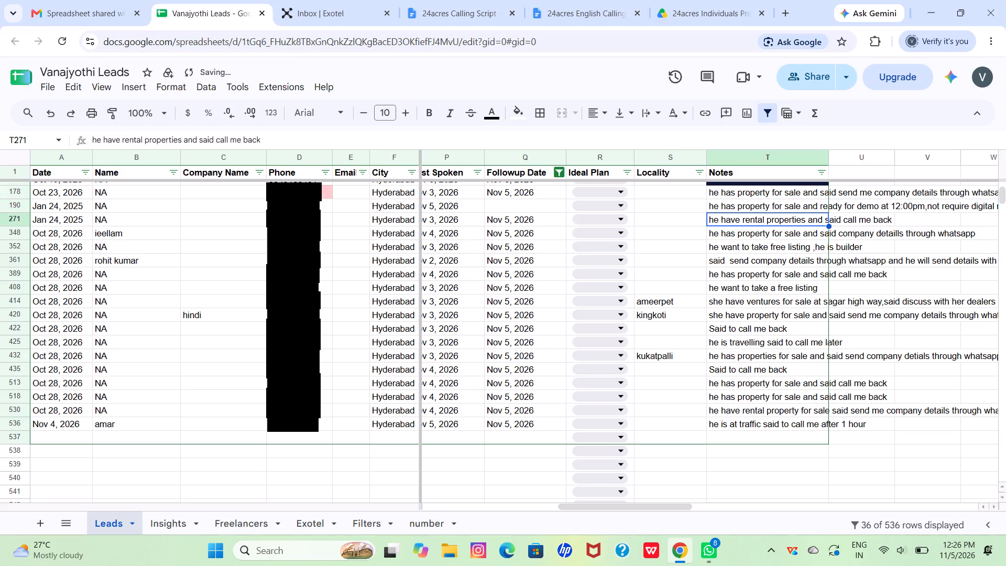
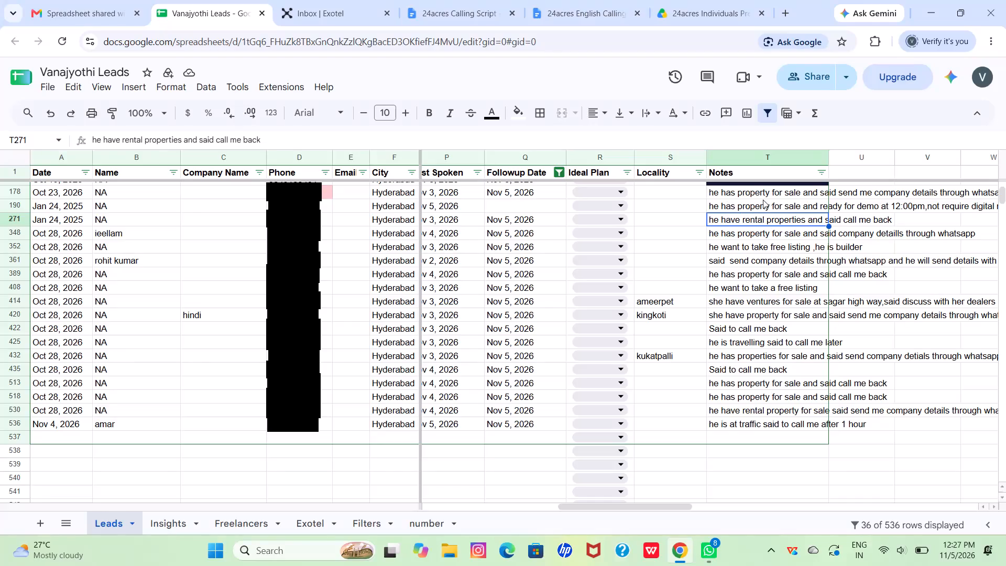
Set the status of the lead in row 190 to Not Interested.
left_click(548, 204)
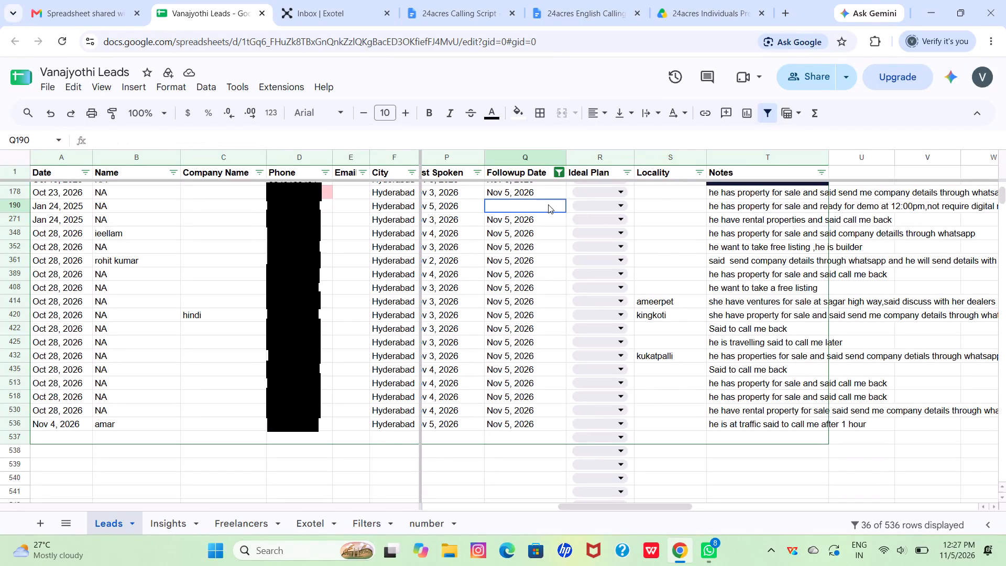
scroll(548, 204, "right", 8)
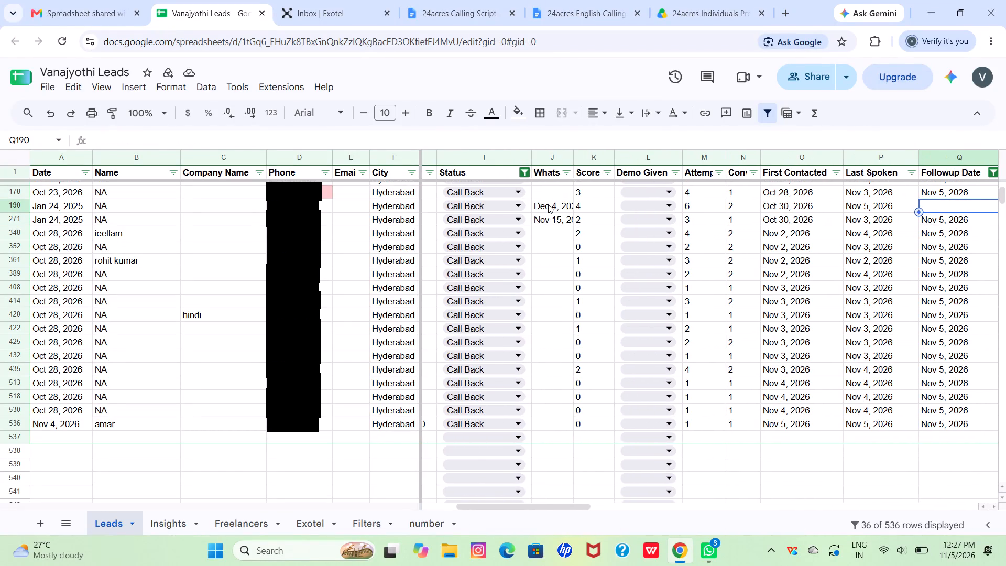
left_click(447, 205)
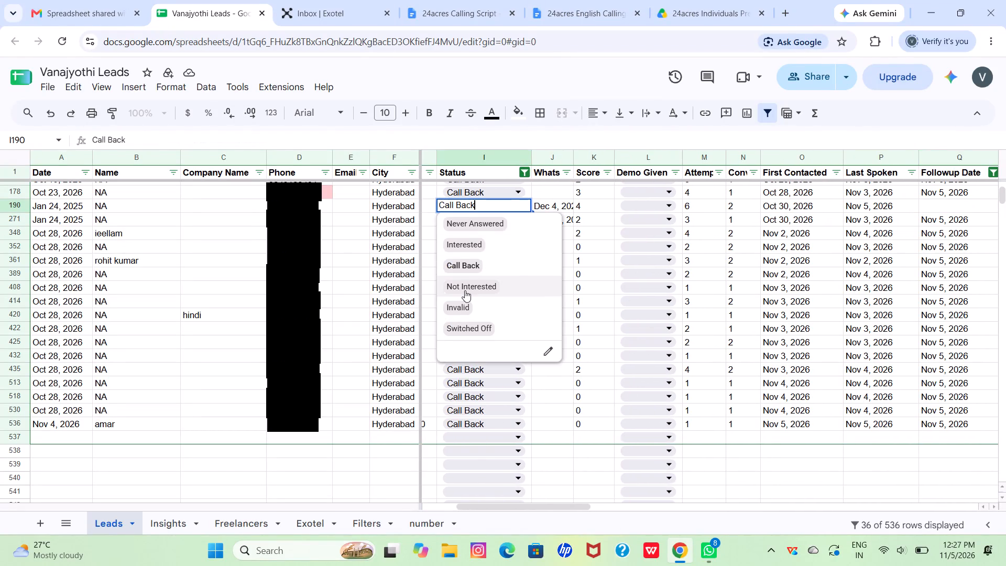
left_click(465, 290)
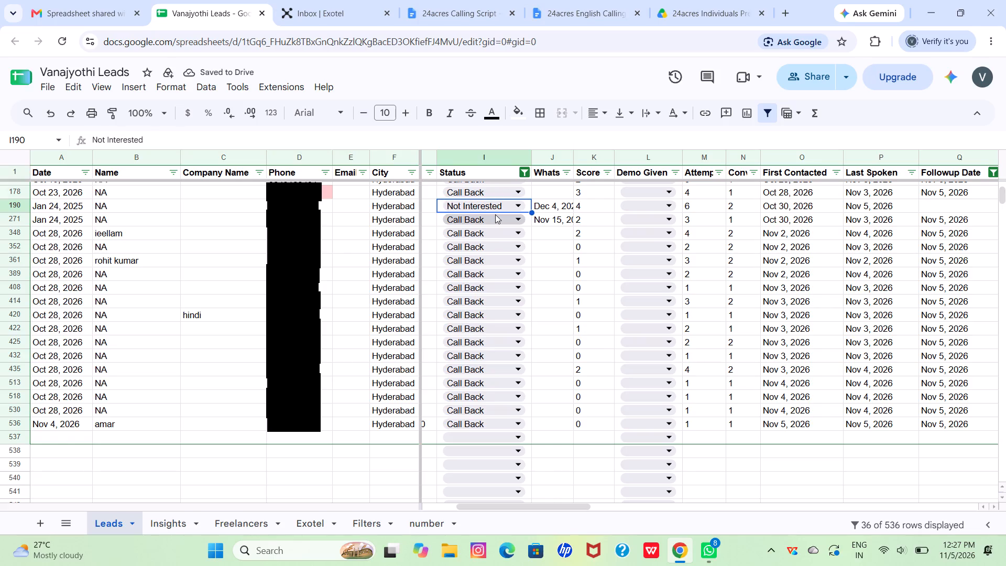
Select the phone number of the lead in row 271.
left_click(494, 221)
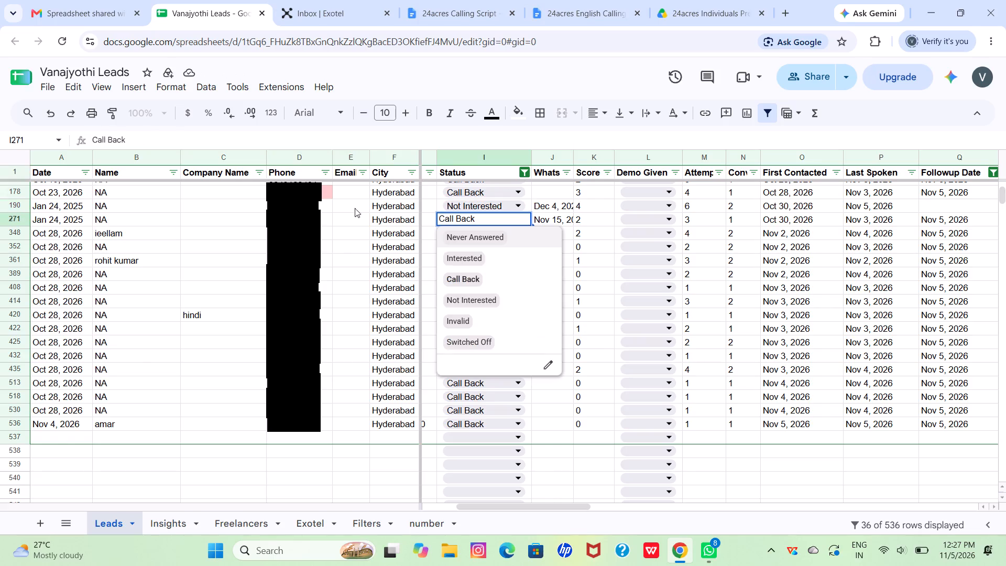
left_click(316, 219)
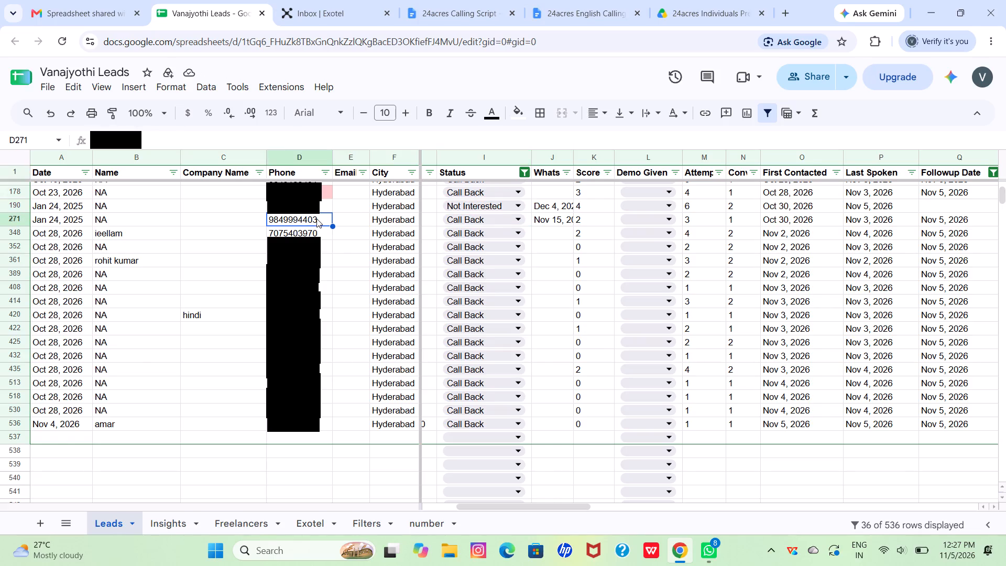
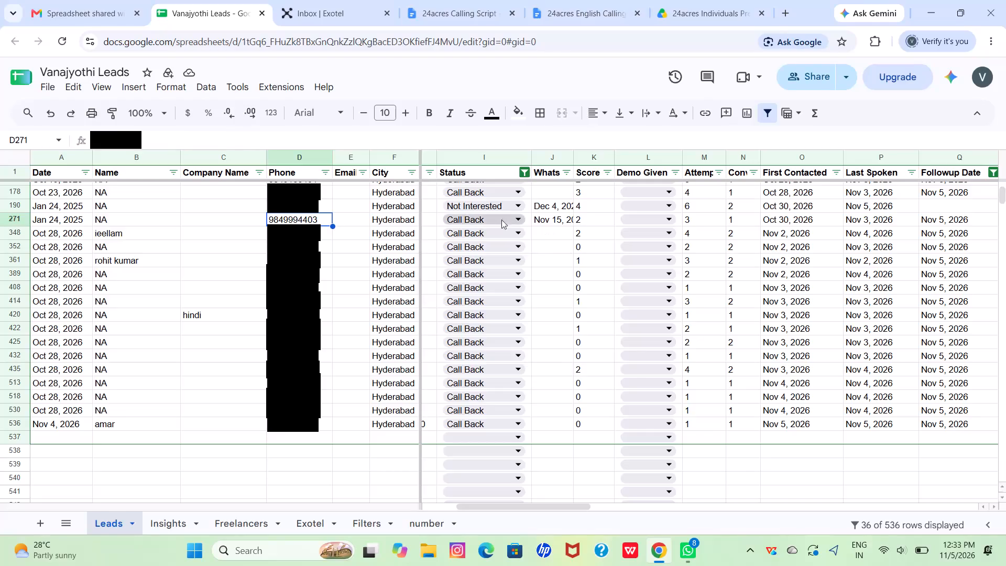
Examine the status, contact dates, follow-up date and notes of the lead in row 271.
left_click(472, 218)
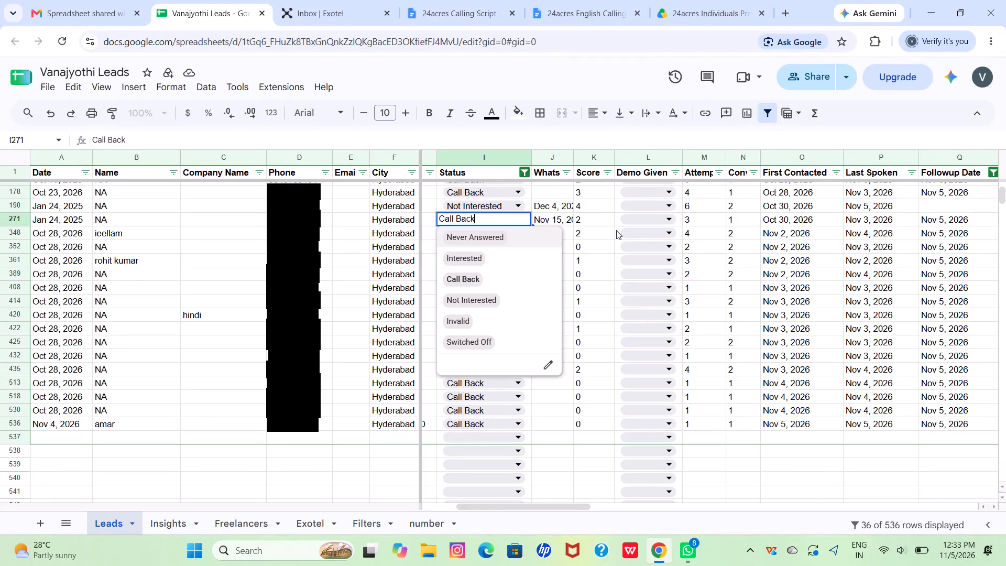
left_click(723, 222)
scroll(723, 222, "left", 8)
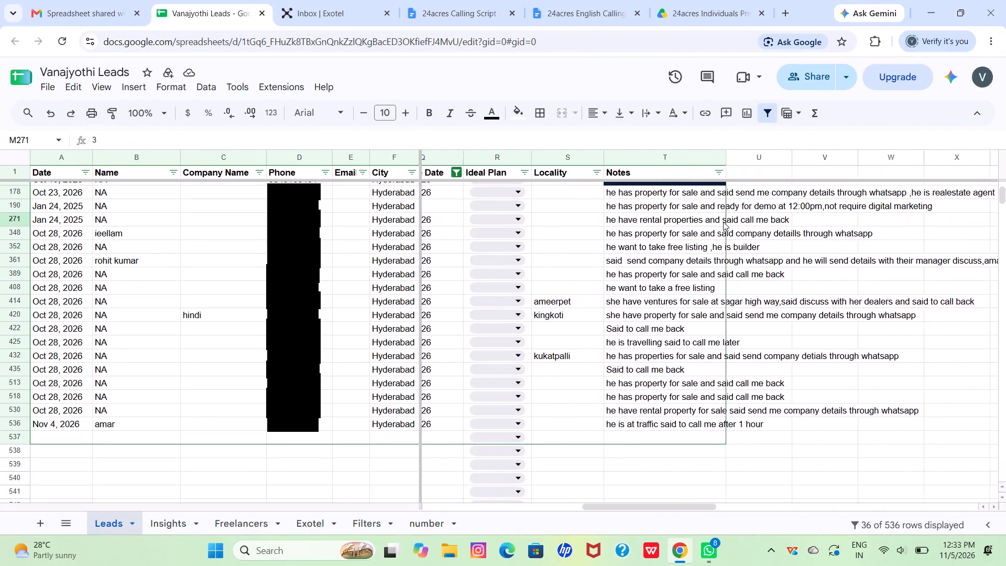
scroll(723, 222, "right", 9)
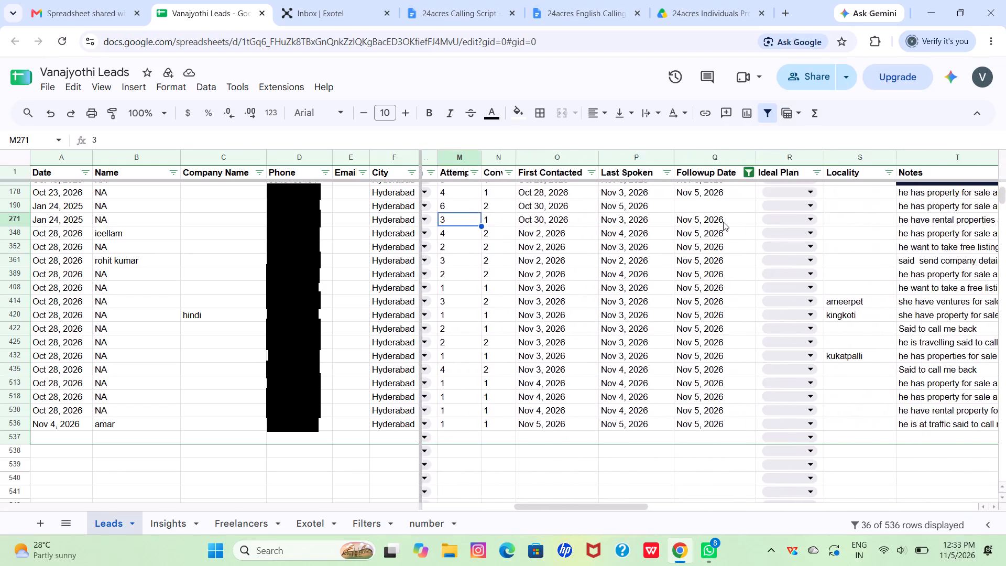
scroll(723, 222, "right", 2)
scroll(723, 222, "left", 2)
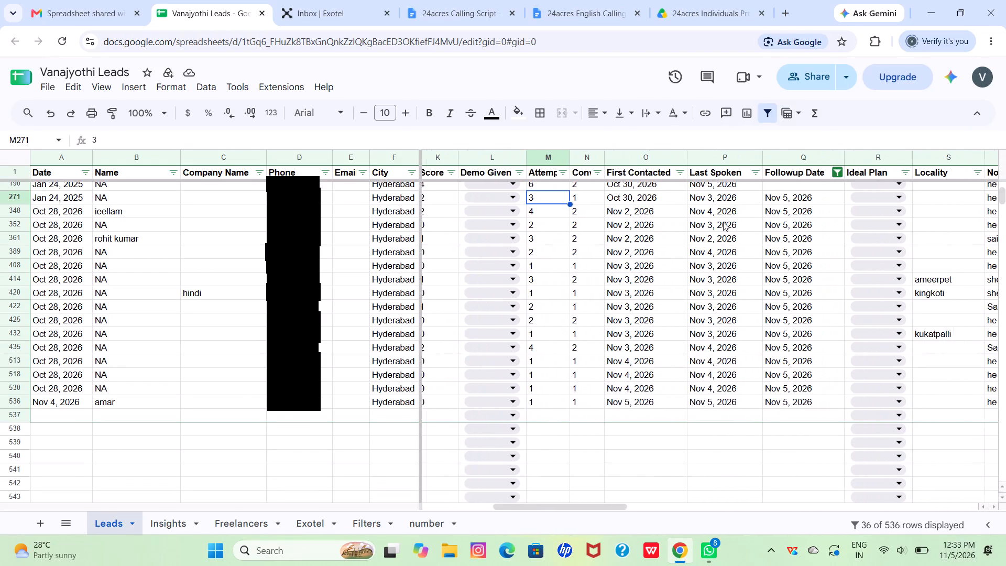
scroll(723, 222, "left", 3)
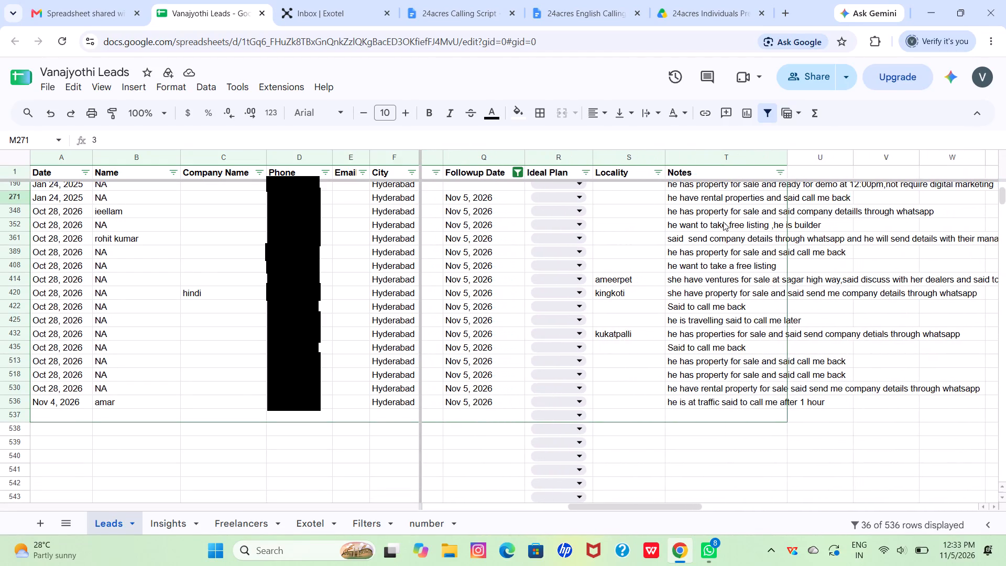
Examine the follow-up date, locality, notes and contact history of the lead in row 348.
left_click(476, 210)
left_click(596, 212)
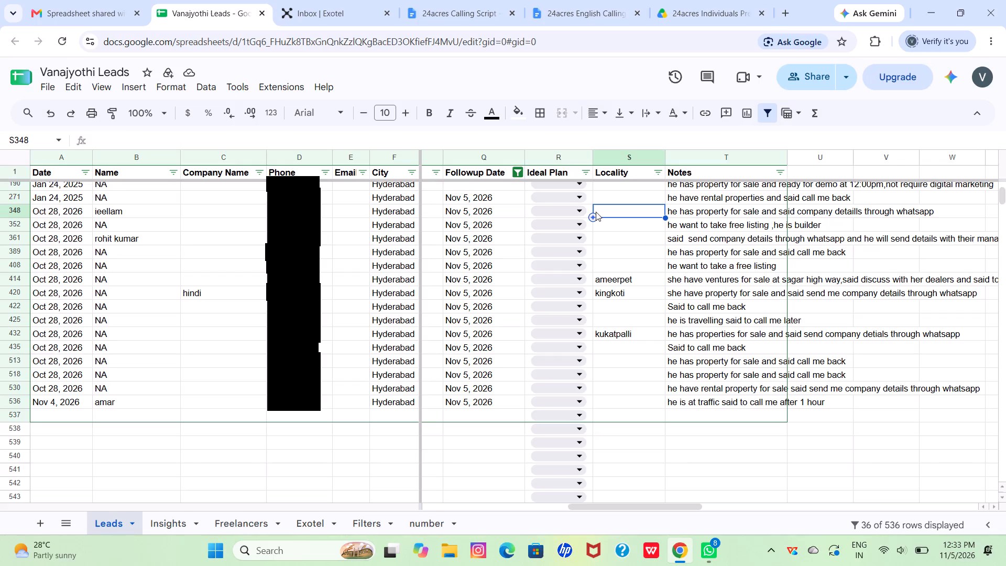
scroll(596, 212, "left", 1)
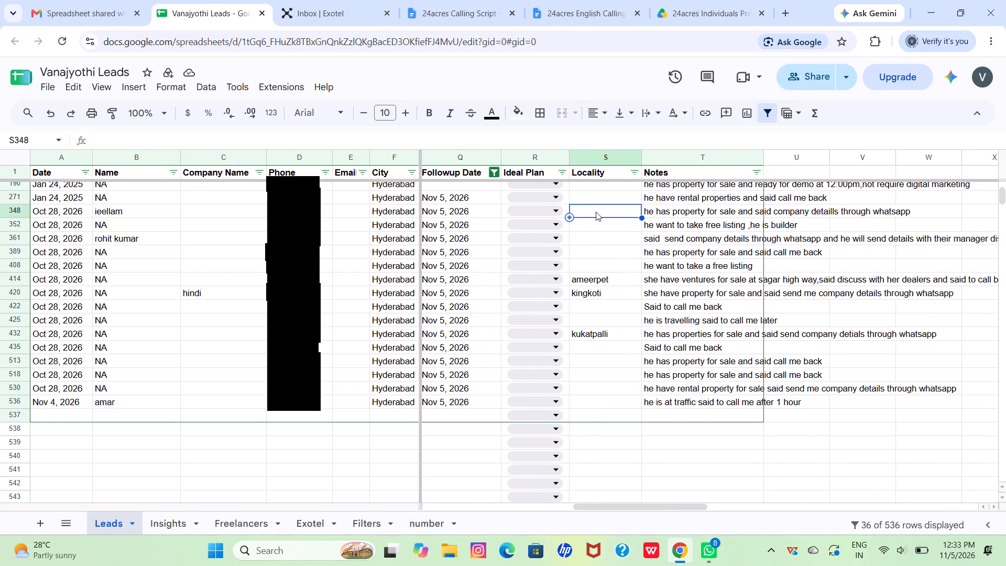
scroll(596, 212, "right", 1)
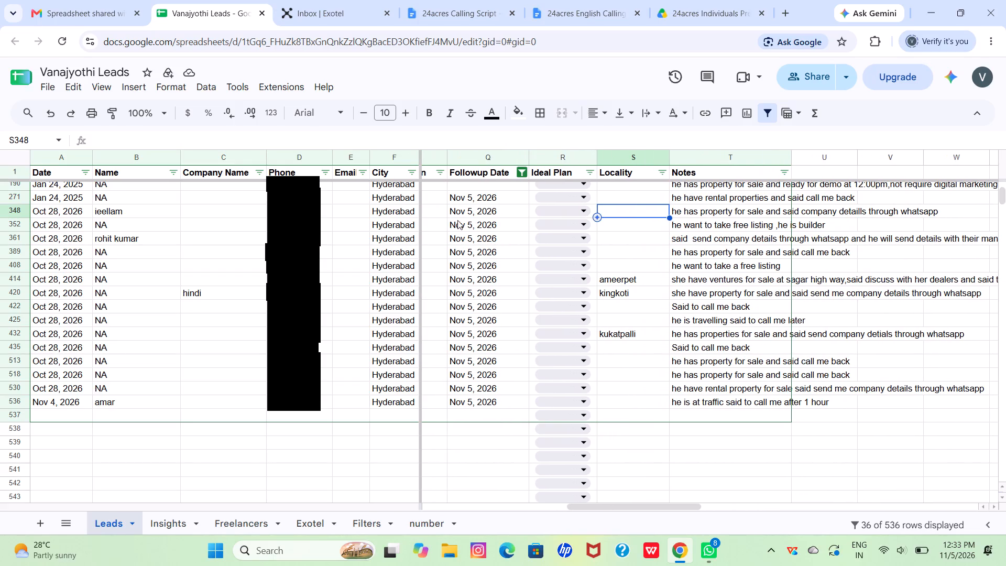
left_click(475, 205)
scroll(475, 205, "right", 2)
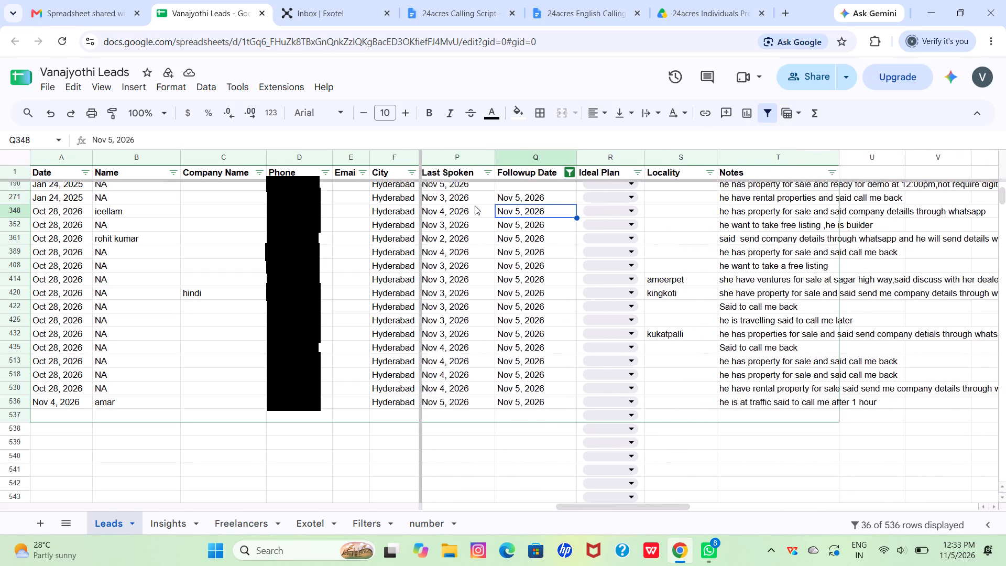
scroll(475, 205, "right", 5)
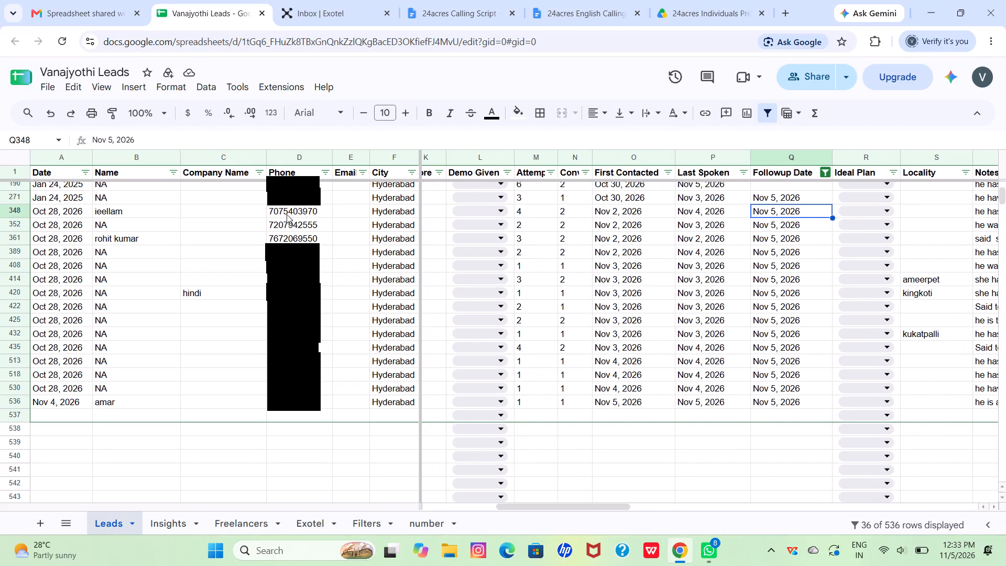
Copy the phone number of the lead in row 348.
left_click(285, 214)
scroll(285, 214, "down", 1)
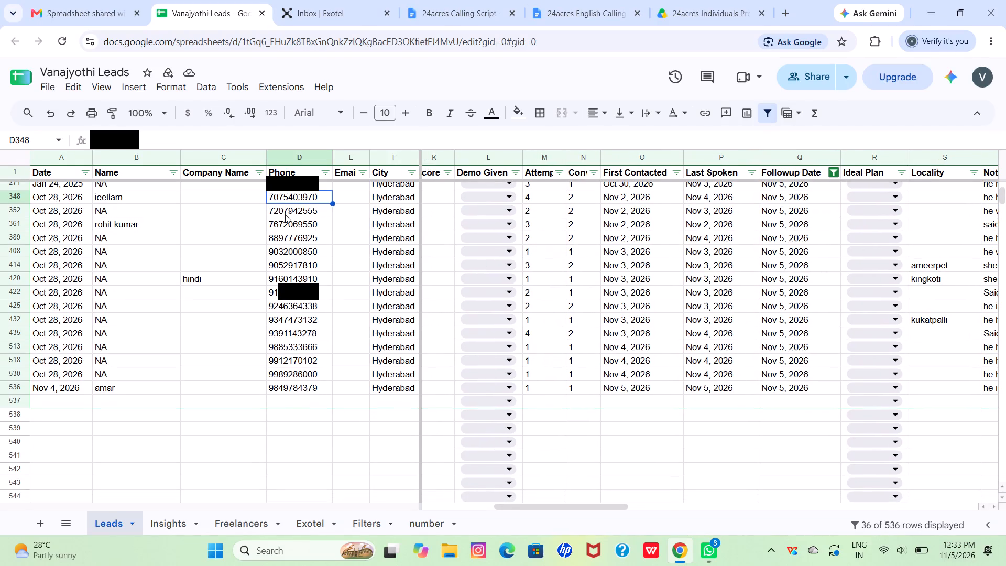
key("ctrl+c")
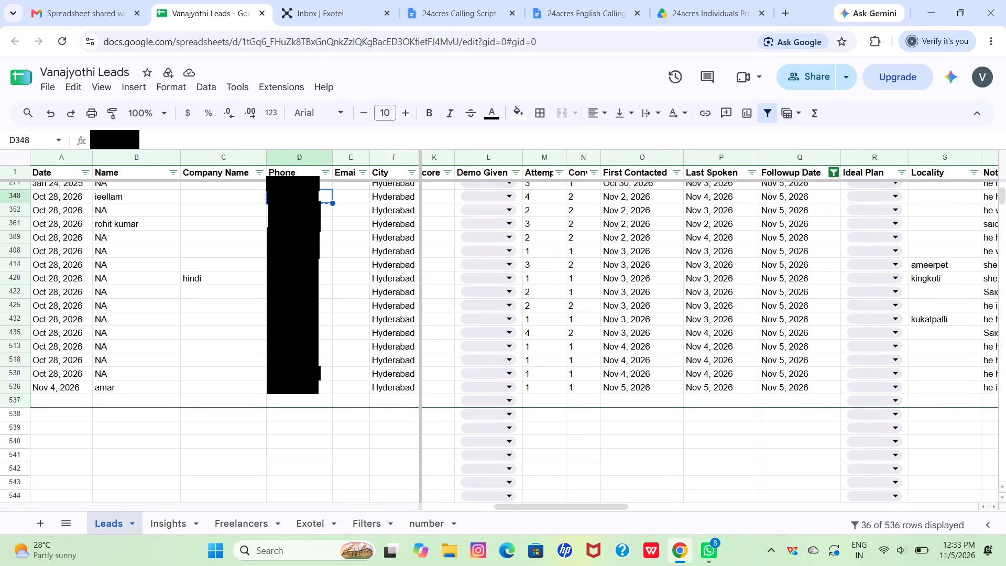
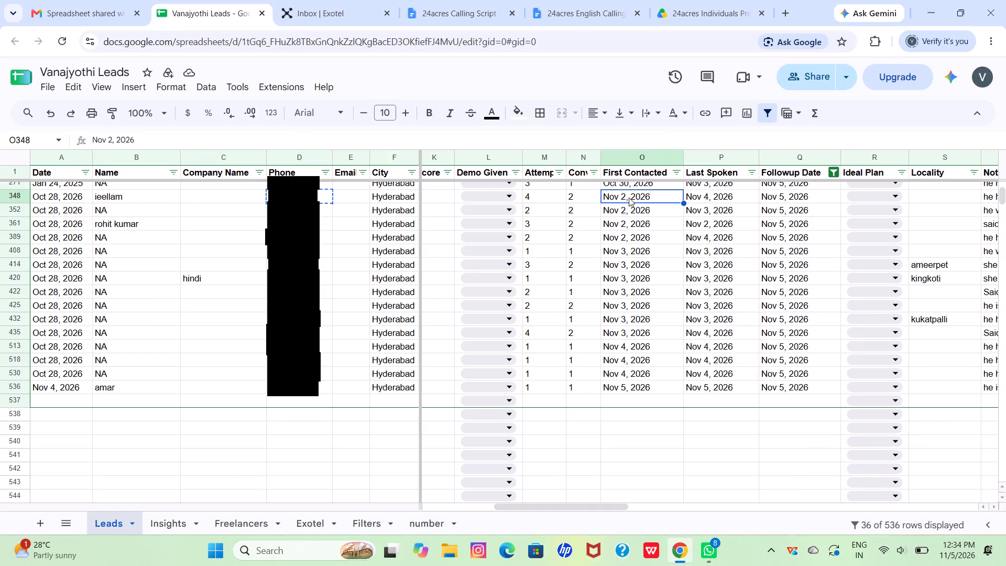
Set the attempts count of the lead in row 348 to 5.
left_click(546, 195)
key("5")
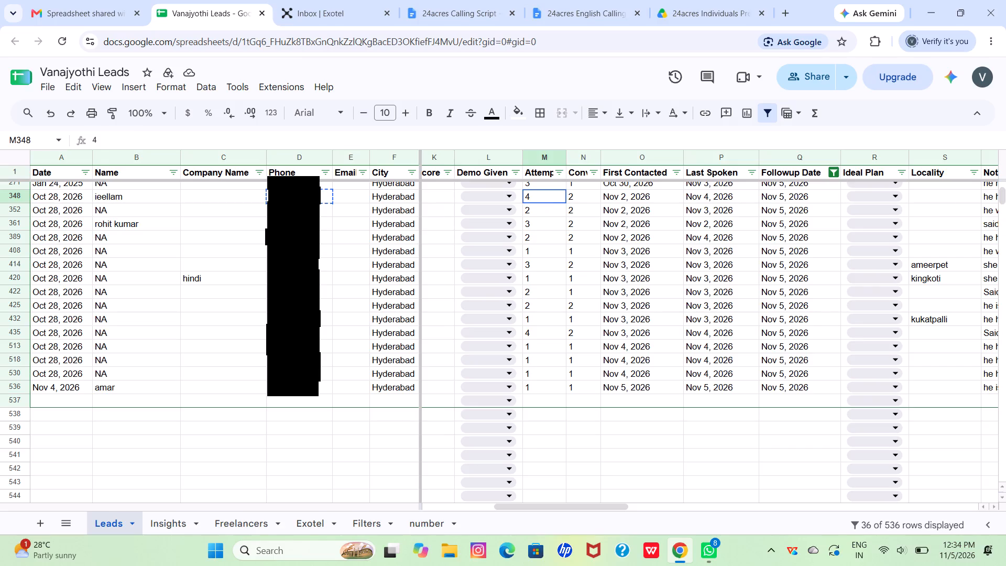
left_click(581, 194)
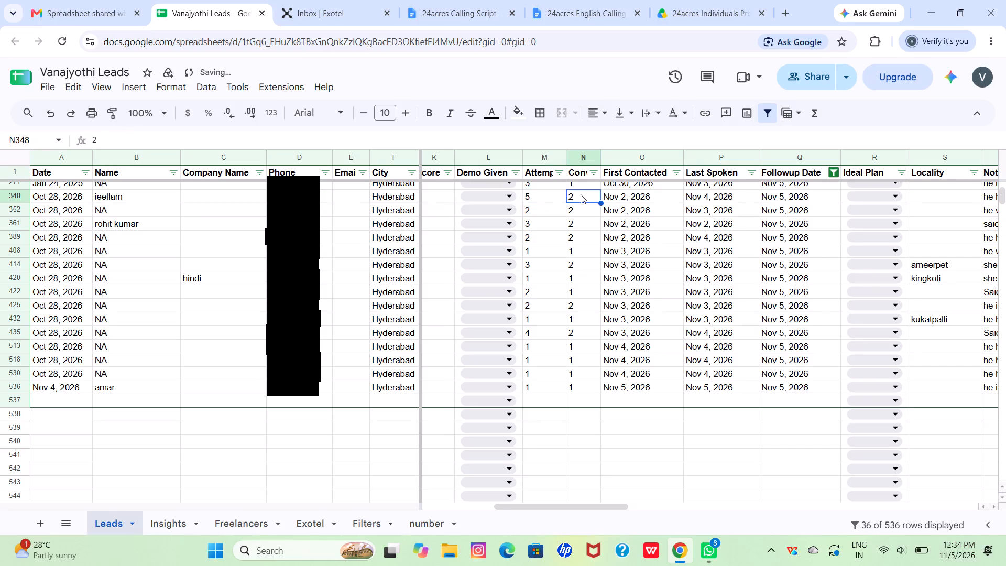
Check the follow-up date and notes of the lead in row 348.
scroll(581, 194, "left", 4)
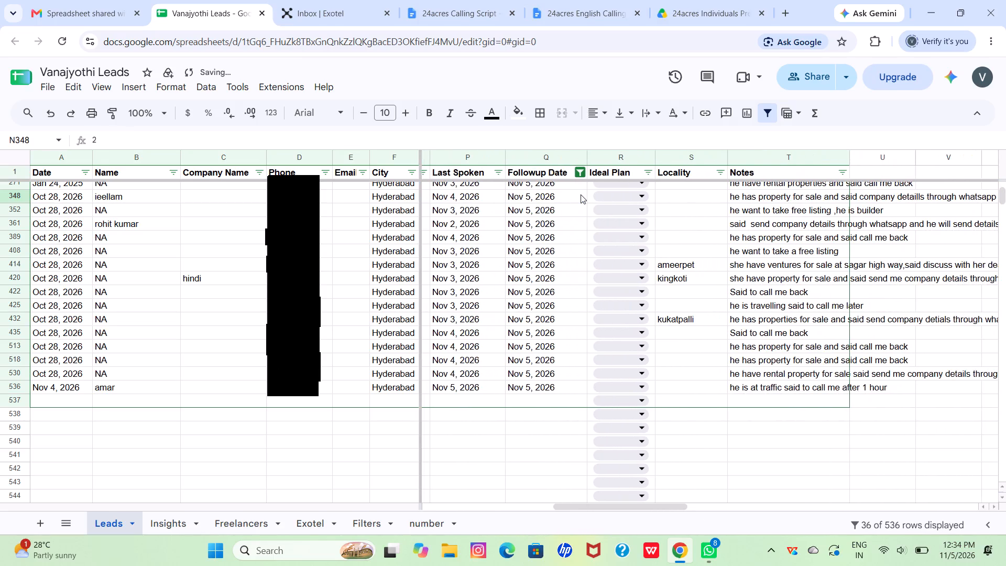
scroll(581, 194, "left", 1)
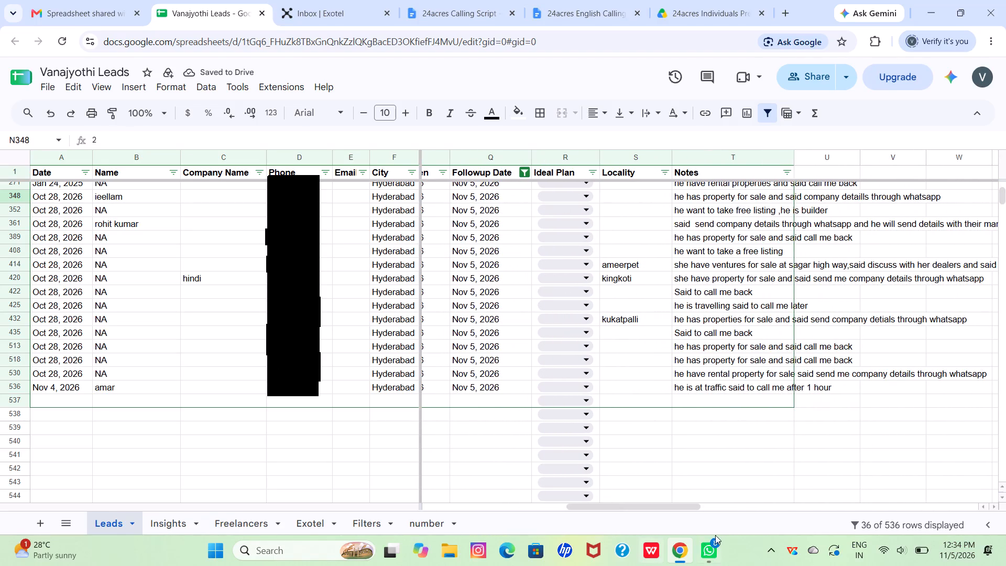
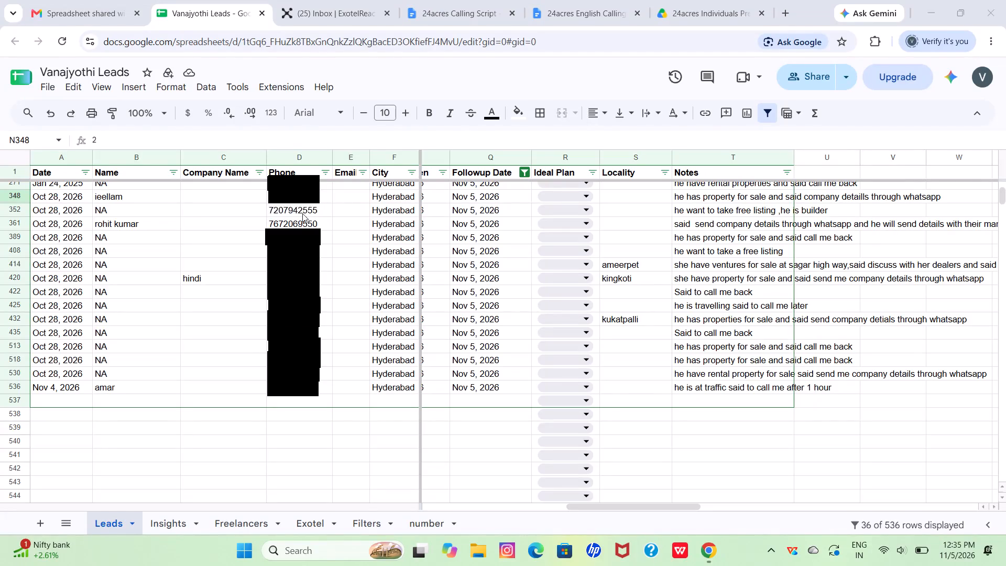
Examine the status, score, contact history, follow-up date and notes of the lead in row 352.
left_click(301, 213)
scroll(301, 213, "down", 1)
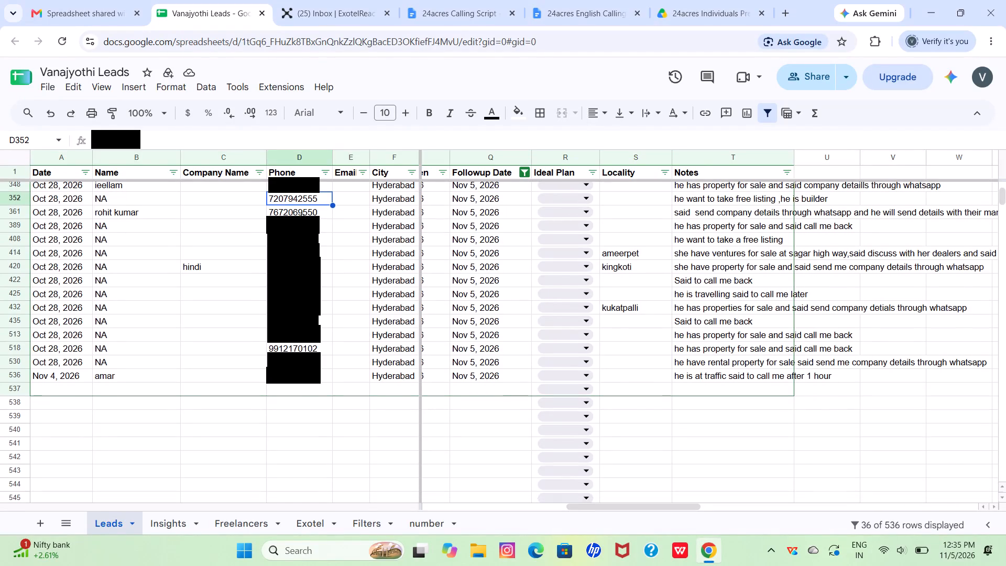
left_click(473, 202)
scroll(473, 202, "left", 3)
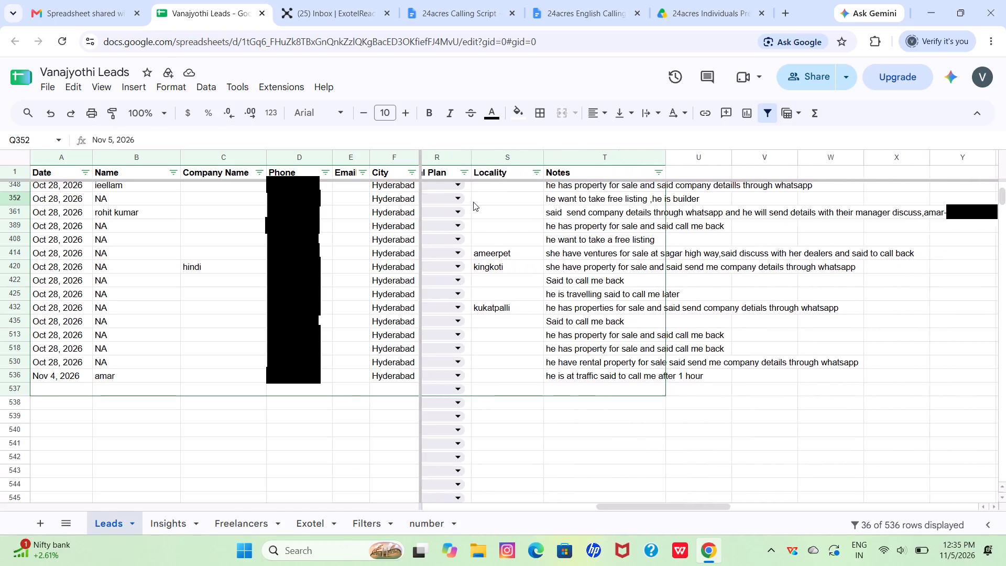
scroll(473, 202, "right", 10)
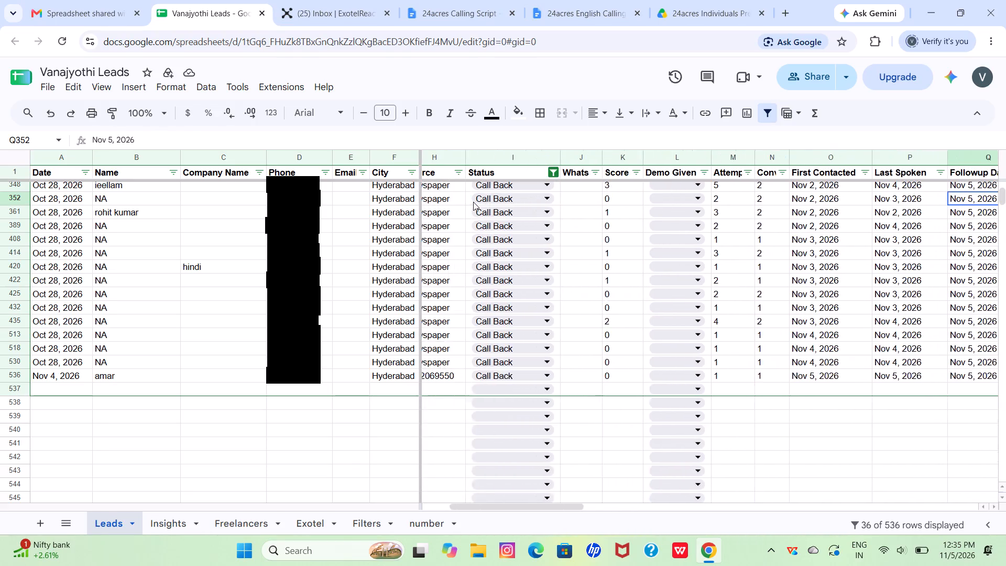
scroll(473, 202, "right", 2)
left_click(313, 203)
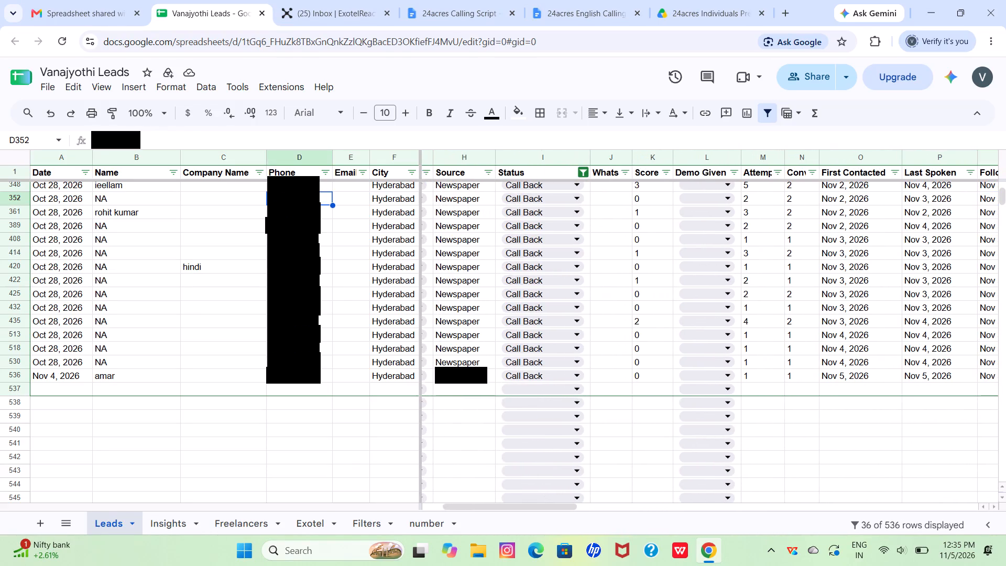
scroll(313, 203, "left", 5)
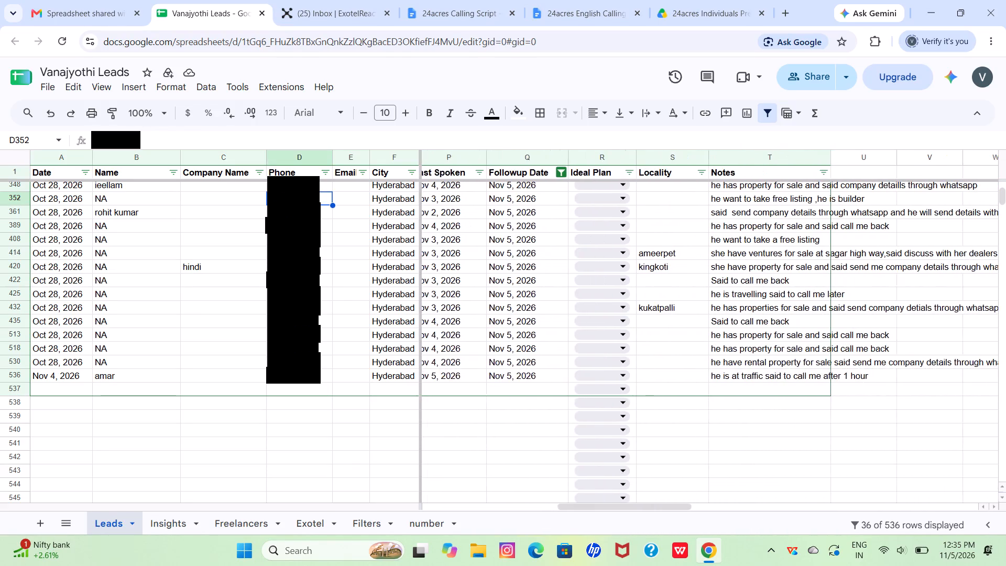
scroll(313, 203, "left", 1)
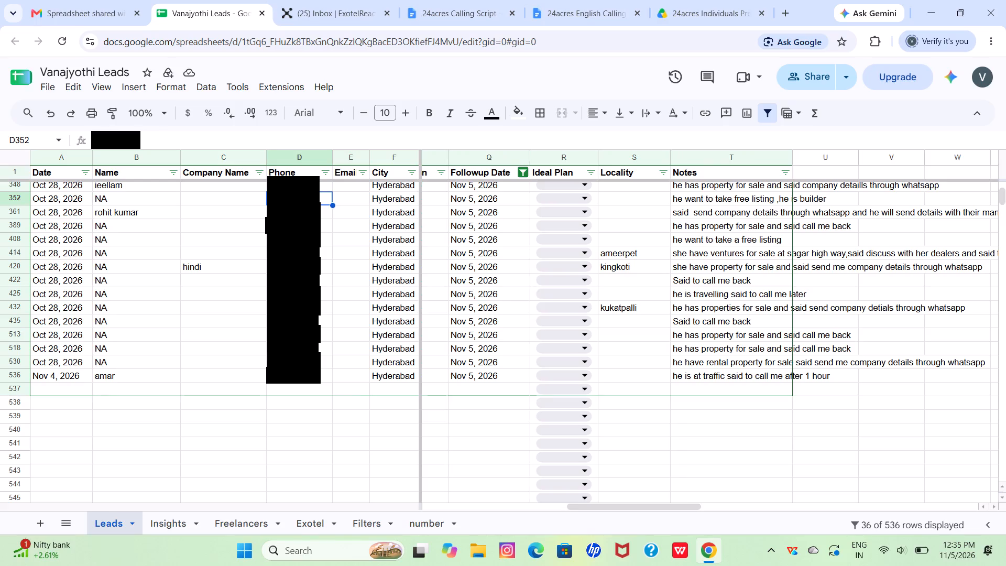
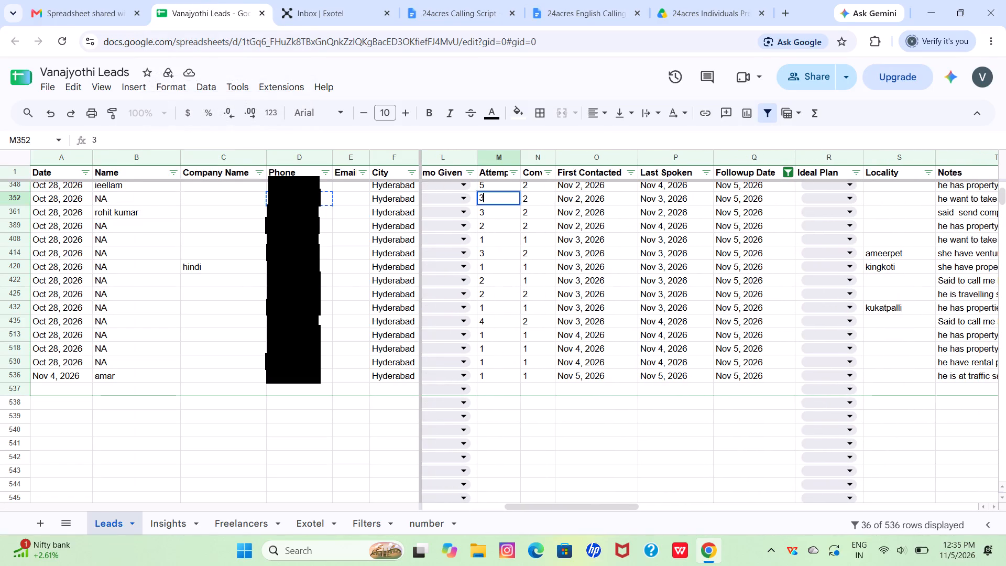
Commit 3 as the attempts count for the lead in row 352 and select its adjacent conversation count.
left_click(529, 199)
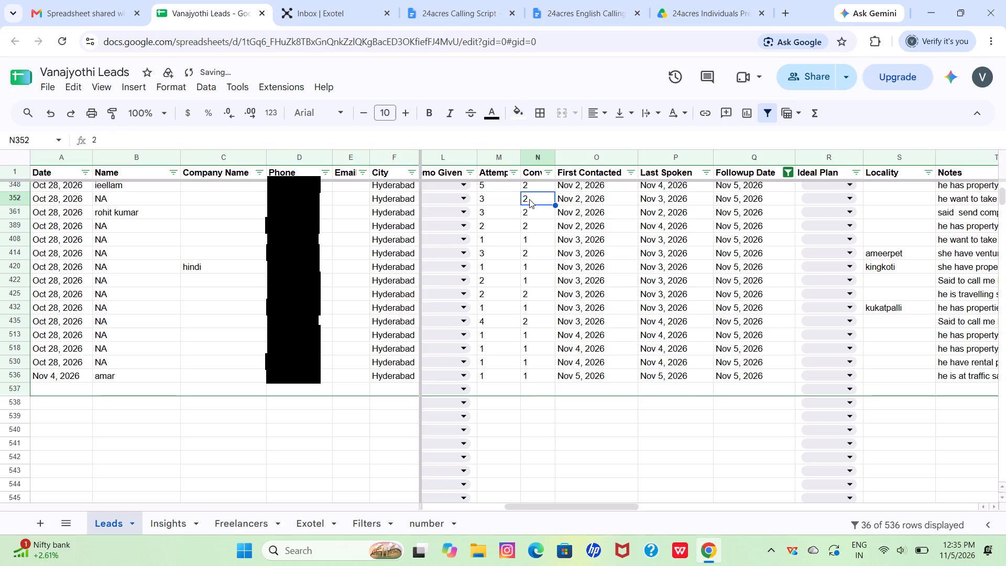
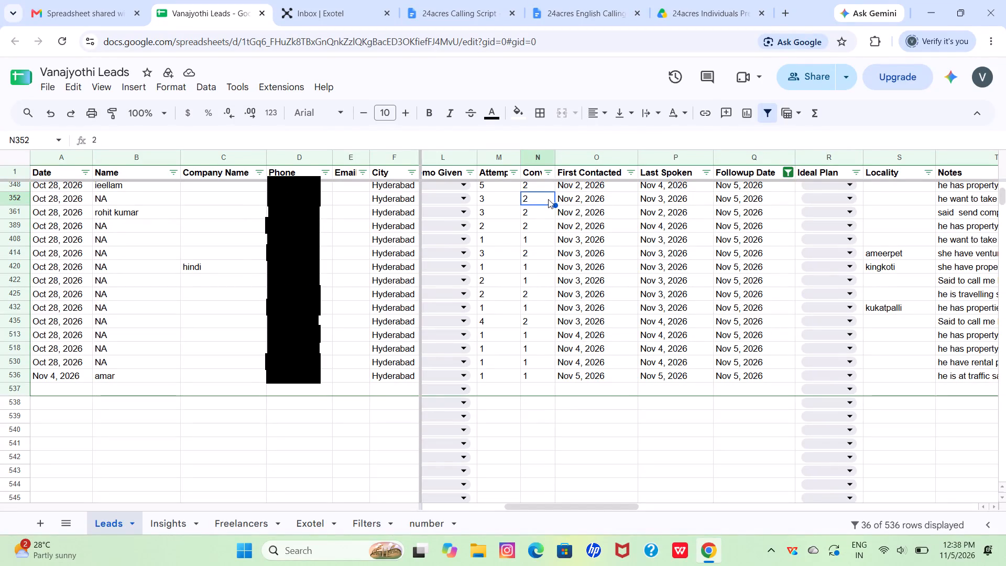
Examine the contact dates, follow-up date, notes and score of the lead in row 352.
left_click(602, 205)
scroll(602, 205, "left", 5)
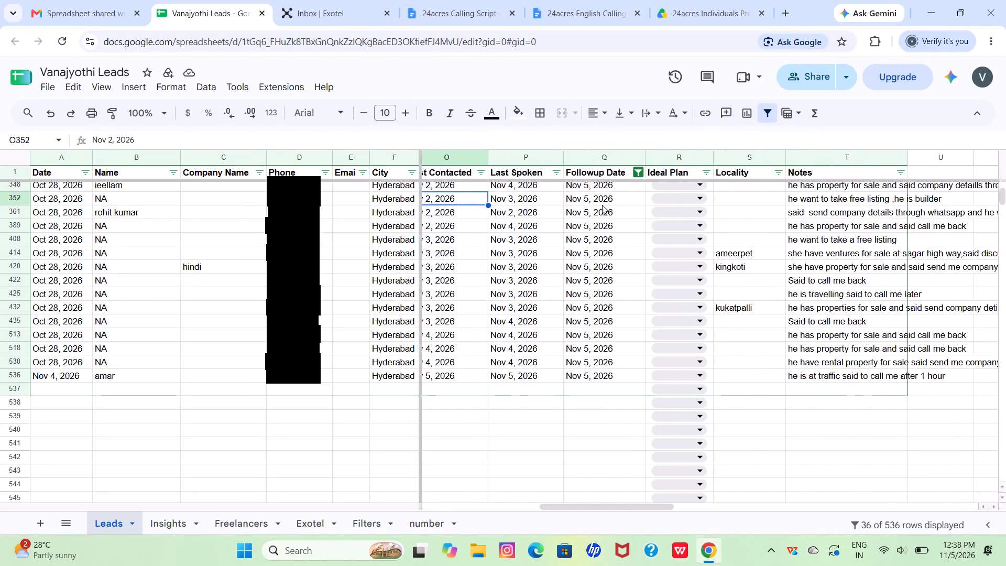
scroll(602, 205, "left", 1)
scroll(602, 205, "right", 2)
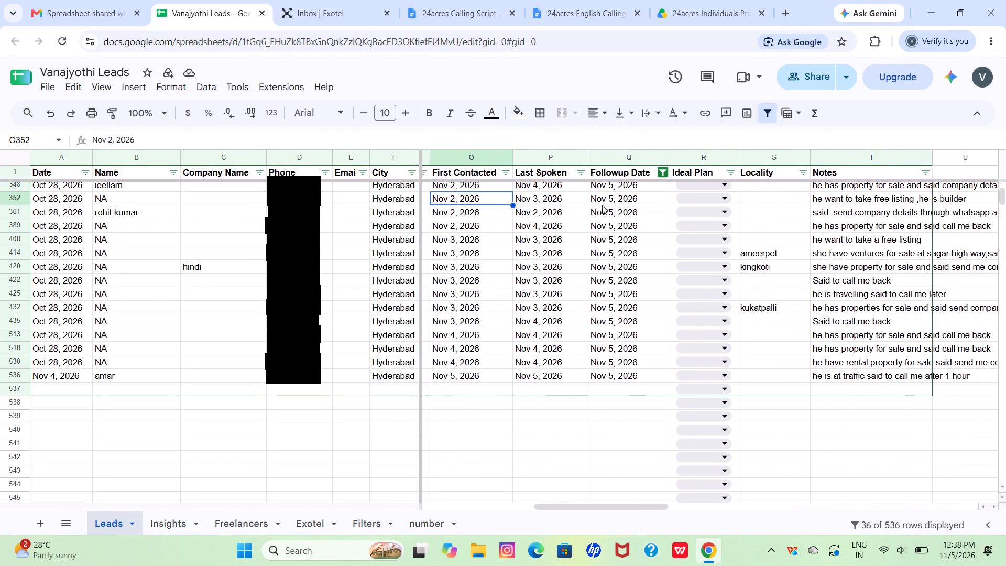
scroll(602, 205, "right", 4)
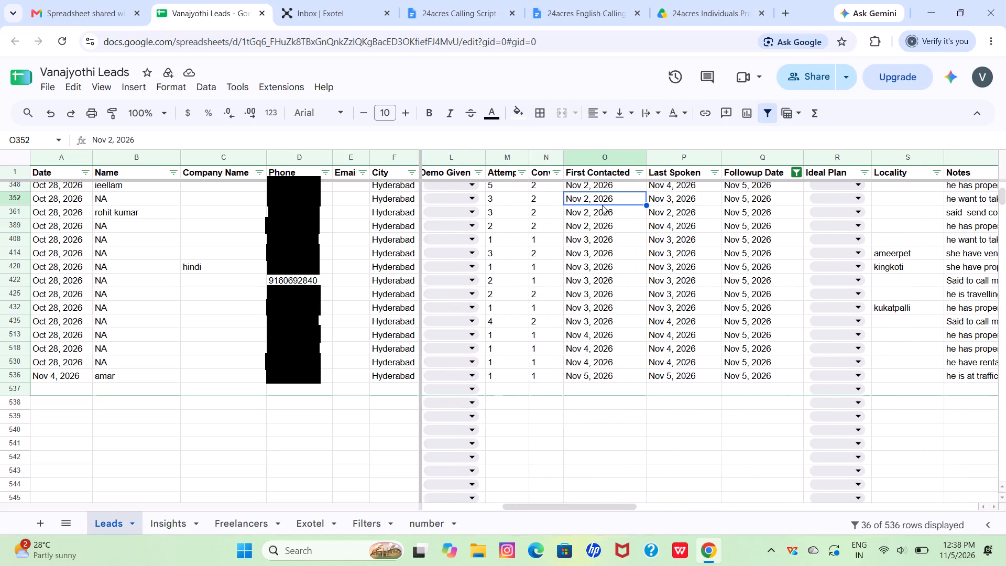
scroll(602, 205, "right", 3)
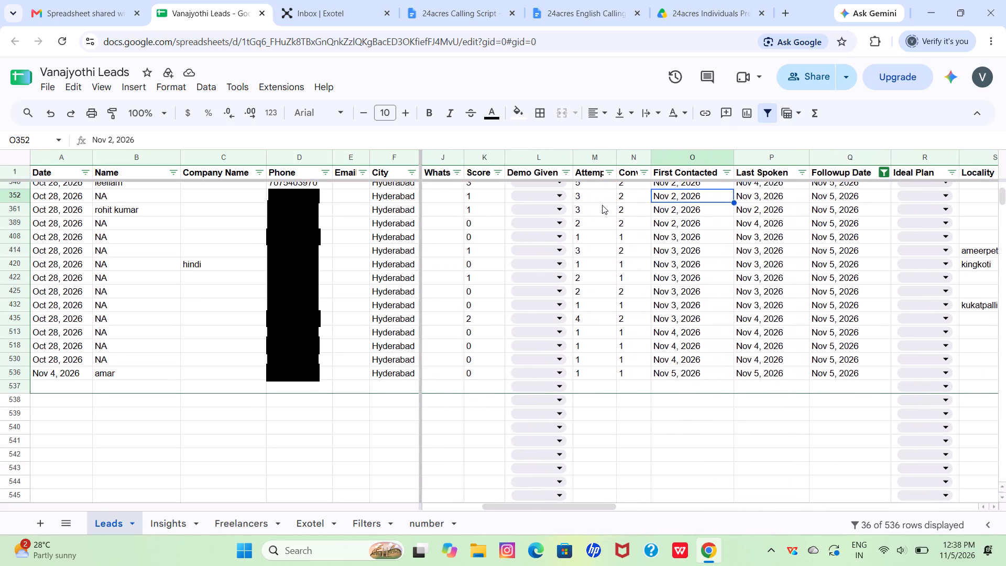
Copy the phone number of the lead in row 352.
left_click(292, 198)
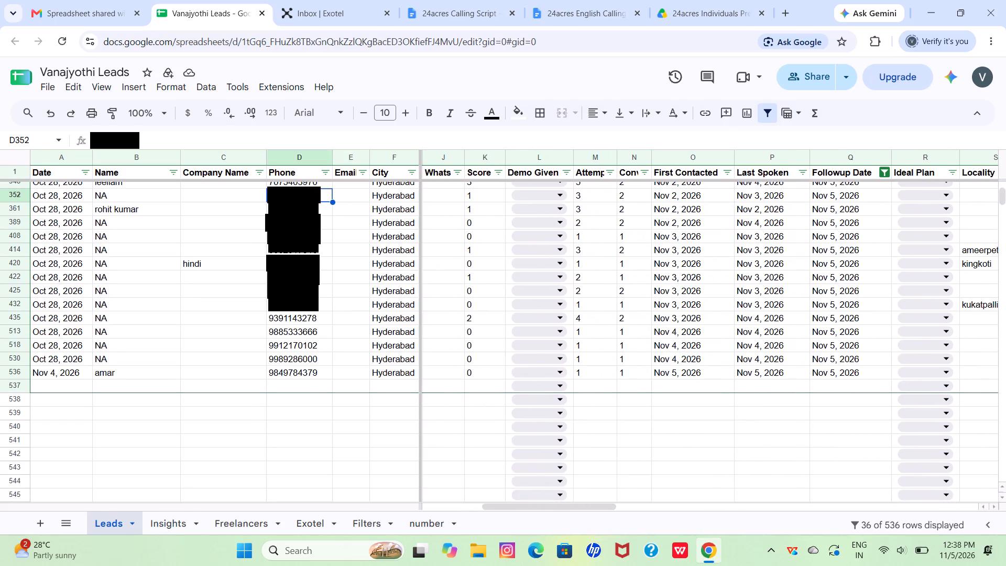
key("ctrl+c")
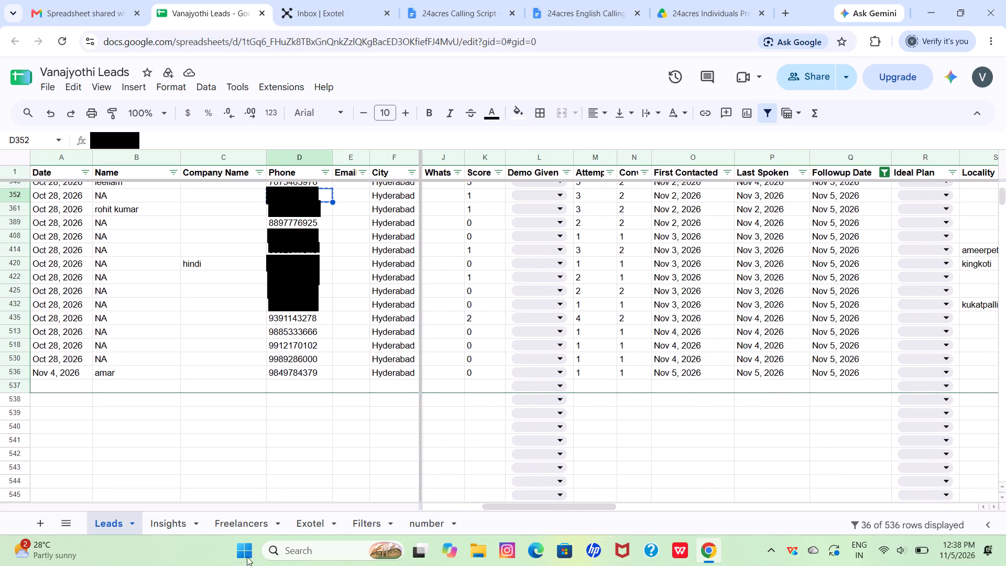
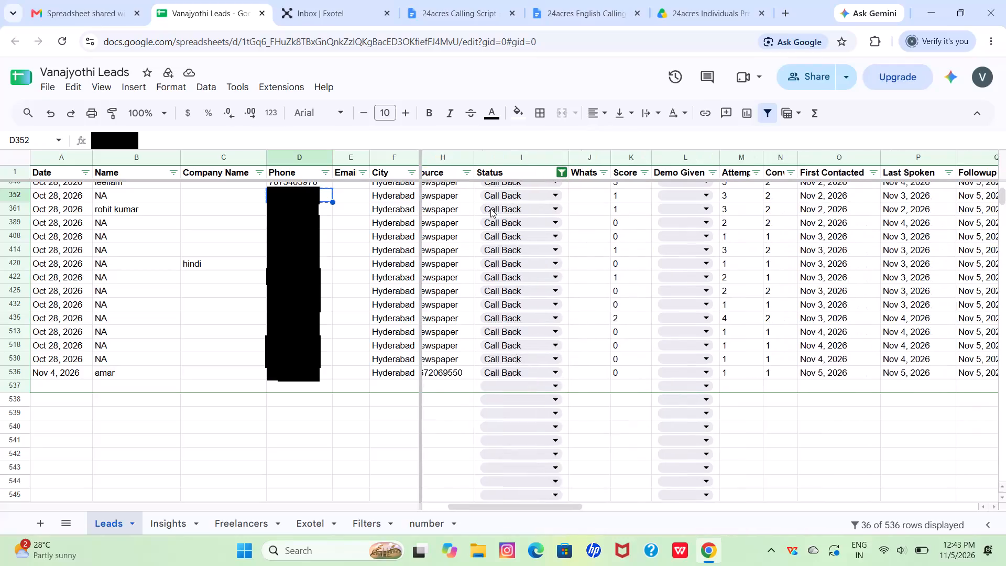
Set the attempts count to 4 and the conversation count to 3 for the lead in row 352.
scroll(490, 209, "right", 3)
scroll(490, 209, "left", 2)
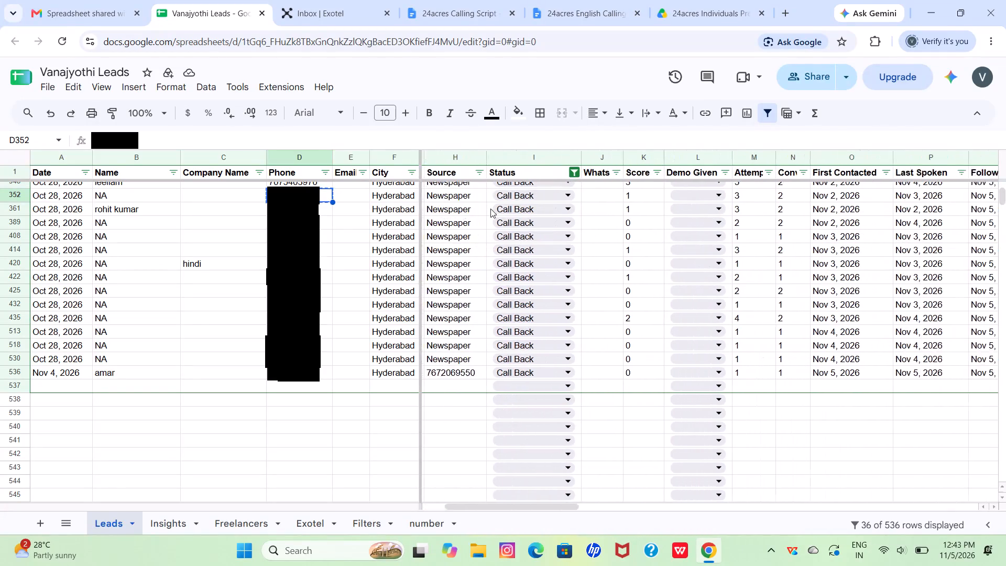
scroll(490, 209, "left", 2)
left_click(594, 197)
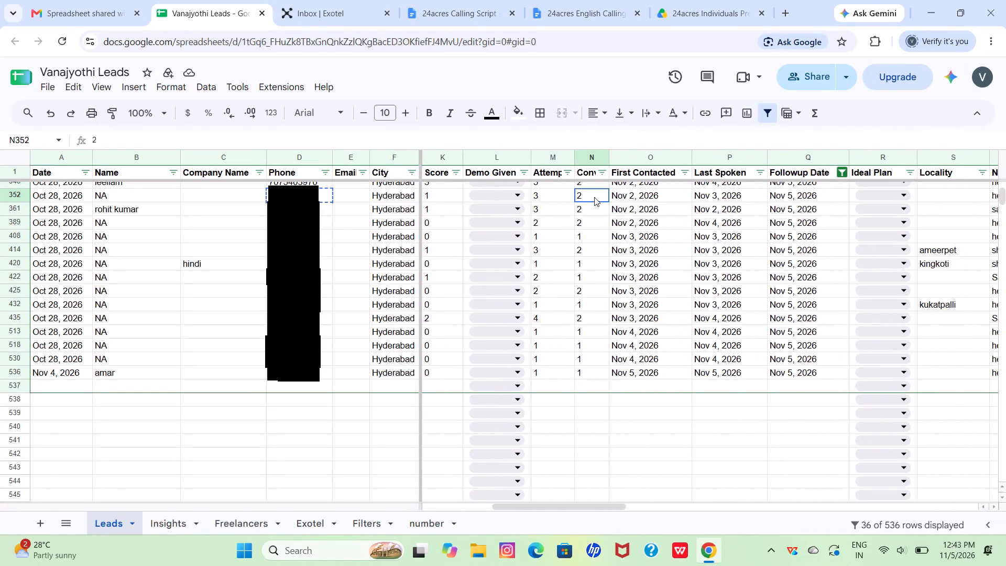
left_click(544, 192)
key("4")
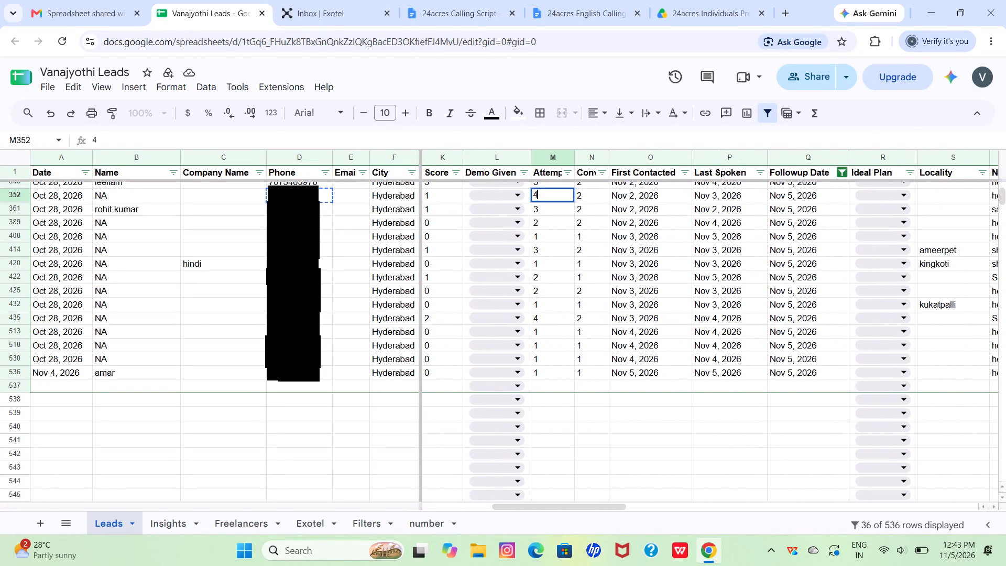
left_click(583, 194)
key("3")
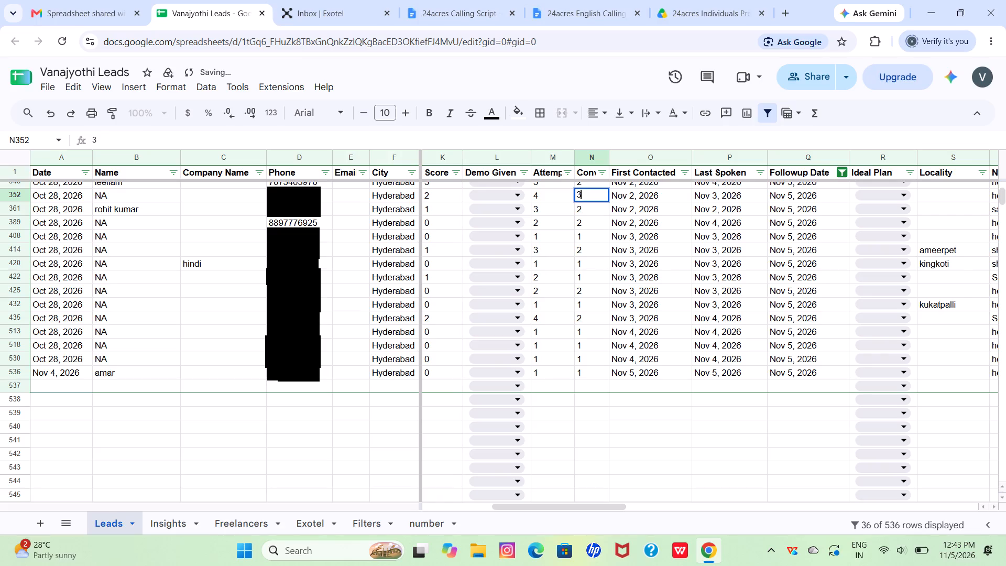
left_click(642, 193)
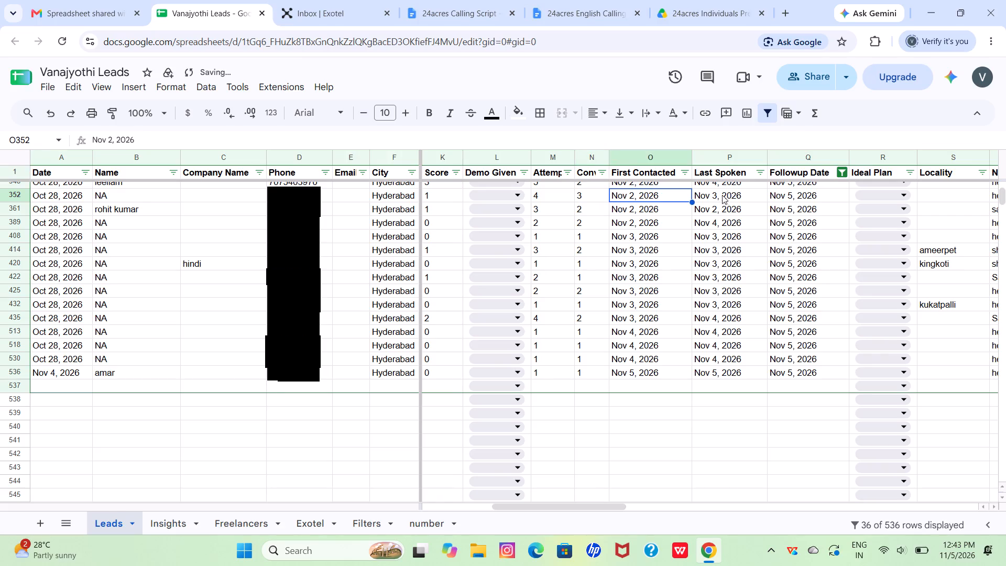
Set the Last Spoken date of the lead in row 352 to Nov 5, 2026.
double_click(725, 199)
left_click(748, 258)
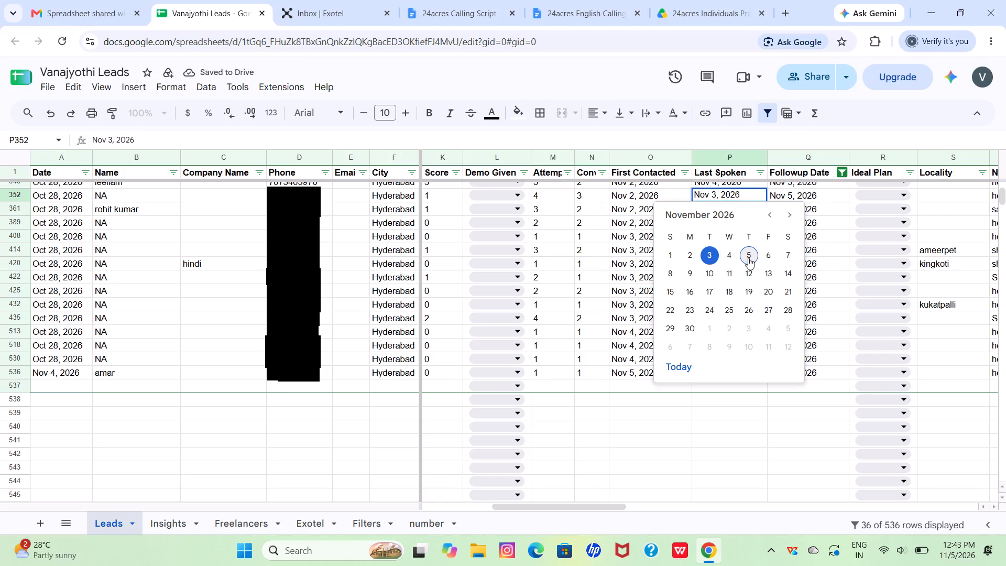
Append a comma and the name of the row 361 lead to the Source entry of the lead in row 536.
scroll(748, 258, "left", 5)
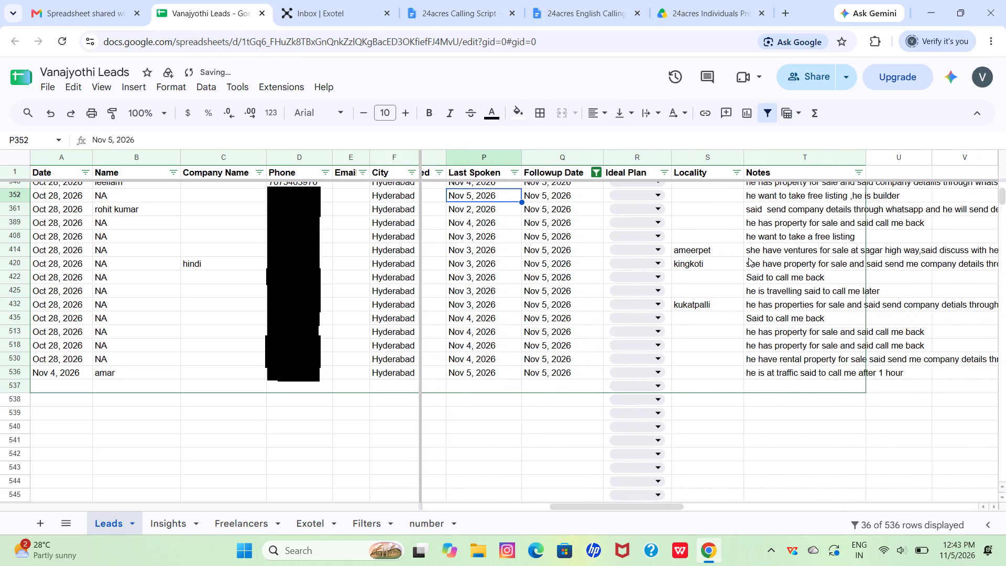
scroll(748, 258, "left", 3)
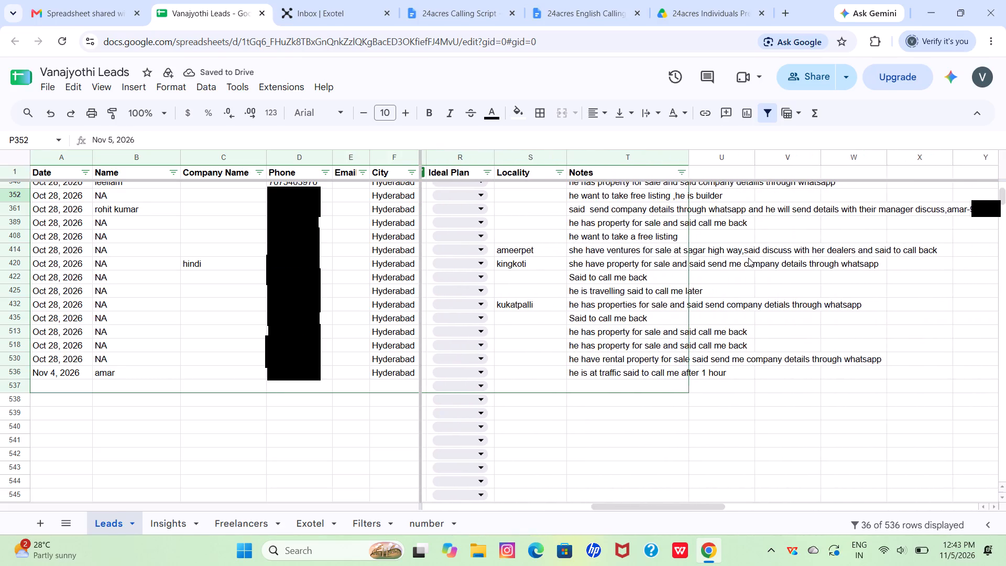
scroll(748, 258, "left", 1)
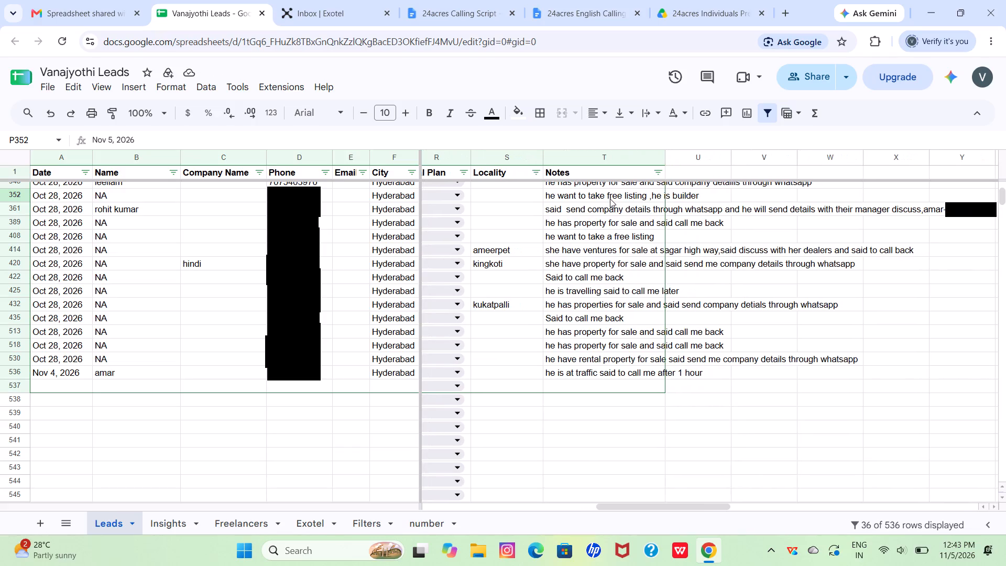
scroll(491, 209, "right", 9)
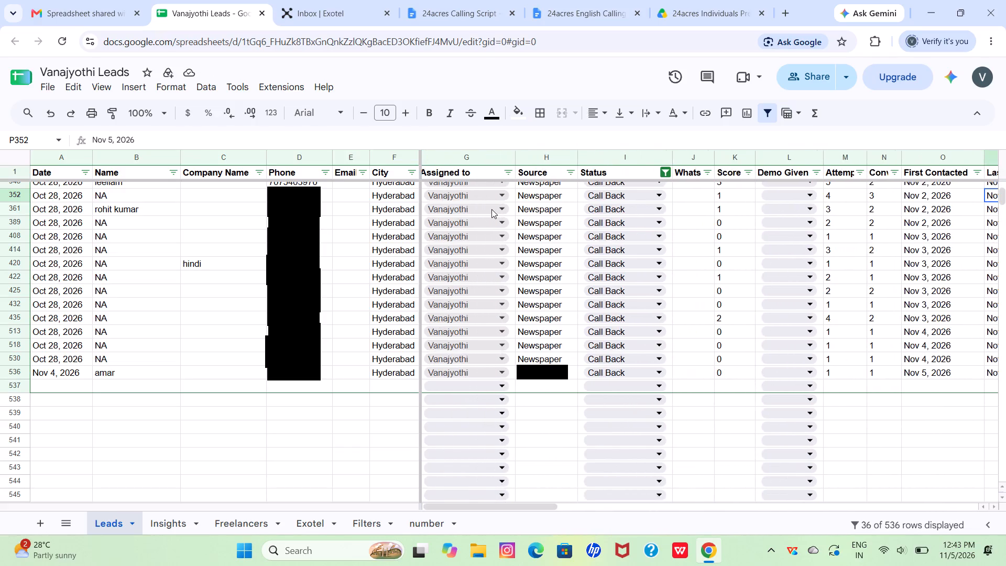
scroll(491, 209, "right", 2)
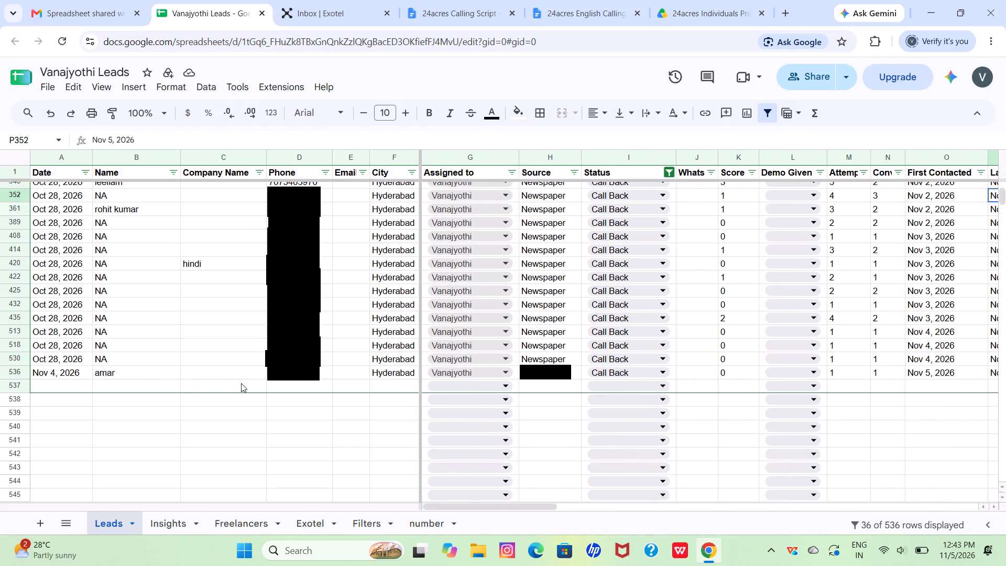
left_click(290, 379)
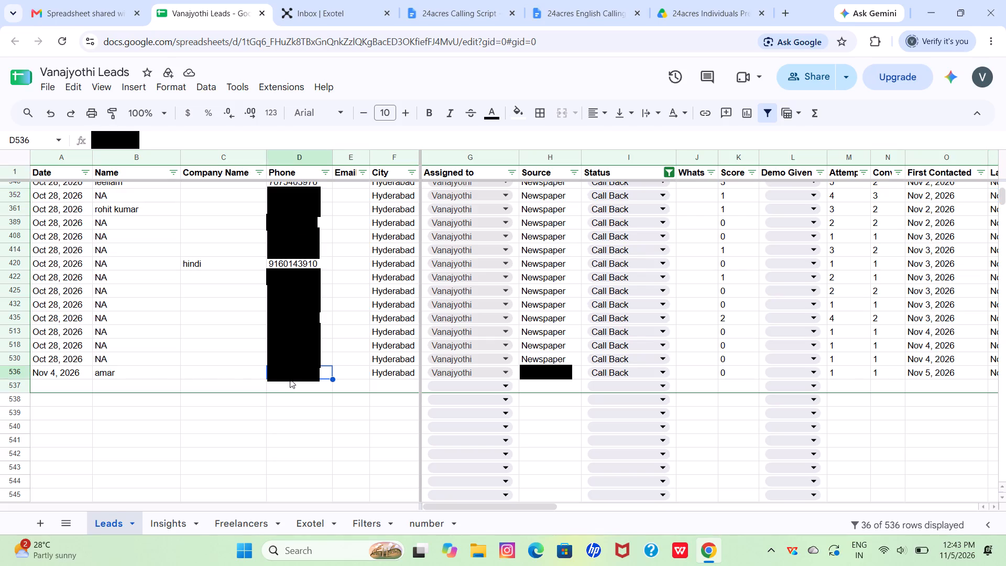
scroll(290, 379, "up", 1)
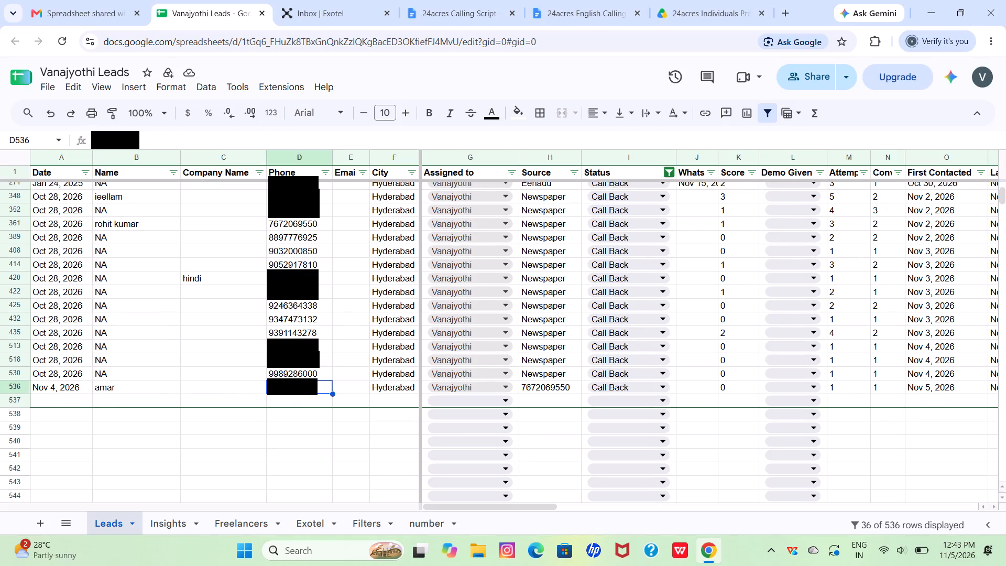
scroll(290, 379, "up", 1)
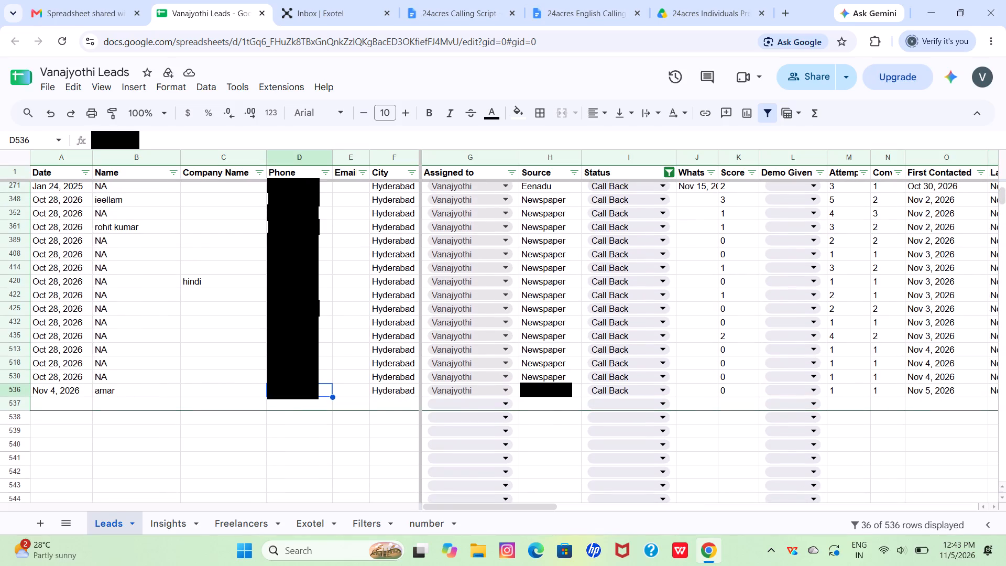
scroll(290, 379, "left", 2)
scroll(290, 379, "right", 2)
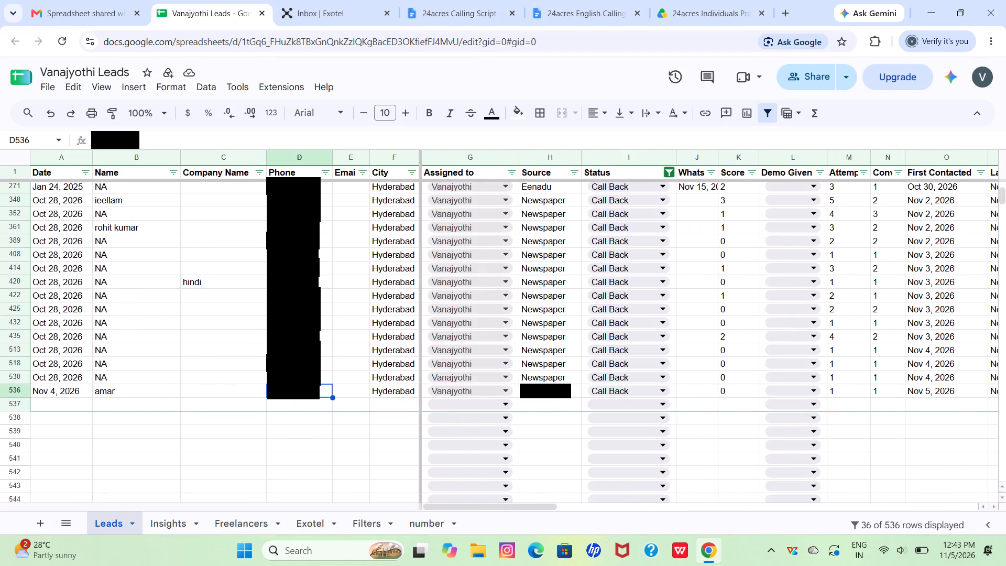
left_click(556, 388)
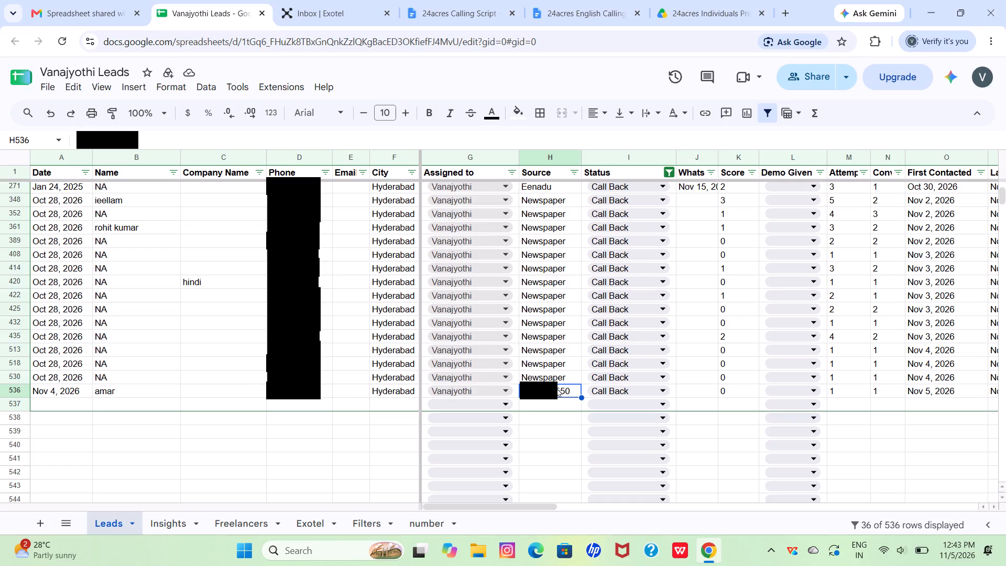
double_click(574, 390)
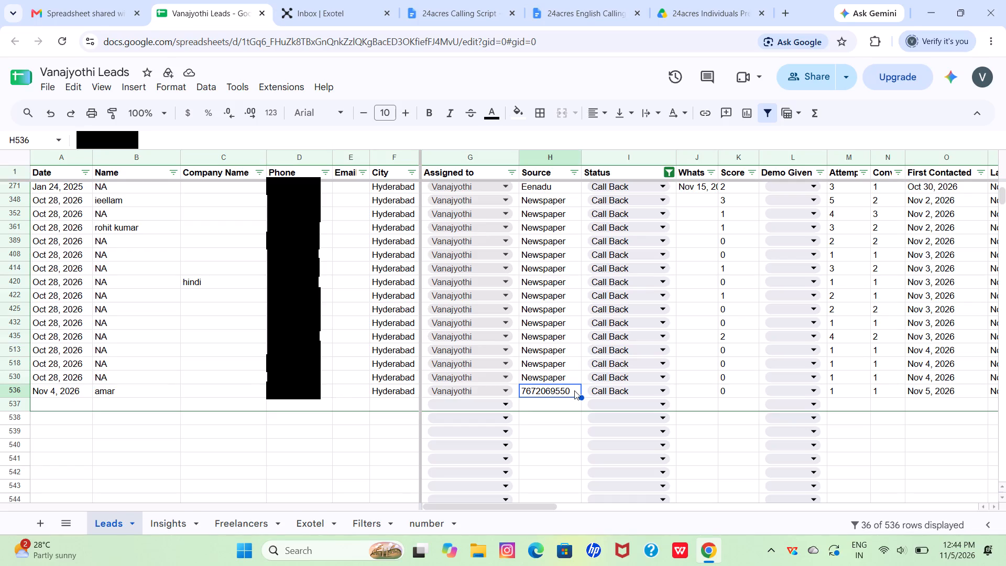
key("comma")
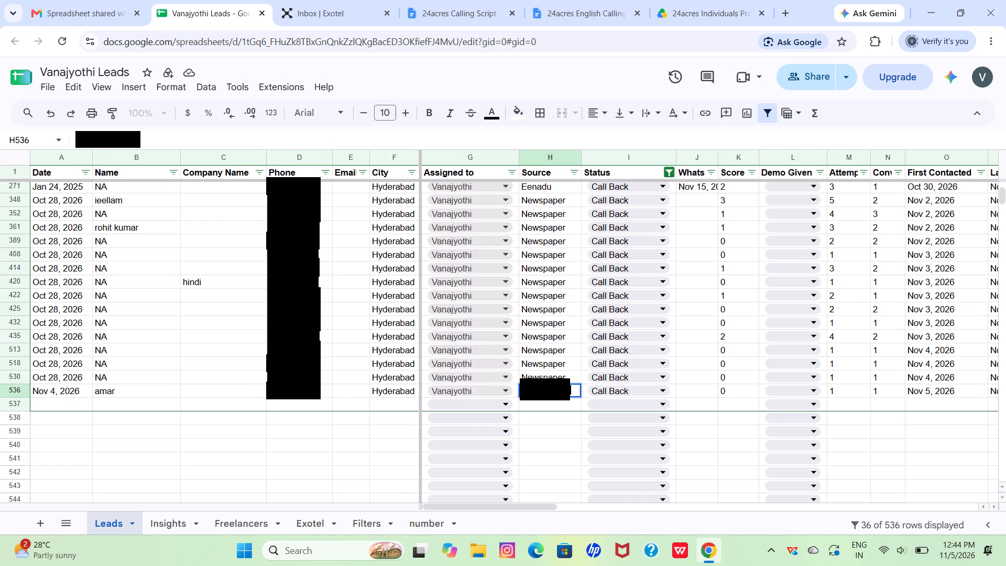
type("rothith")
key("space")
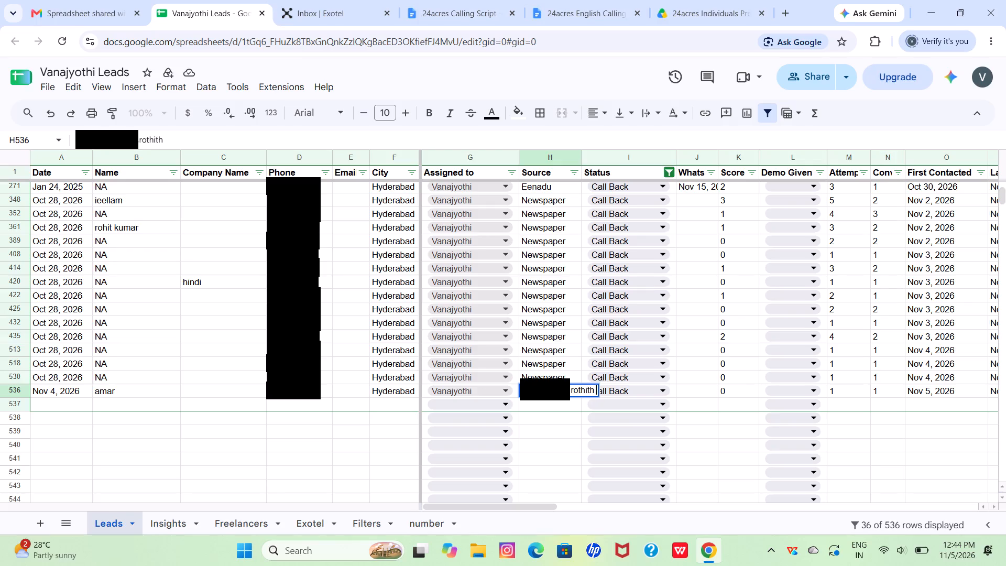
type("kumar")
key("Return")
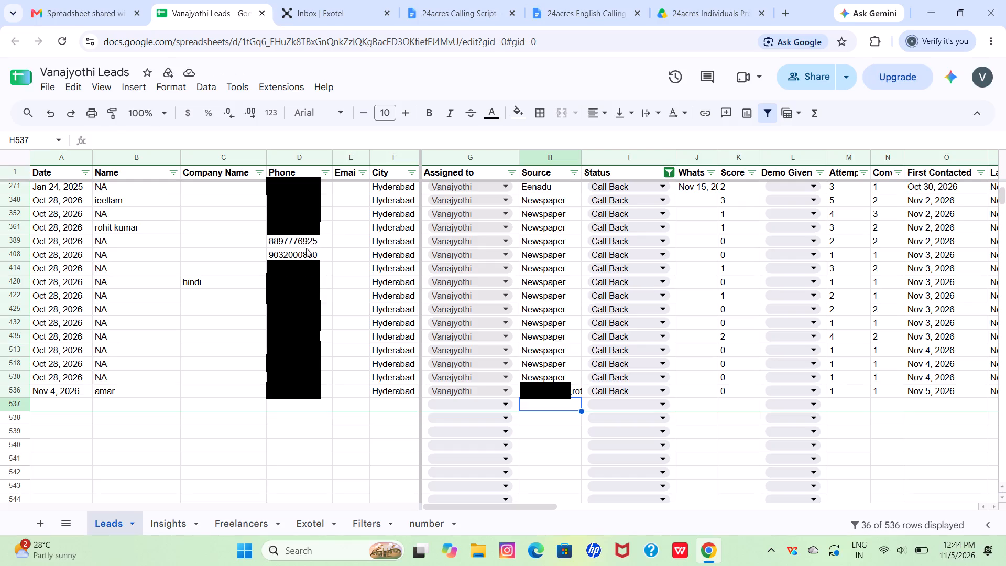
Change the status of the lead in row 361 to Not Interested.
left_click(306, 247)
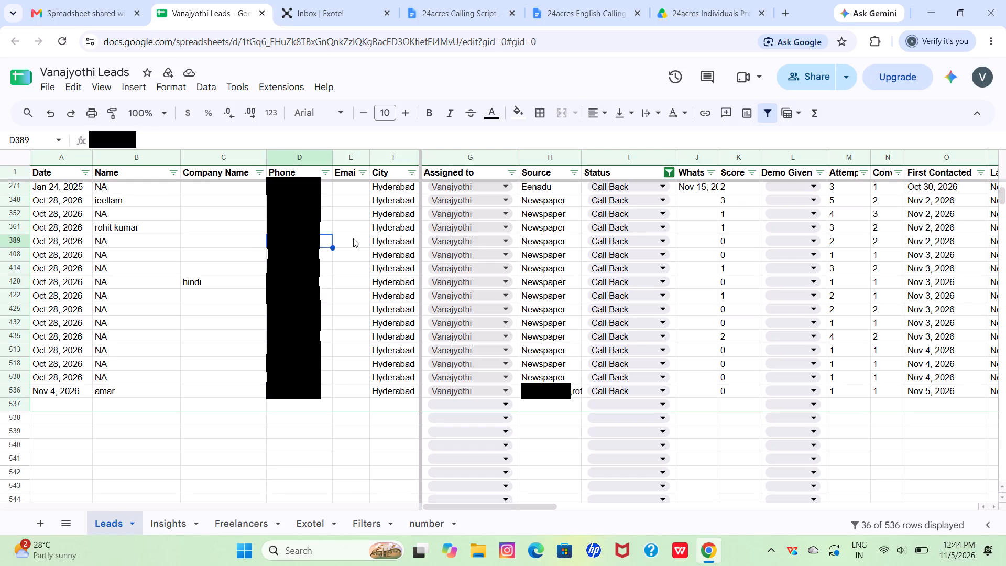
left_click(314, 227)
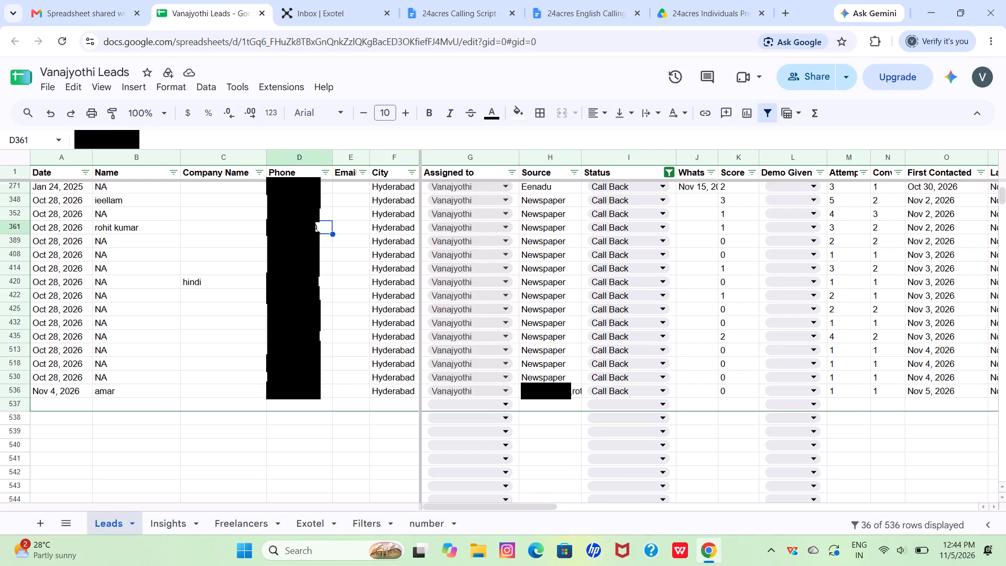
scroll(314, 227, "left", 4)
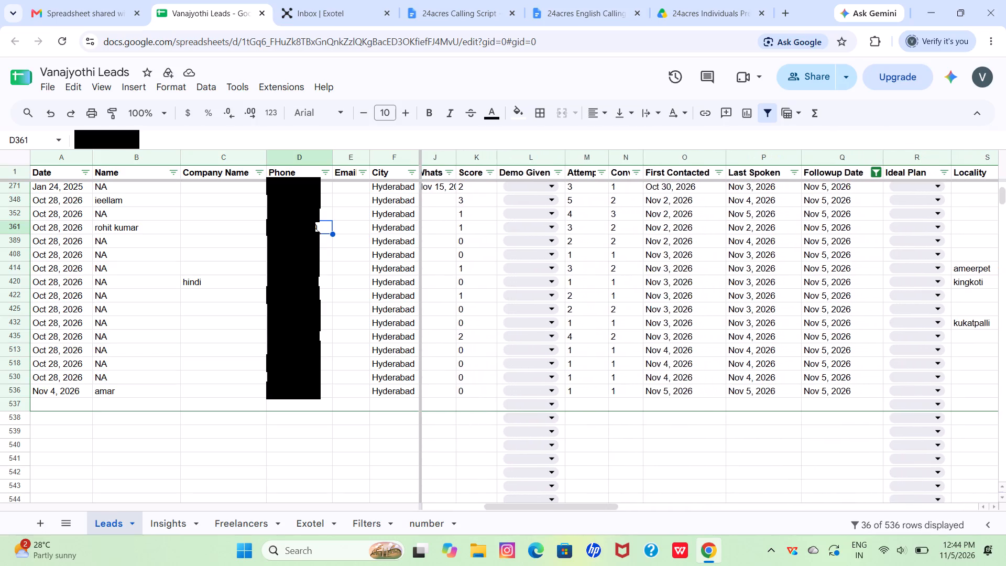
scroll(314, 227, "left", 2)
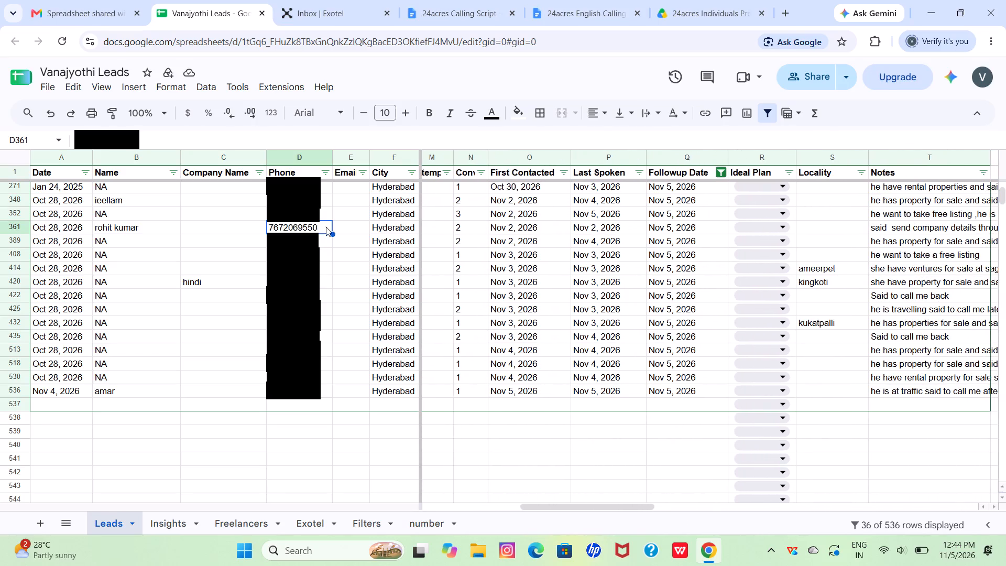
left_click(508, 227)
scroll(508, 227, "right", 2)
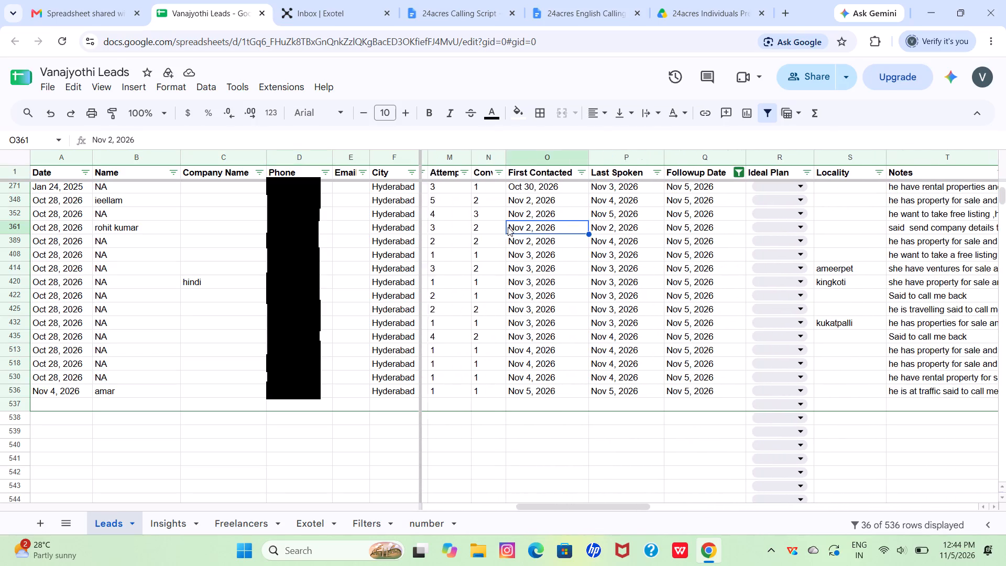
scroll(508, 227, "right", 3)
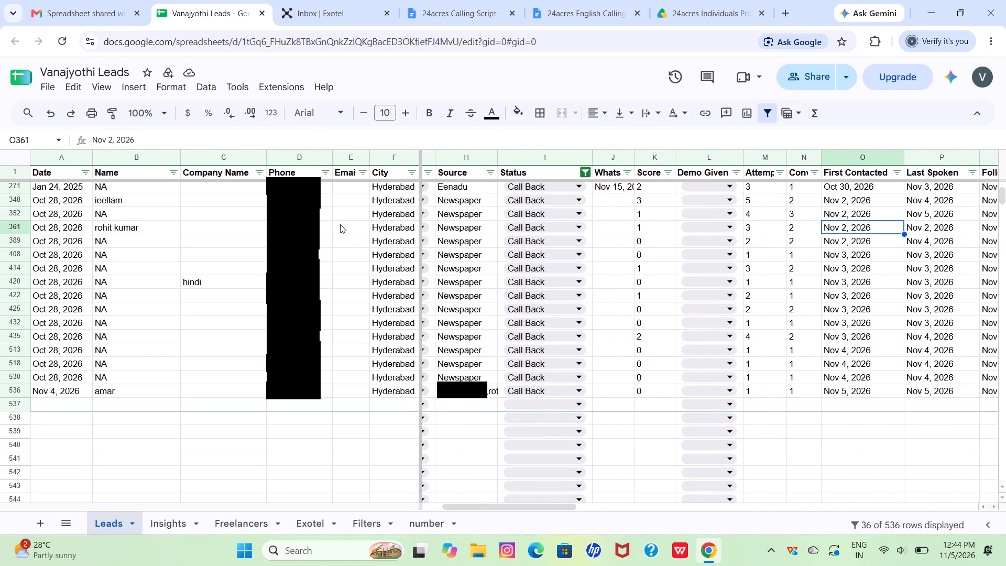
left_click(552, 235)
left_click(560, 225)
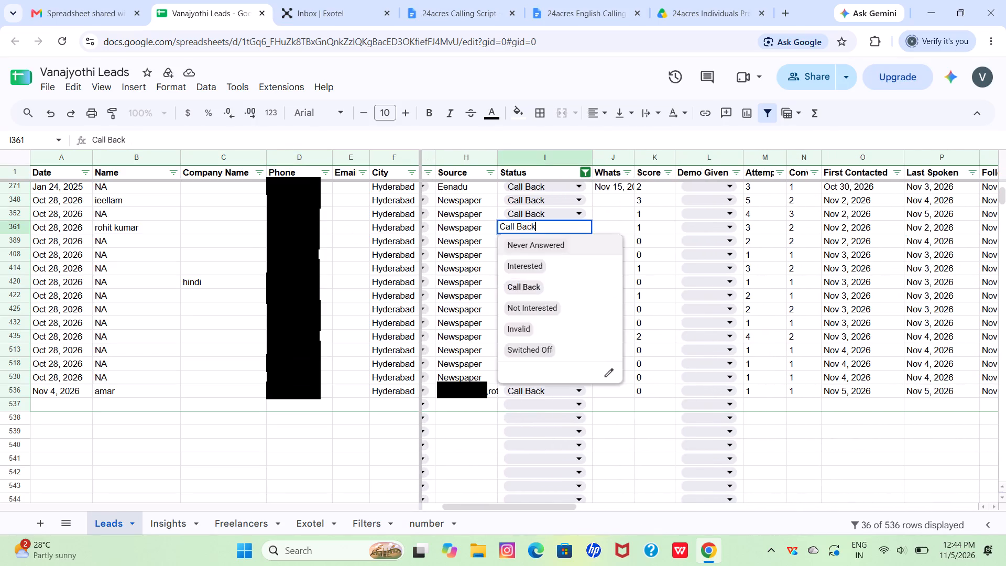
left_click(531, 308)
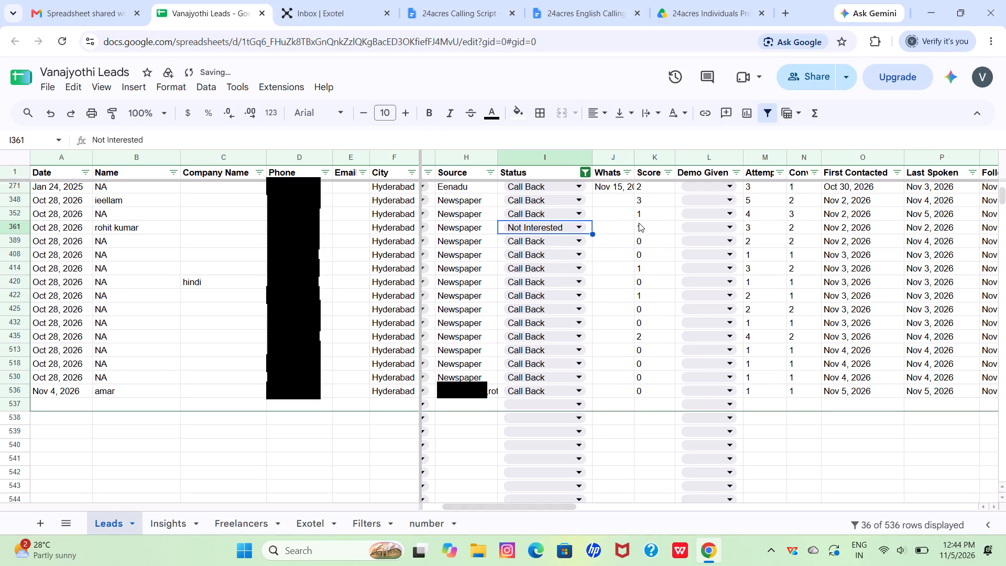
Clear the Followup Date of the lead in row 361.
left_click(662, 224)
scroll(662, 224, "left", 5)
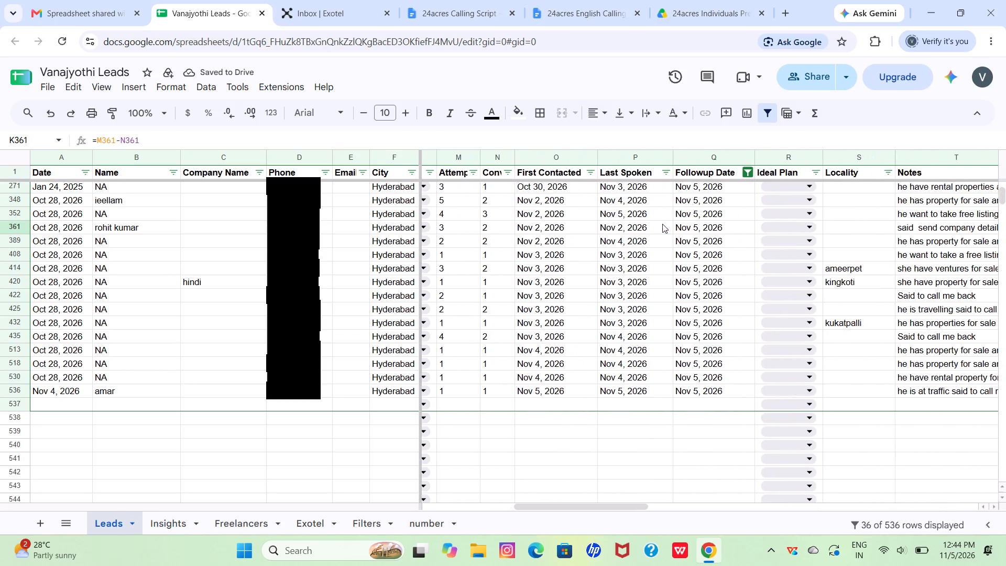
double_click(697, 228)
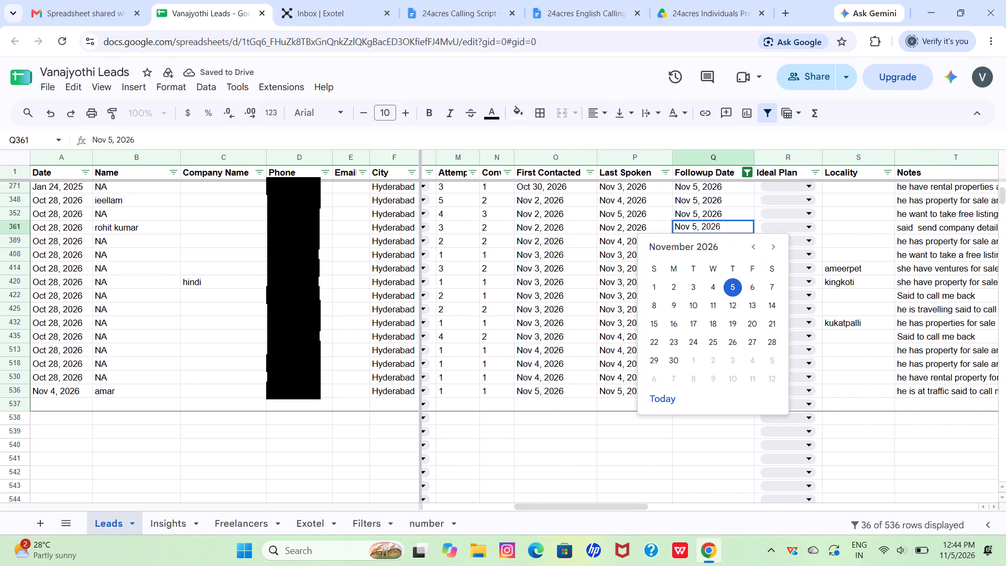
key("BackSpace")
key("BackSpace")
key("BackSpace")
key("BackSpace")
key("BackSpace")
key("BackSpace")
key("BackSpace")
key("BackSpace")
key("BackSpace")
key("BackSpace")
key("BackSpace")
key("BackSpace")
key("BackSpace")
key("BackSpace")
key("BackSpace")
left_click(632, 224)
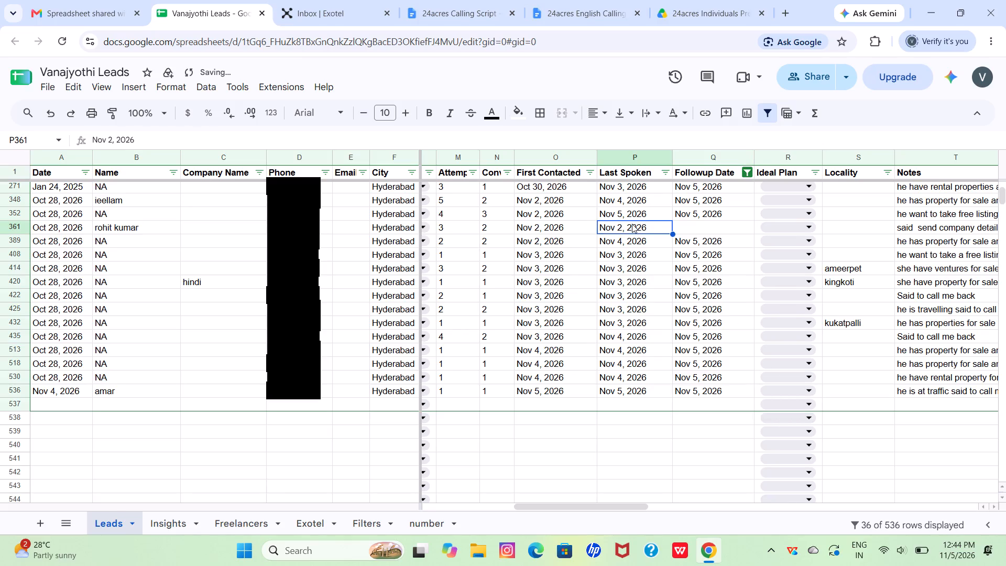
Set the Last Spoken date of the lead in row 361 to Nov 4, 2026.
double_click(632, 224)
left_click(633, 289)
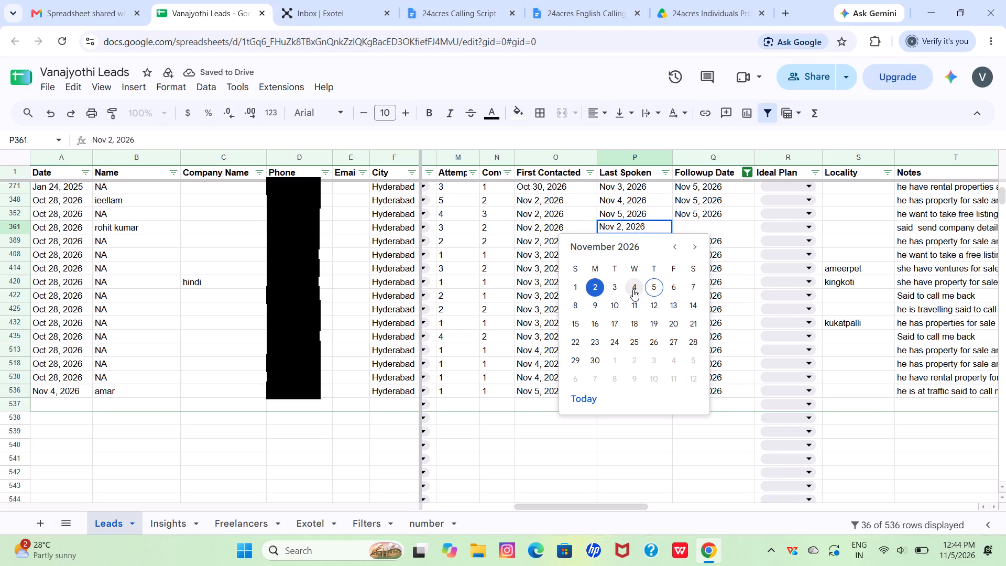
Review the notes, attempt counts and contact dates of the remaining leads from row 389 onward.
left_click(714, 240)
scroll(714, 240, "left", 2)
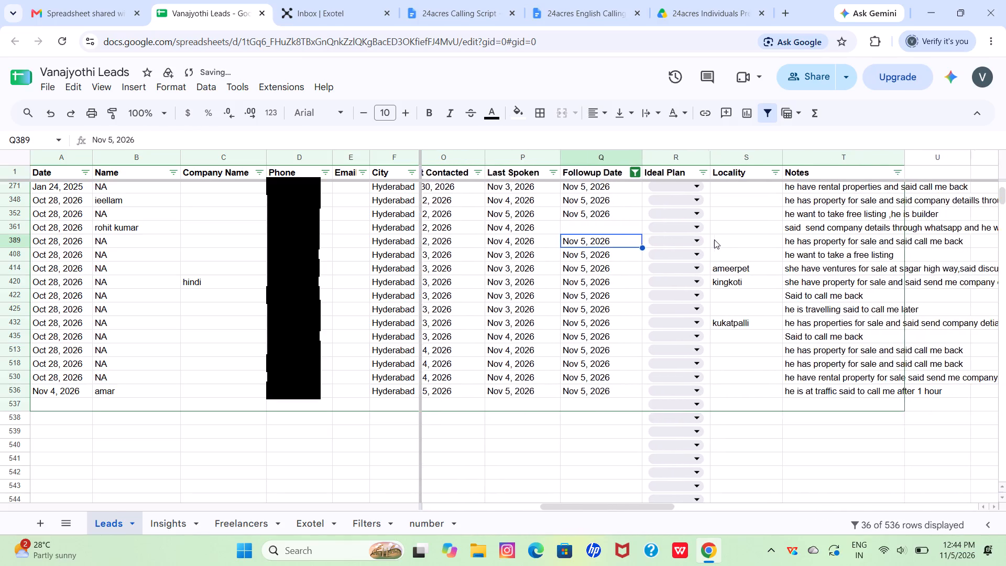
scroll(714, 240, "left", 1)
scroll(714, 240, "down", 1)
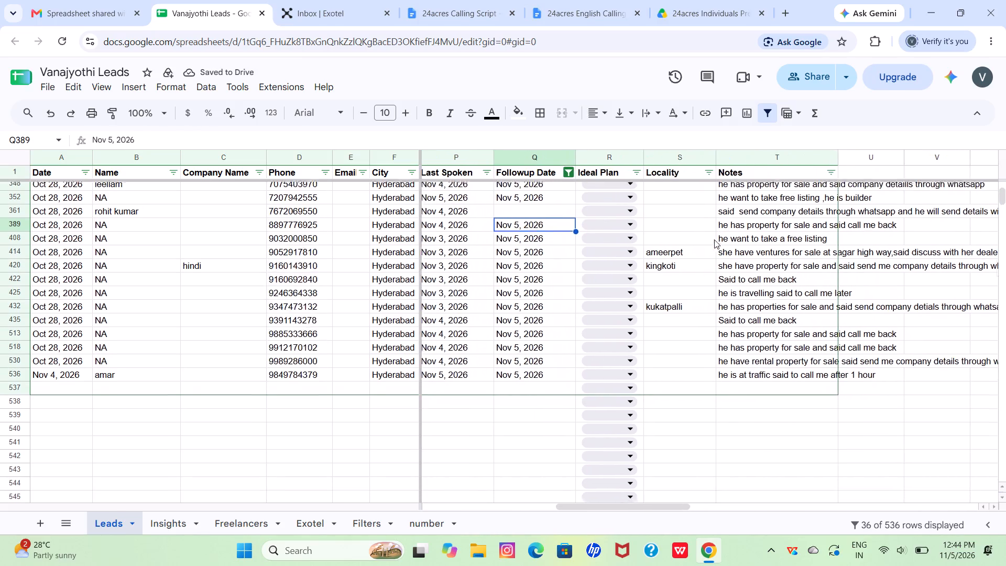
scroll(714, 240, "down", 1)
scroll(714, 240, "left", 1)
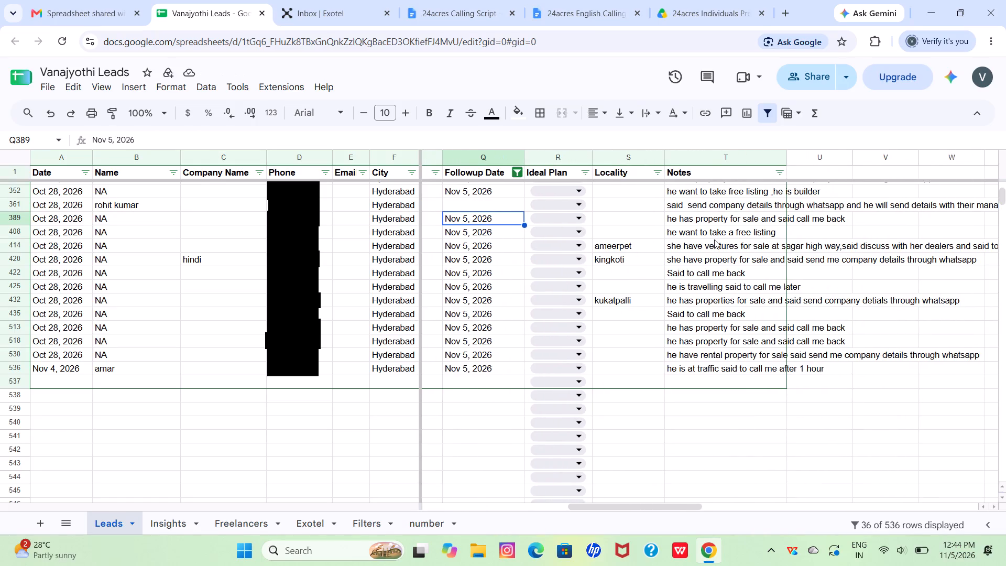
scroll(714, 240, "right", 4)
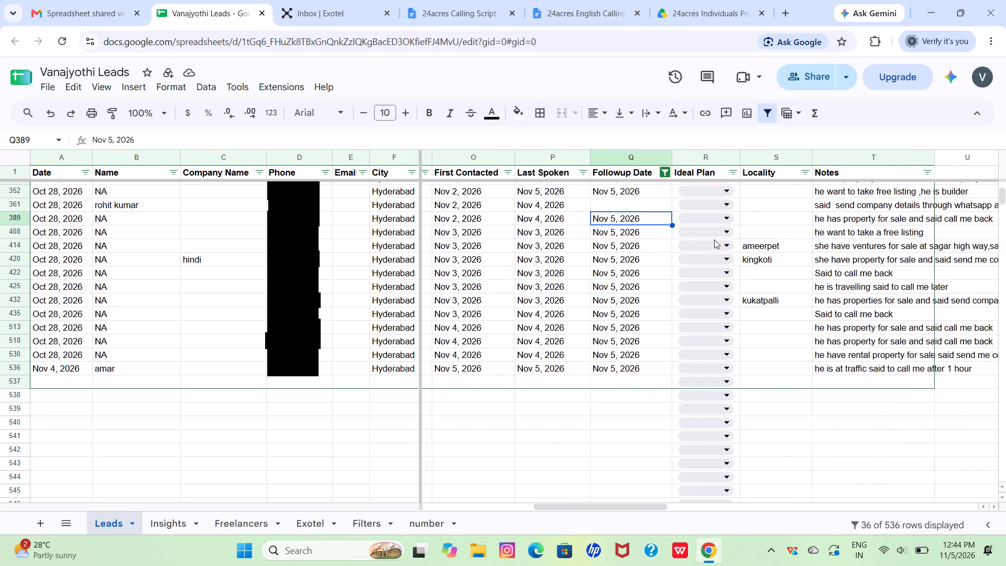
scroll(714, 240, "right", 2)
scroll(714, 240, "down", 1)
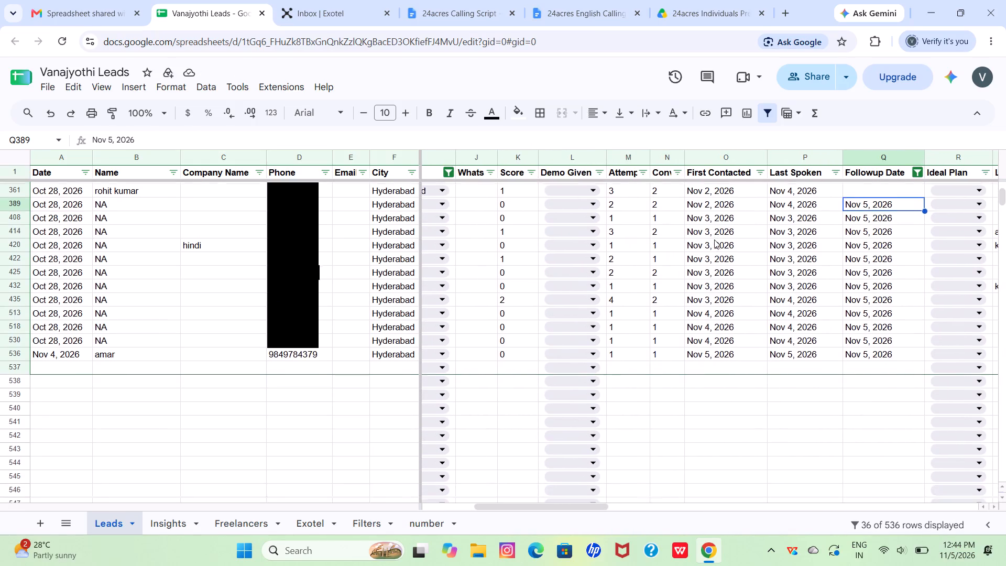
scroll(714, 240, "down", 1)
scroll(714, 240, "left", 5)
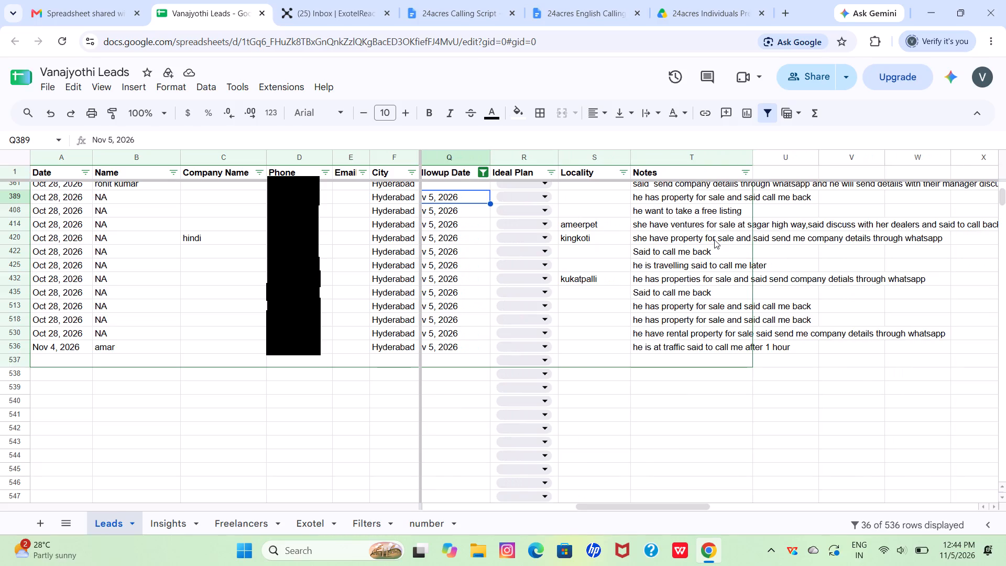
scroll(714, 240, "right", 3)
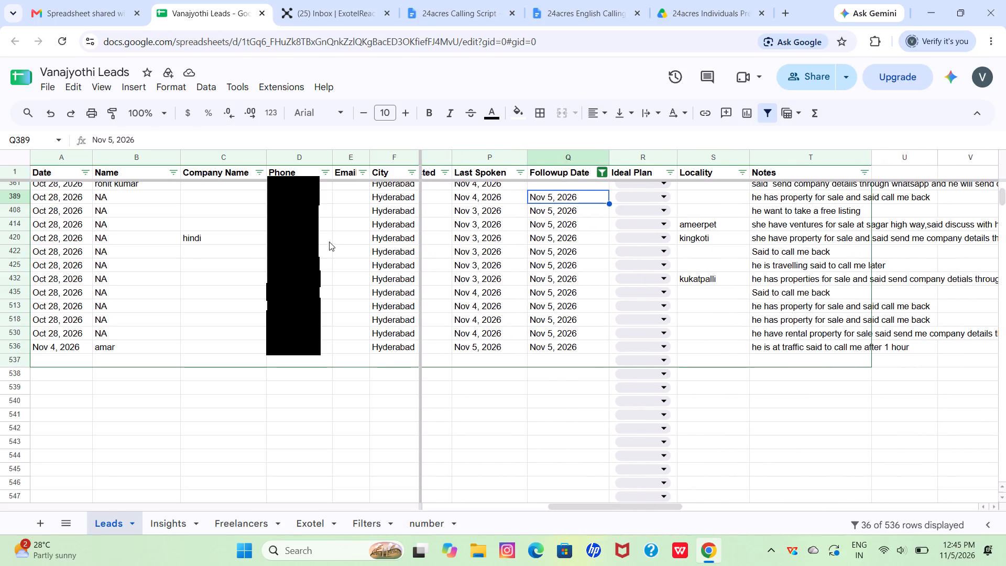
Copy the phone number of the lead in row 389 for calling.
left_click(313, 200)
key("ctrl+c")
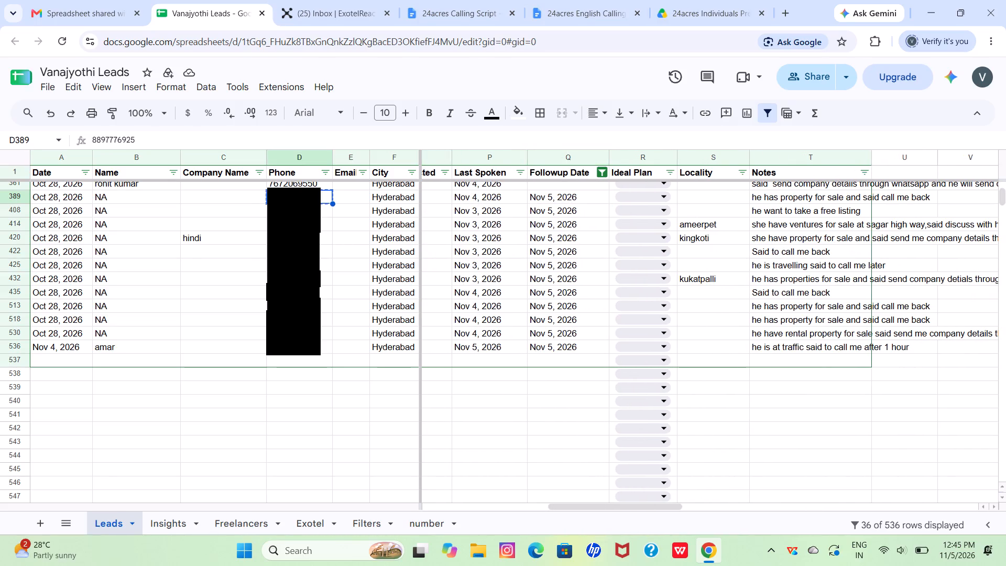
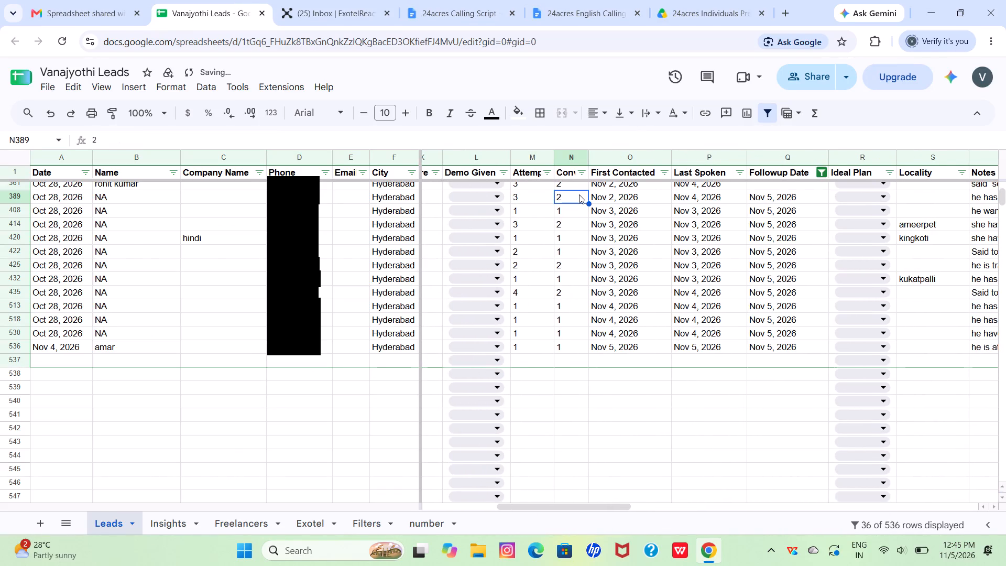
Review the attempt count, contact dates, follow-up date and notes of the lead in row 389.
scroll(579, 194, "left", 3)
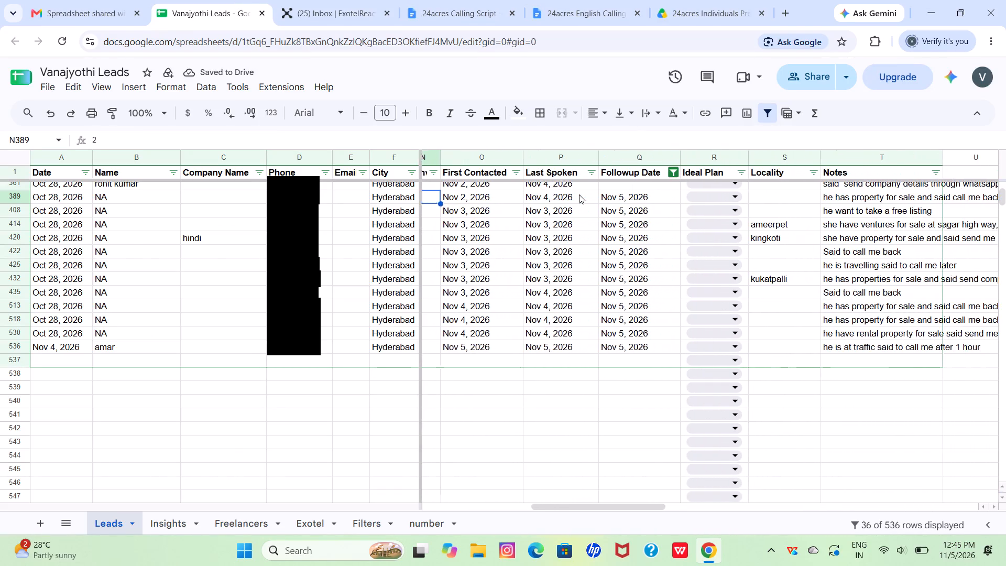
scroll(579, 194, "left", 1)
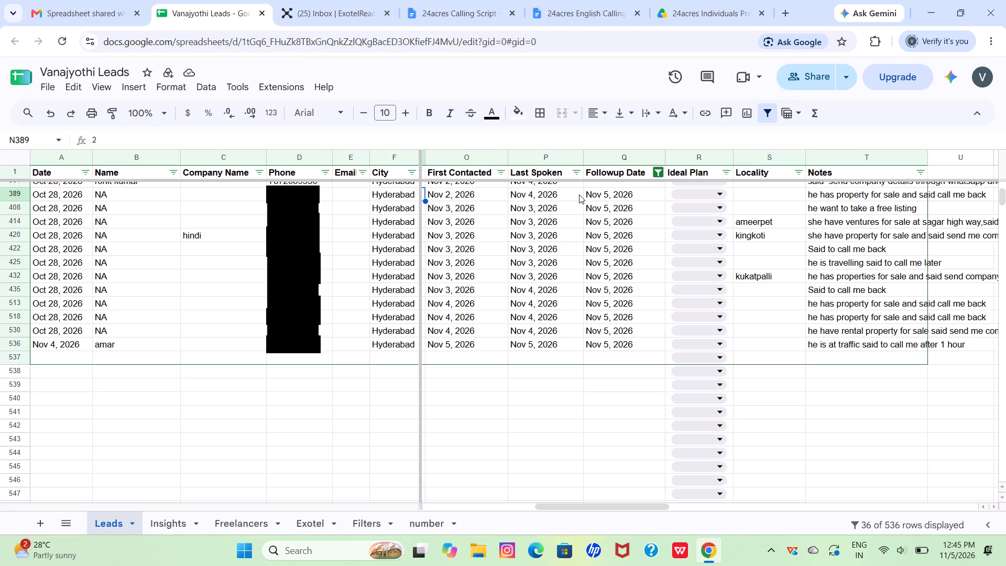
left_click(598, 190)
scroll(598, 190, "right", 1)
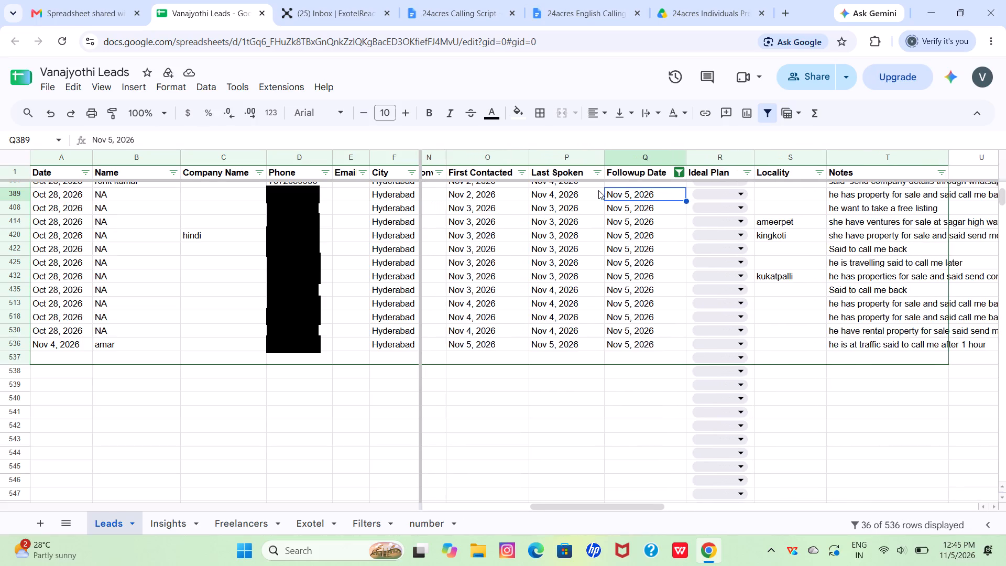
scroll(598, 190, "right", 1)
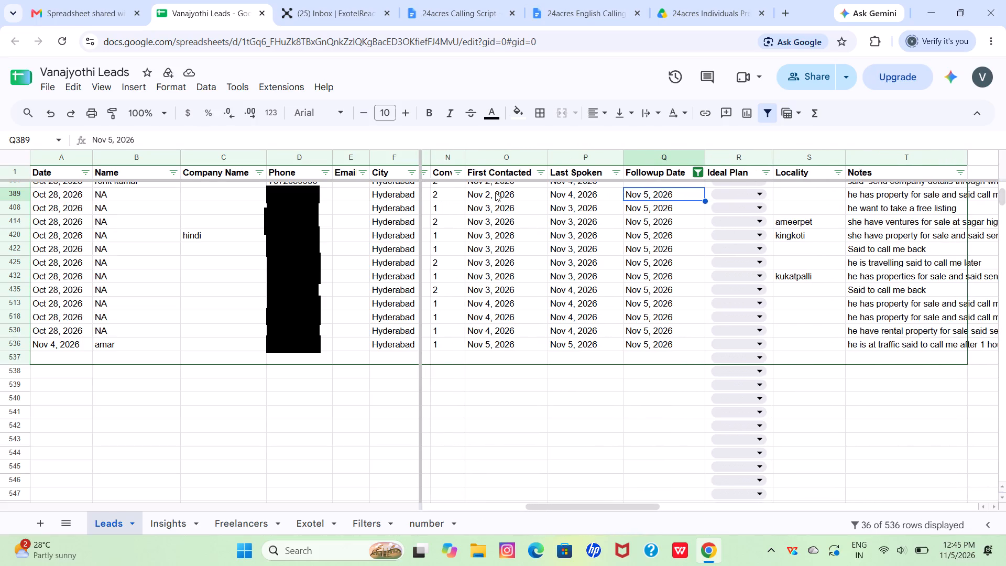
scroll(495, 192, "left", 3)
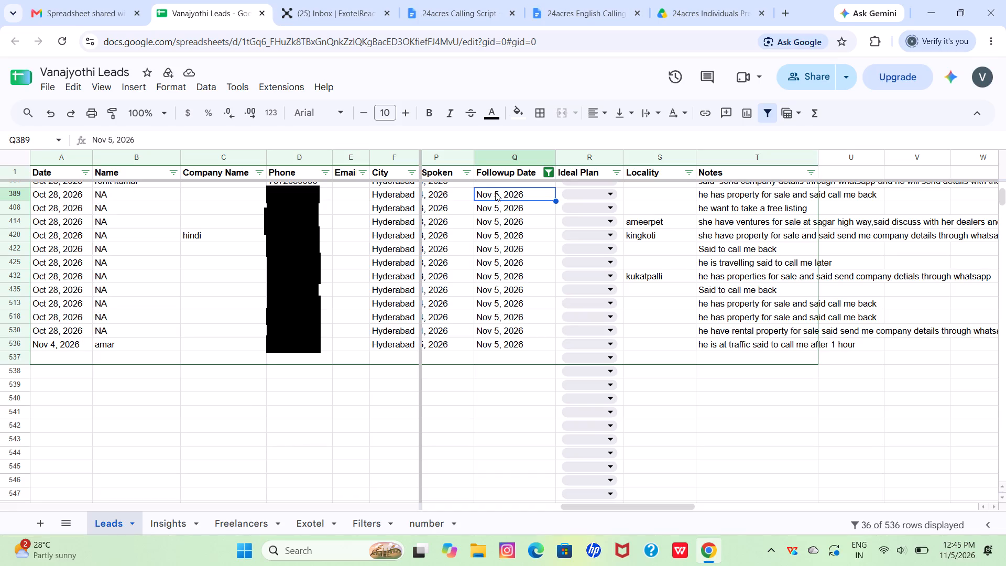
scroll(495, 192, "right", 1)
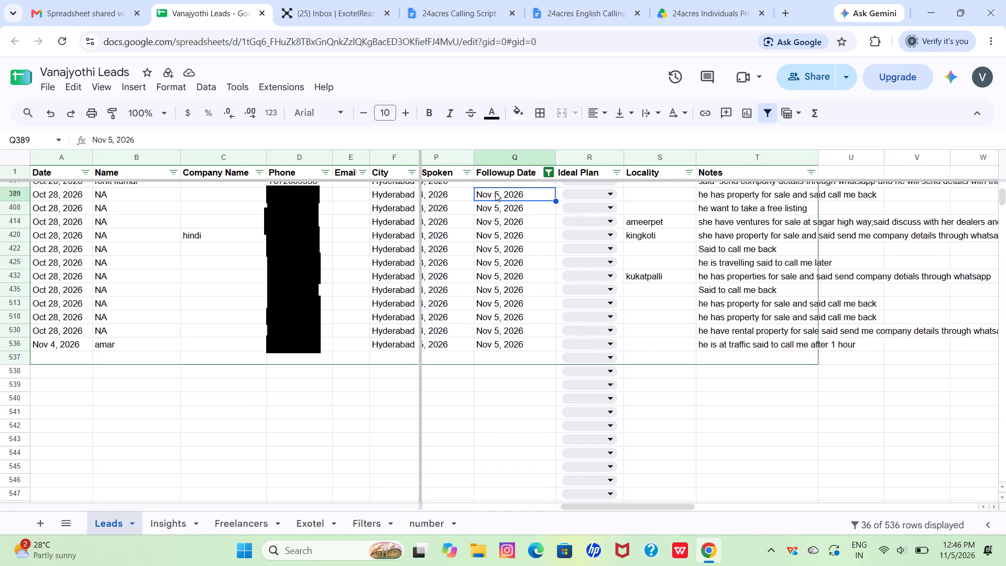
scroll(495, 192, "right", 4)
right_click(495, 192)
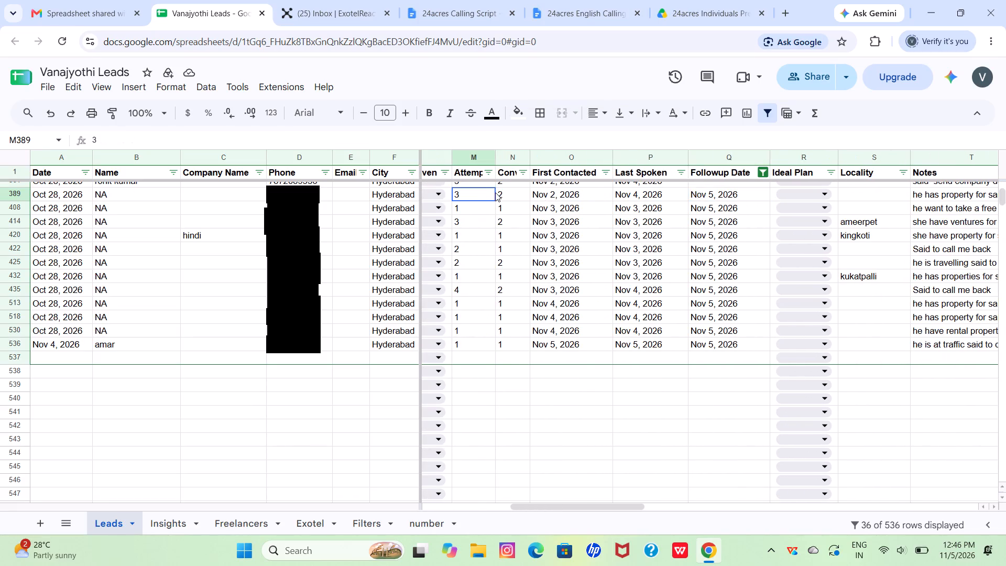
Select the phone number of the lead in row 408 and check that lead's attempts, contact dates and notes.
left_click(316, 213)
scroll(316, 213, "left", 2)
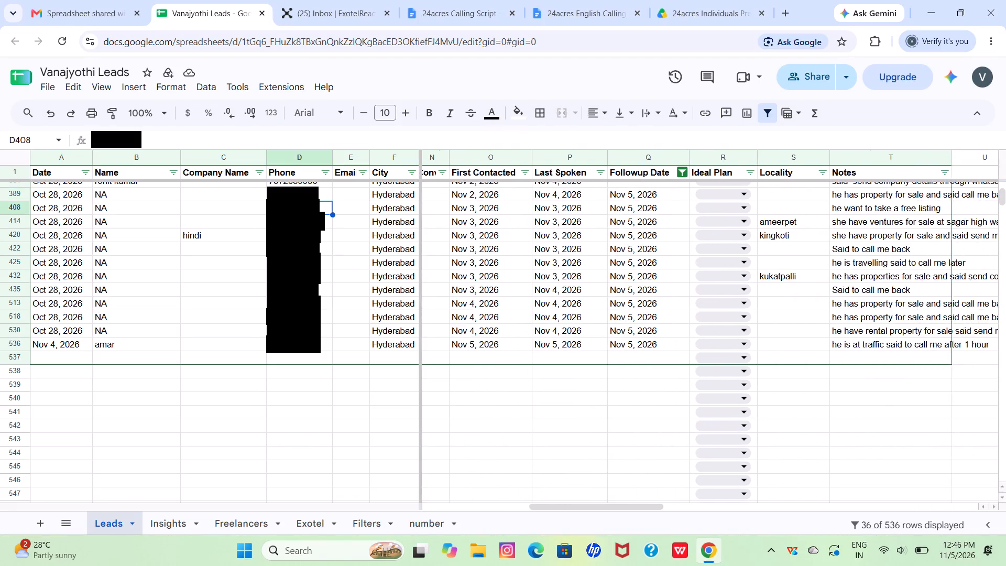
scroll(316, 213, "left", 2)
scroll(316, 213, "right", 5)
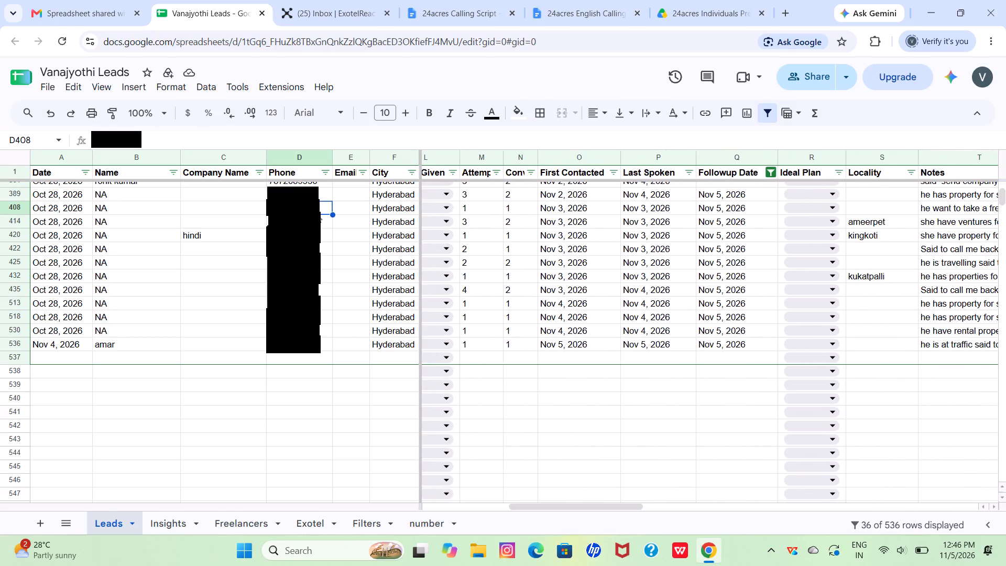
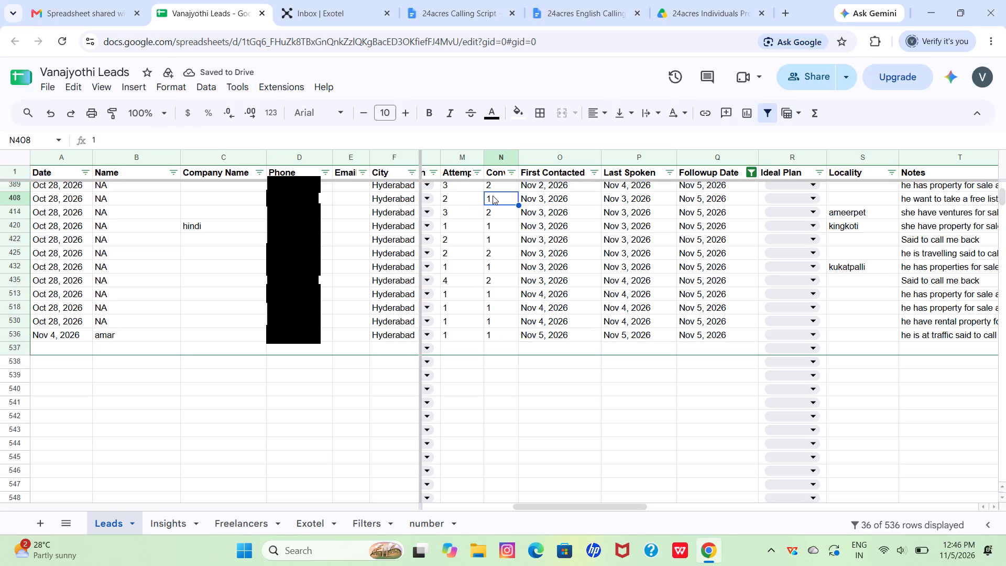
Check the first contacted date of the lead in row 408.
left_click(568, 193)
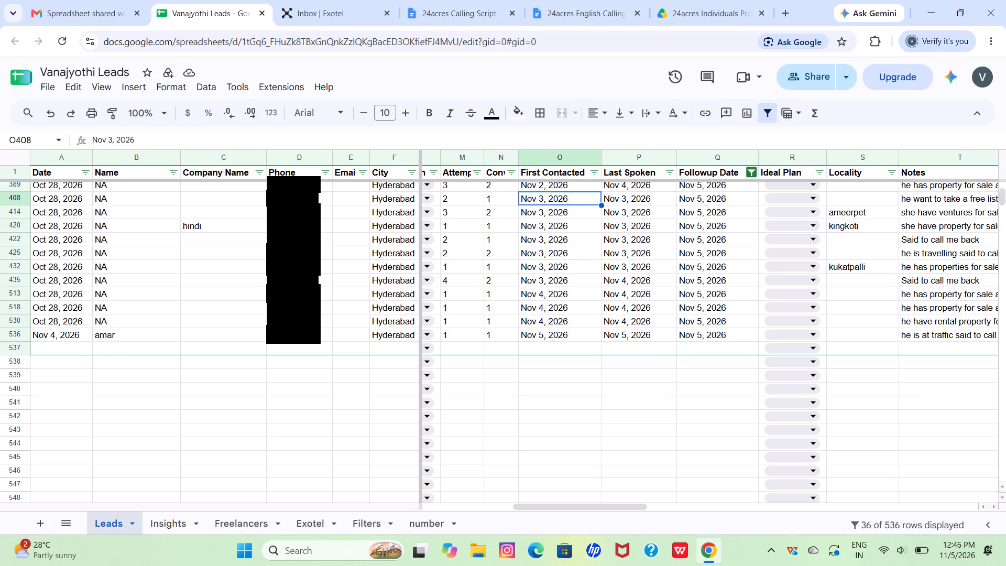
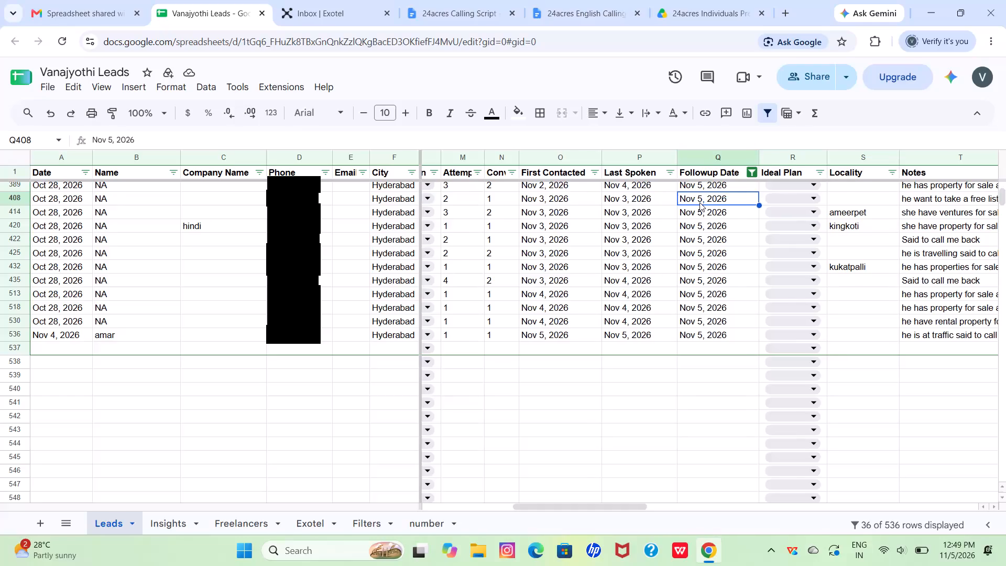
Check the follow-up date of the lead in row 414 and select that lead's phone number.
left_click(697, 210)
scroll(697, 210, "left", 1)
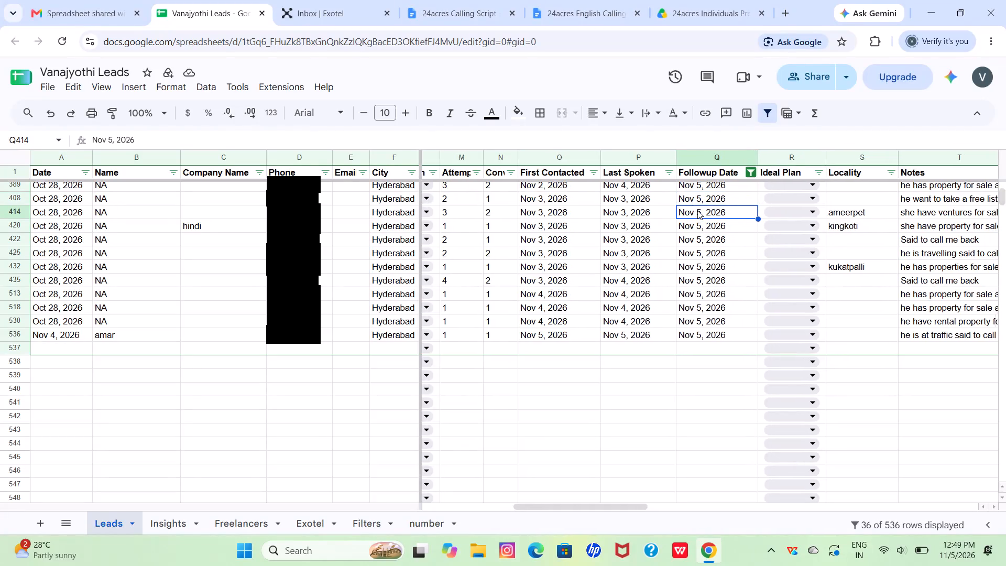
scroll(697, 210, "left", 1)
scroll(697, 210, "right", 2)
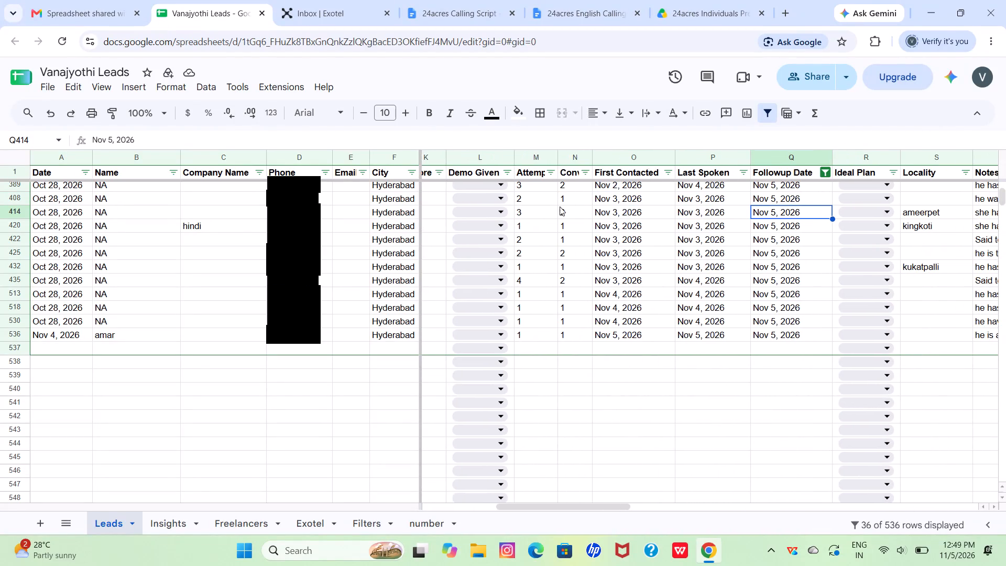
left_click(318, 212)
scroll(318, 212, "down", 1)
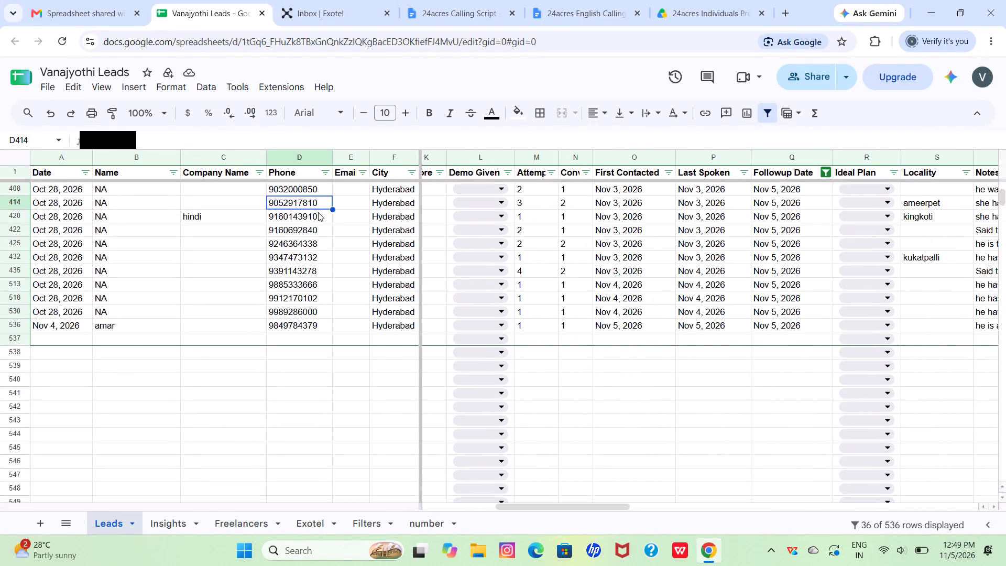
scroll(318, 212, "down", 1)
scroll(318, 212, "up", 1)
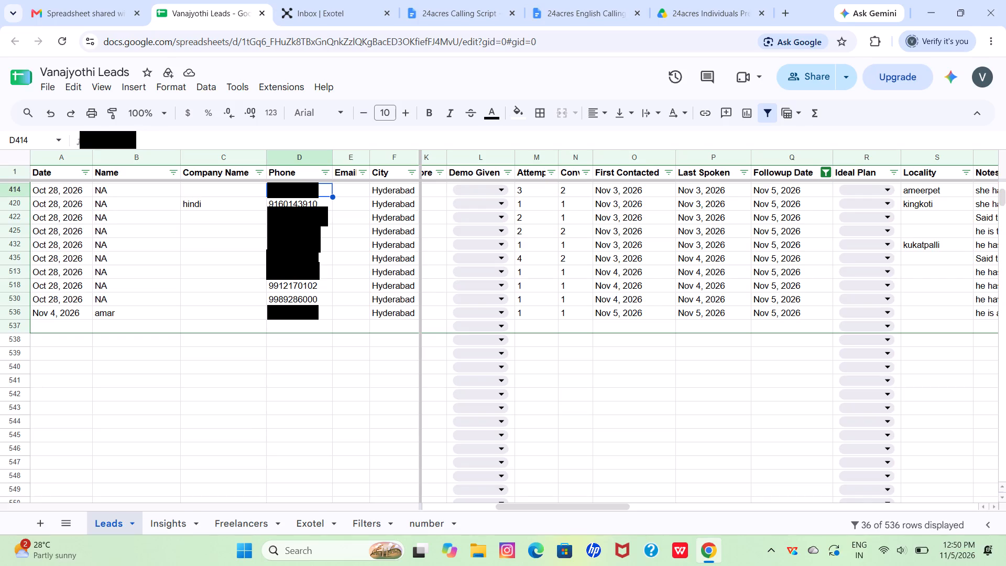
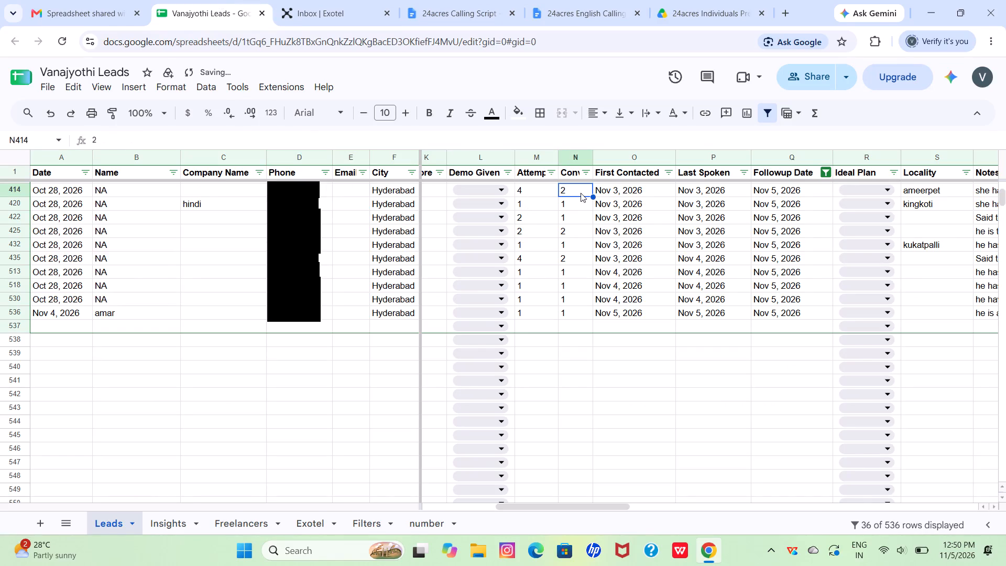
Review the notes, status, call counts and contact dates of the lead in row 414, with its phone number selected.
scroll(581, 193, "left", 4)
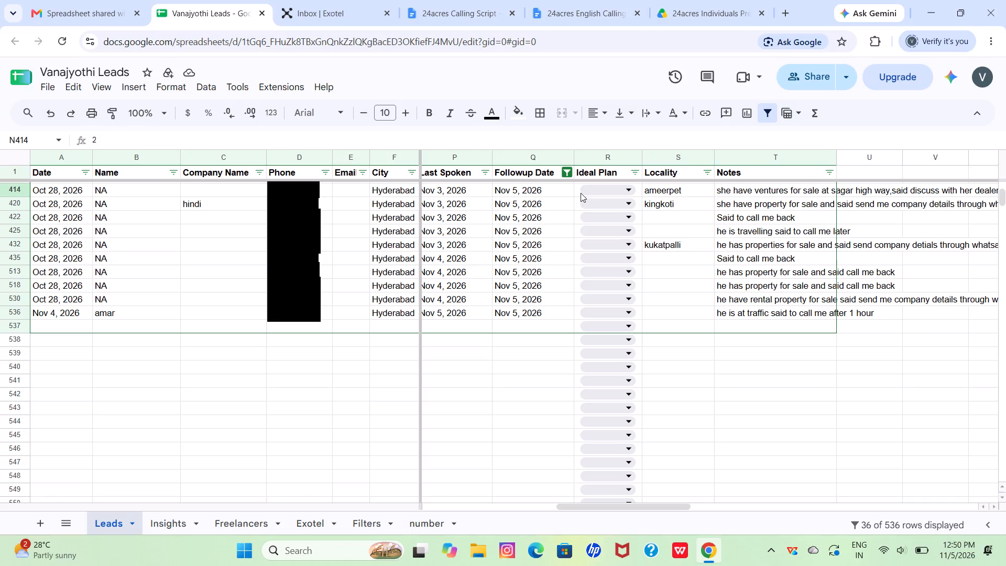
scroll(581, 193, "right", 8)
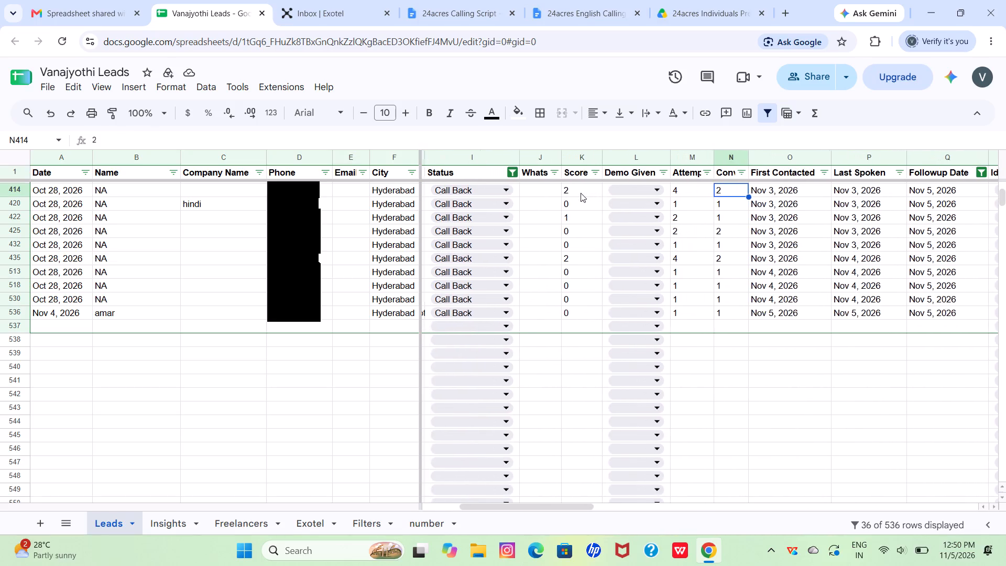
scroll(581, 193, "right", 1)
scroll(581, 193, "up", 1)
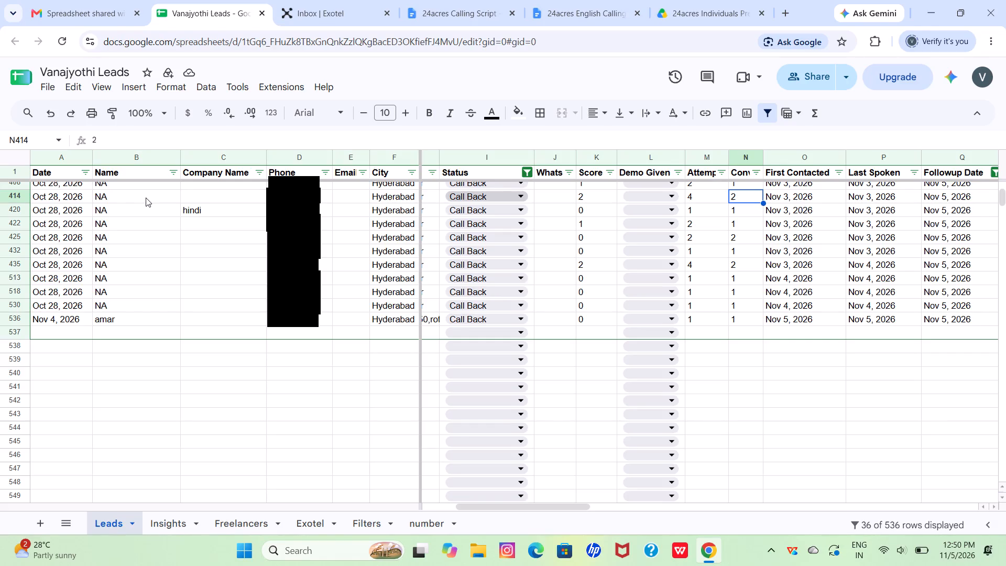
left_click(278, 196)
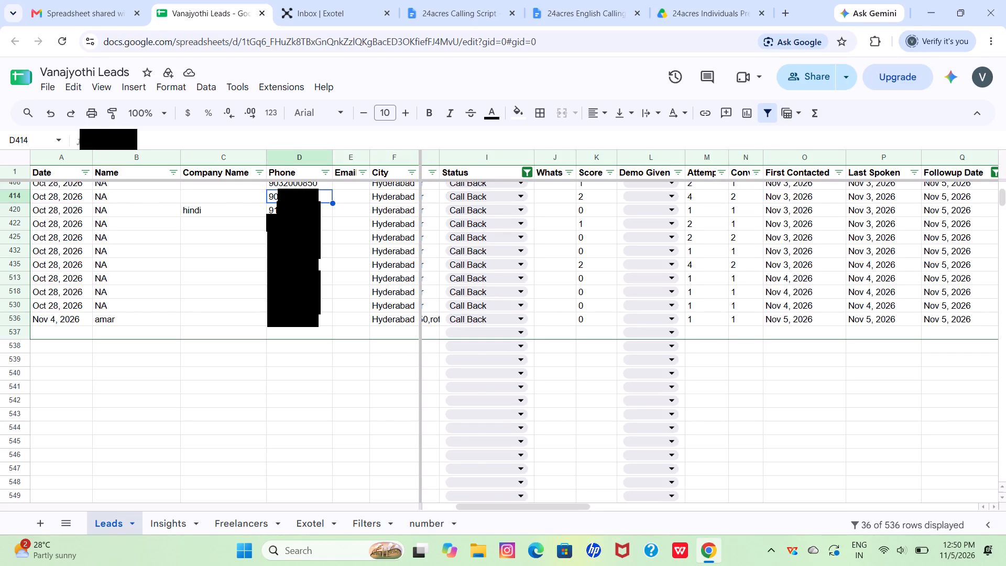
scroll(278, 196, "left", 1)
scroll(278, 196, "down", 1)
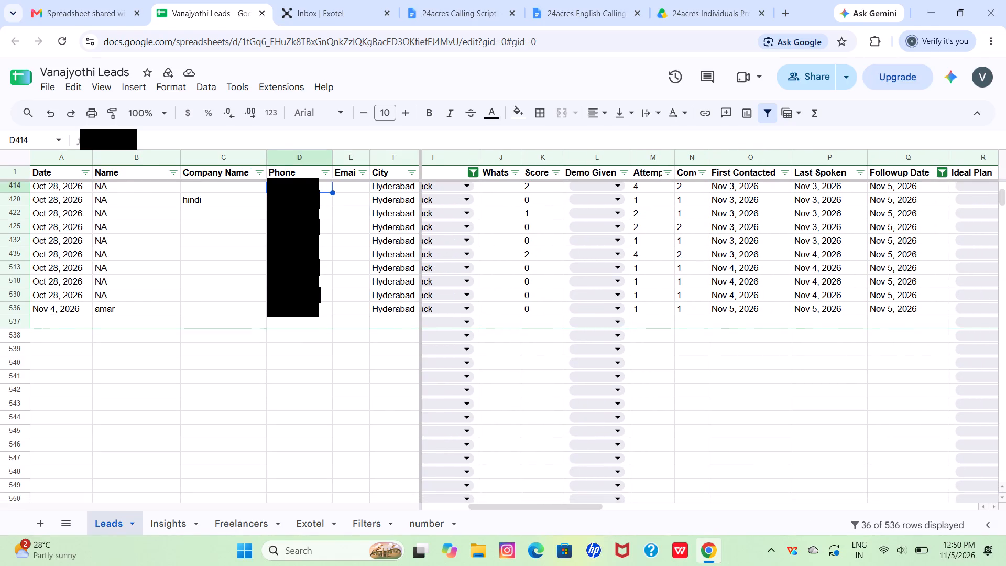
scroll(278, 196, "down", 1)
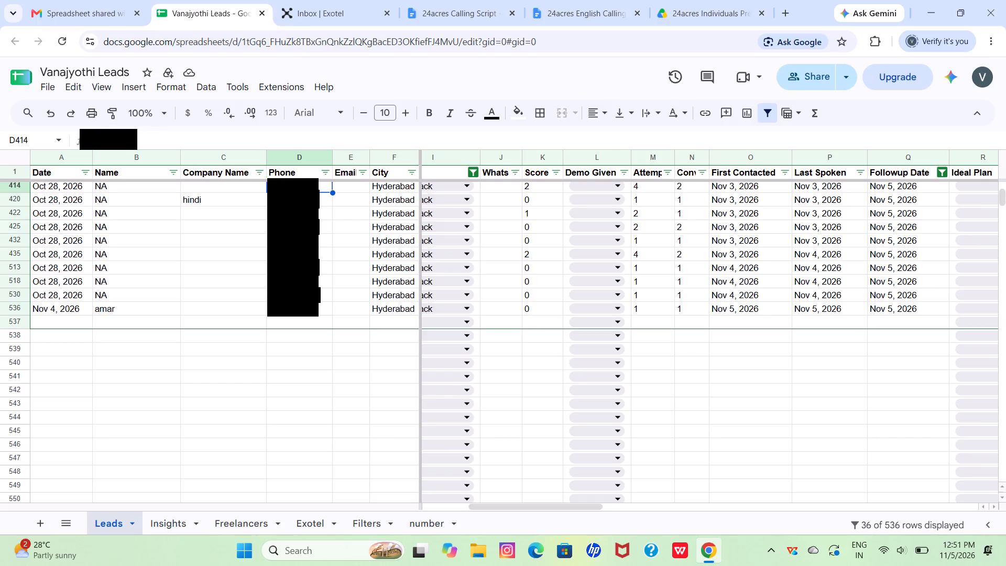
scroll(498, 288, "right", 2)
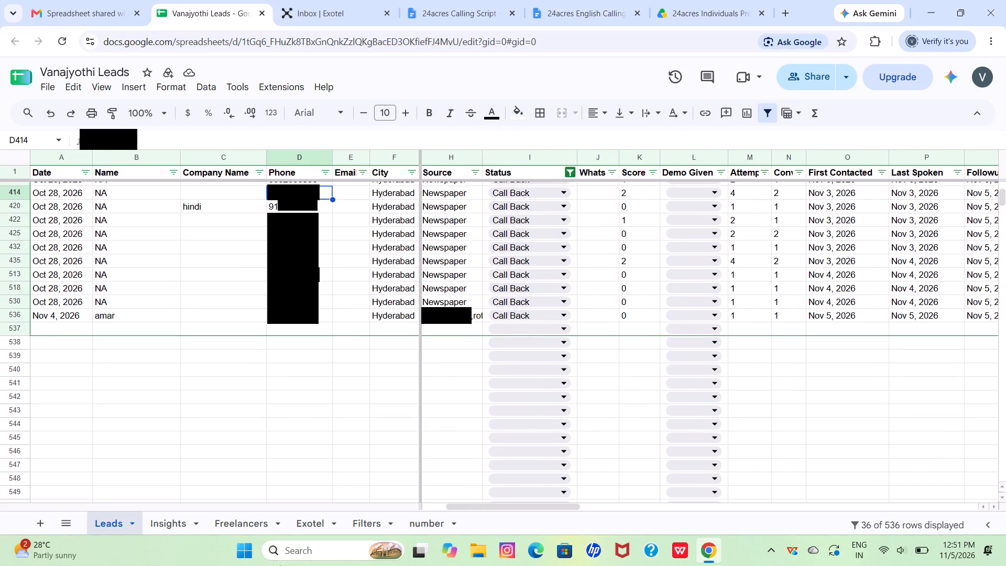
Bring up the Windows app launcher to switch from the leads spreadsheet to another app.
left_click(246, 558)
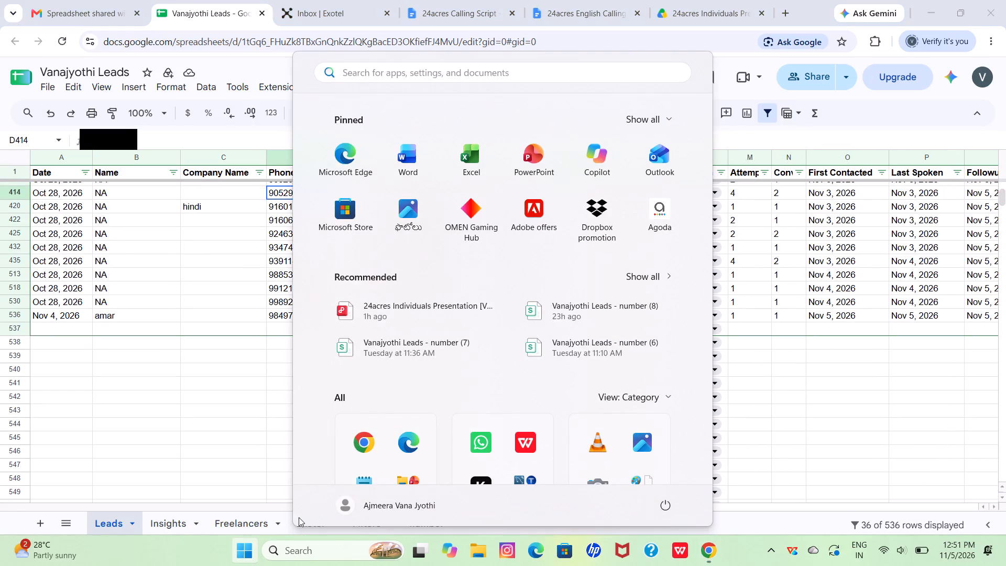
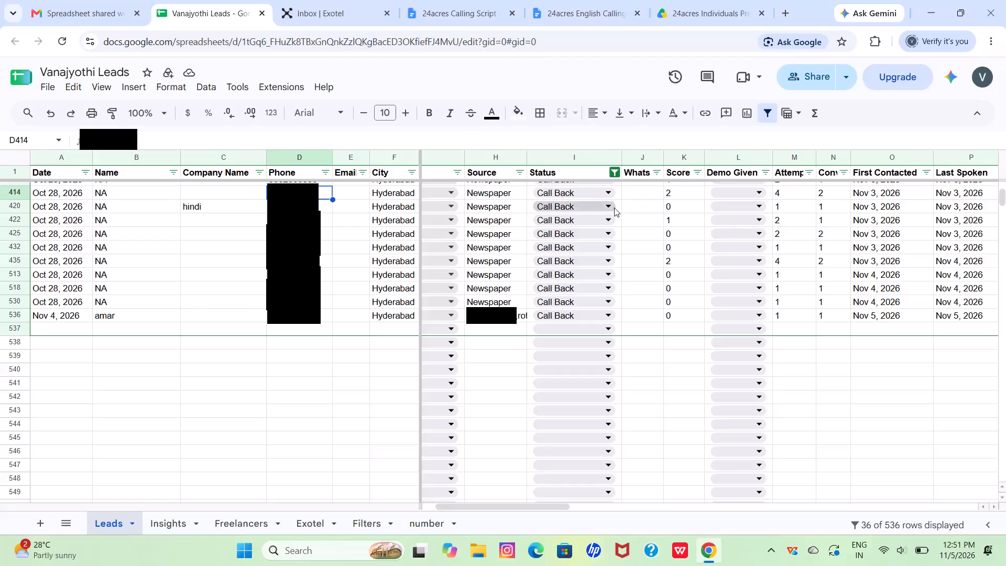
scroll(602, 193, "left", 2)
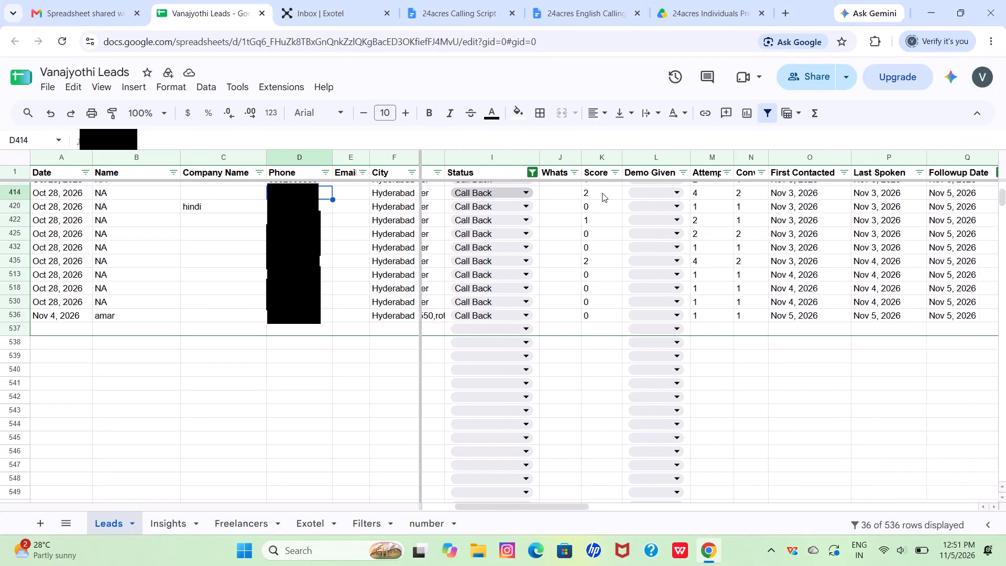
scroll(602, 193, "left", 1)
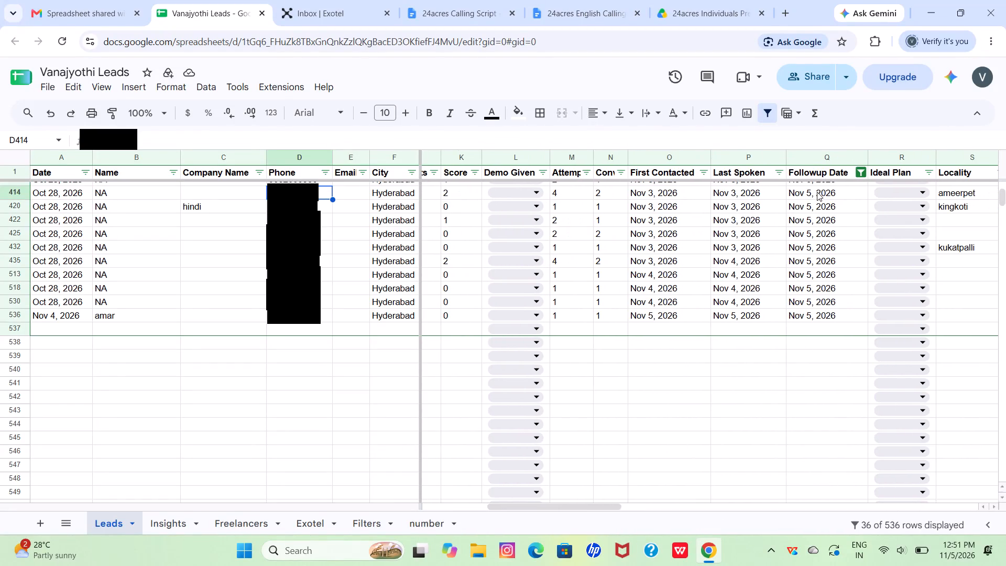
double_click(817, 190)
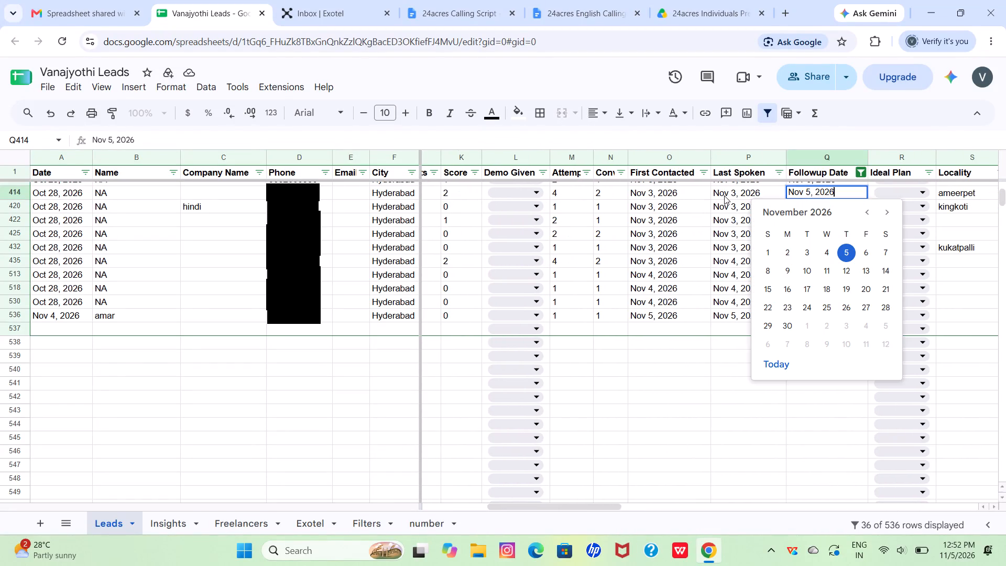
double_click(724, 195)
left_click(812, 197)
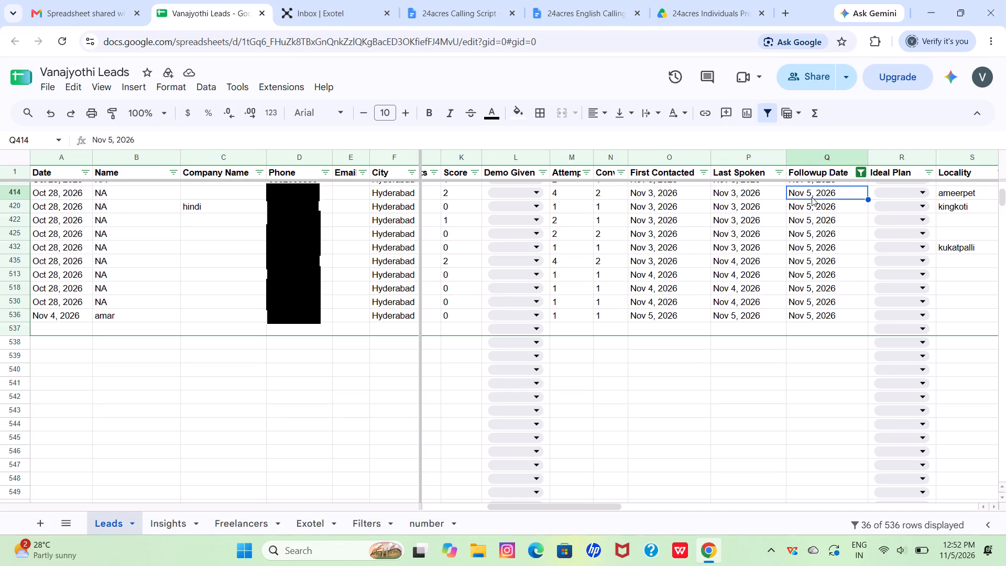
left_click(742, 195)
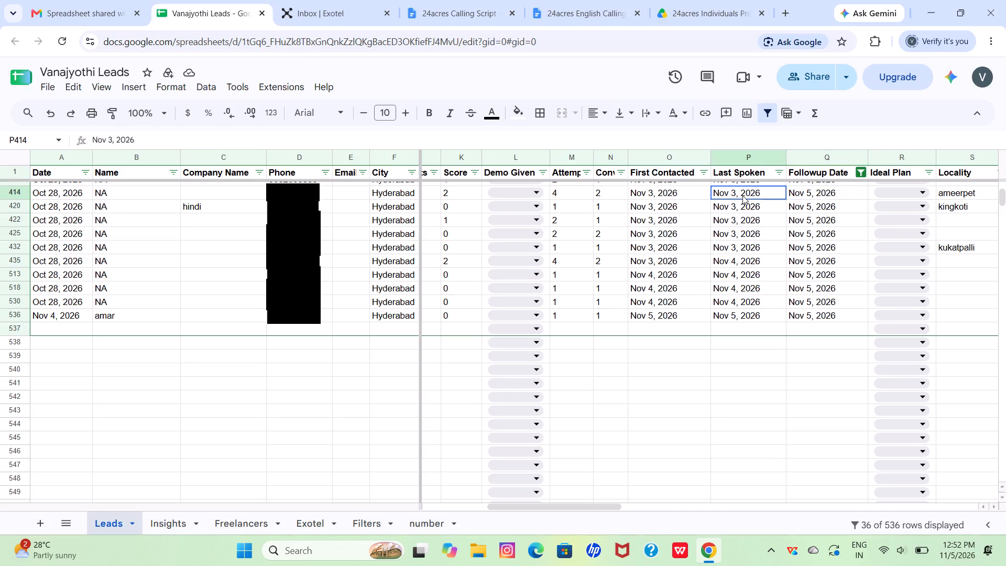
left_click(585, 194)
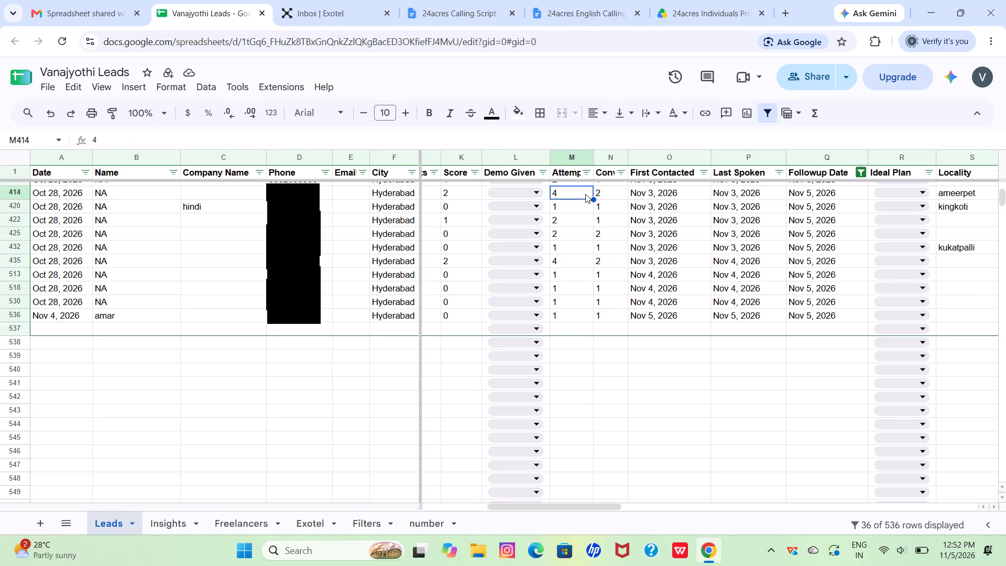
Set the row 414 lead's status to Not Interested and its conversation count to 3.
scroll(585, 194, "right", 5)
left_click(585, 194)
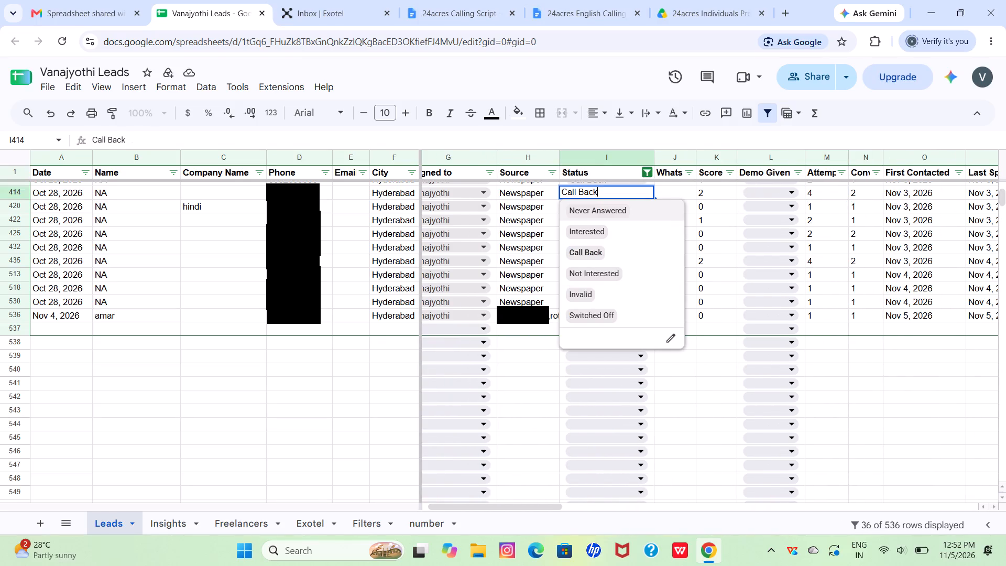
left_click(594, 270)
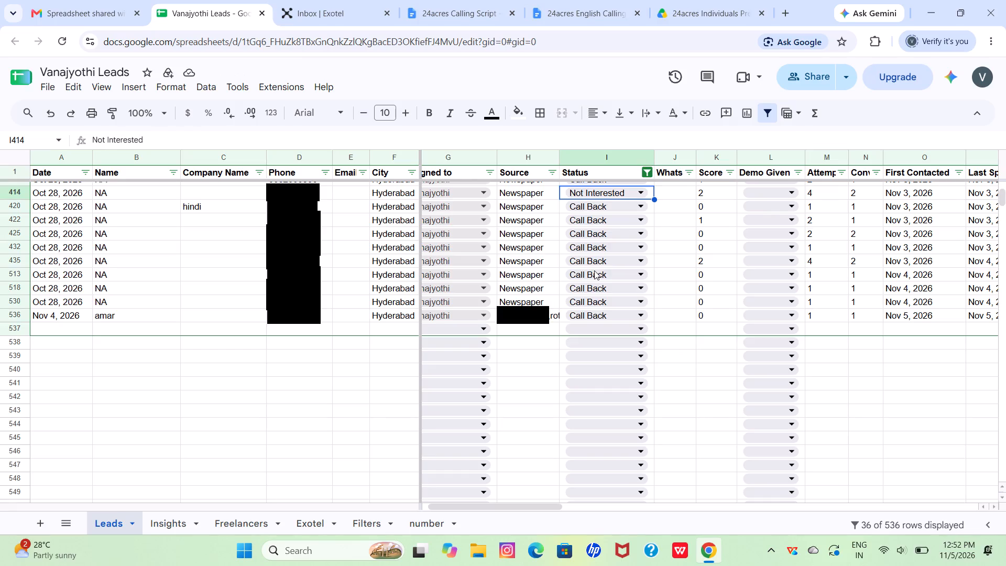
left_click(827, 197)
scroll(827, 197, "left", 1)
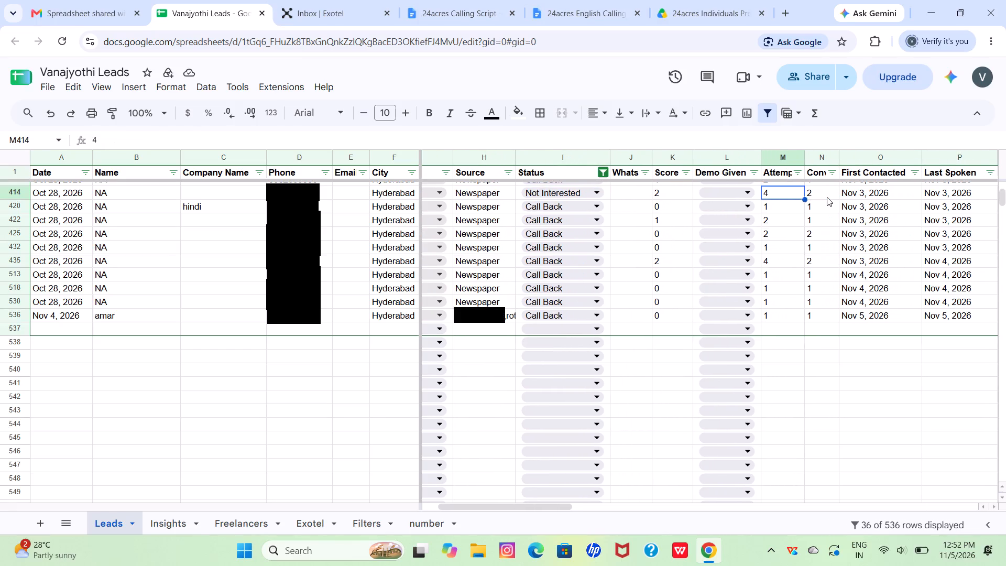
left_click(827, 197)
key("3")
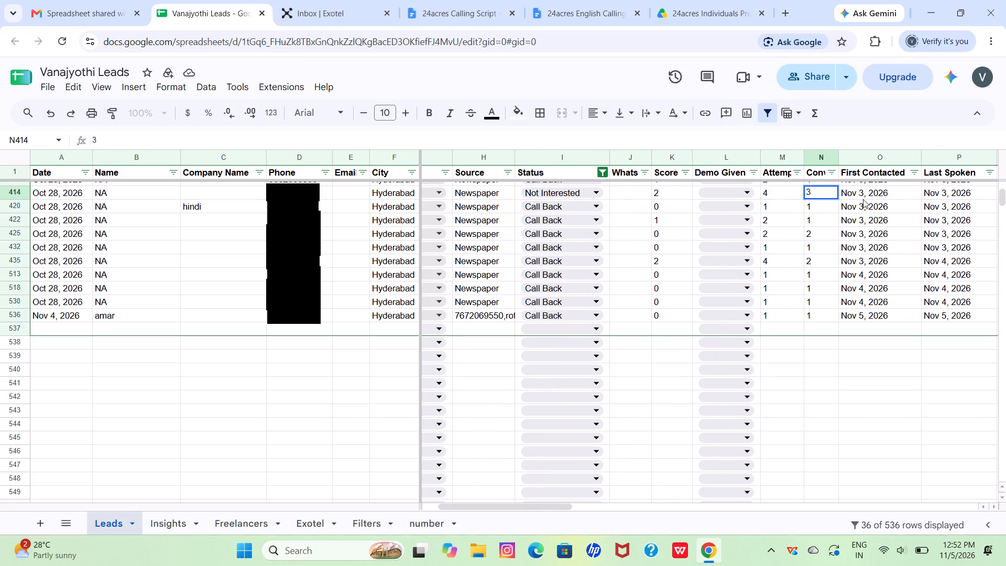
Set the row 414 lead's Last Spoken date to Nov 5, 2026 and clear its Followup Date.
left_click(875, 198)
scroll(875, 198, "left", 2)
double_click(875, 198)
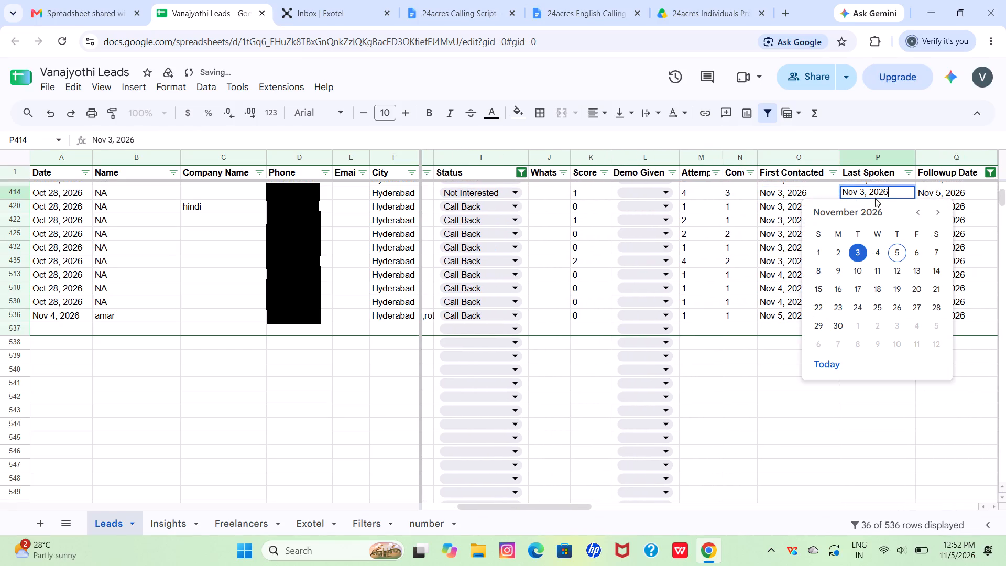
left_click(893, 253)
scroll(893, 253, "left", 3)
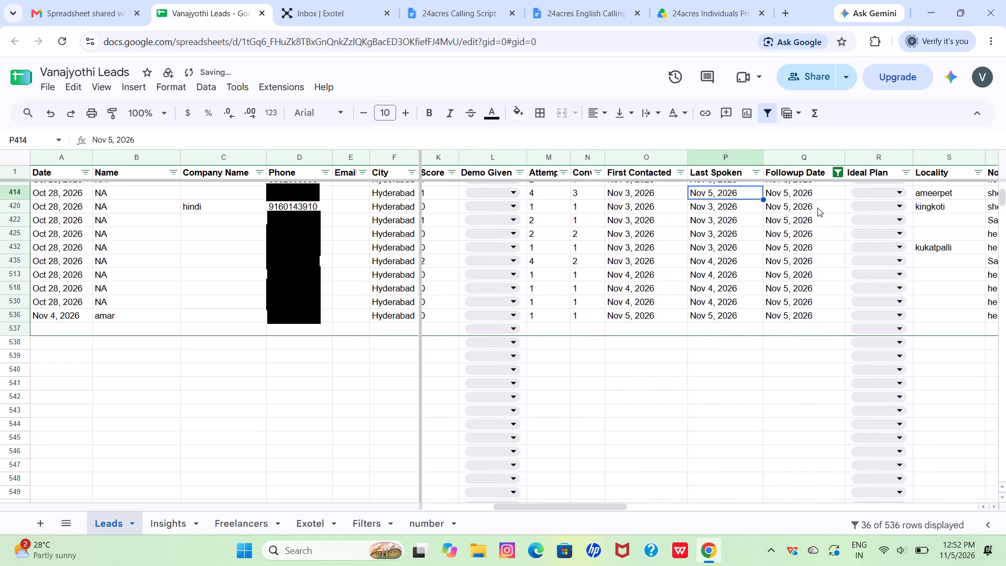
left_click(797, 187)
key("BackSpace")
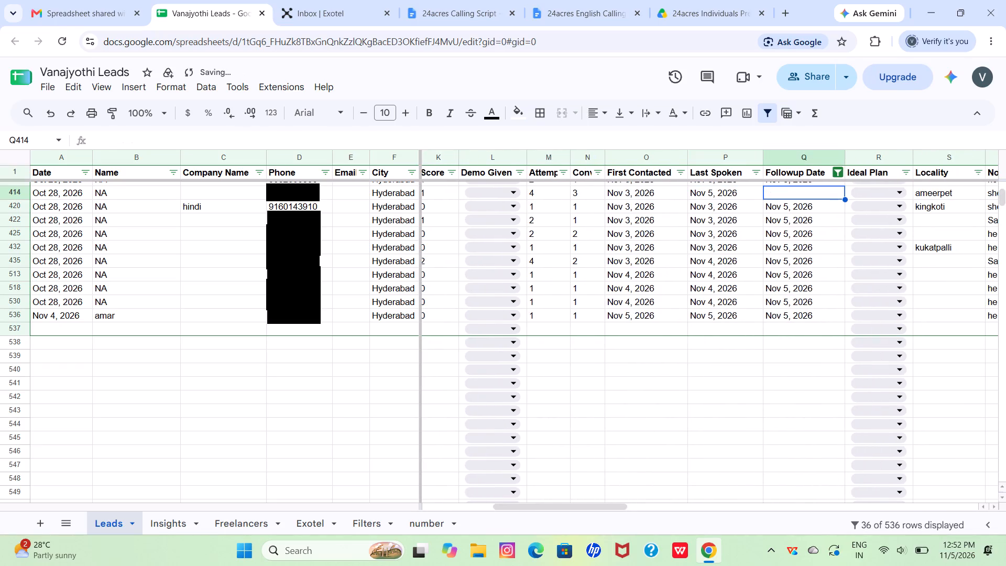
Append ",they are stick to" to the existing notes of the lead in row 414.
left_click(926, 194)
scroll(926, 194, "left", 5)
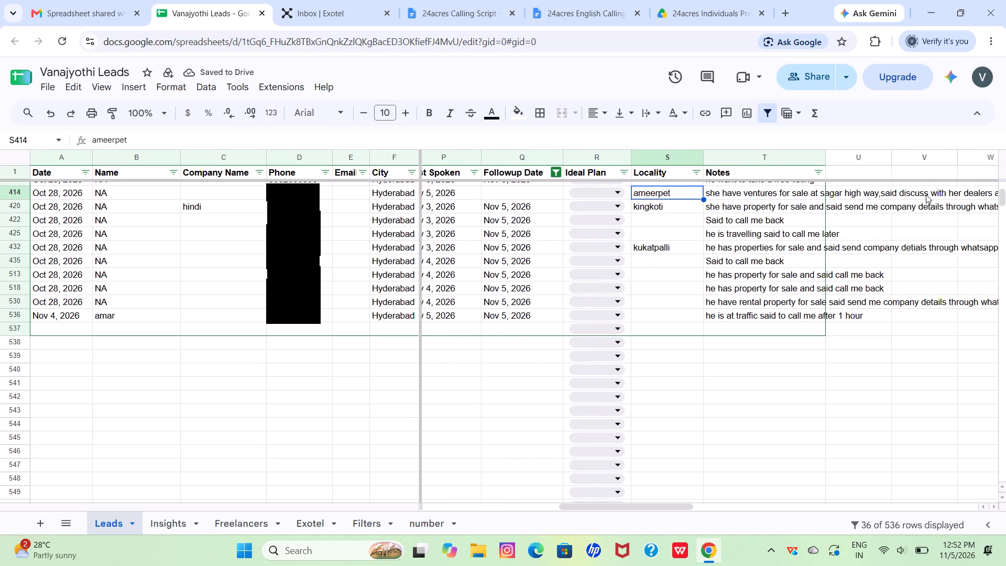
double_click(712, 195)
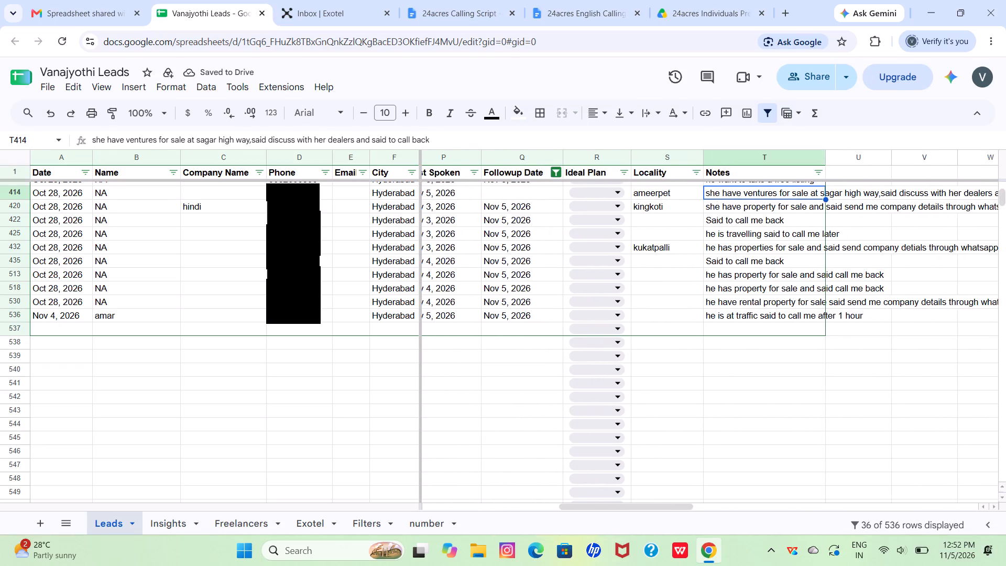
key("comma")
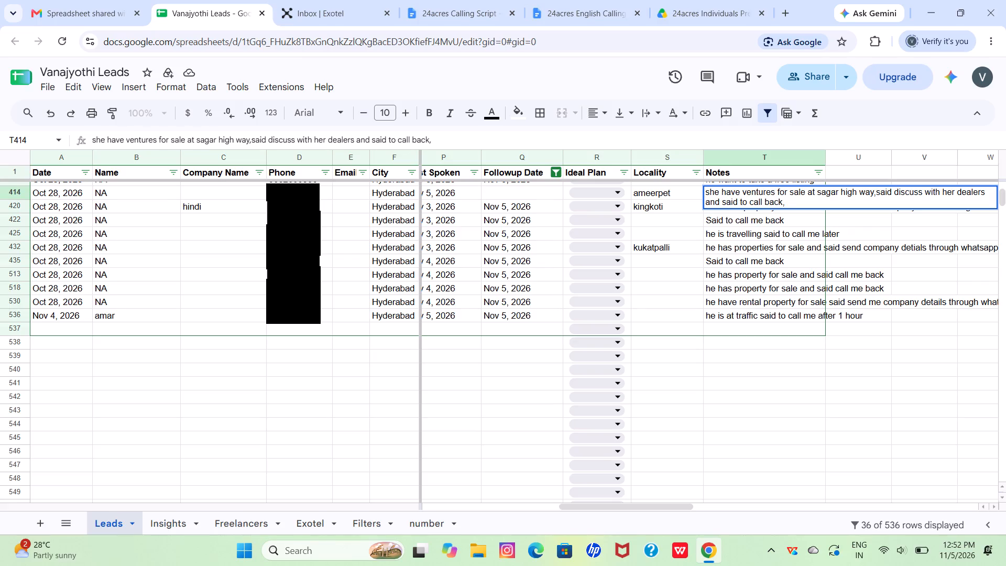
type("they")
key("space")
type("are stick to")
key("space")
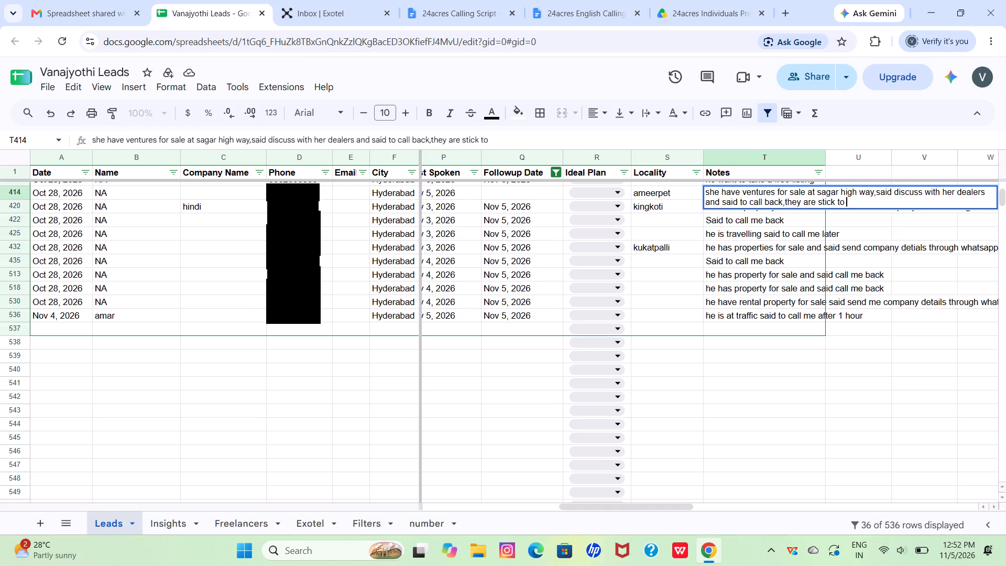
Reword the end of the row 414 notes, replacing "are stick to" with "are d".
left_click(816, 200)
left_click(859, 201)
key("BackSpace")
key("BackSpace")
key("BackSpace")
key("BackSpace")
key("BackSpace")
key("BackSpace")
key("BackSpace")
key("BackSpace")
key("BackSpace")
key("BackSpace")
key("BackSpace")
key("BackSpace")
key("BackSpace")
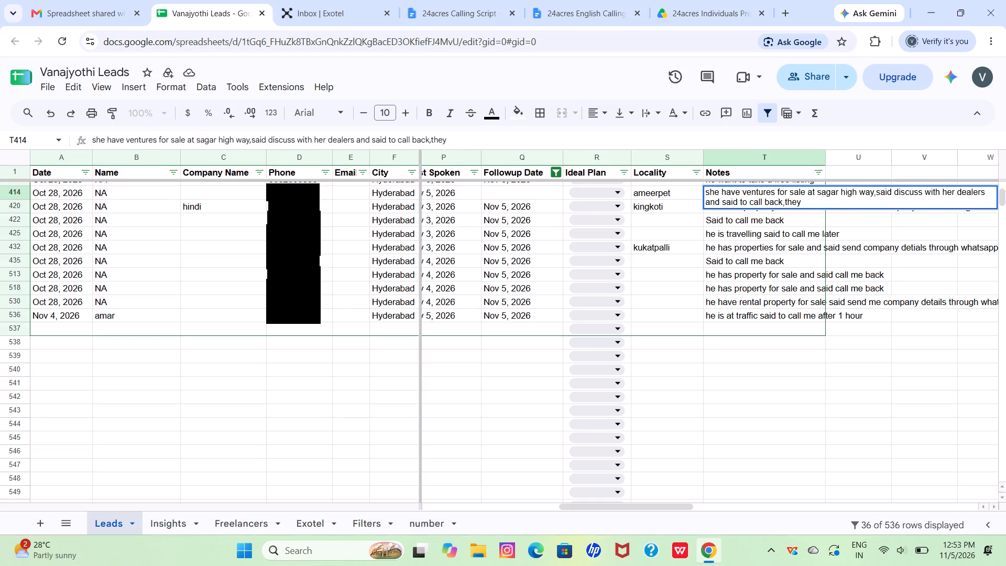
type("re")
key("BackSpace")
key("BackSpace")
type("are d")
Finish the row 414 lead's notes so they end with "they are doing digital marketing through another app".
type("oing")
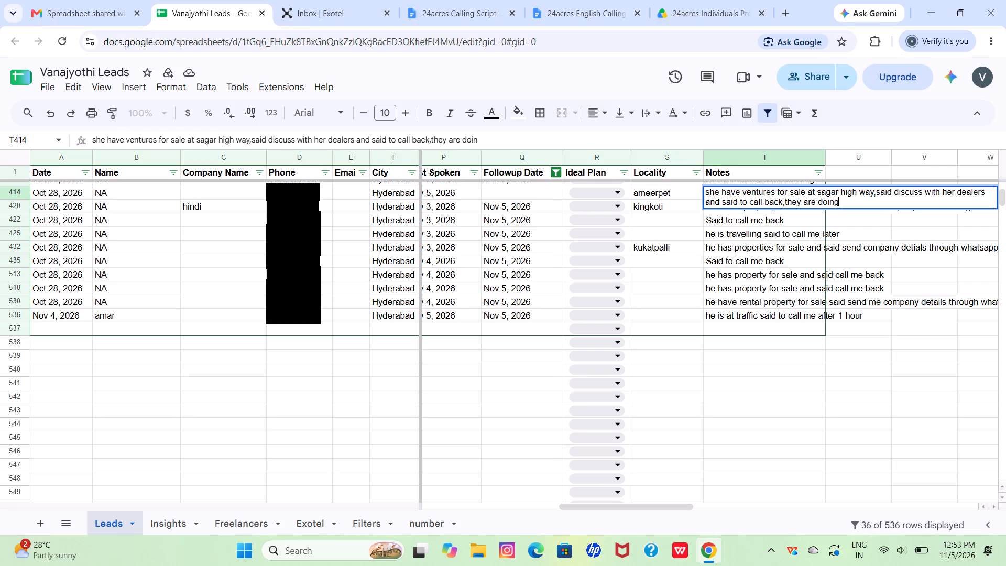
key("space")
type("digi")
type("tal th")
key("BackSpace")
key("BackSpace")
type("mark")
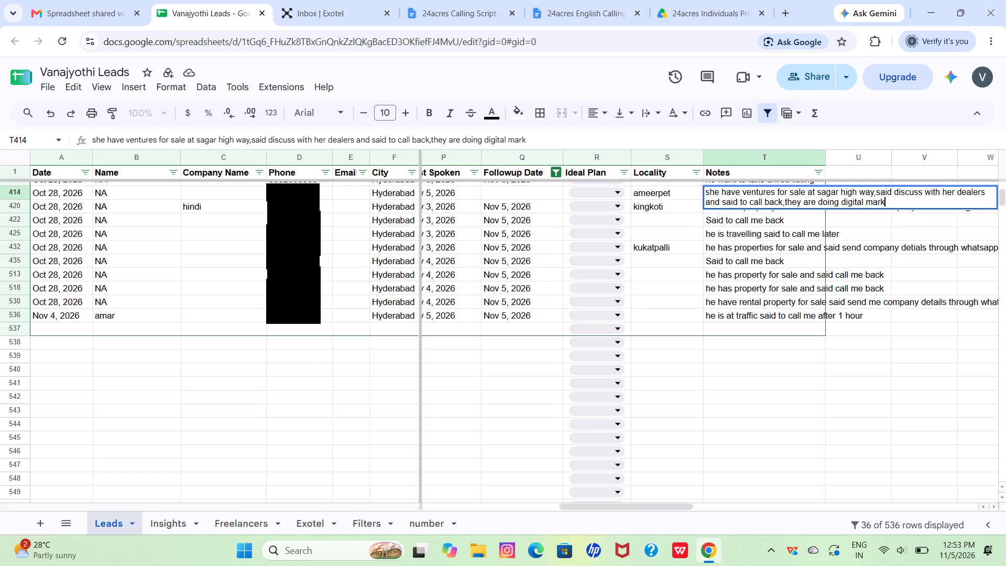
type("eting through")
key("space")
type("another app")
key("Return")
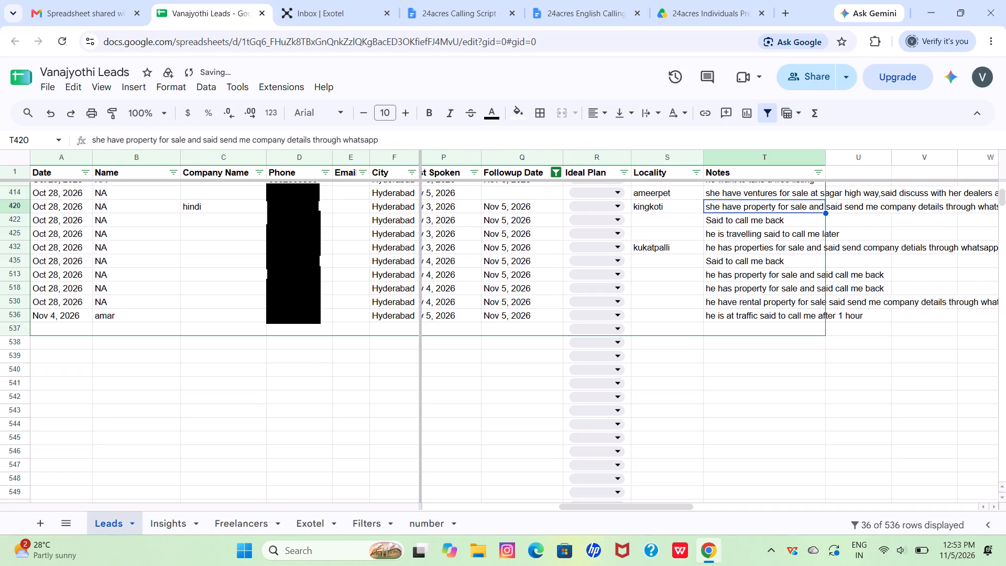
Examine the row 420 lead's status, score, attempt and conversation counts, and contact dates.
scroll(859, 201, "right", 3)
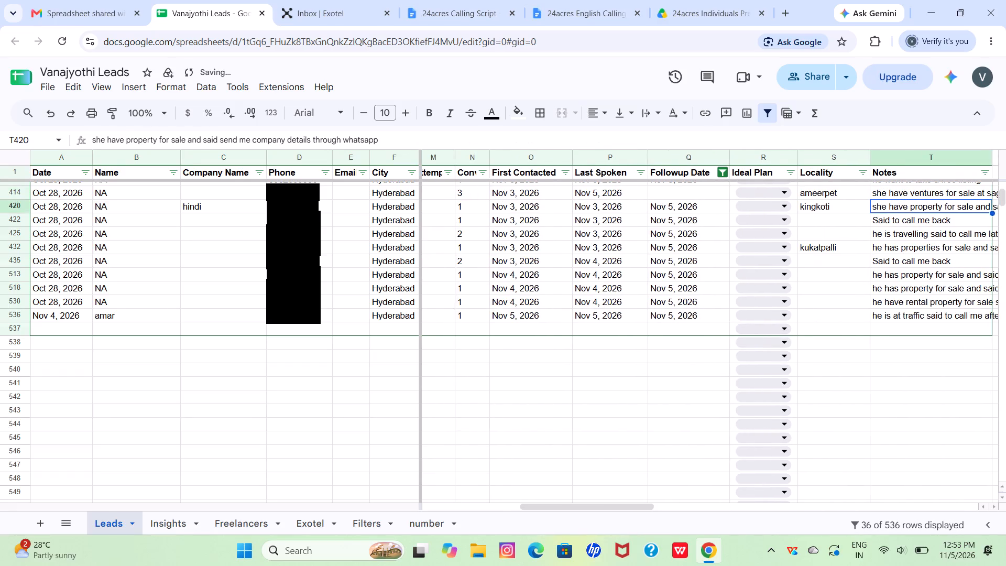
scroll(859, 201, "right", 1)
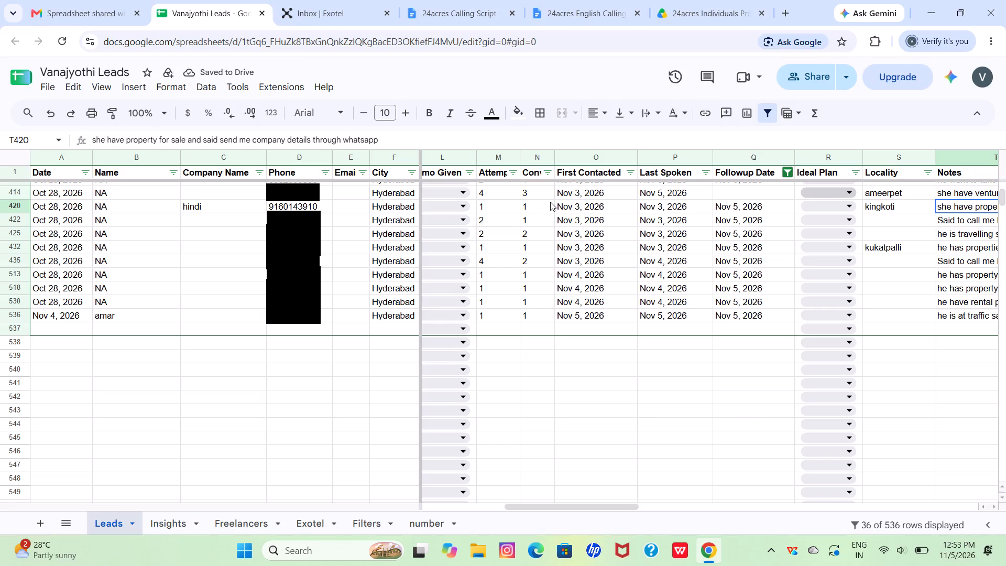
scroll(542, 210, "right", 5)
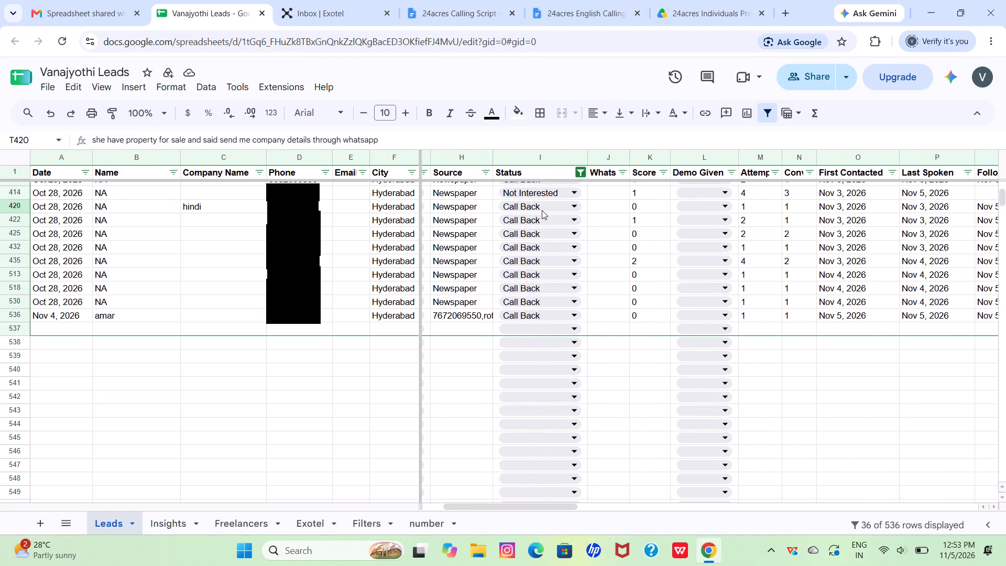
left_click(542, 210)
left_click(640, 211)
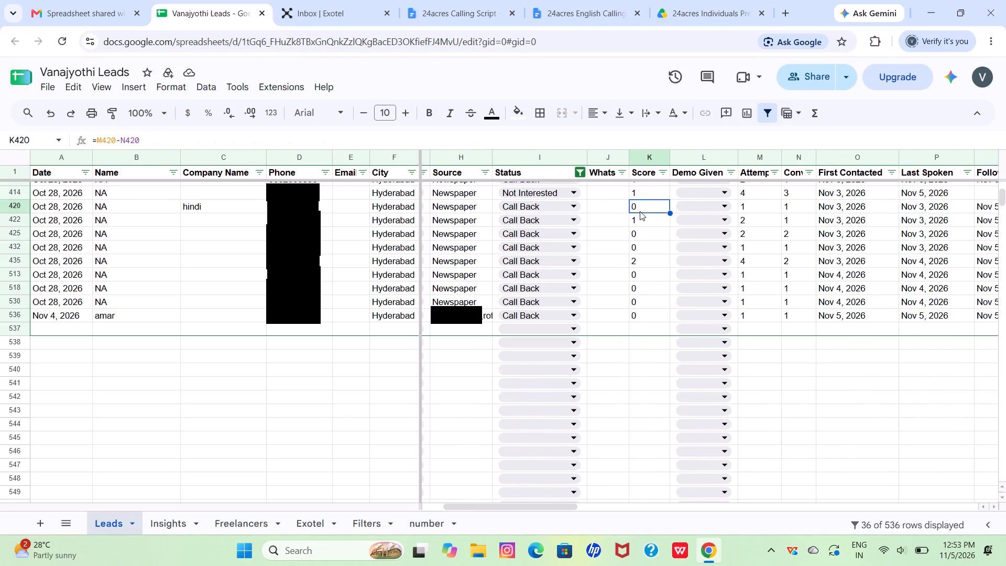
scroll(640, 211, "down", 1)
scroll(640, 211, "left", 3)
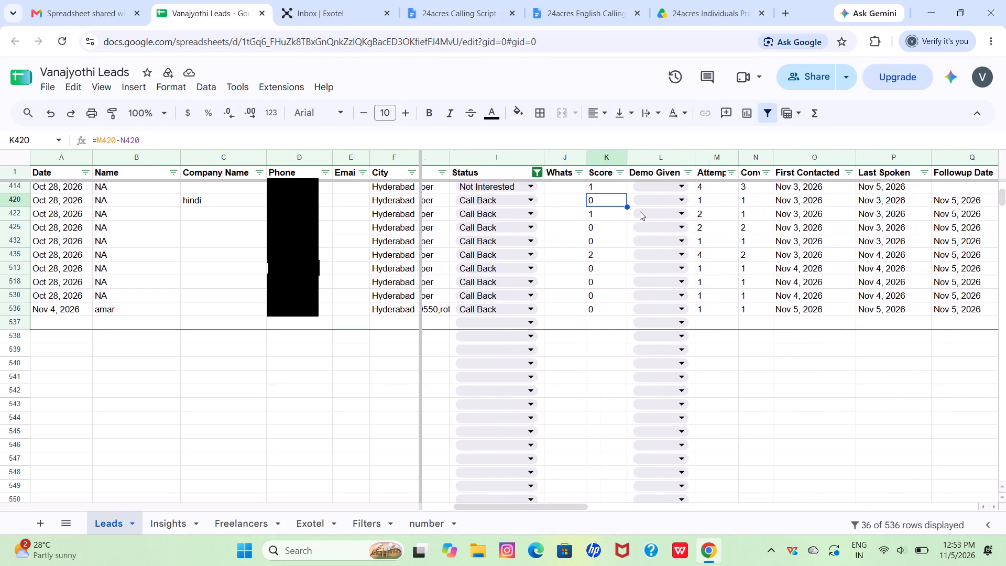
Review the call counts, contact dates and notes of the leads from row 420 down, and select the phone number in row 422.
scroll(640, 211, "left", 3)
scroll(640, 211, "down", 1)
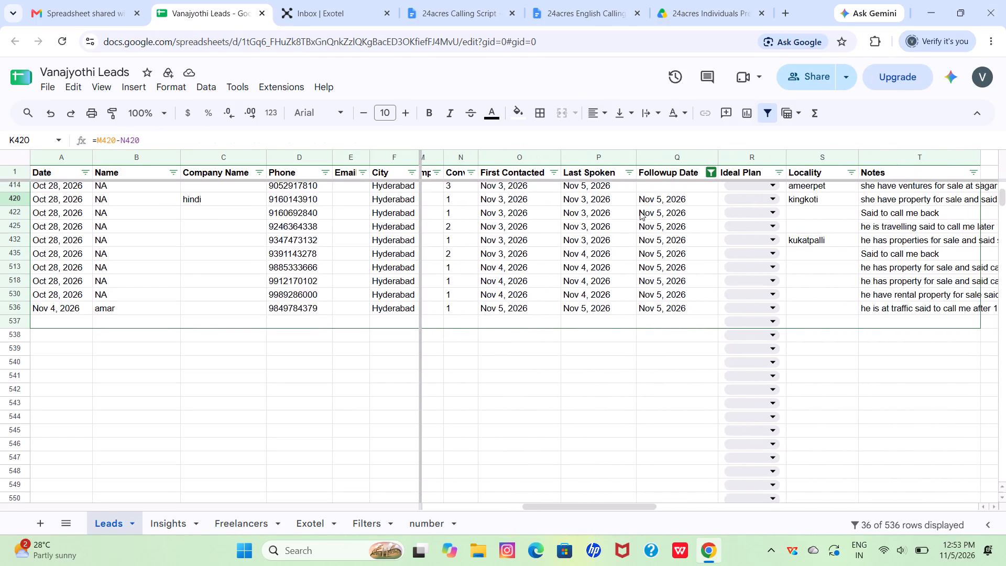
scroll(640, 211, "down", 1)
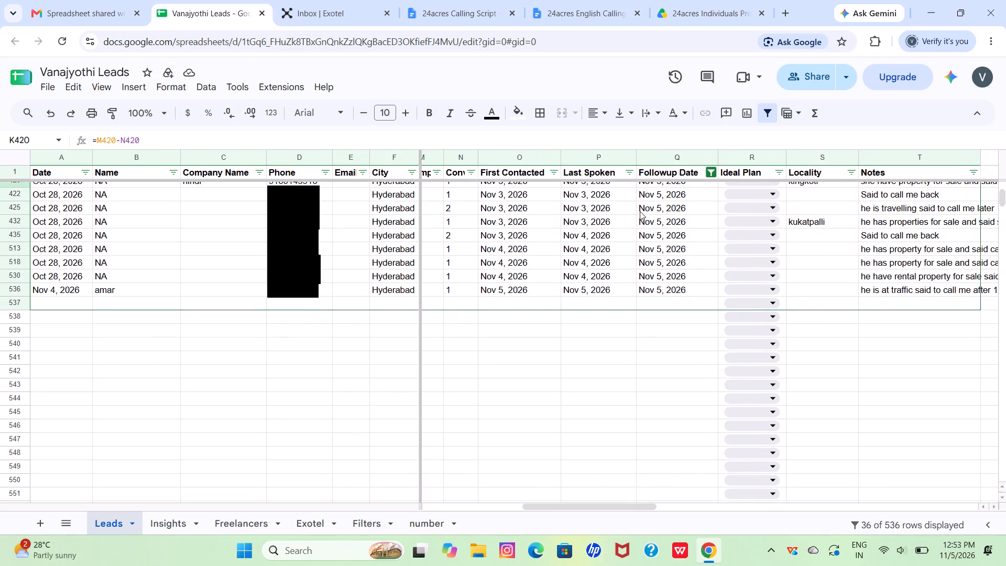
scroll(640, 211, "left", 3)
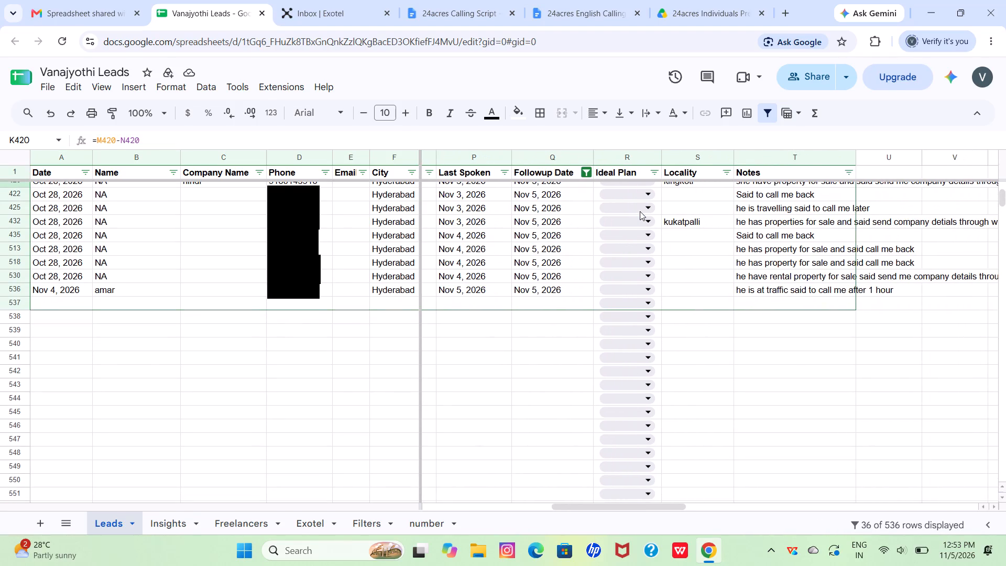
scroll(506, 199, "right", 3)
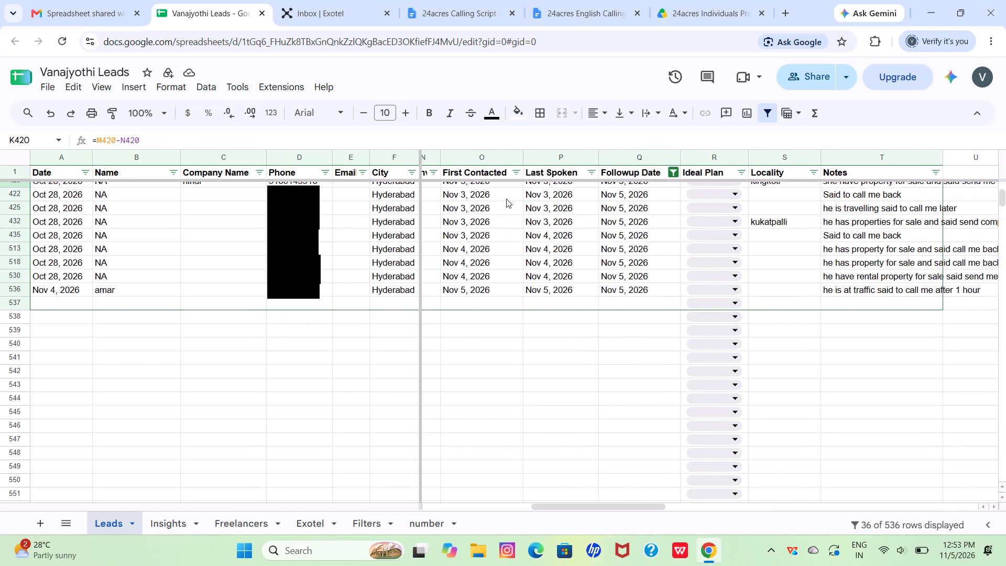
scroll(506, 199, "right", 2)
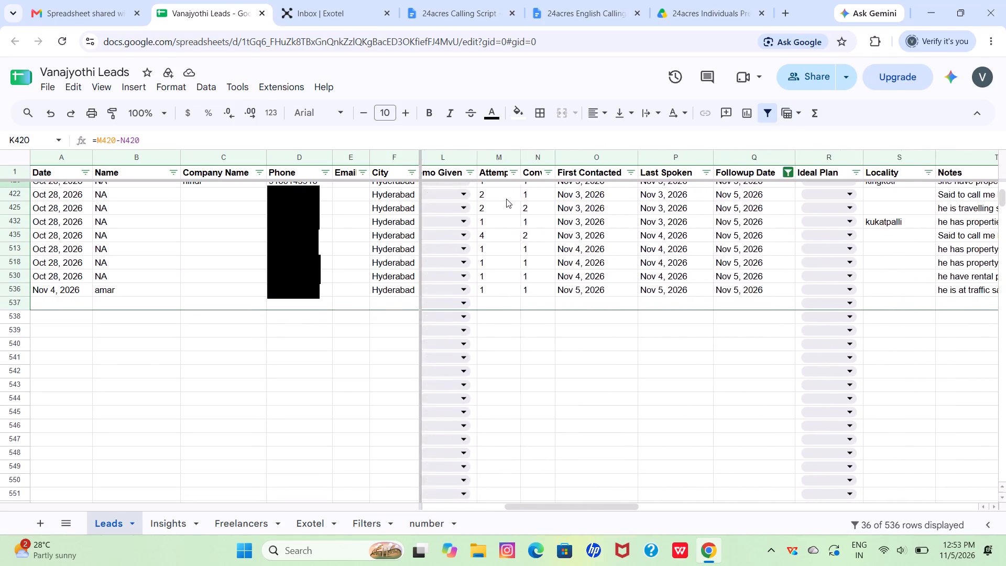
scroll(506, 199, "right", 2)
left_click(322, 193)
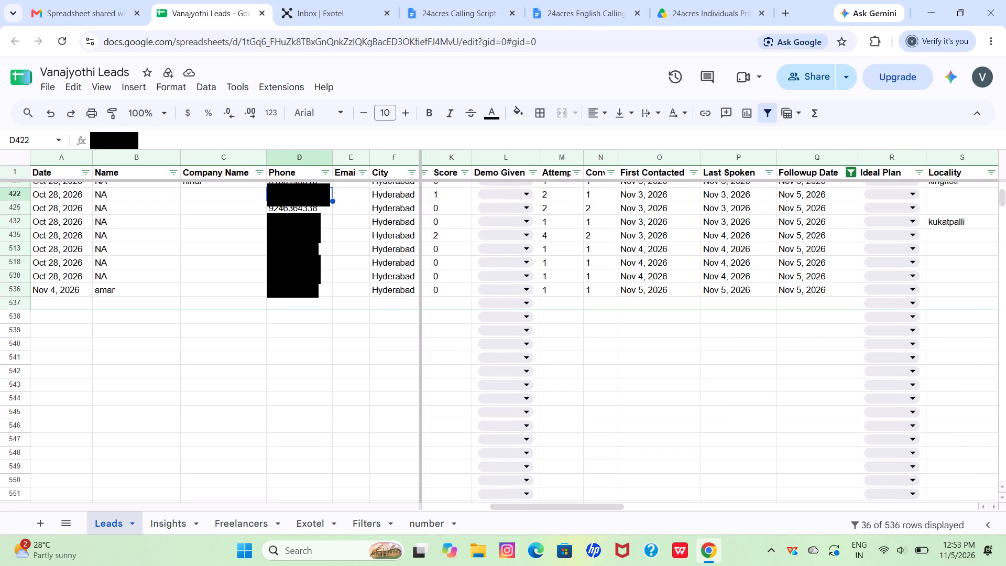
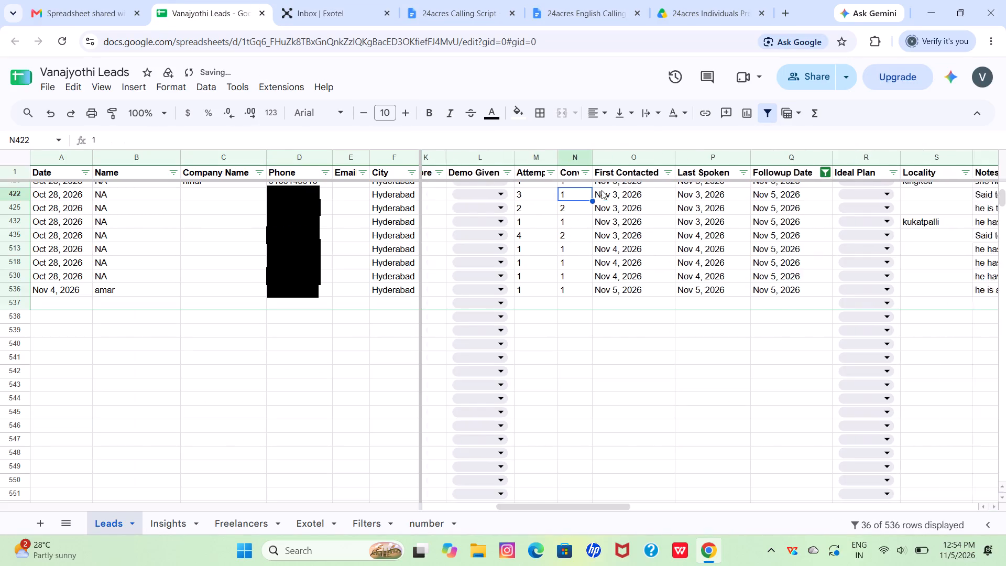
Set the conversation count of the lead in row 422 to 2.
scroll(602, 190, "left", 2)
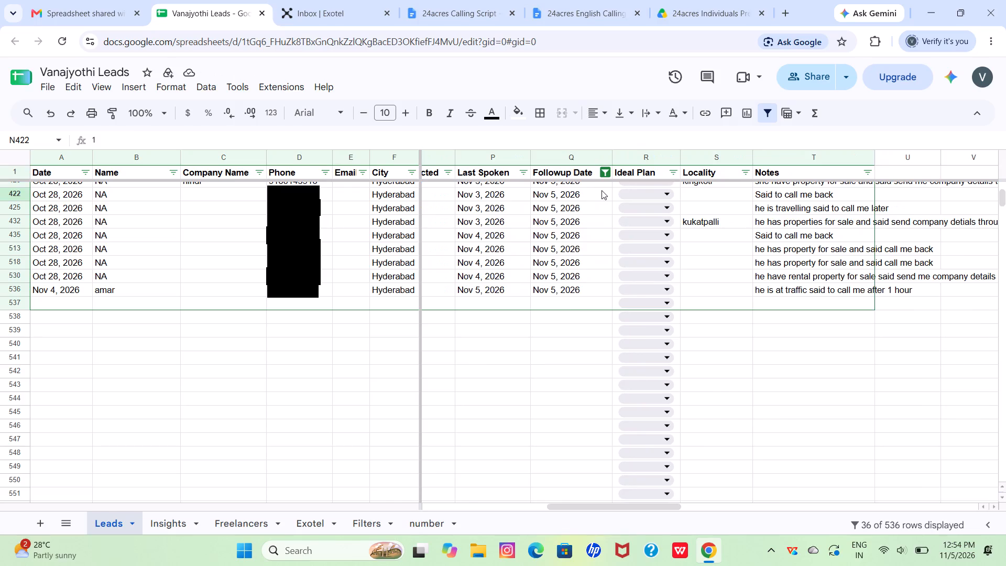
left_click(564, 193)
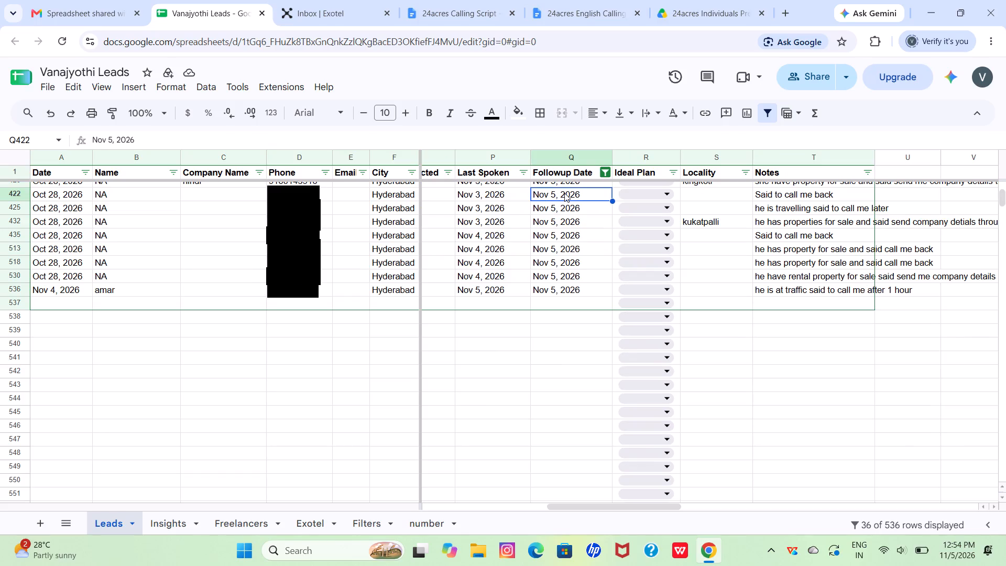
scroll(564, 193, "right", 4)
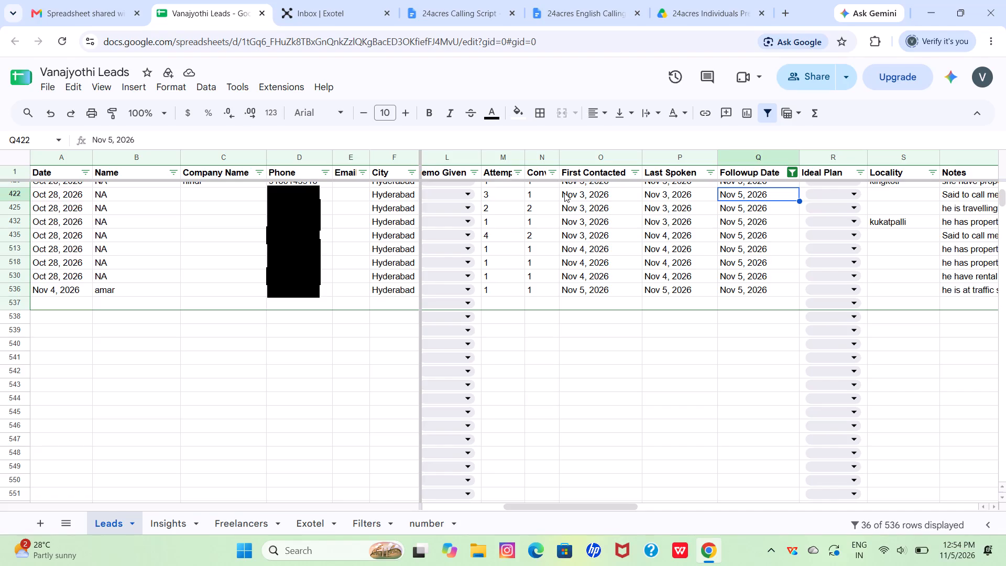
left_click(527, 192)
key("2")
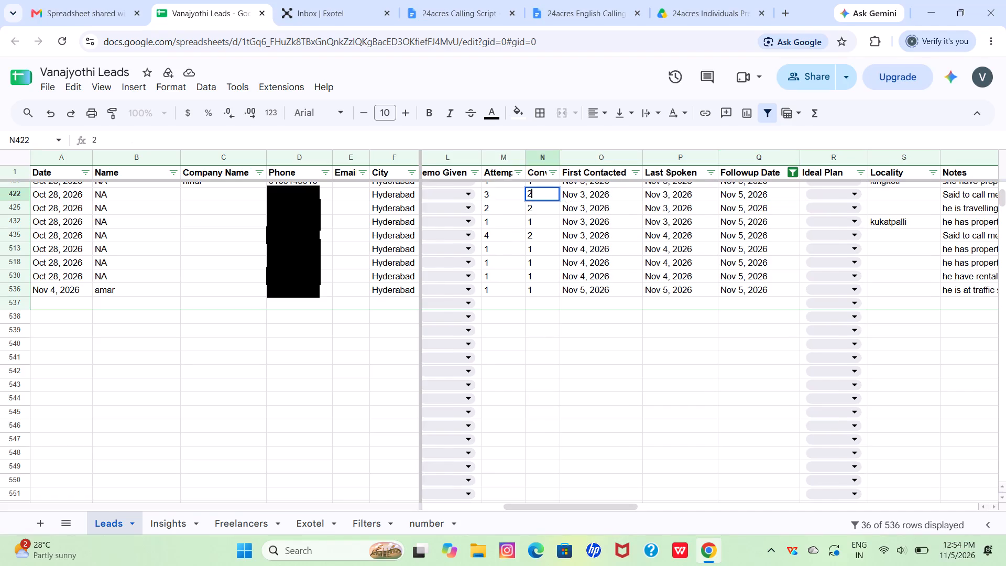
left_click(575, 190)
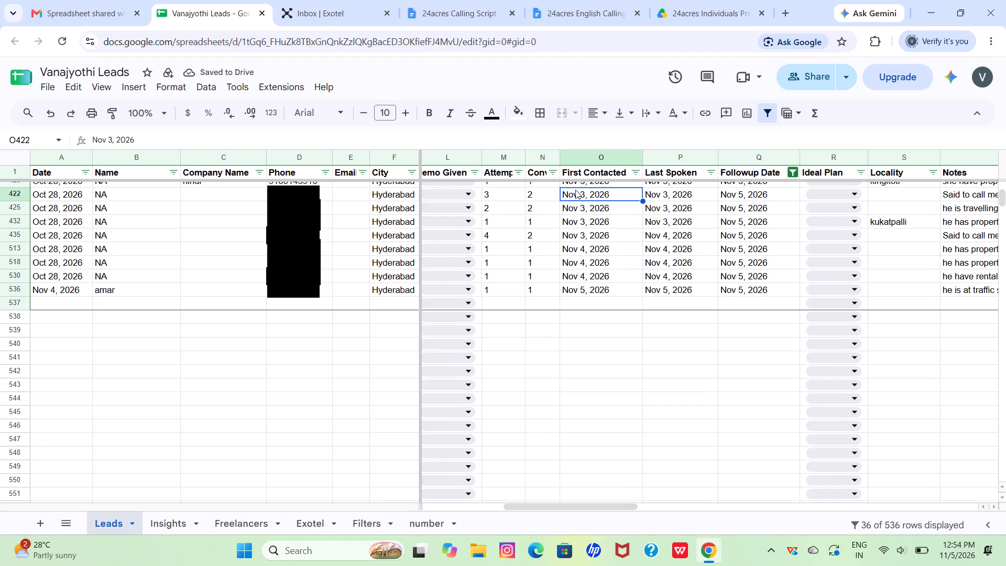
Select the Last Spoken date of the lead in row 422 and check its follow-up date and notes.
left_click(674, 195)
scroll(674, 195, "left", 3)
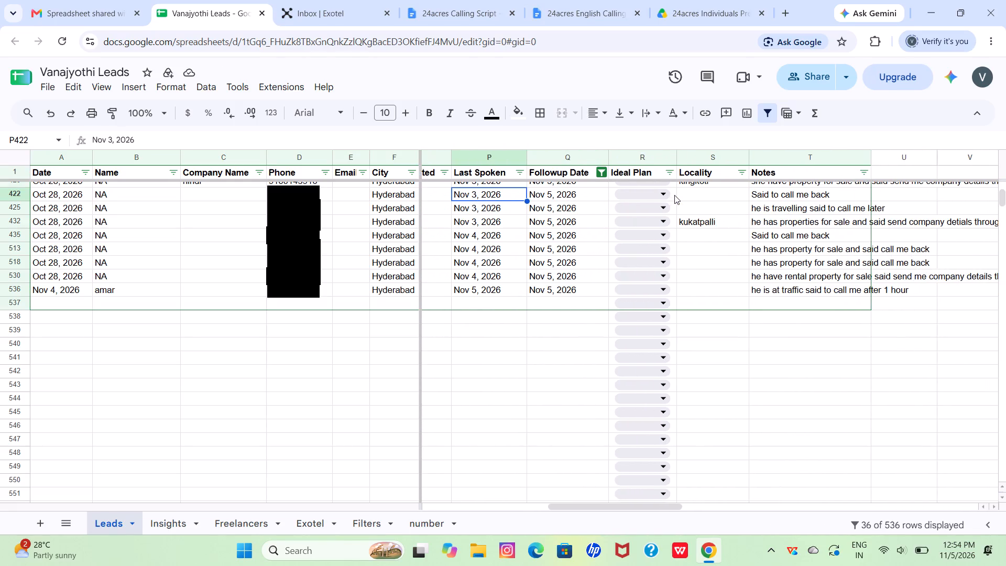
scroll(674, 195, "left", 1)
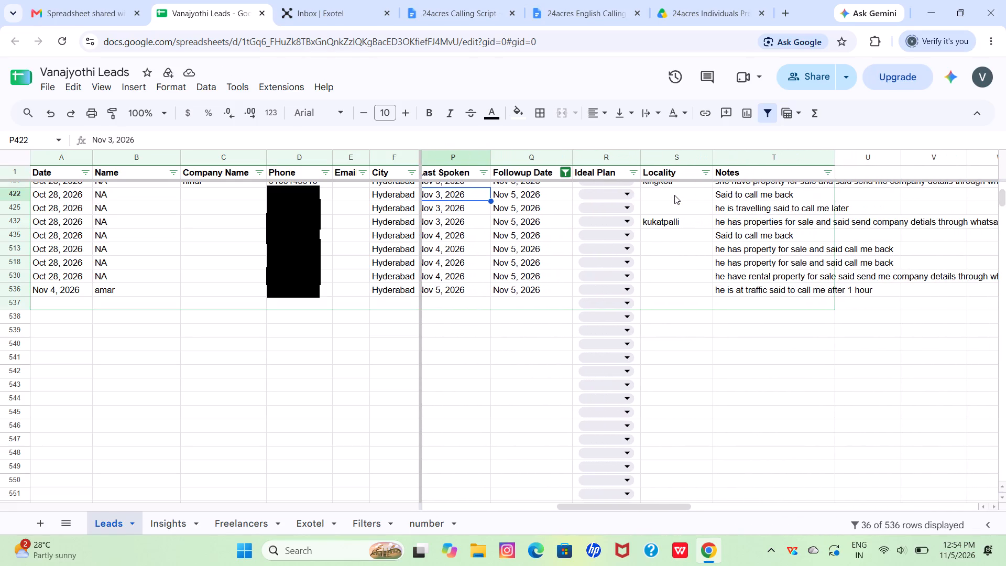
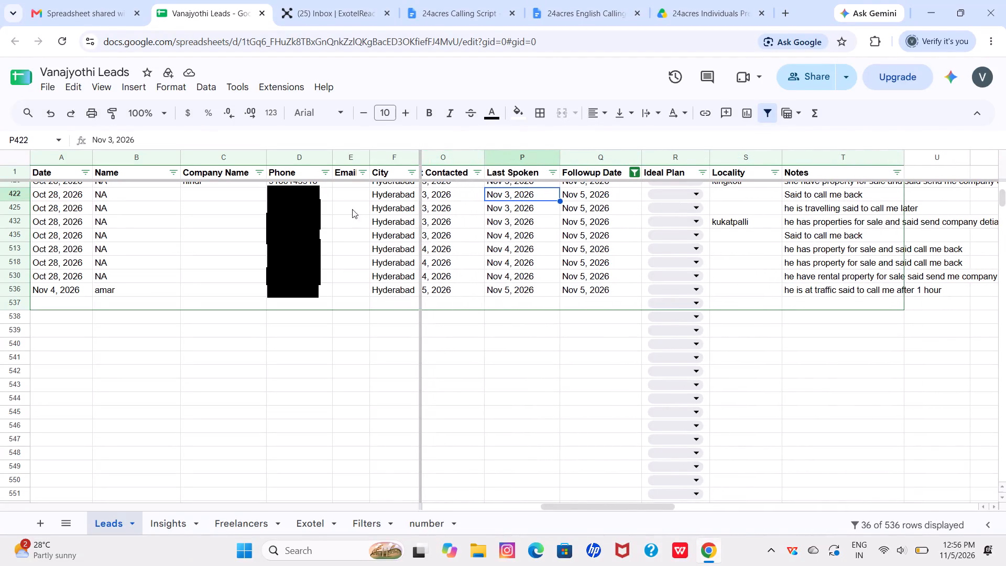
Set the conversation count of the lead in row 422 to 3.
left_click(304, 195)
scroll(304, 195, "right", 6)
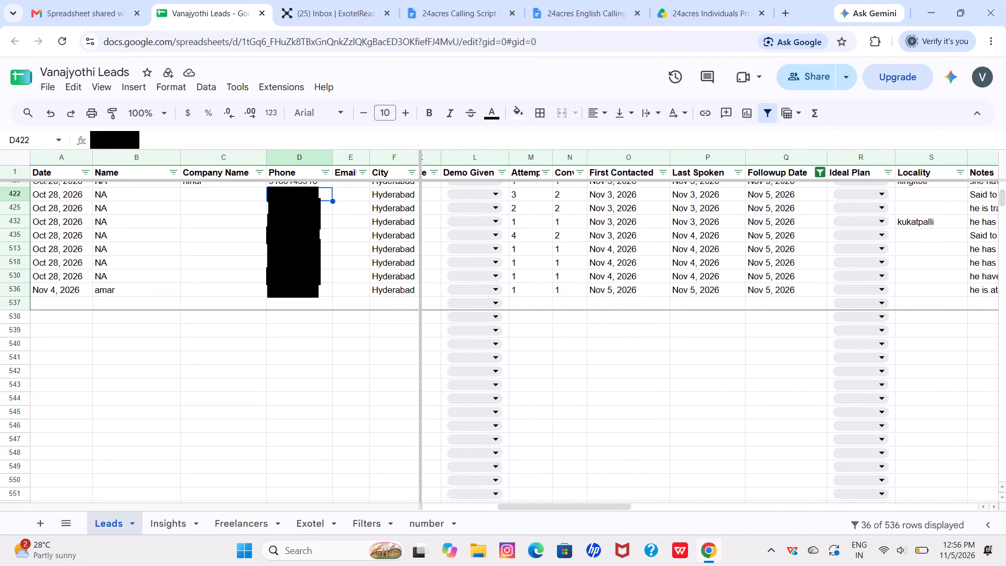
left_click(589, 197)
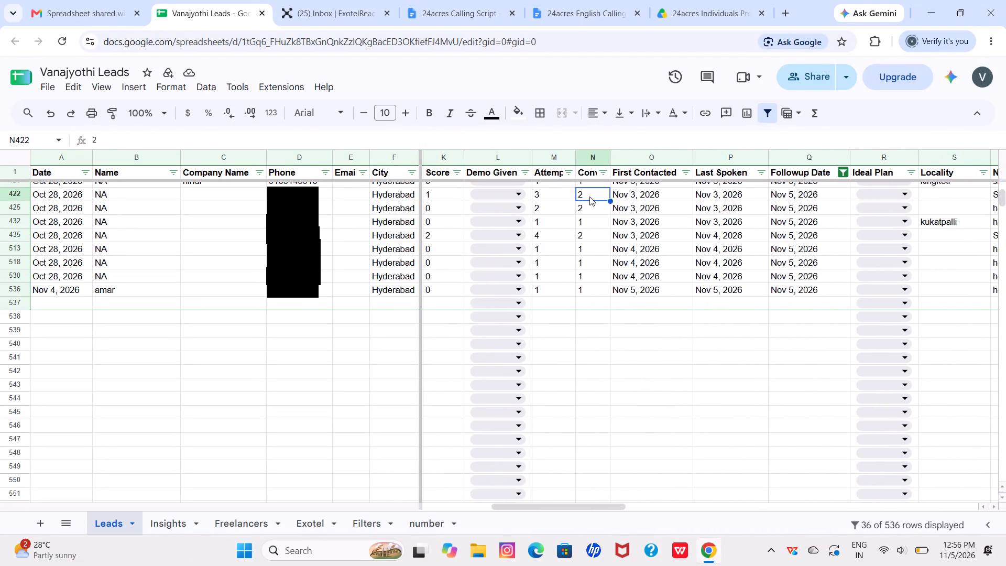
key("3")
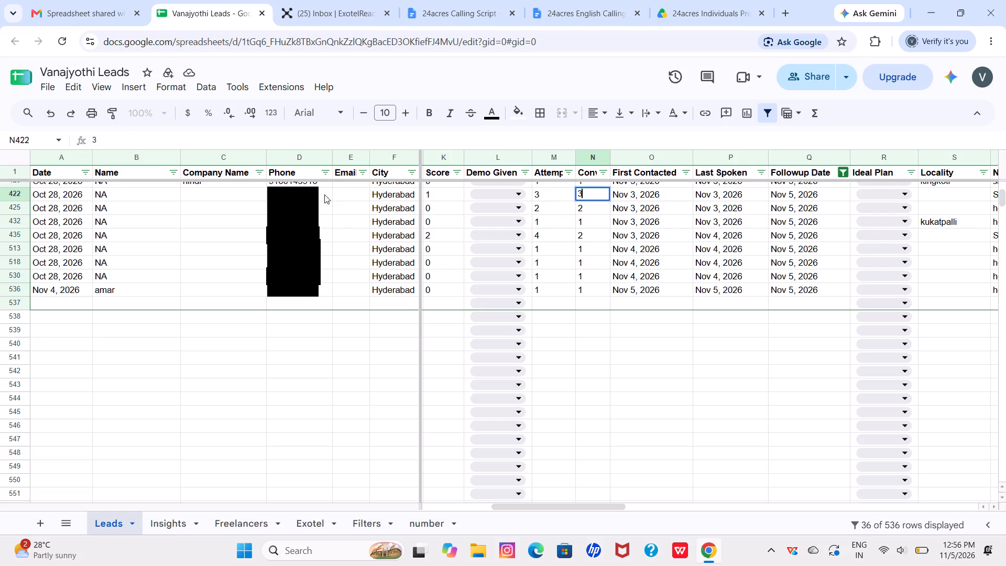
left_click(324, 194)
key("ctrl+c")
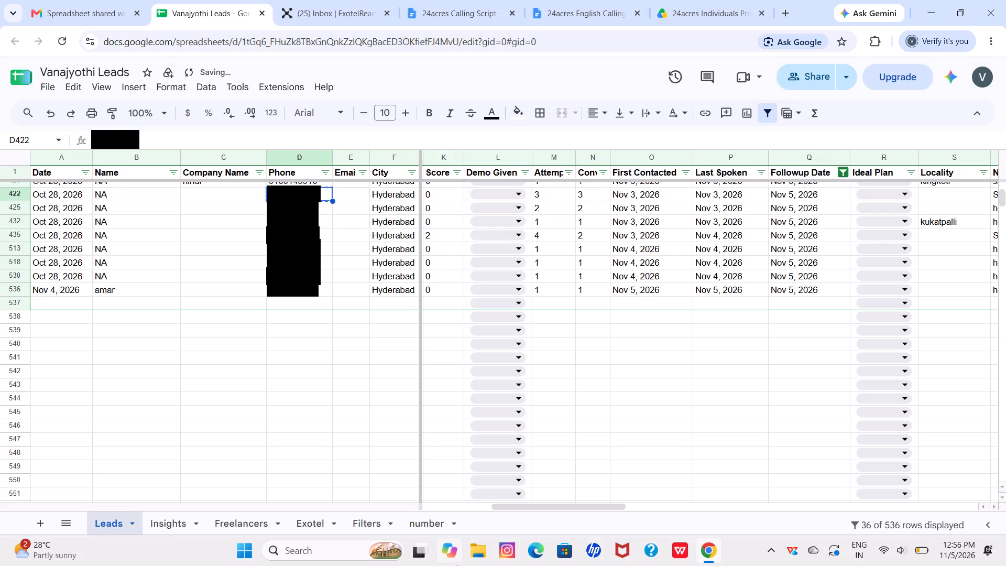
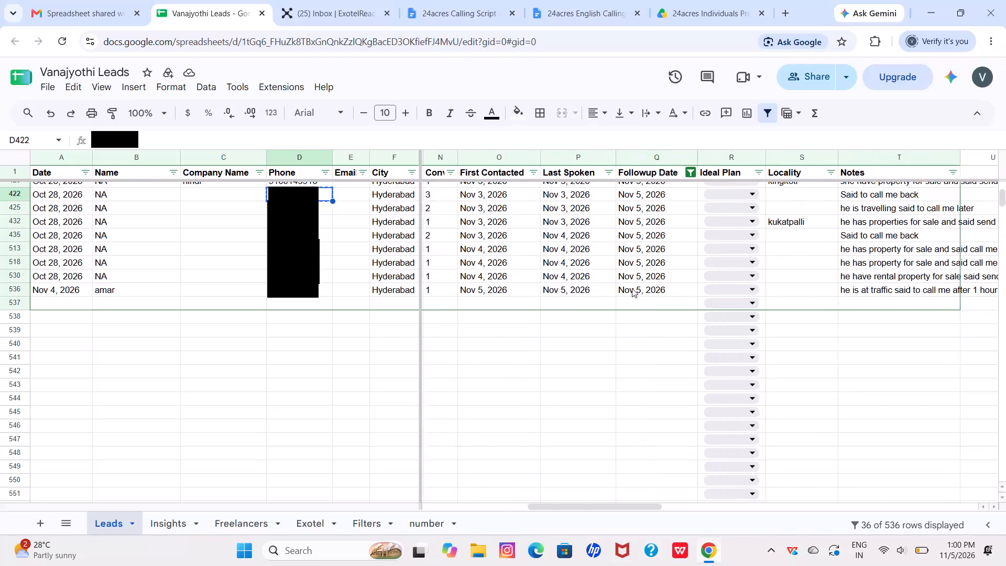
Set the Last Spoken date of the lead in row 422 to Nov 5, 2026.
double_click(572, 195)
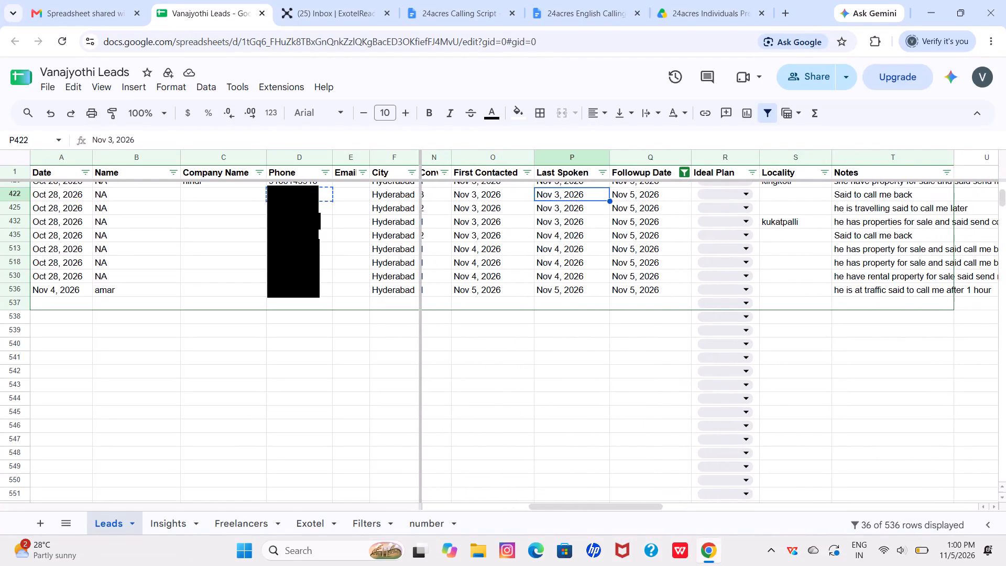
left_click(595, 251)
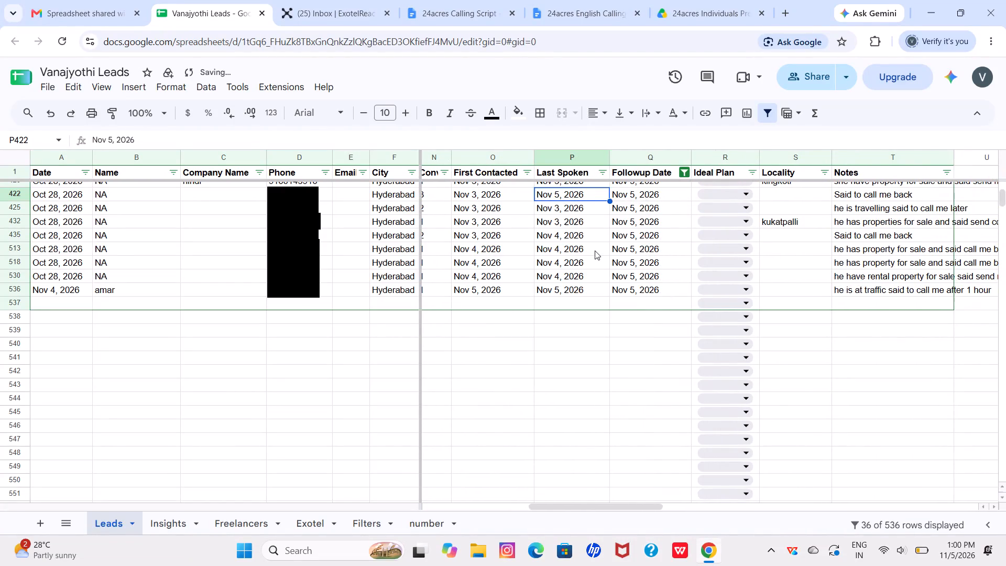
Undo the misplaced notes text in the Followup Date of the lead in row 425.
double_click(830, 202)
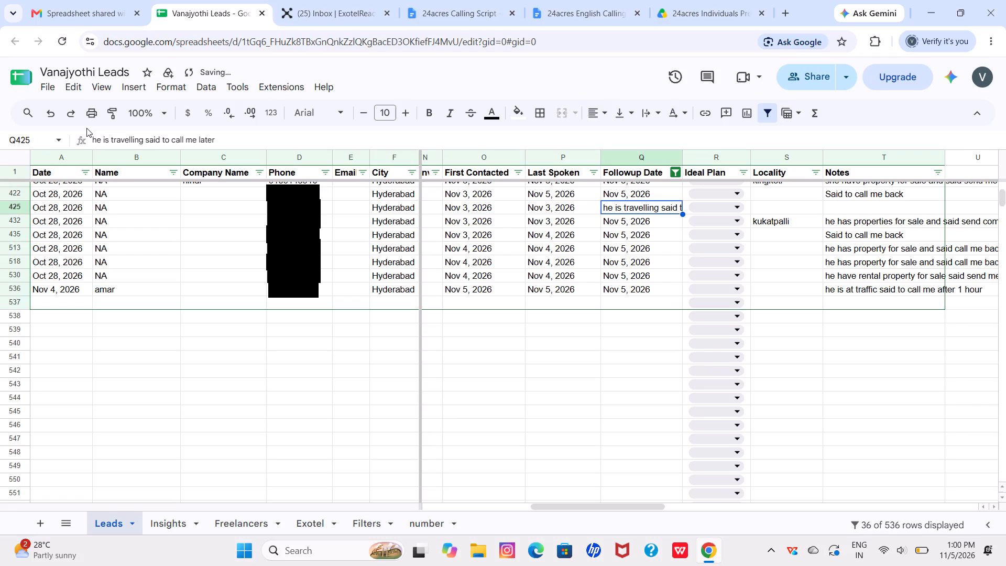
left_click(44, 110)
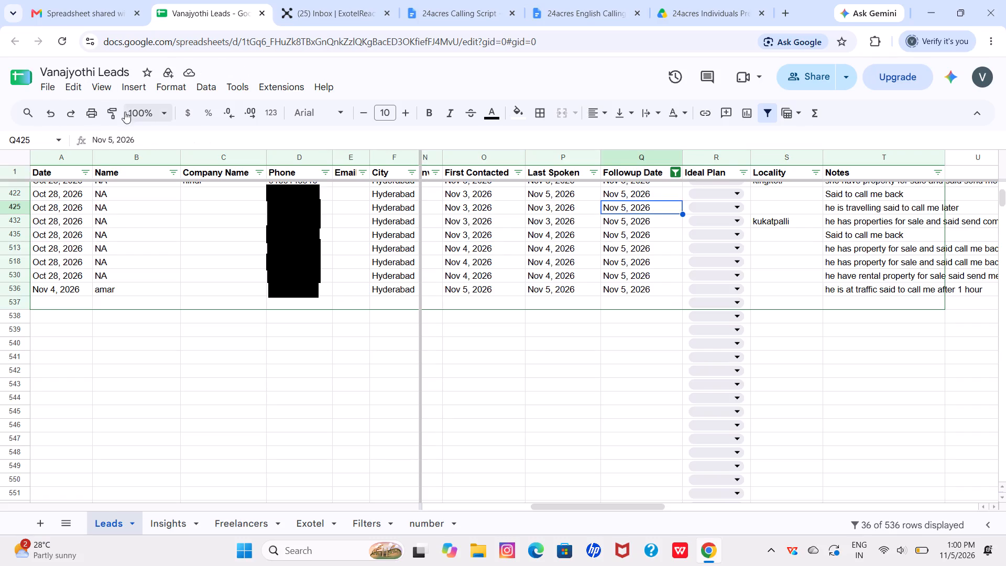
Replace the note of the lead in row 422 with one starting "said send me complete details through whatsapp", adding the property information.
left_click(635, 190)
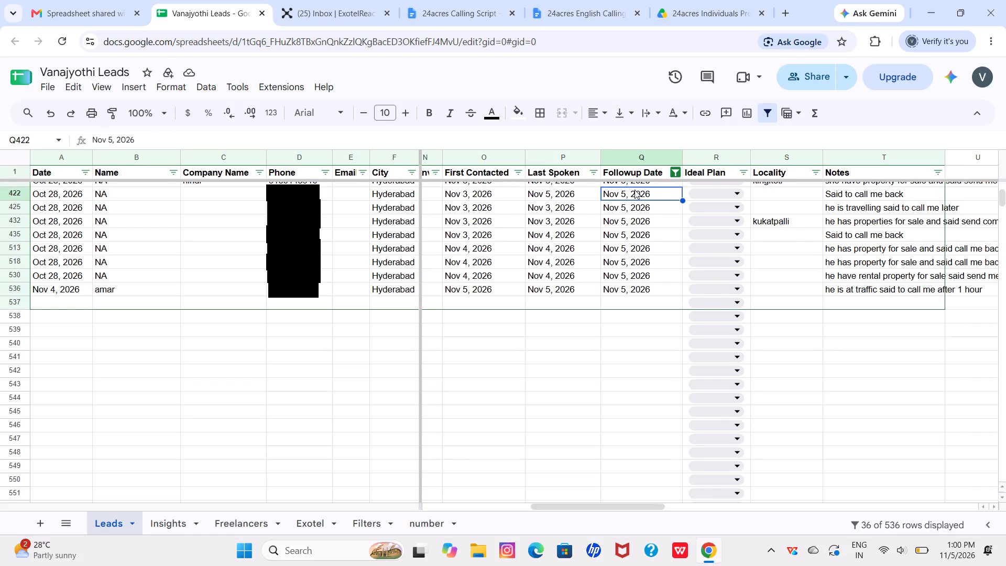
scroll(635, 190, "left", 2)
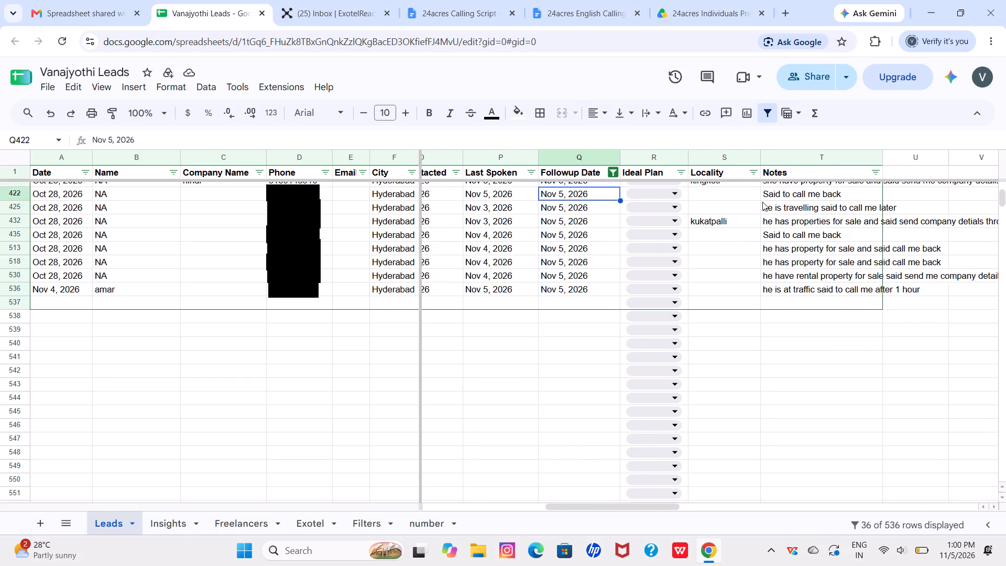
double_click(767, 191)
key("BackSpace")
key("BackSpace")
key("BackSpace")
key("BackSpace")
key("BackSpace")
key("BackSpace")
key("BackSpace")
key("BackSpace")
key("BackSpace")
key("BackSpace")
key("BackSpace")
key("BackSpace")
key("BackSpace")
key("BackSpace")
key("BackSpace")
key("BackSpace")
key("BackSpace")
key("BackSpace")
key("BackSpace")
key("BackSpace")
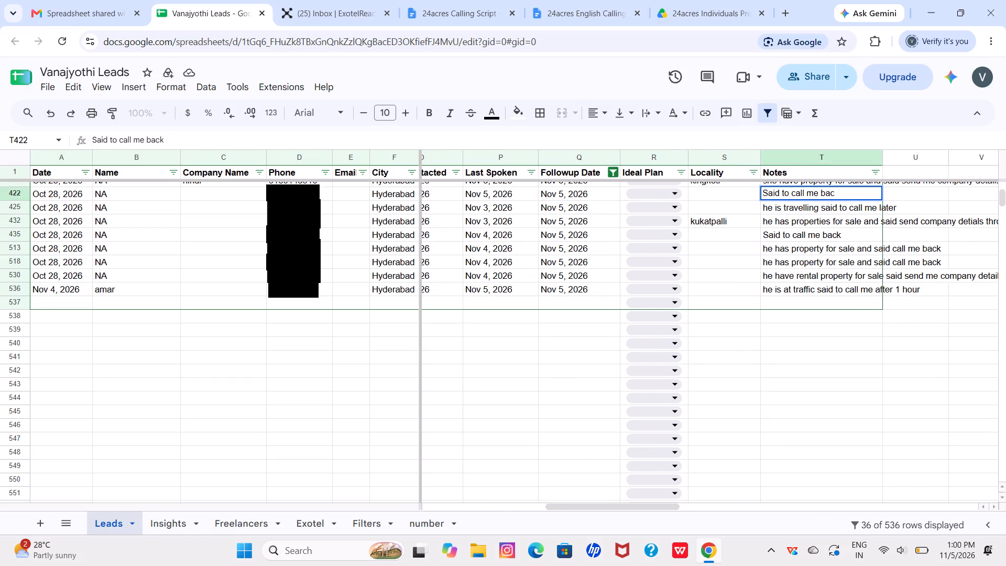
key("BackSpace")
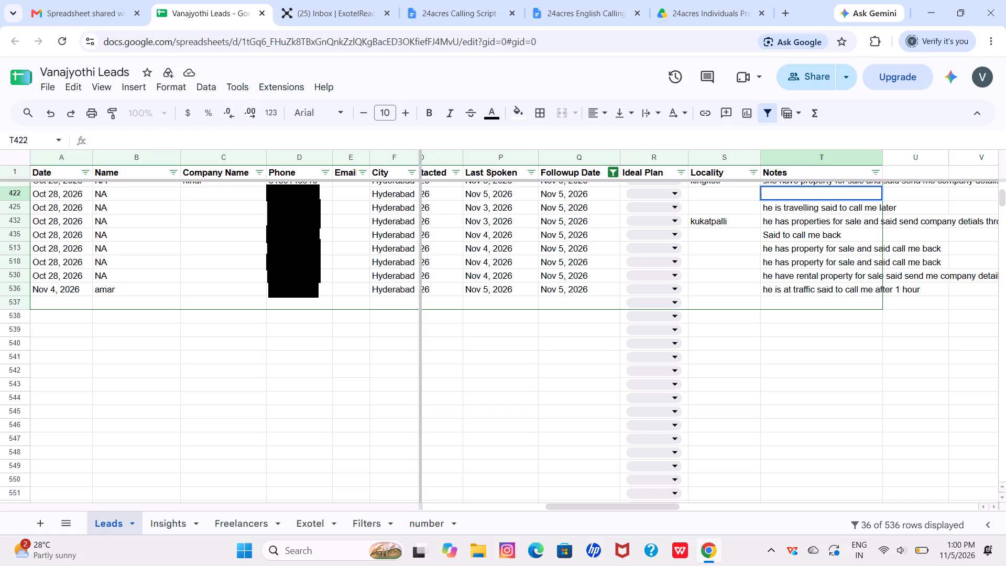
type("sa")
Complete the note of the lead in row 422 as "said send me complete details through whatsapp,he has properties for sale".
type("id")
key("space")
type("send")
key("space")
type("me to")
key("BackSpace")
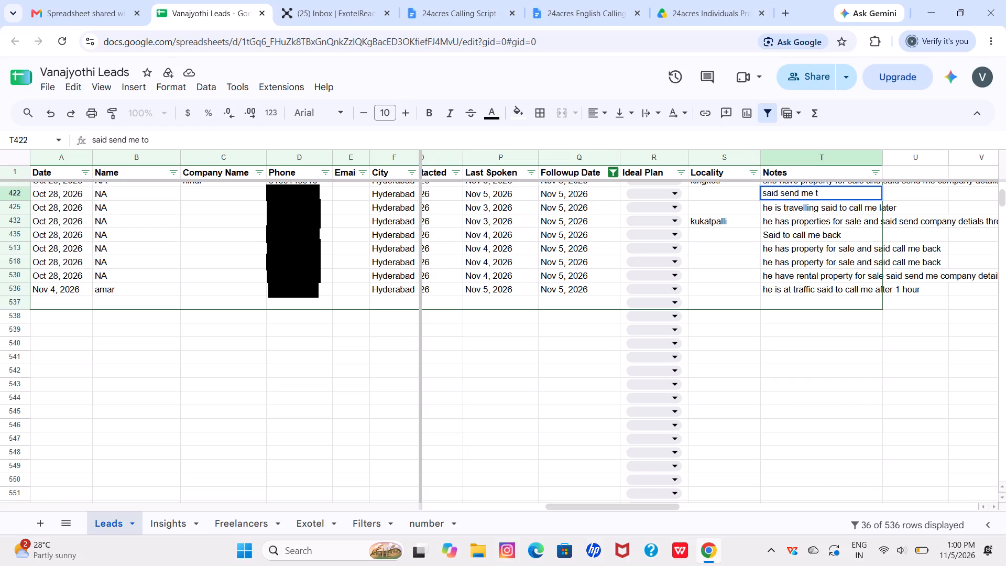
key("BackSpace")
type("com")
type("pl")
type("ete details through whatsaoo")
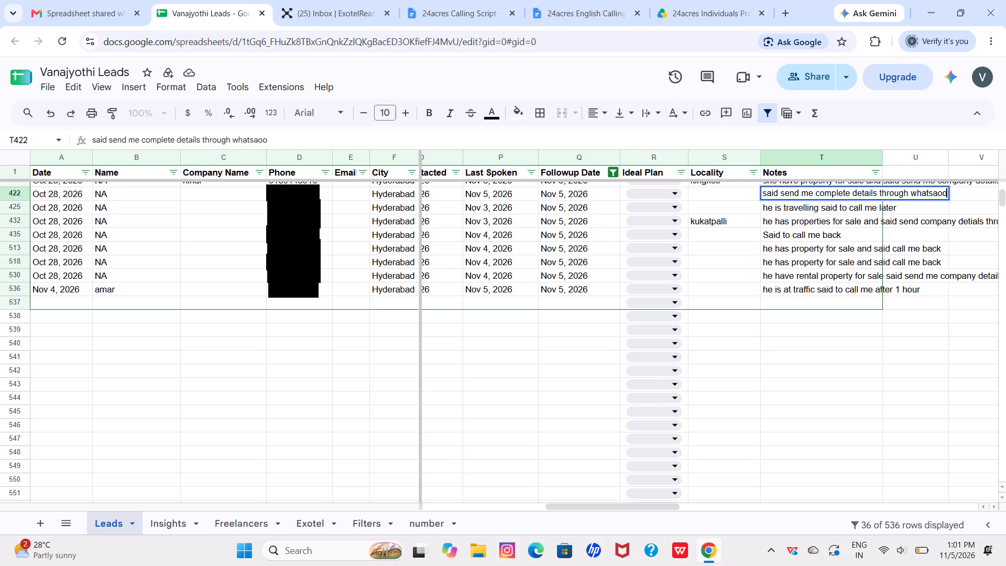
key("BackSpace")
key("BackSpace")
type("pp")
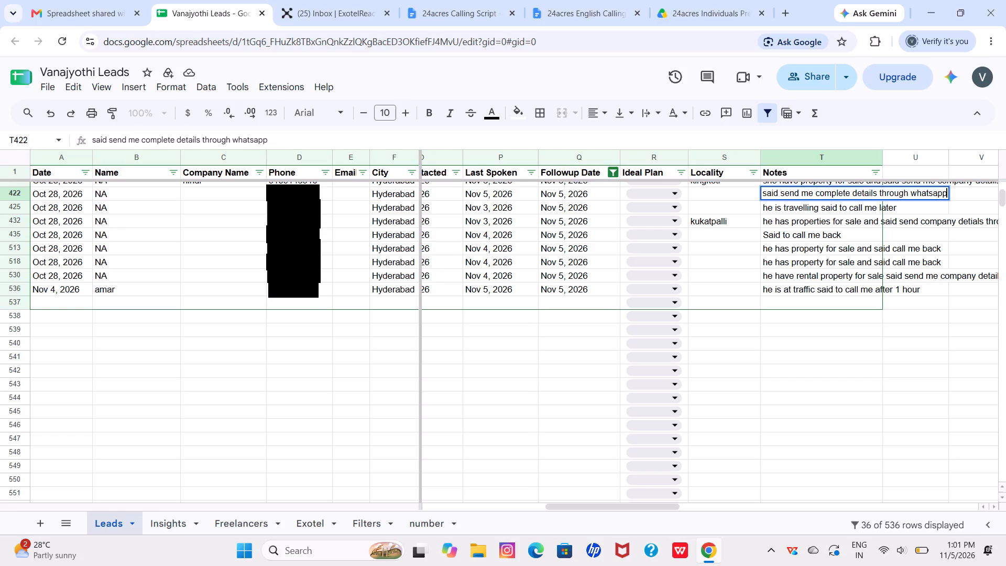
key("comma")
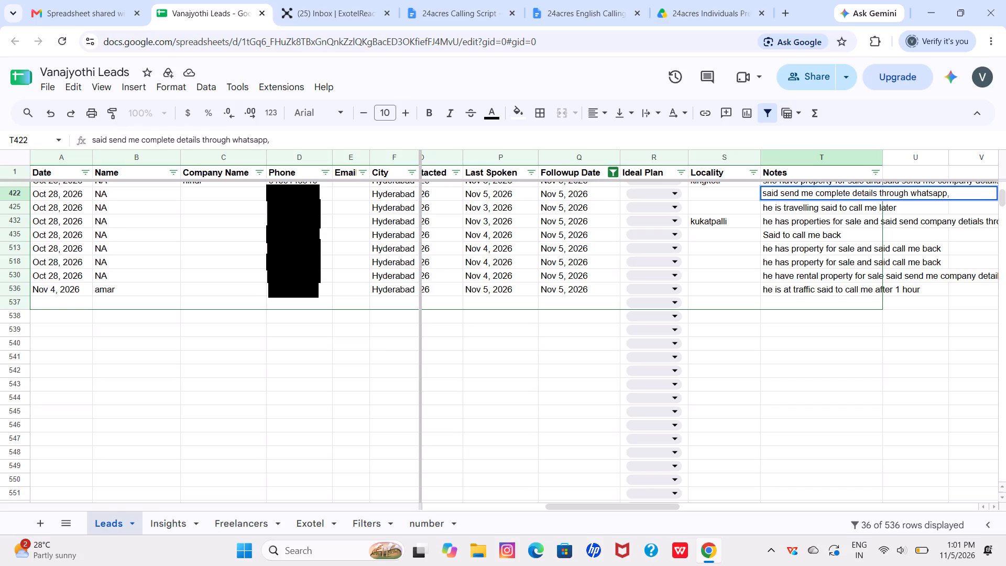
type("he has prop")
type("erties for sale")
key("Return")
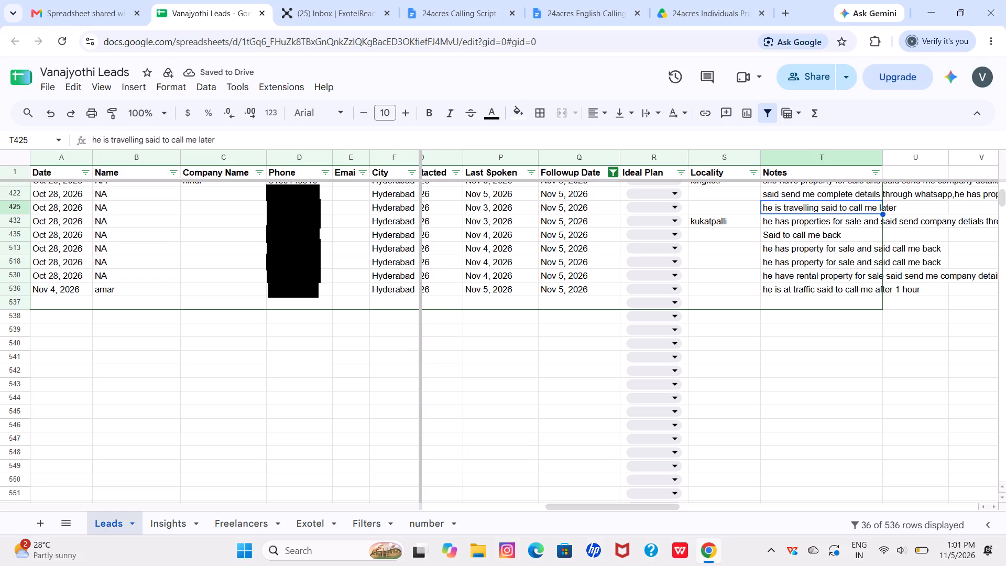
Select the phone number of the lead in row 425.
scroll(767, 191, "down", 1)
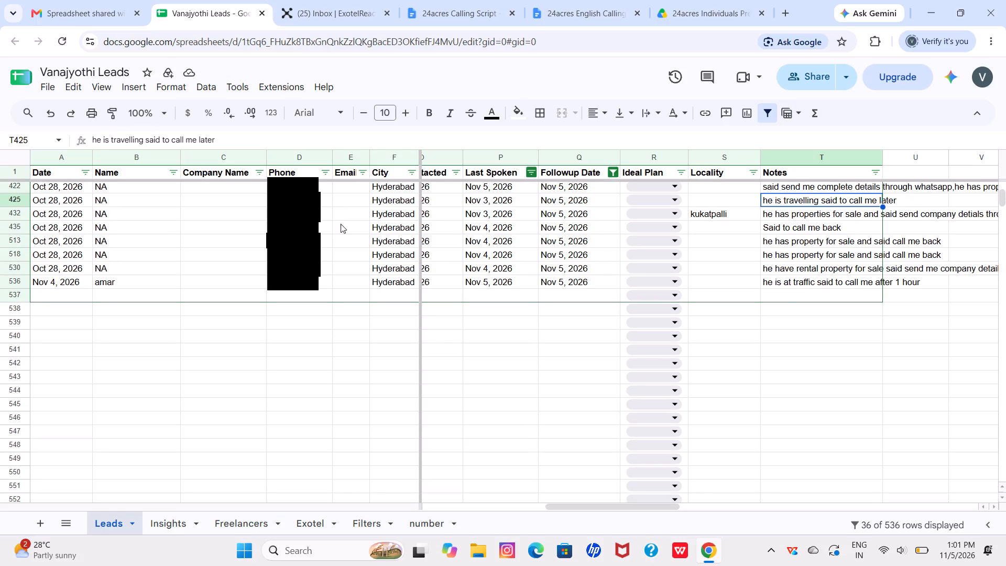
left_click(312, 201)
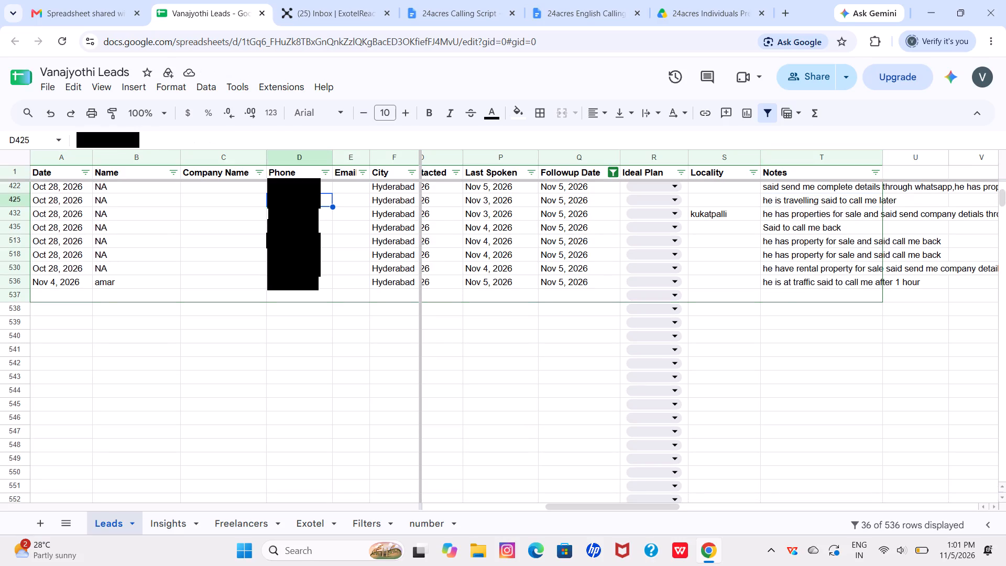
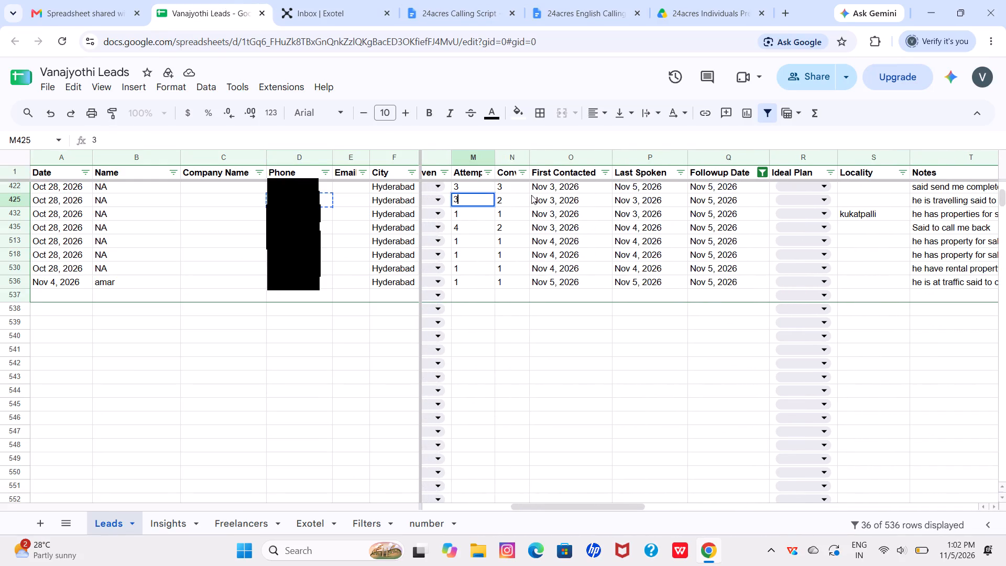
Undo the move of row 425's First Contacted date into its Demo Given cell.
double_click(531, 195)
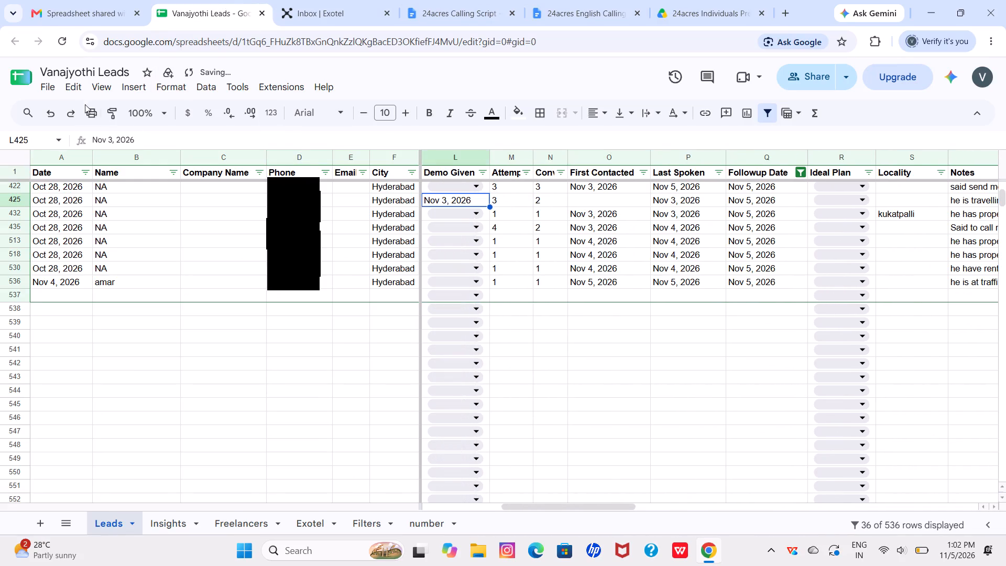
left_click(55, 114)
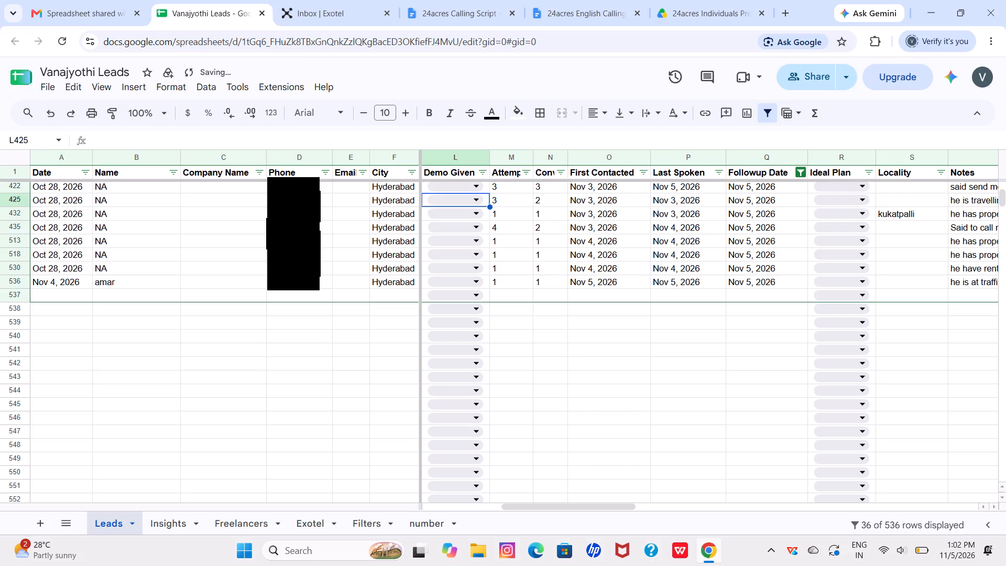
Set the column N conversation count of the lead in row 425 to 3.
left_click(538, 202)
scroll(538, 202, "left", 4)
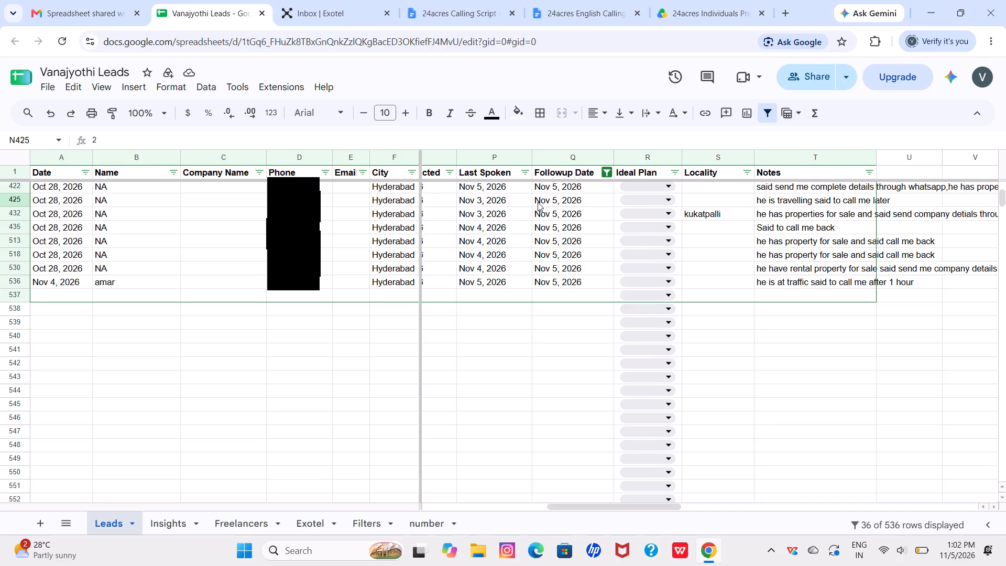
scroll(538, 202, "right", 1)
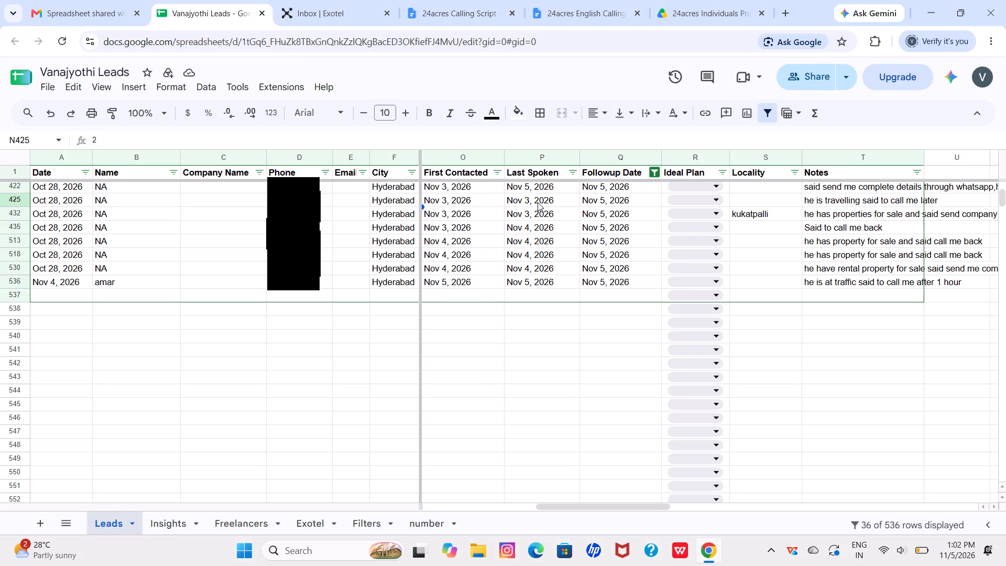
left_click(629, 205)
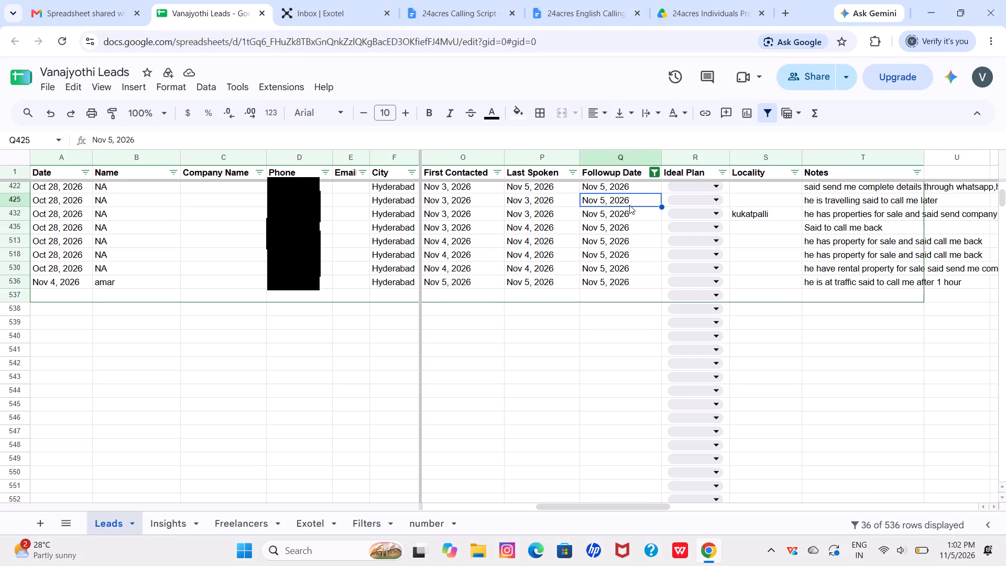
scroll(629, 205, "right", 3)
left_click(562, 201)
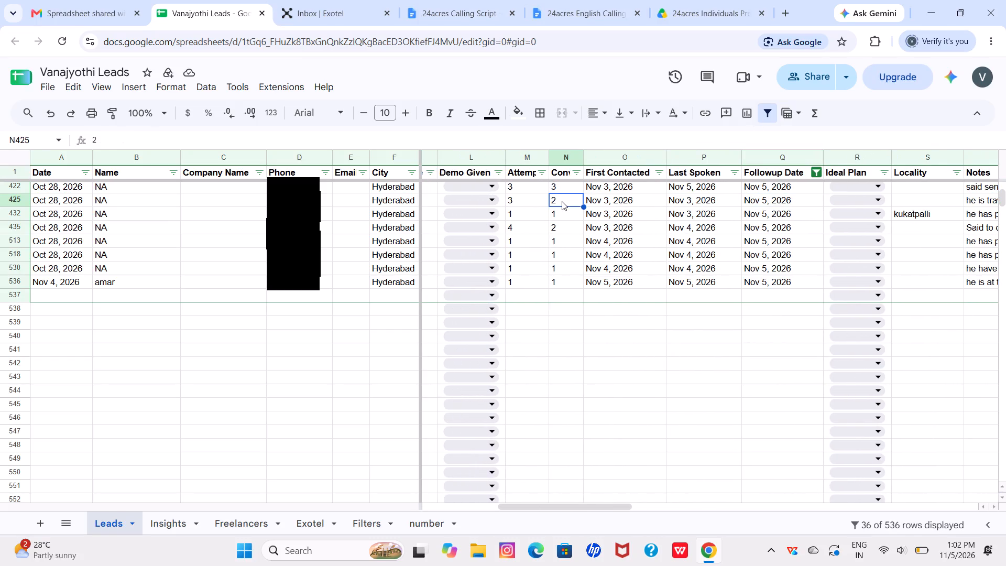
key("3")
left_click(507, 217)
Check the follow-up notes of the remaining leads and select the phone number of the lead in row 432.
scroll(507, 217, "left", 1)
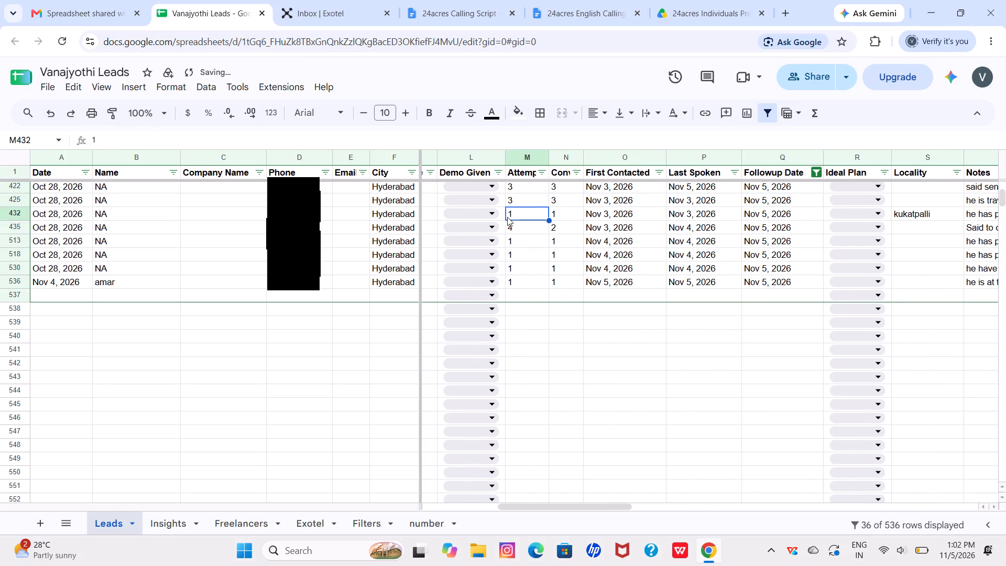
scroll(507, 217, "left", 4)
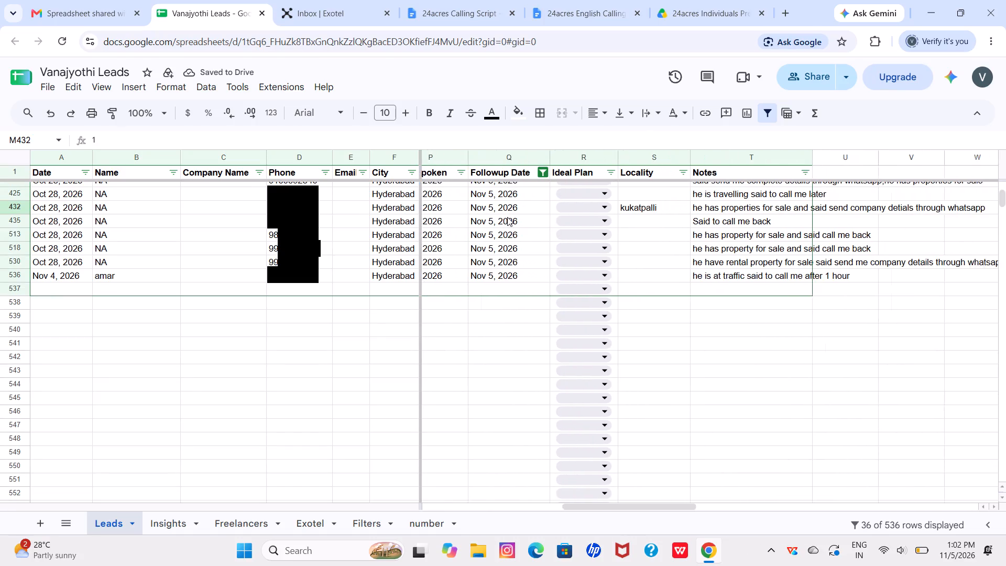
scroll(507, 217, "left", 1)
scroll(507, 217, "right", 2)
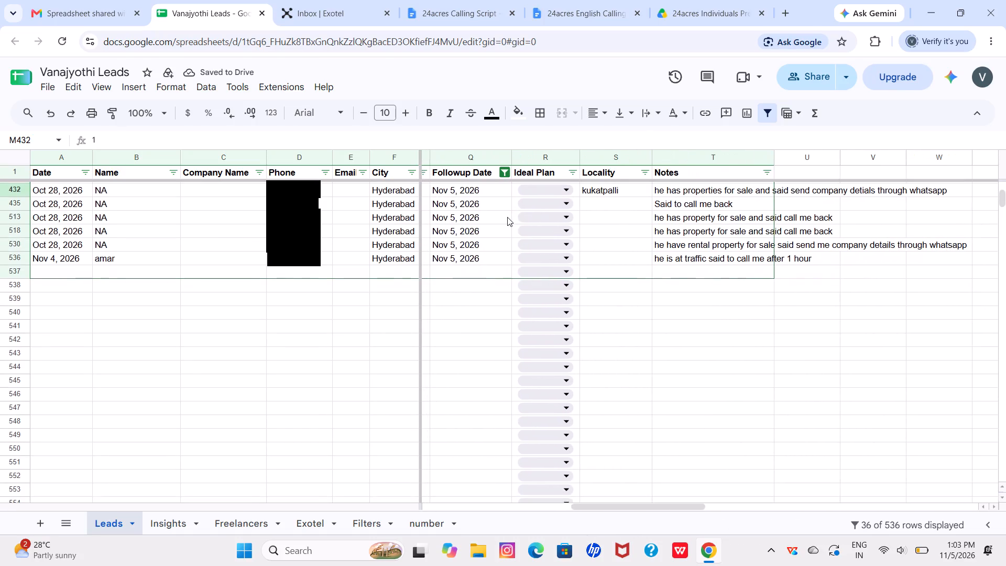
left_click(474, 216)
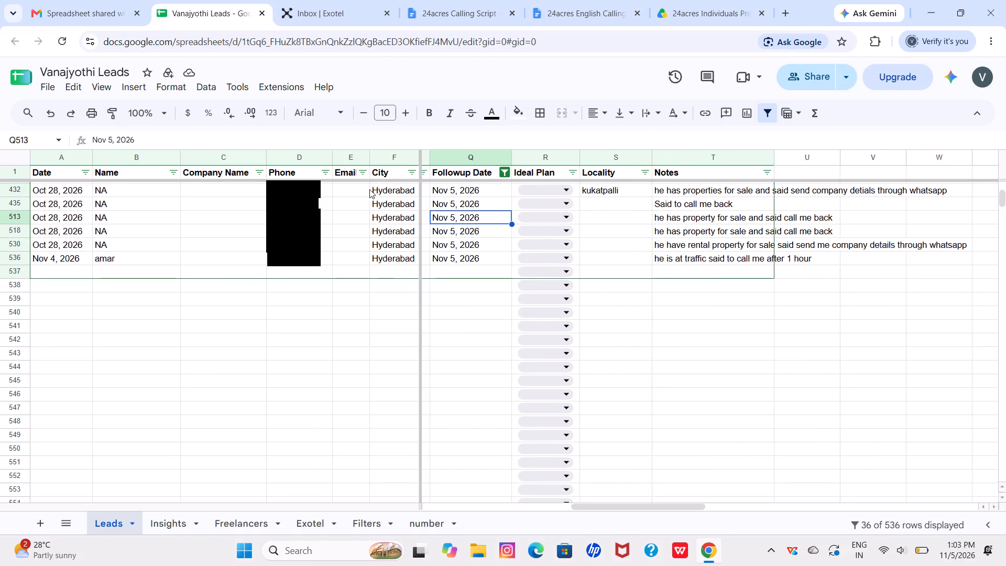
left_click(325, 187)
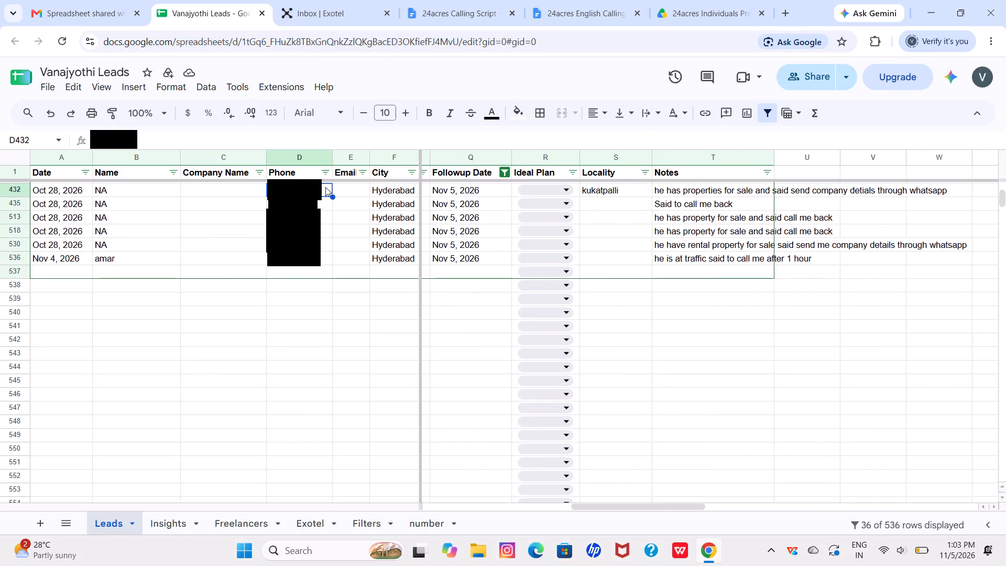
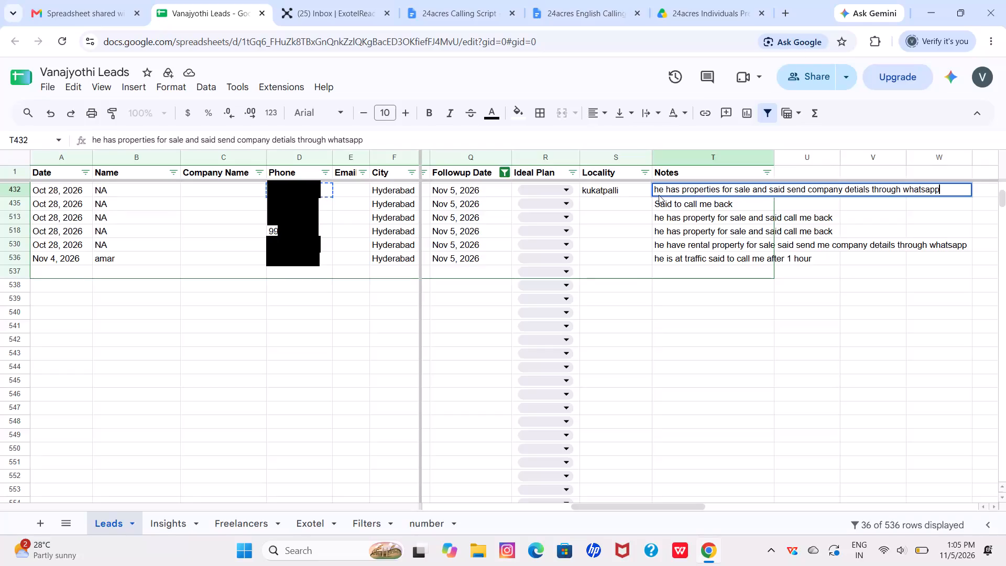
Set the Last Spoken date of the lead in row 432 to Nov 5, 2026.
left_click(487, 190)
scroll(487, 190, "right", 1)
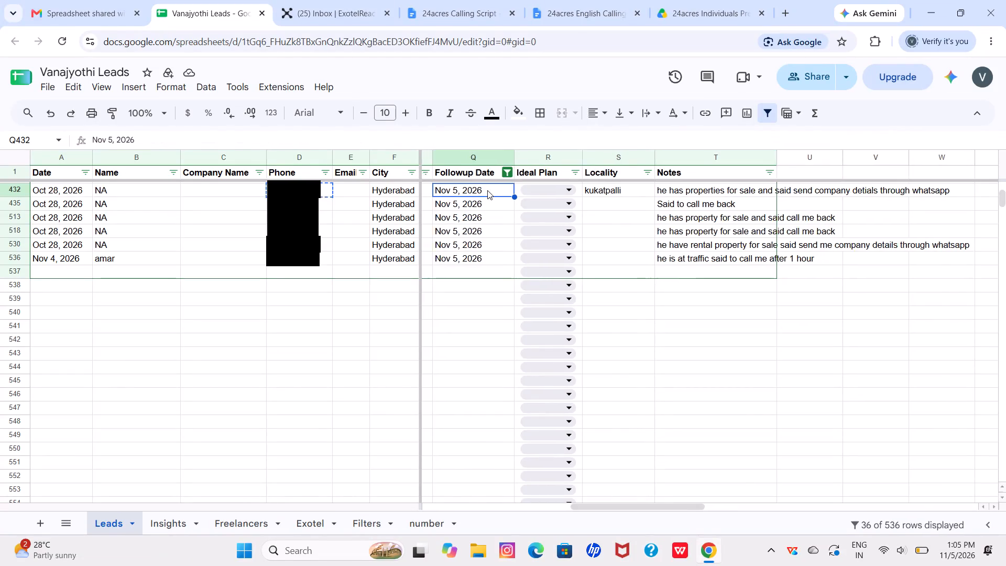
scroll(487, 190, "right", 2)
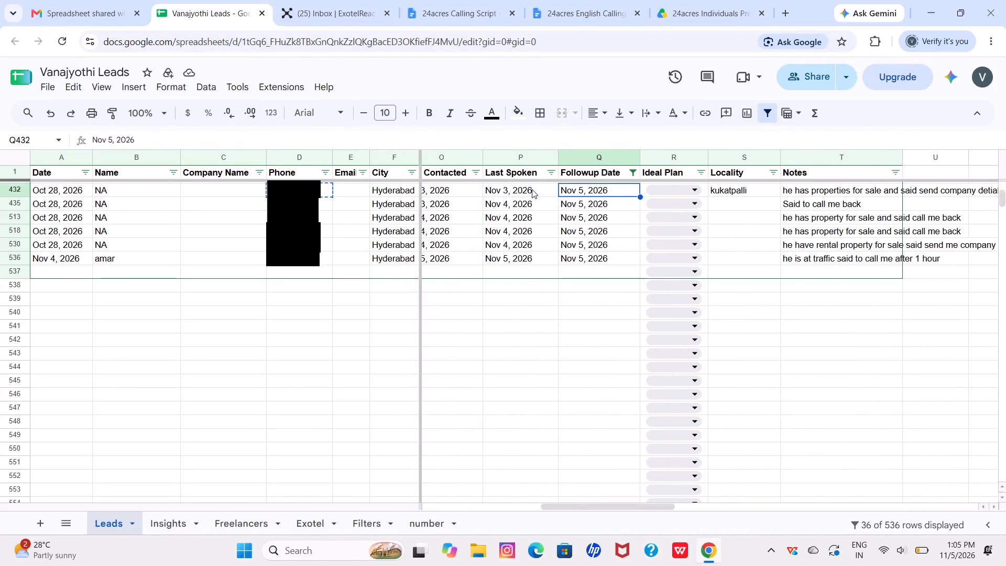
double_click(532, 189)
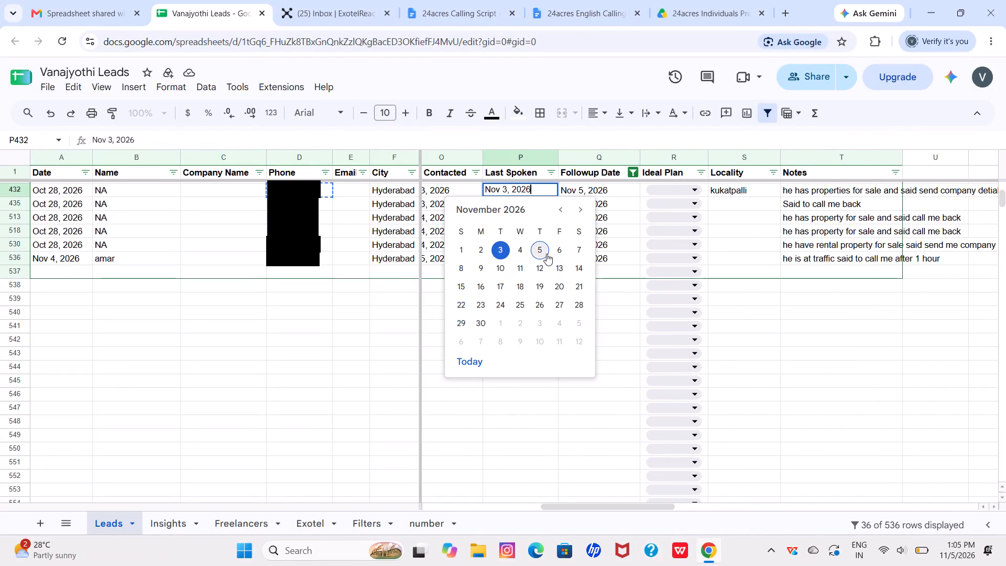
left_click(539, 252)
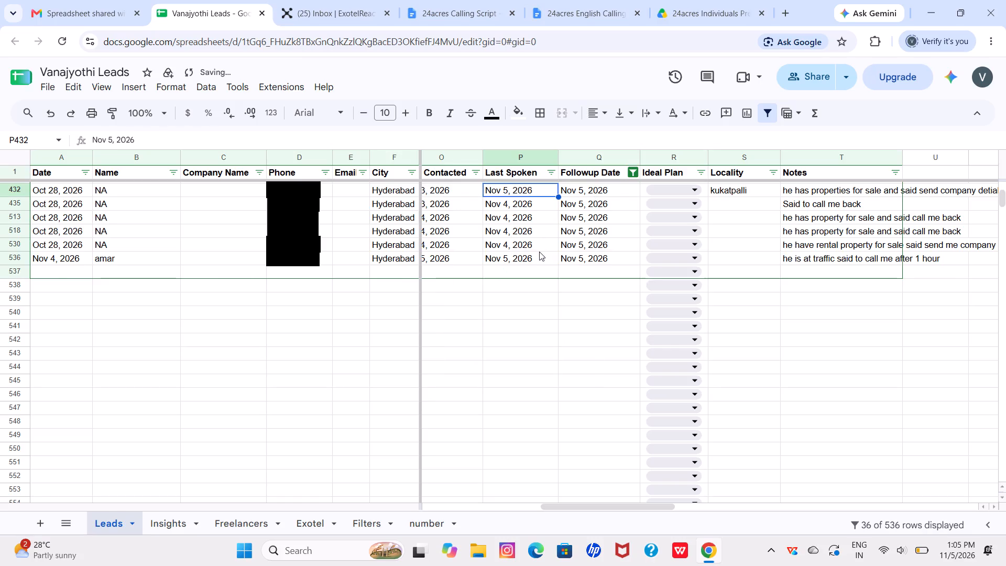
Set the Followup Date of the lead in row 432 to Nov 10, 2026.
double_click(610, 191)
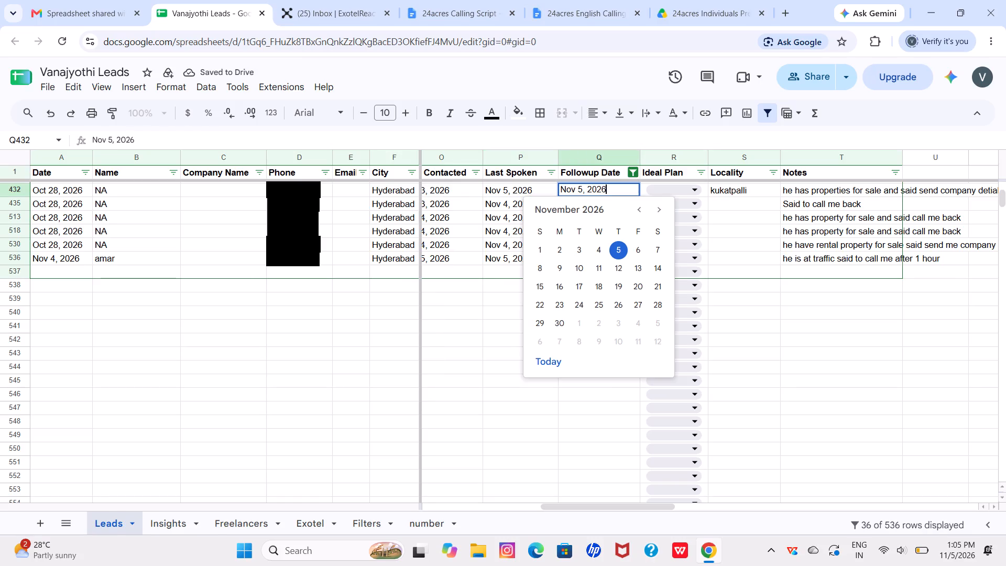
double_click(577, 263)
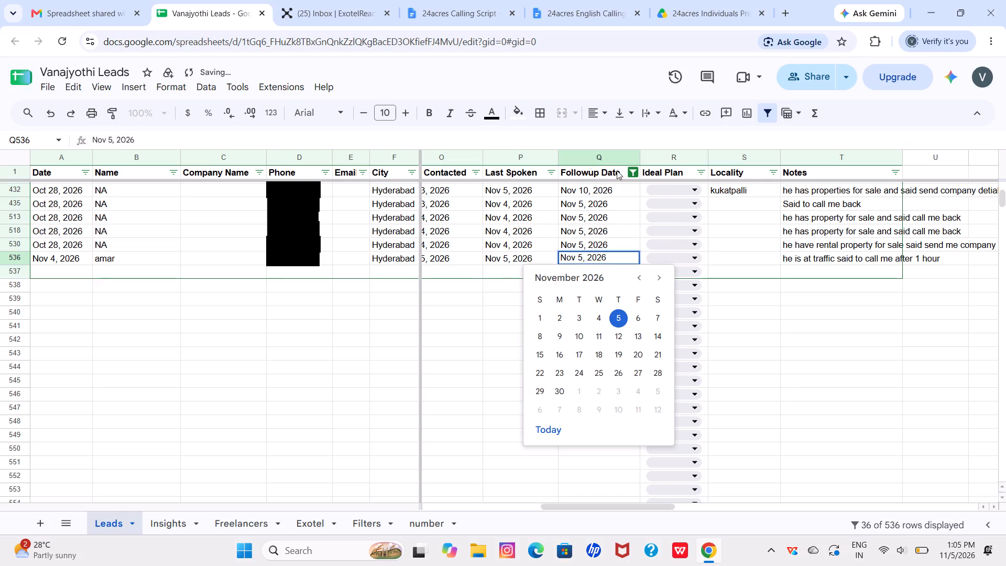
left_click(588, 203)
Check the call counts and contact dates of the lead in row 435 and select its phone number.
scroll(588, 203, "left", 1)
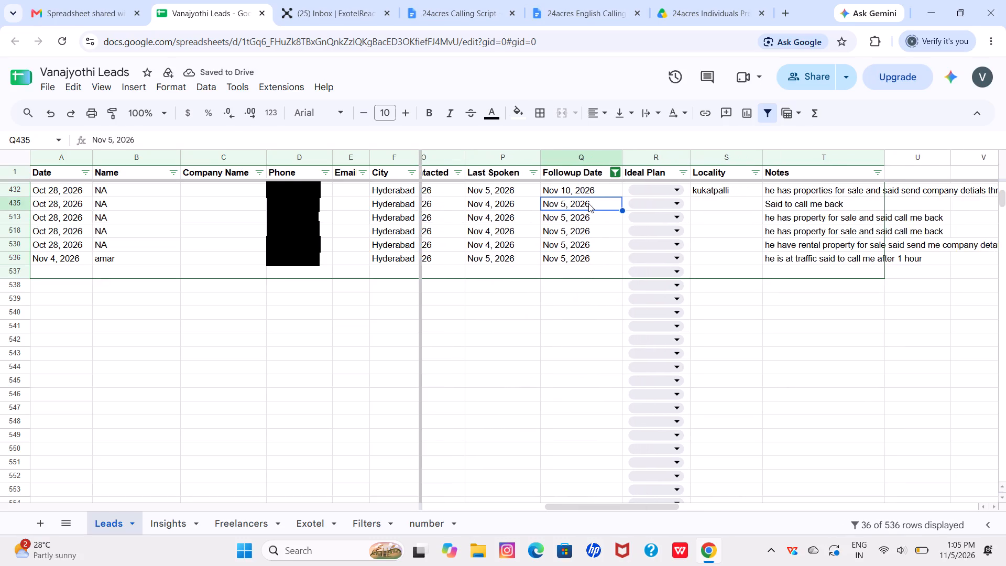
scroll(588, 203, "left", 1)
scroll(588, 203, "right", 4)
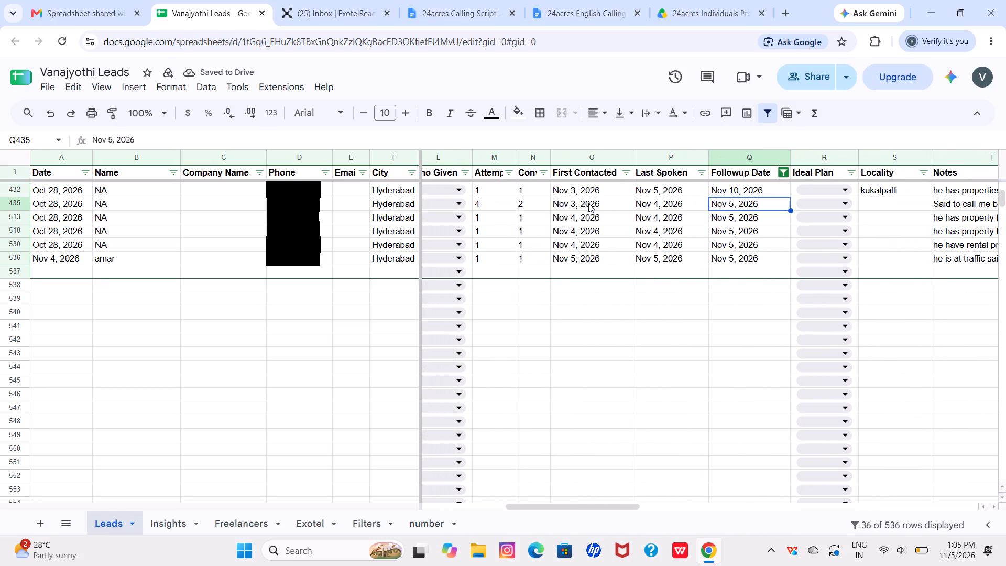
left_click(322, 203)
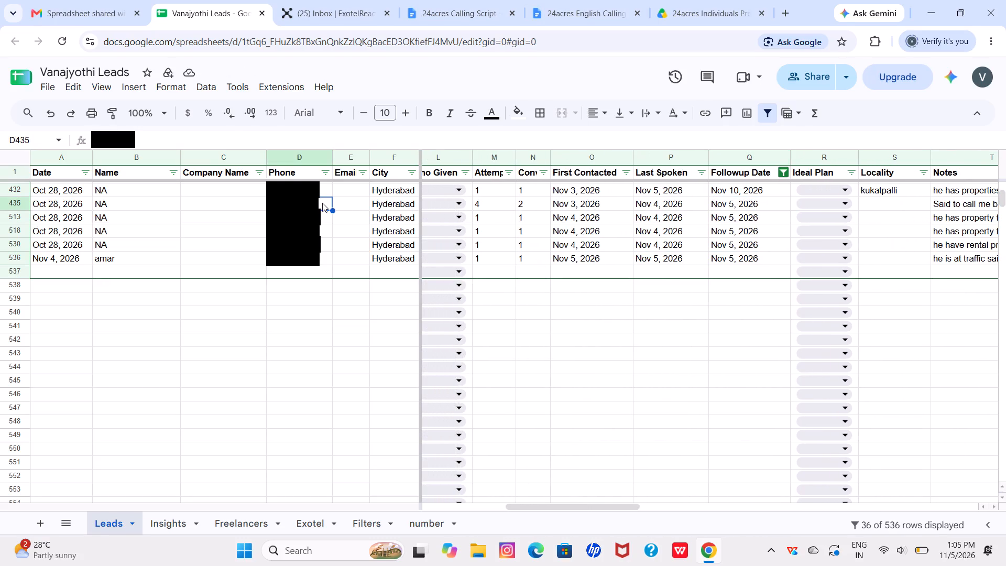
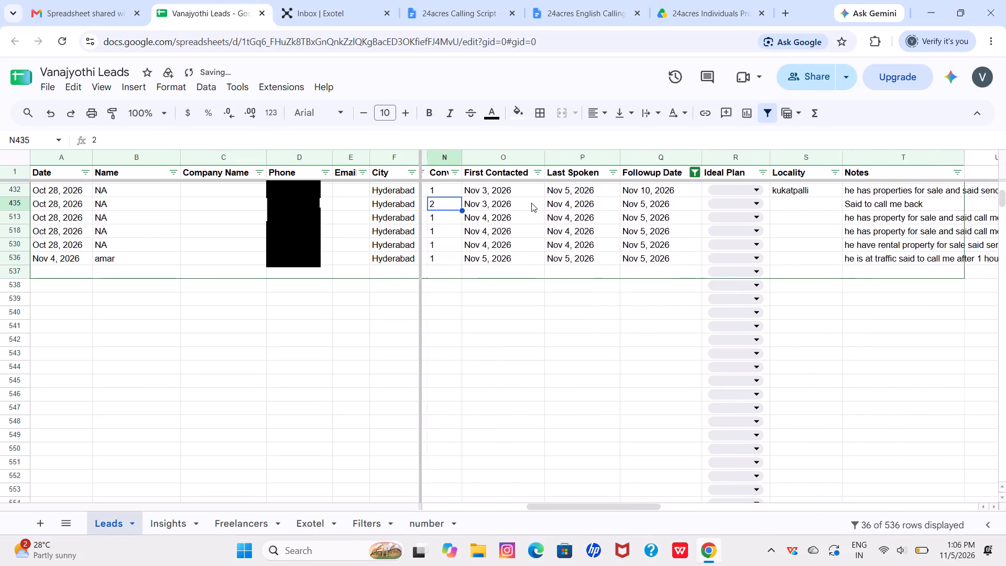
Review the follow-up date, call counts, contact dates and notes of the lead in row 435.
scroll(531, 203, "left", 1)
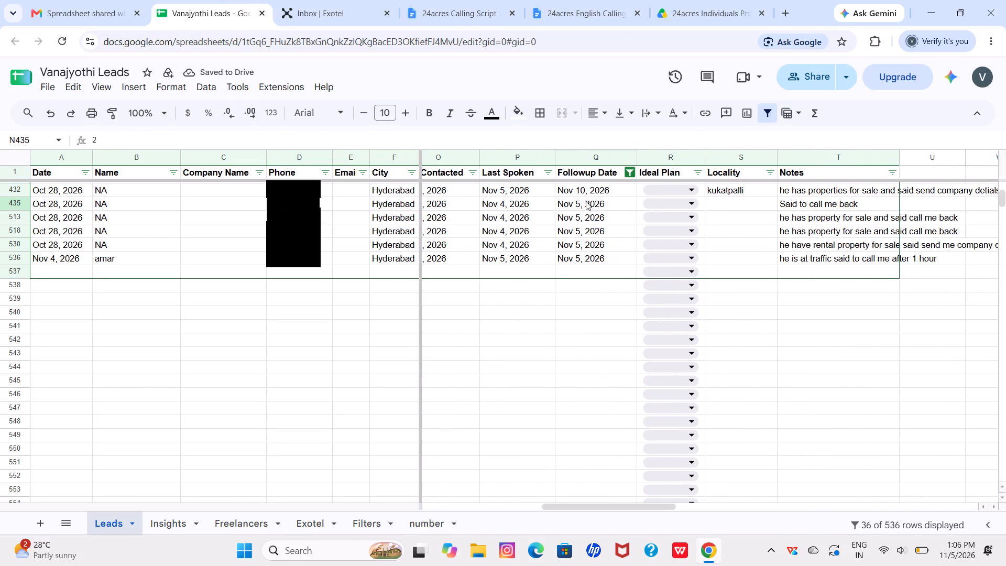
left_click(586, 201)
scroll(586, 201, "left", 2)
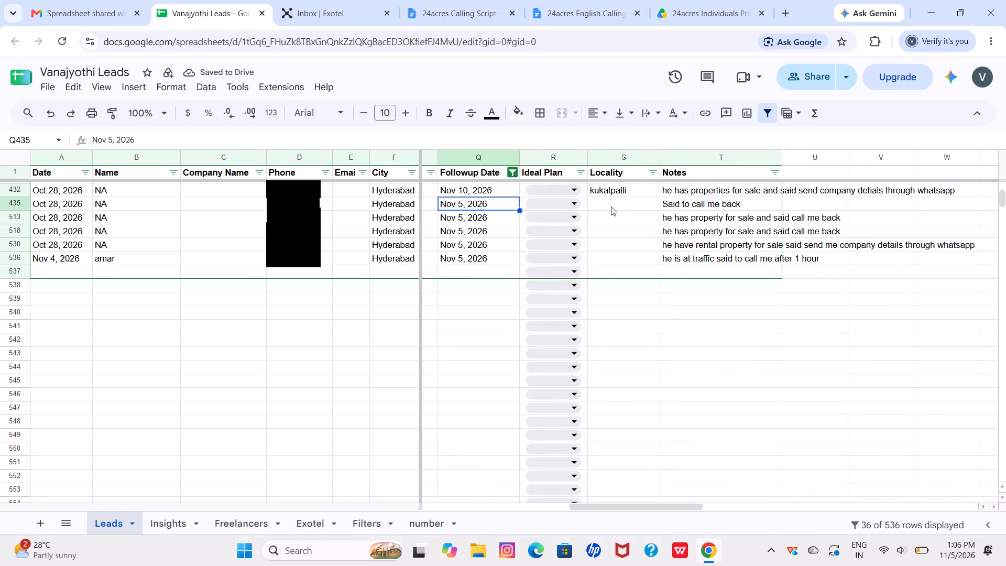
left_click(611, 206)
left_click(495, 204)
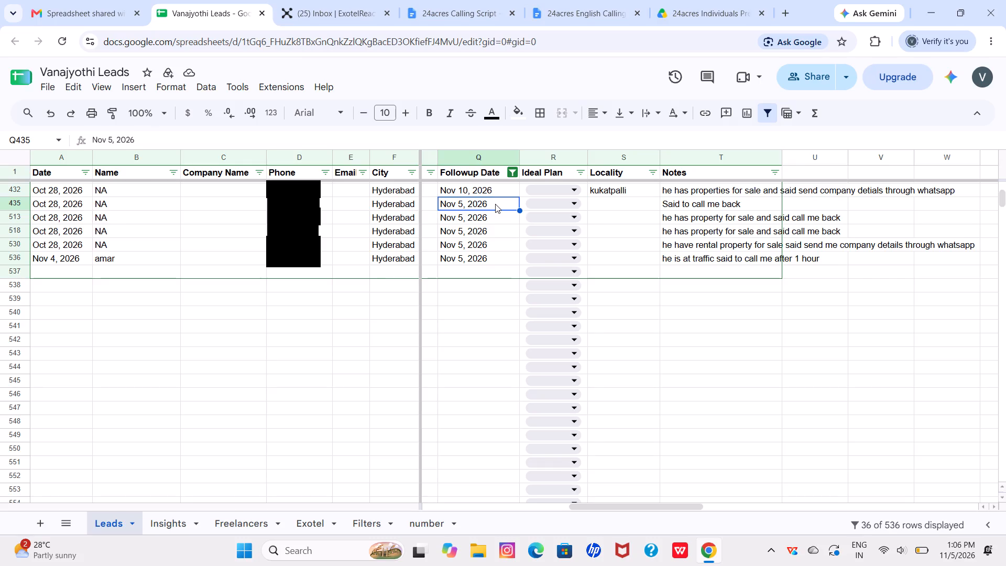
scroll(466, 206, "right", 6)
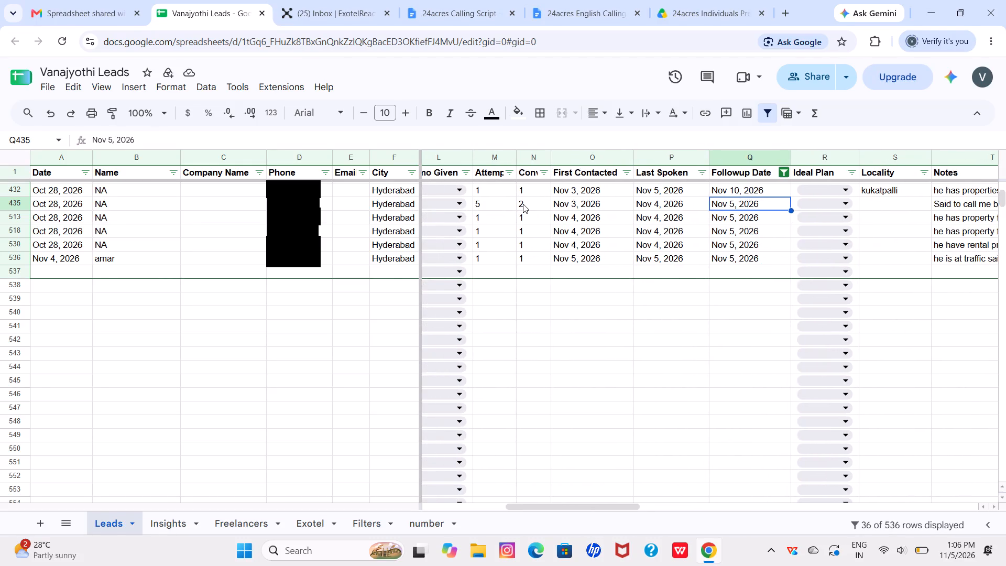
left_click(523, 204)
scroll(511, 205, "left", 3)
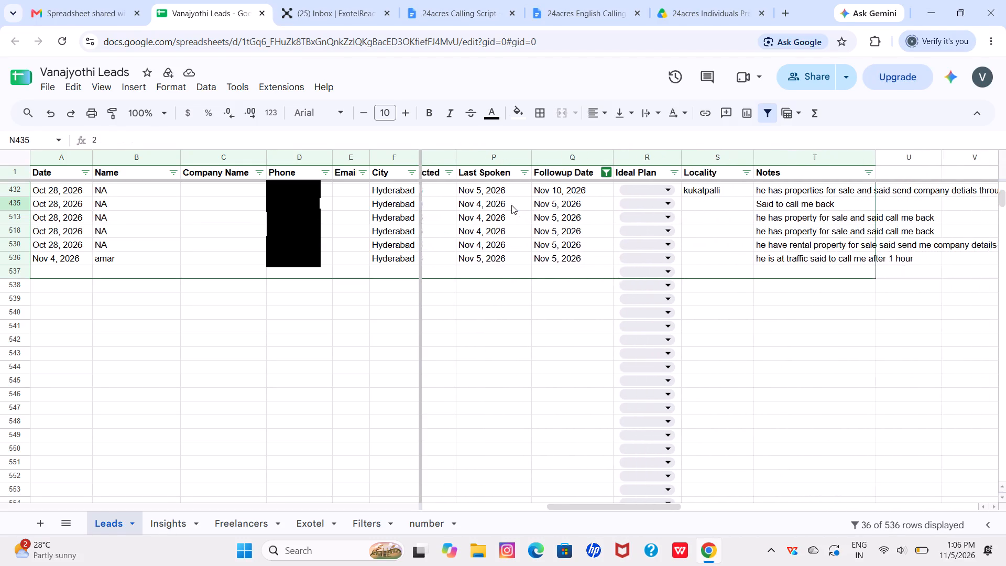
scroll(511, 205, "right", 2)
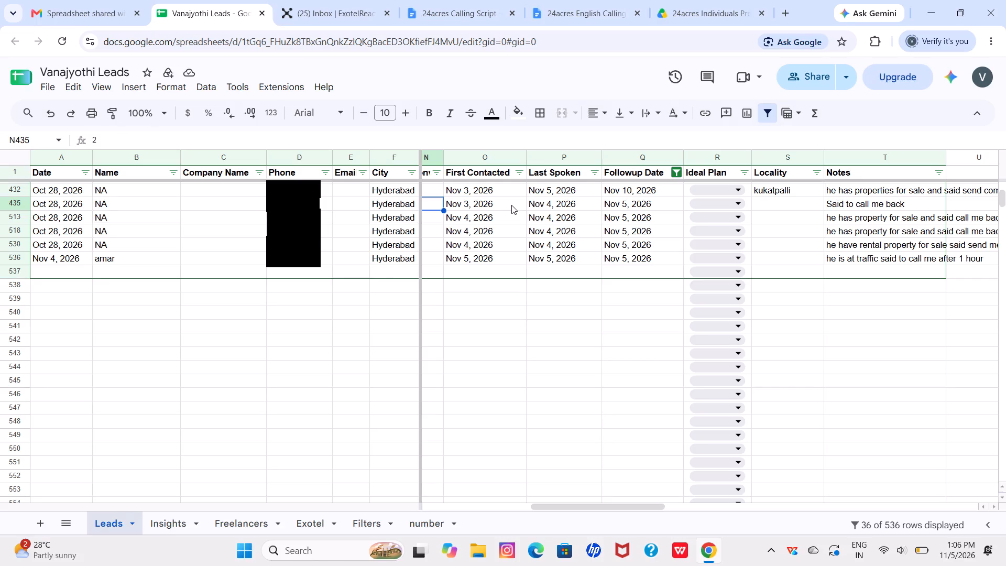
scroll(511, 205, "right", 3)
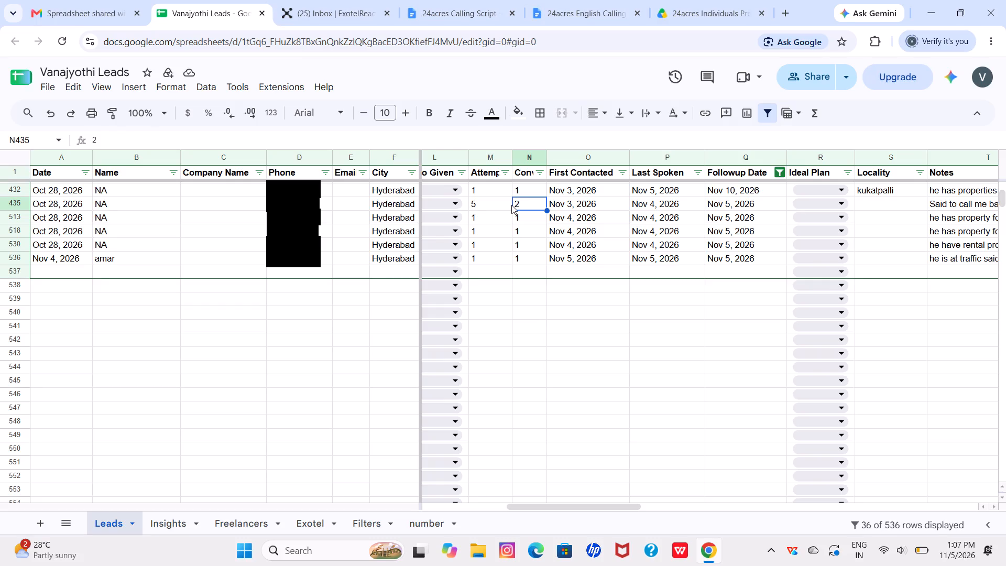
Set the Conv count of the lead in row 435 to 3.
scroll(511, 205, "left", 1)
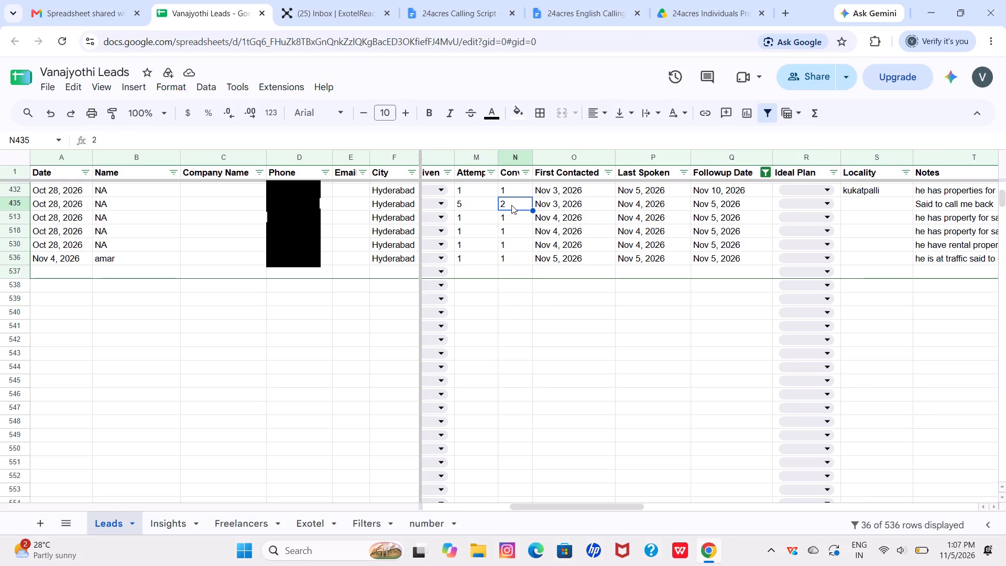
left_click(511, 205)
scroll(511, 205, "left", 3)
scroll(511, 205, "right", 4)
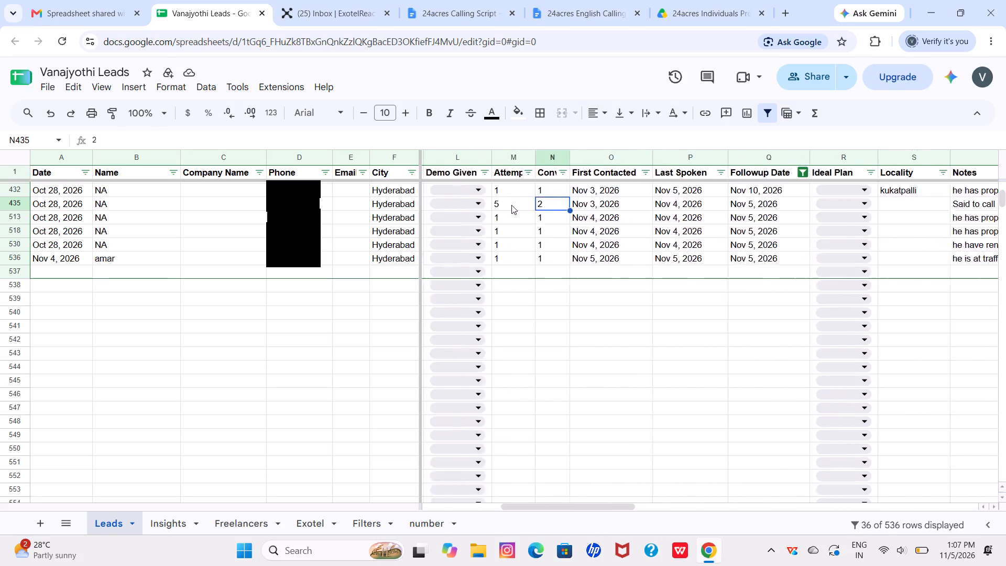
scroll(511, 205, "right", 1)
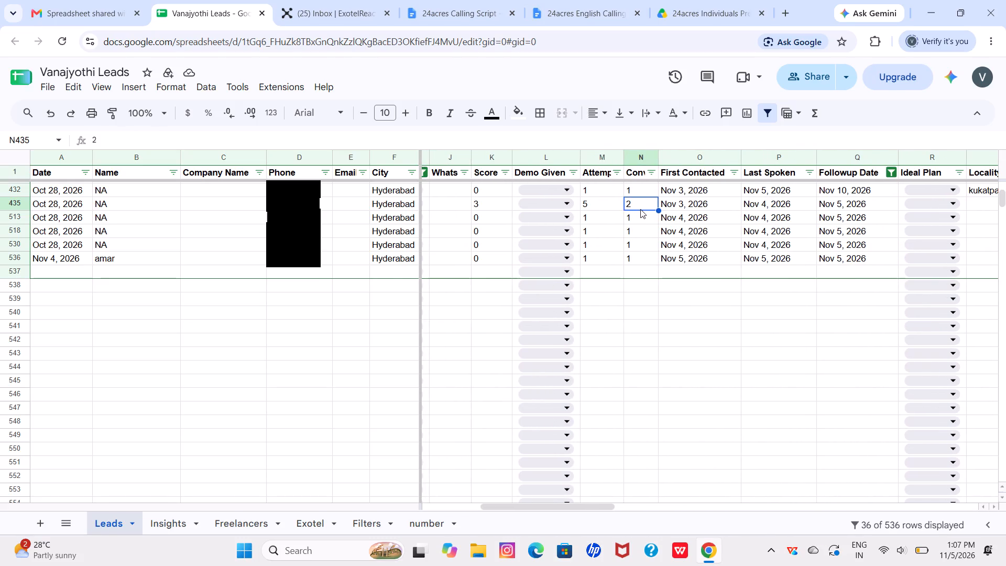
key("3")
left_click(674, 204)
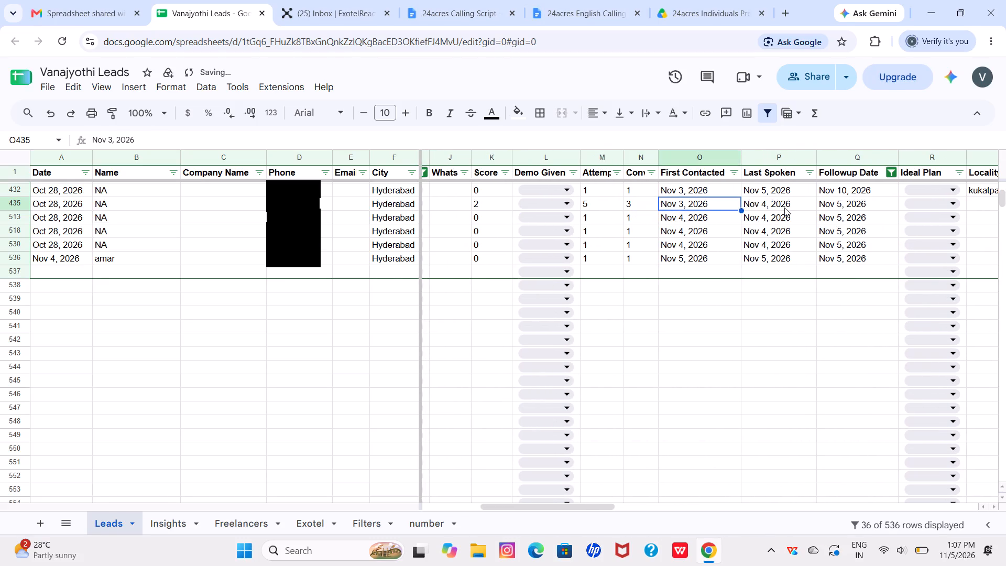
Set the Last Spoken date of the lead in row 435 to Nov 5, 2026.
double_click(784, 208)
left_click(794, 264)
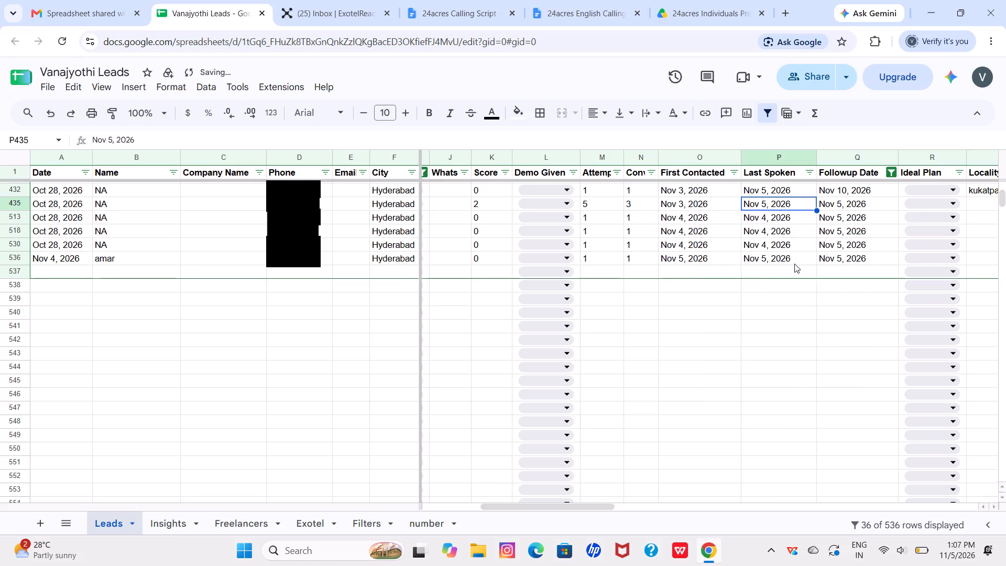
Clear the Followup Date of the lead in row 435.
left_click(862, 201)
key("BackSpace")
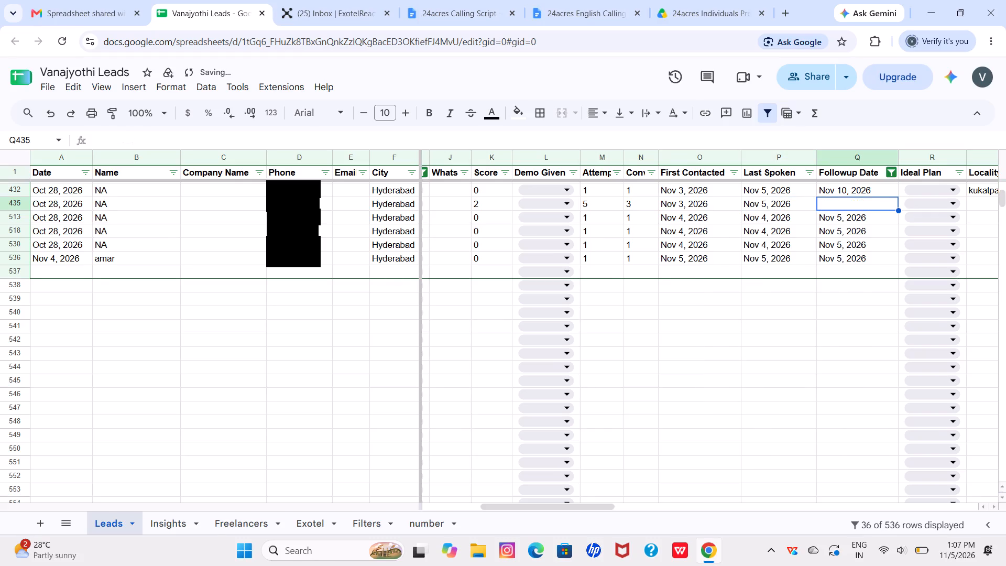
Append ",dont have any properties for sale or rent" to the existing note of the lead in row 435.
scroll(862, 201, "left", 4)
double_click(829, 202)
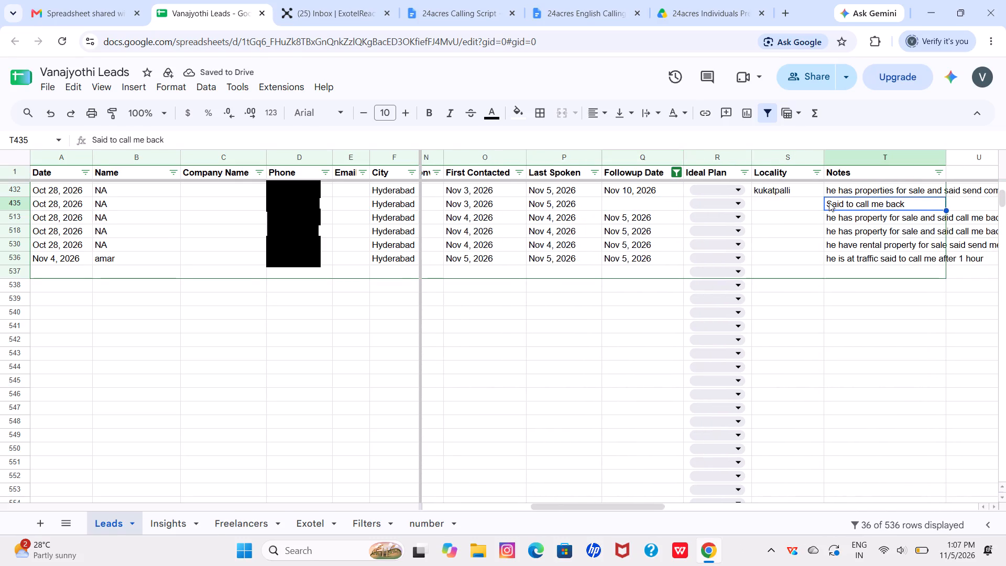
type(",f")
key("BackSpace")
type("dont have any properties for")
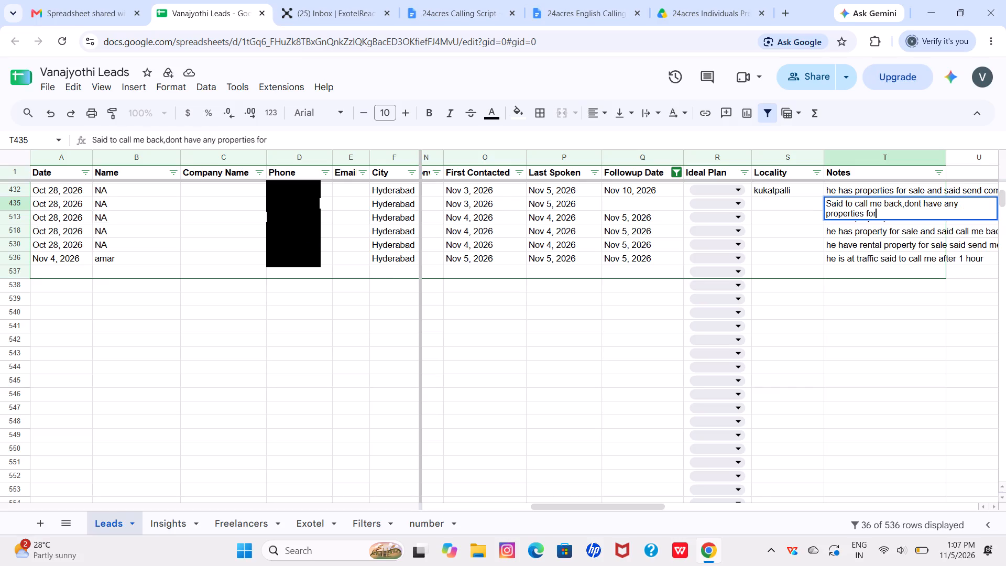
key("space")
type("sale or rent")
key("Return")
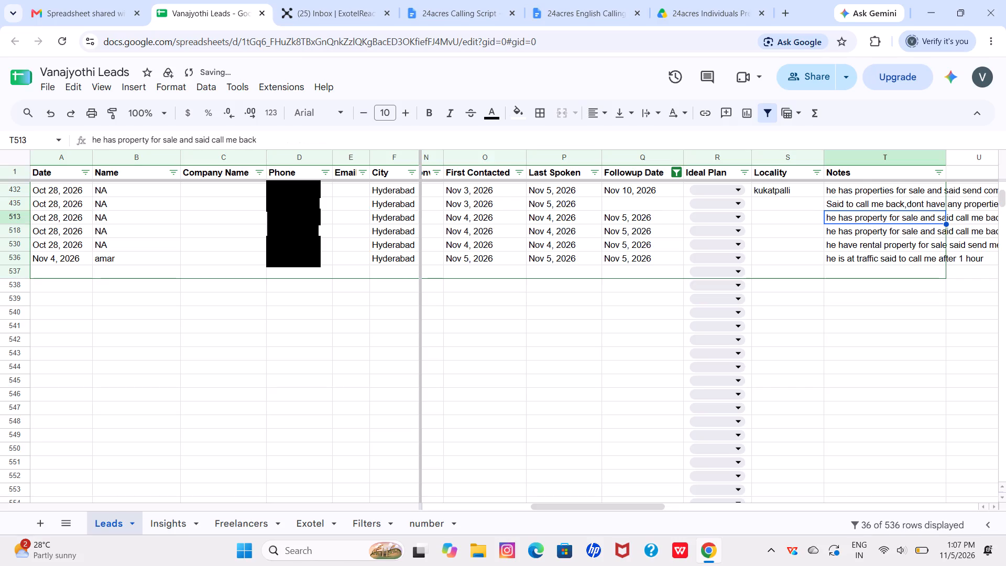
Check the call counts, contact dates and notes of the lead in row 513 and select its phone number.
scroll(829, 202, "down", 1)
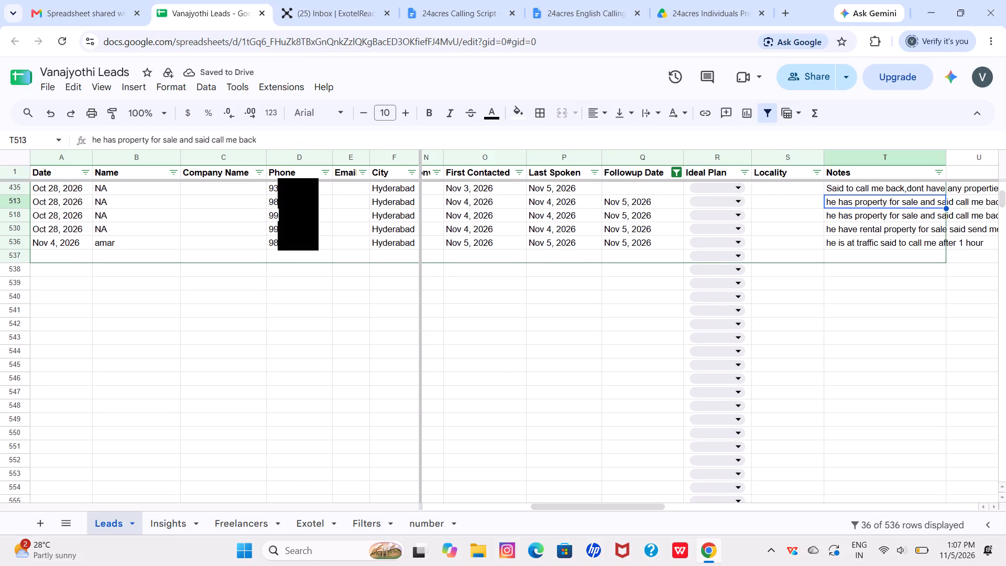
scroll(829, 202, "left", 3)
scroll(829, 202, "right", 1)
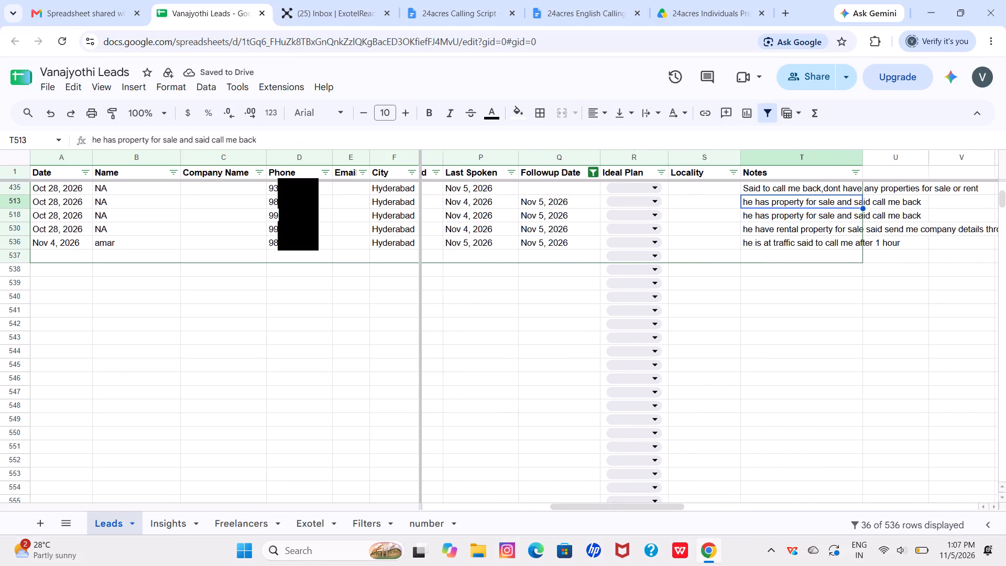
scroll(829, 202, "right", 7)
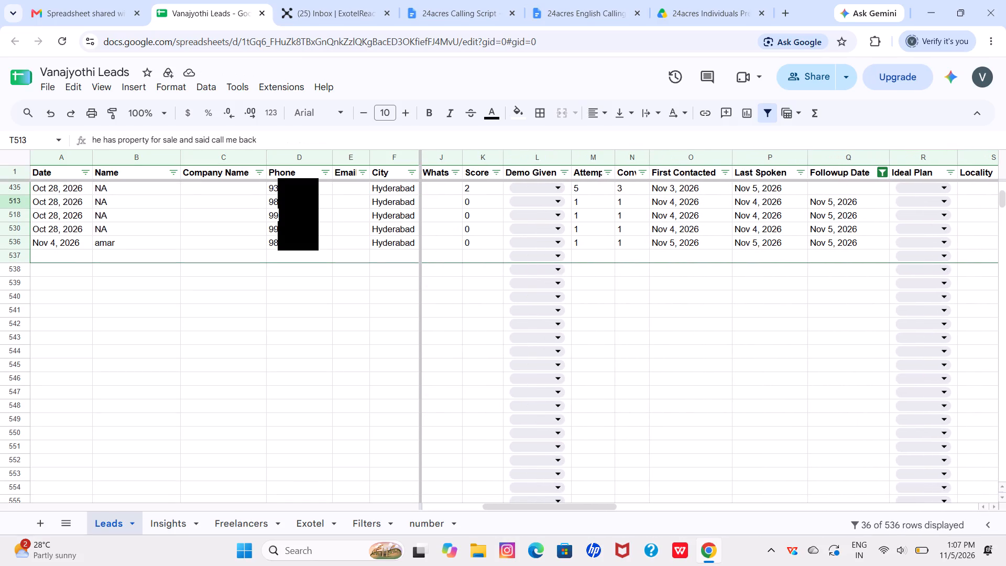
scroll(829, 202, "down", 1)
scroll(829, 202, "left", 1)
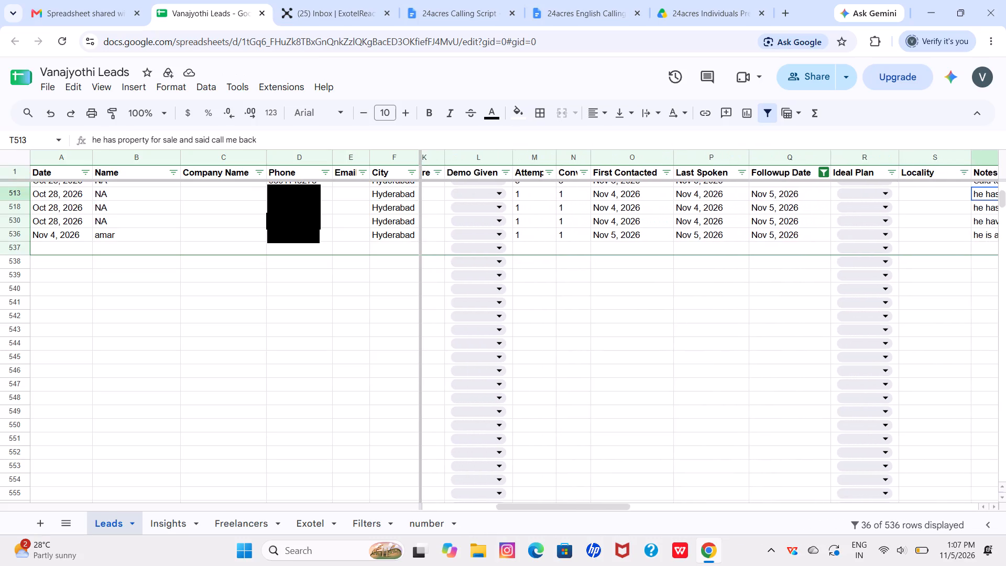
scroll(829, 202, "left", 5)
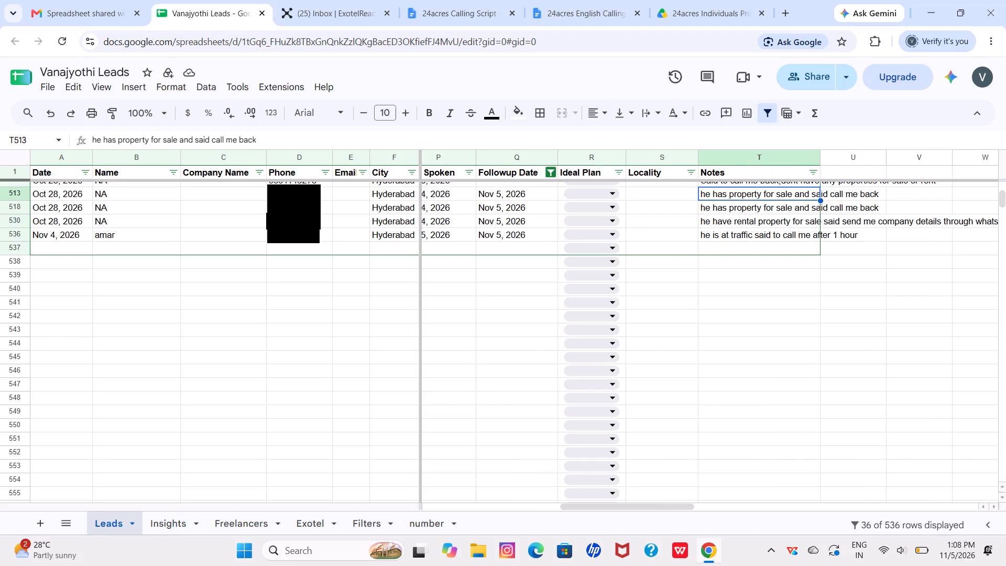
left_click(334, 198)
left_click(309, 192)
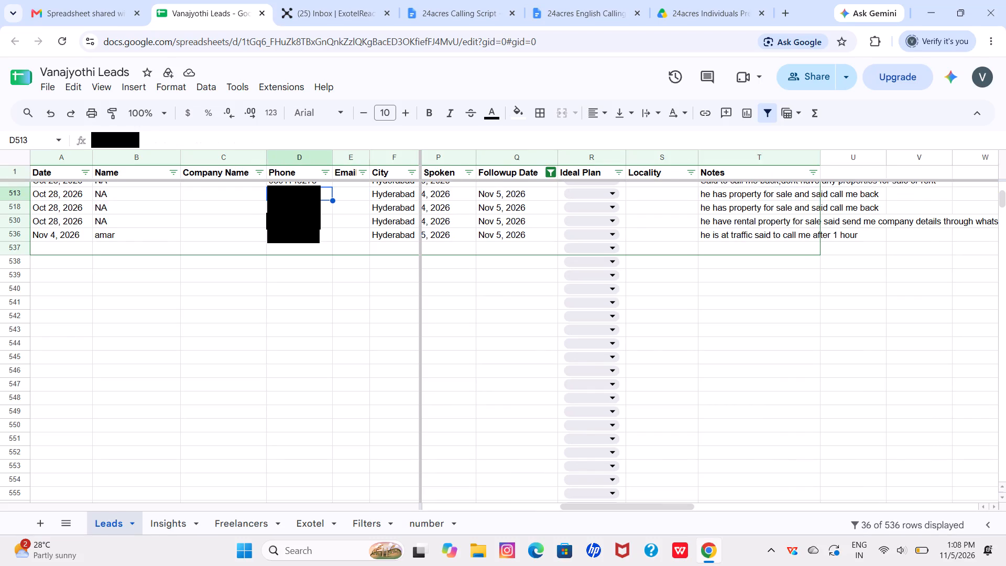
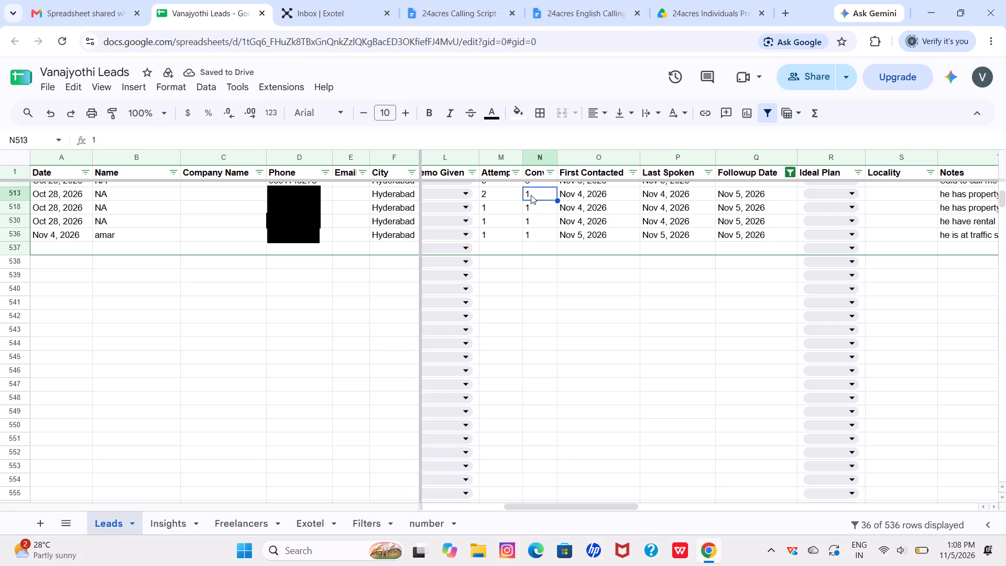
Check the notes of the remaining follow-up leads and copy the phone number of the lead in row 518.
left_click(594, 191)
scroll(594, 191, "left", 4)
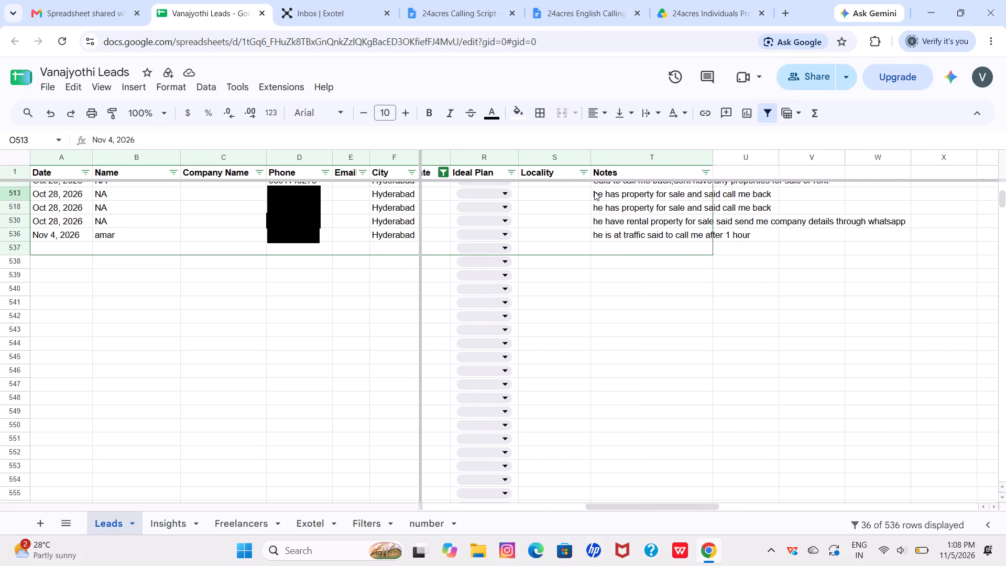
scroll(594, 191, "right", 5)
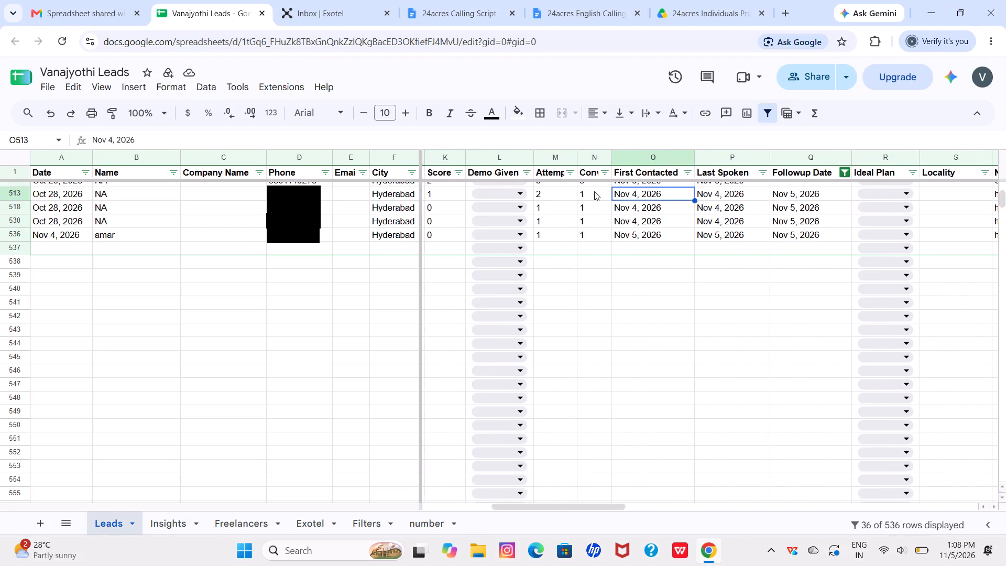
left_click(316, 209)
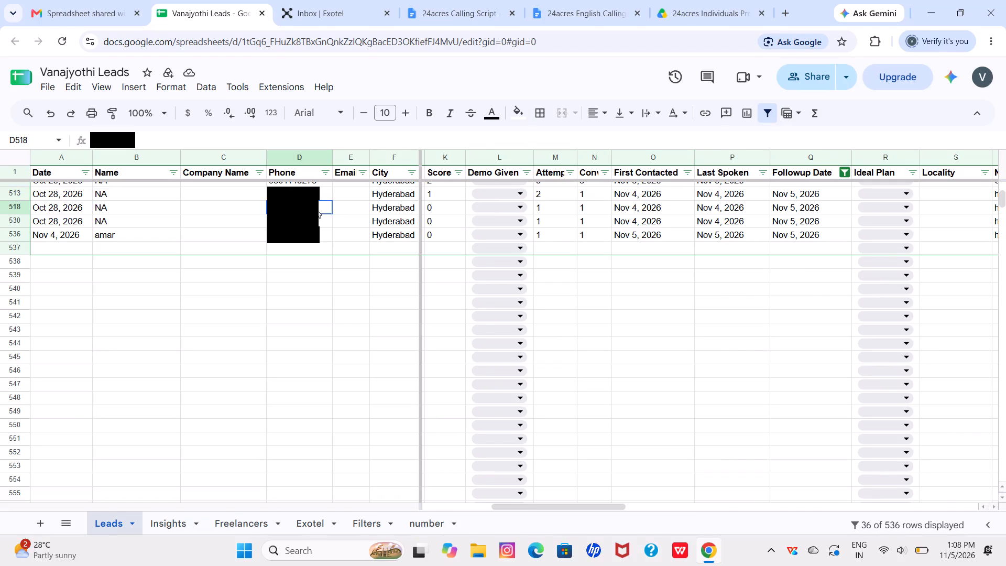
key("ctrl+c")
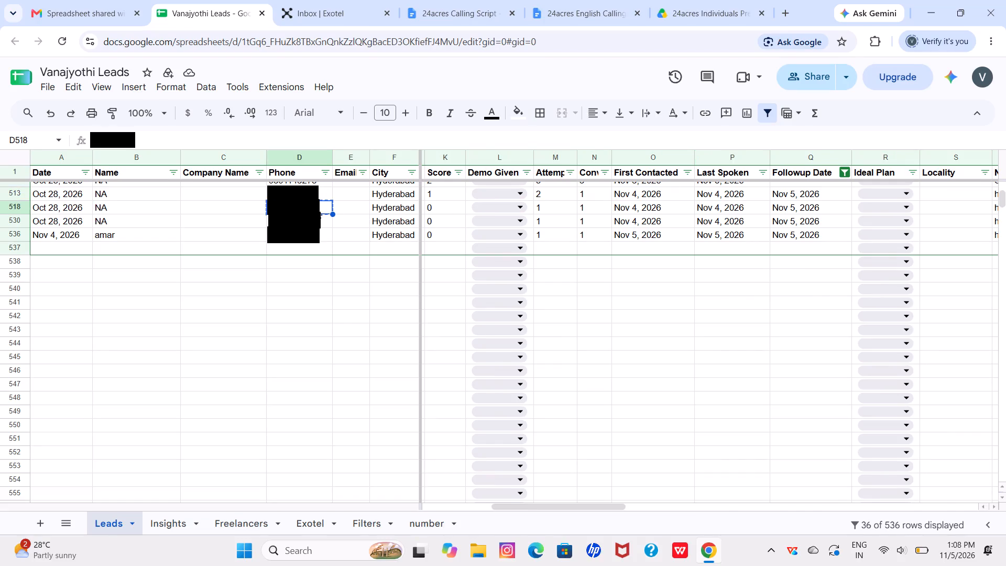
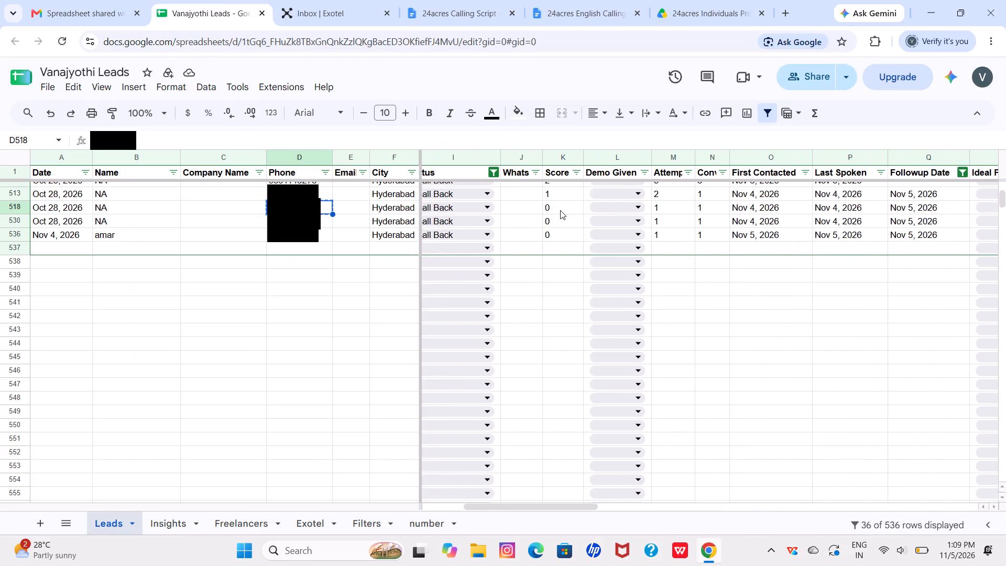
Set the number of call attempts to 2 for the leads in rows 518, 530 and 536.
scroll(560, 210, "up", 1)
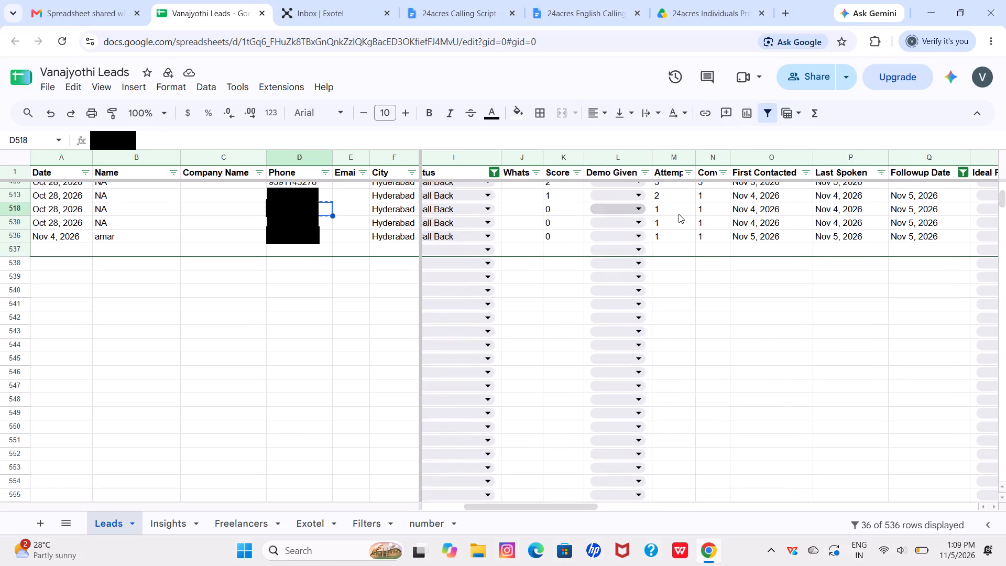
left_click(670, 212)
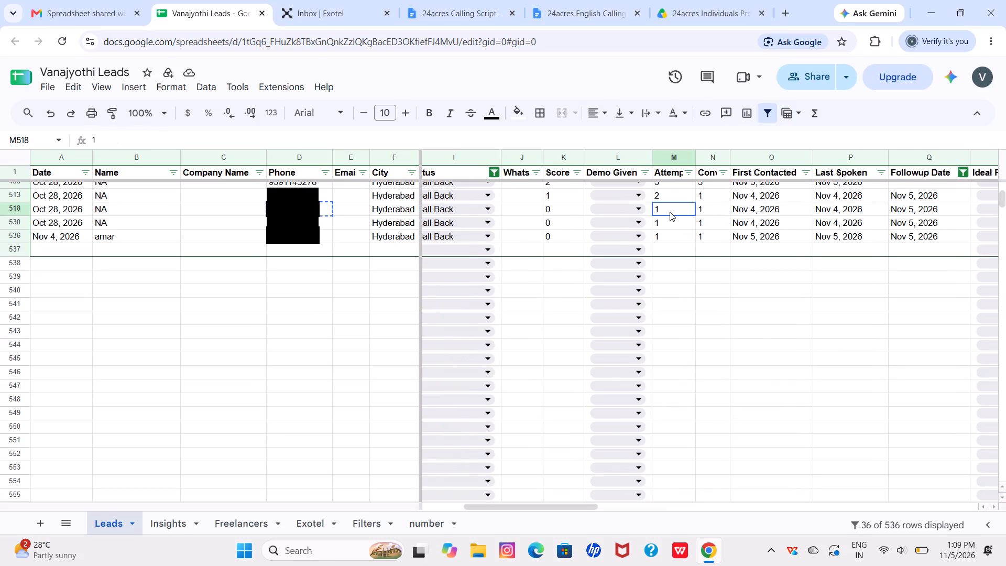
key("2")
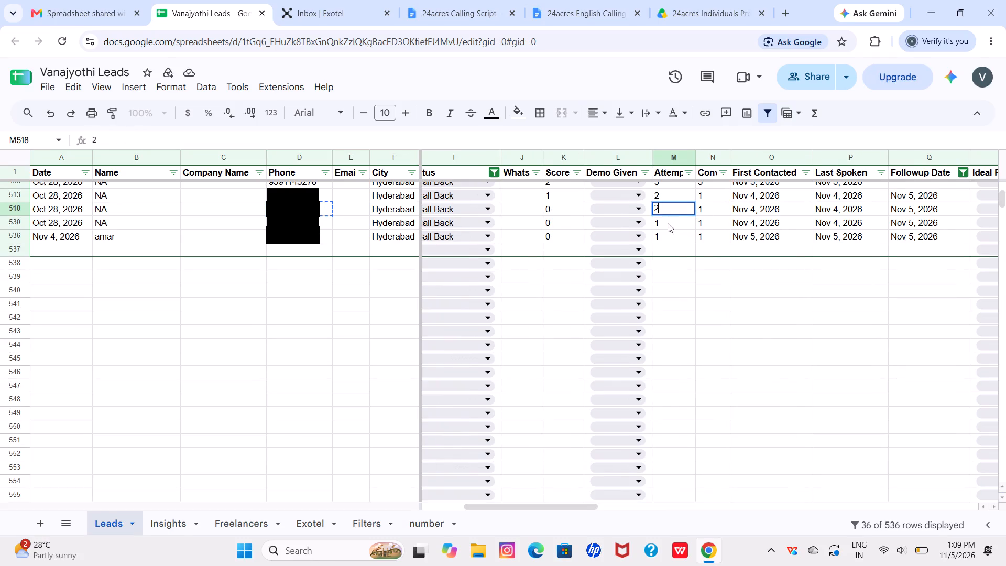
left_click(666, 223)
key("2")
left_click(662, 239)
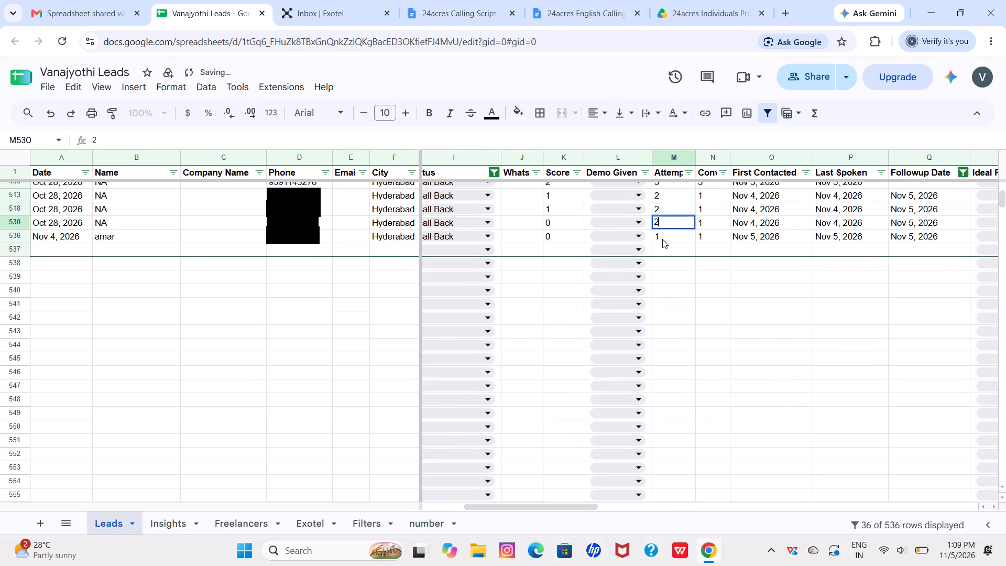
key("2")
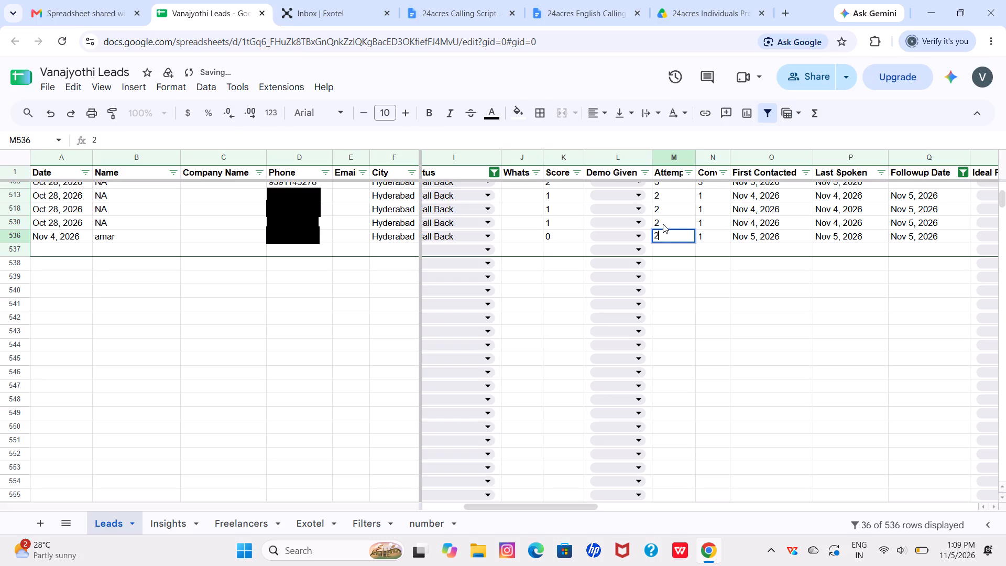
left_click(672, 206)
Review the notes, last spoken dates and follow-up dates of the leads in rows 518, 530 and 536.
scroll(672, 206, "left", 3)
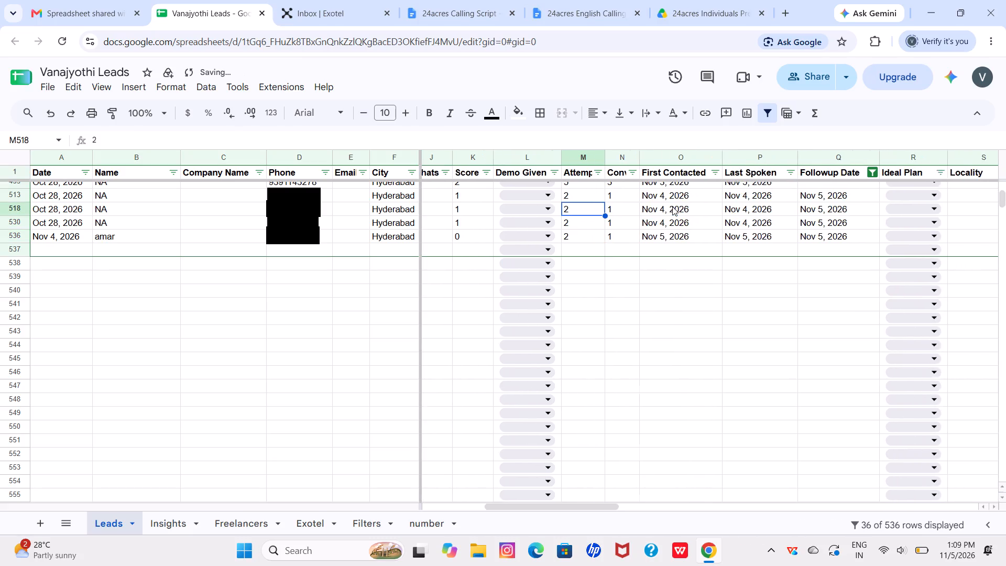
scroll(672, 206, "left", 2)
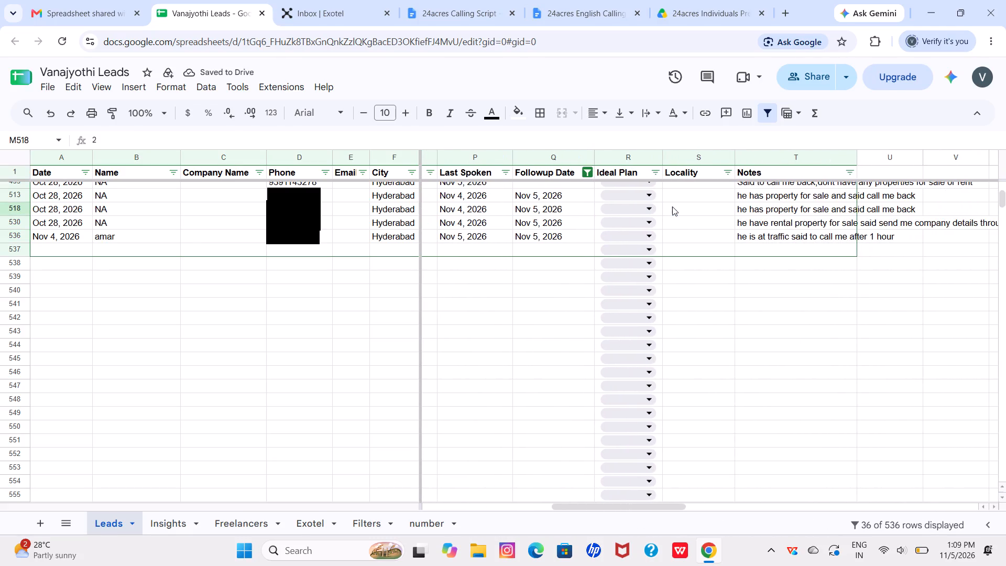
scroll(672, 206, "left", 1)
left_click(679, 209)
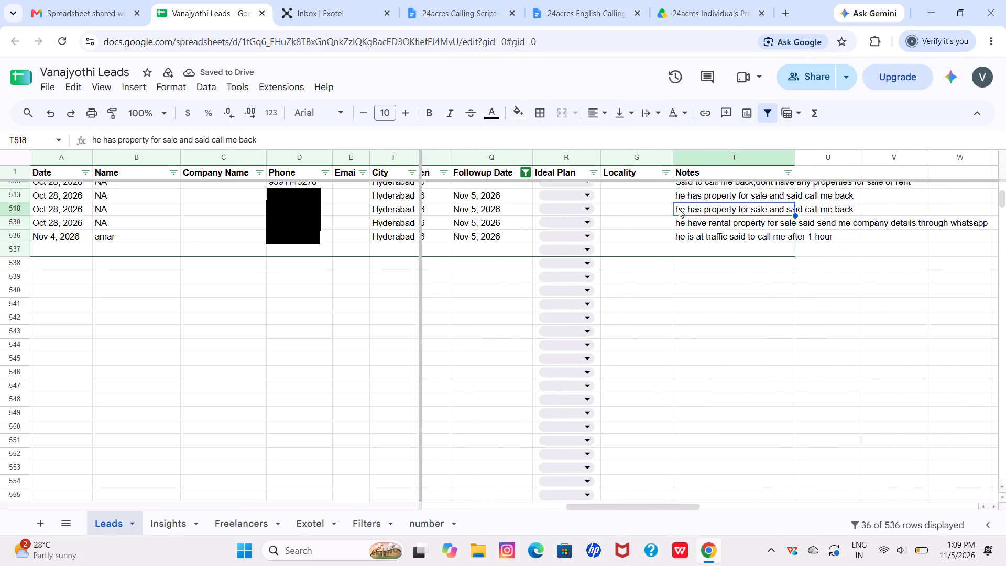
left_click(645, 209)
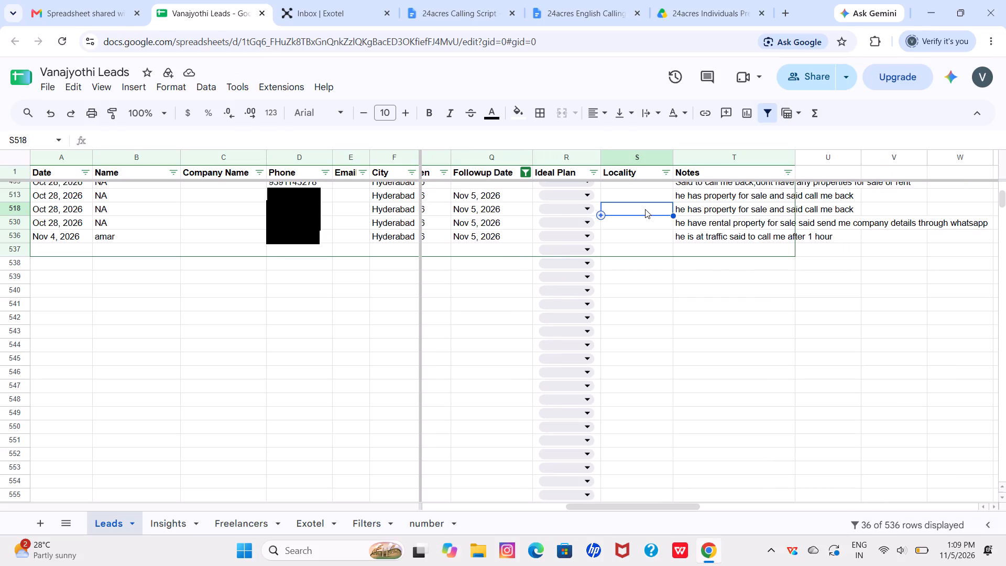
scroll(645, 209, "right", 3)
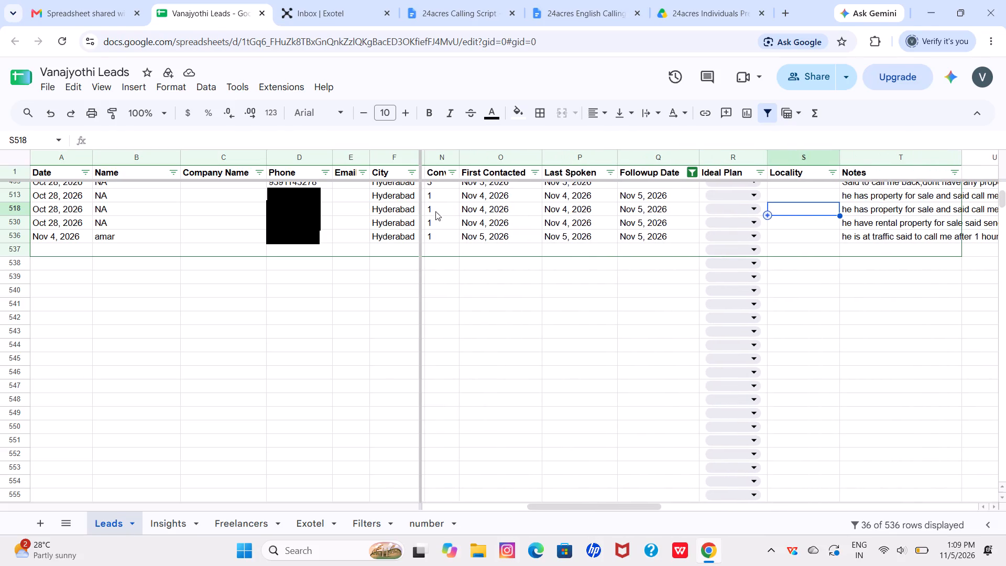
left_click(304, 212)
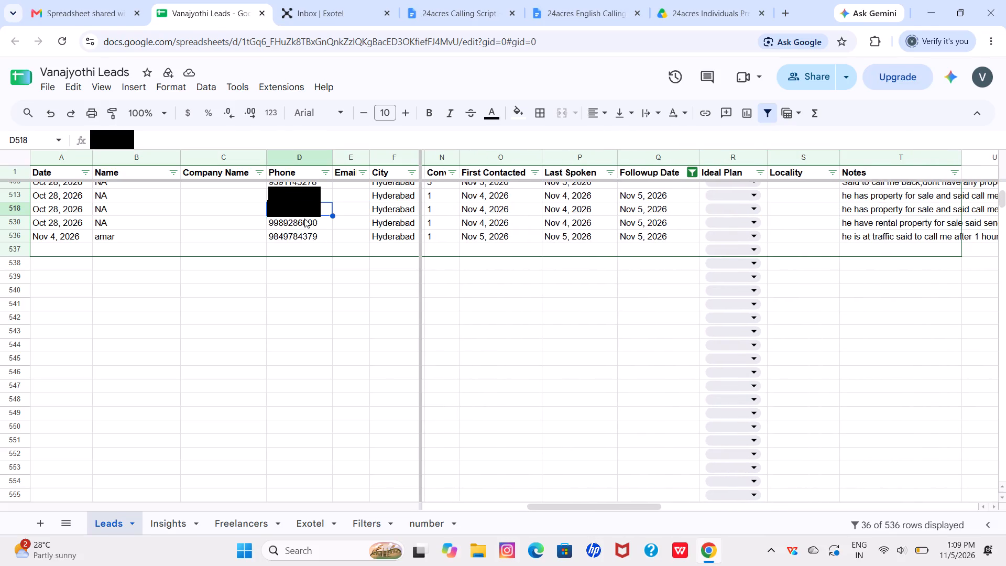
left_click(306, 221)
scroll(306, 221, "left", 3)
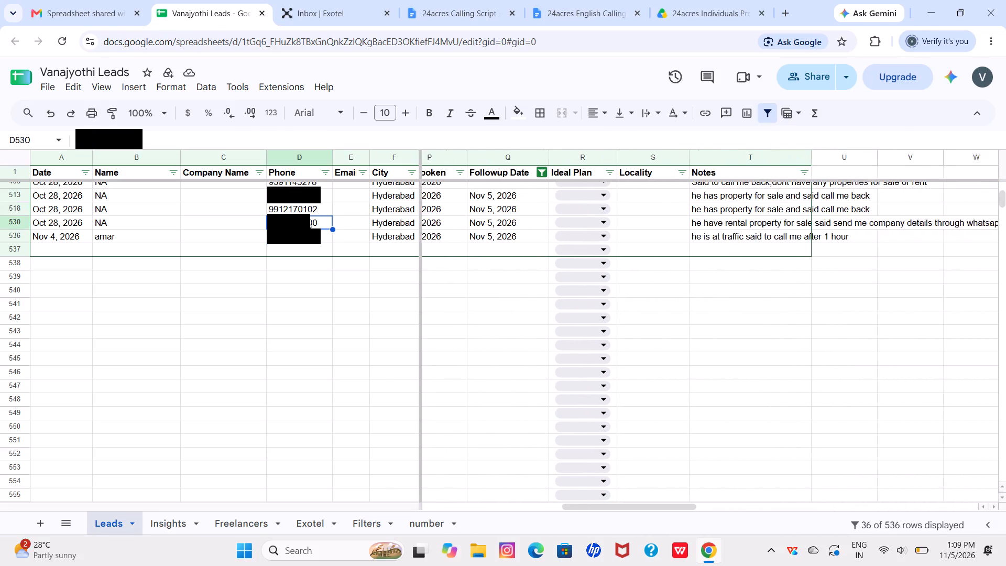
scroll(306, 221, "left", 1)
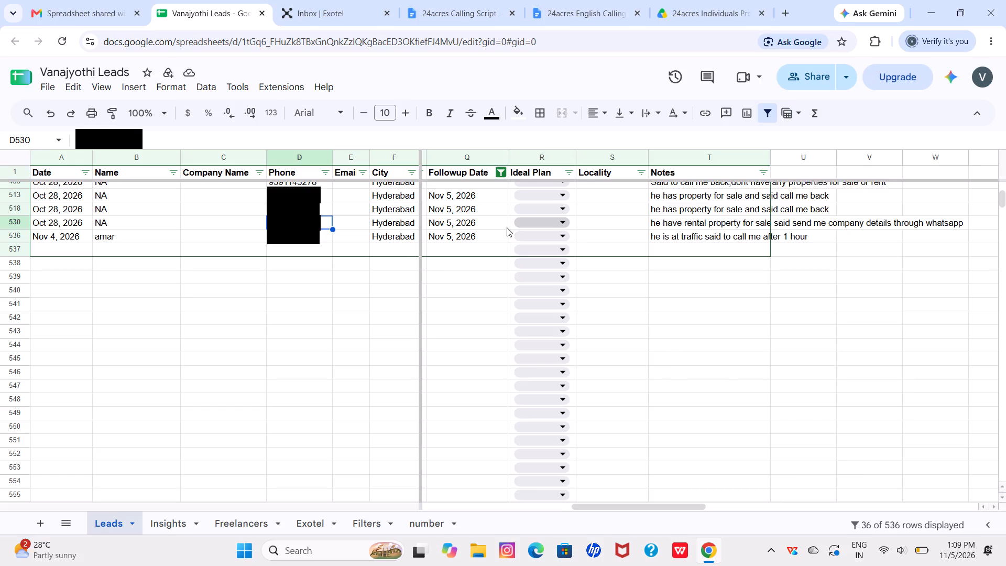
scroll(507, 227, "right", 5)
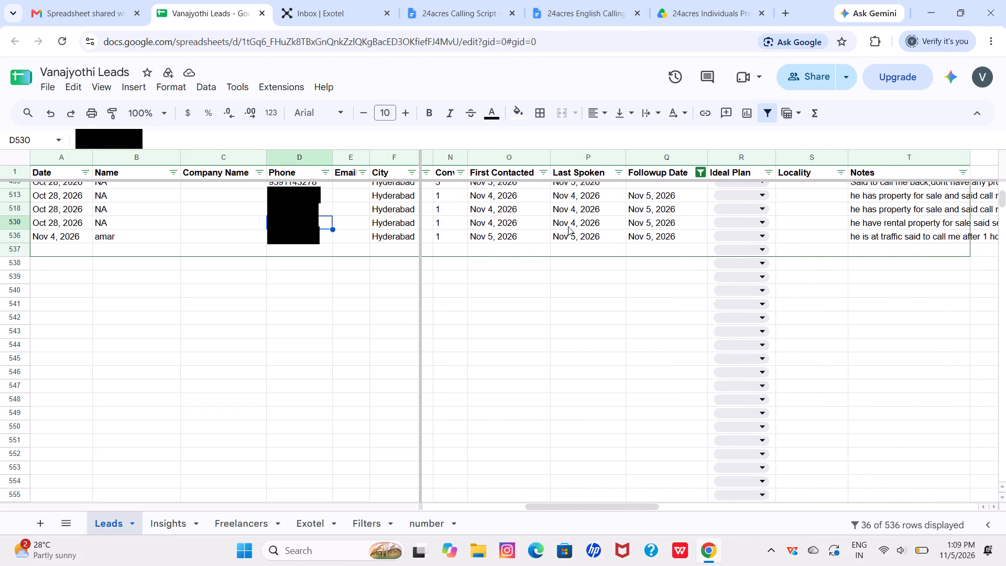
scroll(544, 213, "right", 3)
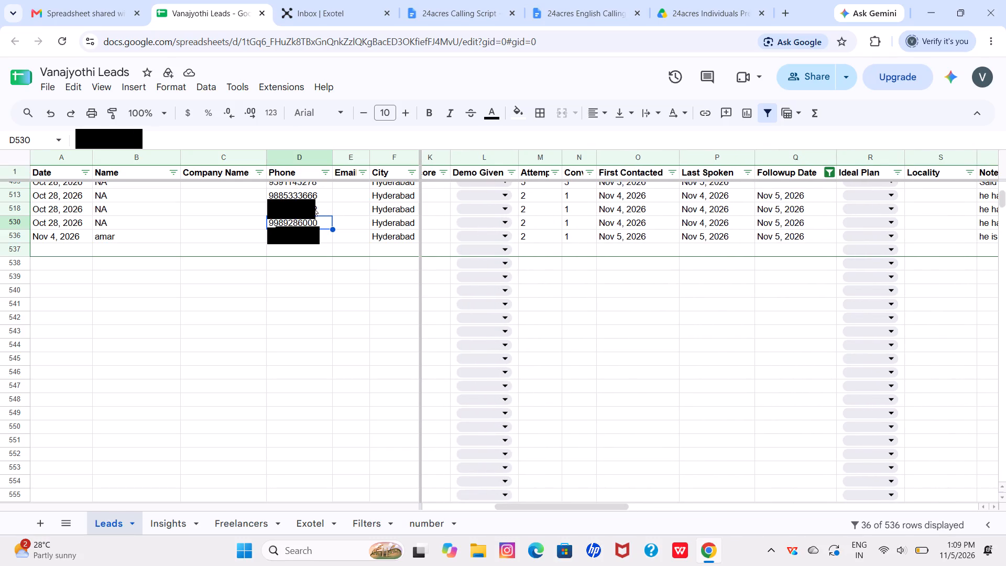
Select the phone number of the lead in row 518 and check the lead's notes, contact dates, score and status.
left_click(312, 207)
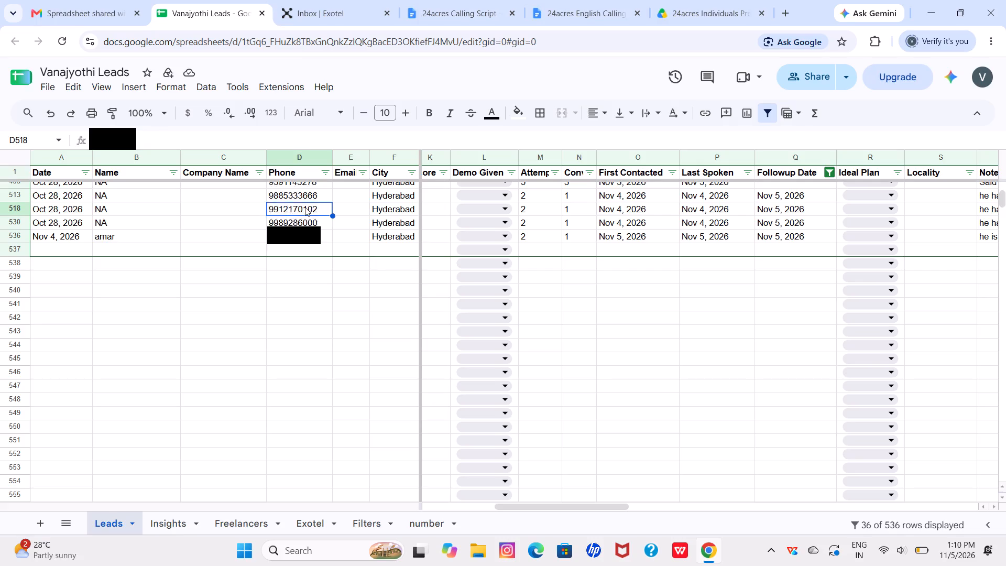
scroll(429, 217, "left", 3)
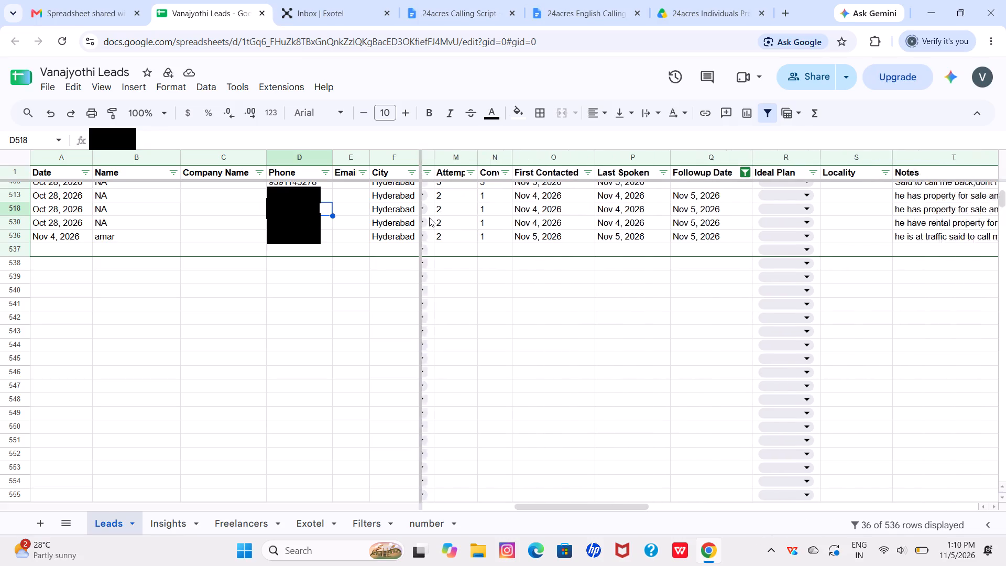
scroll(429, 217, "left", 2)
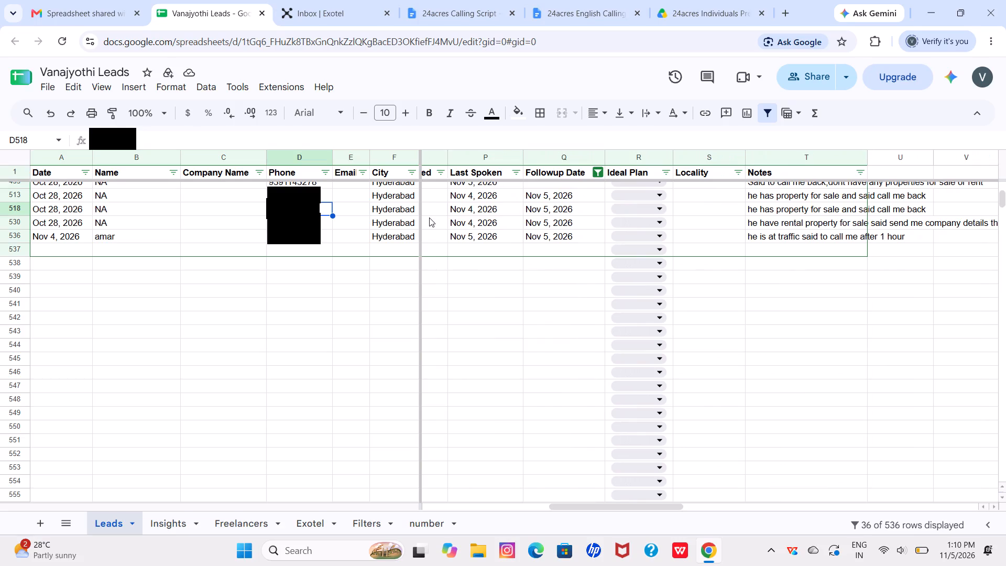
scroll(517, 220, "right", 6)
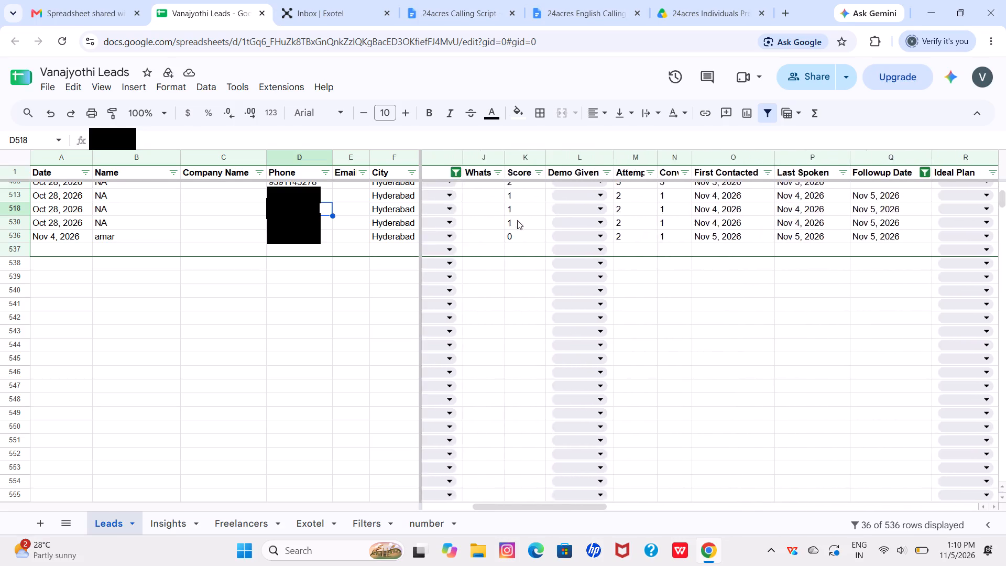
scroll(517, 220, "right", 5)
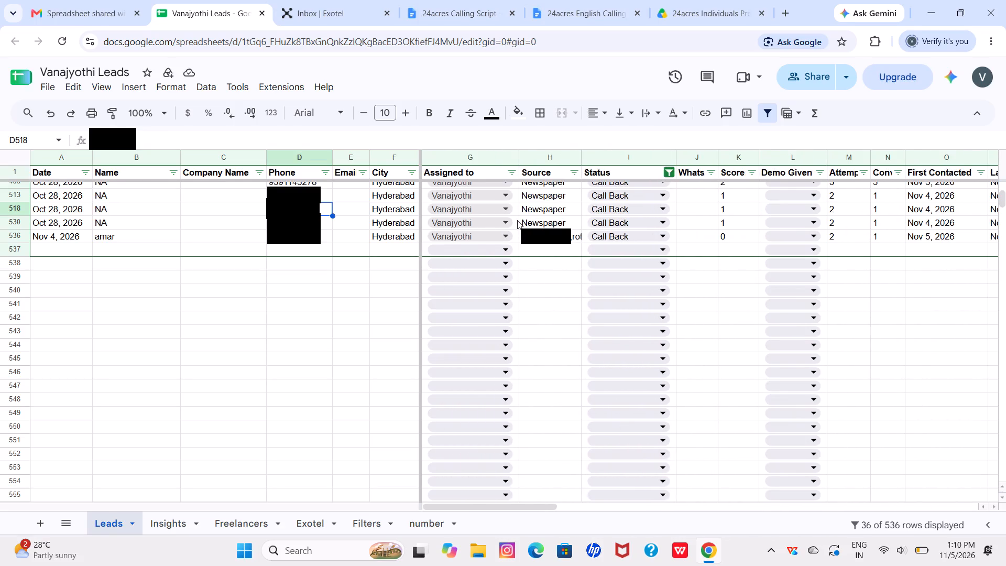
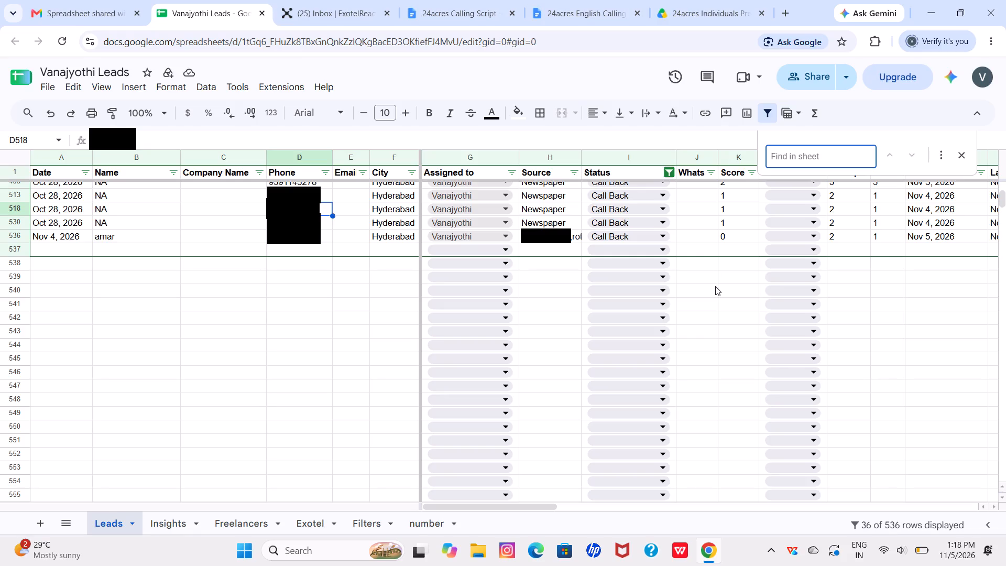
Search the Leads sheet for entries containing 80.
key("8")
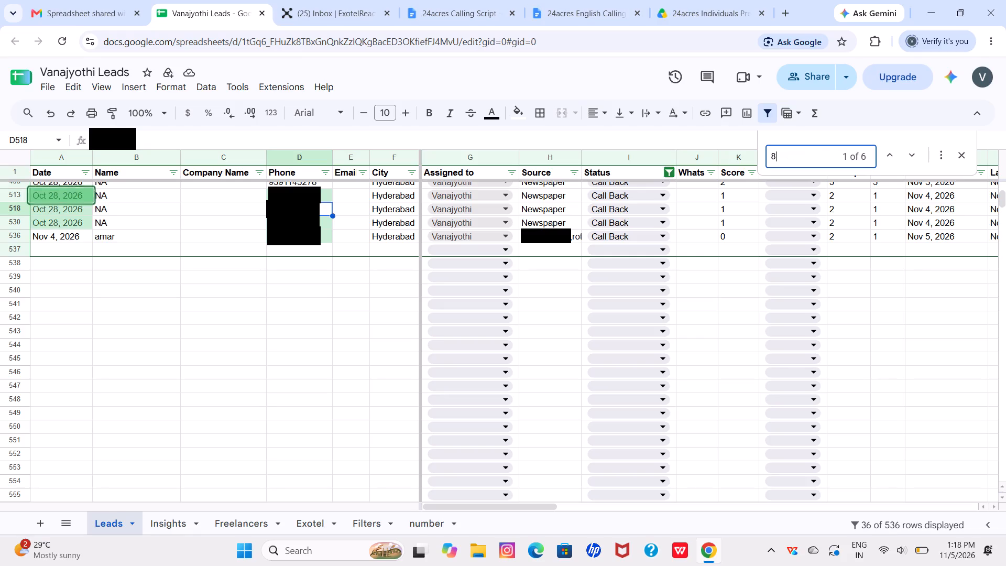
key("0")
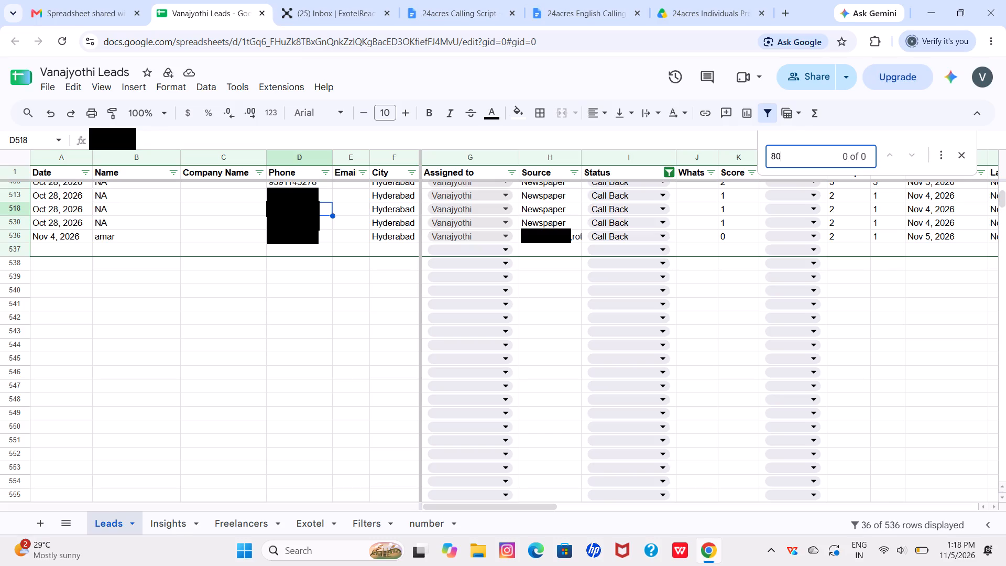
Remove the filter from the Leads sheet and search all leads for a phone number.
type("74")
left_click(762, 104)
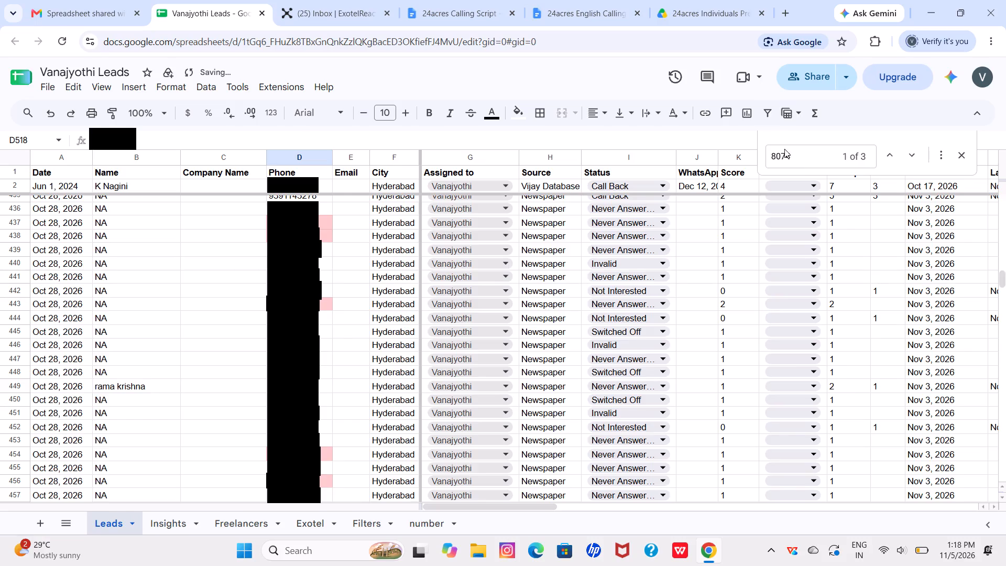
left_click(801, 156)
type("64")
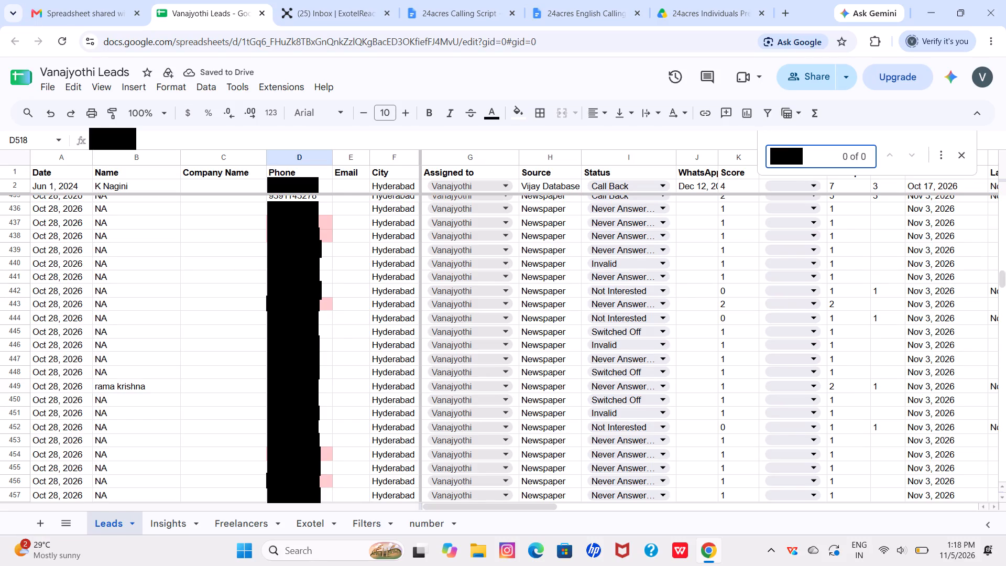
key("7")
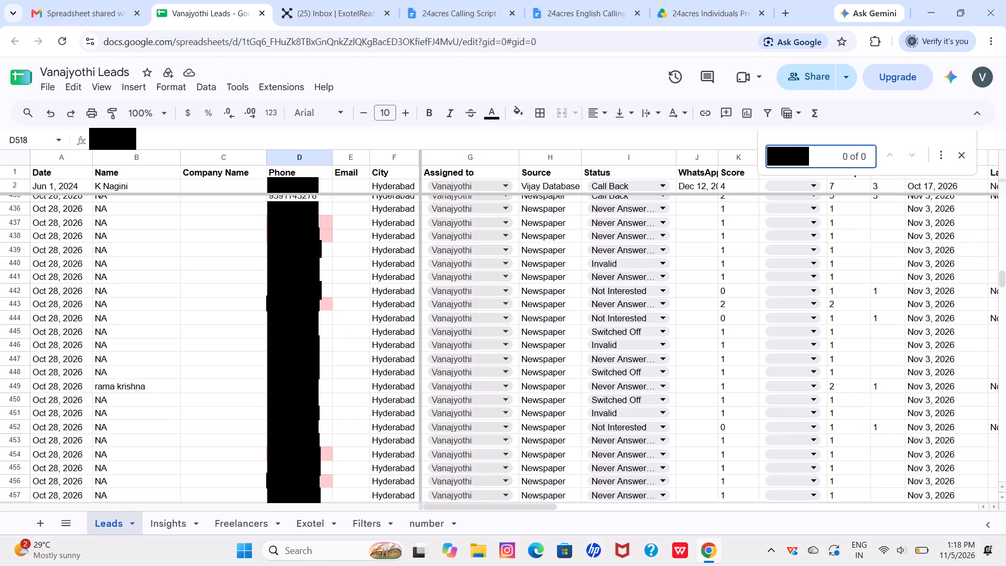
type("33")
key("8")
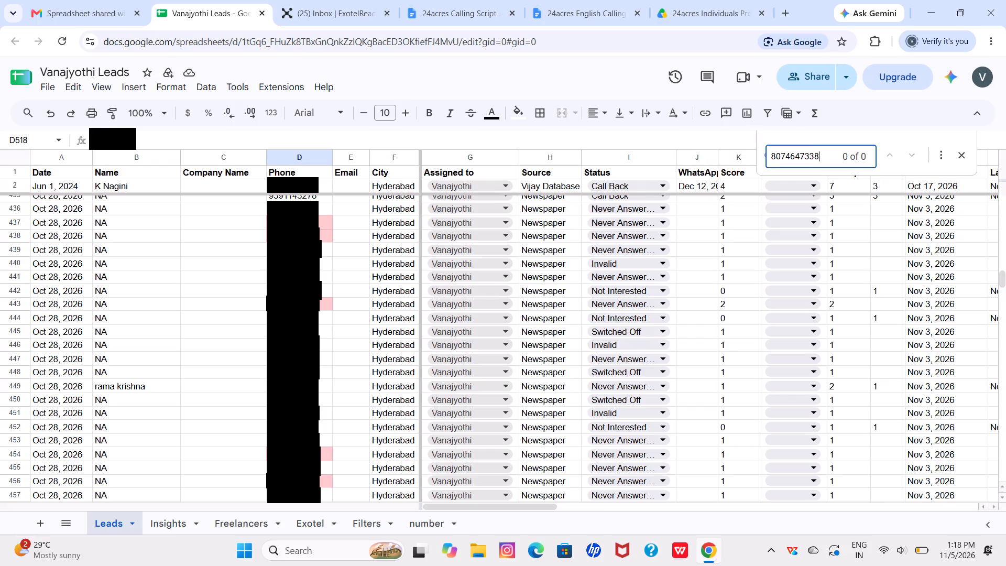
scroll(547, 344, "down", 3)
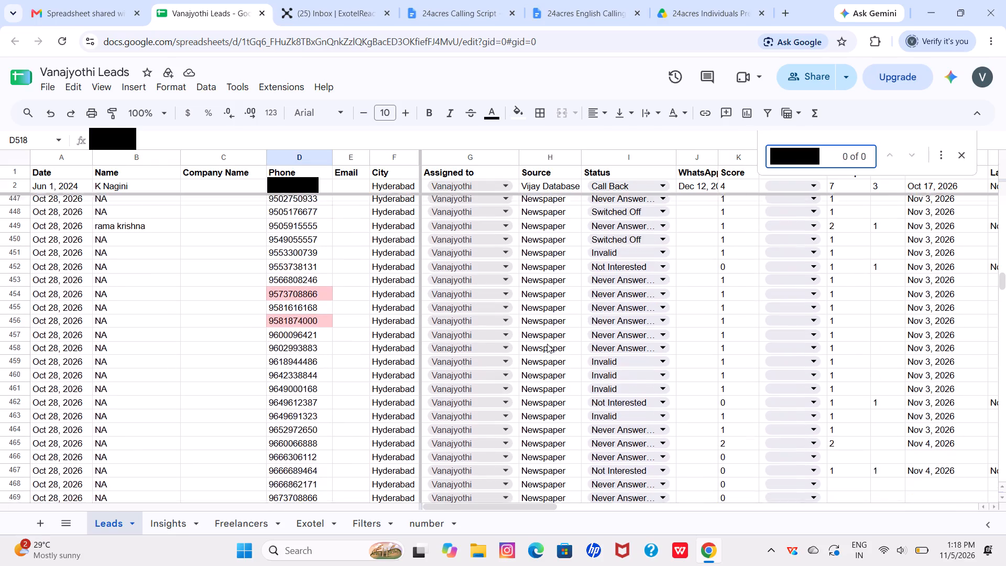
scroll(547, 344, "down", 5)
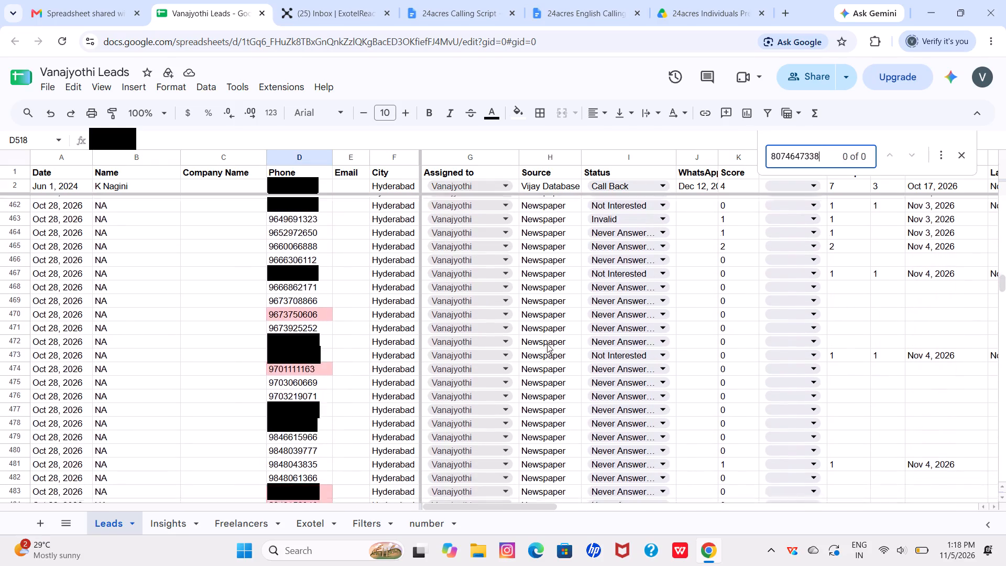
scroll(547, 344, "down", 1)
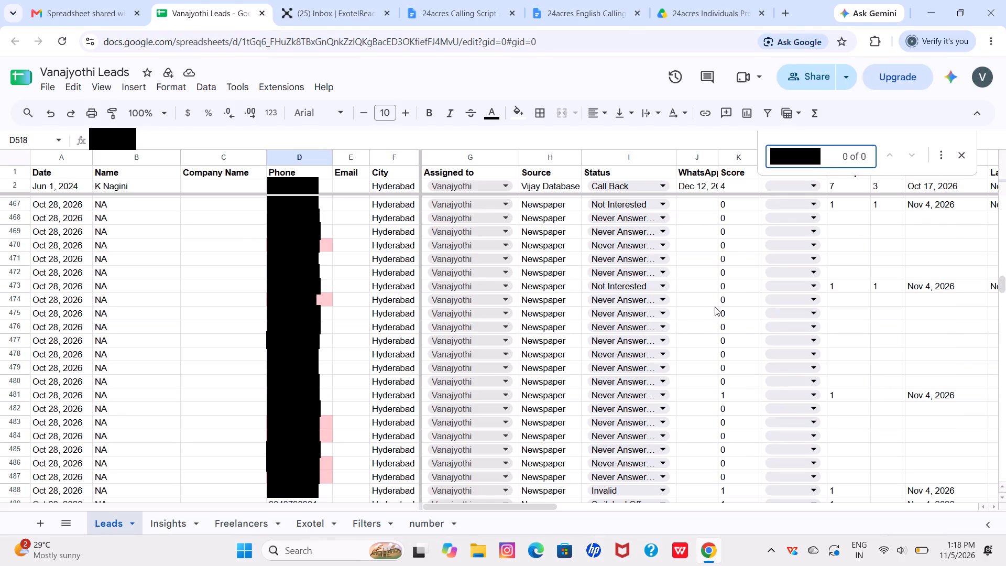
left_click(961, 157)
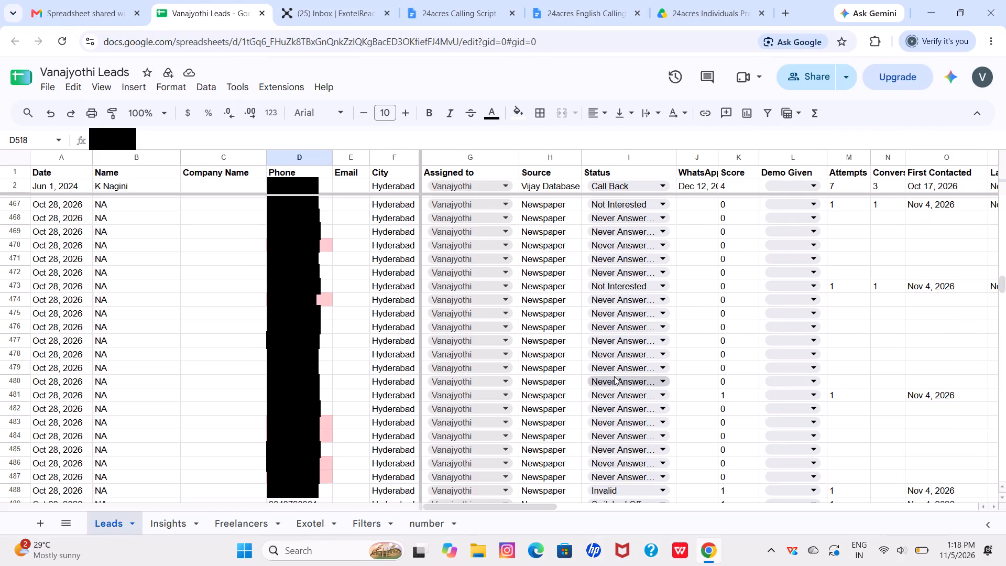
Create a filter on the leads table again and limit the Status column to Call Back.
scroll(614, 376, "down", 5)
scroll(614, 376, "left", 1)
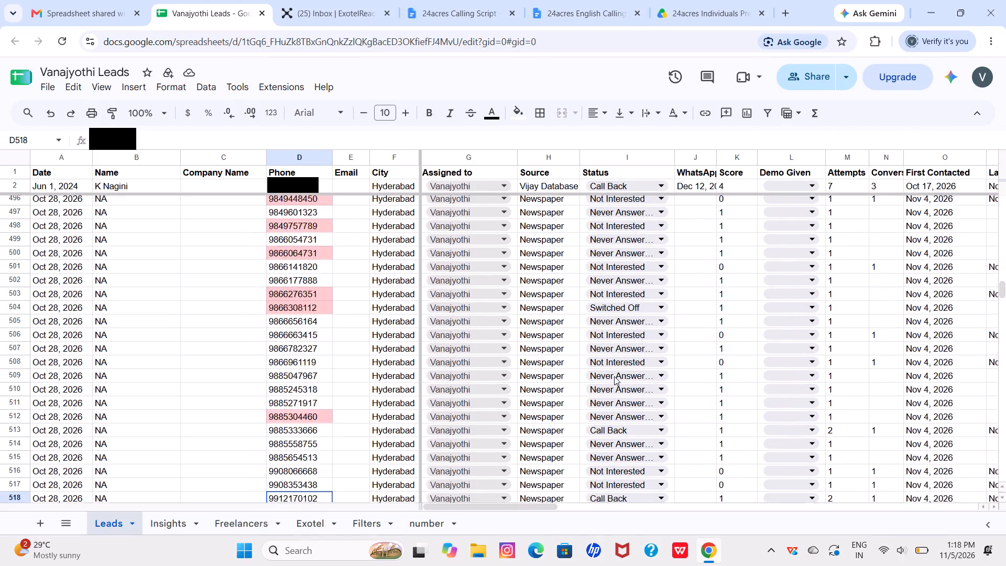
scroll(614, 376, "left", 1)
left_click(769, 110)
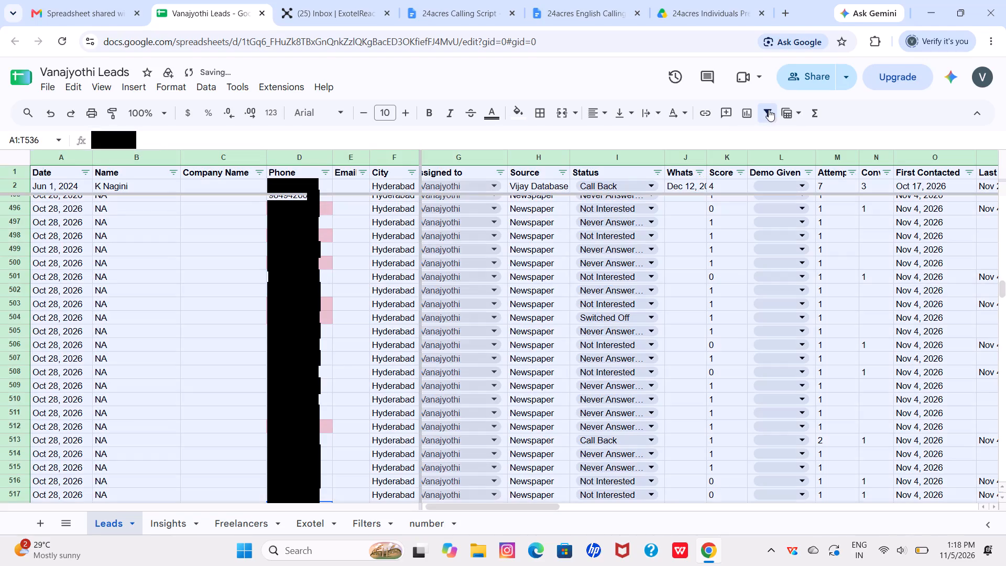
scroll(497, 338, "right", 5)
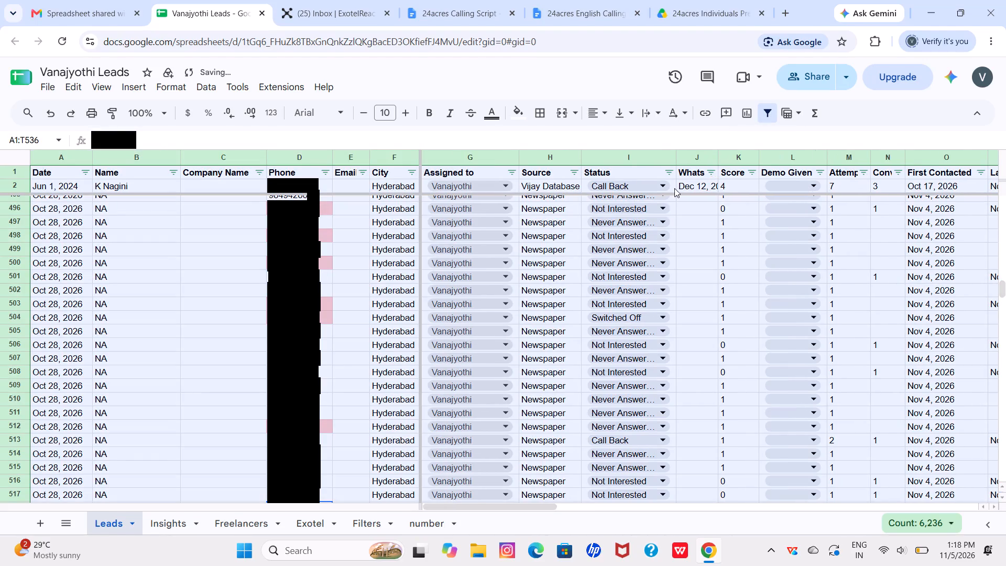
left_click(671, 170)
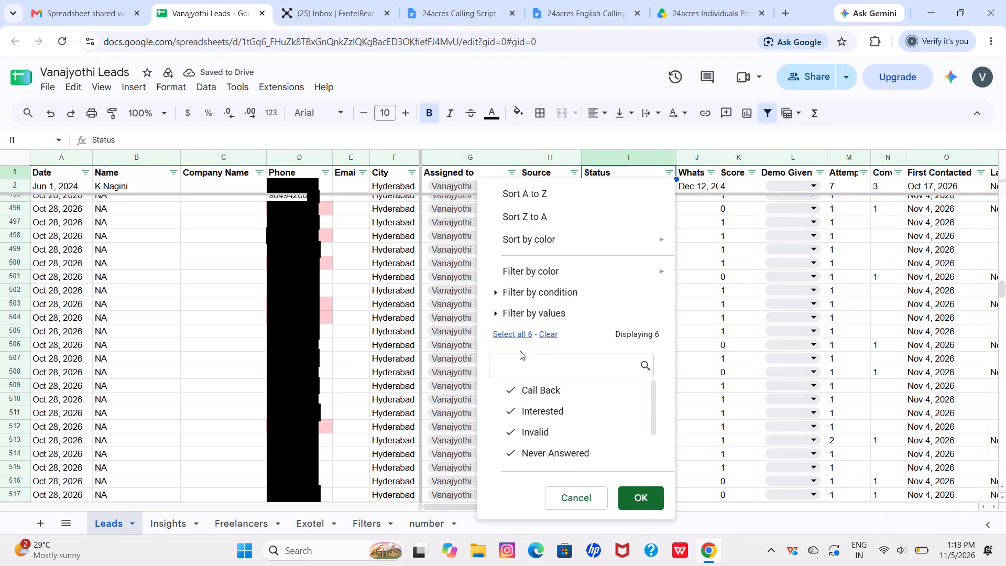
left_click(540, 331)
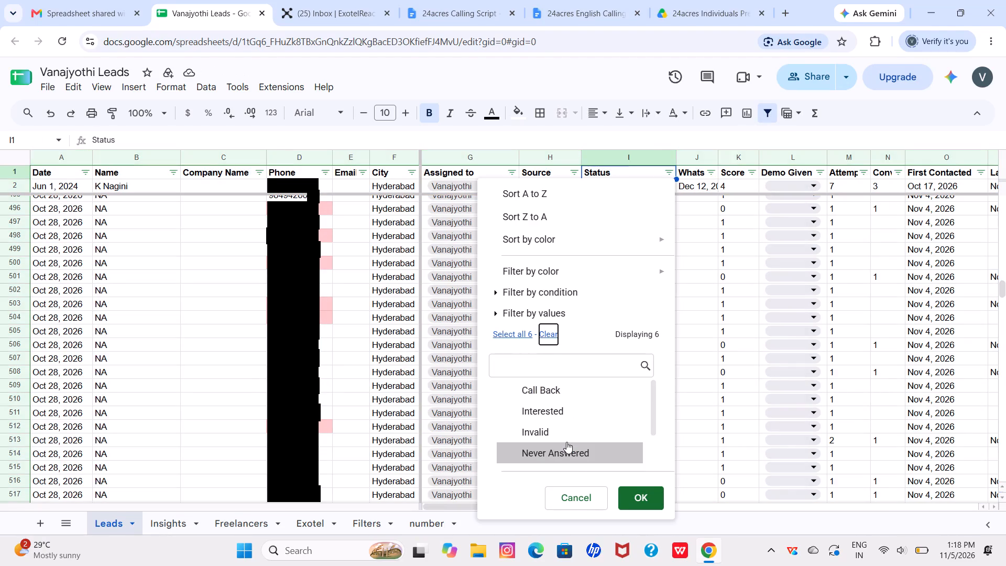
scroll(566, 442, "right", 1)
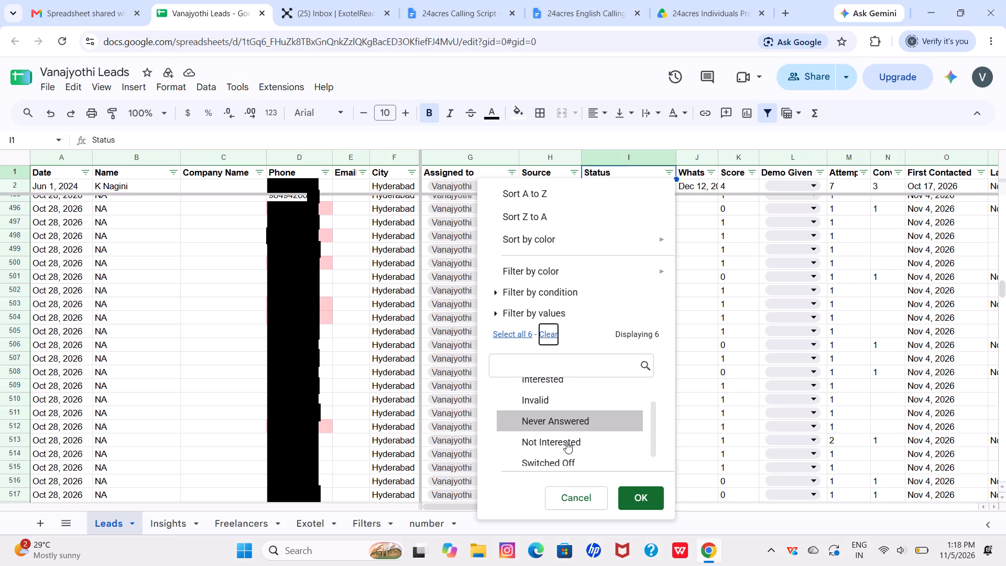
scroll(566, 442, "right", 1)
left_click(558, 387)
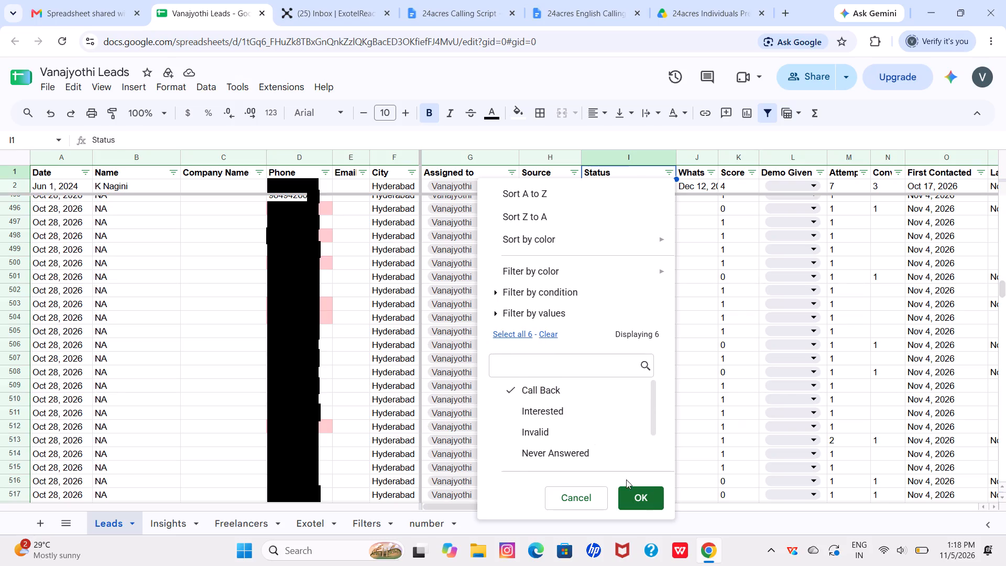
left_click(643, 493)
Filter the Followup Date column to show only Nov 5, 2026.
scroll(701, 346, "left", 5)
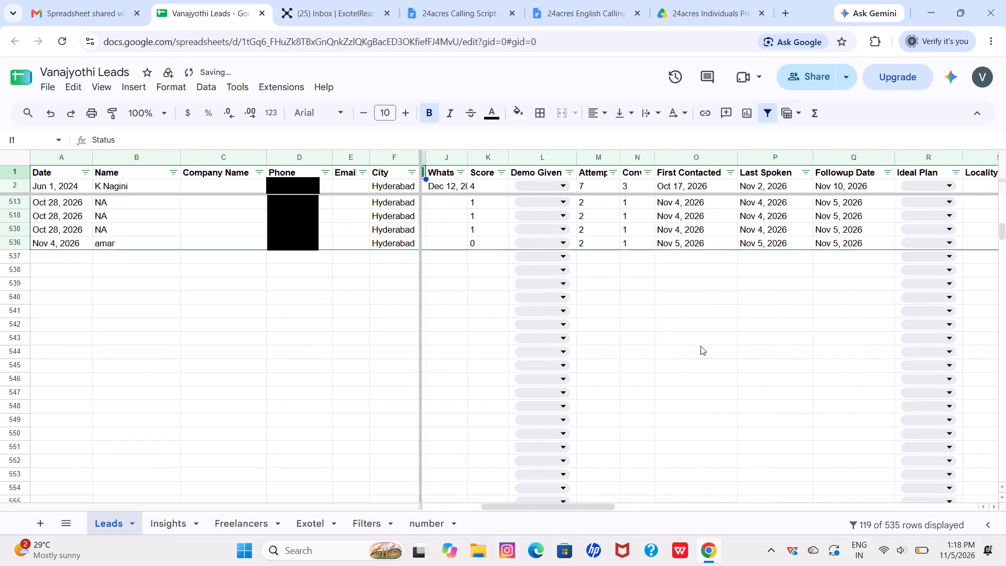
scroll(701, 346, "up", 5)
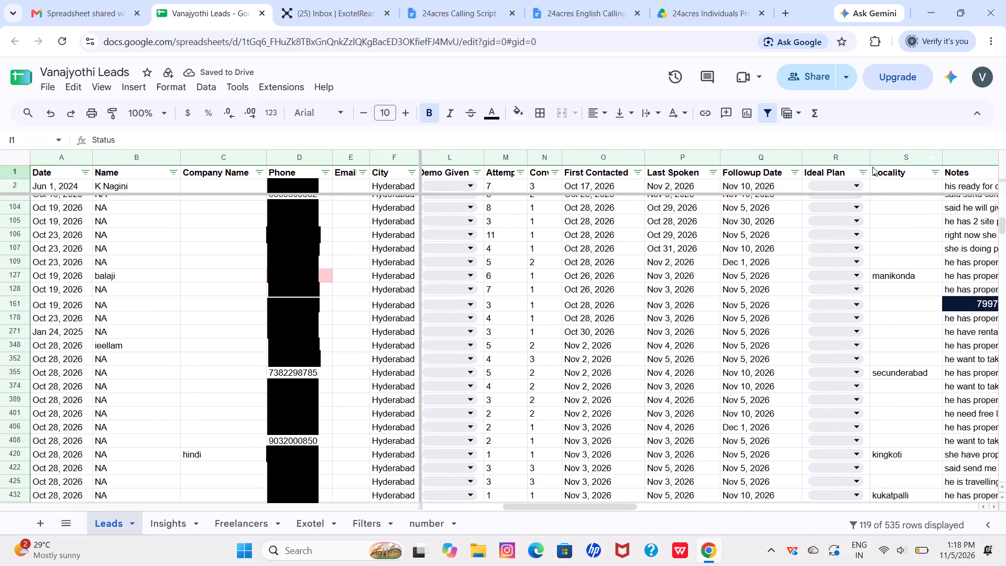
left_click(795, 178)
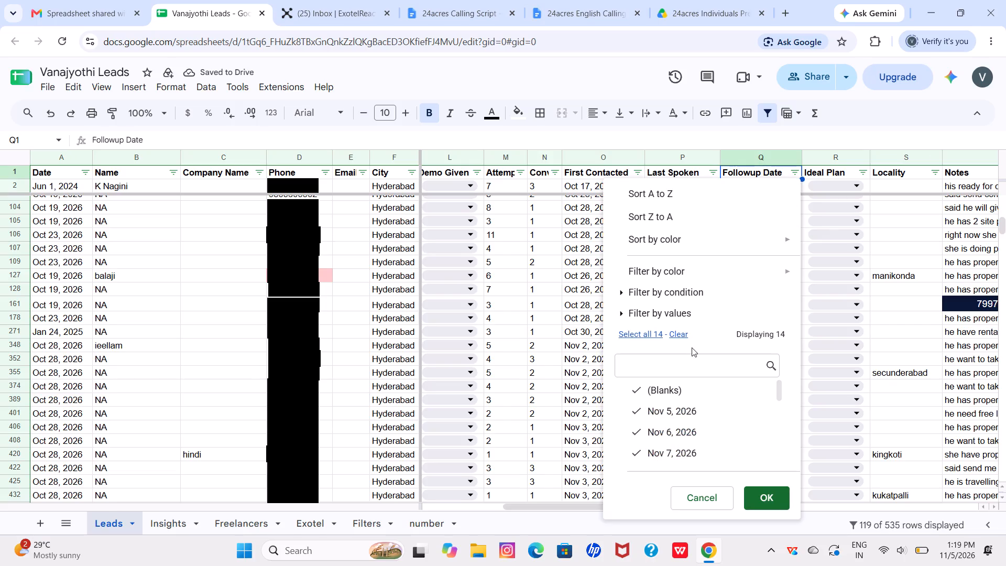
left_click(673, 339)
left_click(683, 410)
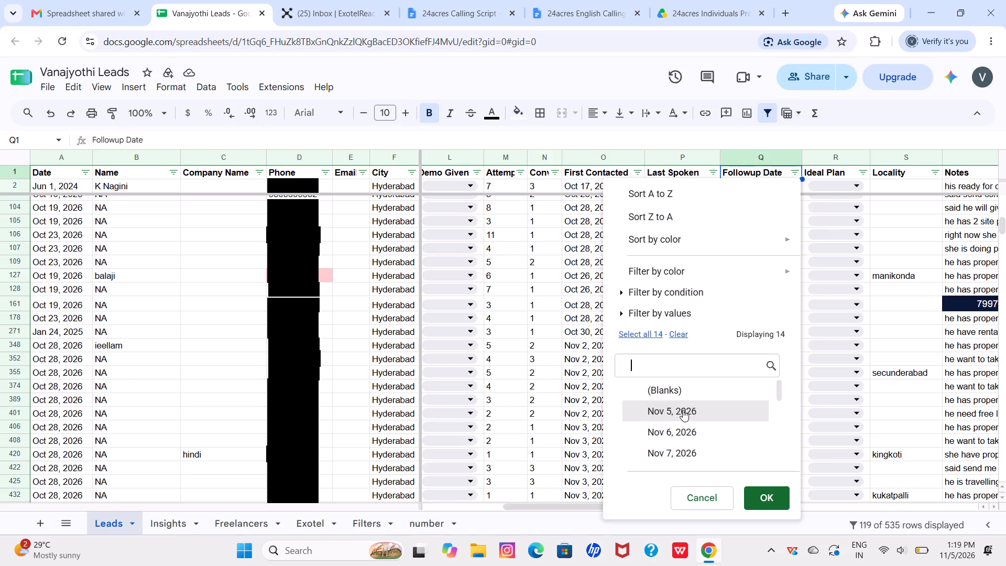
left_click(760, 500)
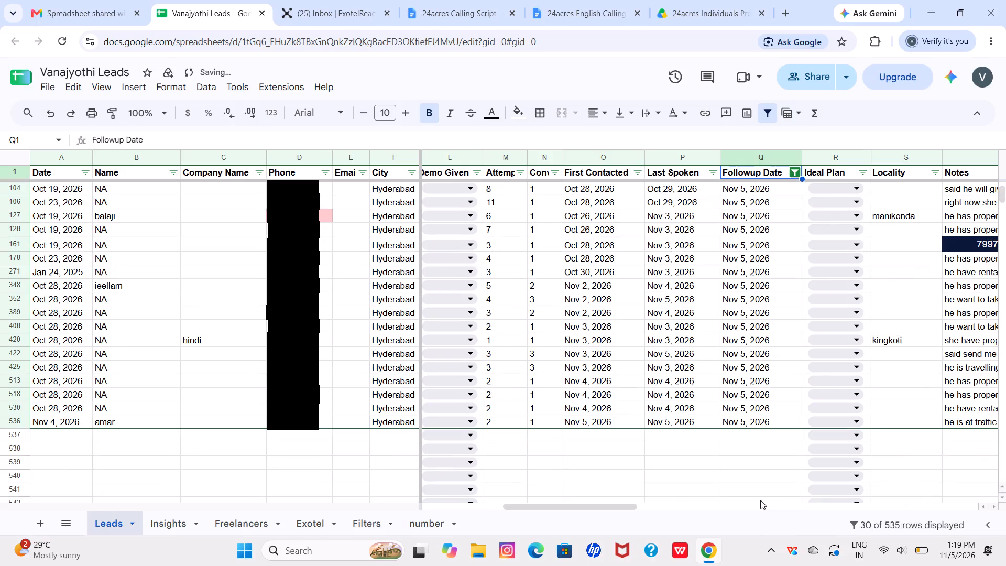
Set the status of the lead in row 518 to Not Interested and its conversation count to 2.
scroll(760, 478, "down", 3)
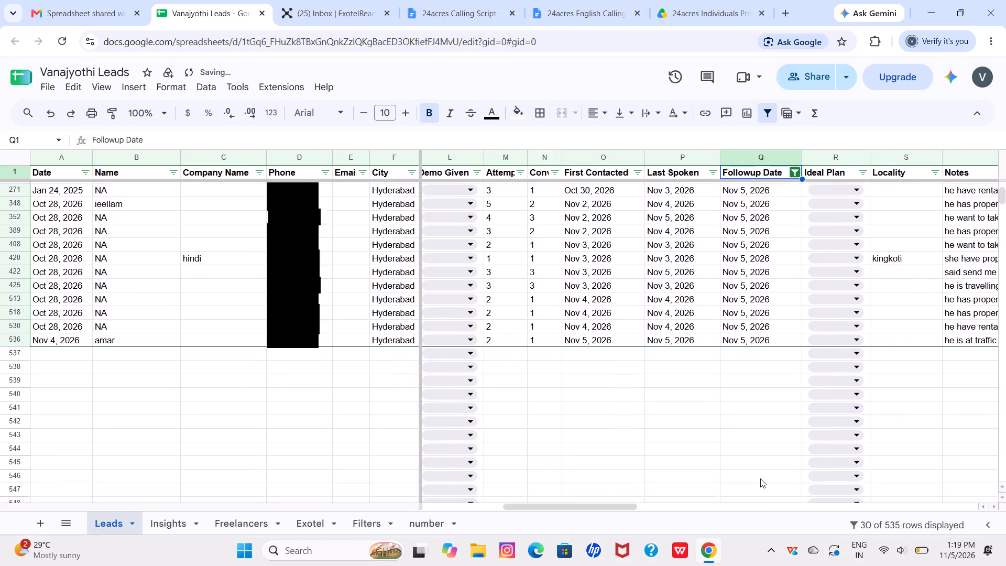
scroll(760, 478, "down", 1)
scroll(760, 478, "left", 3)
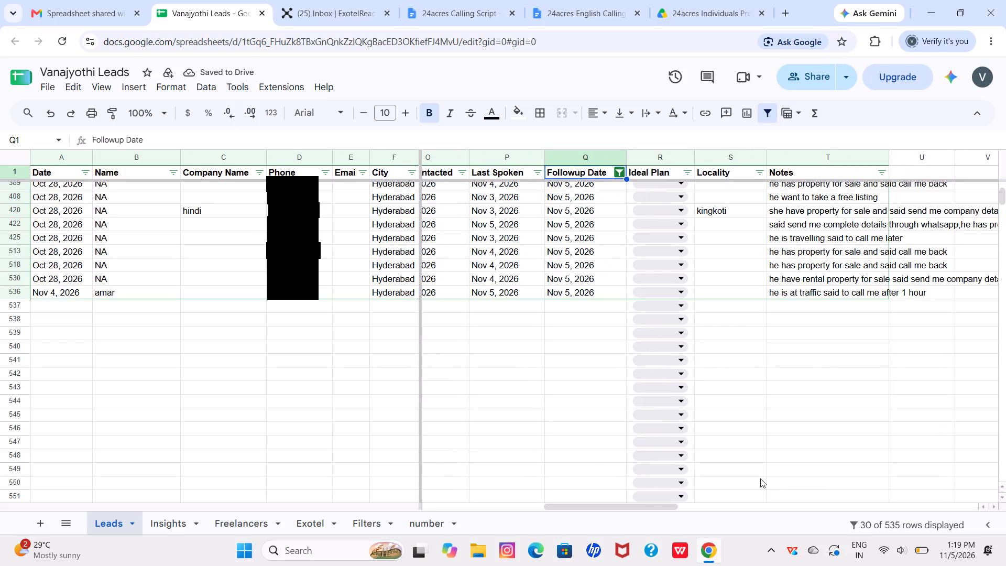
scroll(760, 478, "right", 2)
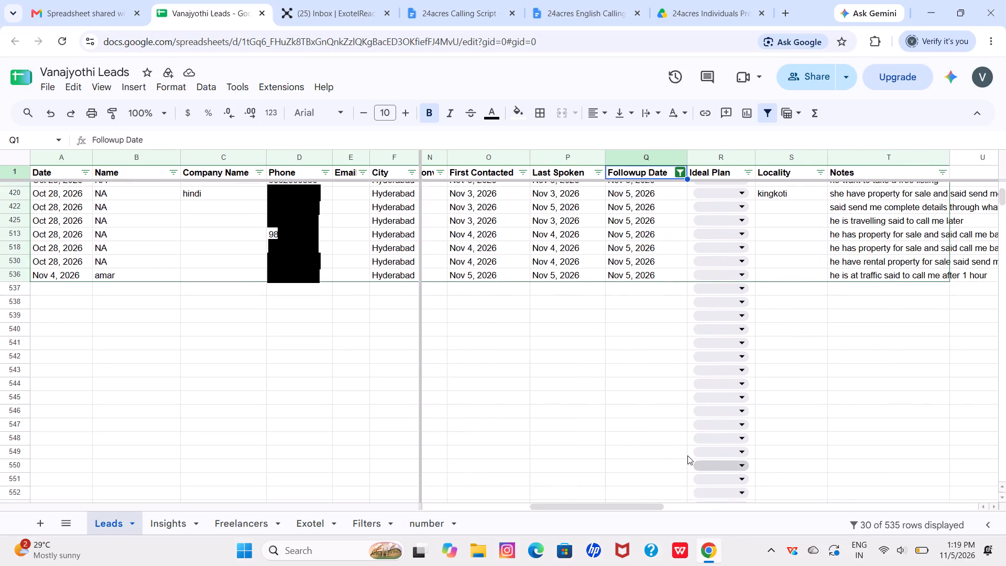
scroll(687, 455, "right", 8)
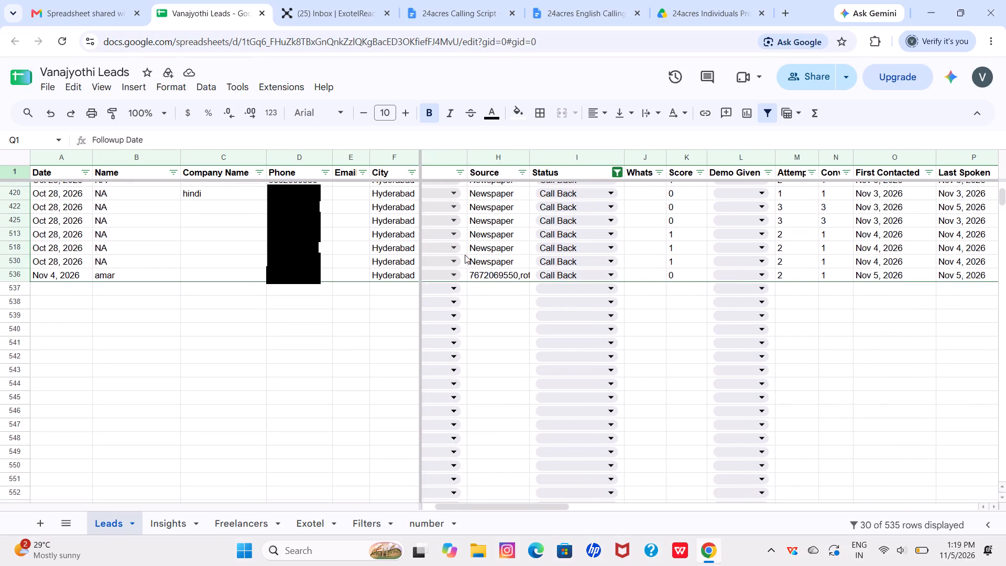
left_click(570, 250)
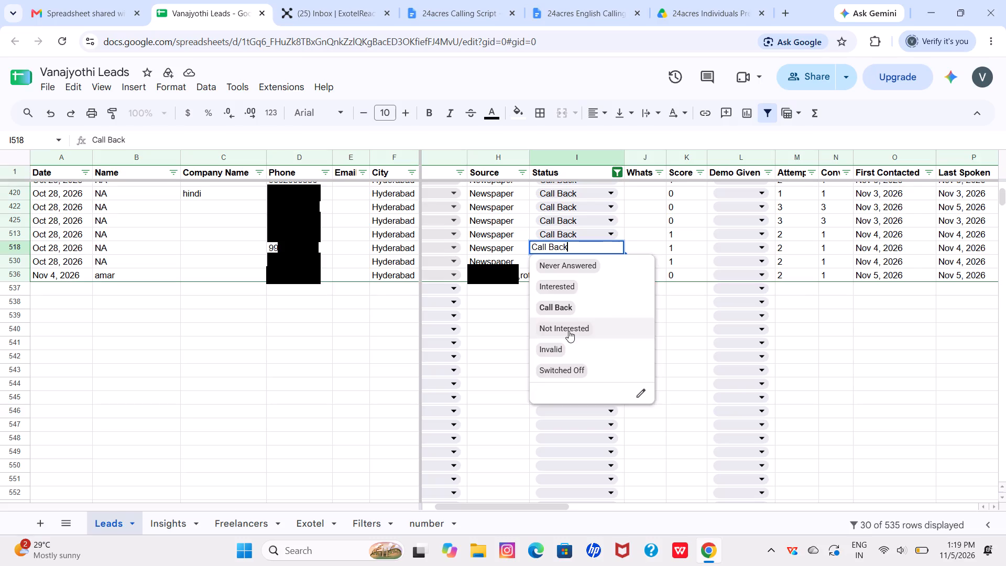
left_click(568, 331)
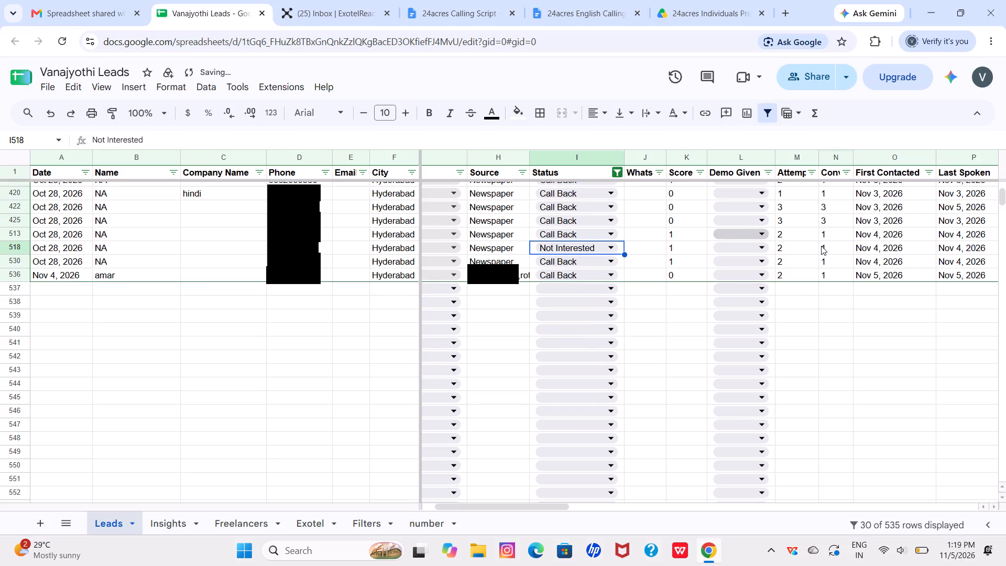
left_click(821, 246)
key("2")
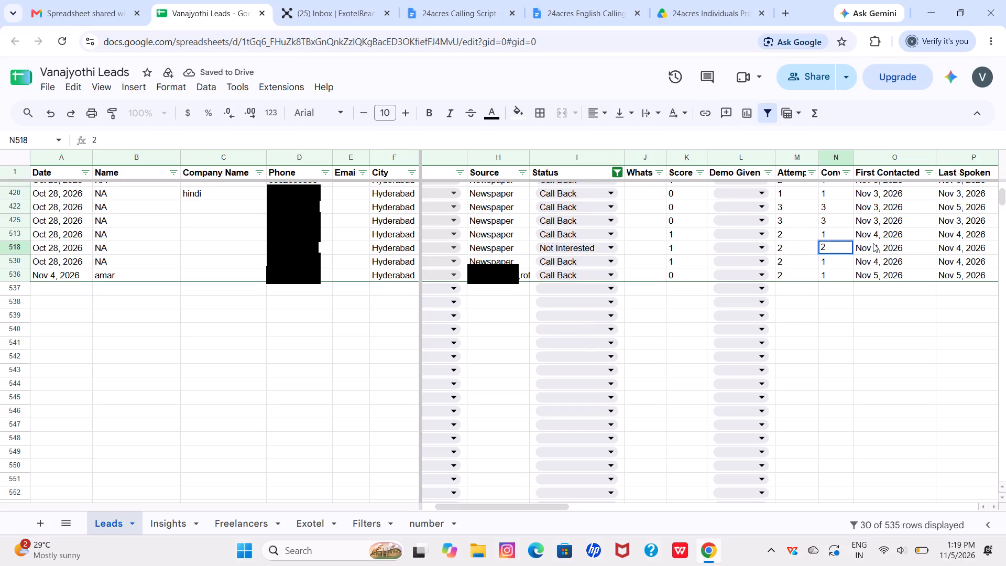
left_click(874, 243)
Clear the follow-up date of the lead in row 518 and set its last spoken date to Nov 5, 2026.
scroll(874, 243, "left", 3)
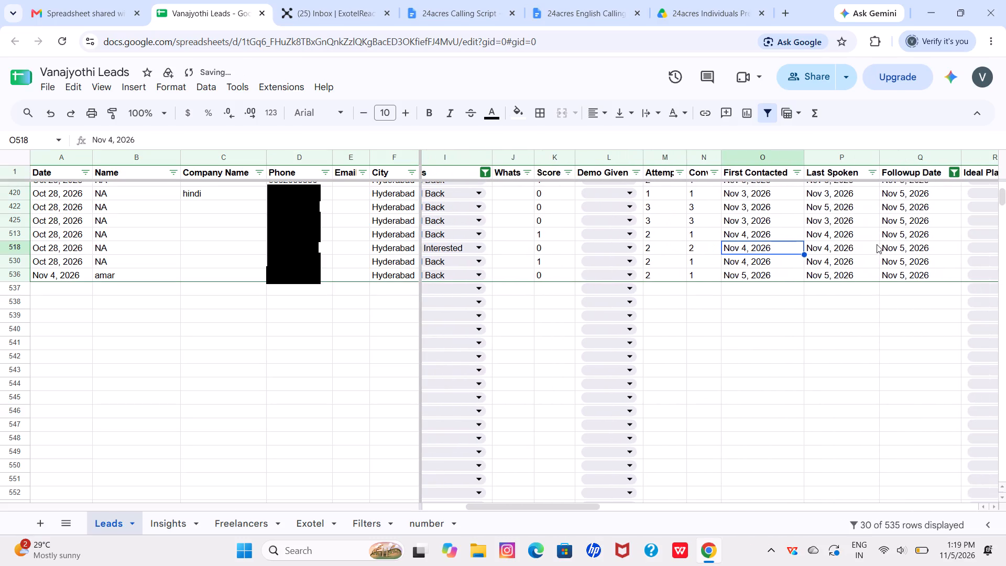
left_click(894, 247)
key("BackSpace")
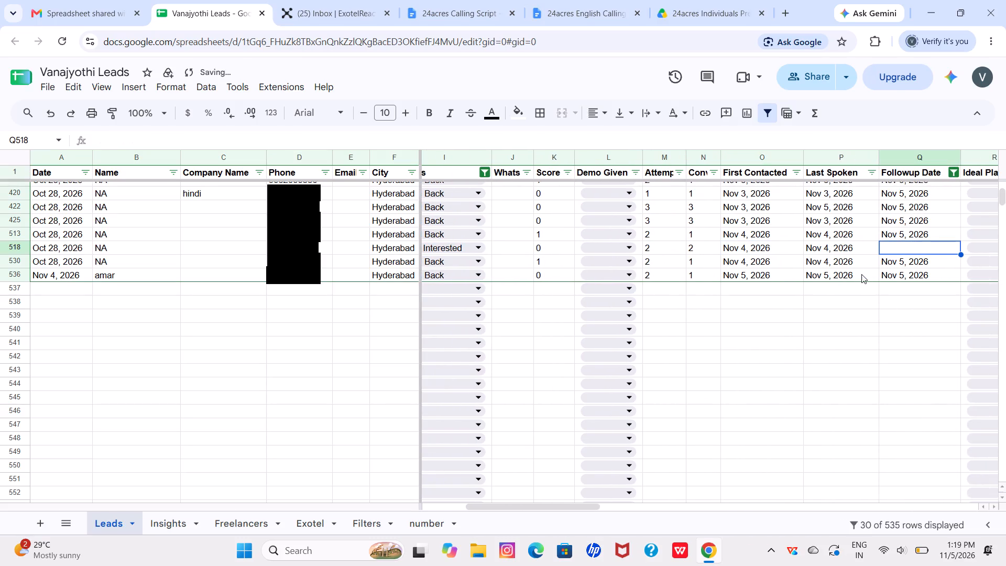
left_click(847, 248)
double_click(847, 248)
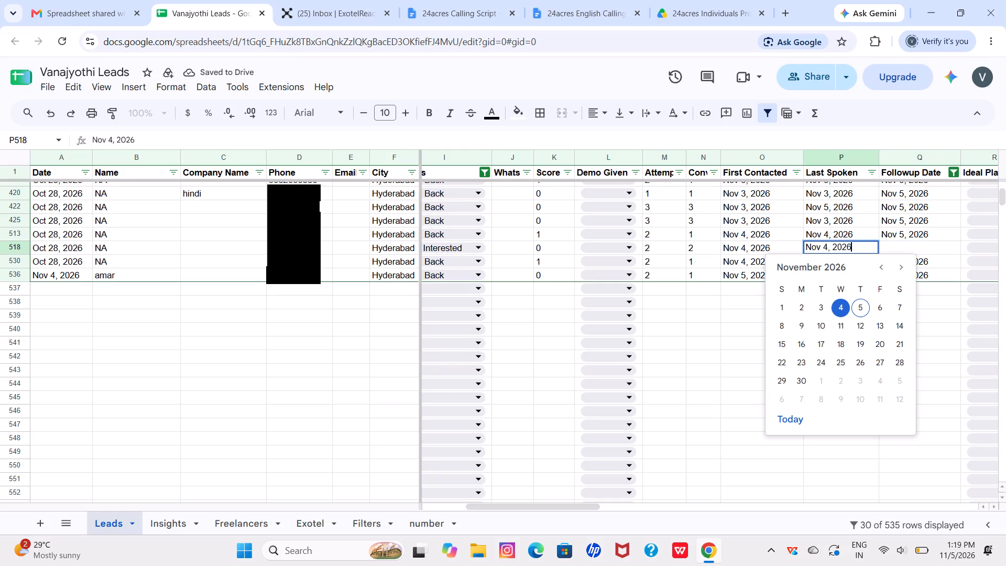
left_click(859, 309)
Change the note of the lead in row 518 to "he has property for sale not ready to invest".
scroll(859, 309, "left", 4)
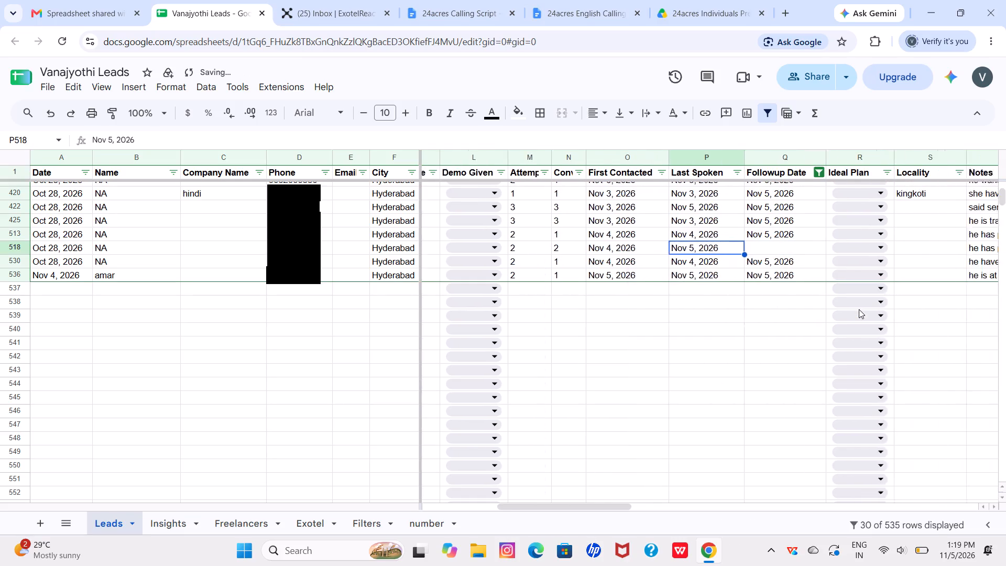
scroll(859, 309, "left", 3)
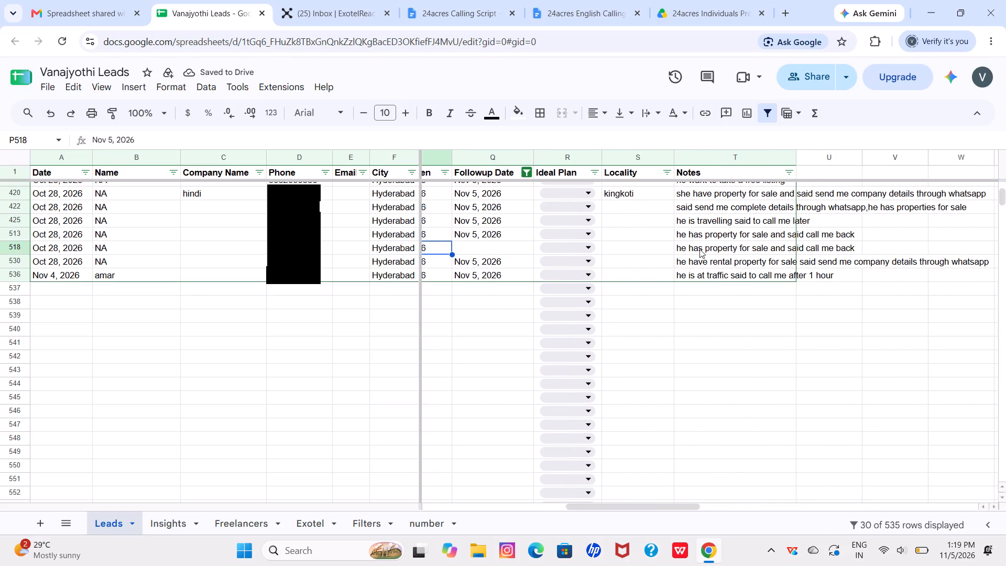
double_click(690, 249)
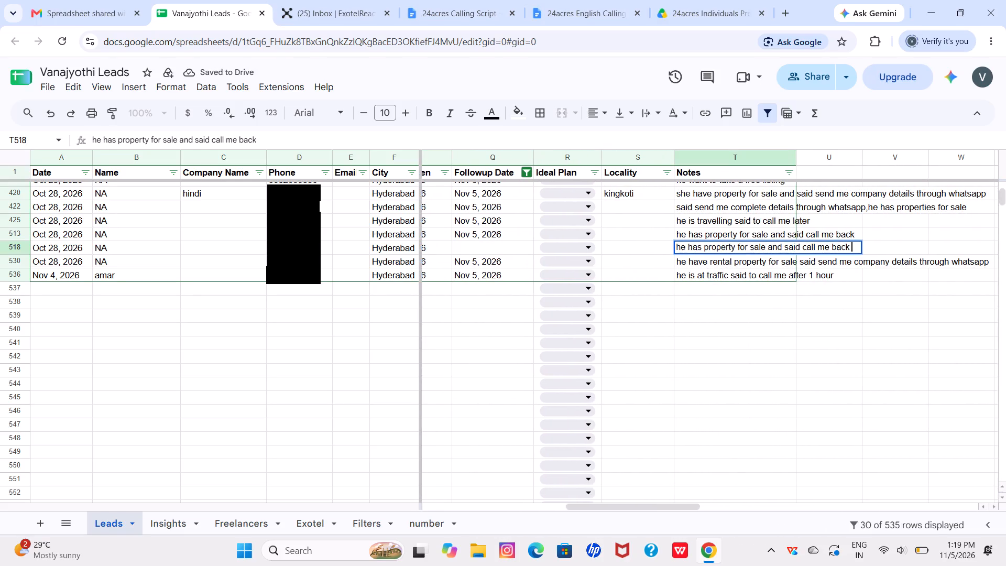
key("BackSpace")
key("BackSpace")
key("BackSpace")
key("BackSpace")
key("BackSpace")
key("BackSpace")
key("BackSpace")
key("BackSpace")
key("BackSpace")
key("BackSpace")
key("BackSpace")
key("BackSpace")
key("BackSpace")
key("BackSpace")
key("BackSpace")
key("BackSpace")
key("BackSpace")
key("BackSpace")
key("BackSpace")
key("BackSpace")
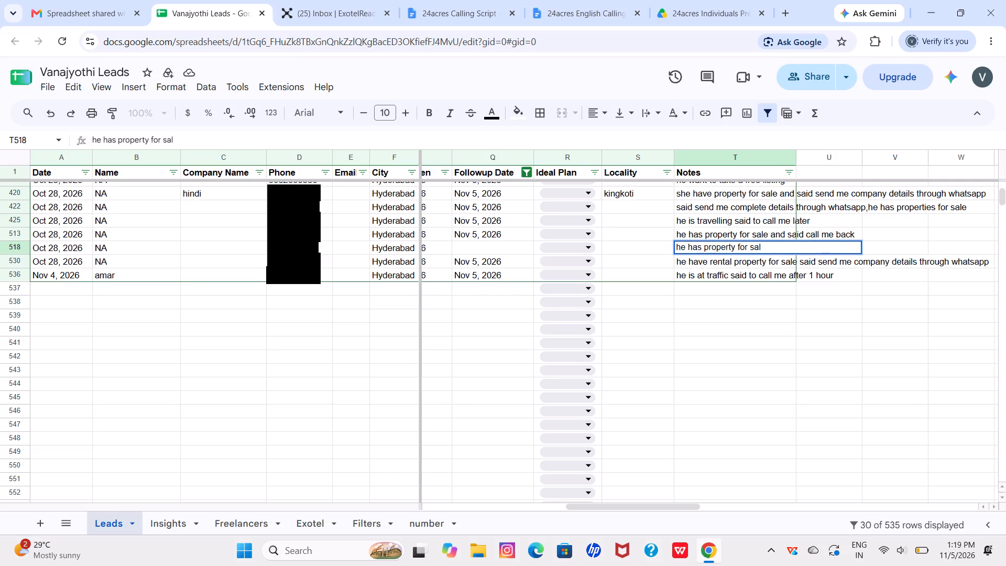
type("e not re")
type("ady to invest")
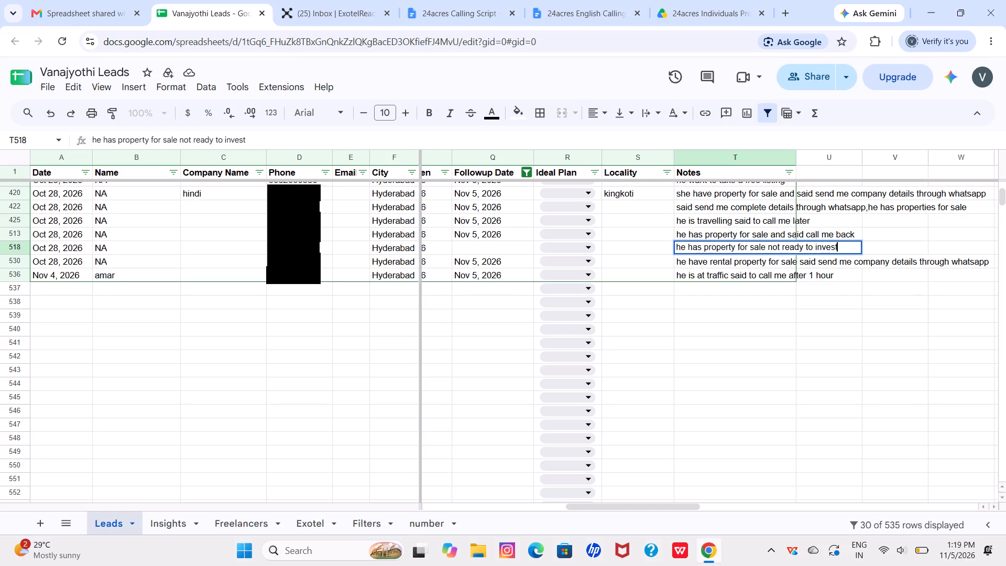
key("space")
left_click(680, 260)
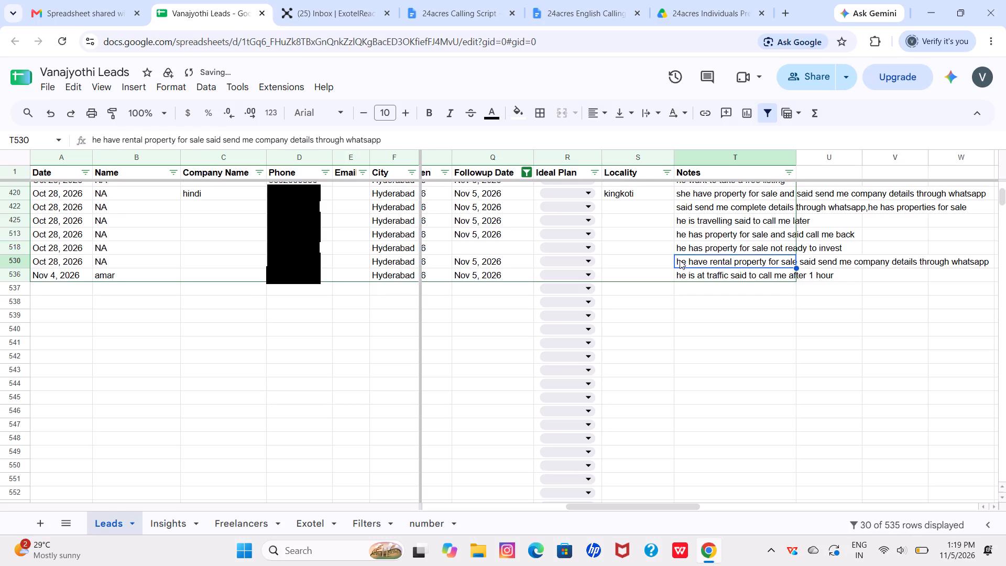
Review the status, attempts, contact dates, follow-up dates and notes of the leads in rows 530 and 536.
scroll(680, 260, "down", 1)
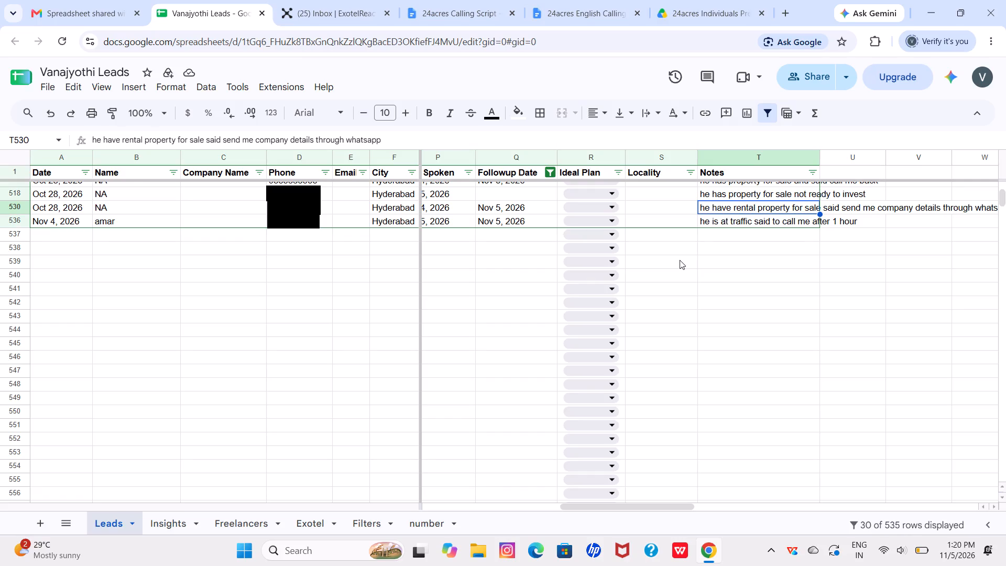
left_click(530, 209)
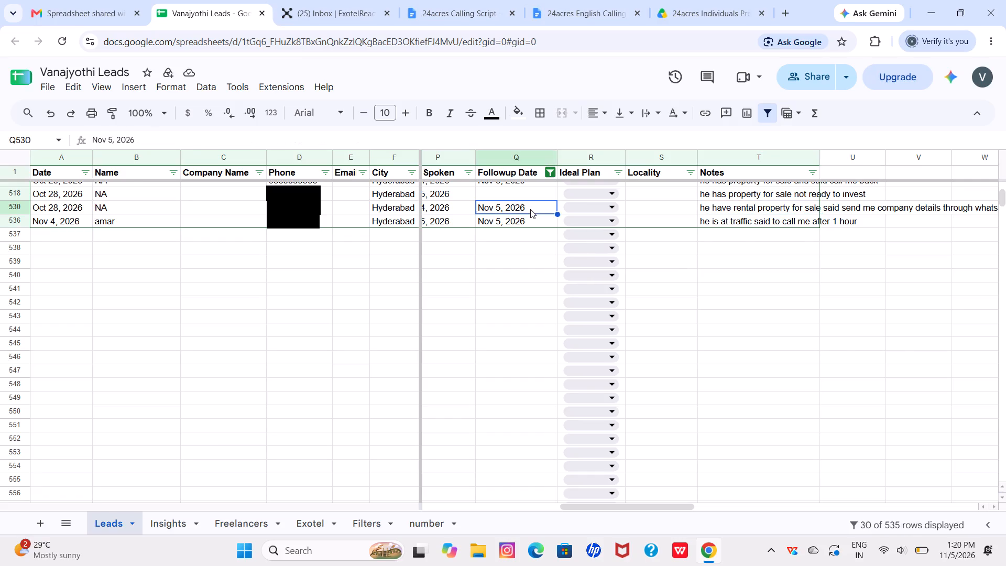
scroll(530, 209, "right", 5)
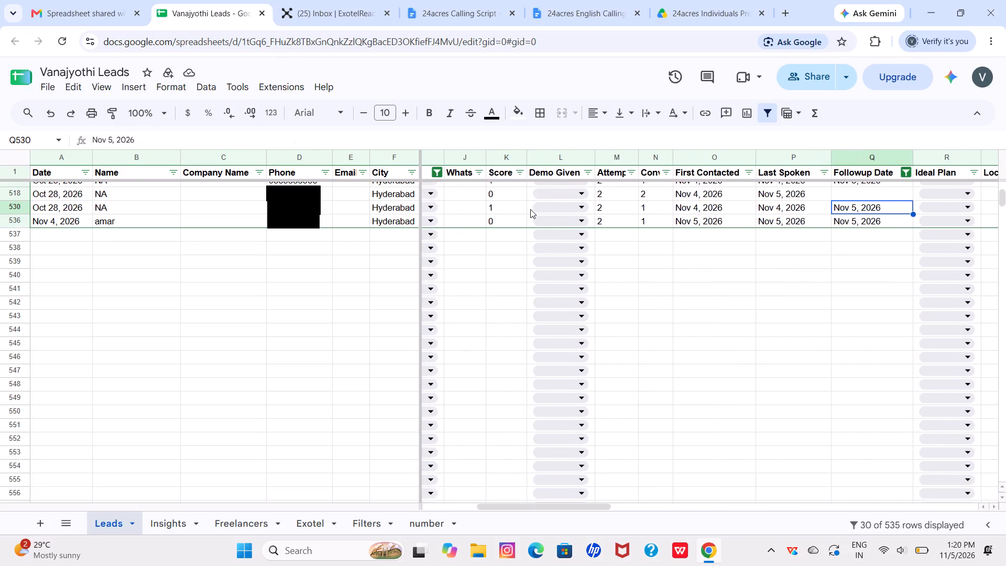
scroll(530, 209, "right", 2)
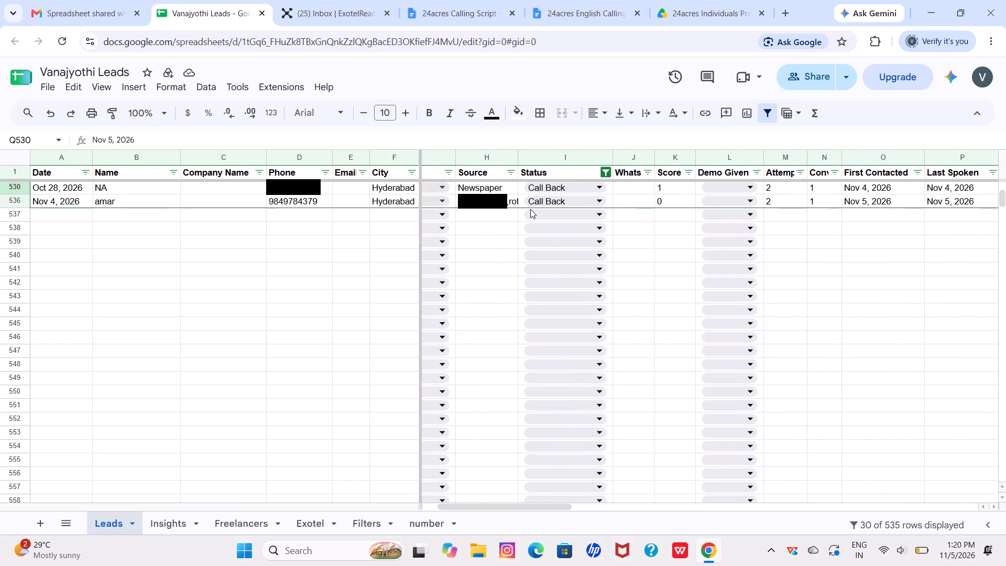
scroll(530, 209, "up", 1)
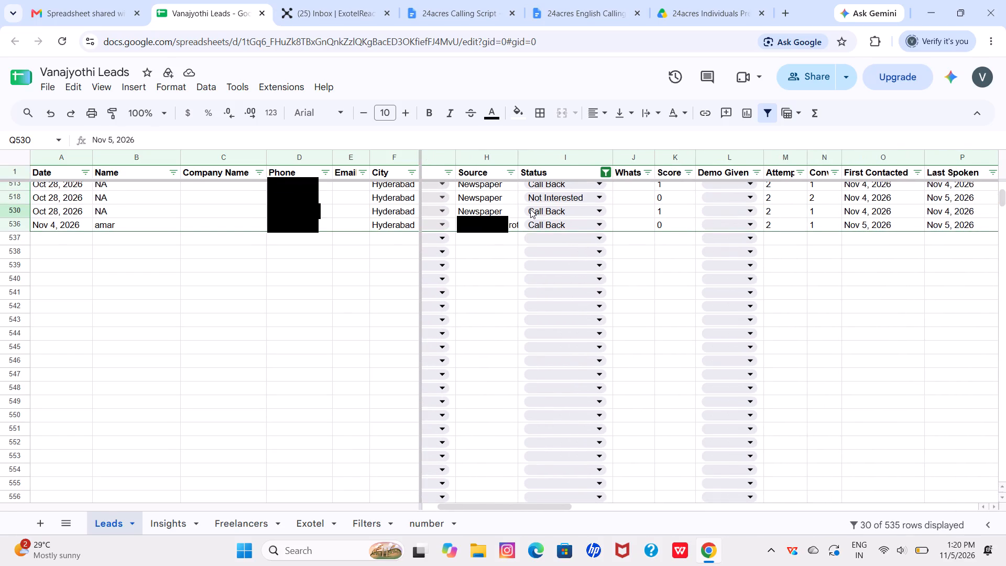
scroll(530, 209, "down", 1)
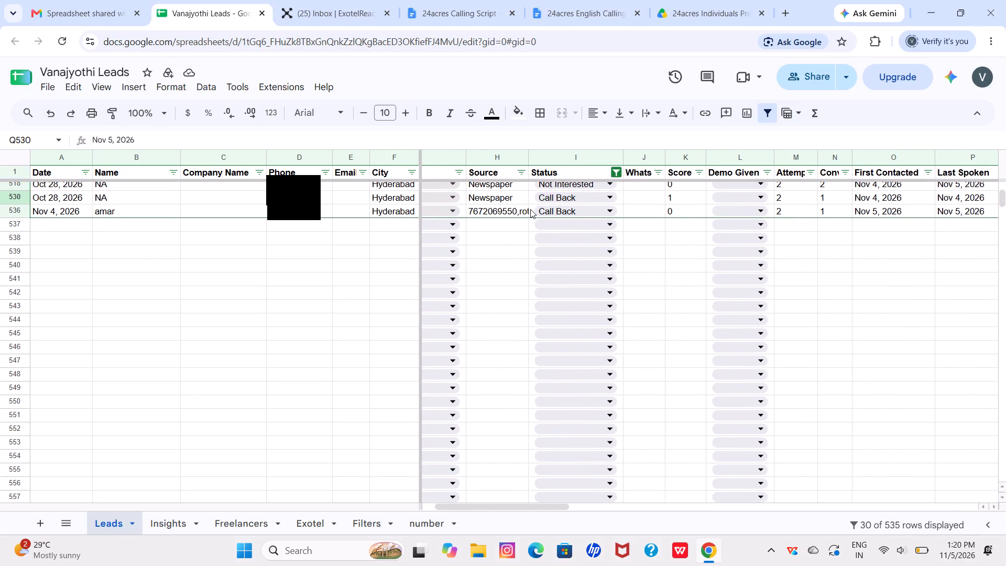
scroll(530, 209, "left", 4)
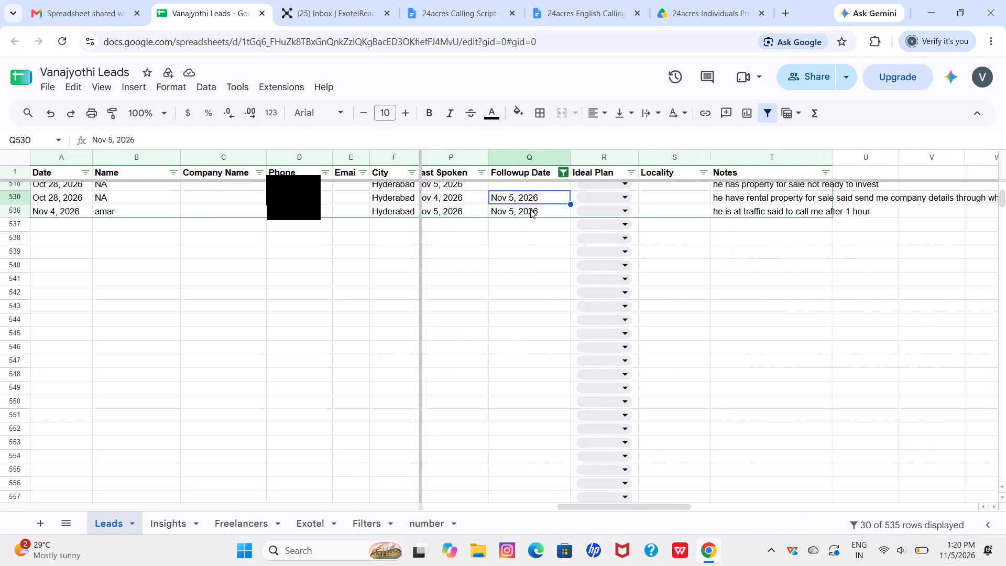
scroll(530, 209, "left", 1)
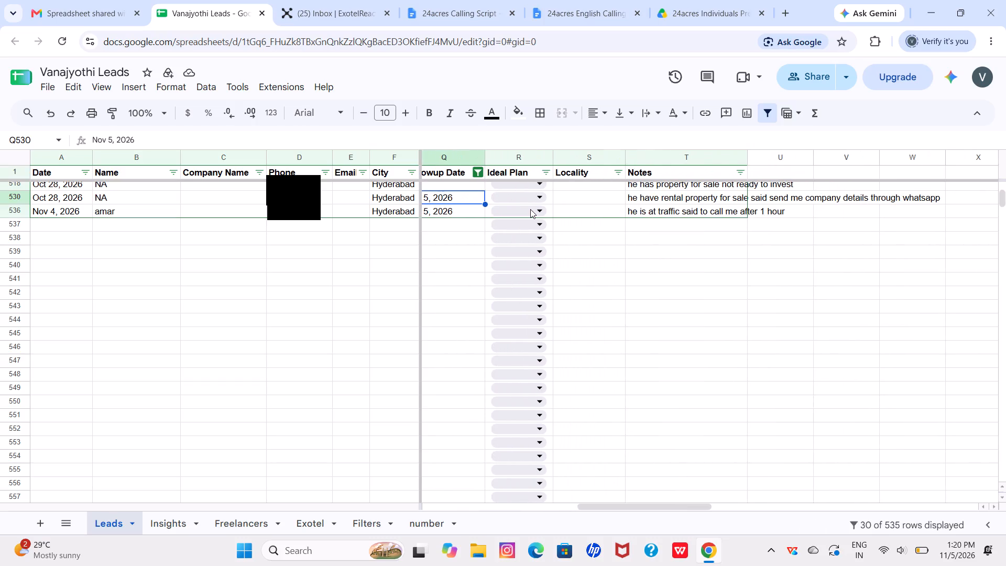
left_click(668, 213)
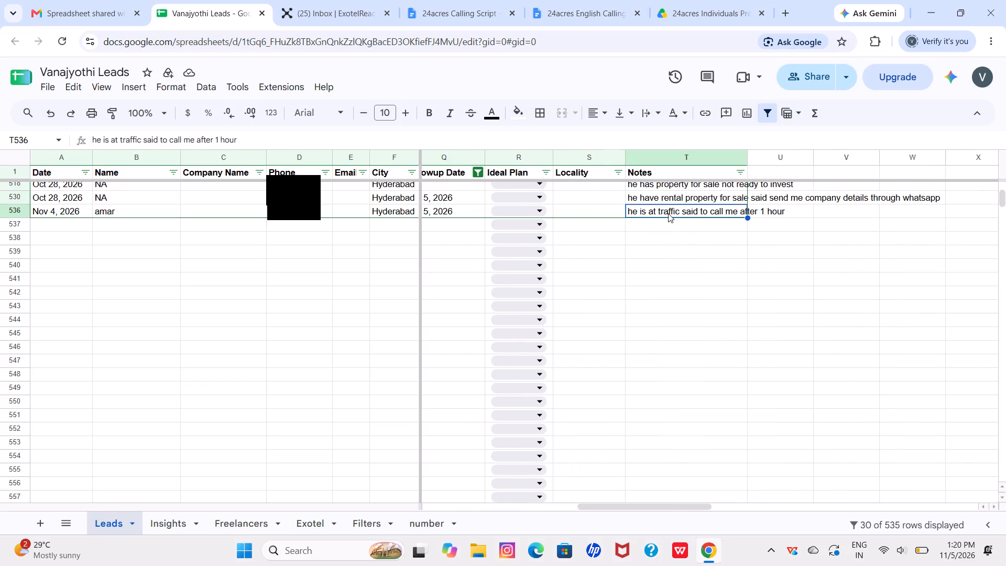
scroll(668, 213, "right", 3)
left_click(611, 206)
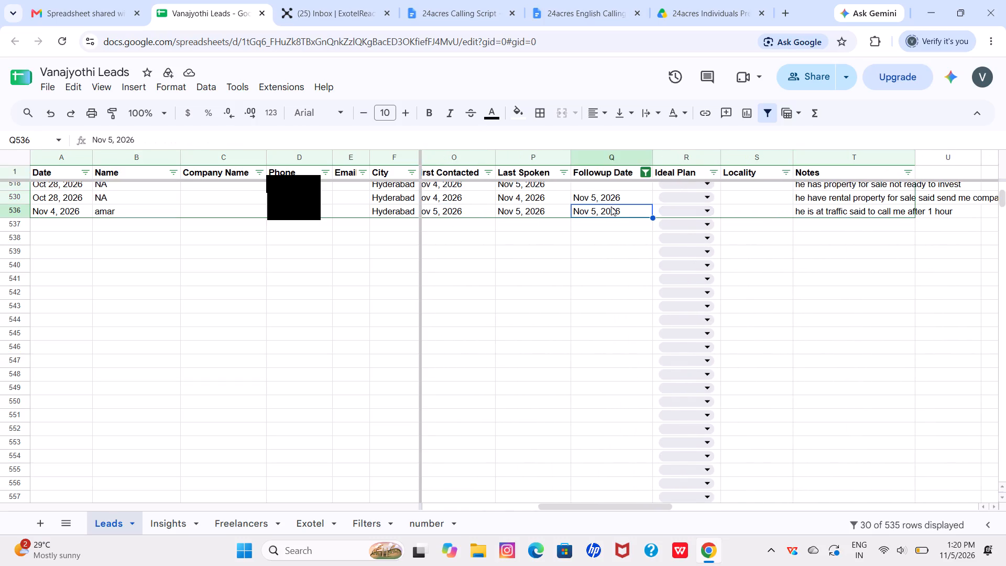
Select the phone number of the lead in row 536.
left_click(304, 211)
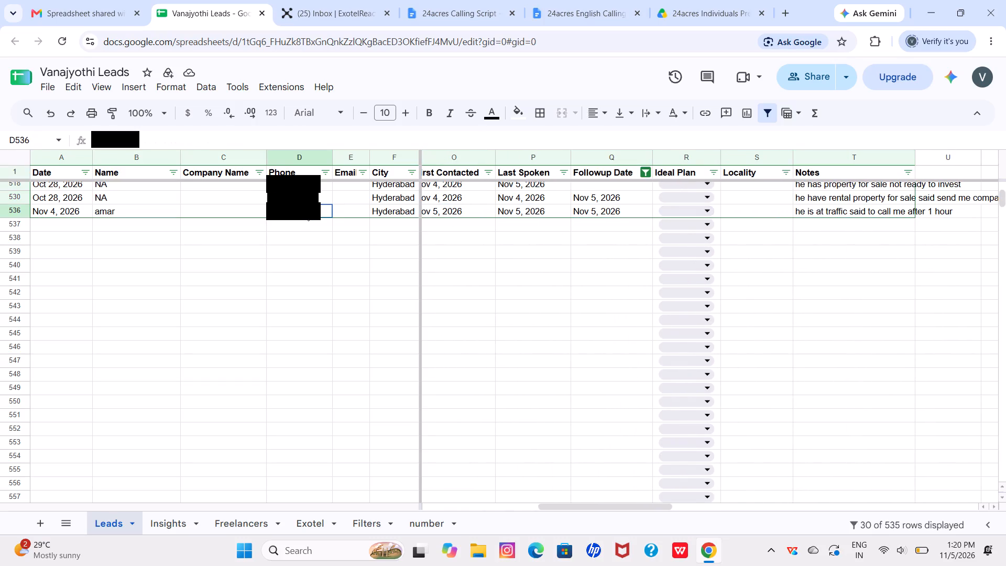
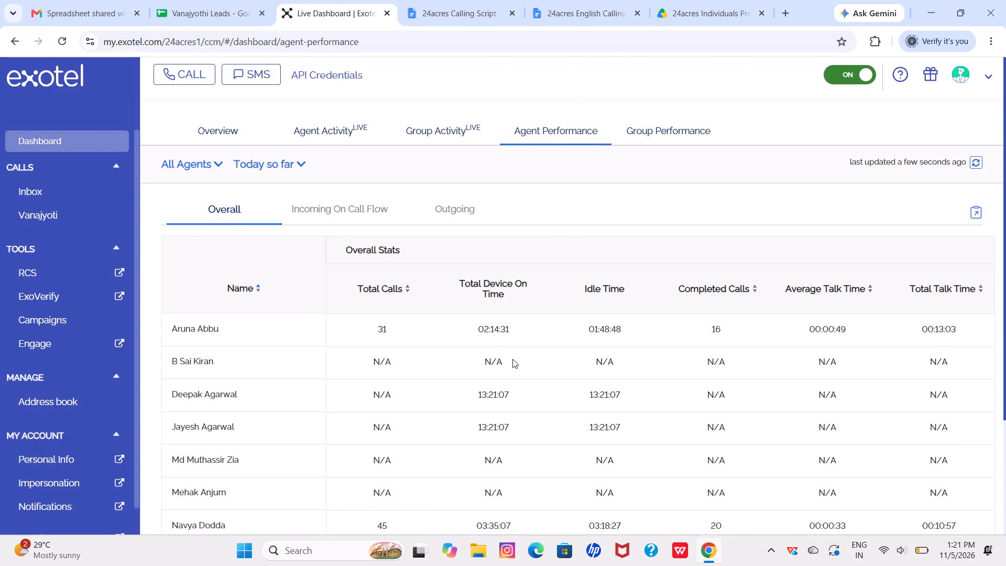
Review the remaining agents' overall call counts and talk times for today so far in the Agent Performance table.
scroll(512, 359, "down", 2)
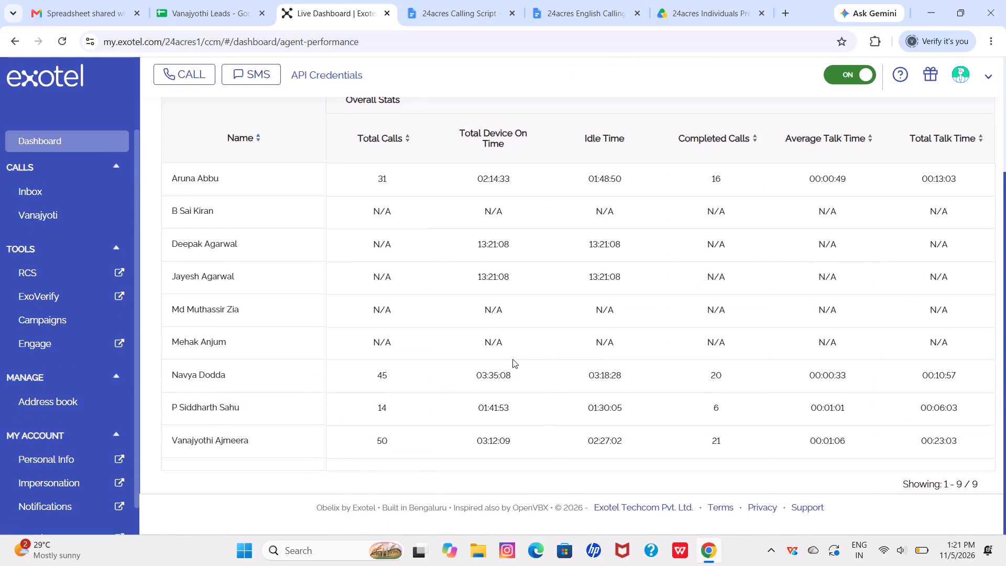
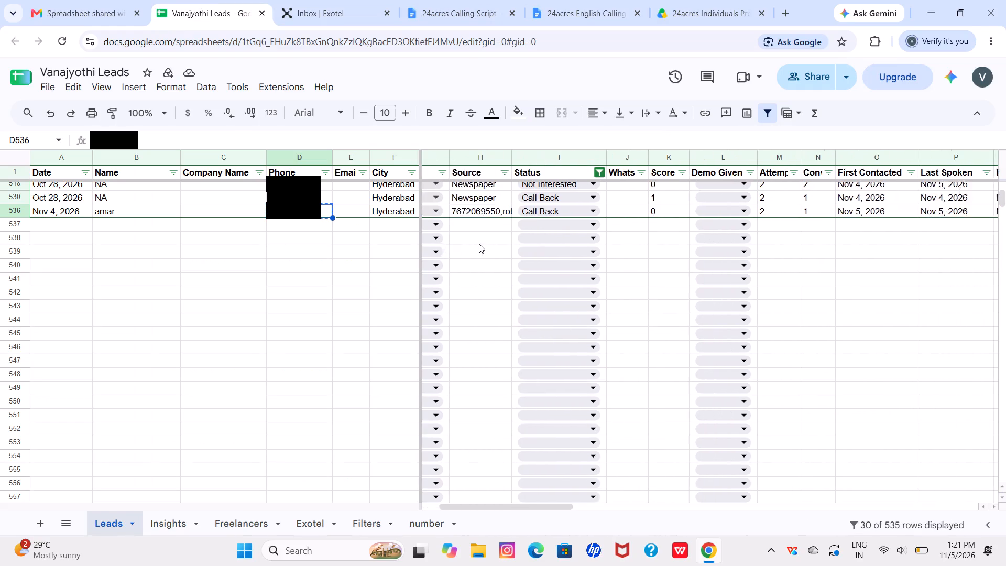
Review the notes and follow-up details of the last filtered Call Back lead in row 536.
scroll(479, 244, "left", 5)
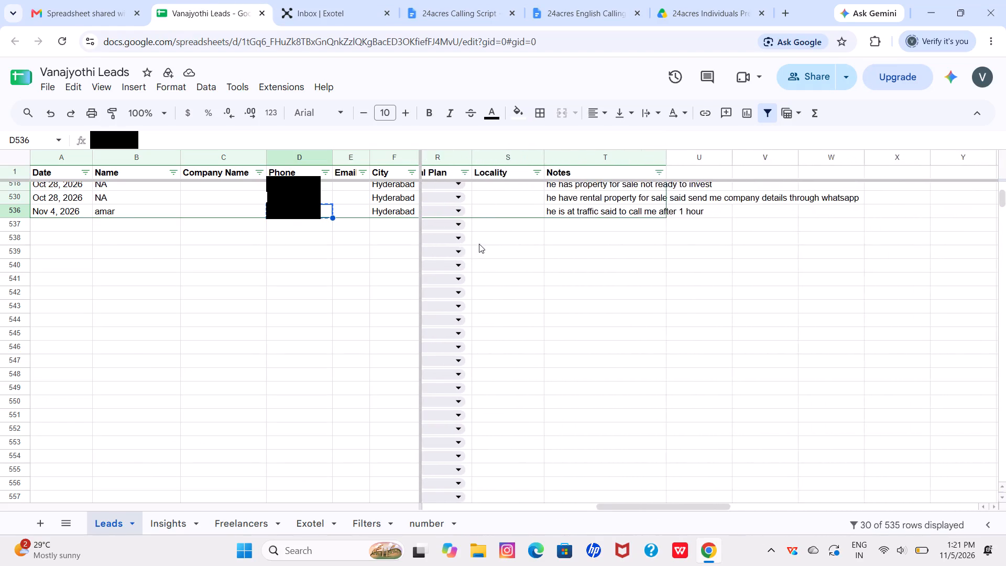
scroll(479, 244, "right", 4)
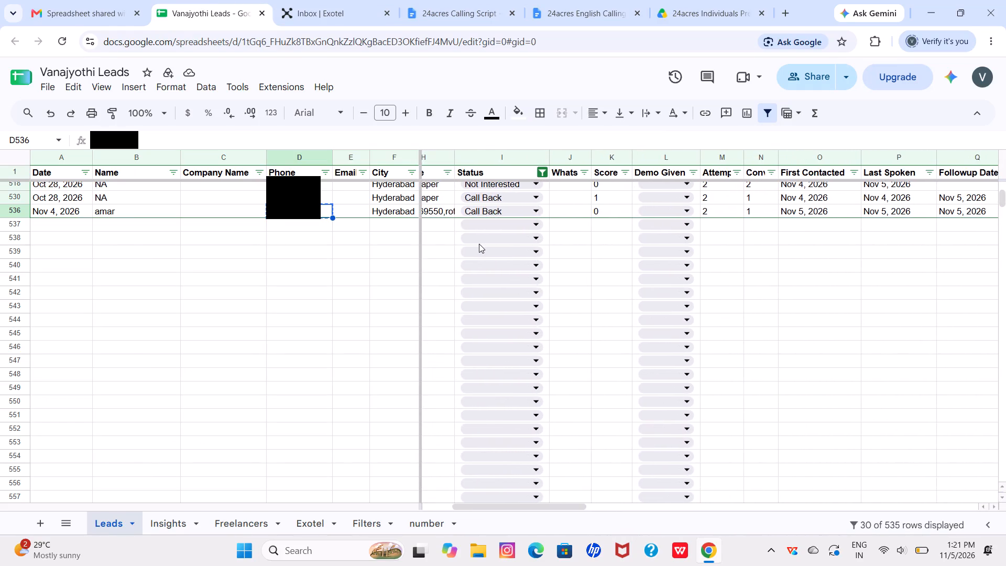
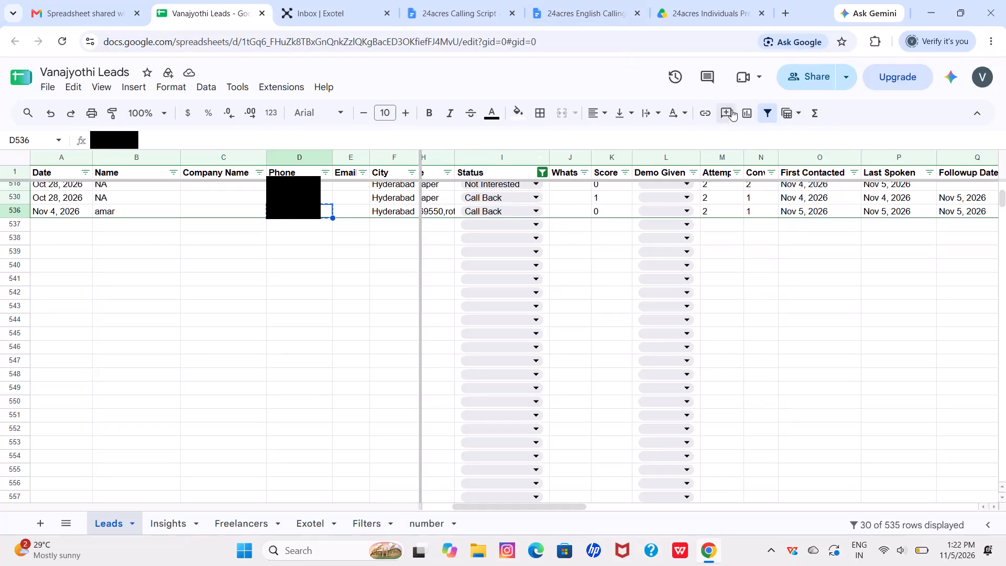
Remove the current filter from the Leads sheet so all lead rows are shown again from the top.
left_click(767, 107)
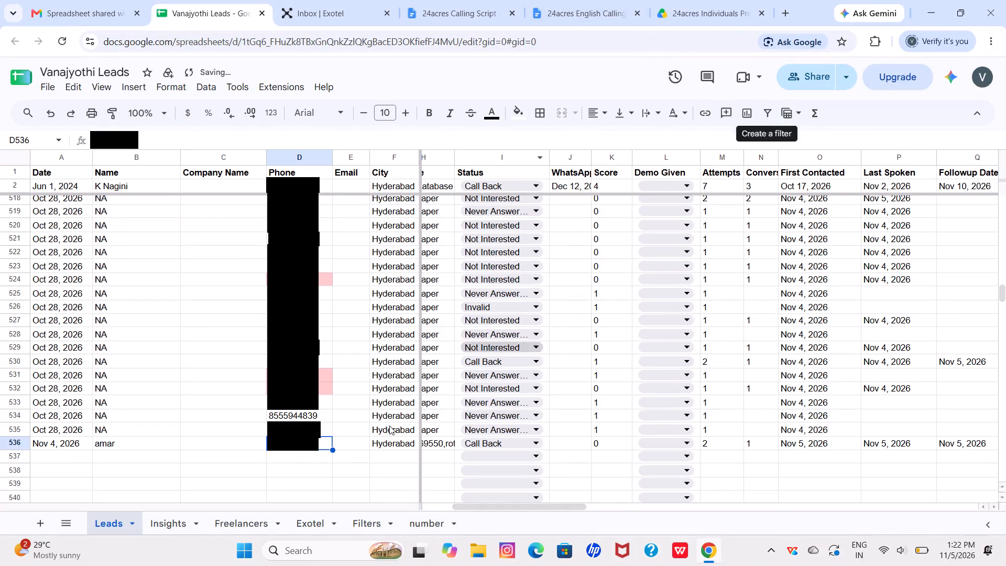
scroll(379, 427, "up", 20)
scroll(379, 427, "up", 20)
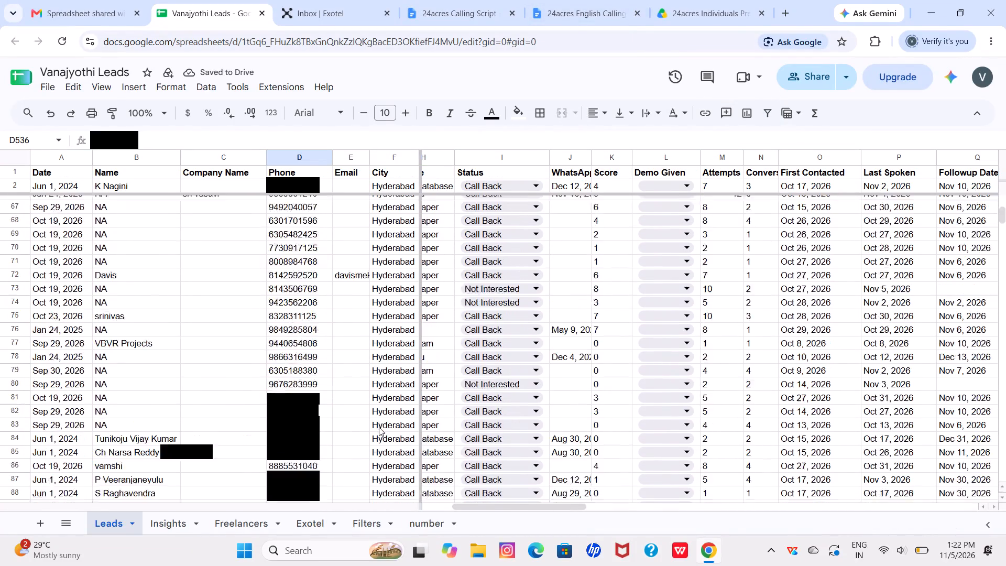
scroll(379, 427, "up", 7)
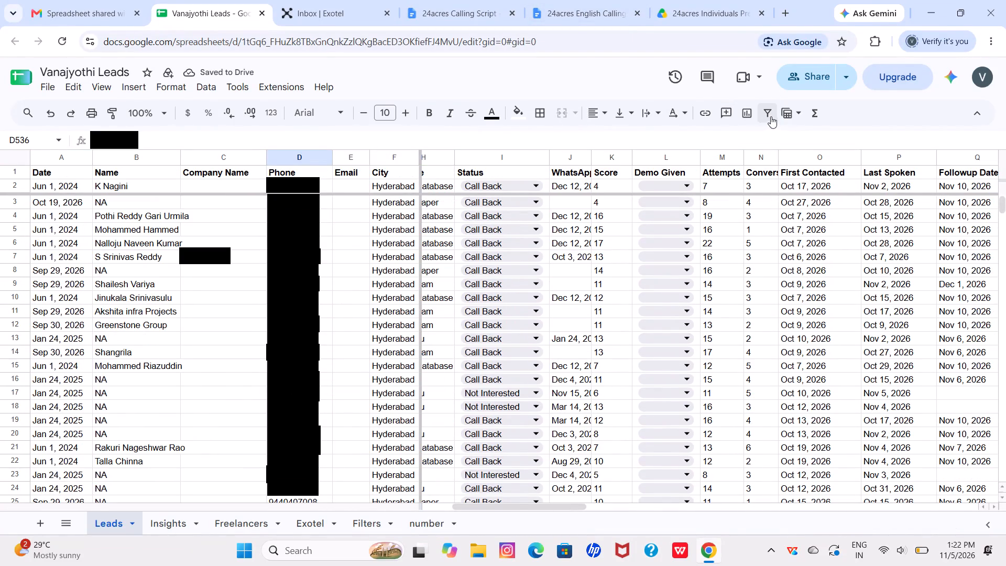
Create a new filter on the Leads sheet and limit the Status column to Never Answered only.
left_click(770, 113)
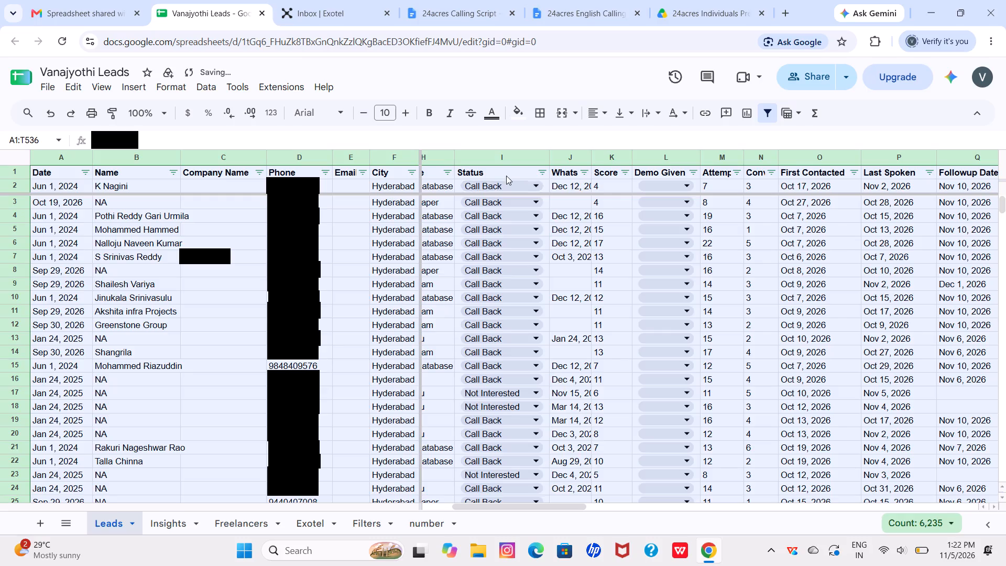
left_click(546, 172)
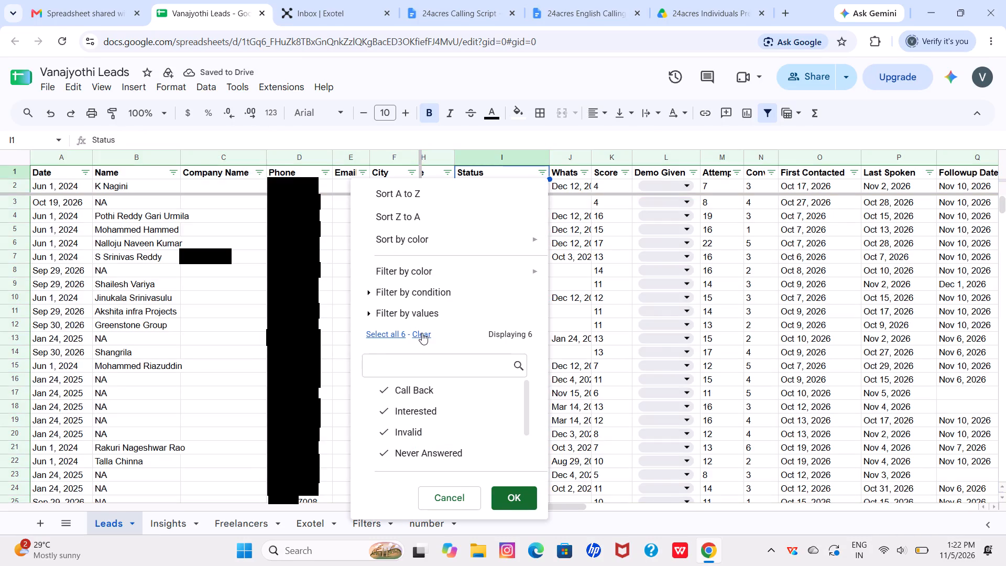
left_click(422, 333)
left_click(429, 454)
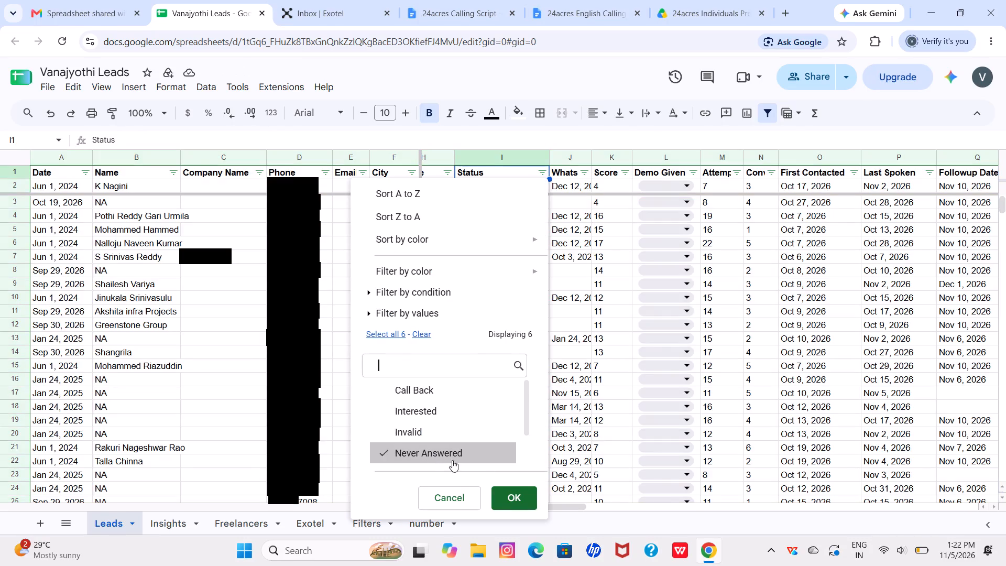
left_click(508, 503)
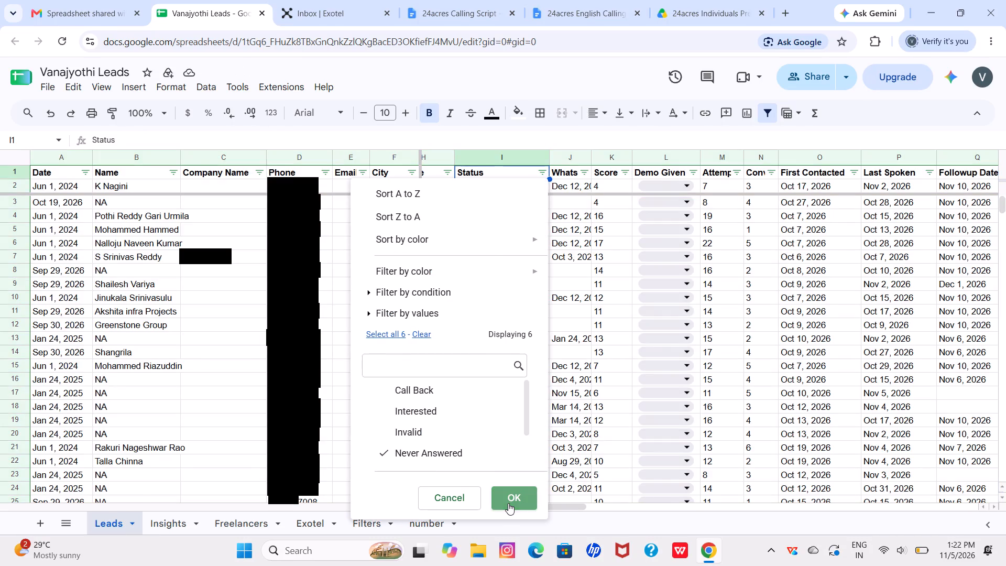
Look through the filtered Never Answered leads, checking their dates, sources, attempts and first contacted dates.
scroll(508, 503, "down", 10)
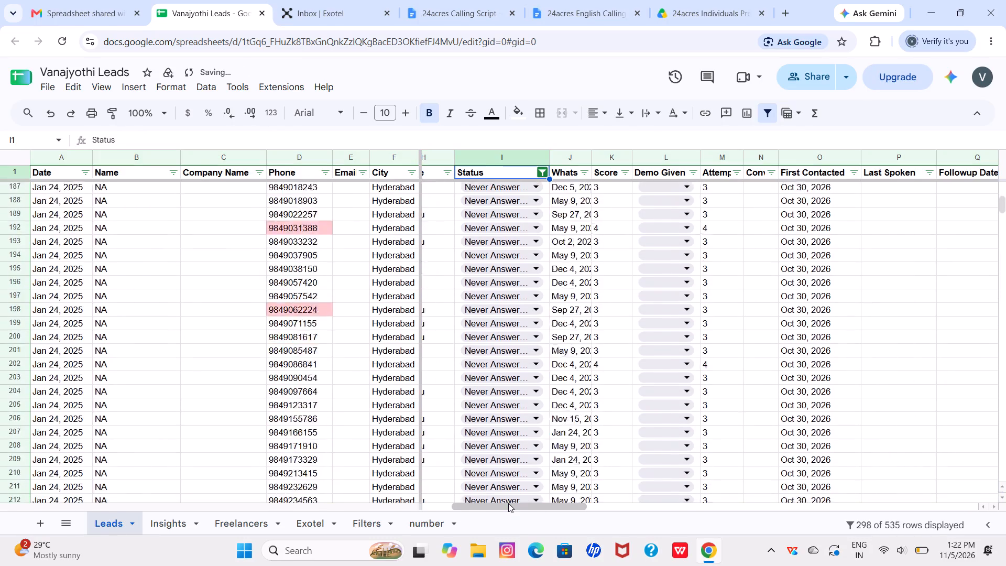
scroll(508, 503, "down", 10)
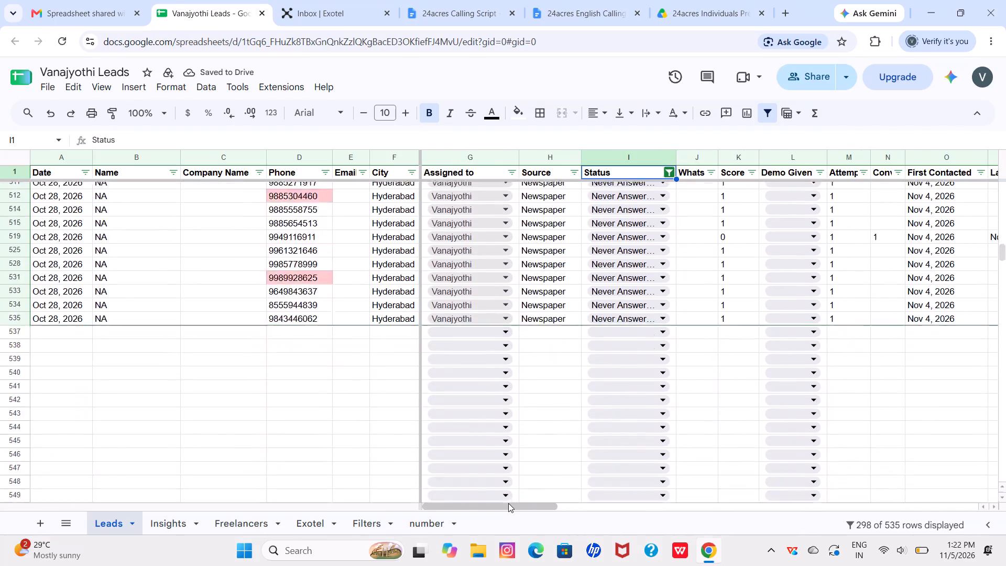
scroll(508, 503, "down", 1)
scroll(508, 503, "up", 20)
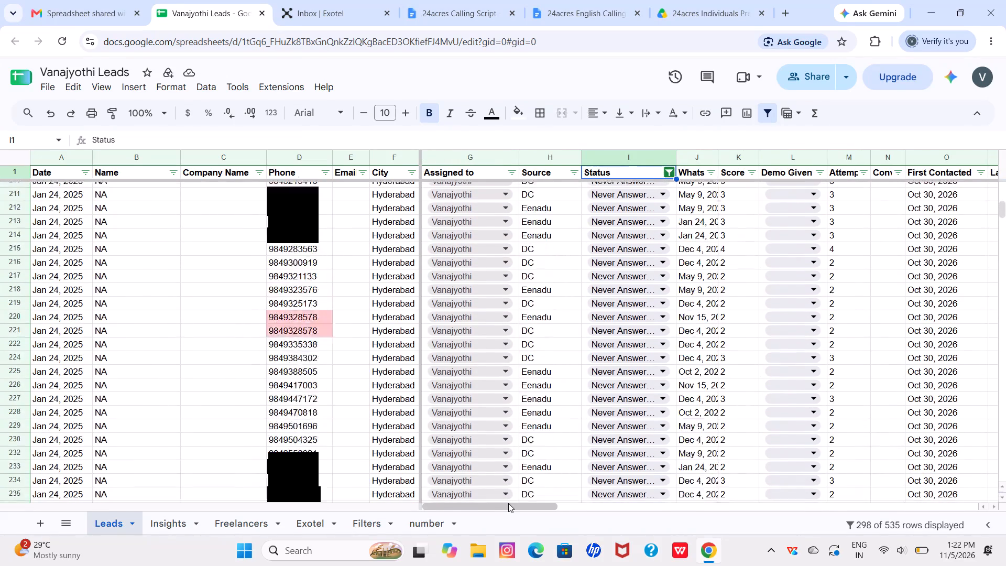
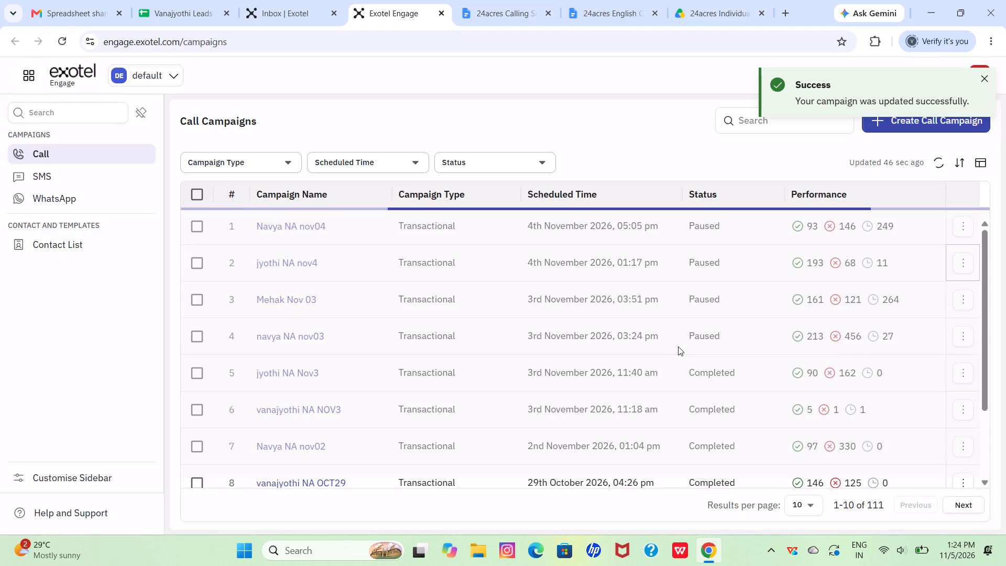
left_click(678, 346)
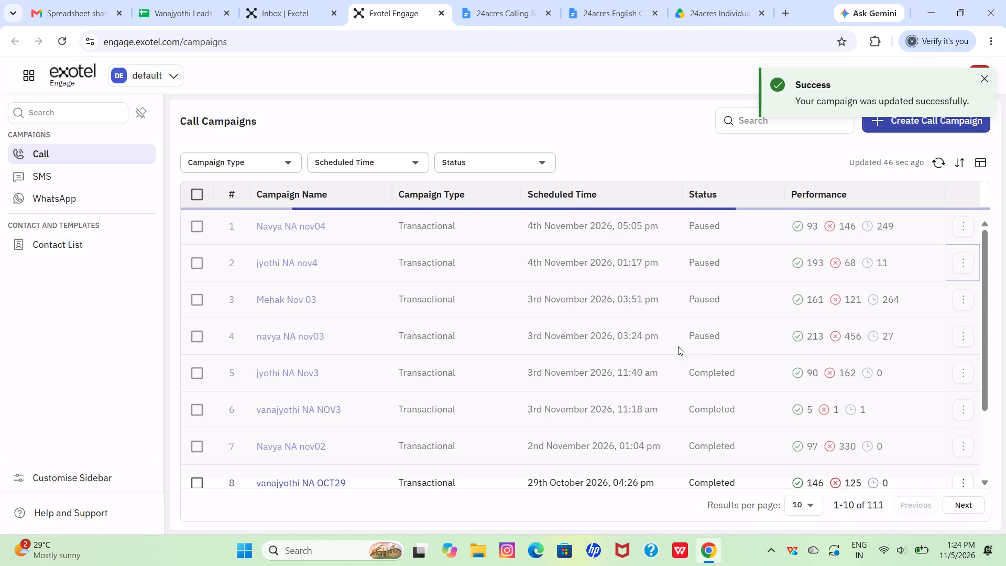